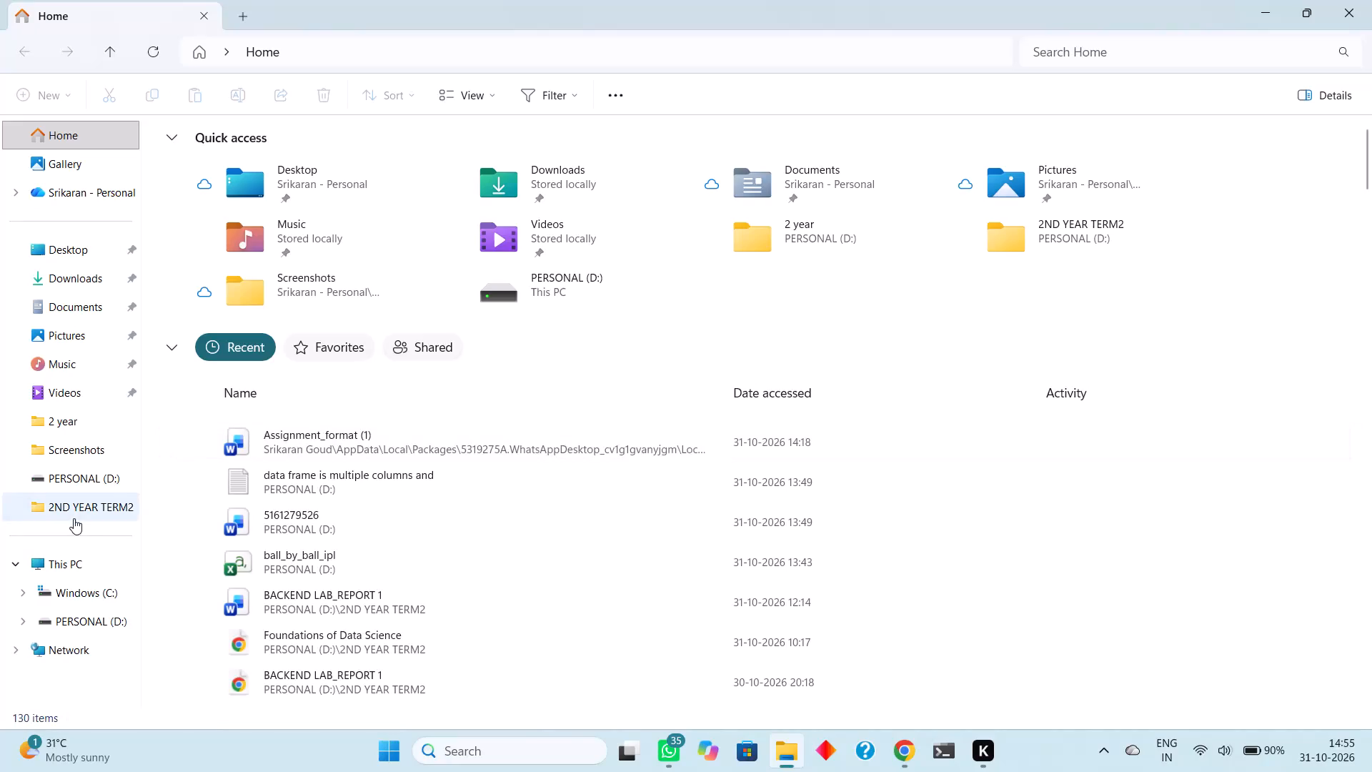
Paste the copied Assignment_format (1) document into the 2ND YEAR TERM2 folder in File Explorer.
{"action": "double_click", "coordinate": [74, 518]}
{"action": "key", "text": "ctrl+v"}
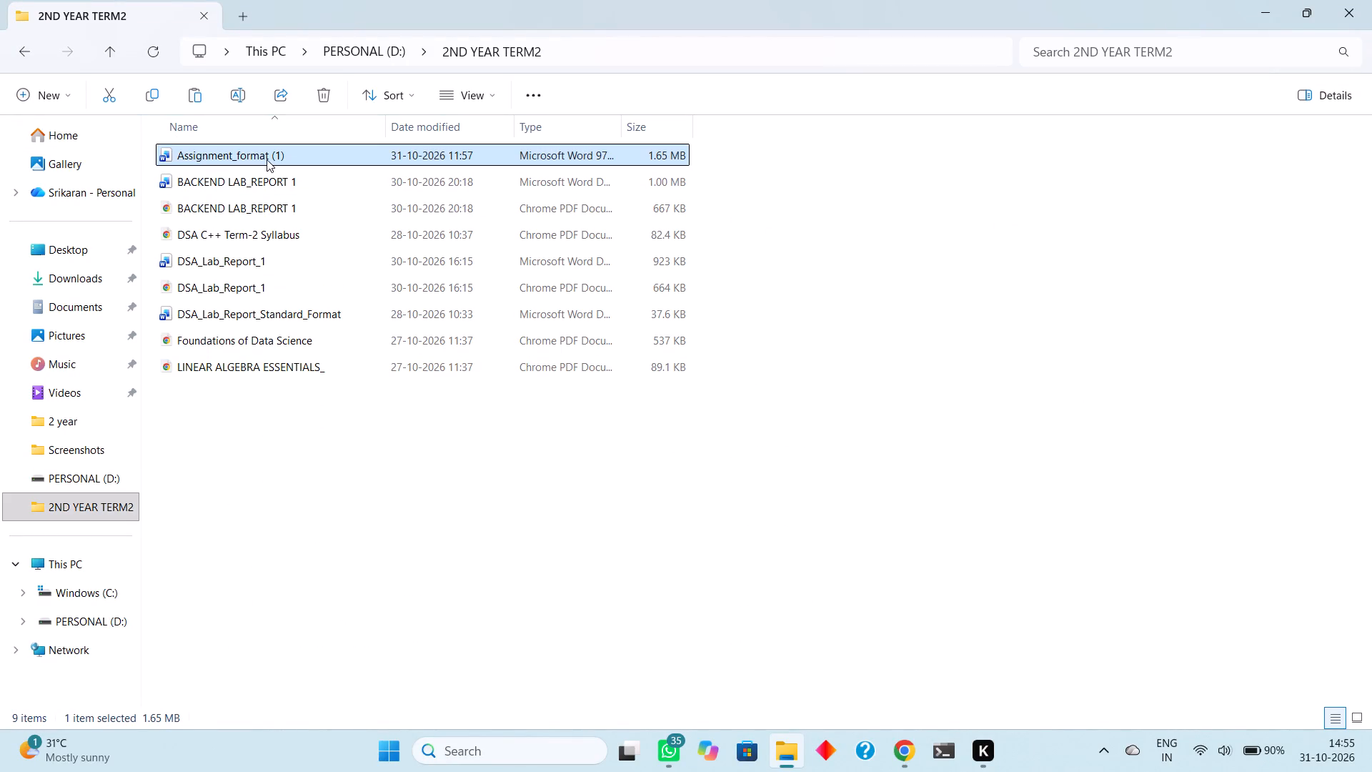
Rename the pasted Assignment_format (1) document, replacing its name with one starting with "f".
{"action": "left_click", "coordinate": [267, 159]}
{"action": "right_click", "coordinate": [267, 159]}
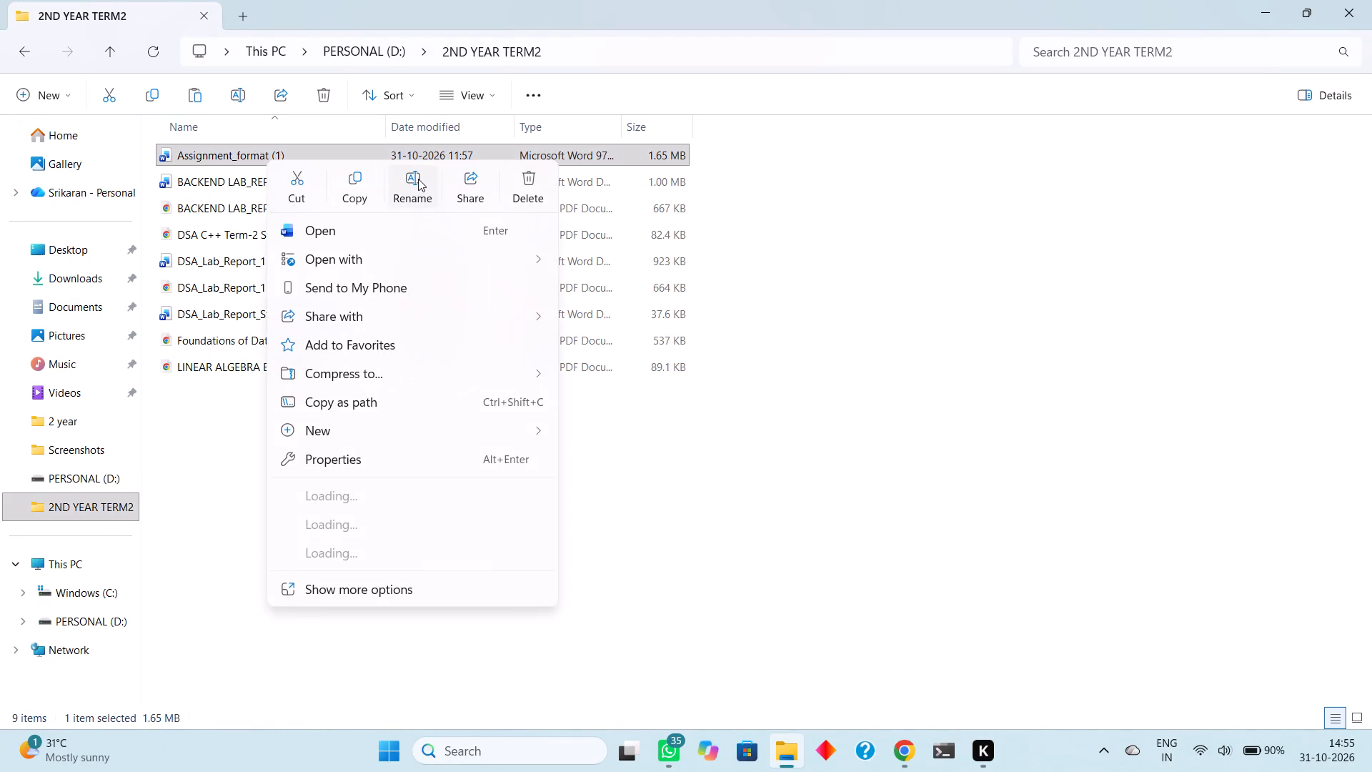
{"action": "left_click", "coordinate": [418, 179]}
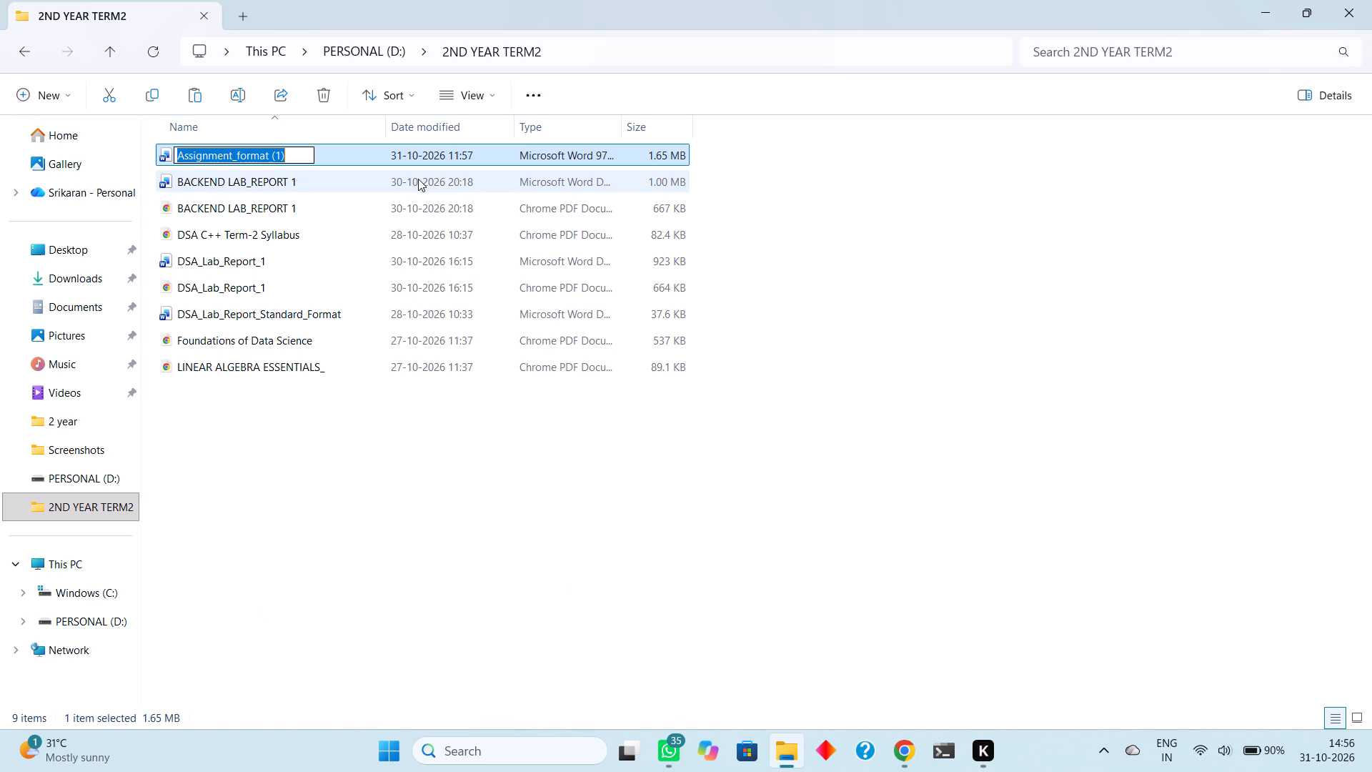
{"action": "key", "text": "BackSpace"}
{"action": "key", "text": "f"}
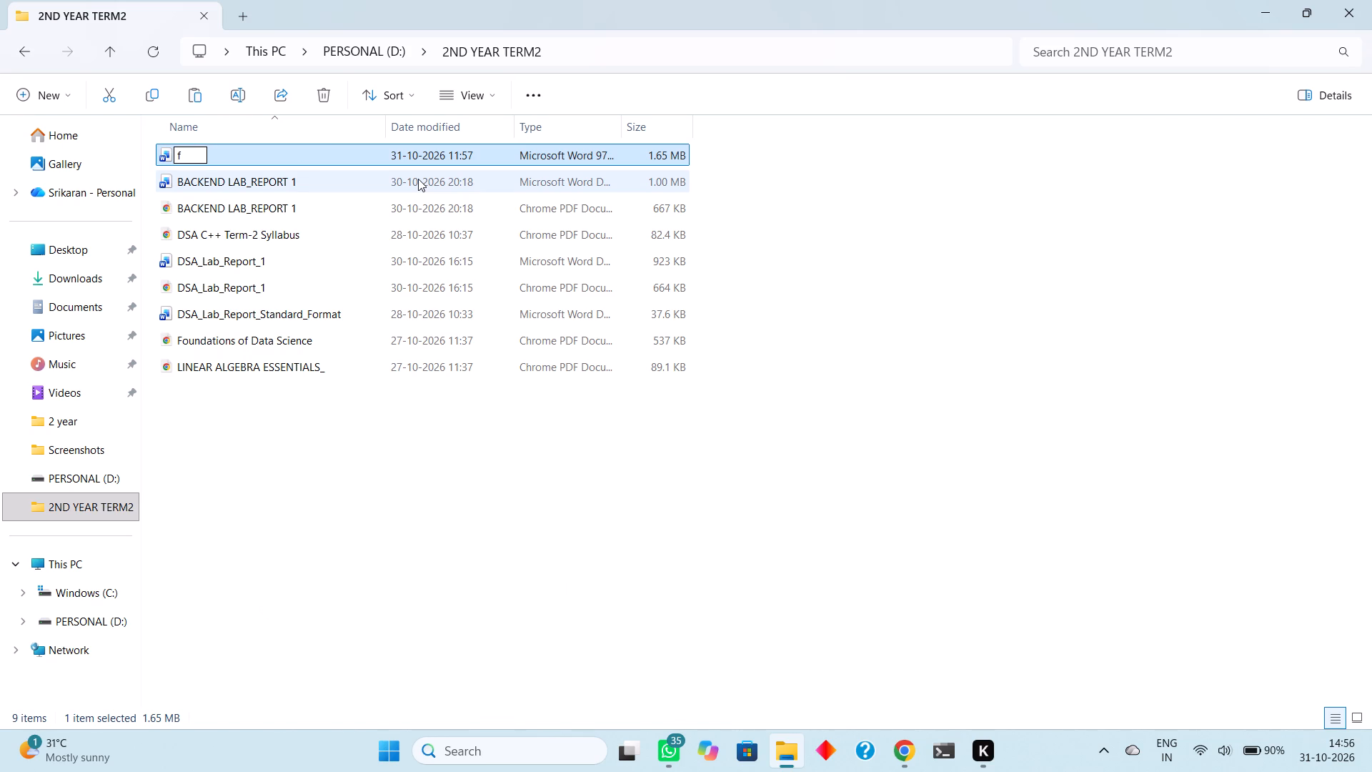
Rename the selected Word file as fds lab report 1.
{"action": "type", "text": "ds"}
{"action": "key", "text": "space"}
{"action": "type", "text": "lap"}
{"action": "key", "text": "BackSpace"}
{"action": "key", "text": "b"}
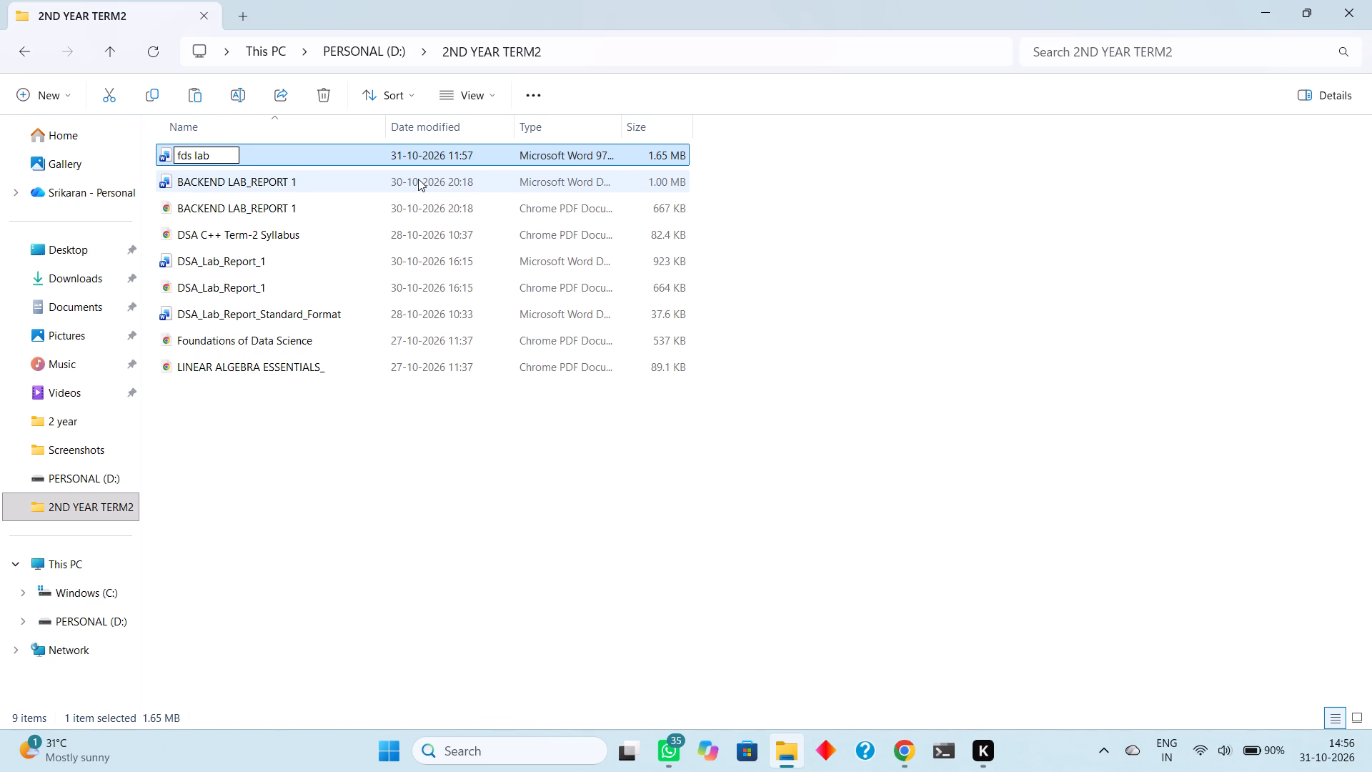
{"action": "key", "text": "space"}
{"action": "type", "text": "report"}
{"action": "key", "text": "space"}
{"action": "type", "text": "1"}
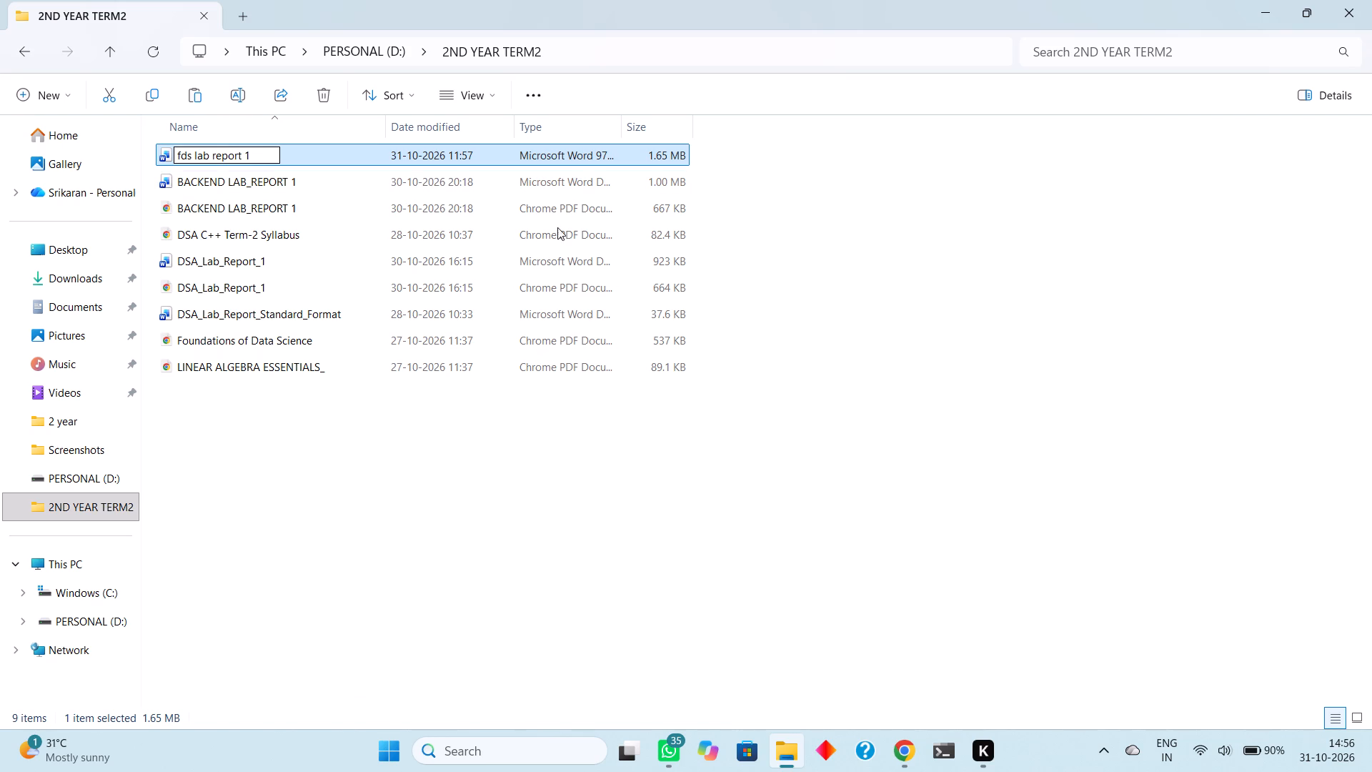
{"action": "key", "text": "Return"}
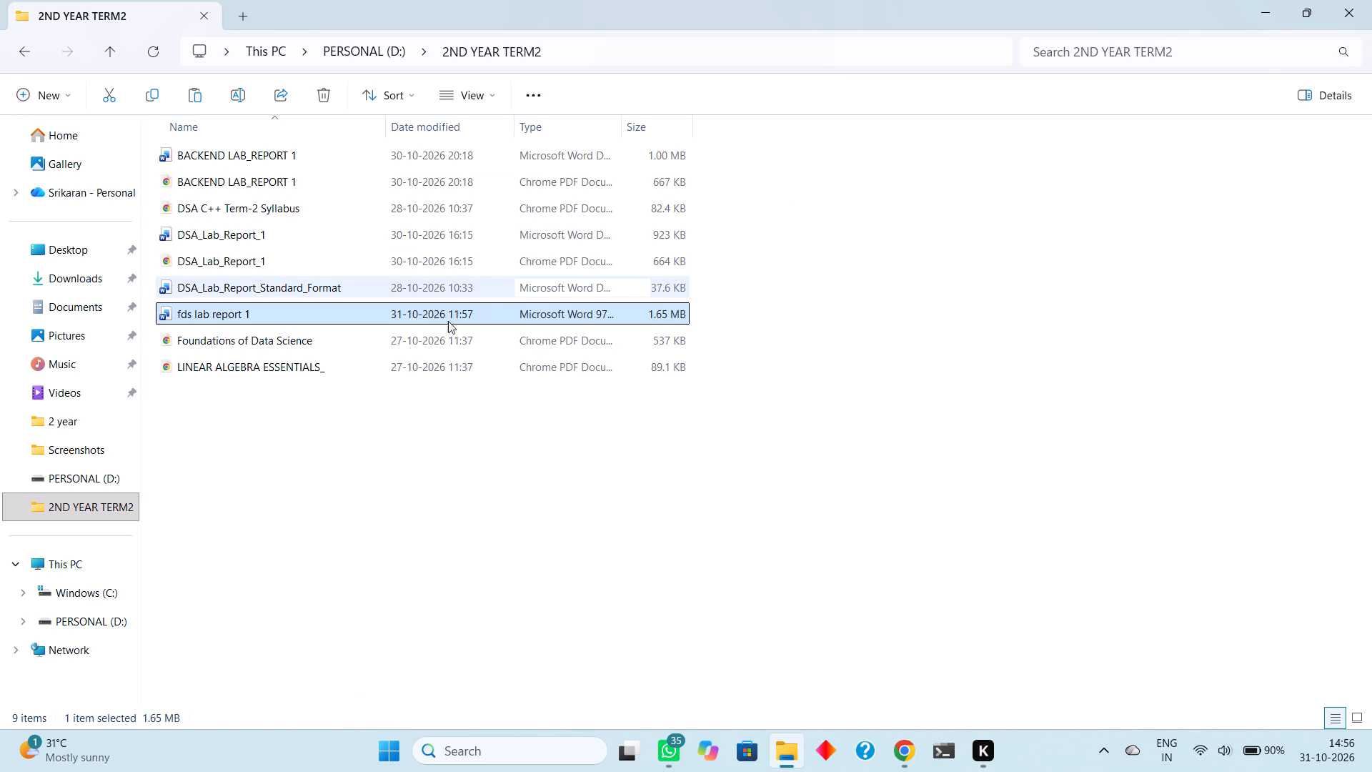
Open the fds lab report 1 document in Word and enable editing.
{"action": "double_click", "coordinate": [446, 320]}
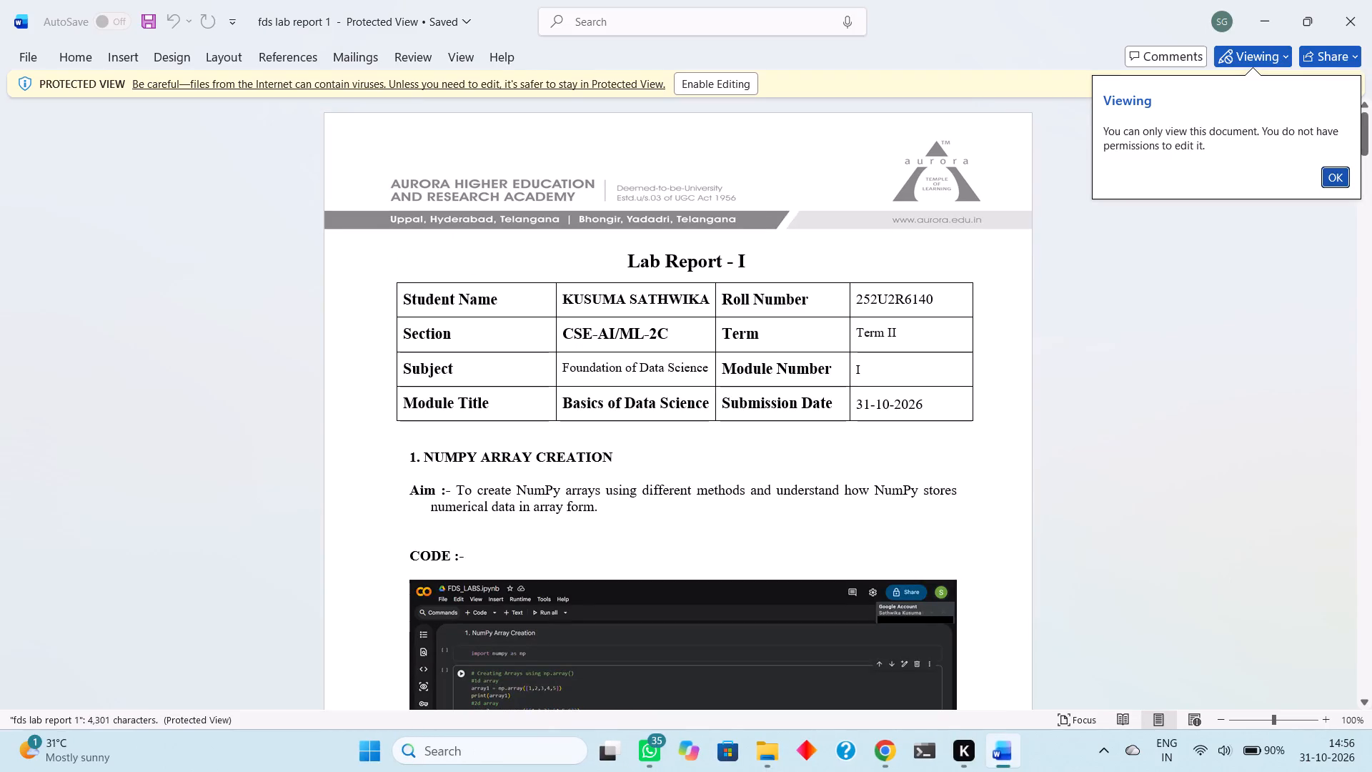
{"action": "left_click_drag", "start_coordinate": [707, 294], "coordinate": [632, 282]}
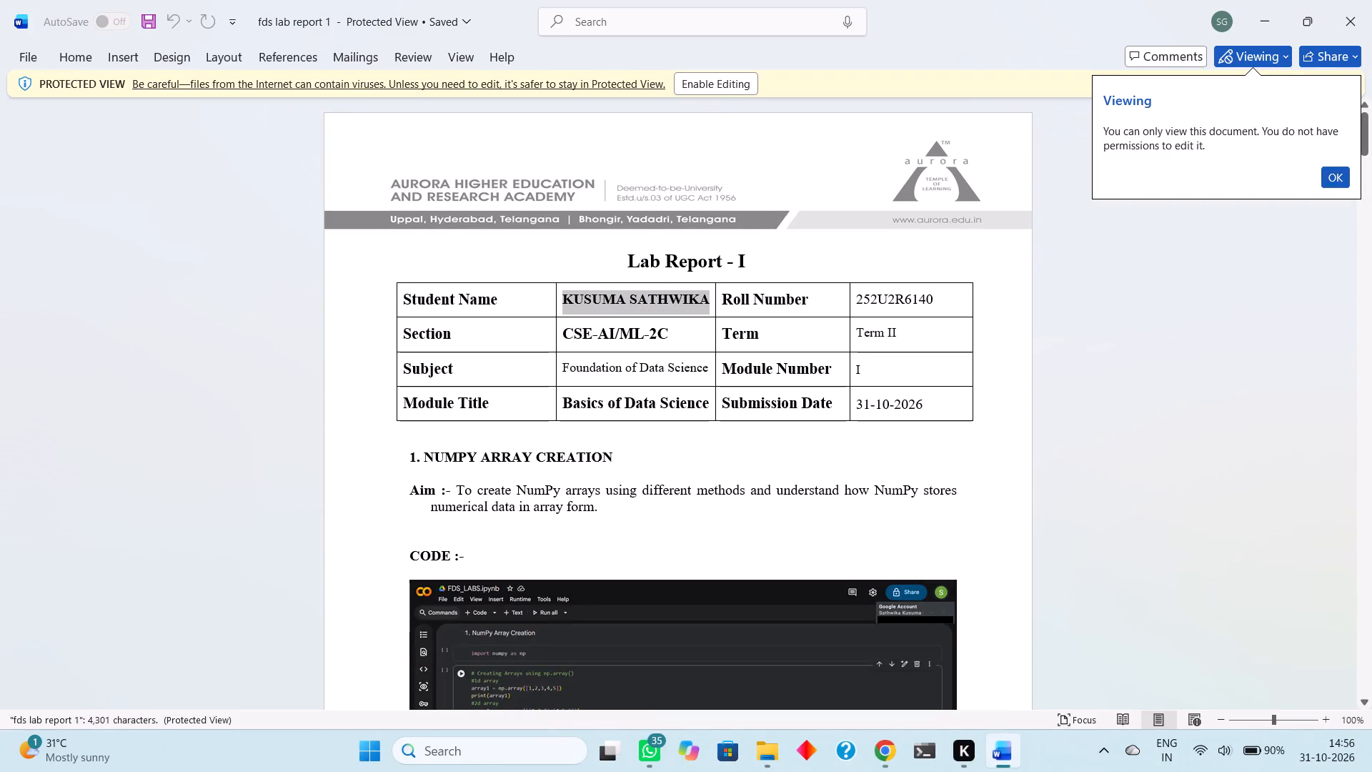
{"action": "left_click", "coordinate": [715, 94]}
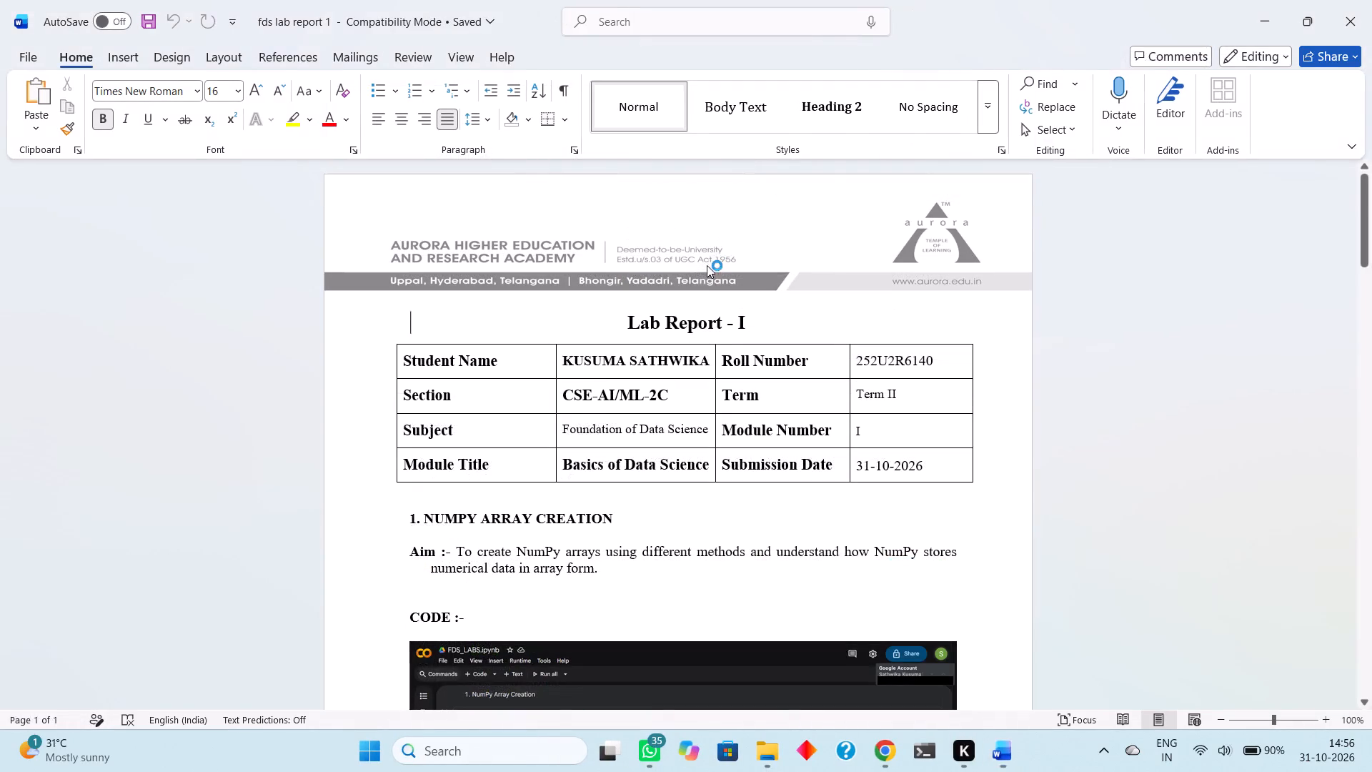
Replace the student name in the report's header table with the report owner's full name in capitals.
{"action": "left_click", "coordinate": [709, 358]}
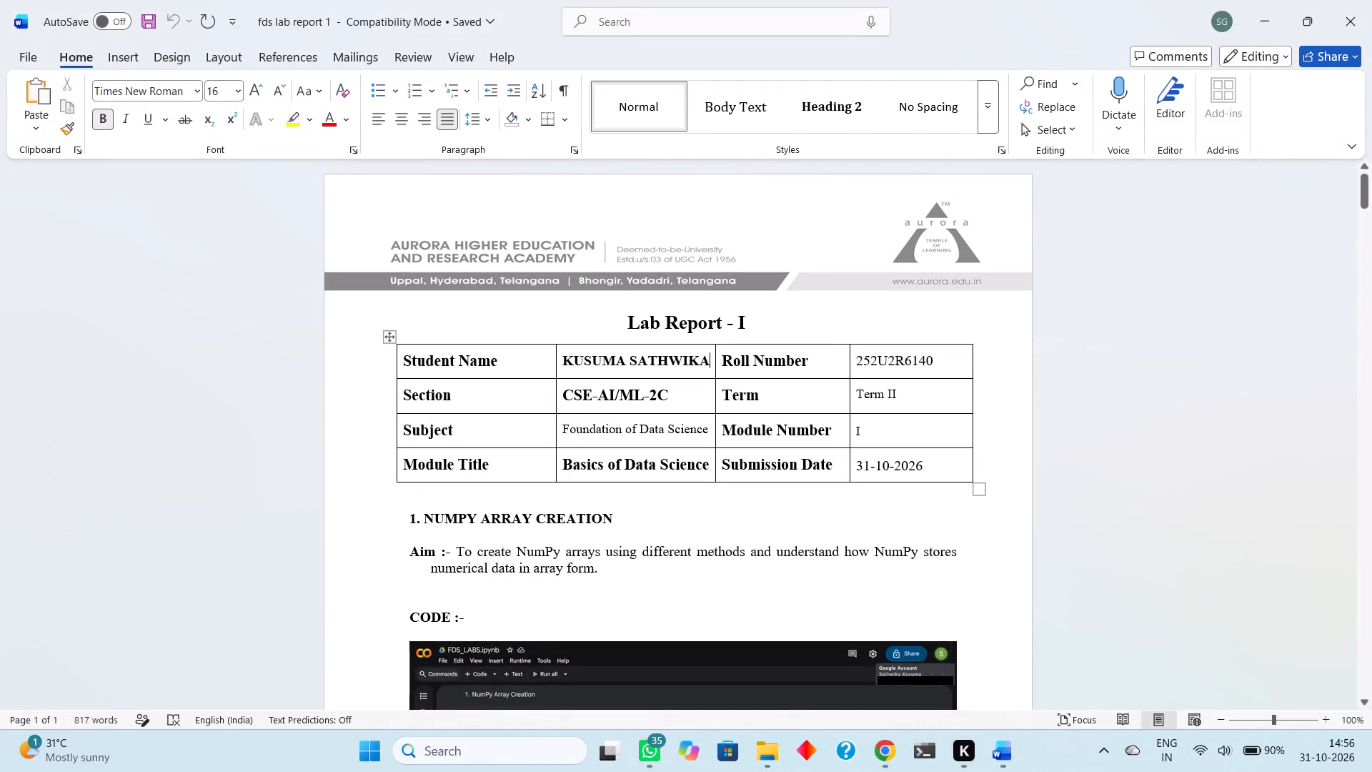
{"action": "key", "text": "BackSpace"}
{"action": "key", "text": "BackSpace"}
{"action": "key", "text": "BackSpace"}
{"action": "key", "text": "BackSpace"}
{"action": "key", "text": "BackSpace"}
{"action": "key", "text": "BackSpace"}
{"action": "key", "text": "BackSpace"}
{"action": "key", "text": "BackSpace"}
{"action": "key", "text": "BackSpace"}
{"action": "key", "text": "BackSpace"}
{"action": "key", "text": "BackSpace"}
{"action": "key", "text": "BackSpace"}
{"action": "key", "text": "BackSpace"}
{"action": "key", "text": "BackSpace"}
{"action": "key", "text": "BackSpace"}
{"action": "key", "text": "BackSpace"}
{"action": "key", "text": "BackSpace"}
{"action": "key", "text": "BackSpace"}
{"action": "key", "text": "BackSpace"}
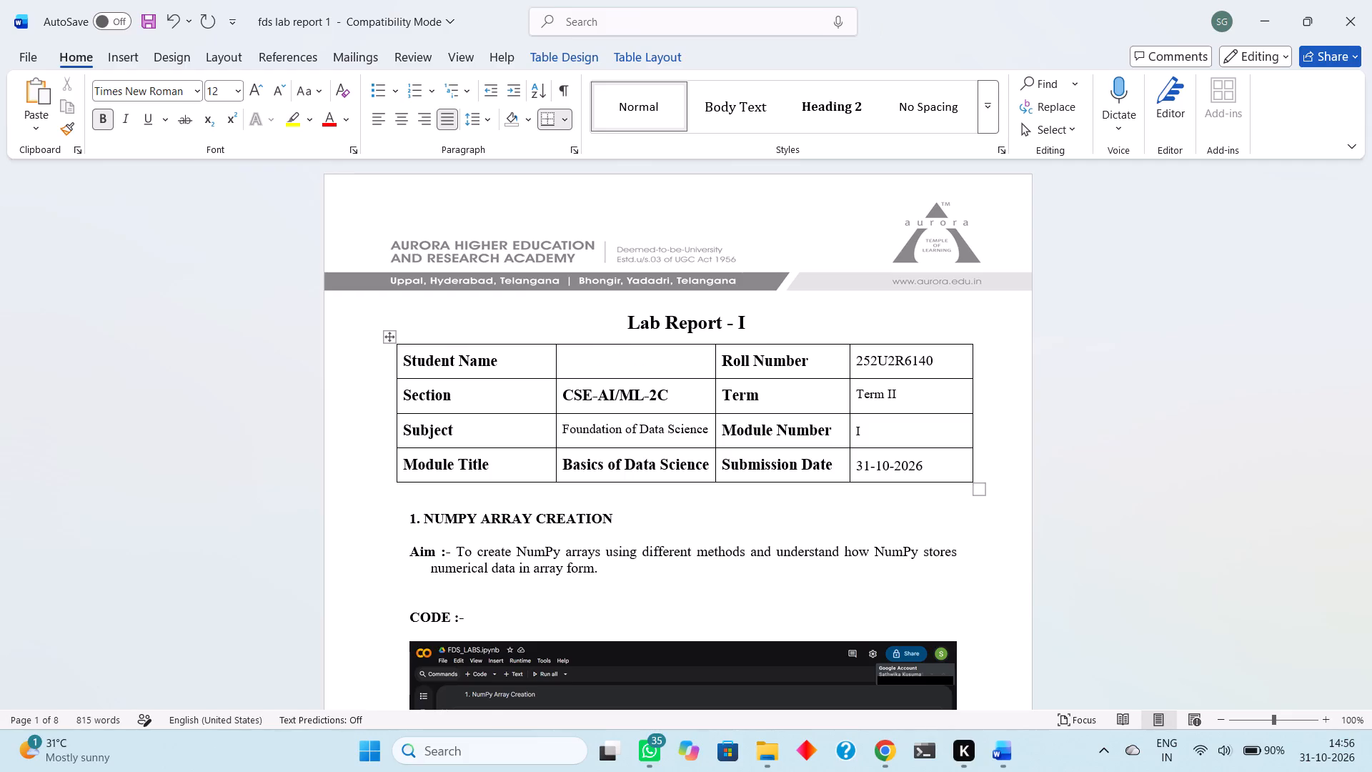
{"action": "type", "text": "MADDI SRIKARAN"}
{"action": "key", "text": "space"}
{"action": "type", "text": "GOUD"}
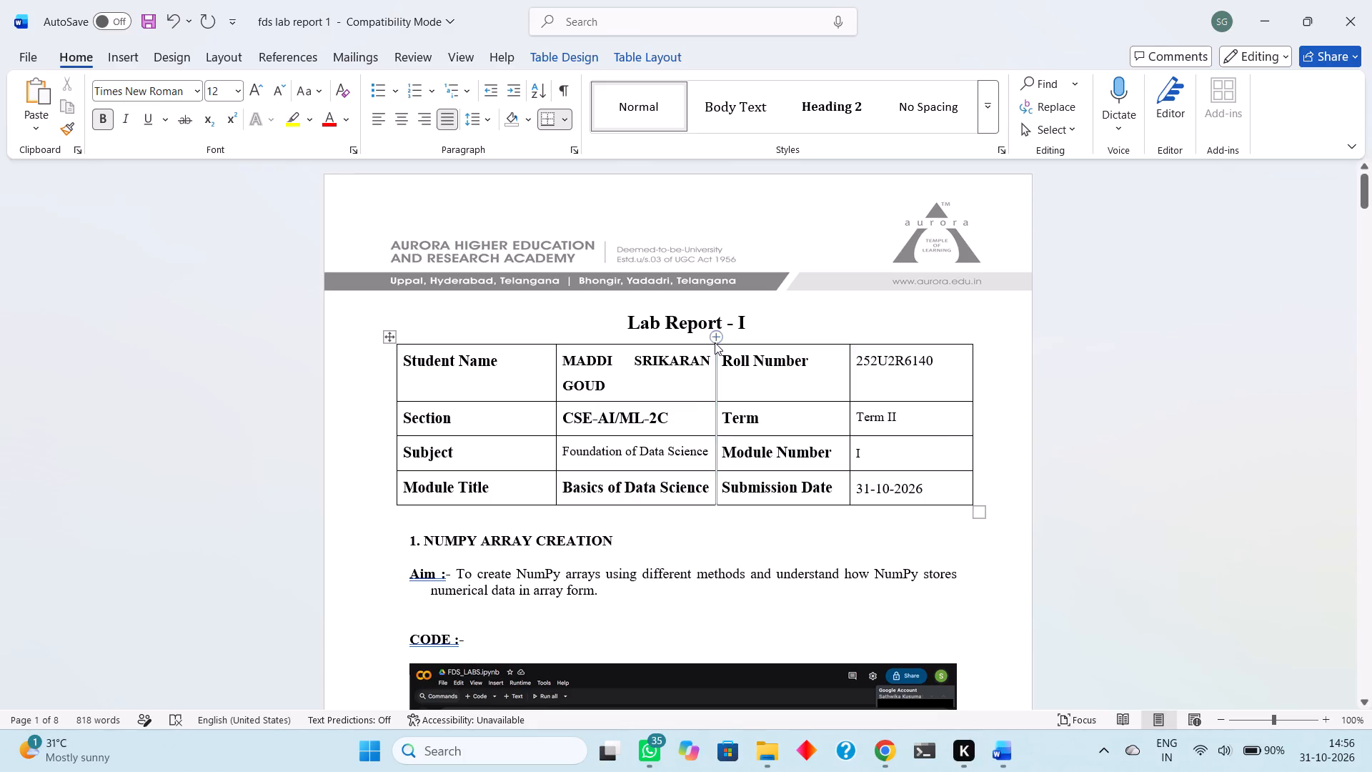
Widen the second column of the header table so the student name fits on one line.
{"action": "left_click_drag", "start_coordinate": [715, 342], "coordinate": [726, 342]}
{"action": "left_click_drag", "start_coordinate": [715, 337], "coordinate": [724, 336]}
{"action": "left_click_drag", "start_coordinate": [714, 361], "coordinate": [730, 362]}
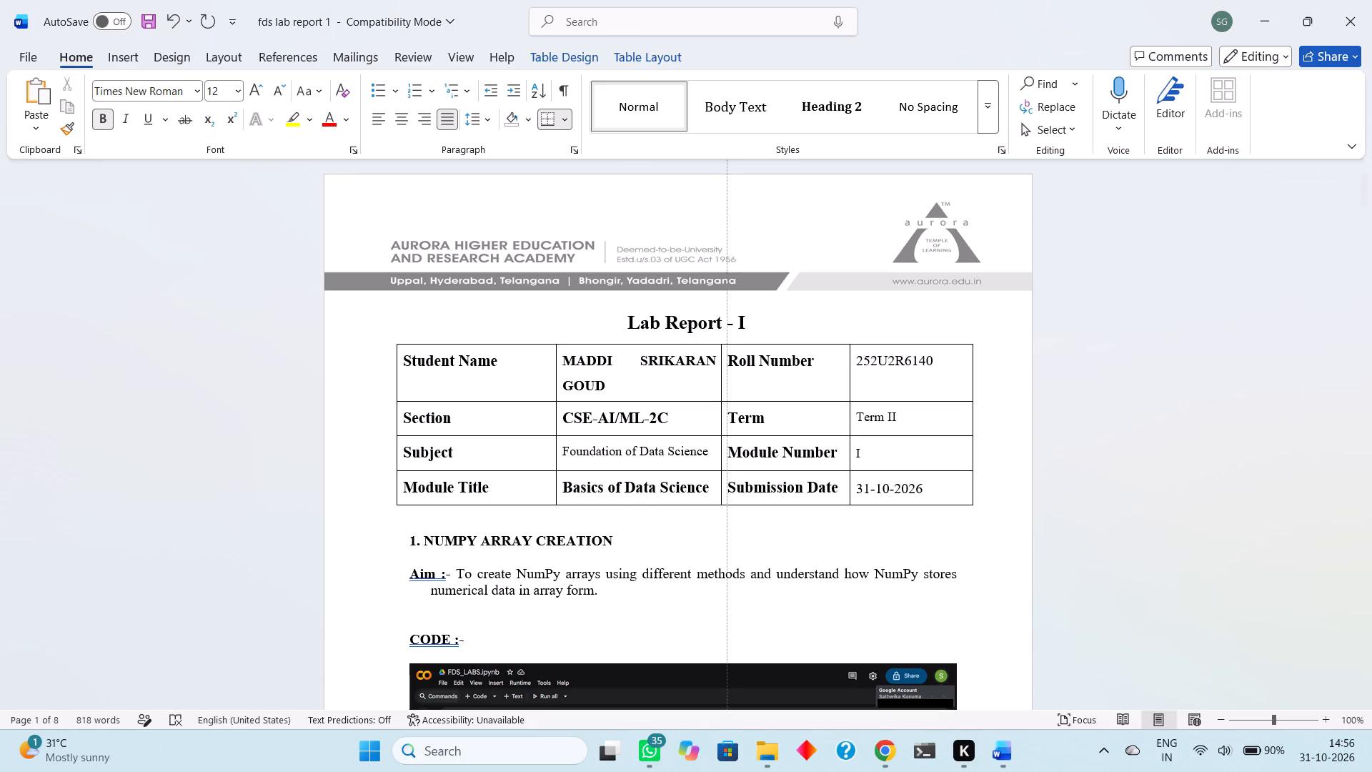
{"action": "left_click_drag", "start_coordinate": [730, 362], "coordinate": [743, 362]}
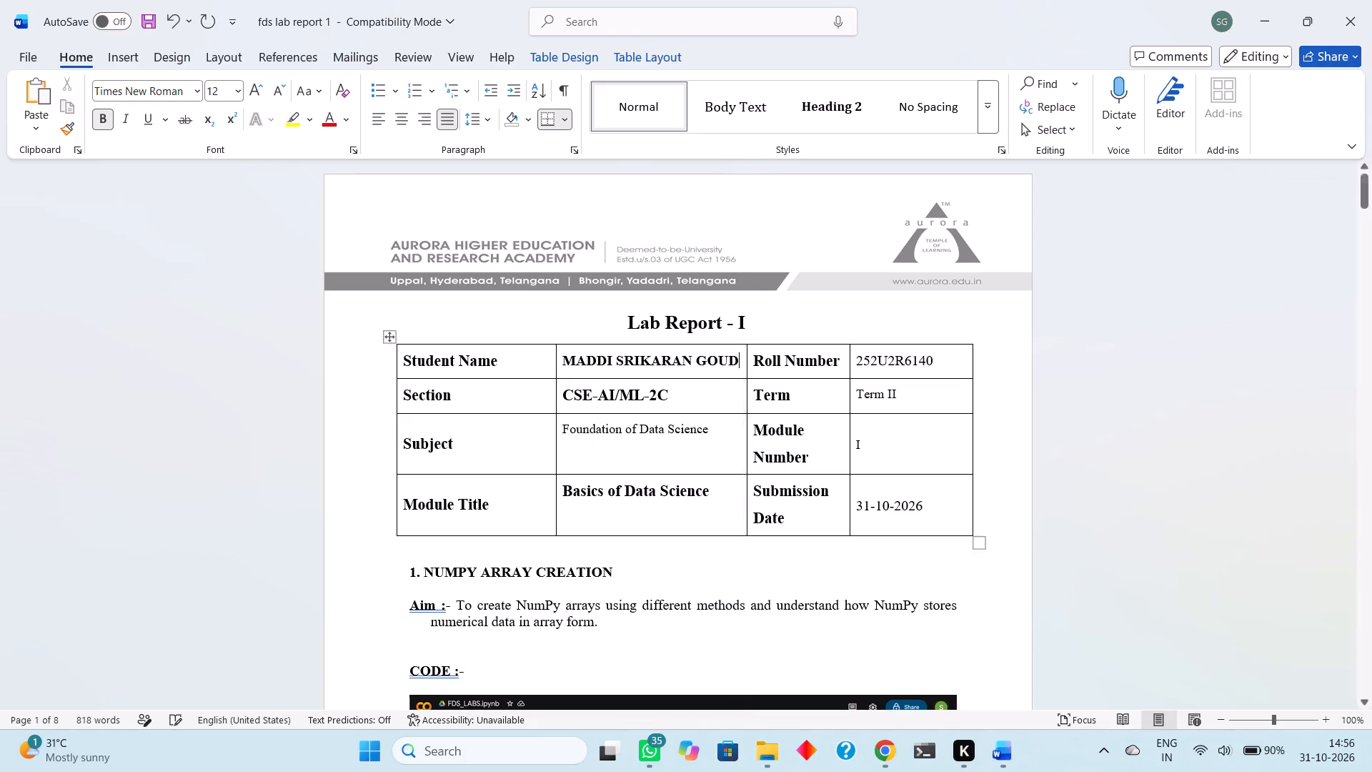
{"action": "left_click", "coordinate": [772, 332]}
Correct the last digit of the roll number in the header table to the report owner's number.
{"action": "left_click", "coordinate": [939, 358]}
{"action": "key", "text": "BackSpace"}
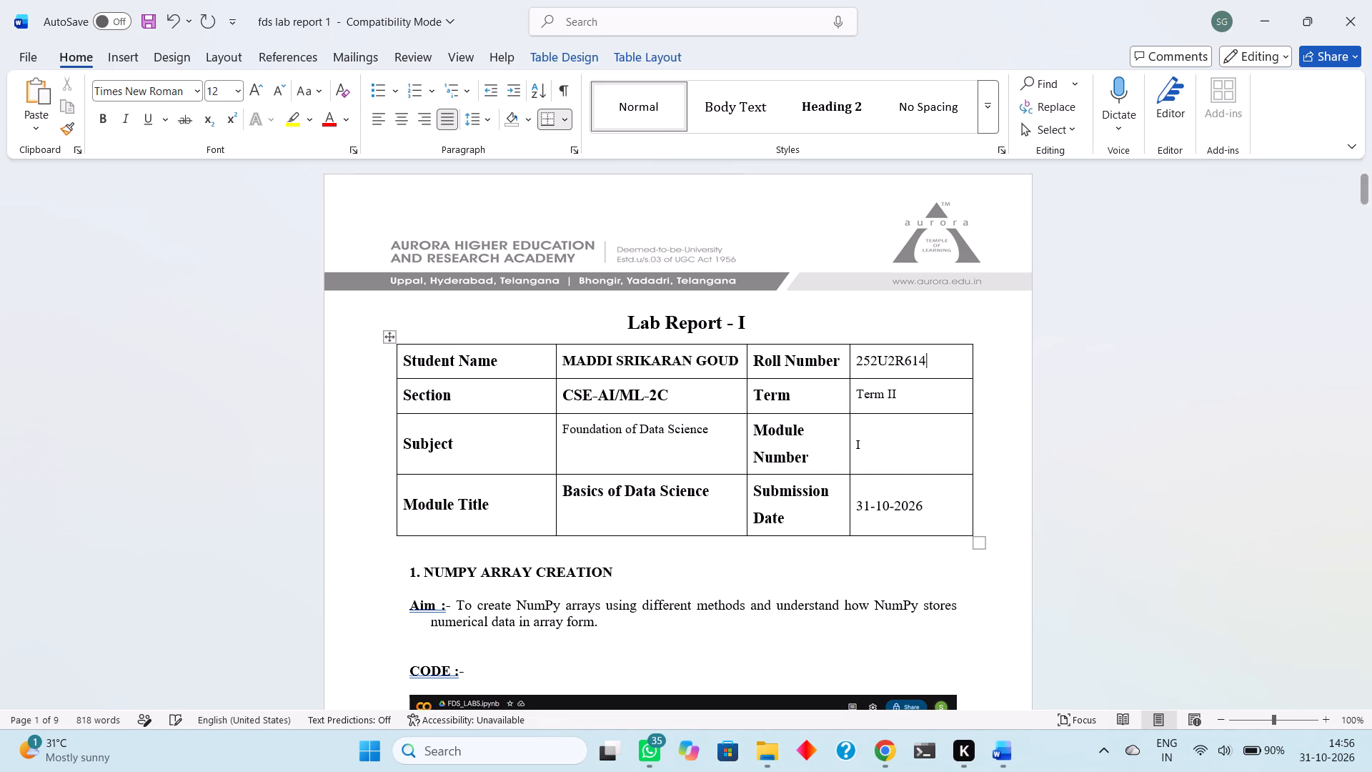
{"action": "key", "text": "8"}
Examine the aim and code screenshot in the NumPy Array Creation section of the report.
{"action": "scroll", "coordinate": [872, 508], "scroll_direction": "down", "scroll_amount": 1}
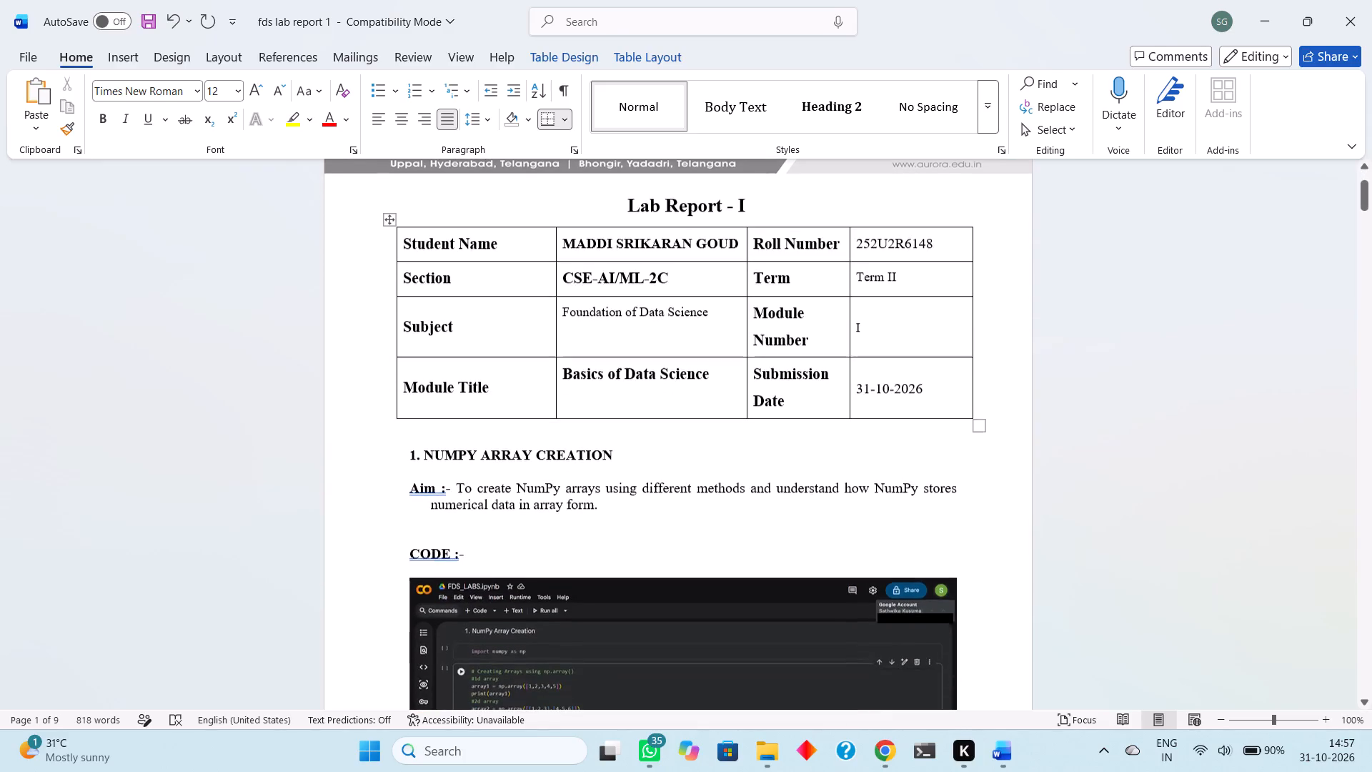
{"action": "scroll", "coordinate": [872, 508], "scroll_direction": "down", "scroll_amount": 1}
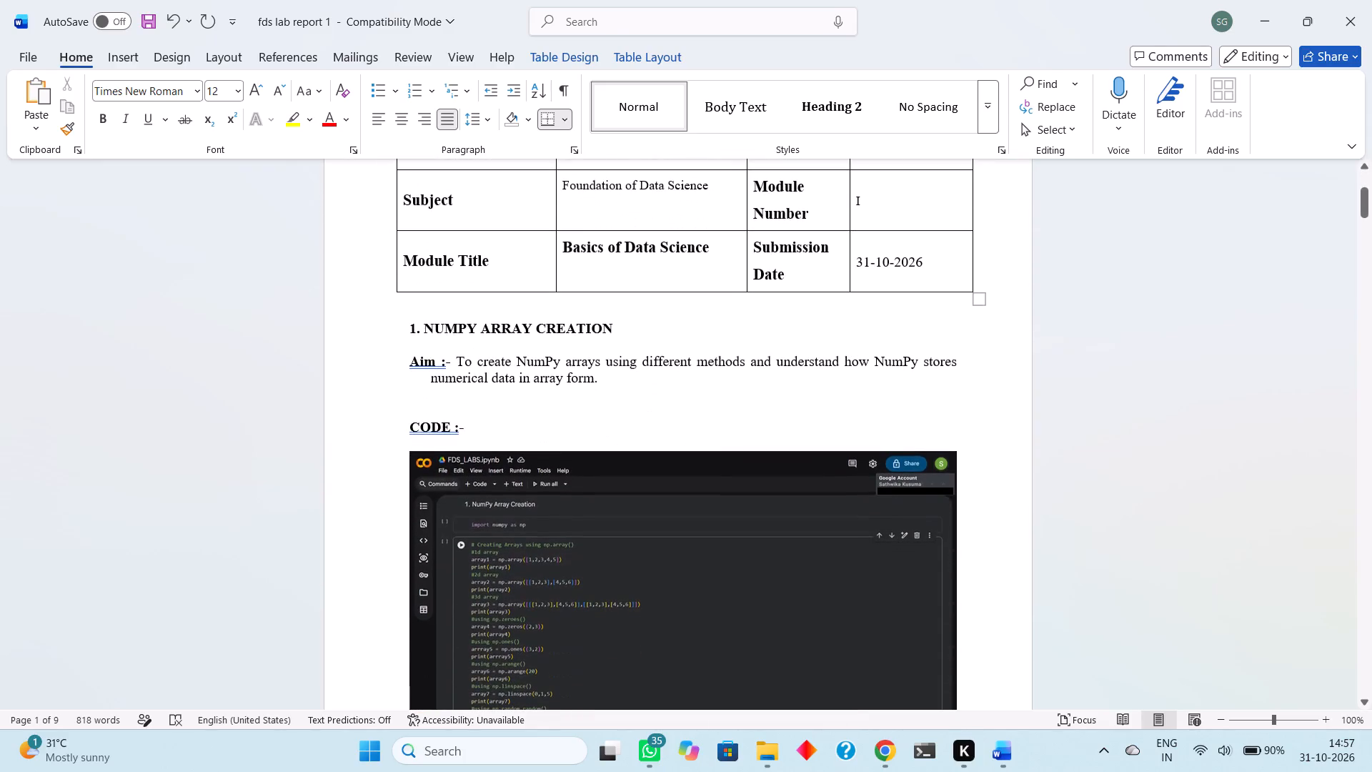
{"action": "left_click", "coordinate": [680, 605]}
{"action": "scroll", "coordinate": [685, 543], "scroll_direction": "down", "scroll_amount": 1}
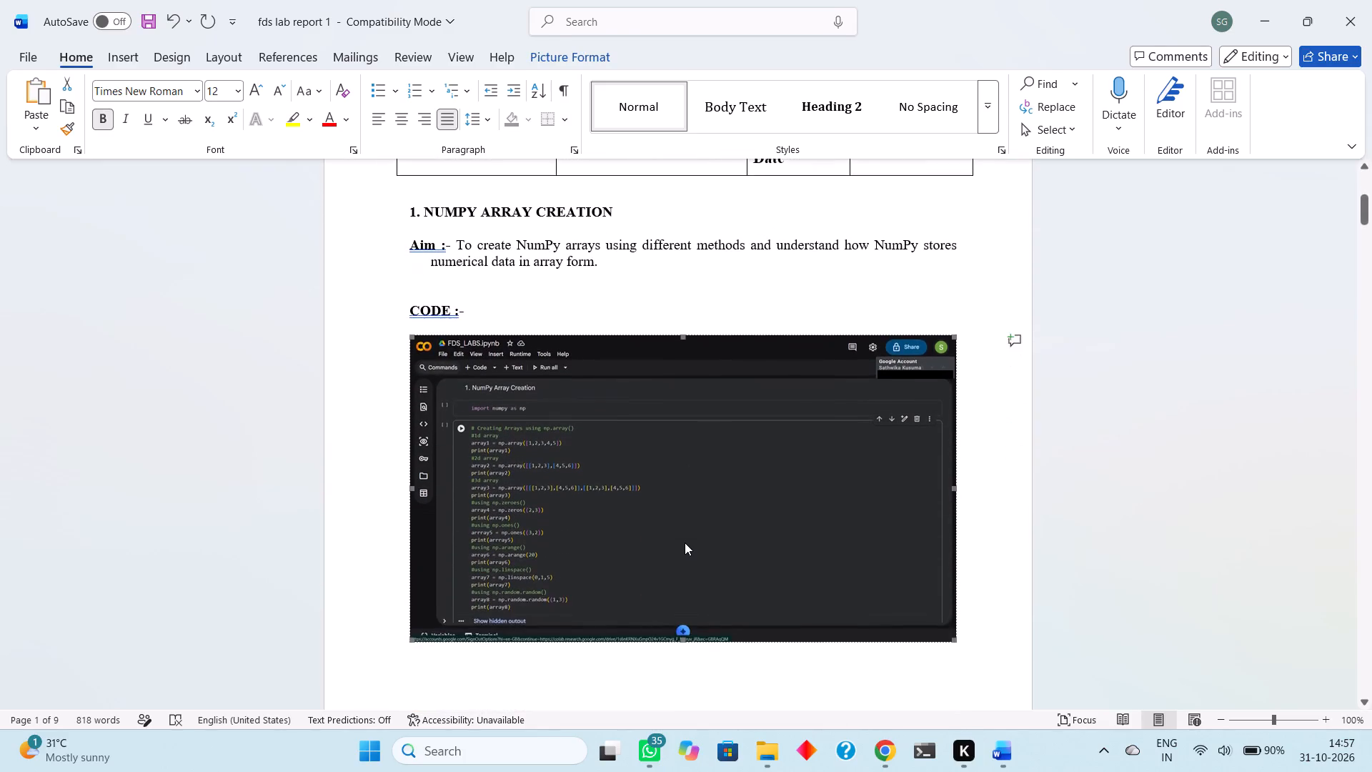
{"action": "scroll", "coordinate": [685, 543], "scroll_direction": "down", "scroll_amount": 1}
{"action": "scroll", "coordinate": [685, 543], "scroll_direction": "up", "scroll_amount": 1}
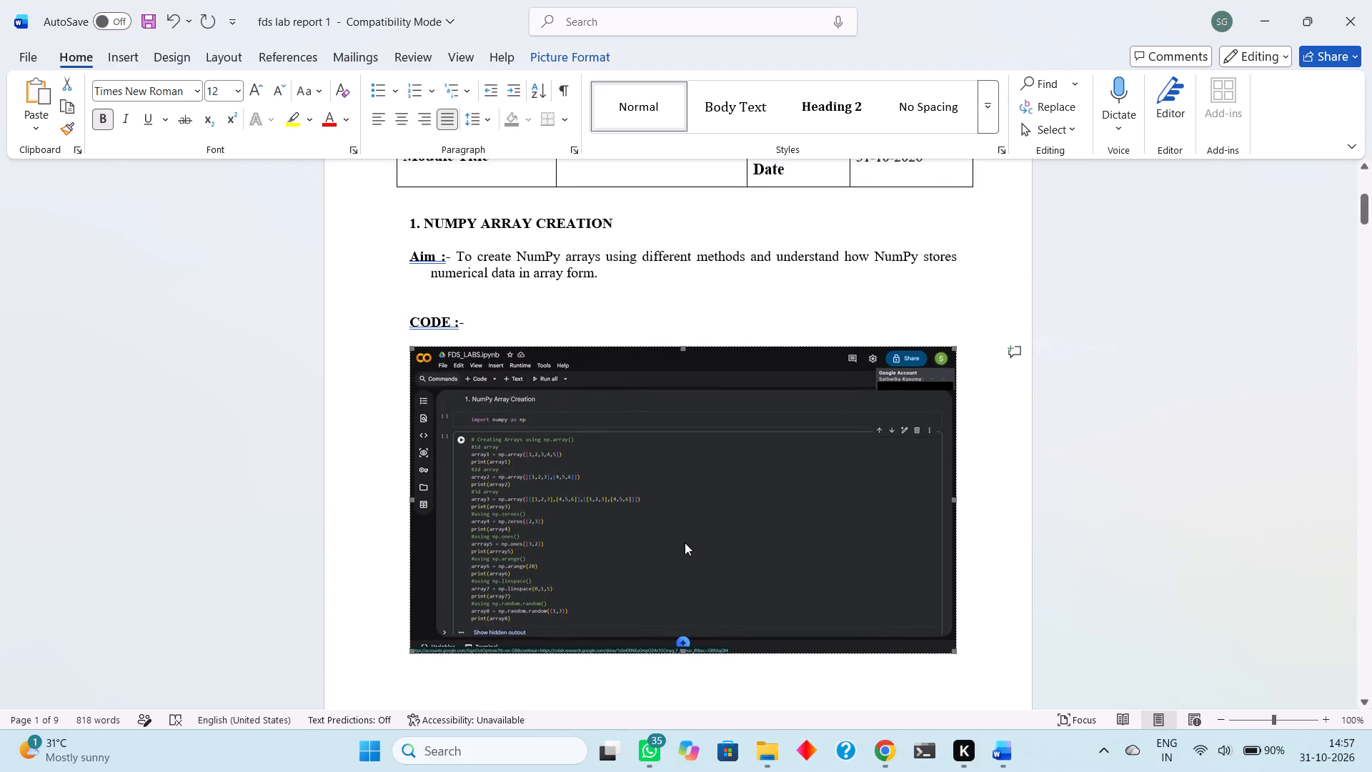
{"action": "left_click", "coordinate": [748, 506]}
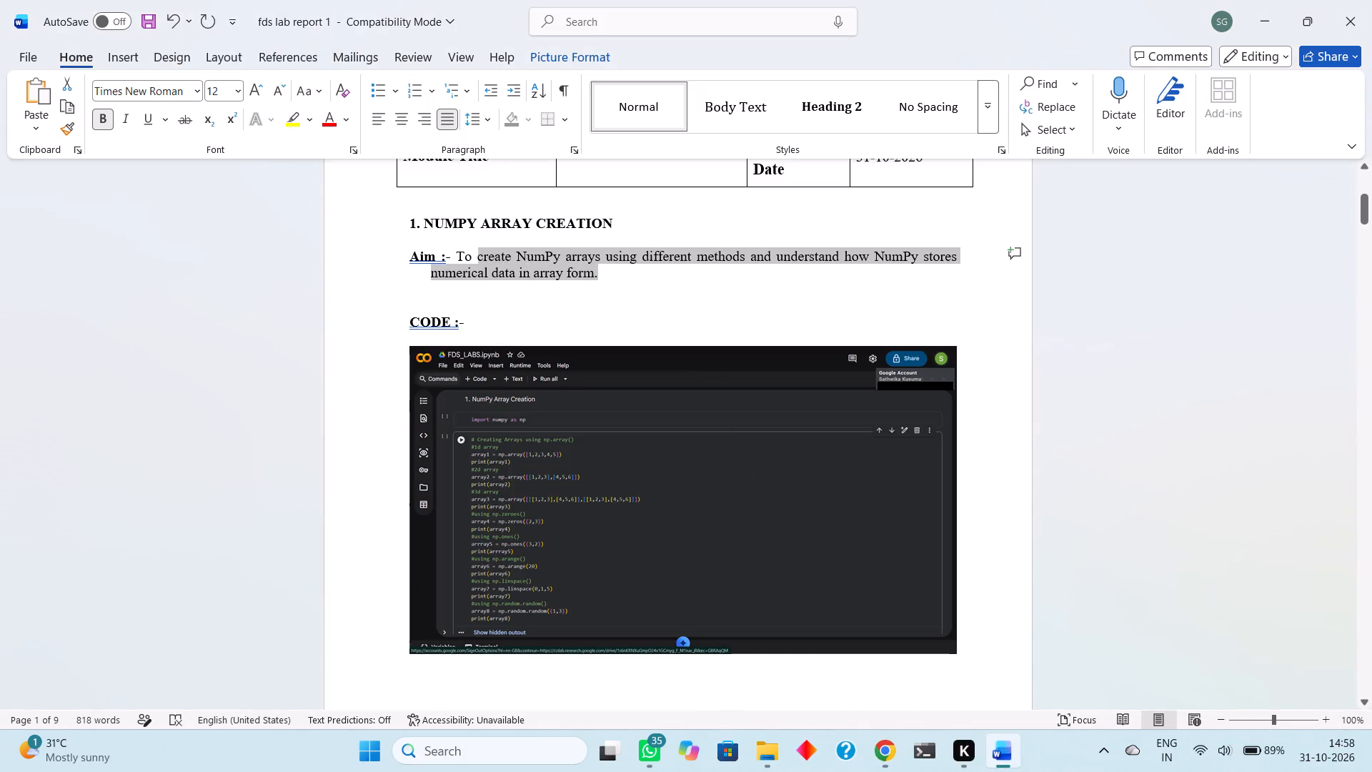
{"action": "left_click_drag", "start_coordinate": [483, 257], "coordinate": [464, 256]}
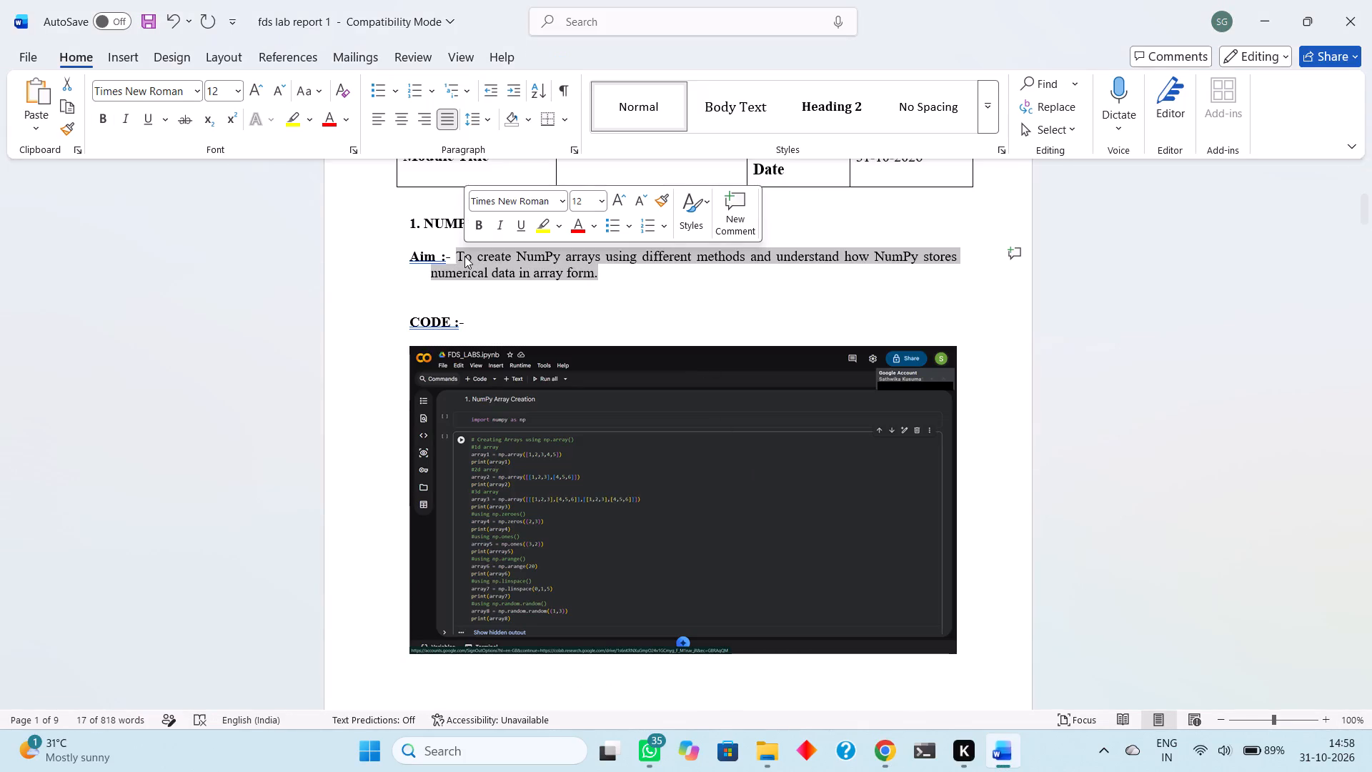
{"action": "key", "text": "BackSpace"}
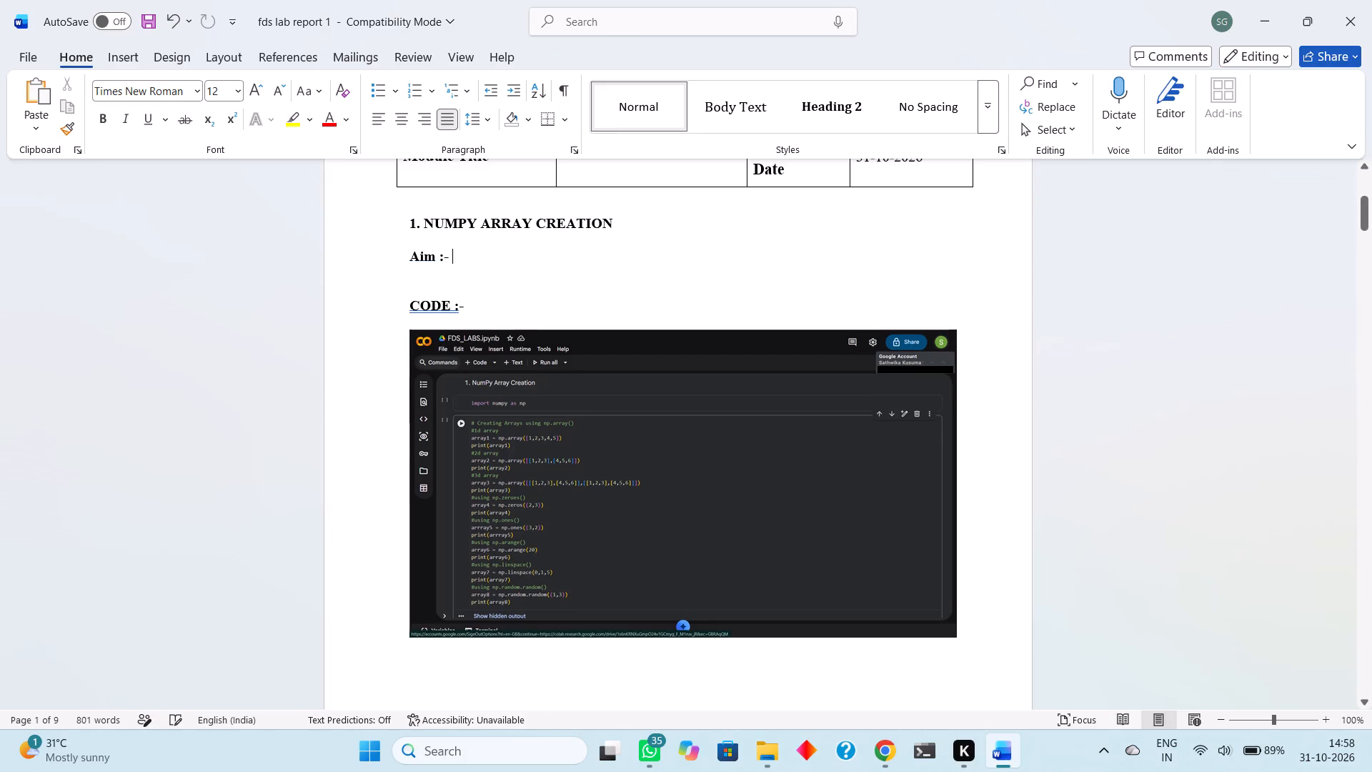
{"action": "key", "text": "ctrl+v"}
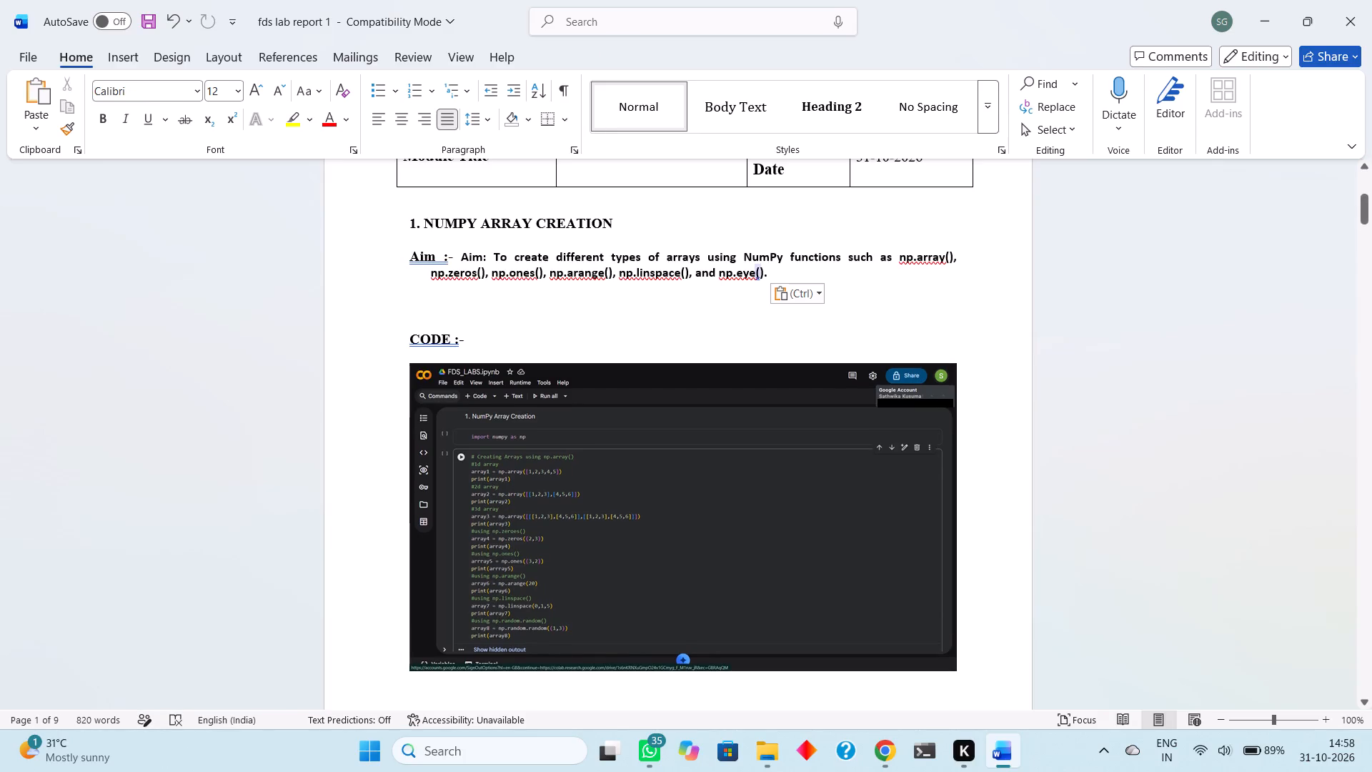
Delete the duplicate "Aim:" label from the start of the pasted NumPy Array Creation aim.
{"action": "scroll", "coordinate": [582, 318], "scroll_direction": "down", "scroll_amount": 1}
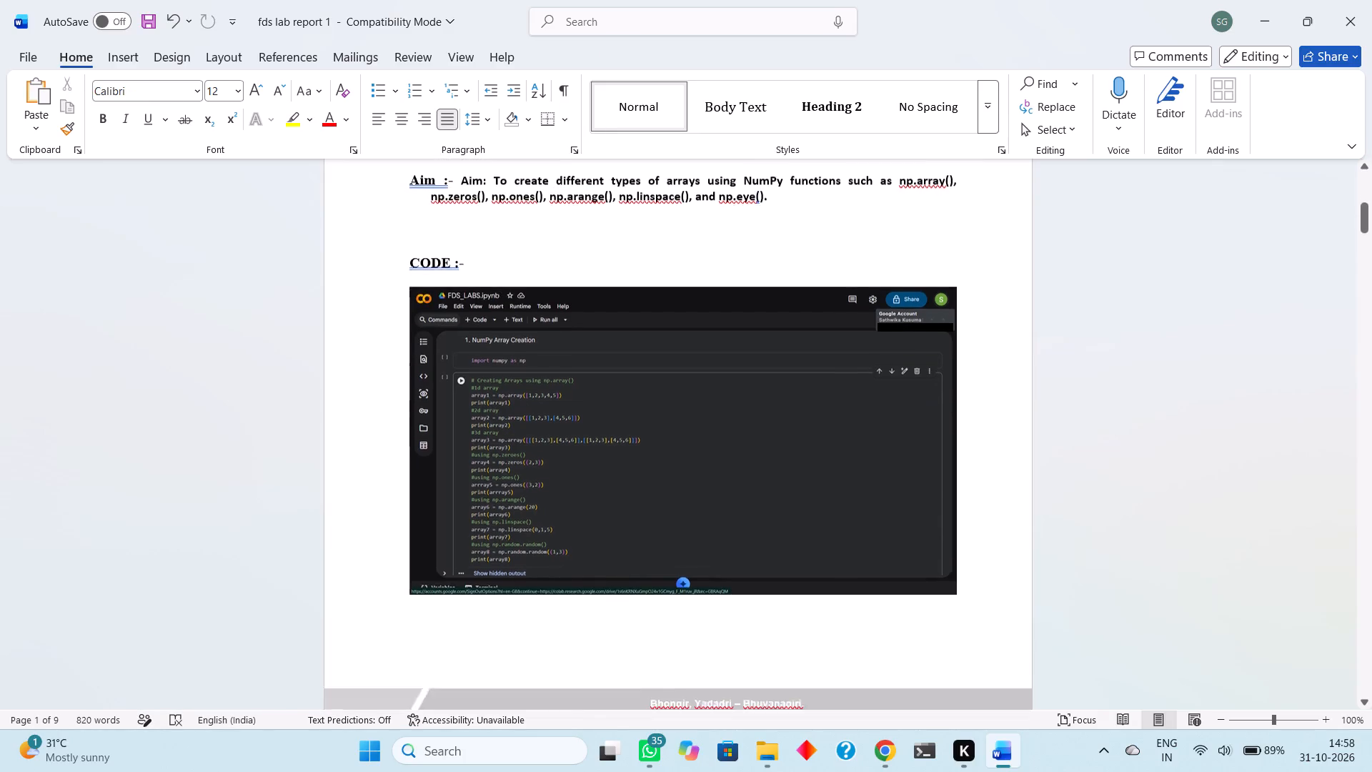
{"action": "scroll", "coordinate": [582, 318], "scroll_direction": "down", "scroll_amount": 1}
{"action": "left_click", "coordinate": [582, 318]}
{"action": "scroll", "coordinate": [582, 318], "scroll_direction": "up", "scroll_amount": 1}
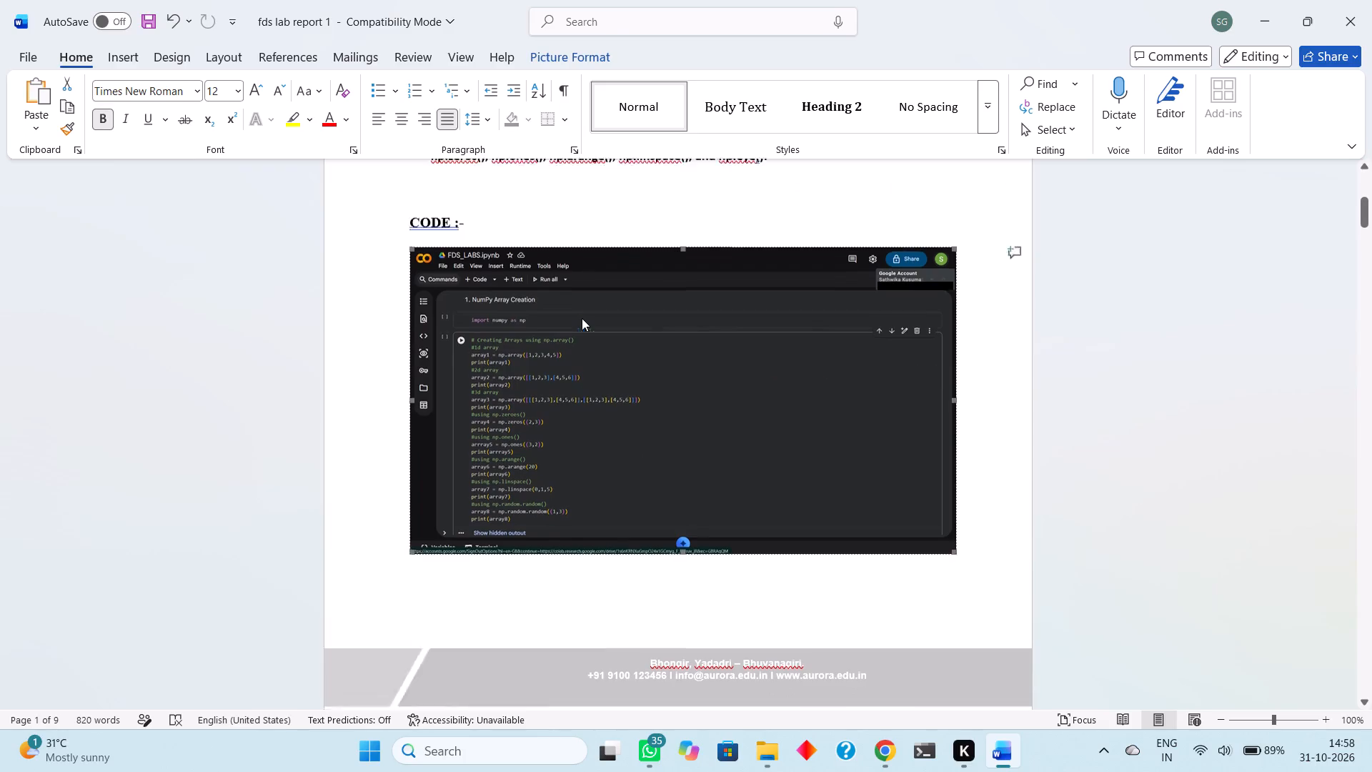
{"action": "scroll", "coordinate": [582, 318], "scroll_direction": "up", "scroll_amount": 1}
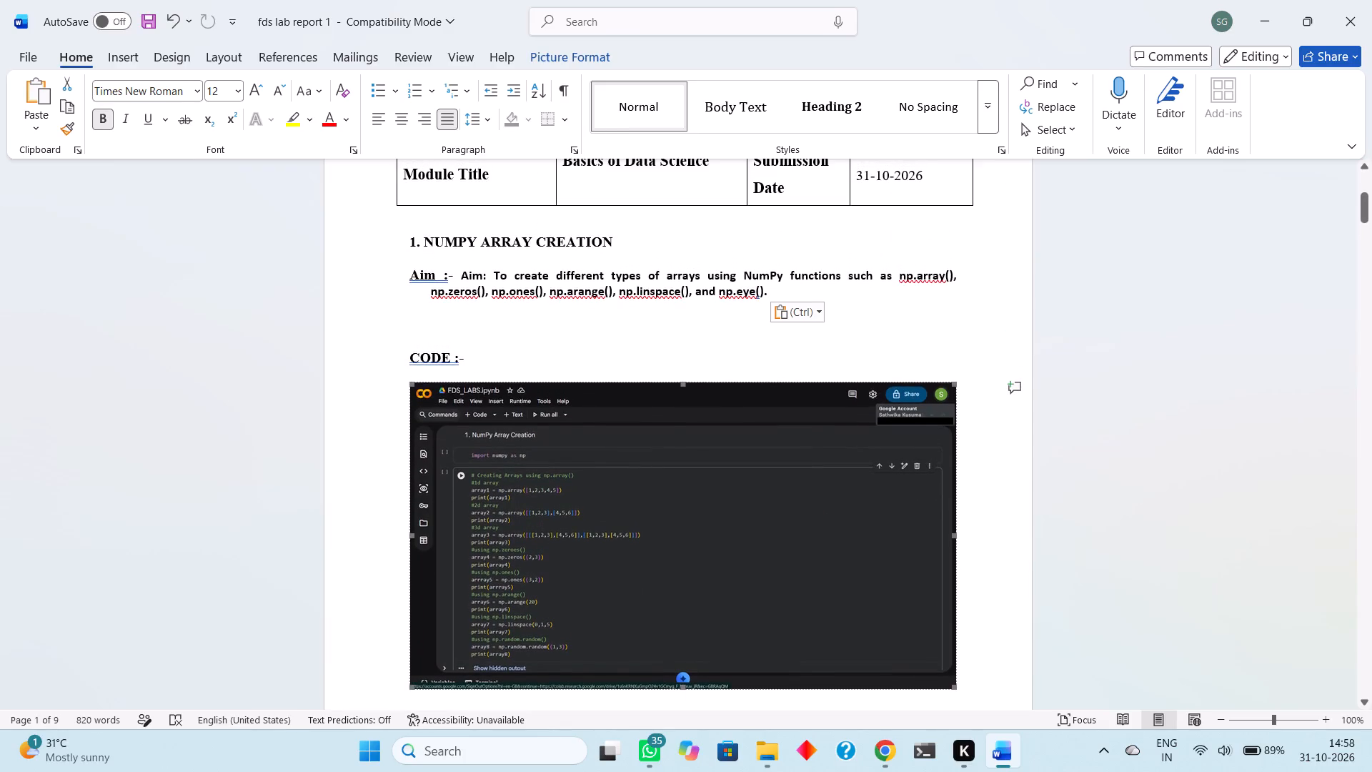
{"action": "left_click", "coordinate": [484, 268]}
{"action": "key", "text": "Right"}
{"action": "key", "text": "BackSpace"}
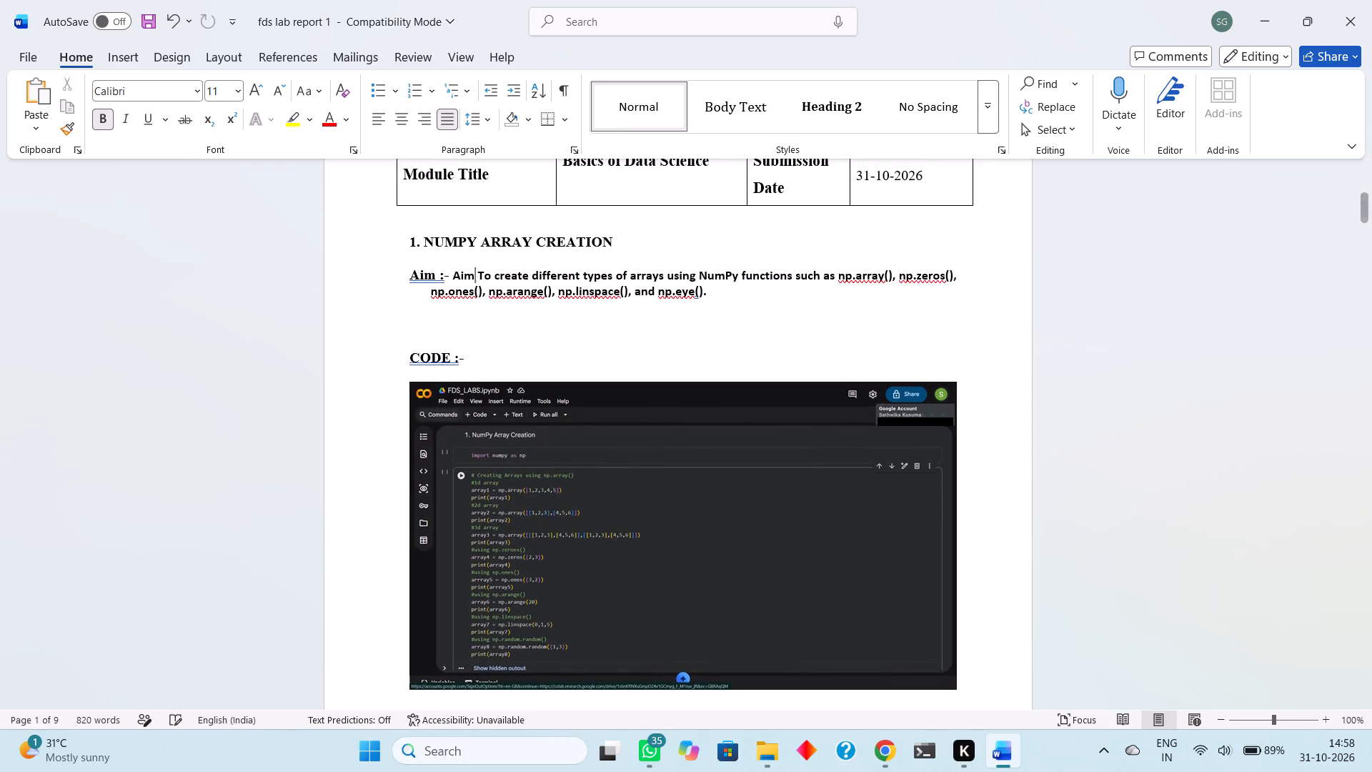
{"action": "key", "text": "BackSpace"}
{"action": "key", "text": "BackSpace"}
{"action": "key", "text": "BackSpace"}
{"action": "key", "text": "Right"}
{"action": "key", "text": "BackSpace"}
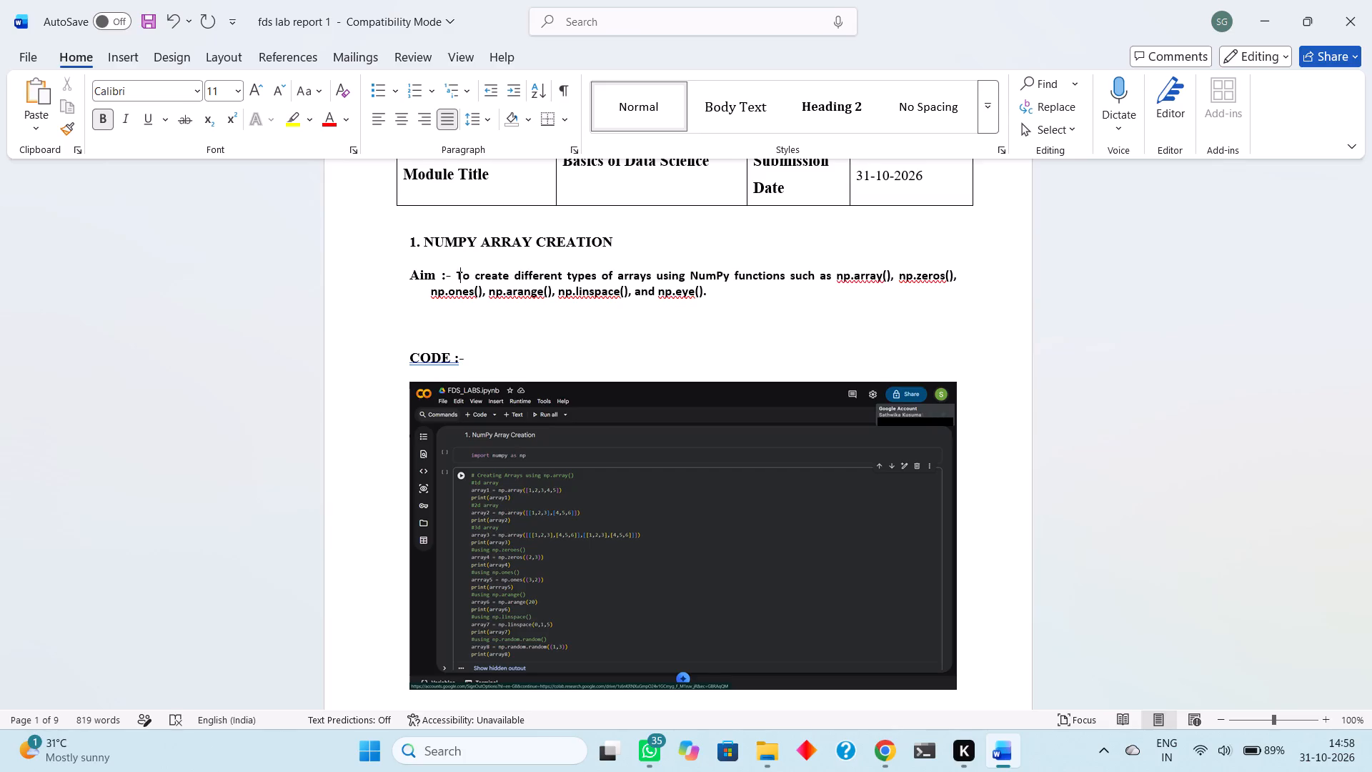
{"action": "left_click", "coordinate": [545, 445]}
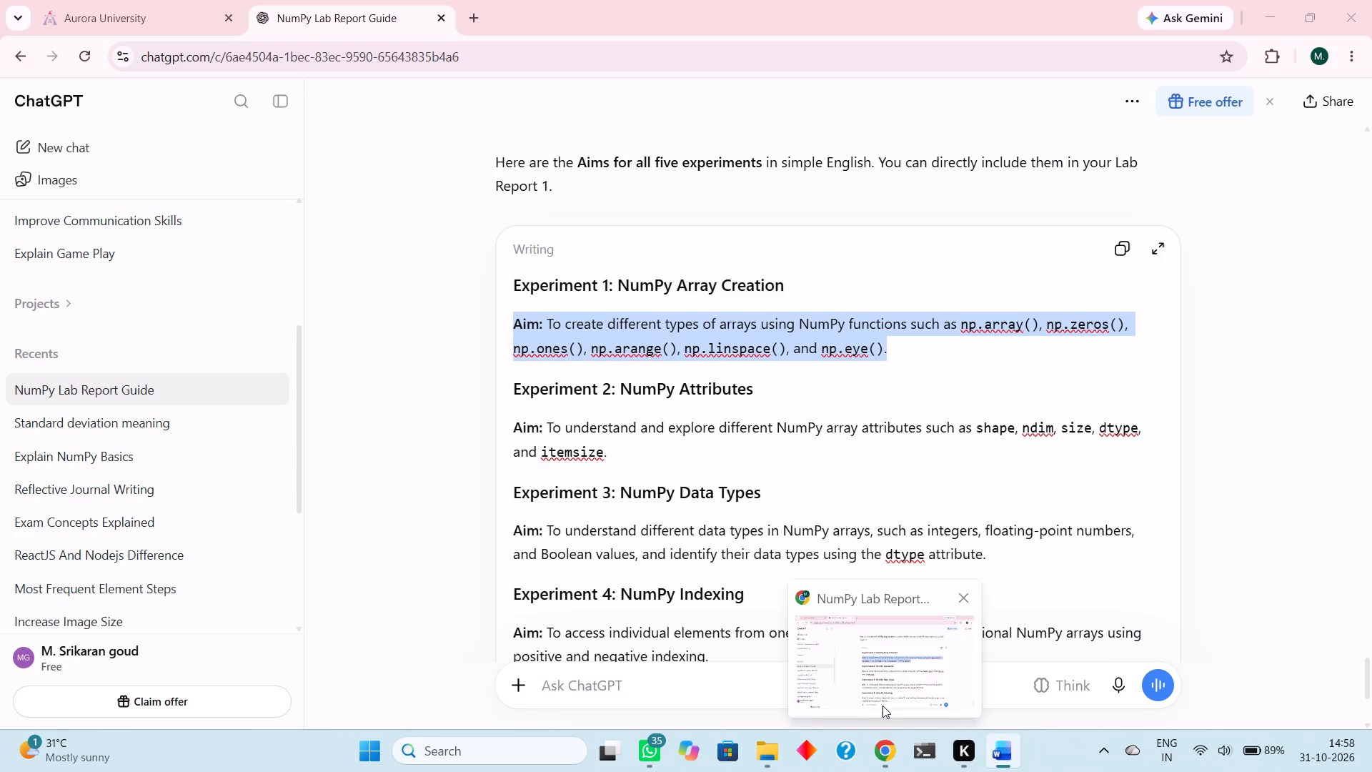
Switch to Chrome and open Google Colab in a new browser tab.
{"action": "left_click", "coordinate": [883, 706]}
{"action": "left_click", "coordinate": [467, 15]}
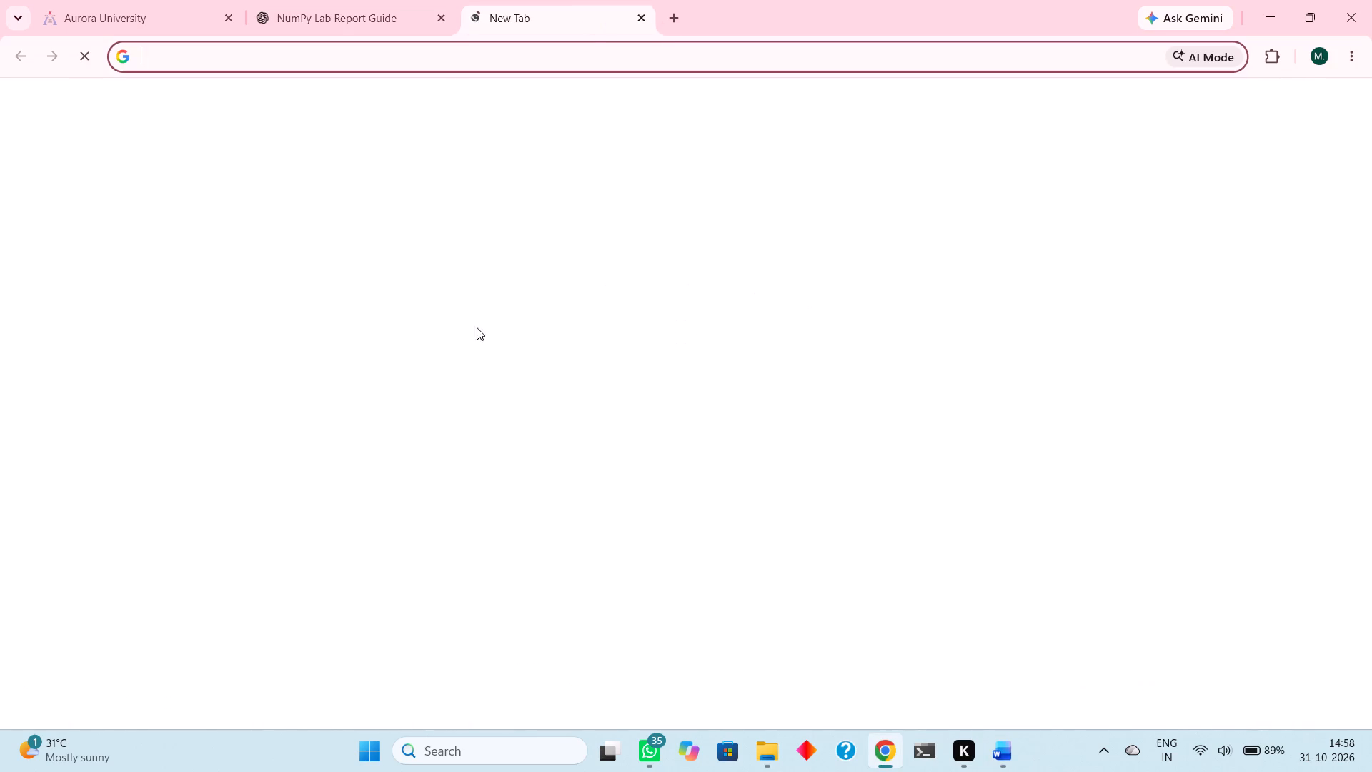
{"action": "double_click", "coordinate": [647, 528]}
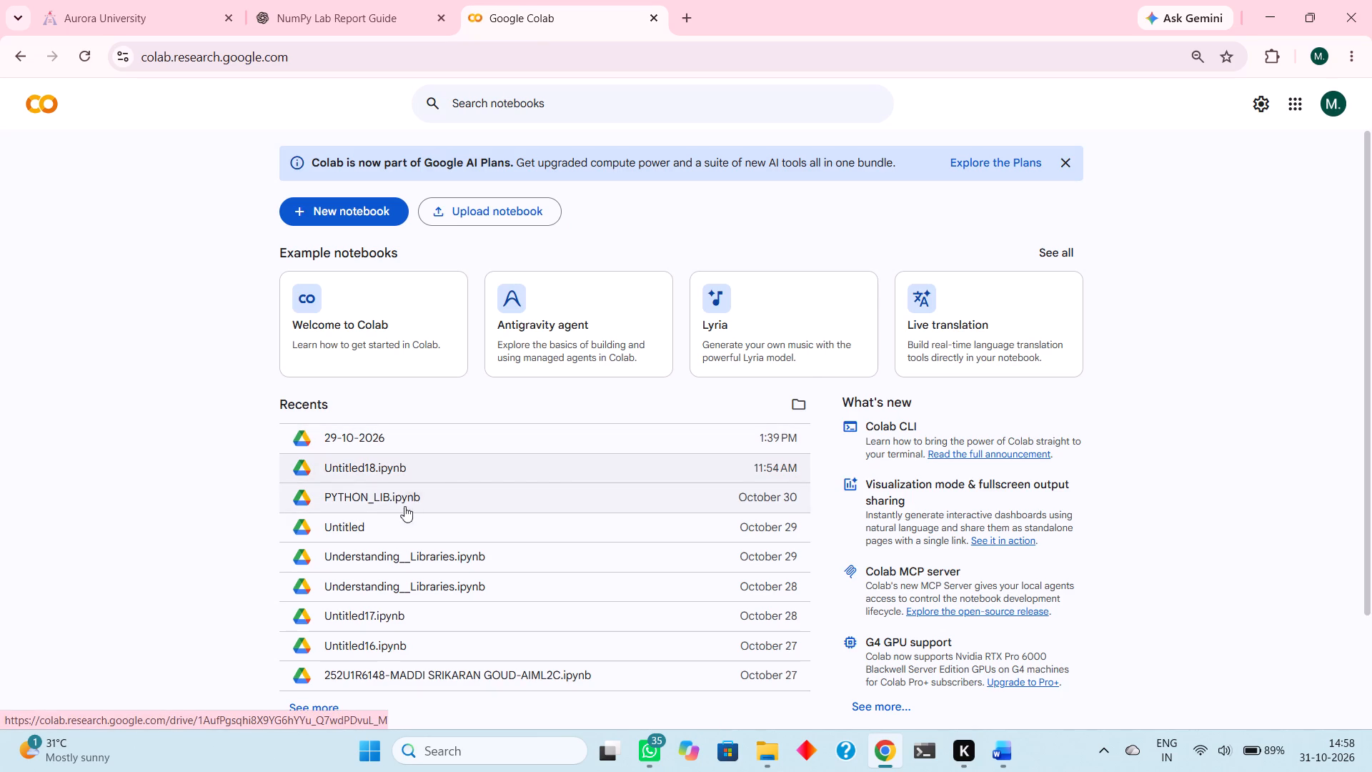
Find the FDS LAB 1 notebook with the NumPy lab code among the recent Colab notebooks and open it.
{"action": "scroll", "coordinate": [399, 495], "scroll_direction": "down", "scroll_amount": 1}
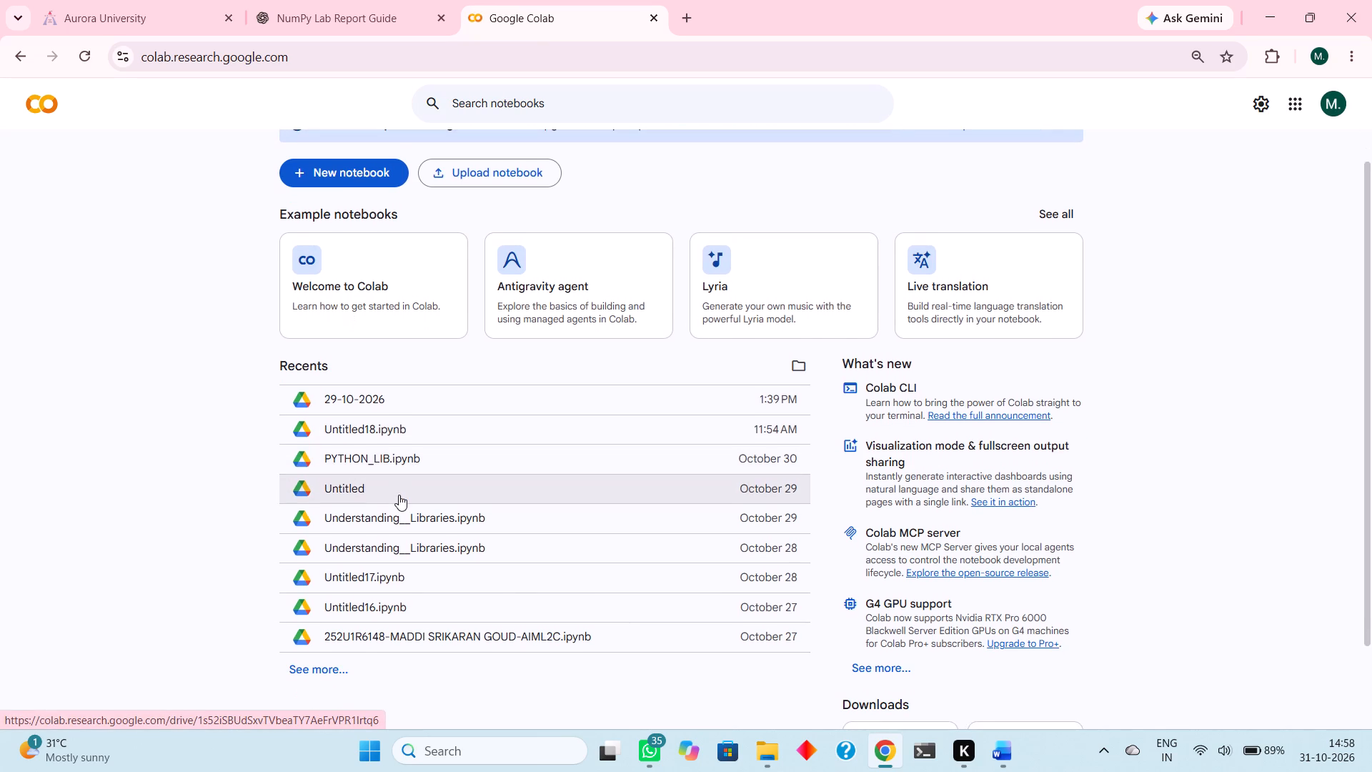
{"action": "scroll", "coordinate": [399, 495], "scroll_direction": "down", "scroll_amount": 1}
{"action": "scroll", "coordinate": [399, 495], "scroll_direction": "up", "scroll_amount": 2}
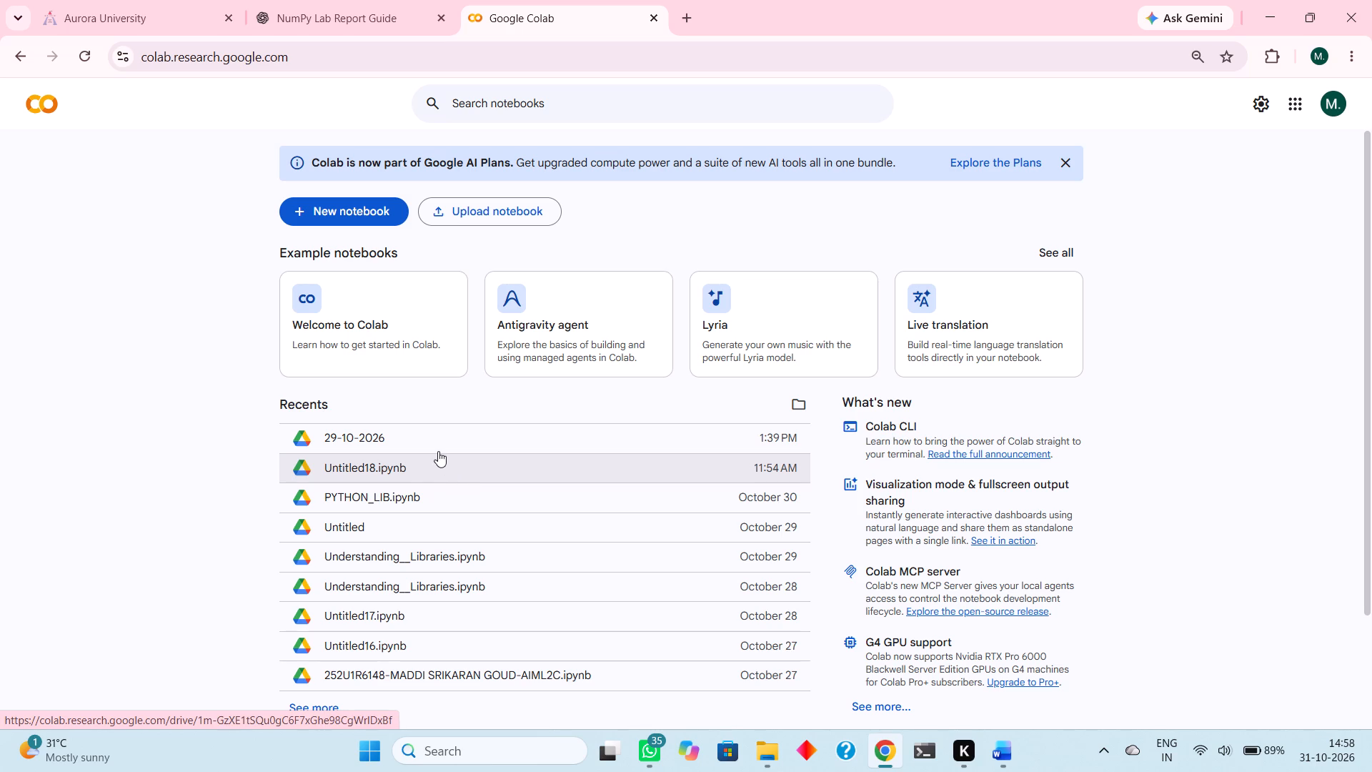
{"action": "scroll", "coordinate": [432, 445], "scroll_direction": "up", "scroll_amount": 1}
{"action": "scroll", "coordinate": [432, 445], "scroll_direction": "down", "scroll_amount": 2}
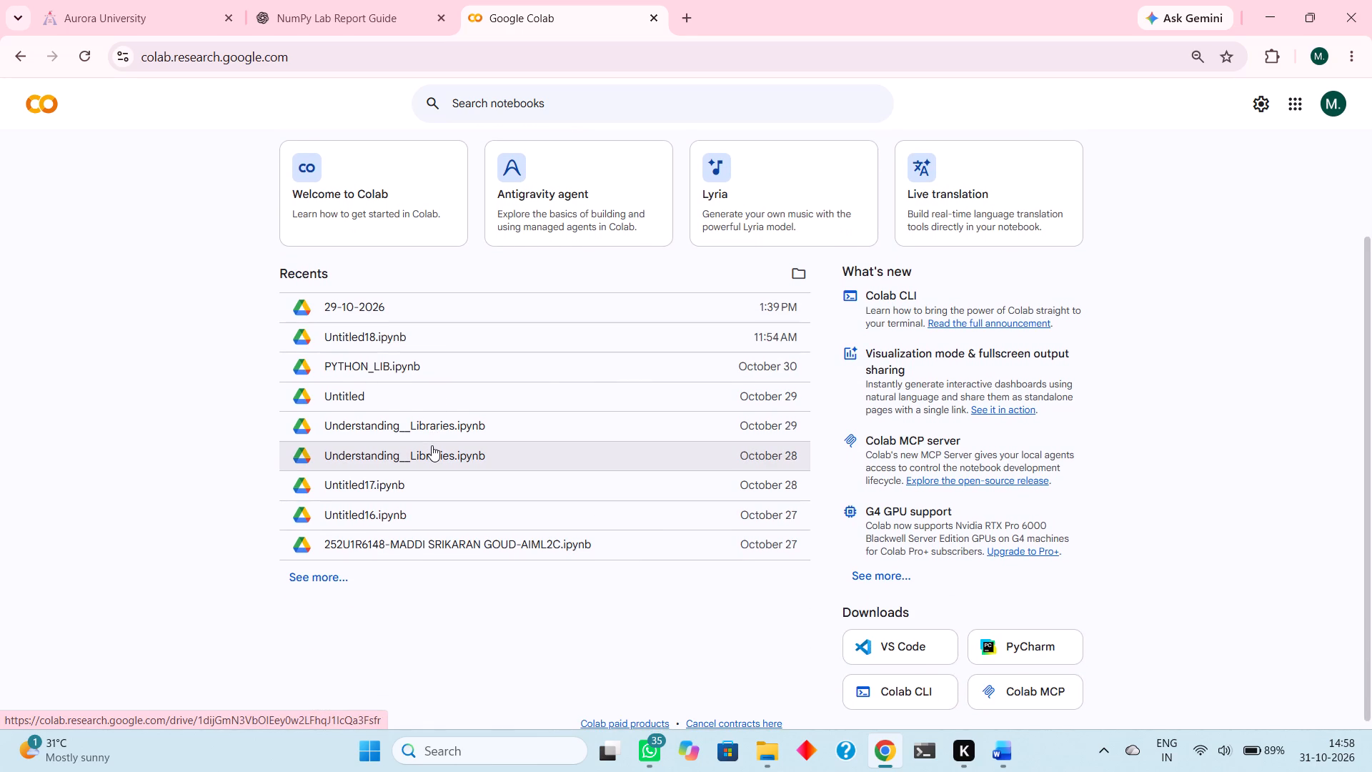
{"action": "scroll", "coordinate": [432, 445], "scroll_direction": "down", "scroll_amount": 3}
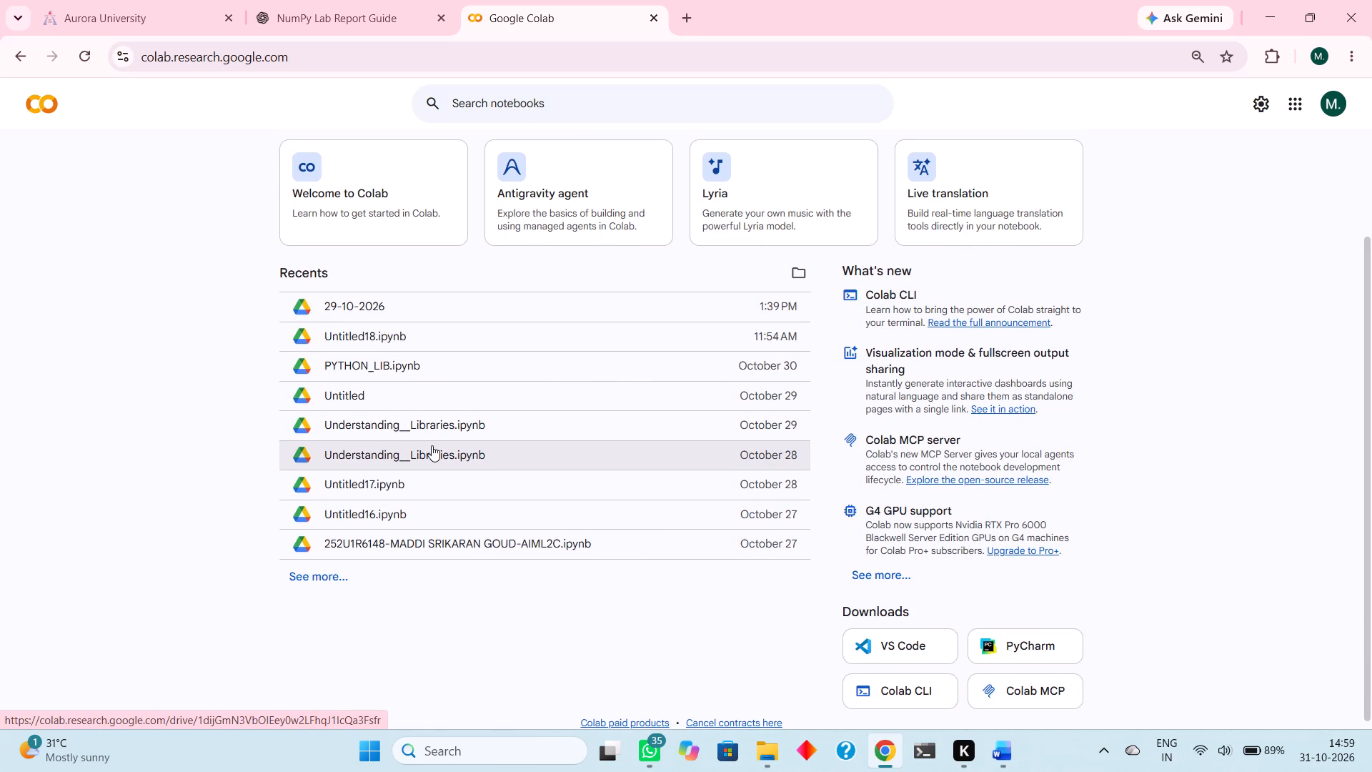
{"action": "scroll", "coordinate": [432, 445], "scroll_direction": "down", "scroll_amount": 1}
{"action": "scroll", "coordinate": [432, 445], "scroll_direction": "up", "scroll_amount": 5}
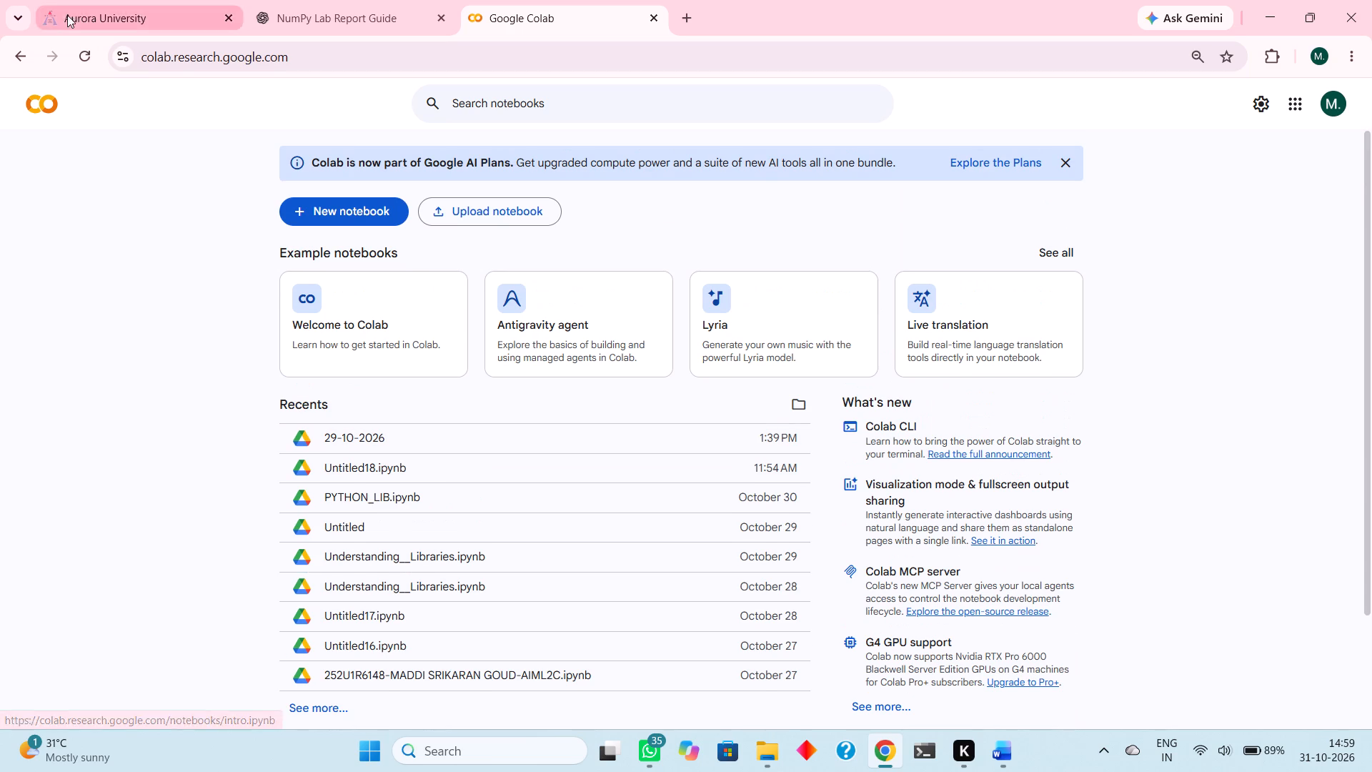
{"action": "left_click", "coordinate": [91, 48]}
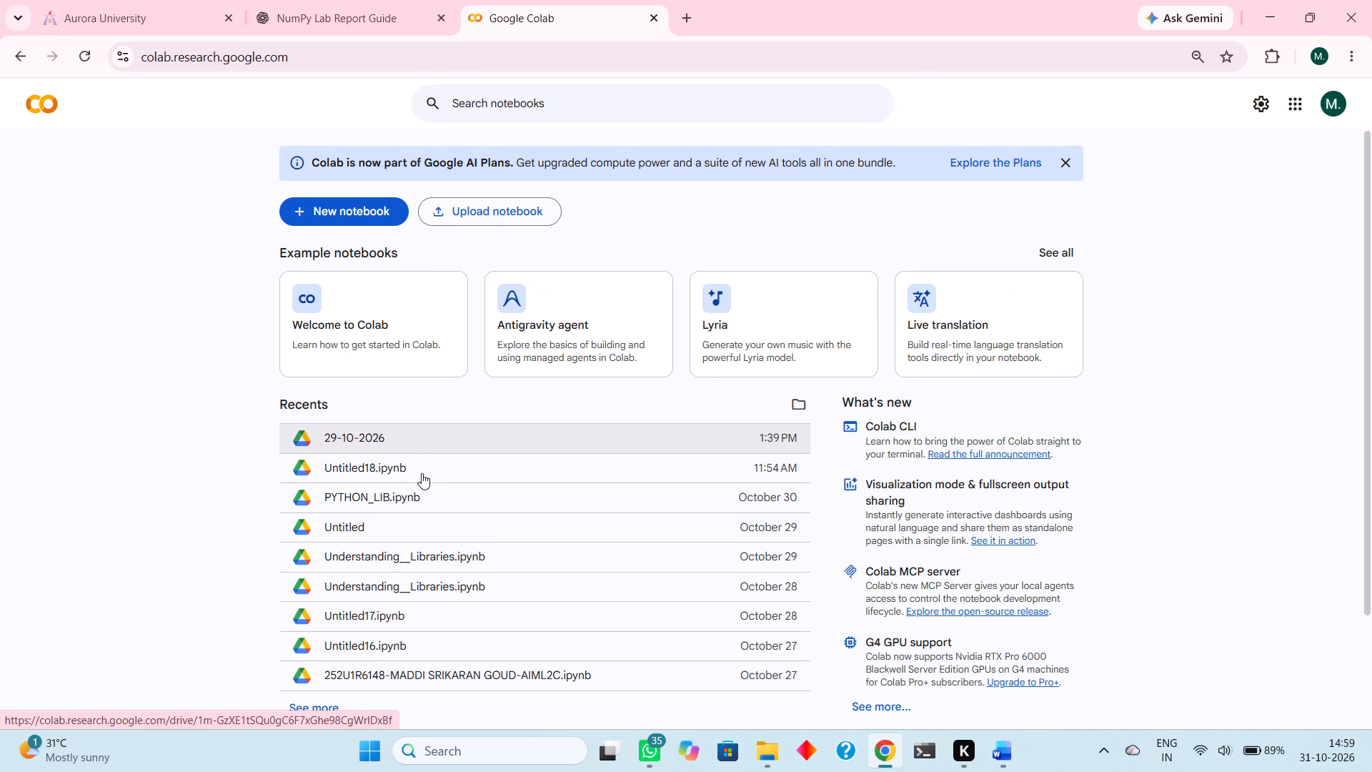
{"action": "scroll", "coordinate": [457, 535], "scroll_direction": "down", "scroll_amount": 2}
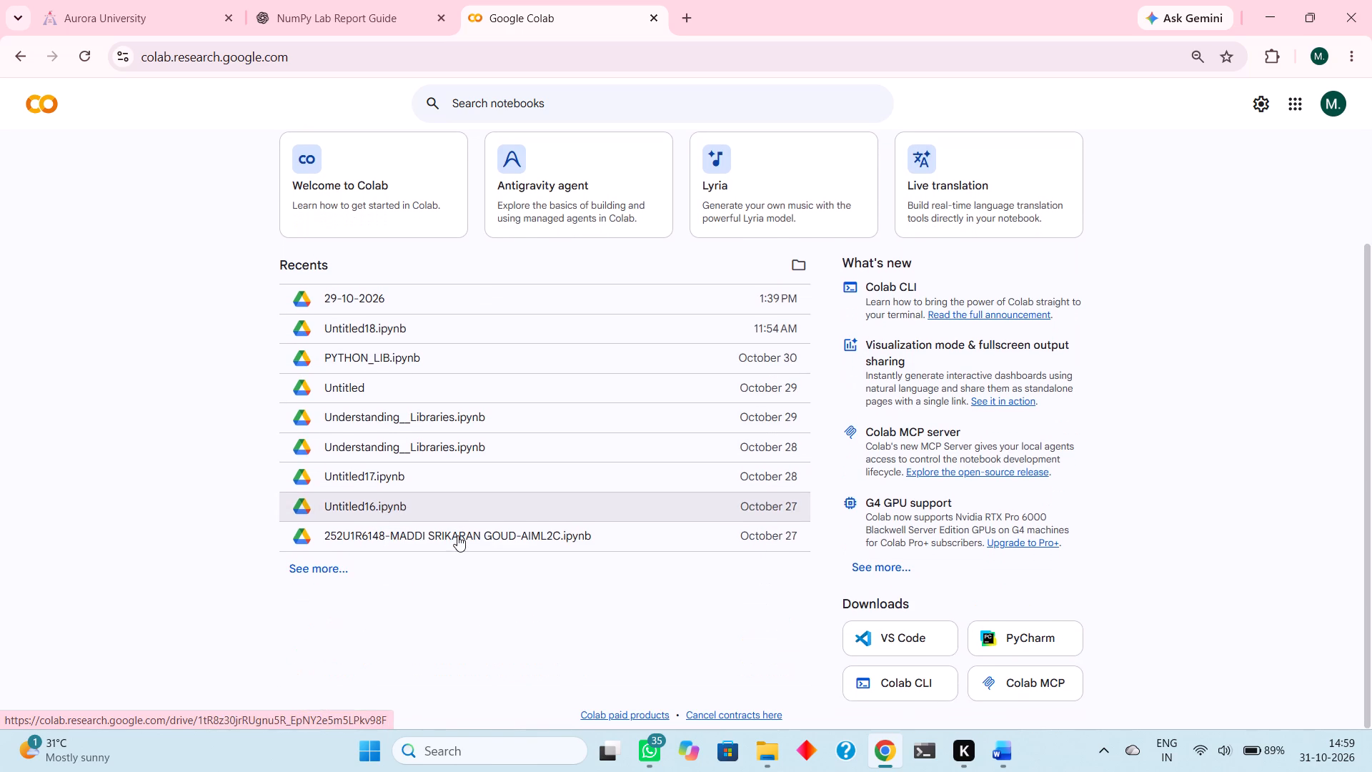
{"action": "scroll", "coordinate": [457, 535], "scroll_direction": "down", "scroll_amount": 1}
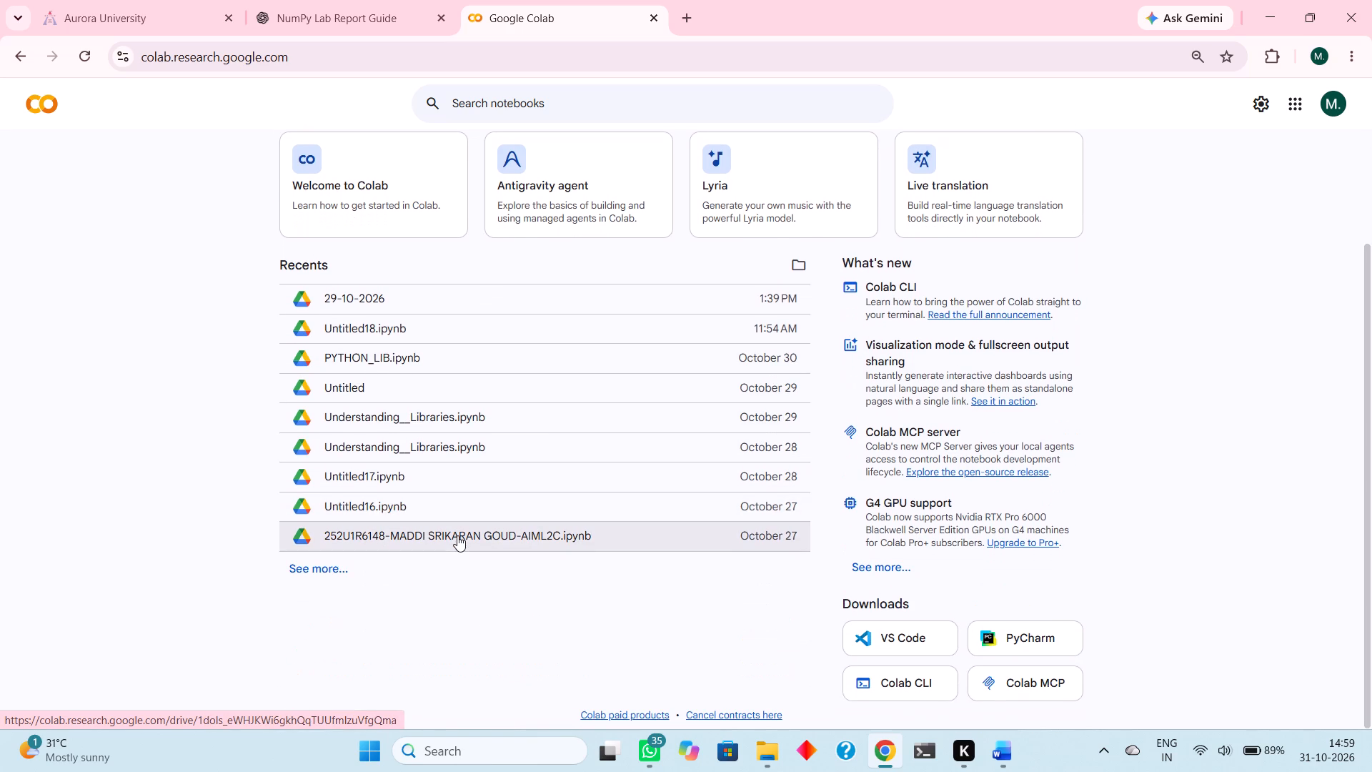
{"action": "scroll", "coordinate": [435, 465], "scroll_direction": "up", "scroll_amount": 1}
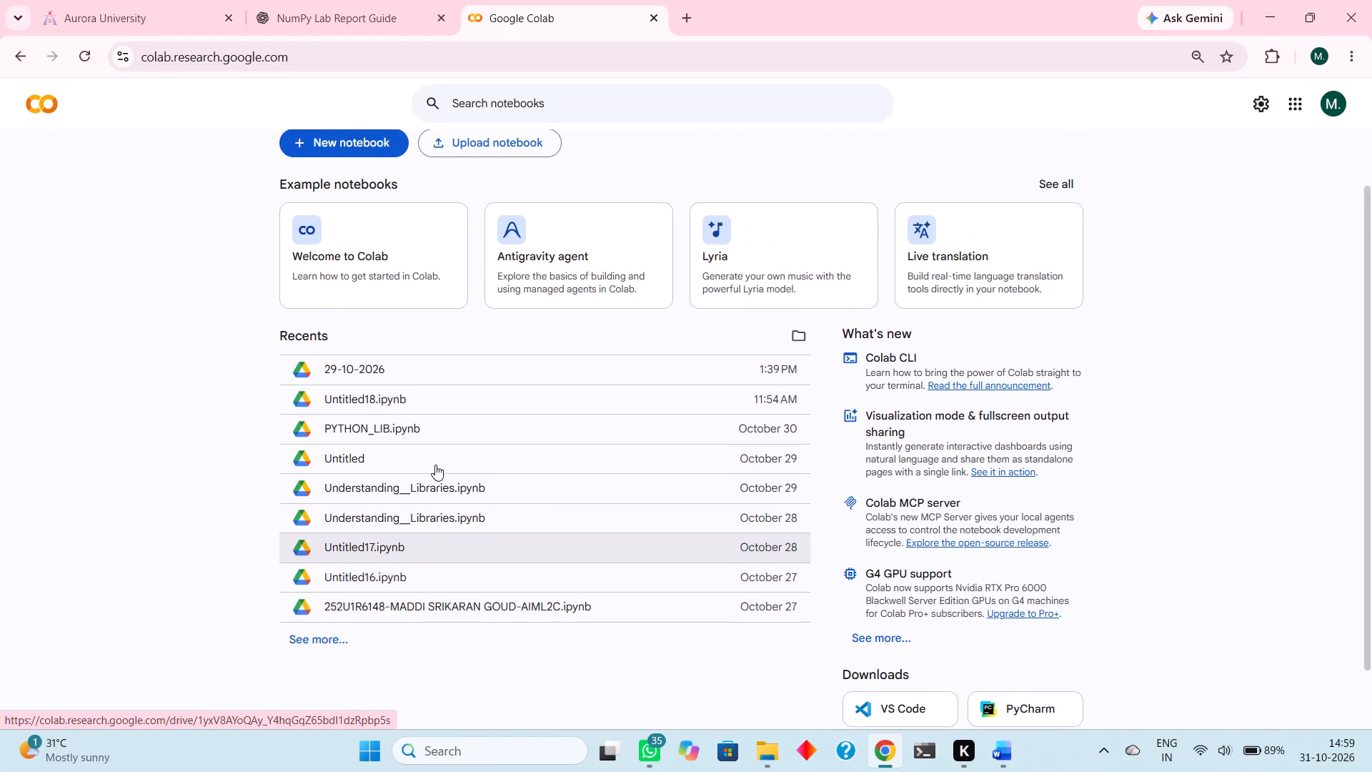
{"action": "scroll", "coordinate": [435, 465], "scroll_direction": "up", "scroll_amount": 1}
{"action": "left_click", "coordinate": [459, 422]}
{"action": "double_click", "coordinate": [459, 422]}
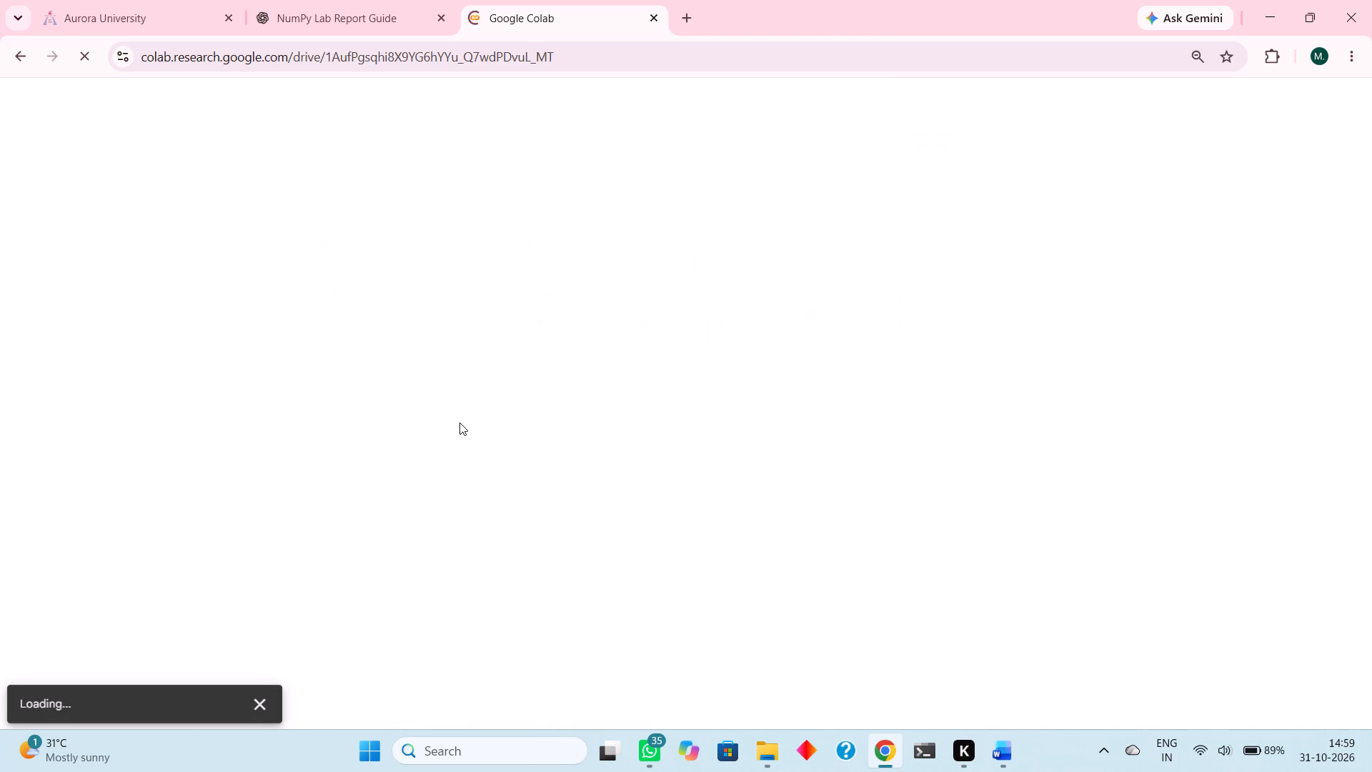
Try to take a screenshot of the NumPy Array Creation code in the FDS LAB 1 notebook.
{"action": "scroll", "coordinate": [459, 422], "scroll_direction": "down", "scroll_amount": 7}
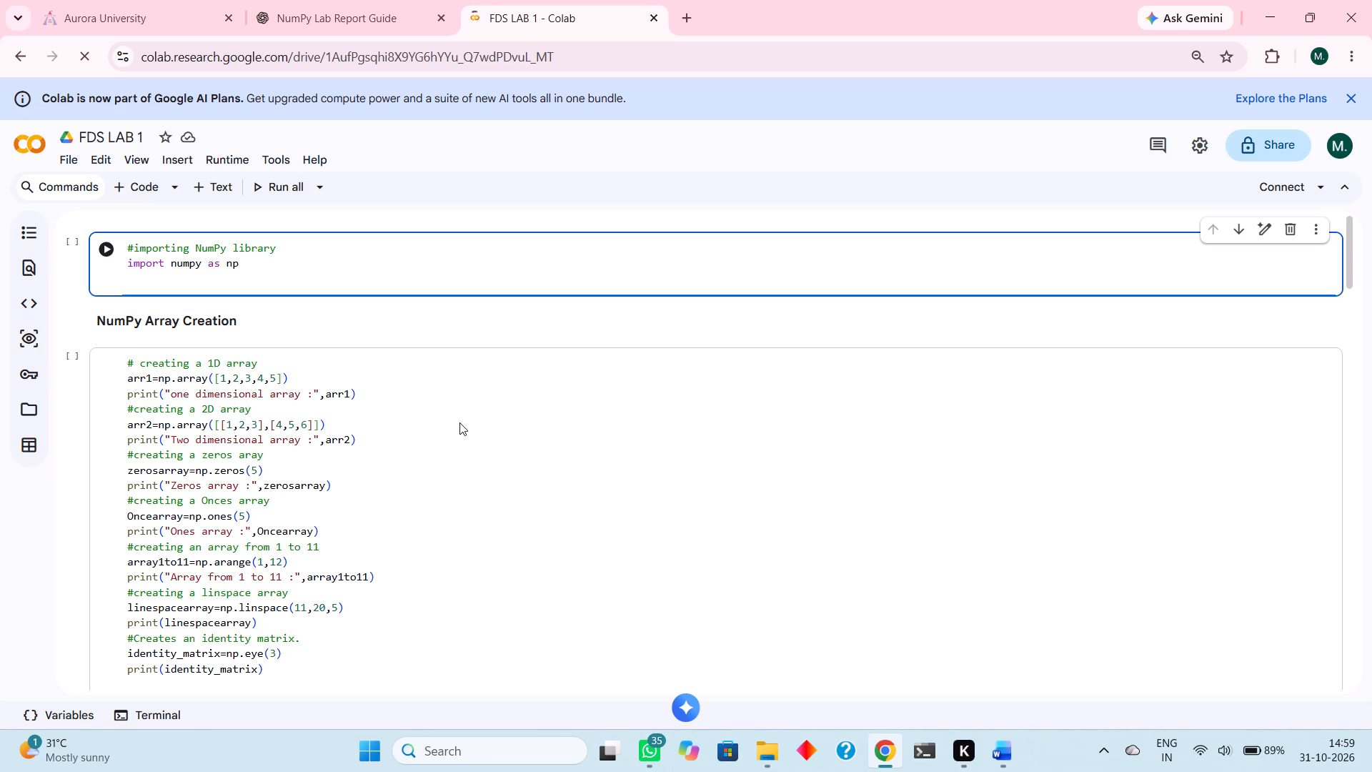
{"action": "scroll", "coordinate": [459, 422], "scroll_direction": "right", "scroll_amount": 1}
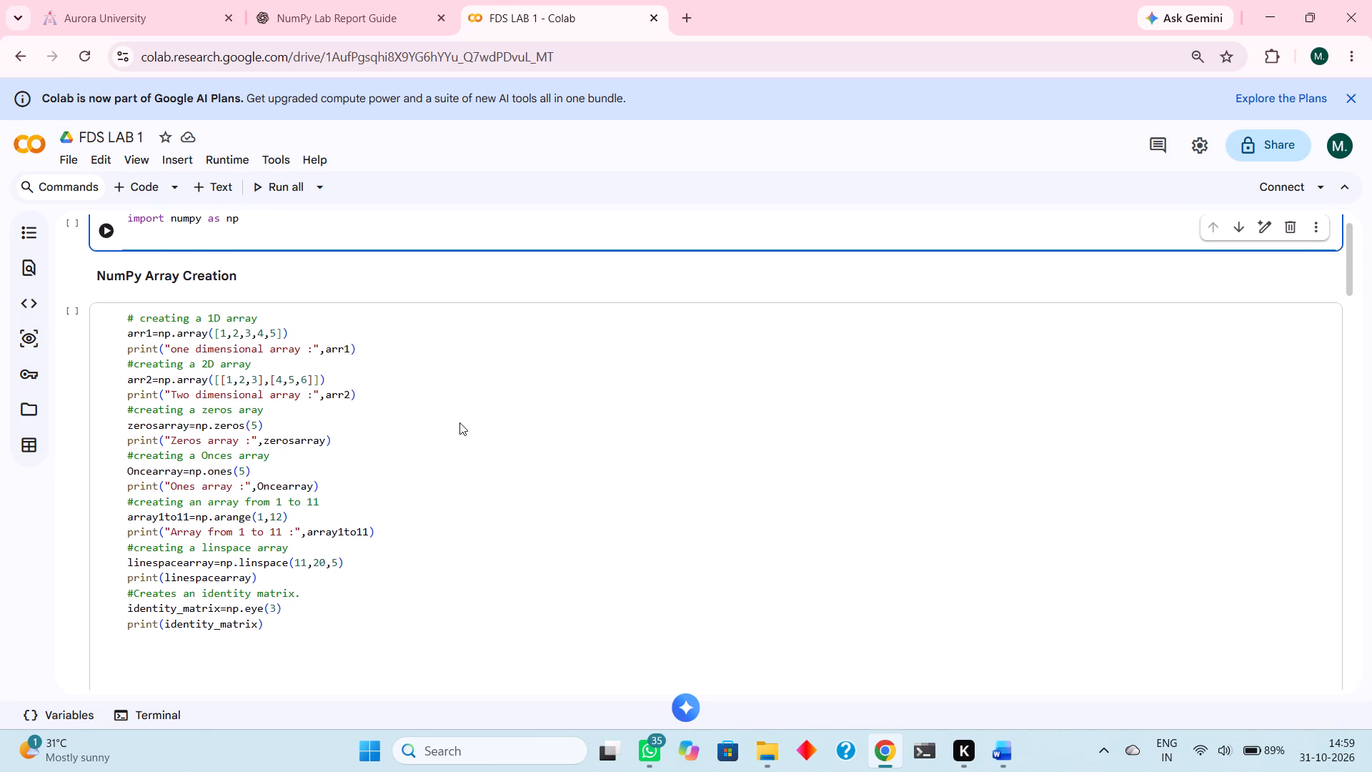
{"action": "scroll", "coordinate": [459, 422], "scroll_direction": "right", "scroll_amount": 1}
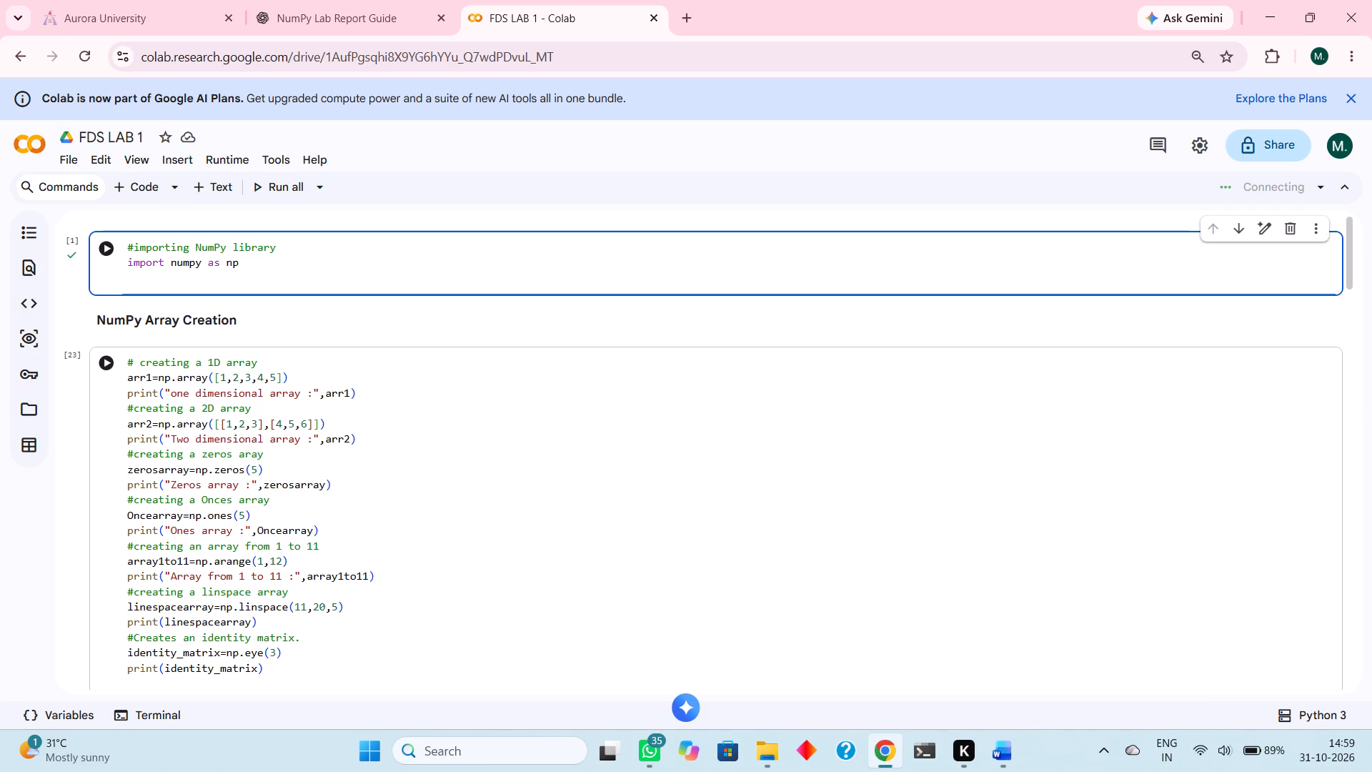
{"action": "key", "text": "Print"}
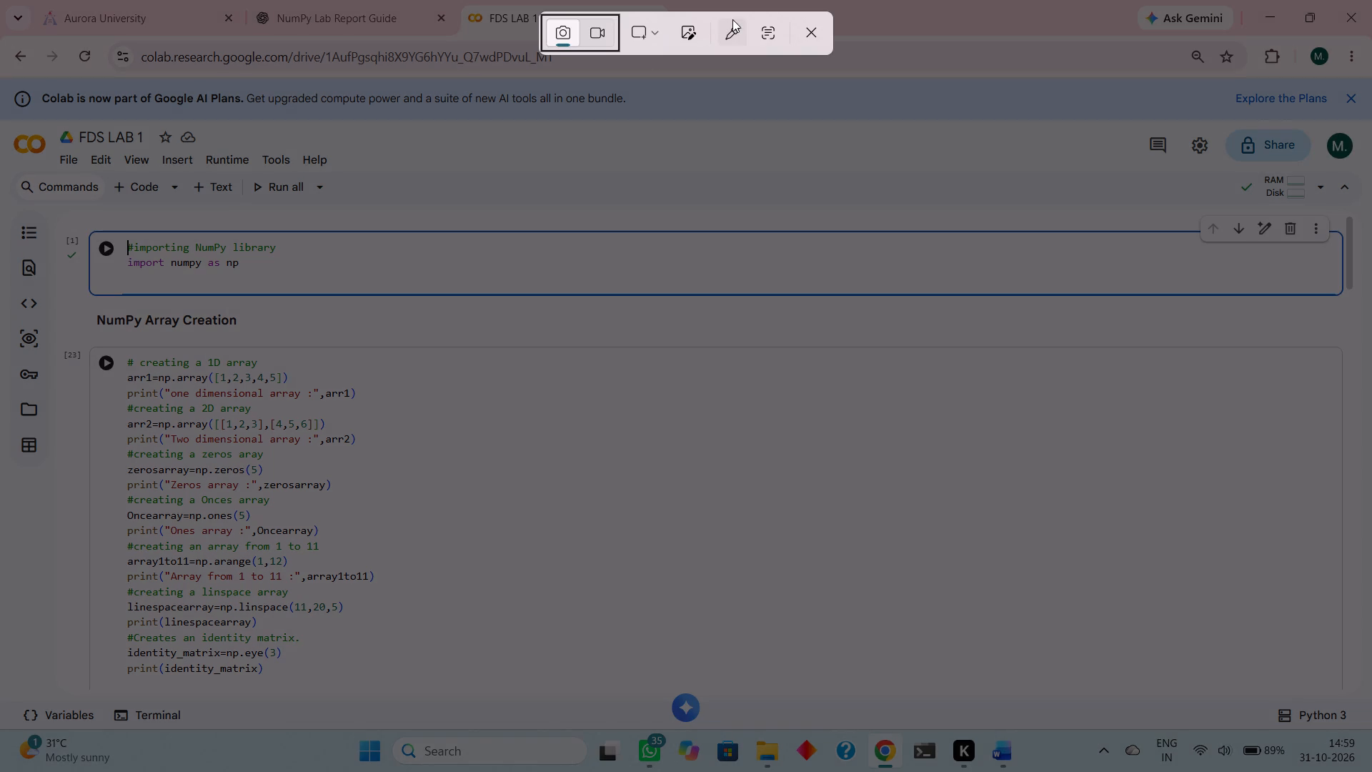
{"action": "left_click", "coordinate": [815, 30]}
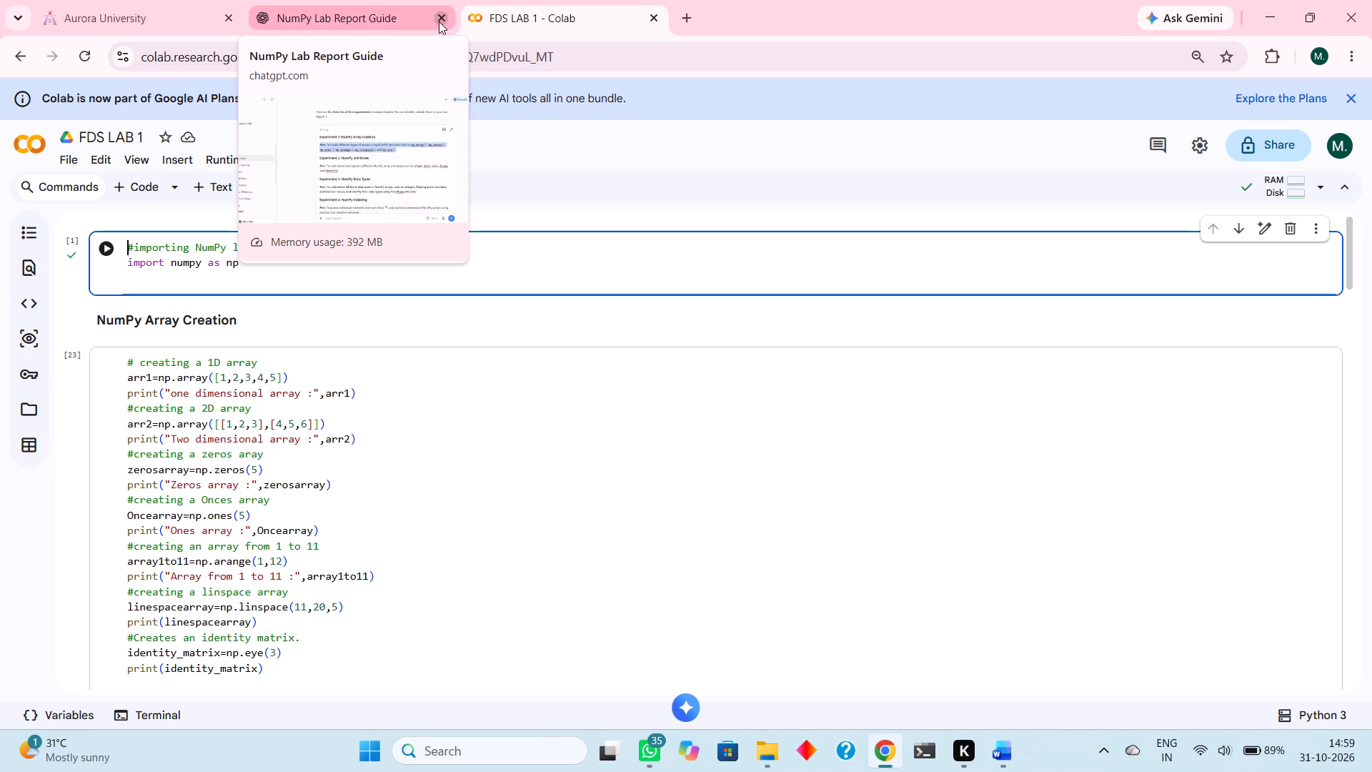
Return to the NumPy Lab Report Guide chat and look through the experiment explanations and aims.
{"action": "left_click", "coordinate": [355, 15]}
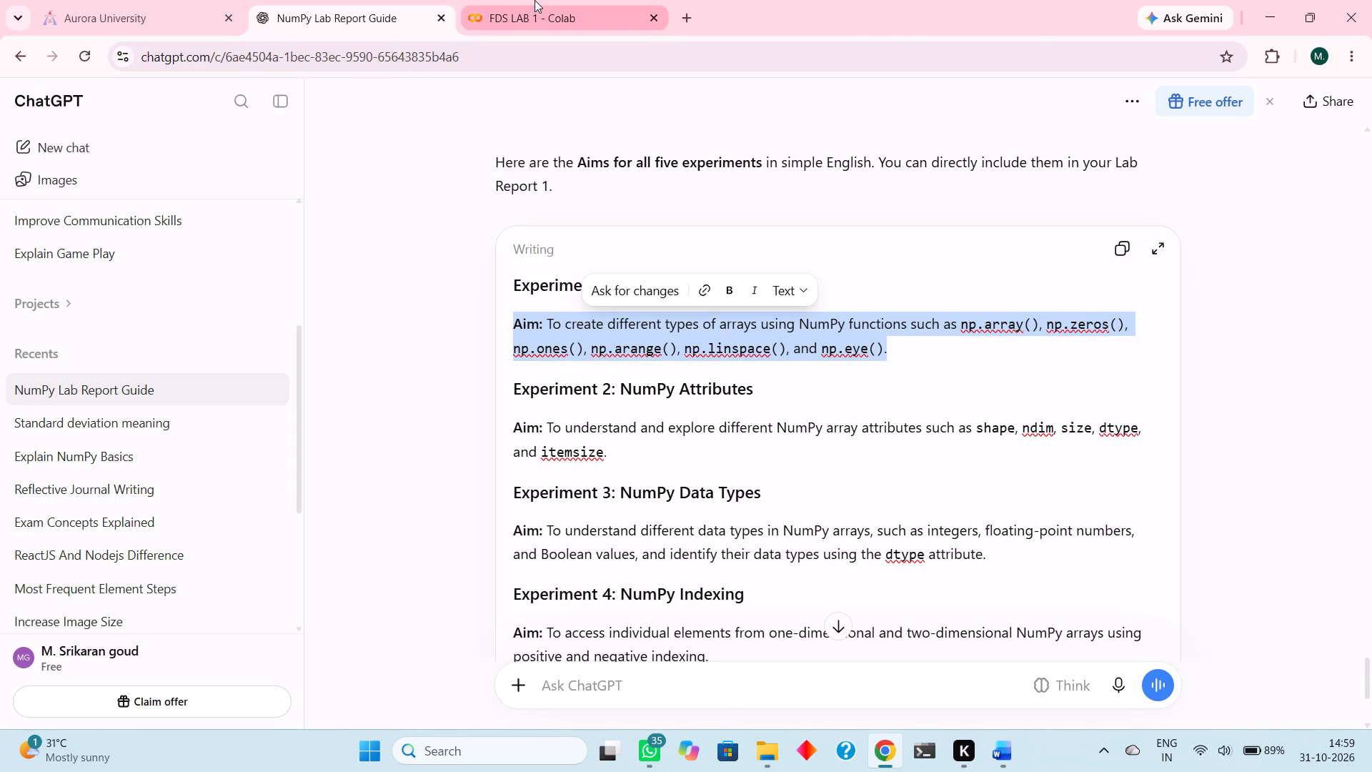
{"action": "left_click", "coordinate": [535, 0]}
{"action": "left_click", "coordinate": [337, 34]}
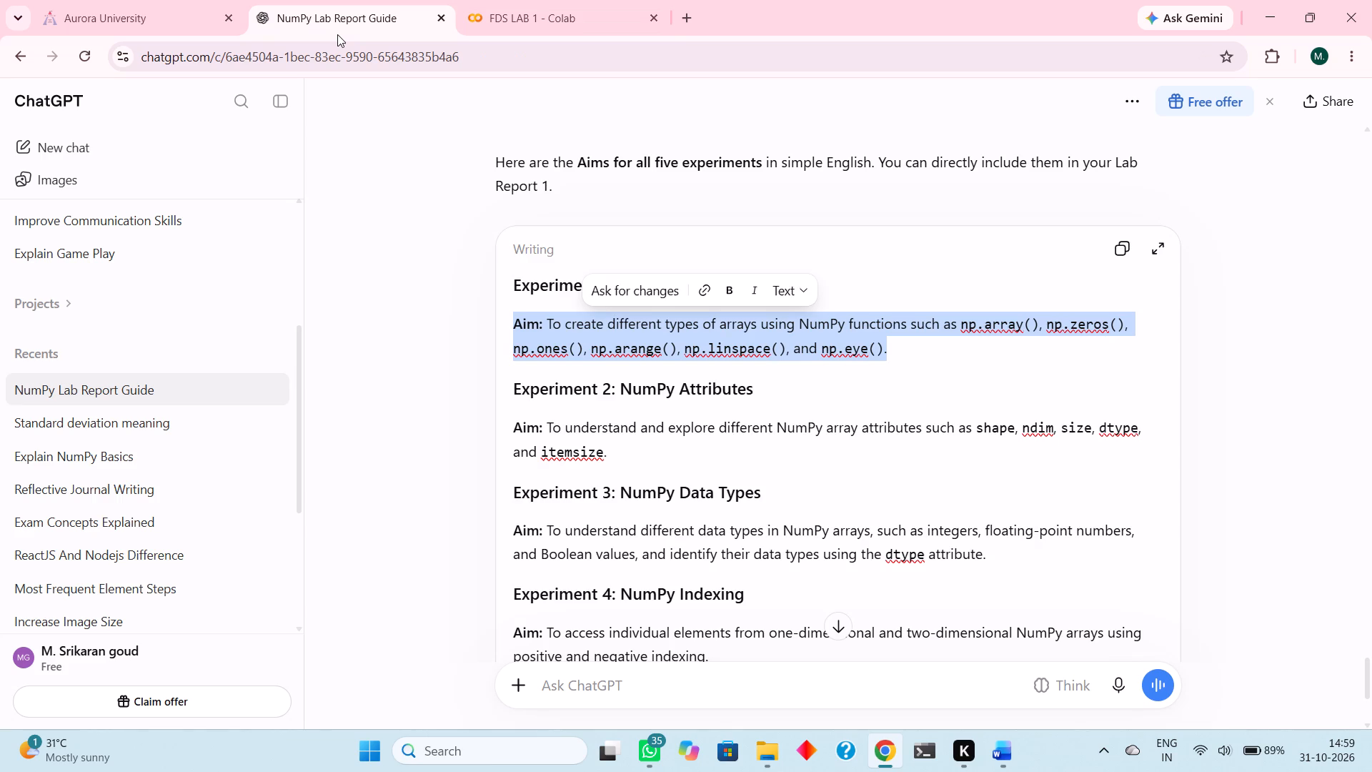
{"action": "scroll", "coordinate": [492, 263], "scroll_direction": "up", "scroll_amount": 6}
{"action": "scroll", "coordinate": [492, 263], "scroll_direction": "down", "scroll_amount": 1}
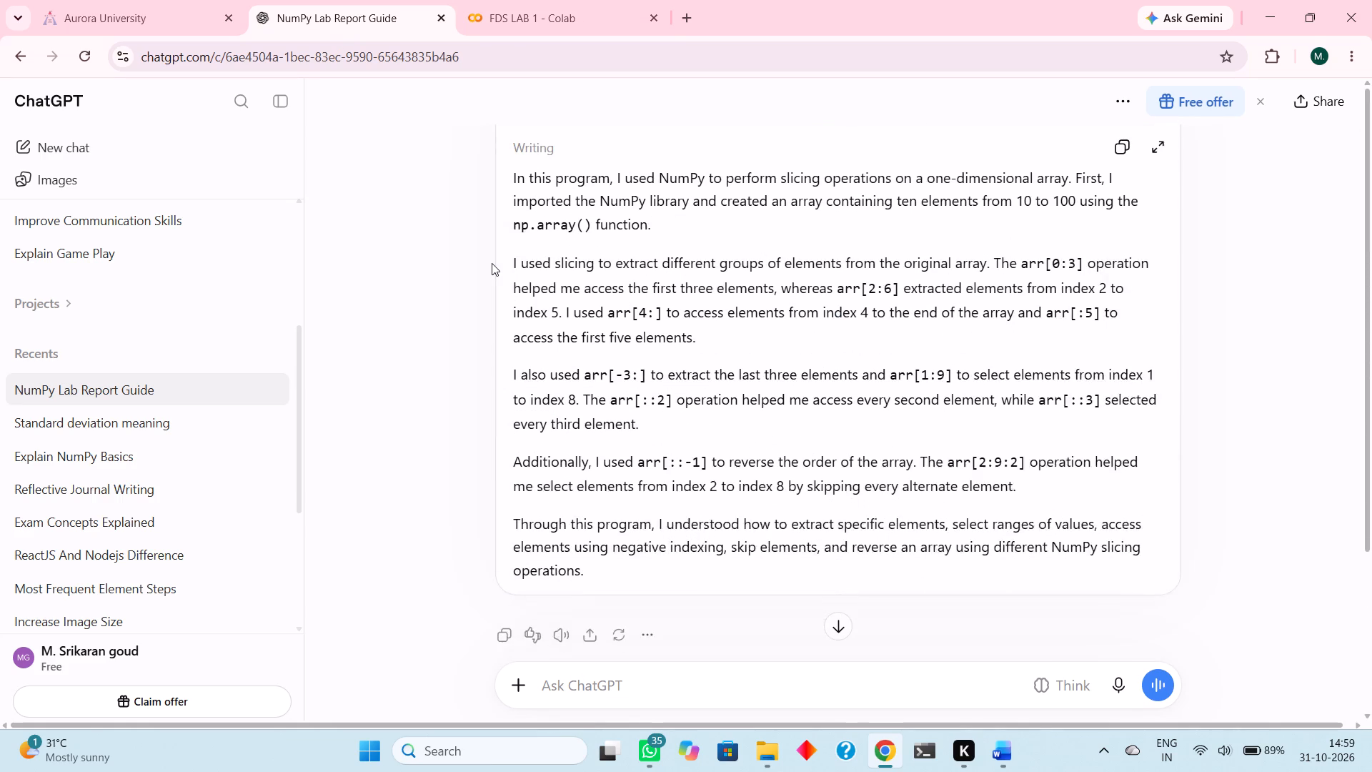
{"action": "scroll", "coordinate": [492, 263], "scroll_direction": "up", "scroll_amount": 1}
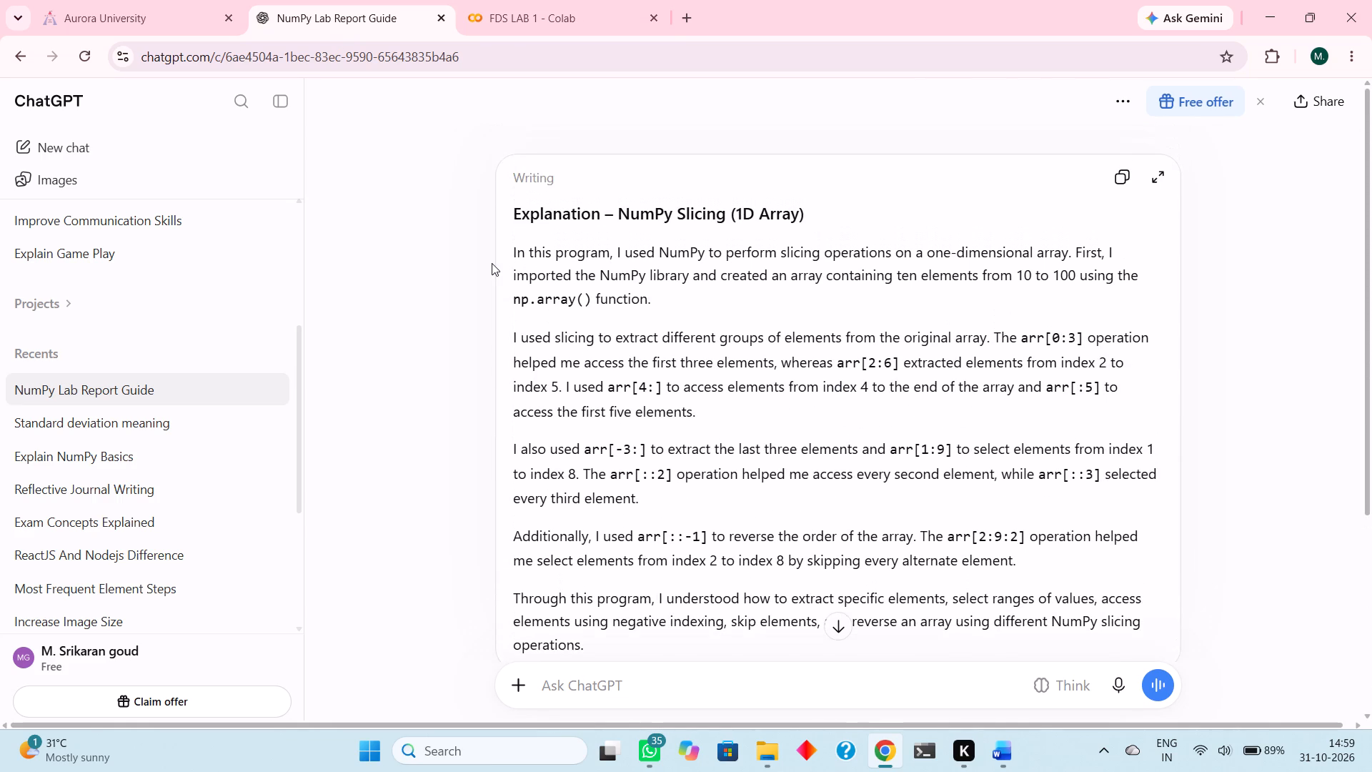
{"action": "scroll", "coordinate": [492, 263], "scroll_direction": "right", "scroll_amount": 1}
{"action": "scroll", "coordinate": [492, 263], "scroll_direction": "up", "scroll_amount": 7}
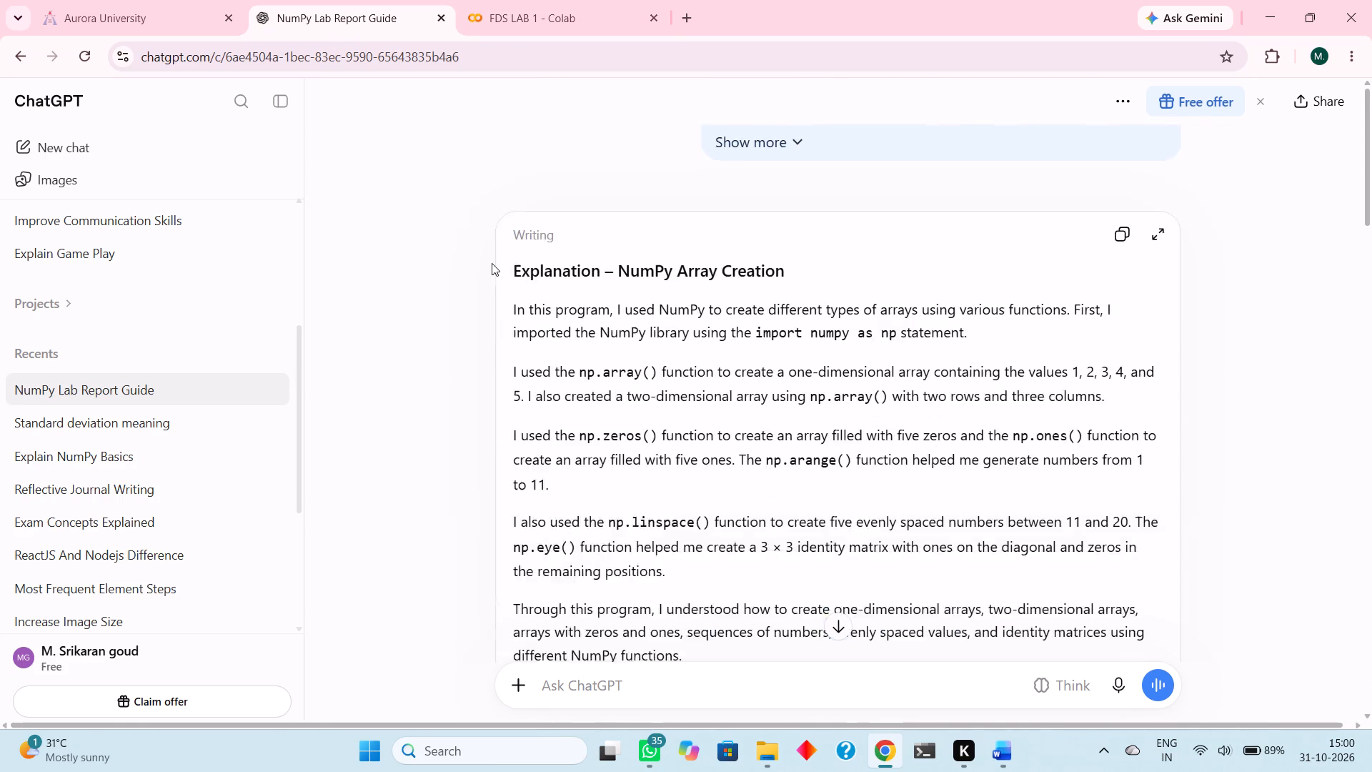
{"action": "scroll", "coordinate": [492, 263], "scroll_direction": "up", "scroll_amount": 3}
{"action": "scroll", "coordinate": [492, 263], "scroll_direction": "down", "scroll_amount": 13}
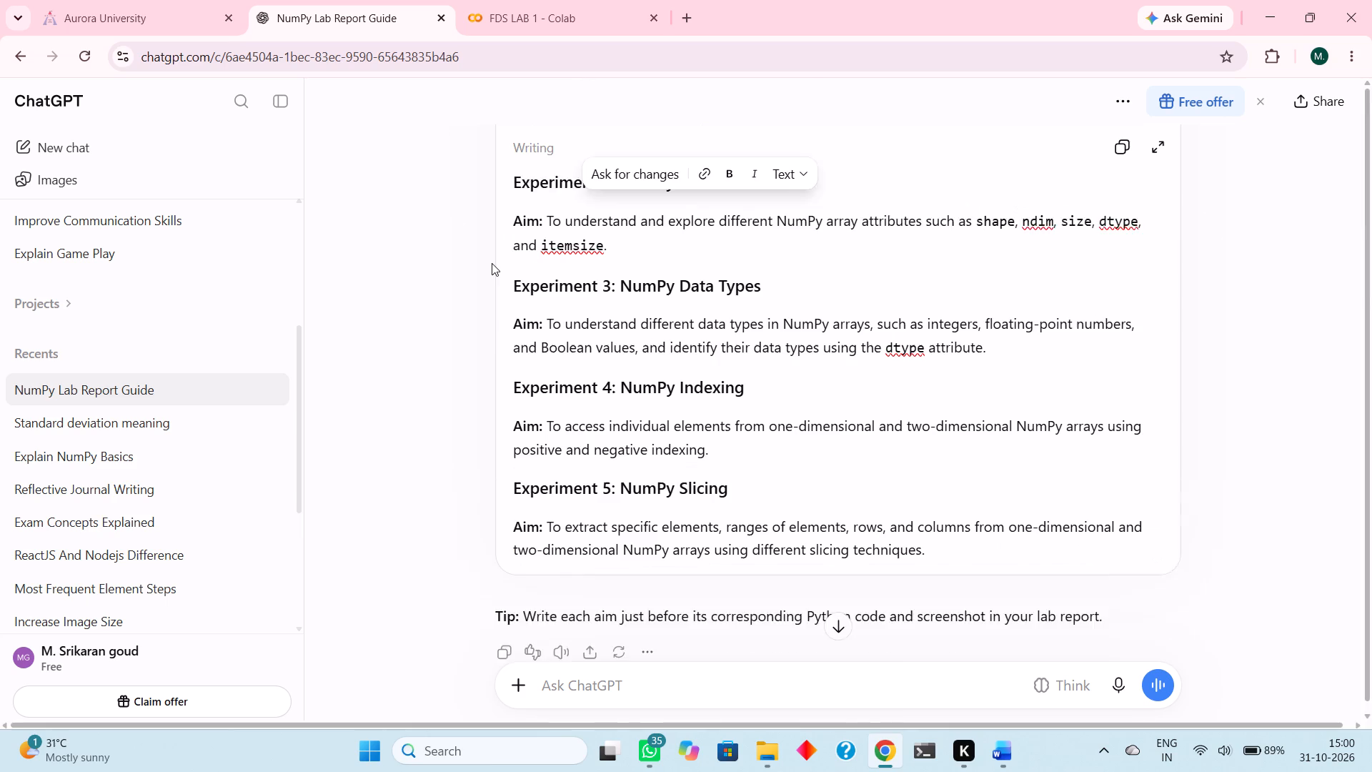
{"action": "scroll", "coordinate": [492, 263], "scroll_direction": "down", "scroll_amount": 1}
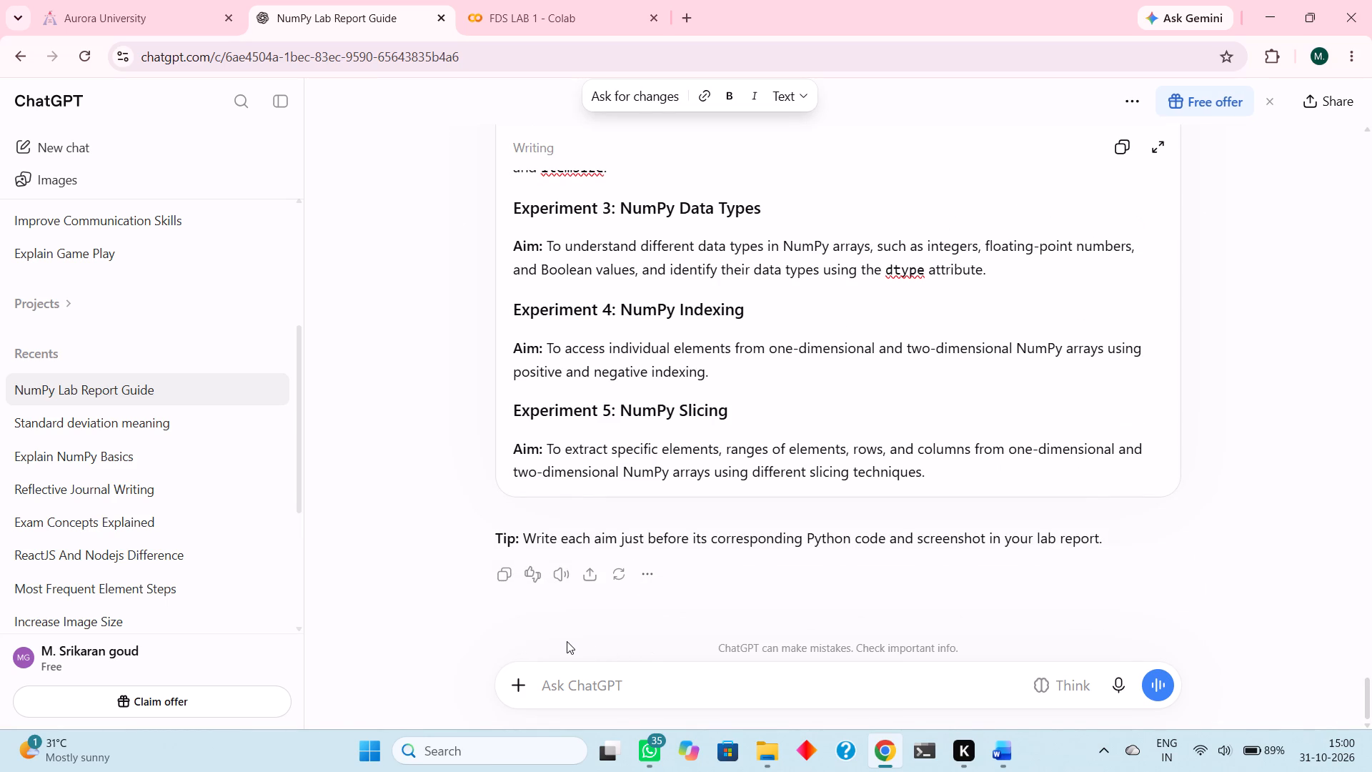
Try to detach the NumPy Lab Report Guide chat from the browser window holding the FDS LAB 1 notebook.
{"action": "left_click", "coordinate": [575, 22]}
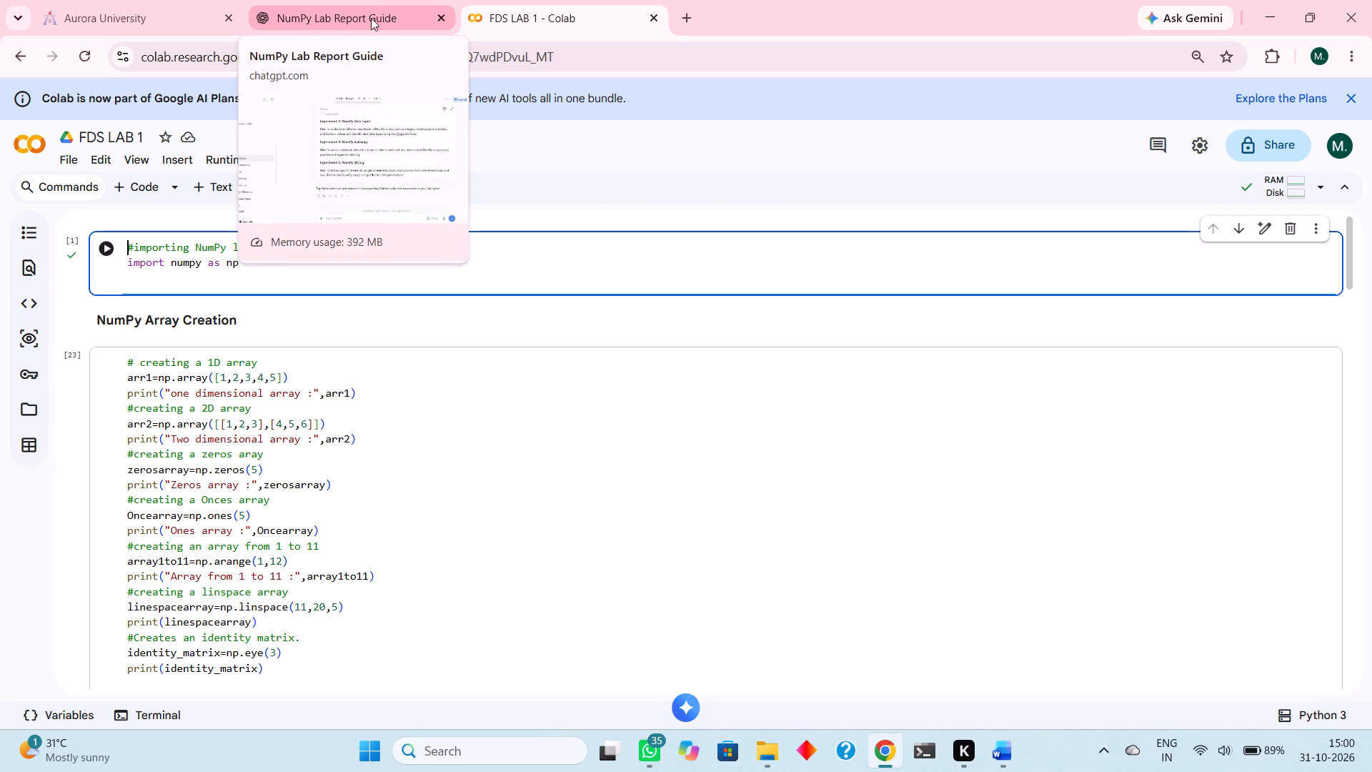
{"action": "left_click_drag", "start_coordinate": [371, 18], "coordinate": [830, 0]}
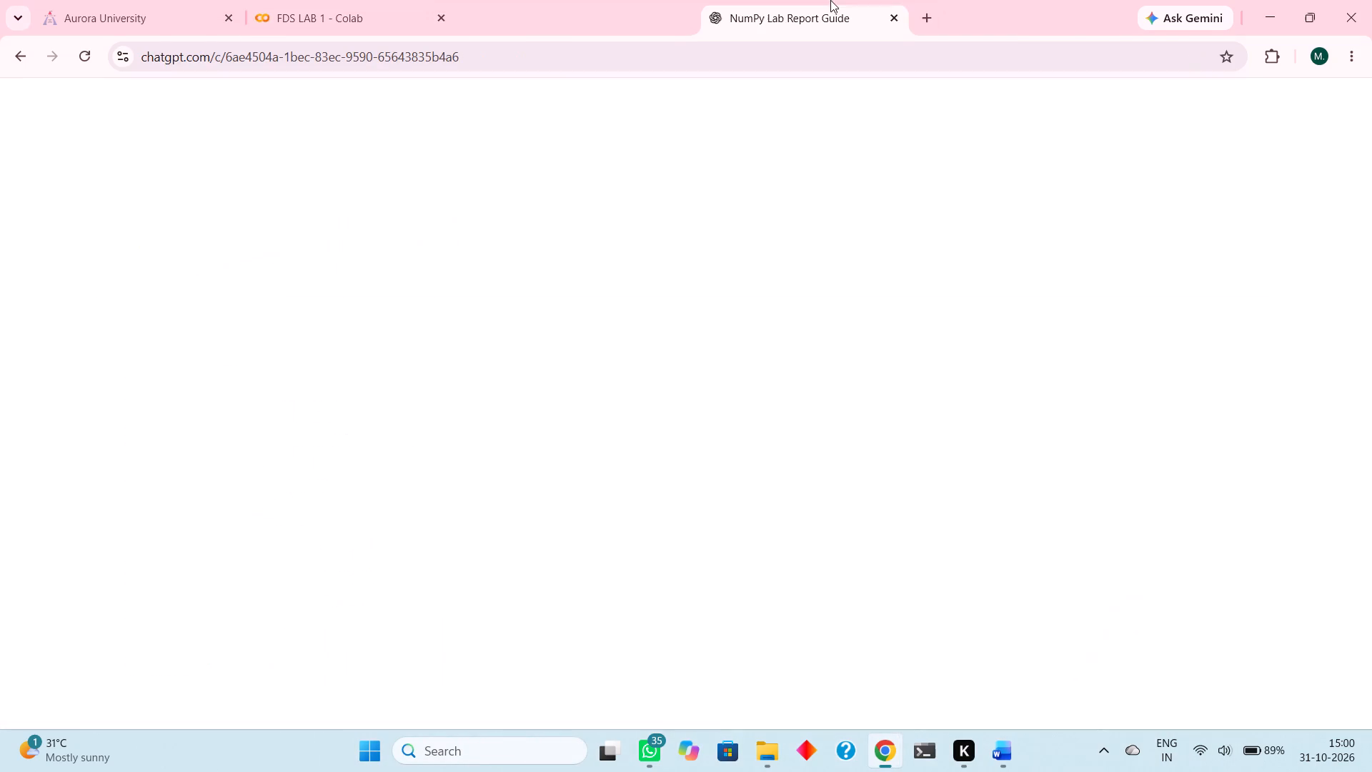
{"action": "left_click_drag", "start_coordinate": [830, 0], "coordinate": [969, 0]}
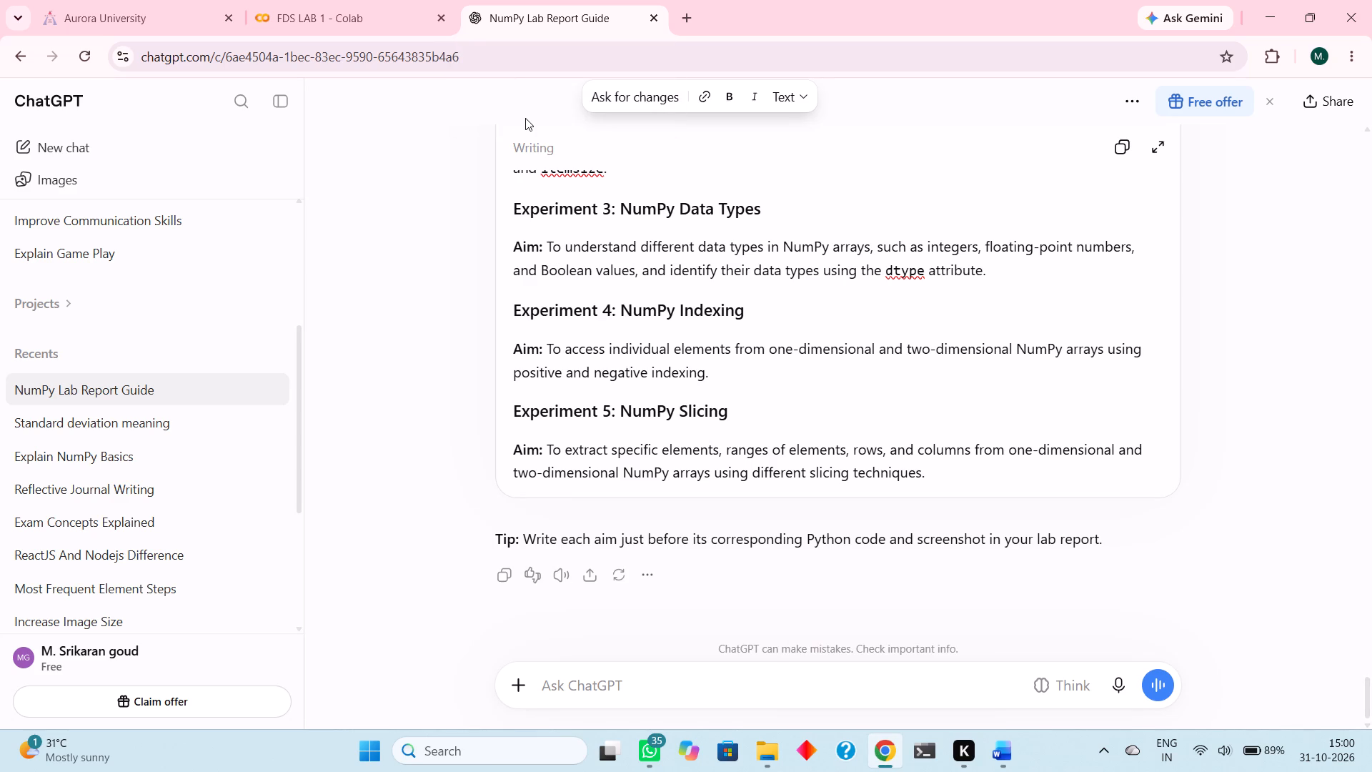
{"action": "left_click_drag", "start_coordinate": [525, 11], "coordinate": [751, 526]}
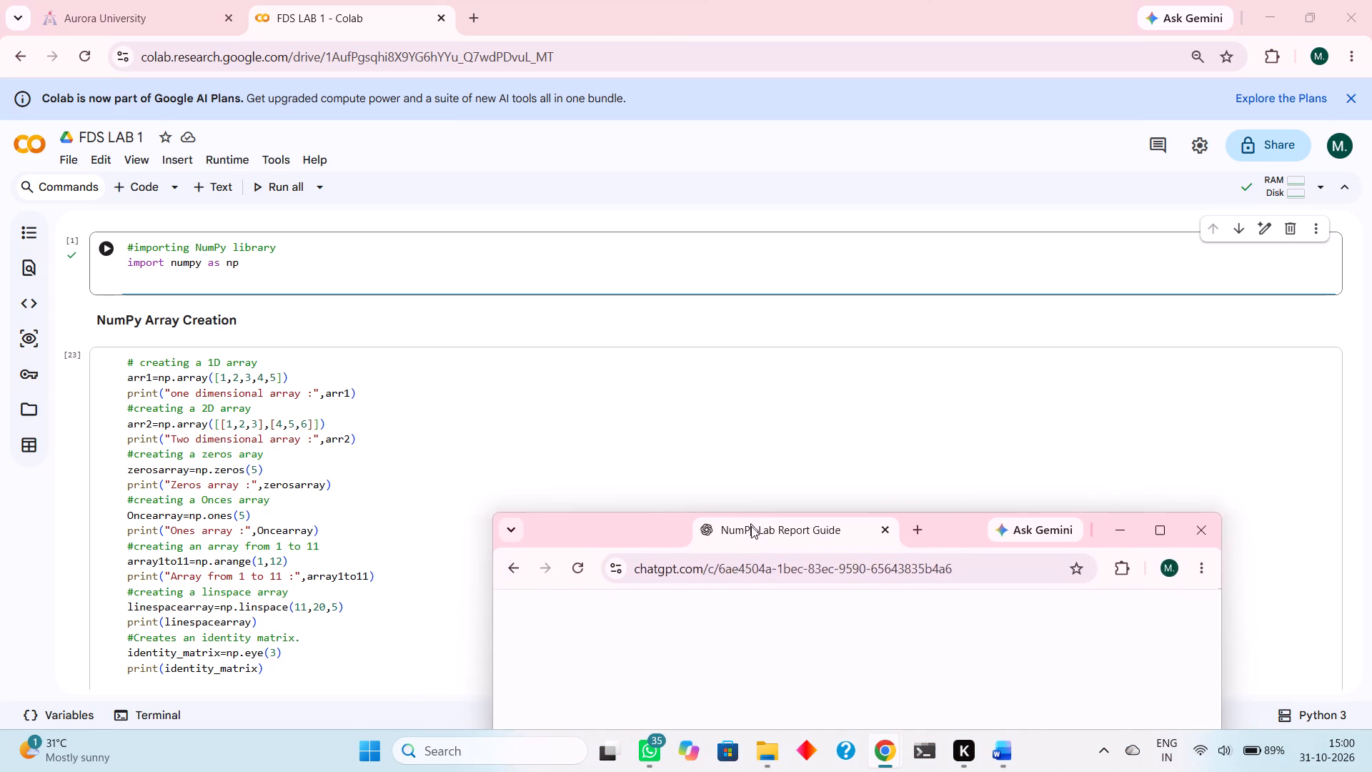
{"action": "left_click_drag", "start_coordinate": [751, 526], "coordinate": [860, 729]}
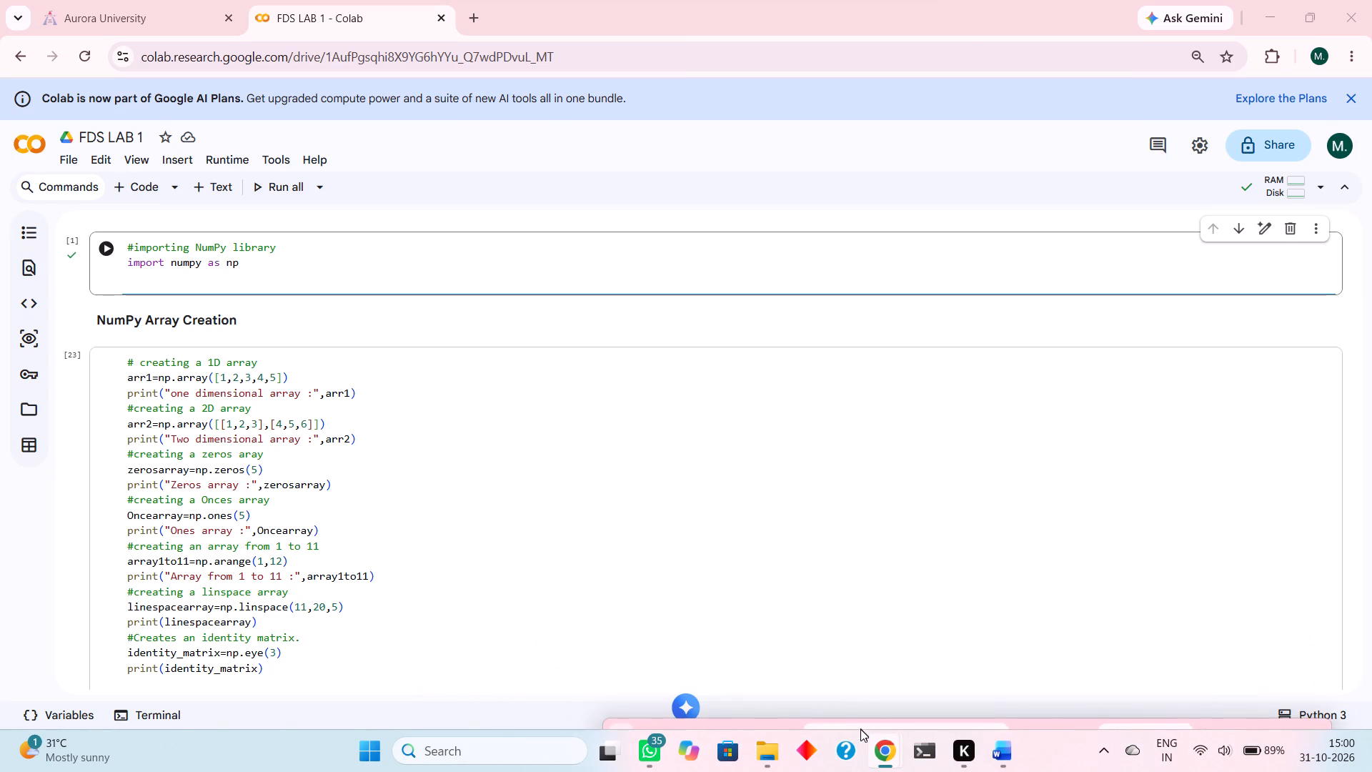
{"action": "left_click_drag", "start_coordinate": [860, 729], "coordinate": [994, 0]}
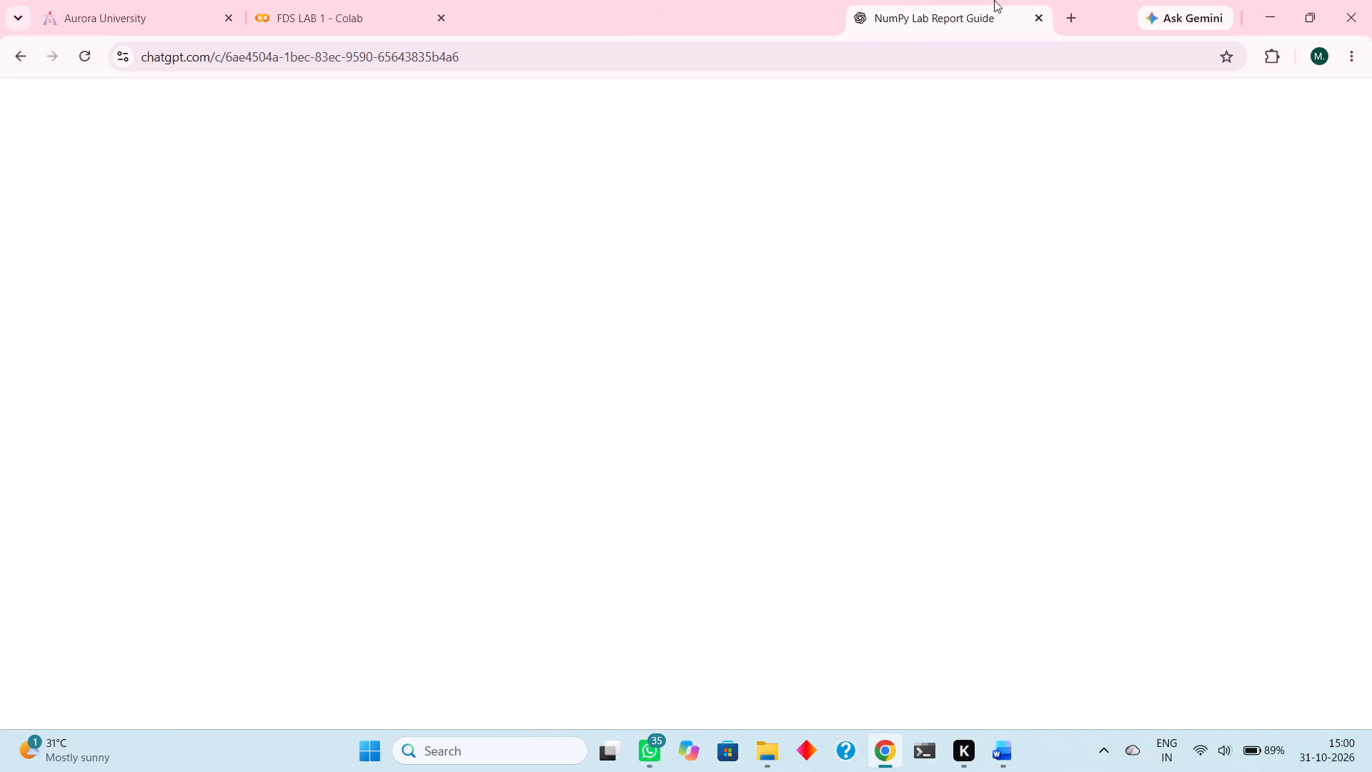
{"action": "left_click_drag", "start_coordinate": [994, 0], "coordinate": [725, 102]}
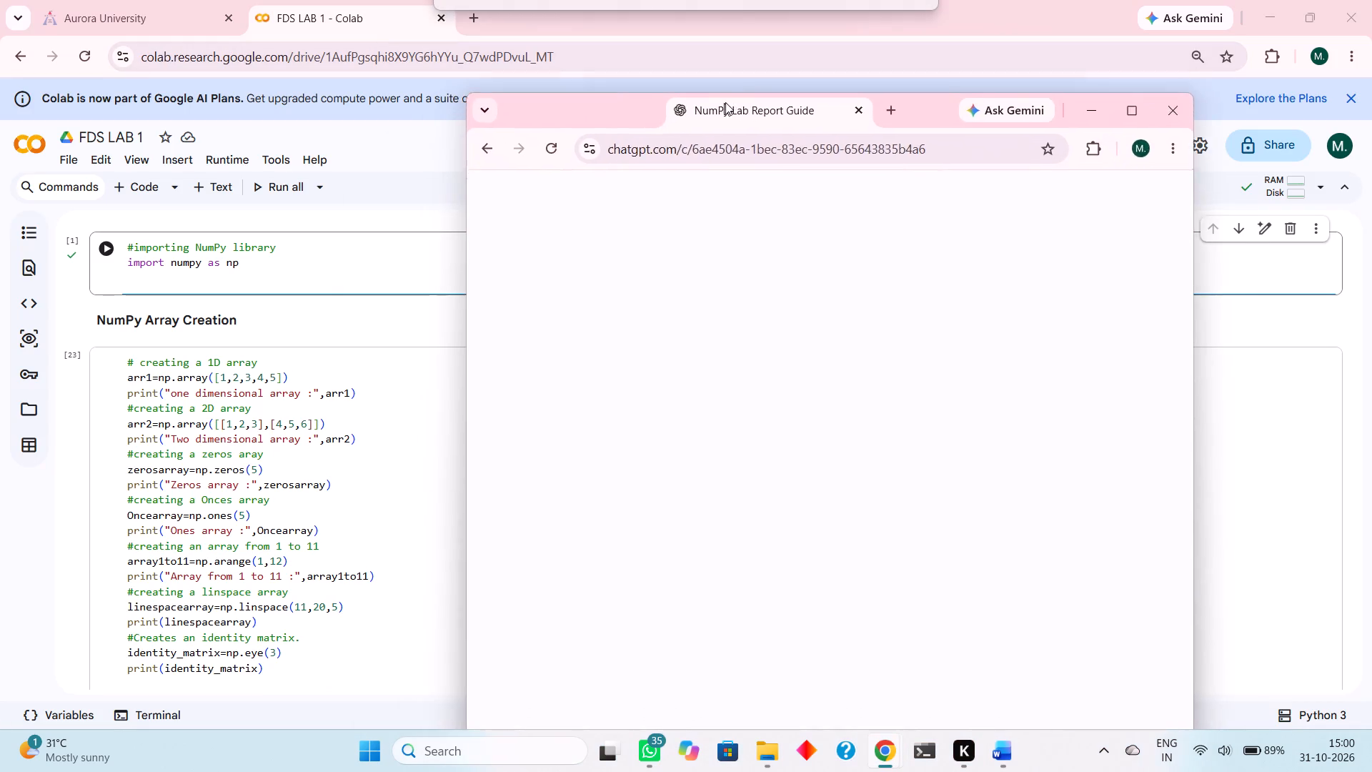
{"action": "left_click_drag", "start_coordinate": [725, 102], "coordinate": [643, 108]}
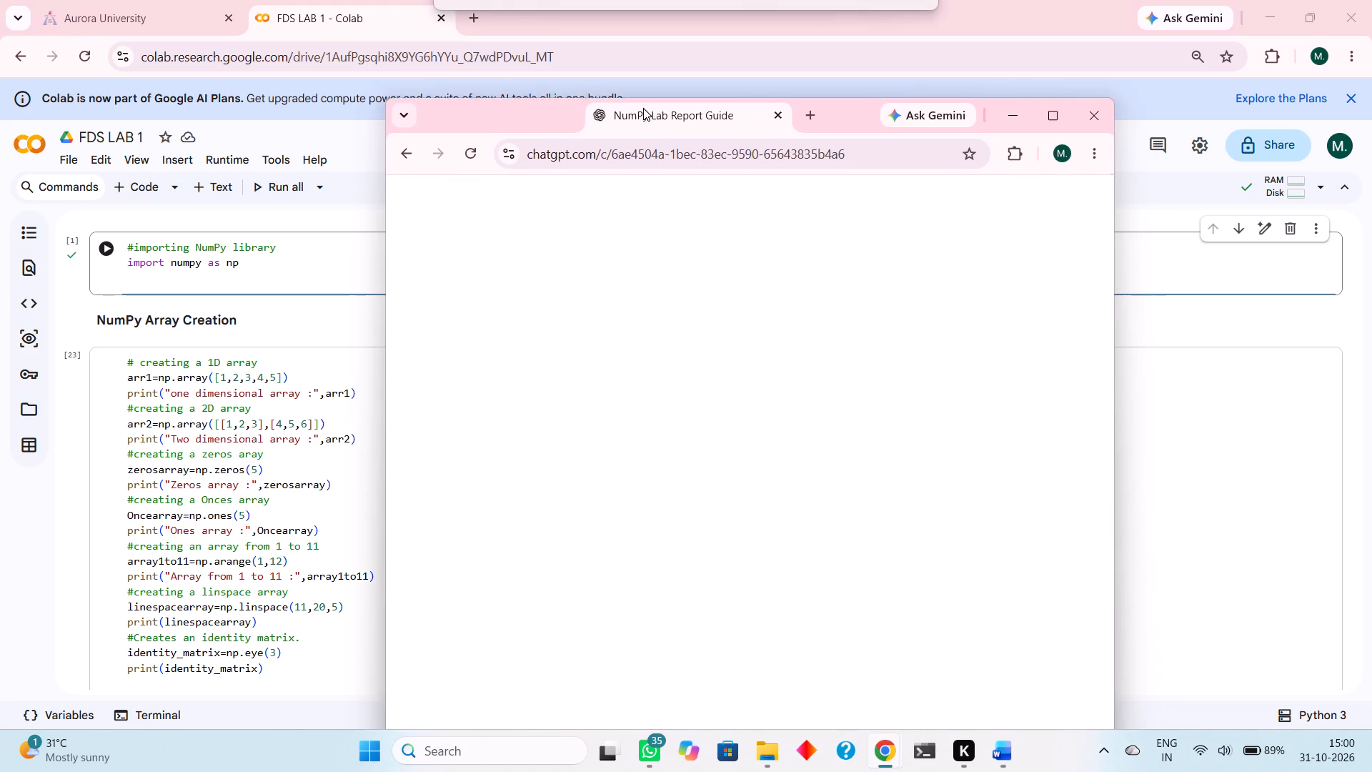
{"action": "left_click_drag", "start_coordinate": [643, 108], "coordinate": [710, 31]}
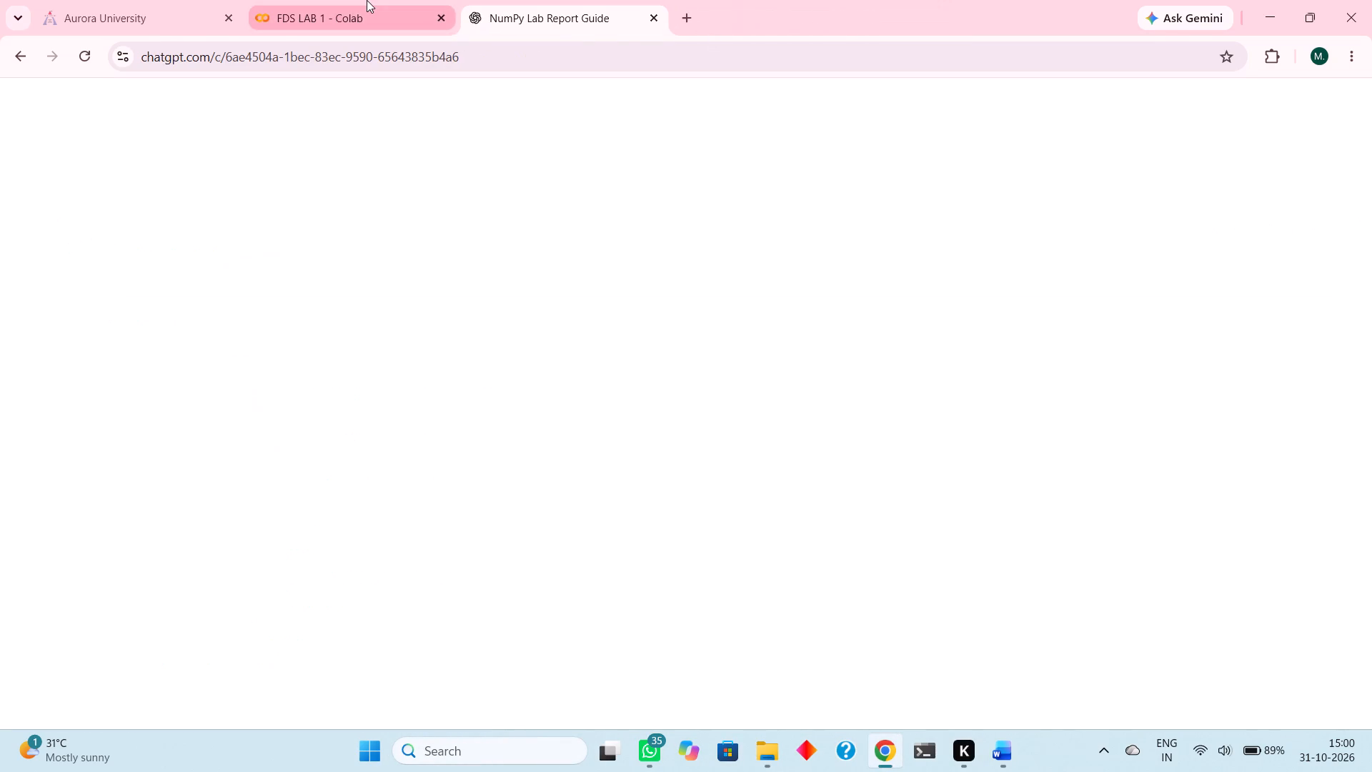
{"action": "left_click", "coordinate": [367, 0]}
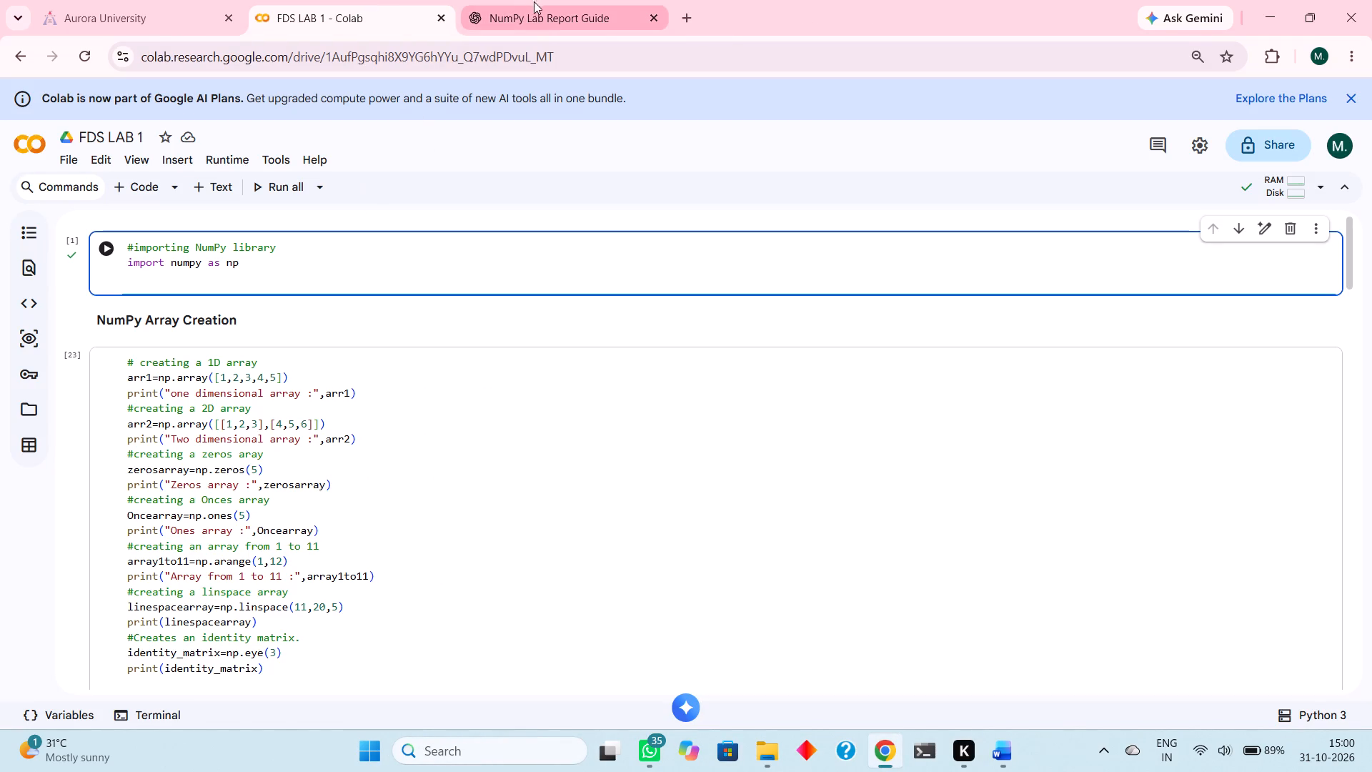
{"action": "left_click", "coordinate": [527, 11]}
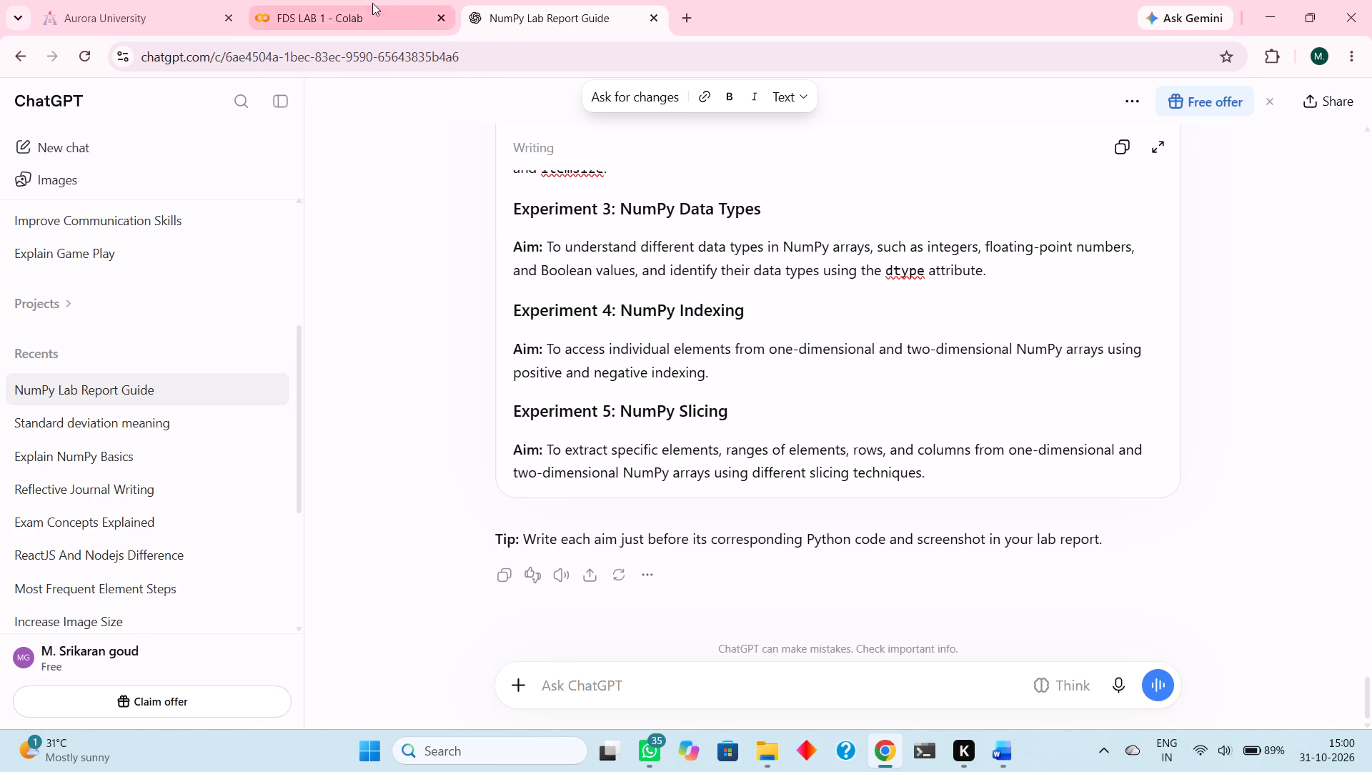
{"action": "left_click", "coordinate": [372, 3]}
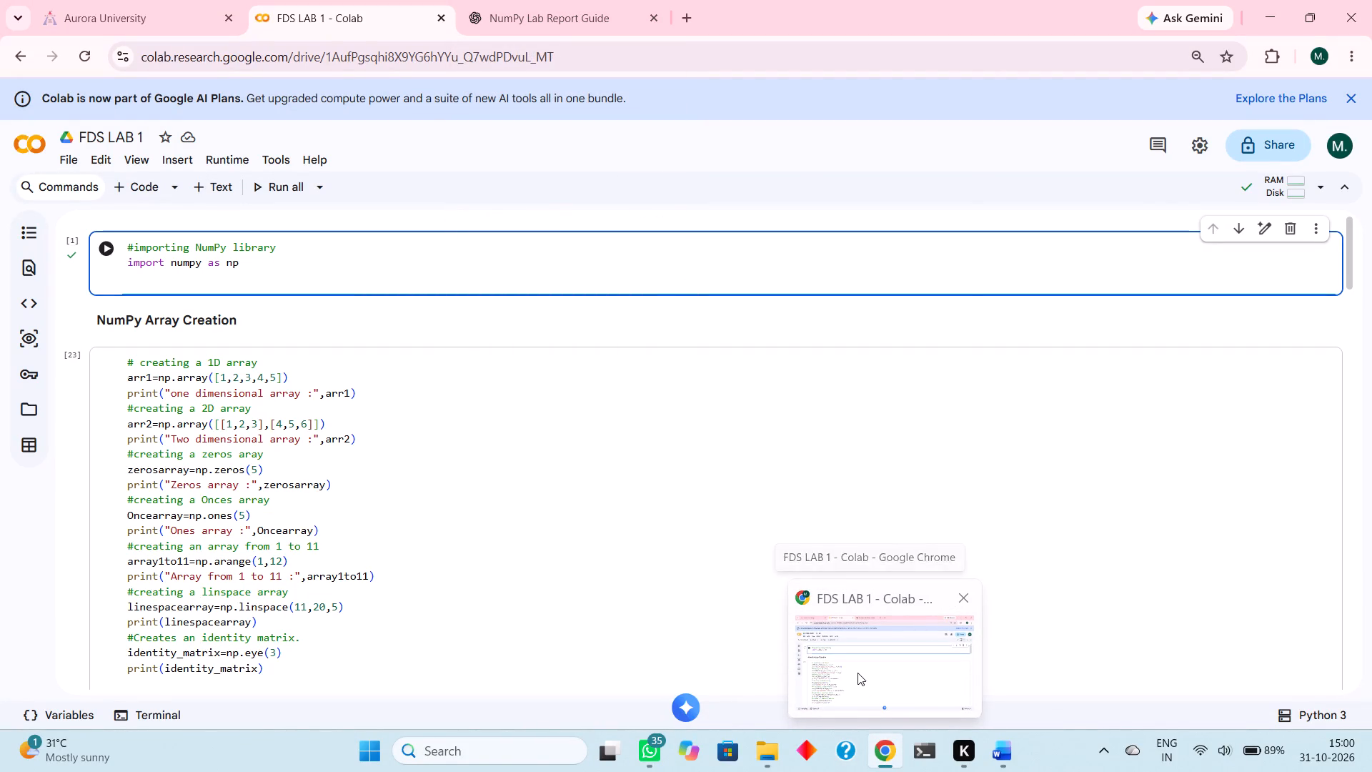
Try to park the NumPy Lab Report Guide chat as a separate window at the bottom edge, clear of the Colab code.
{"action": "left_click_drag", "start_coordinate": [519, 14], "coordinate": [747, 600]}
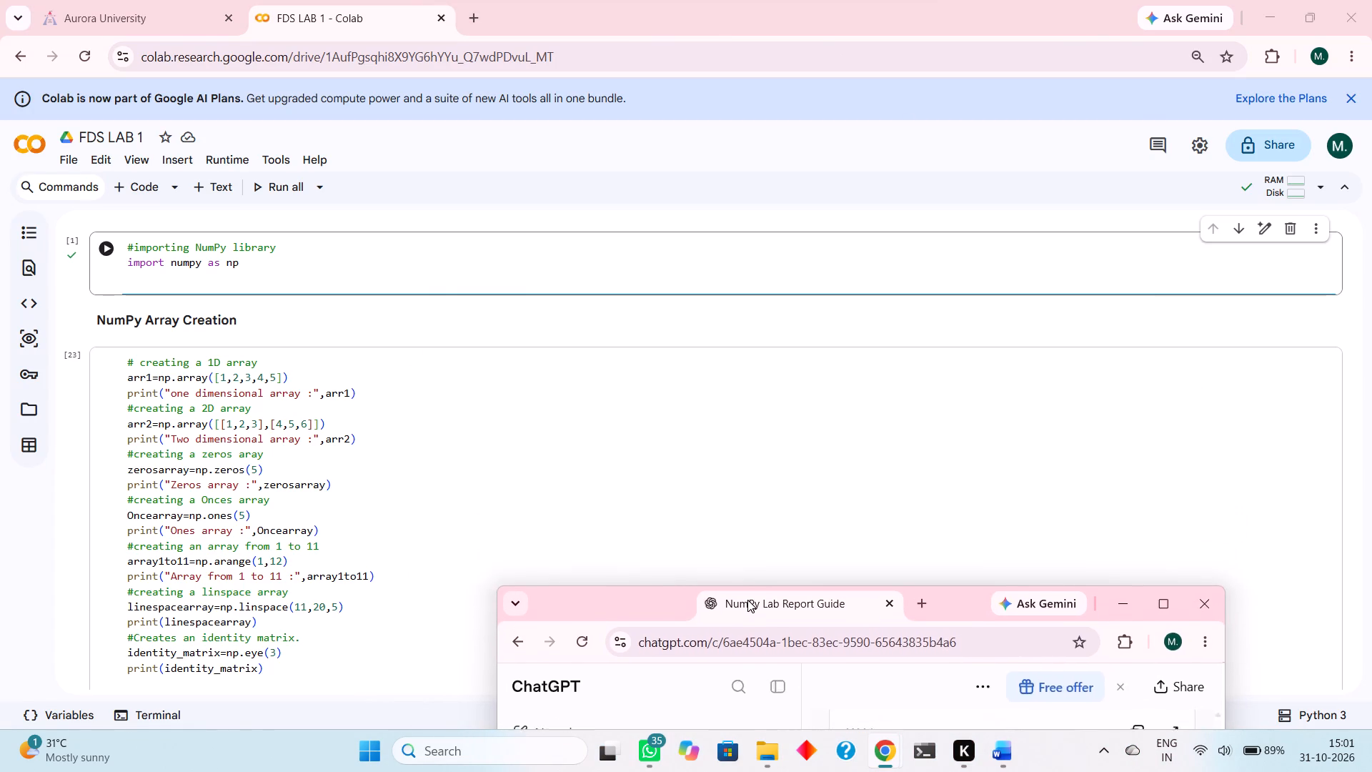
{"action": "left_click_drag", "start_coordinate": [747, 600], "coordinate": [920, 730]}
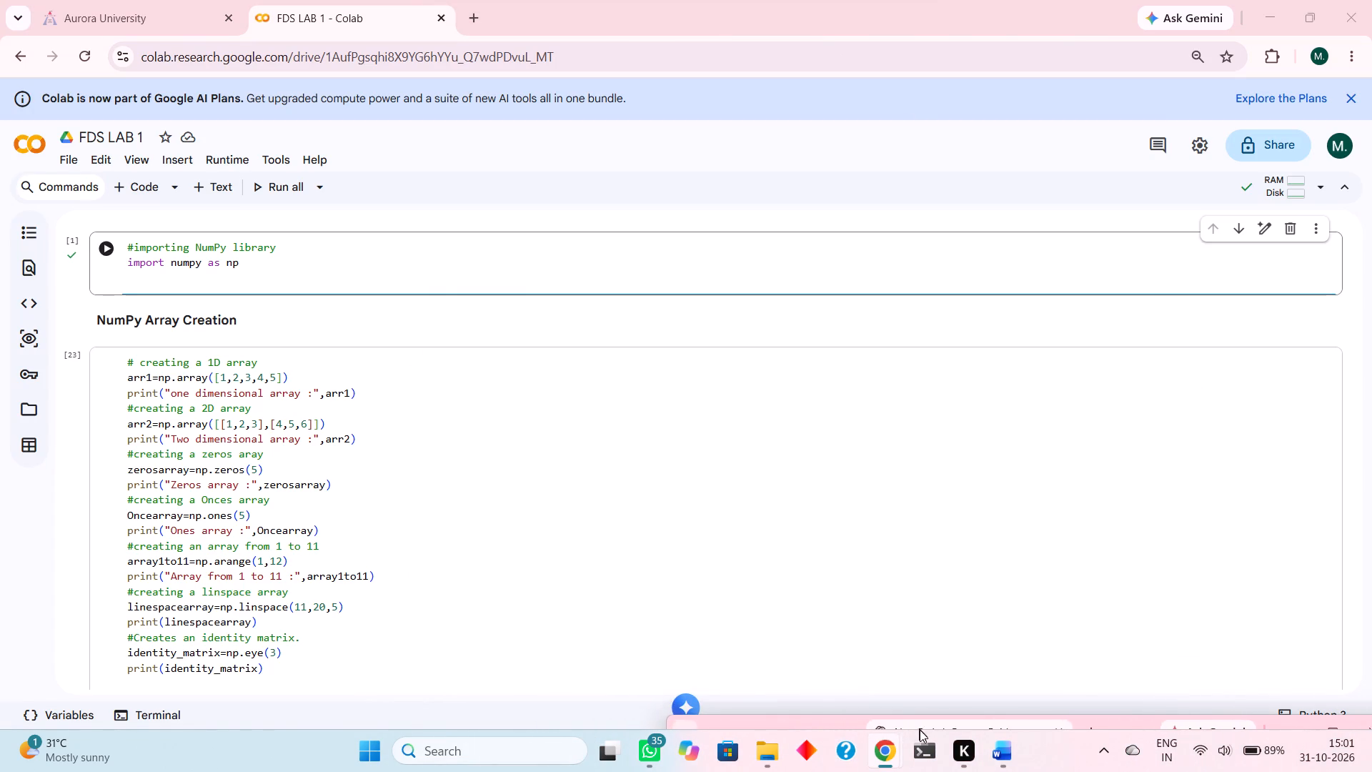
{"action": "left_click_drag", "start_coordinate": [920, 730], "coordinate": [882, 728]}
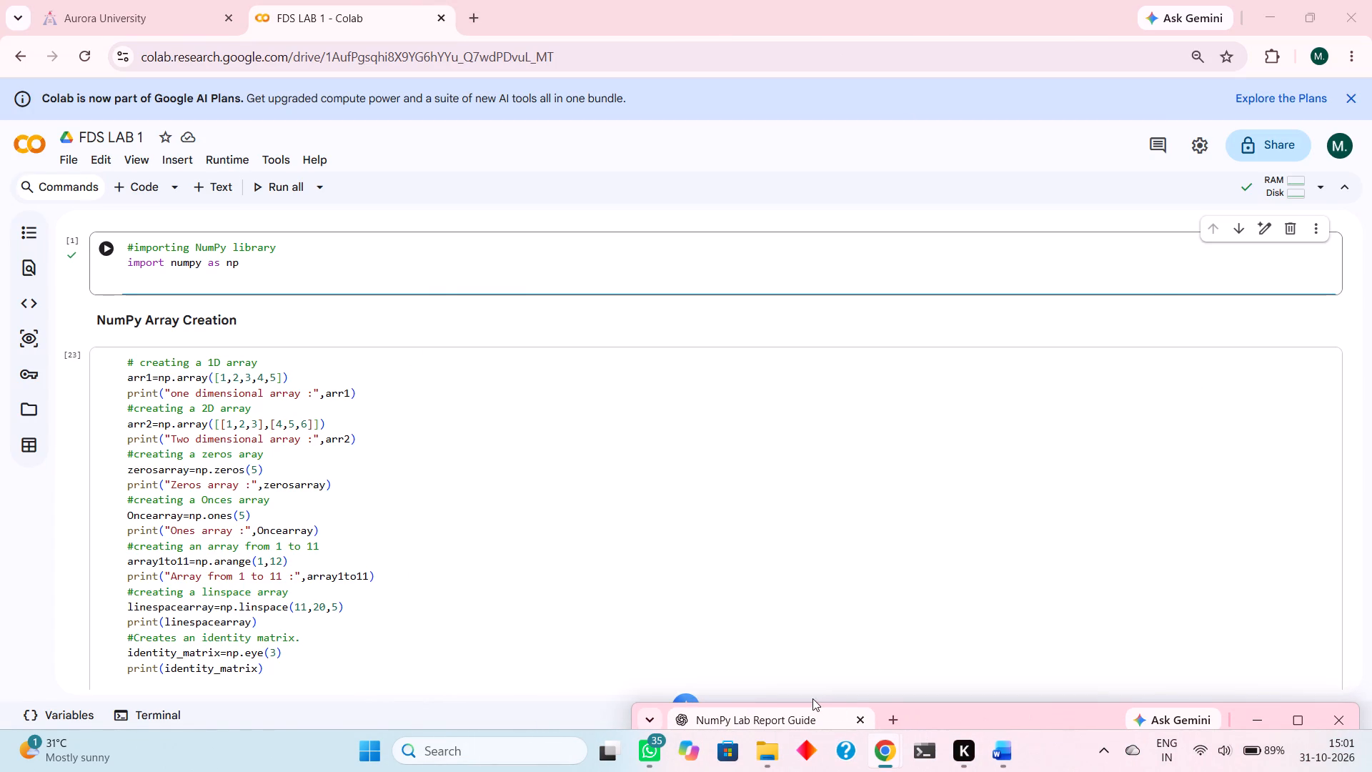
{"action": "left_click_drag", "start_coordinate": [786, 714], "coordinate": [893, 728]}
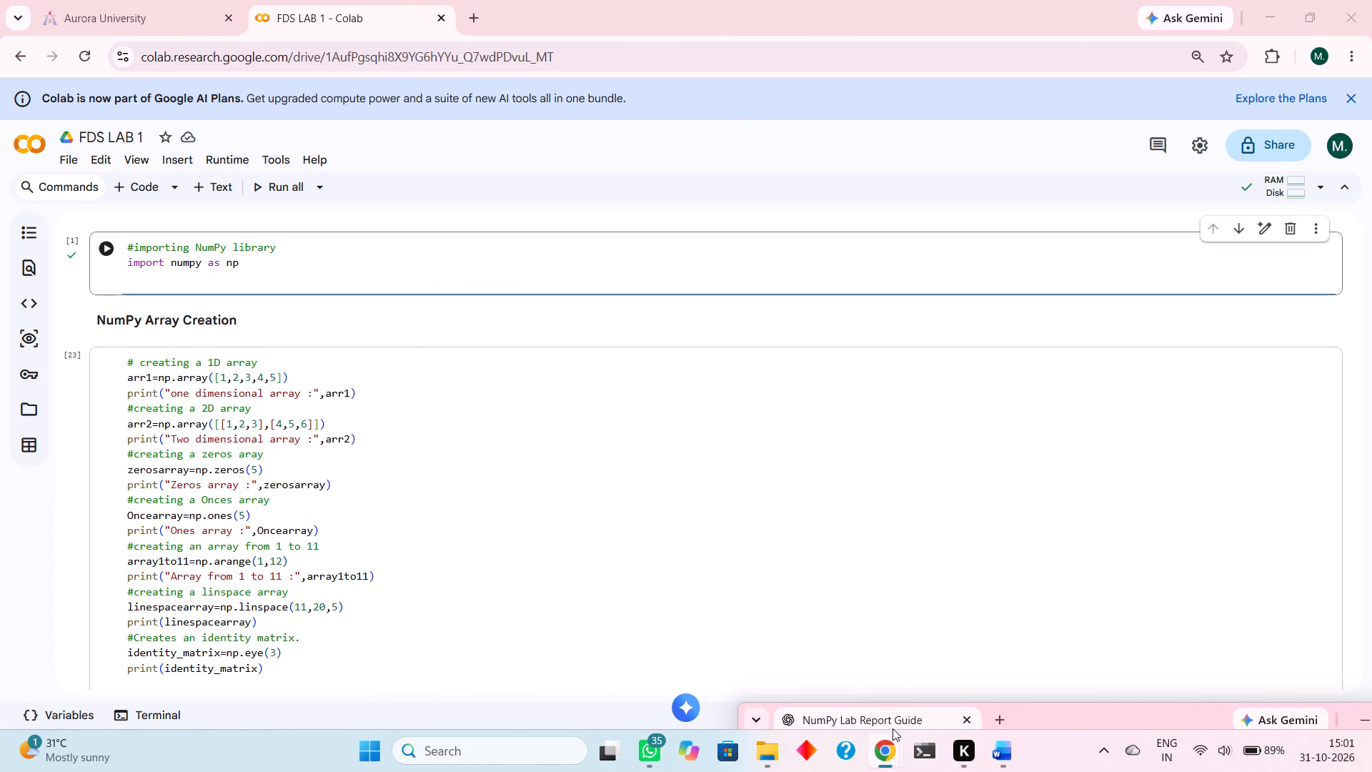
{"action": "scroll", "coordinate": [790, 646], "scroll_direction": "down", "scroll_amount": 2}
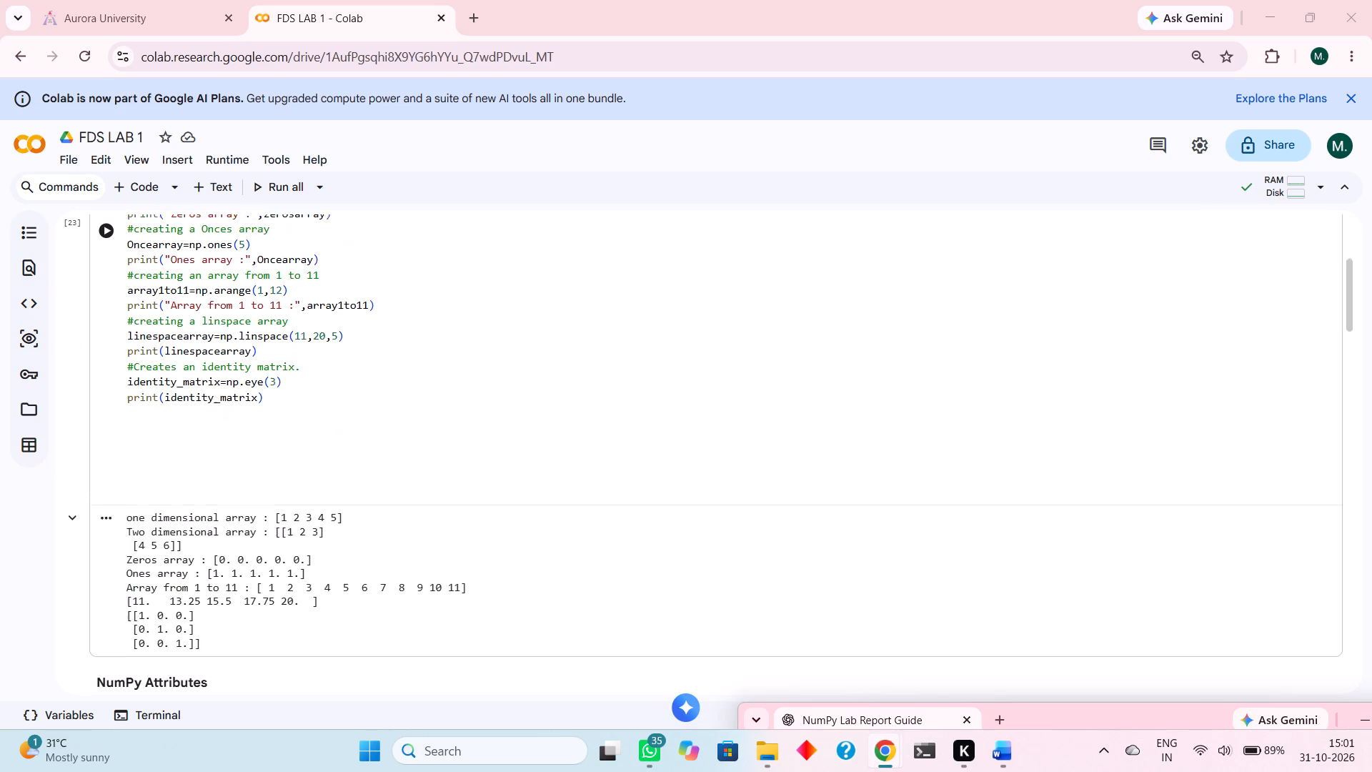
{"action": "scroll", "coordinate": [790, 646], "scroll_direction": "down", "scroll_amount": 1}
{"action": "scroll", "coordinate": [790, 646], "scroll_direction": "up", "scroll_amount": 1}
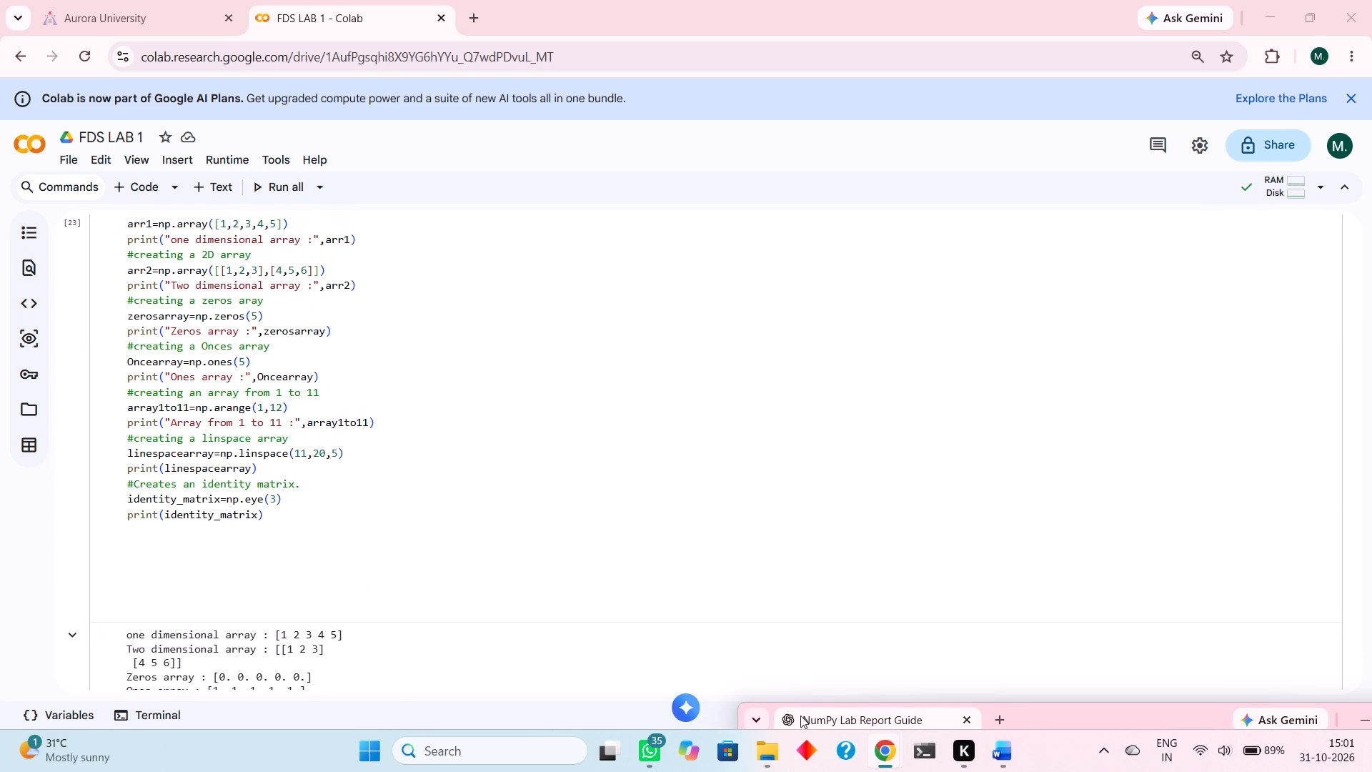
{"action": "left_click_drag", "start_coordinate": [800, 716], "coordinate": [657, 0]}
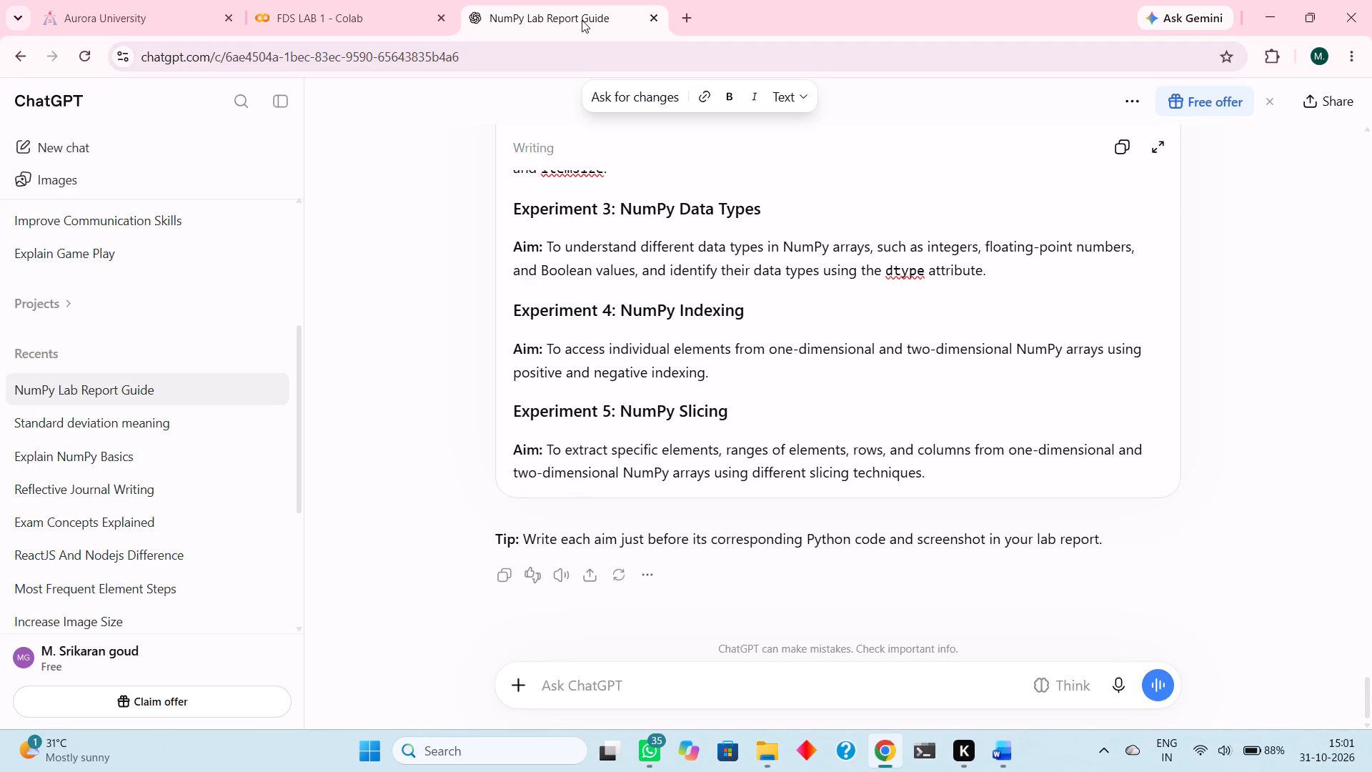
Separate the NumPy Lab Report Guide chat into its own window and minimize it, leaving the FDS LAB 1 notebook in view.
{"action": "left_click_drag", "start_coordinate": [582, 20], "coordinate": [832, 88]}
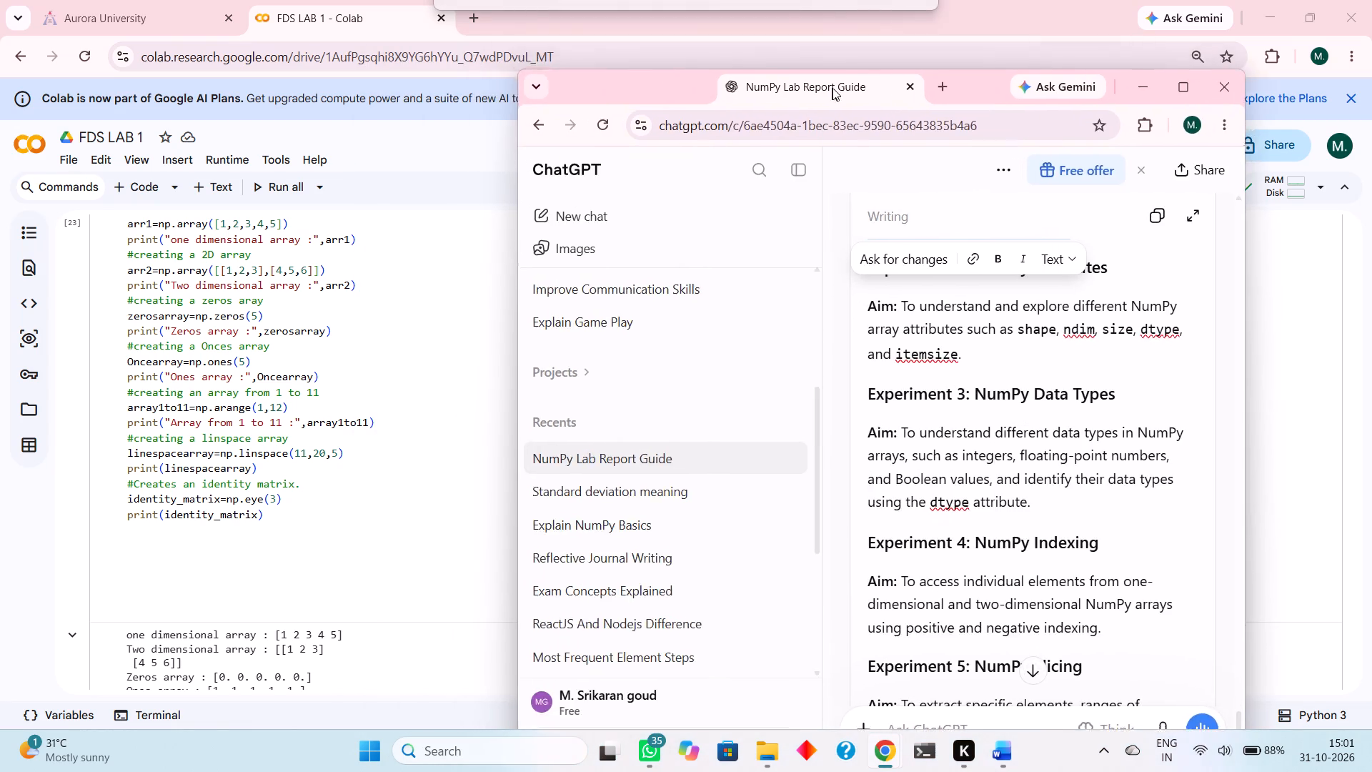
{"action": "left_click_drag", "start_coordinate": [832, 88], "coordinate": [900, 49]}
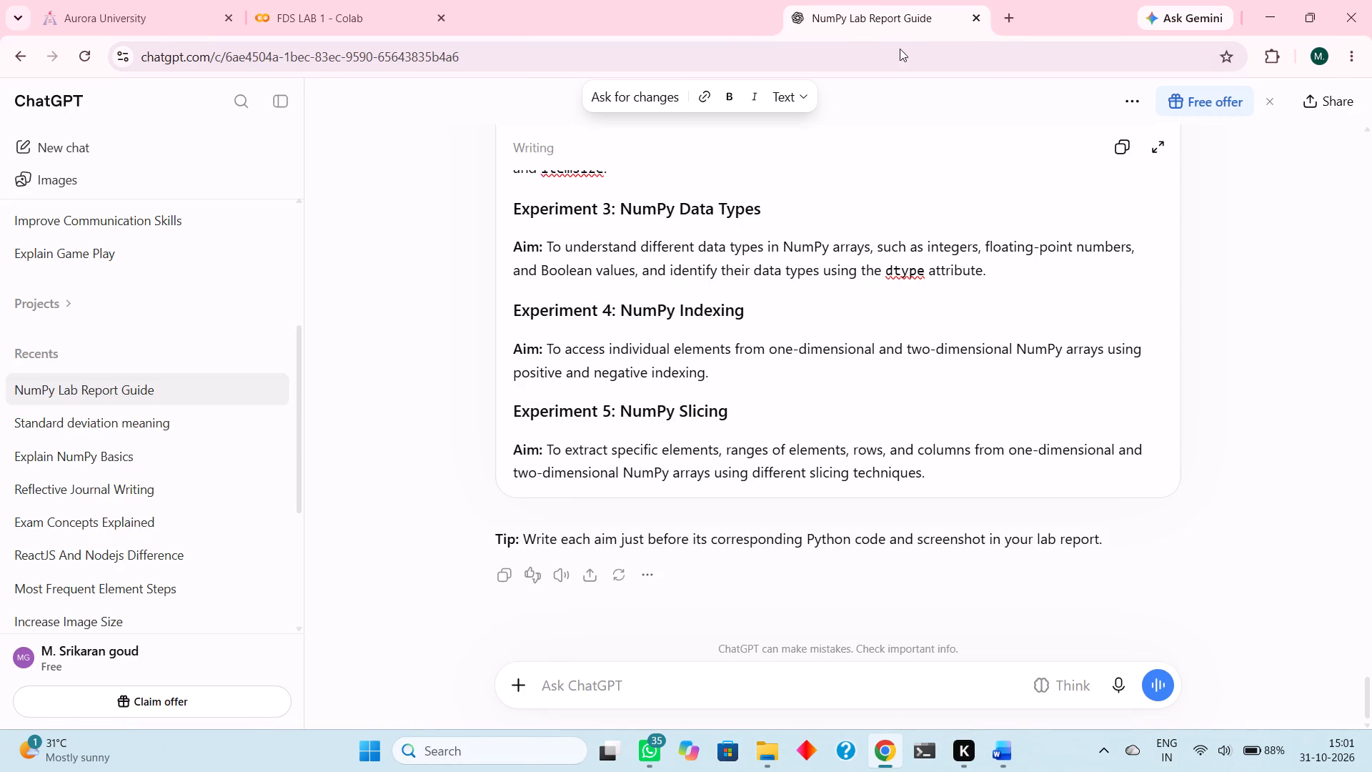
{"action": "left_click_drag", "start_coordinate": [900, 49], "coordinate": [817, 357]}
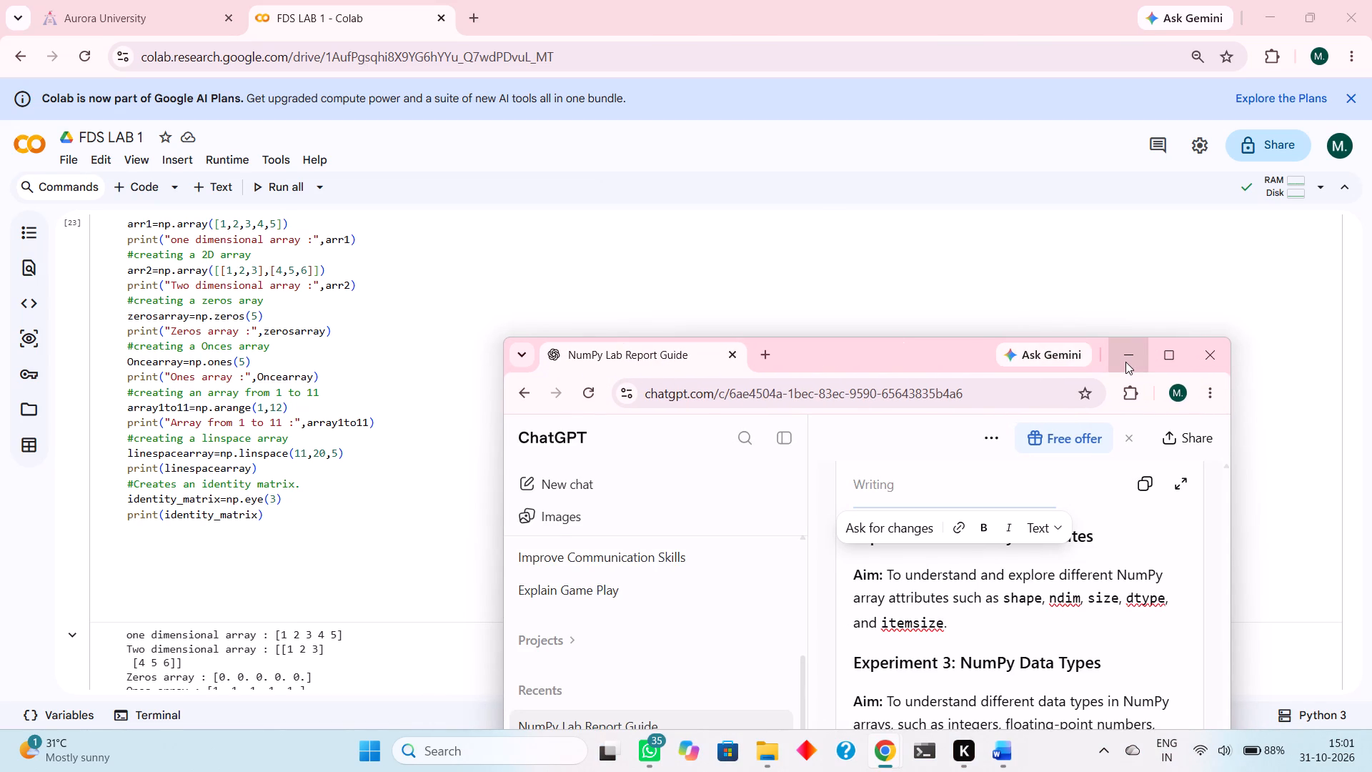
{"action": "left_click", "coordinate": [1125, 362]}
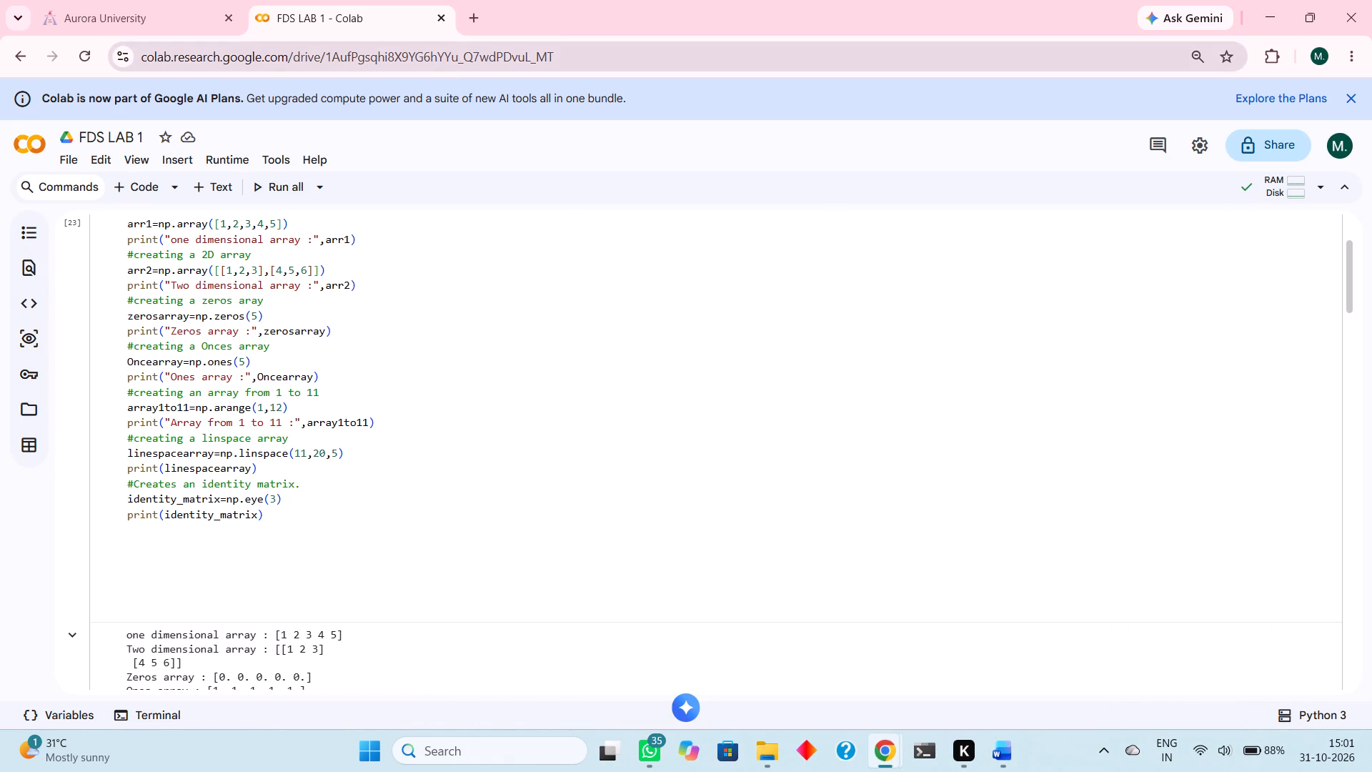
Capture a screenshot of the whole FDS LAB 1 notebook window showing the NumPy import and the NumPy Array Creation code.
{"action": "scroll", "coordinate": [385, 302], "scroll_direction": "up", "scroll_amount": 2}
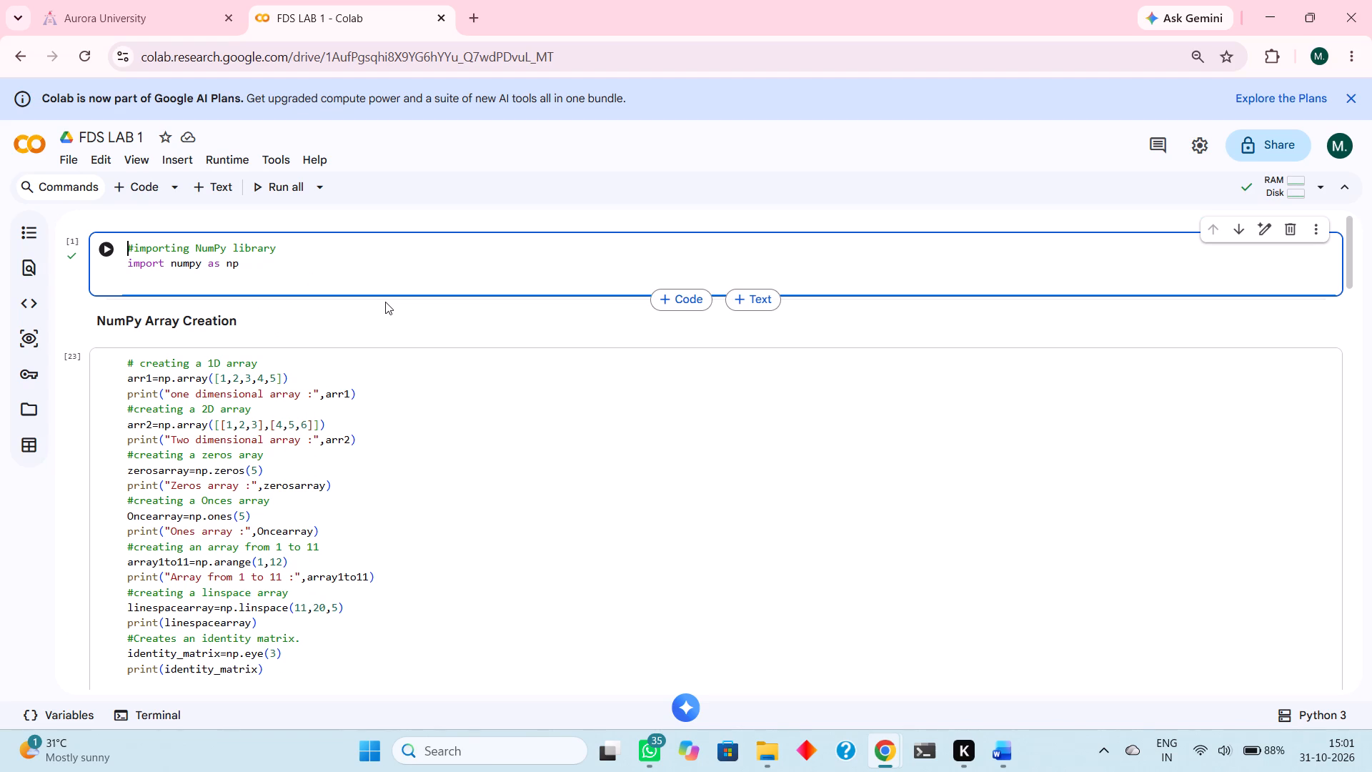
{"action": "key", "text": "Print"}
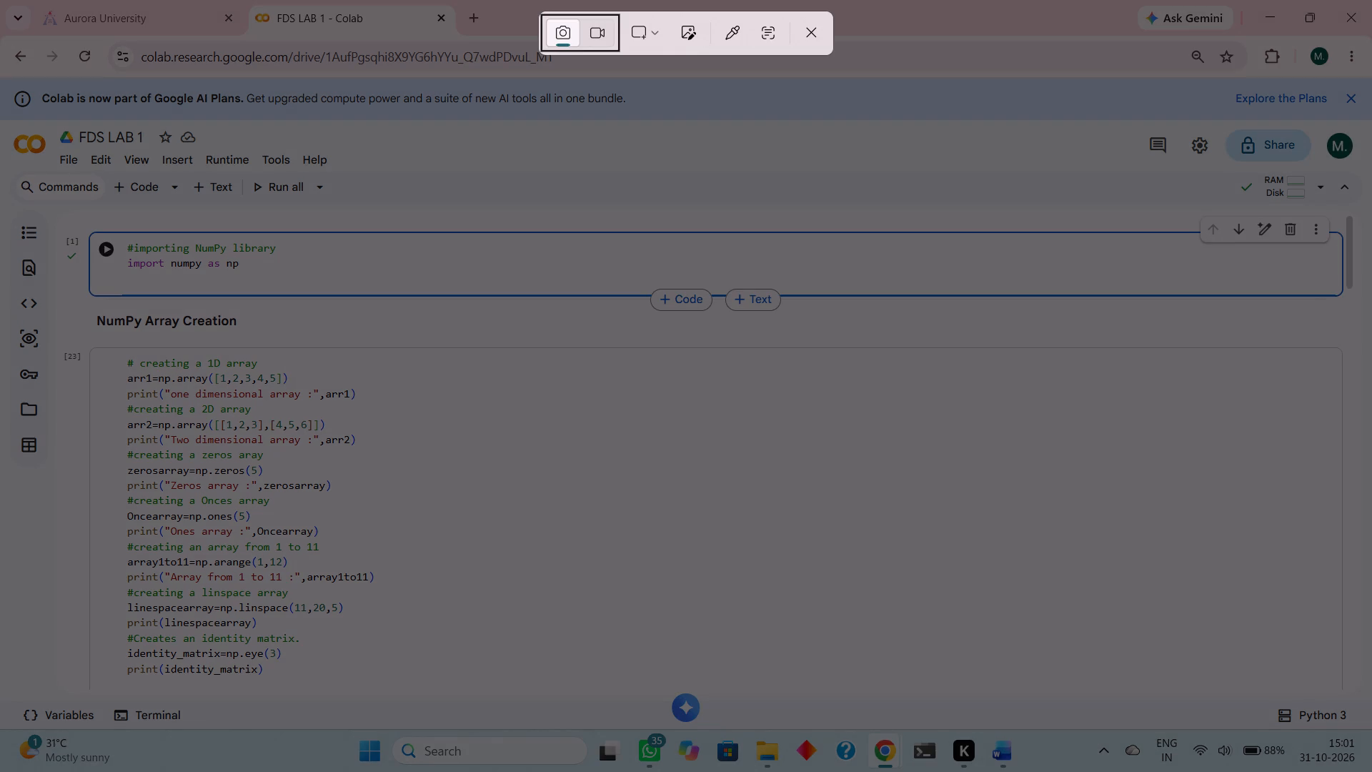
{"action": "left_click_drag", "start_coordinate": [0, 0], "coordinate": [637, 392]}
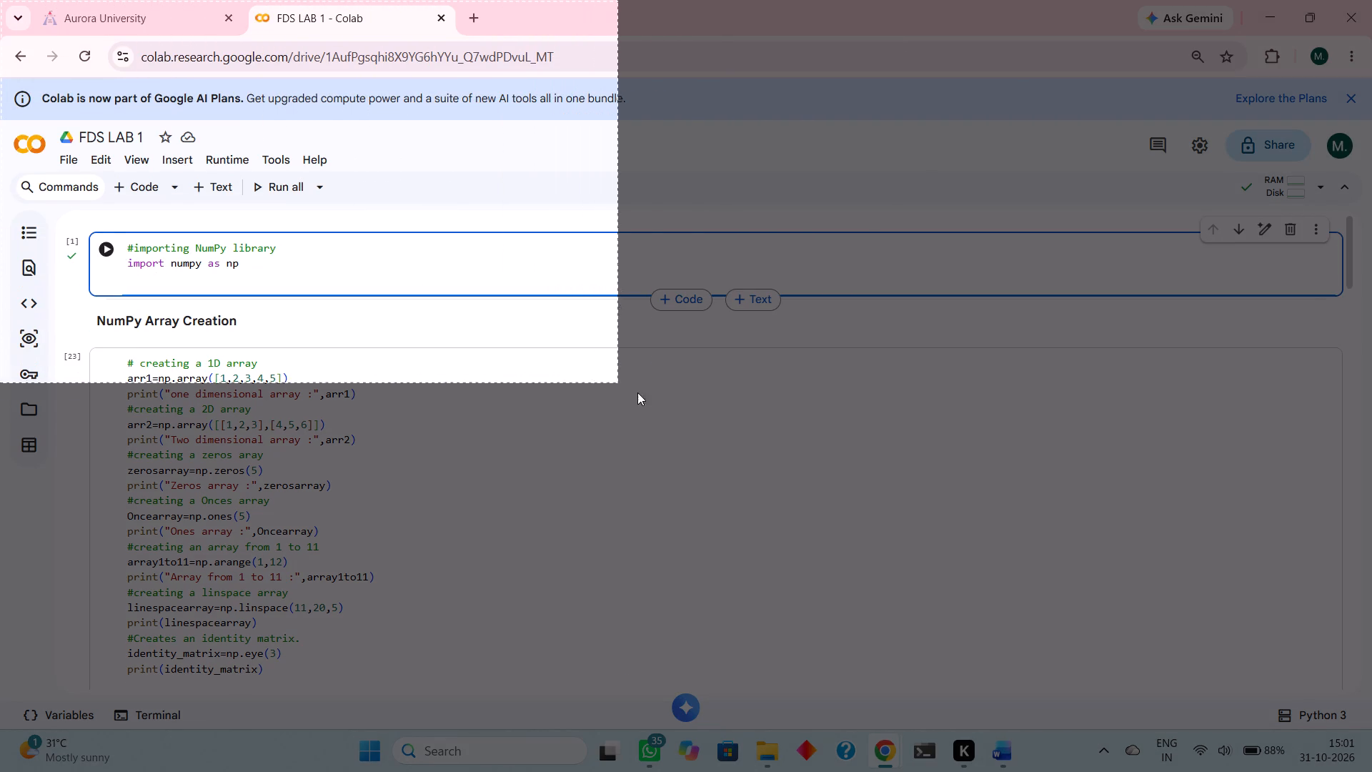
{"action": "left_click_drag", "start_coordinate": [637, 392], "coordinate": [948, 663]}
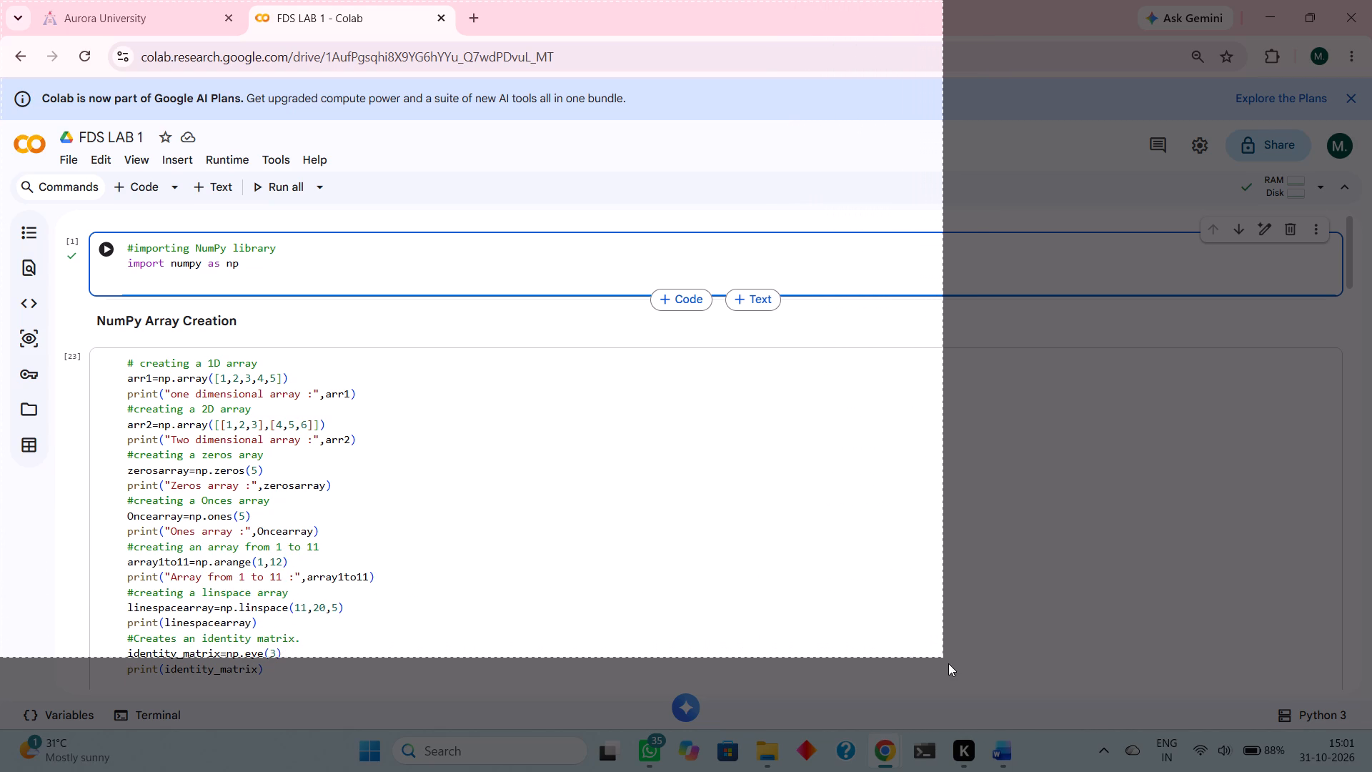
{"action": "left_click_drag", "start_coordinate": [948, 663], "coordinate": [1203, 732]}
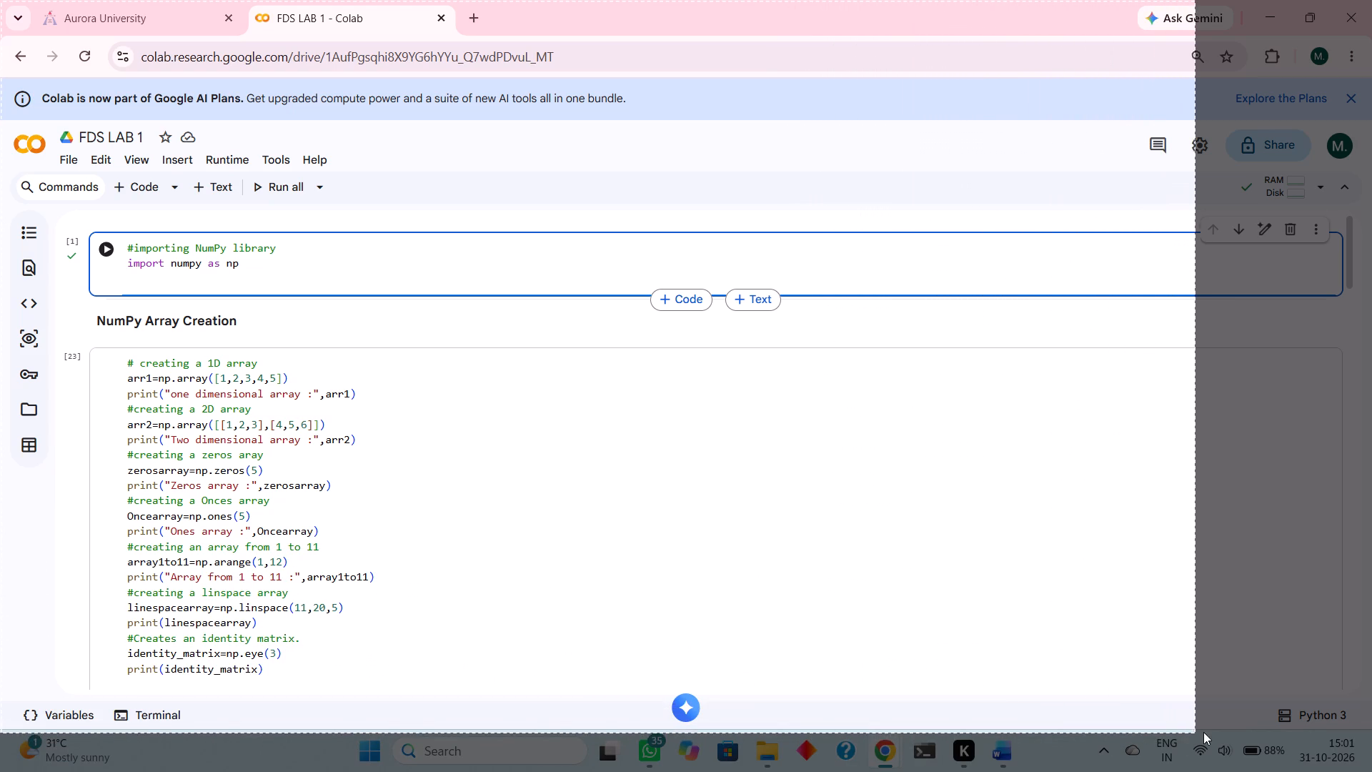
{"action": "left_click_drag", "start_coordinate": [1203, 732], "coordinate": [1371, 731]}
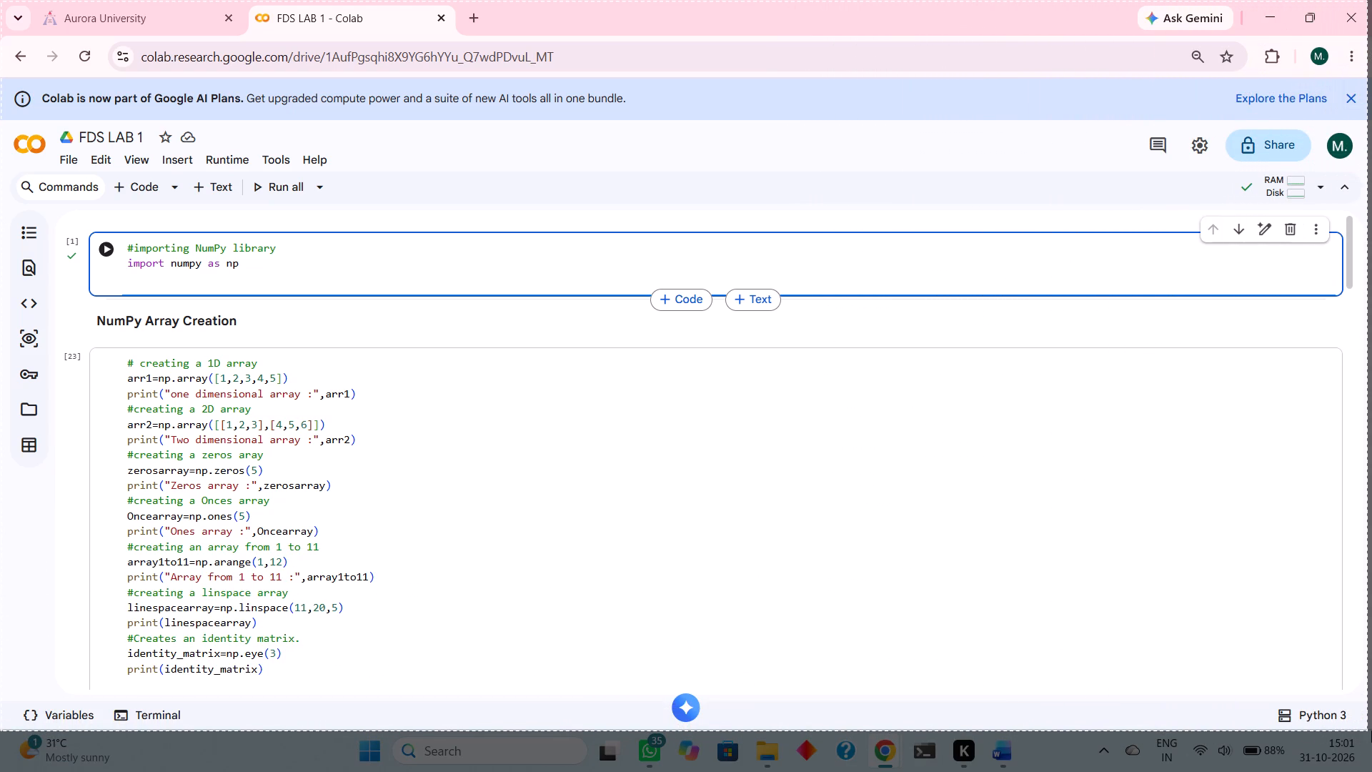
{"action": "left_click_drag", "start_coordinate": [1371, 731], "coordinate": [1371, 733]}
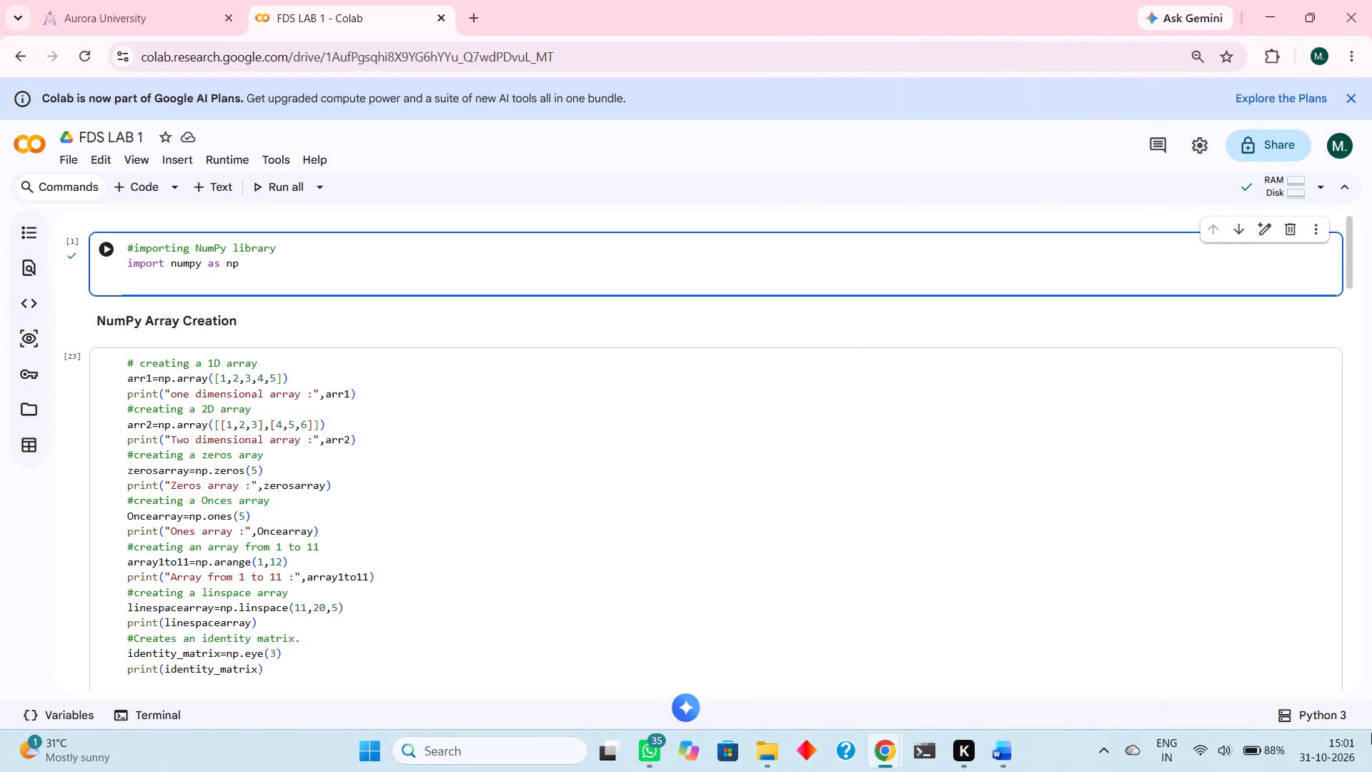
In the Word lab report, replace the old code image under CODE in section 1, NumPy Array Creation, with the captured Colab screenshot.
{"action": "left_click", "coordinate": [999, 743]}
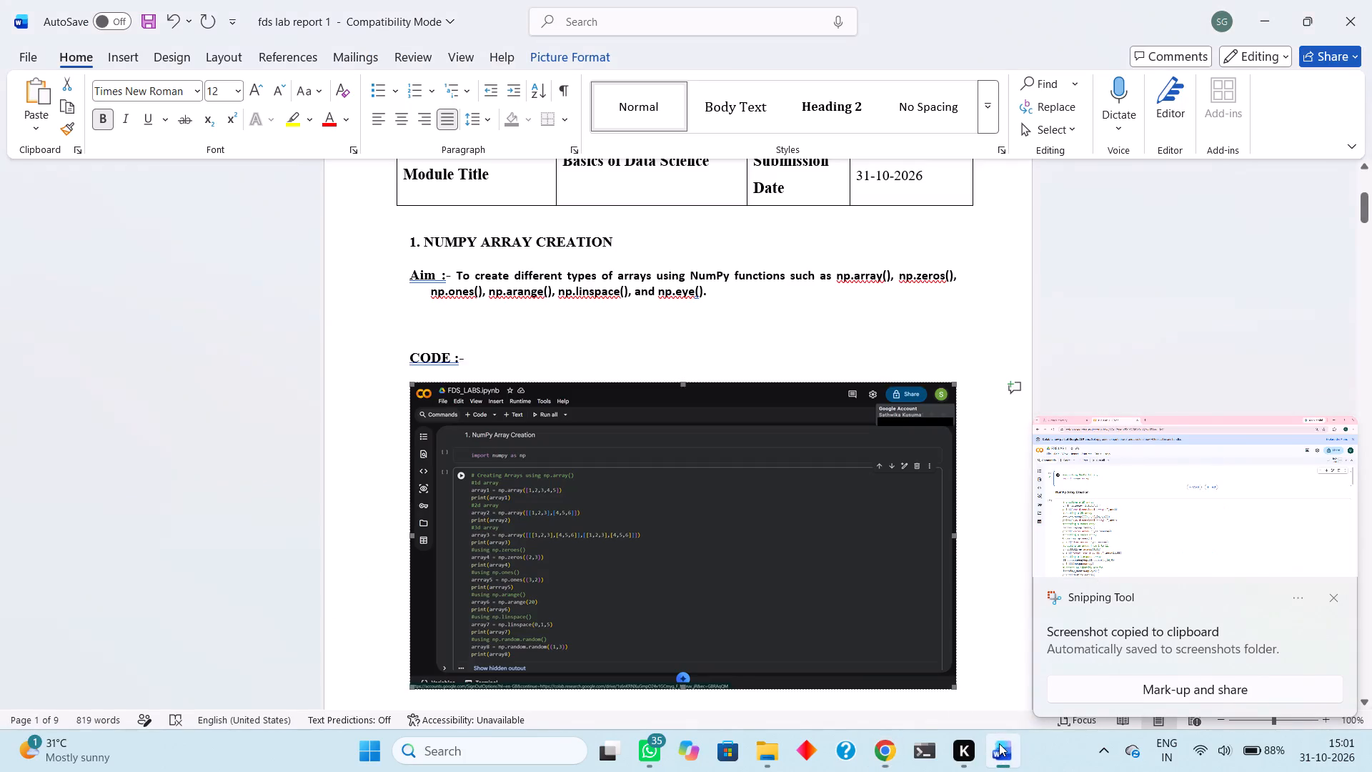
{"action": "left_click", "coordinate": [782, 558]}
{"action": "key", "text": "BackSpace"}
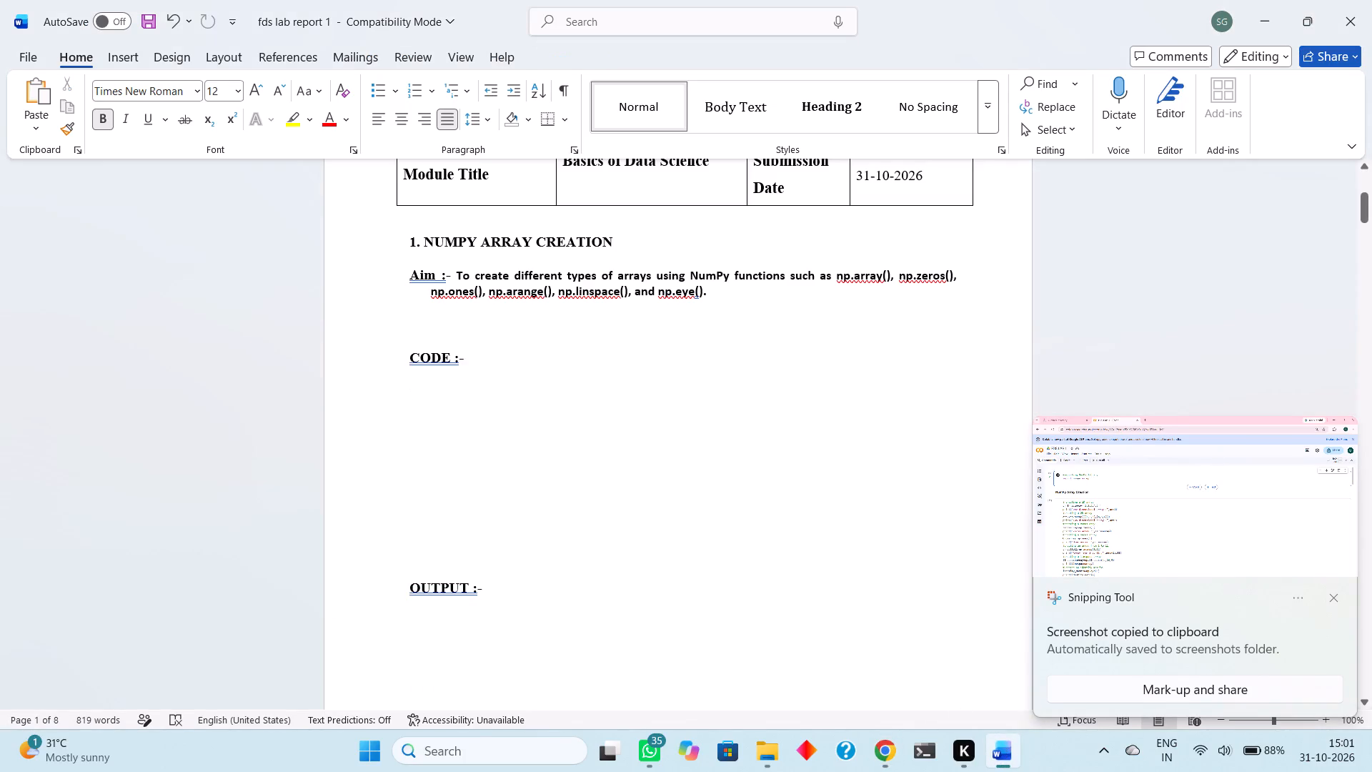
{"action": "key", "text": "ctrl+v"}
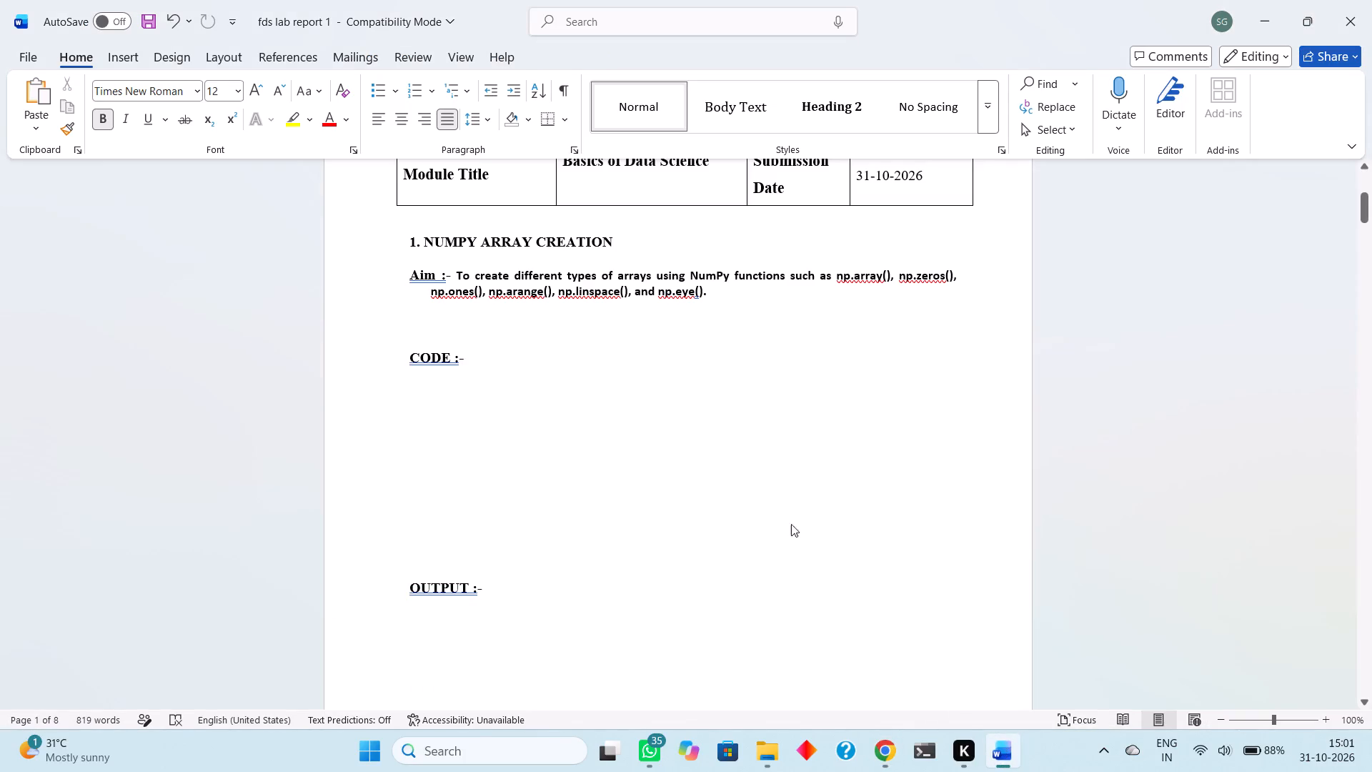
{"action": "scroll", "coordinate": [791, 524], "scroll_direction": "down", "scroll_amount": 2}
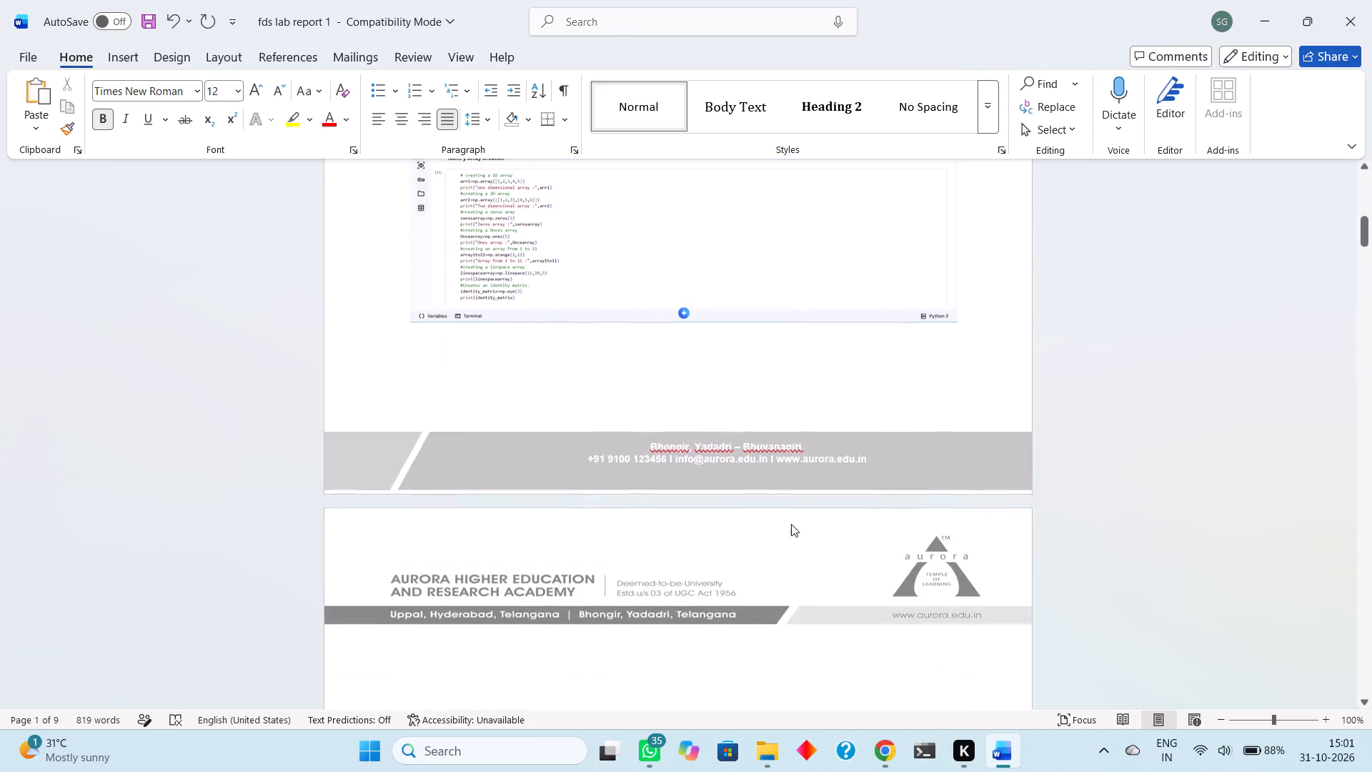
Switch to the FDS LAB 1 Colab notebook and run the NumPy Array Creation code cell.
{"action": "scroll", "coordinate": [791, 524], "scroll_direction": "down", "scroll_amount": 2}
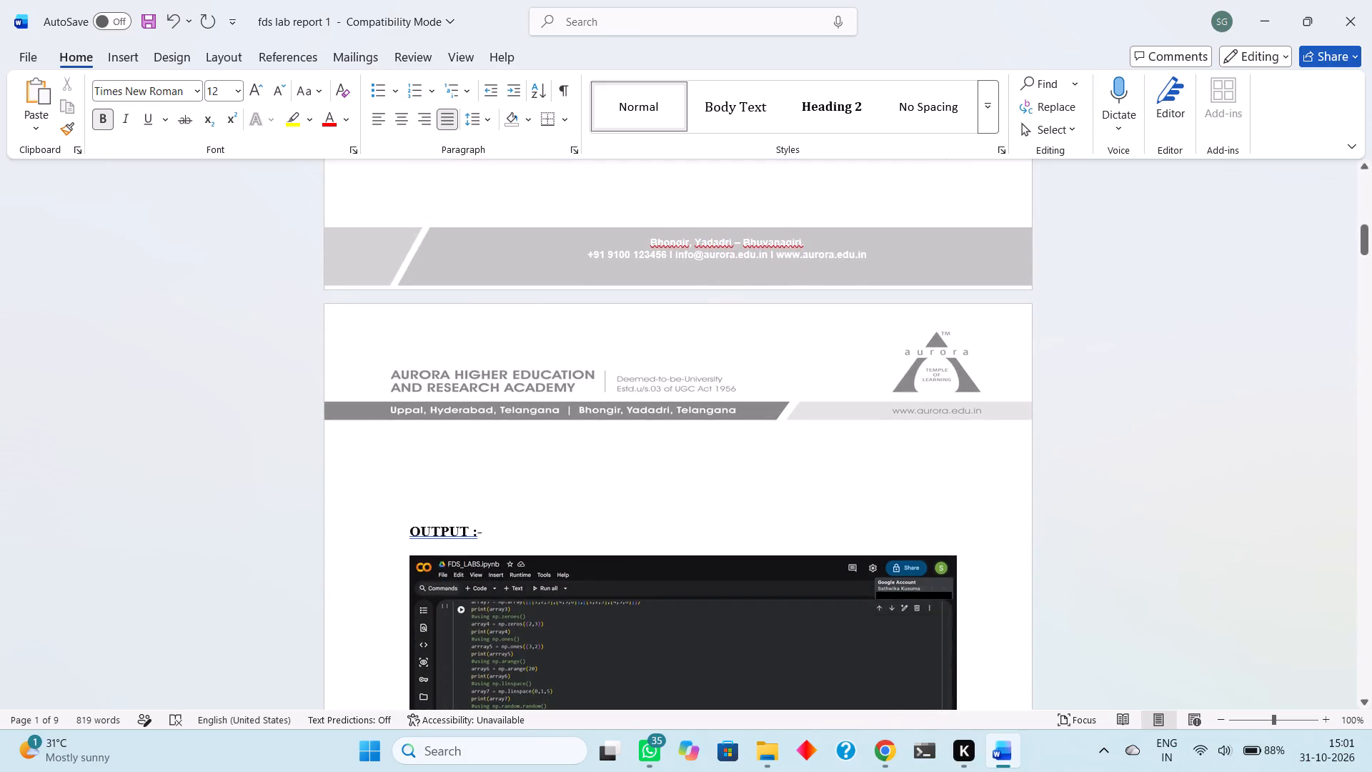
{"action": "left_click", "coordinate": [857, 678]}
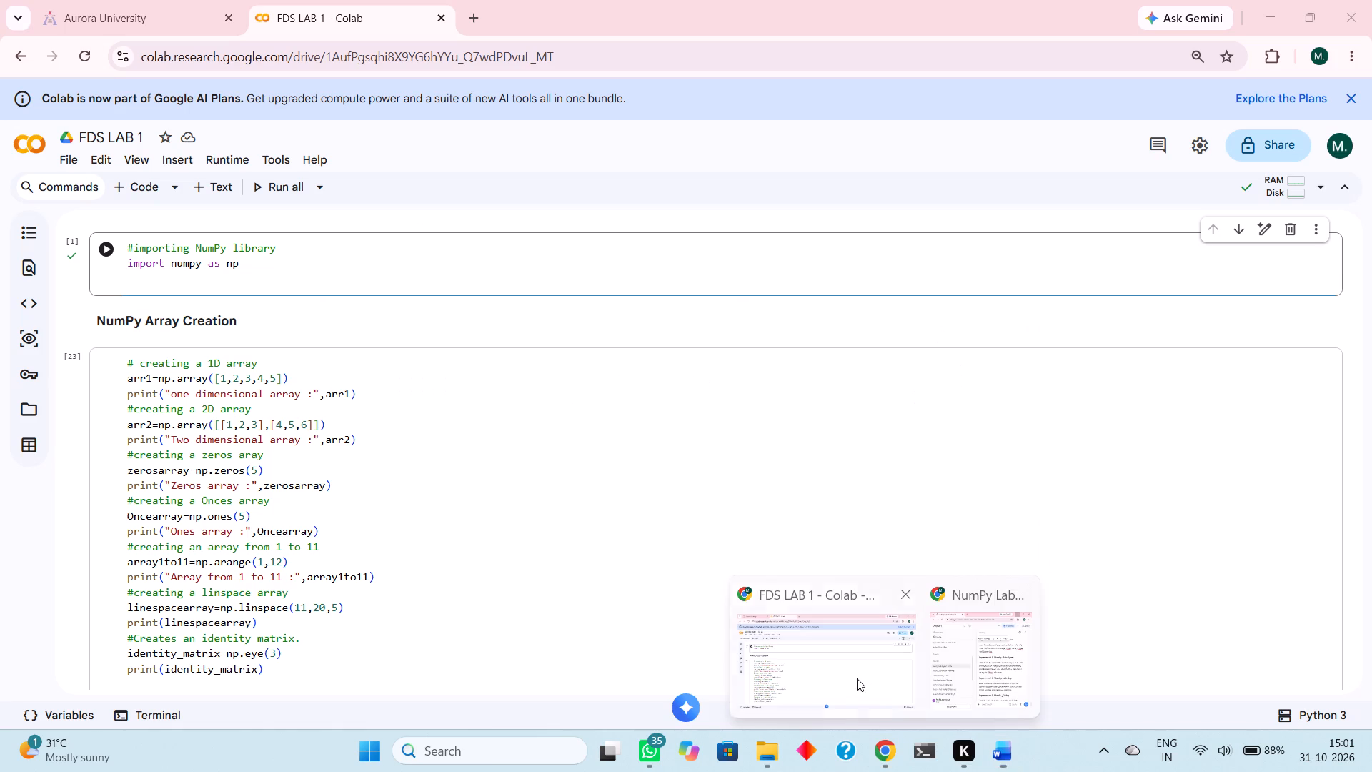
{"action": "scroll", "coordinate": [502, 511], "scroll_direction": "down", "scroll_amount": 3}
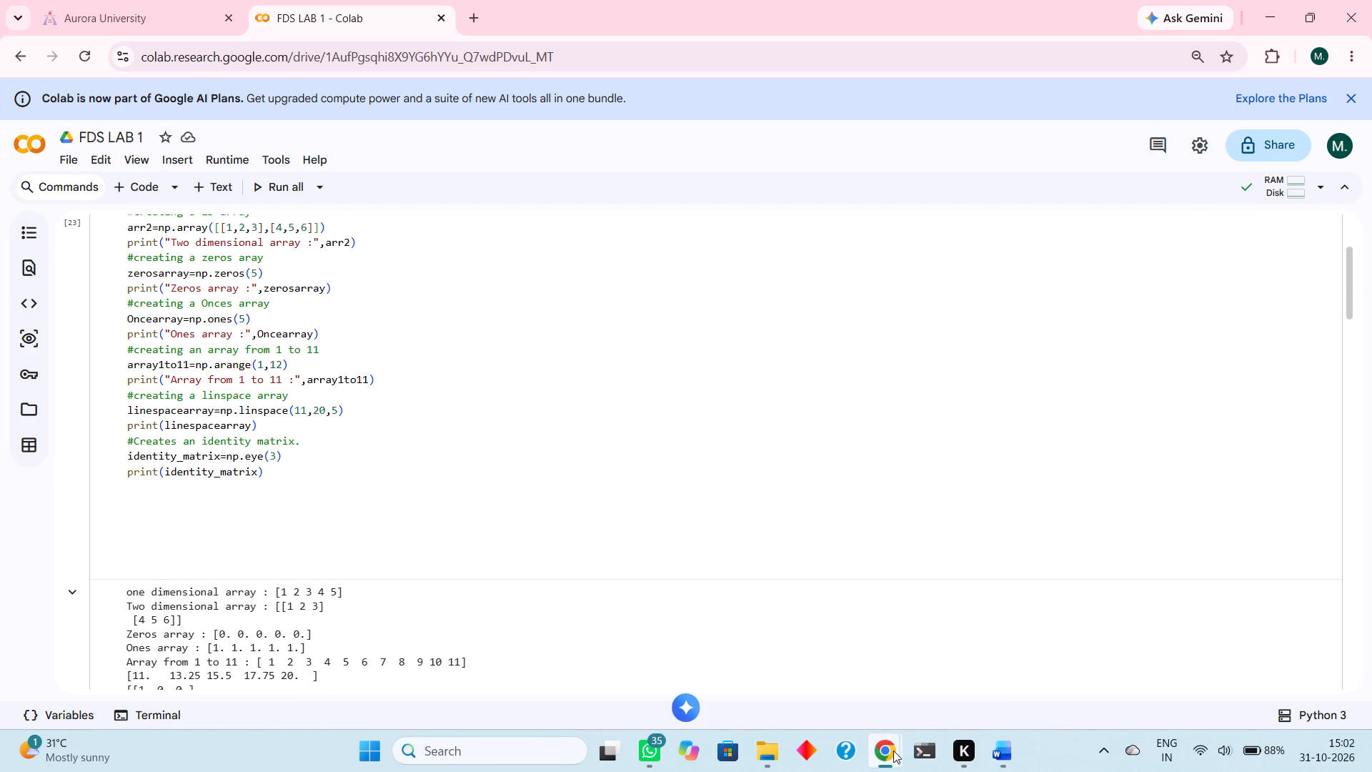
{"action": "scroll", "coordinate": [585, 520], "scroll_direction": "down", "scroll_amount": 1}
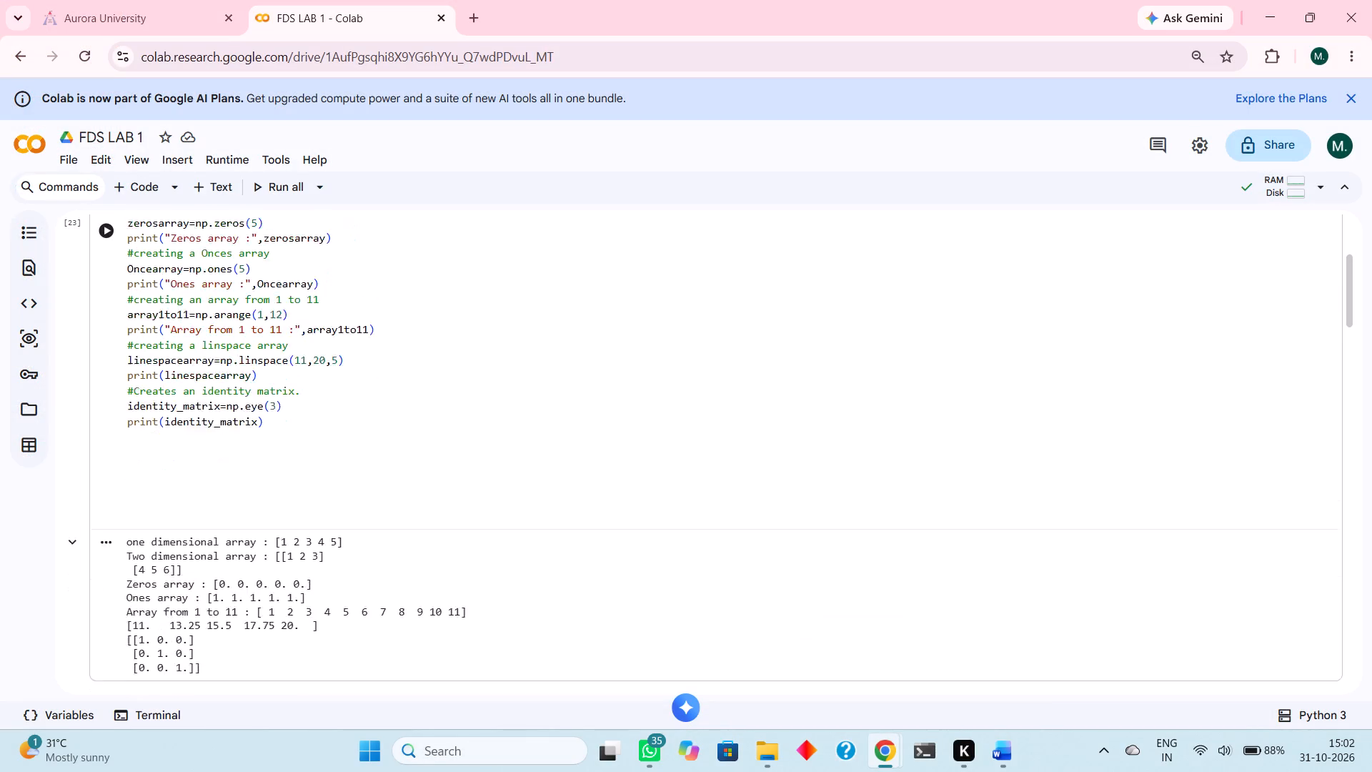
{"action": "scroll", "coordinate": [585, 520], "scroll_direction": "down", "scroll_amount": 1}
{"action": "scroll", "coordinate": [231, 332], "scroll_direction": "up", "scroll_amount": 2}
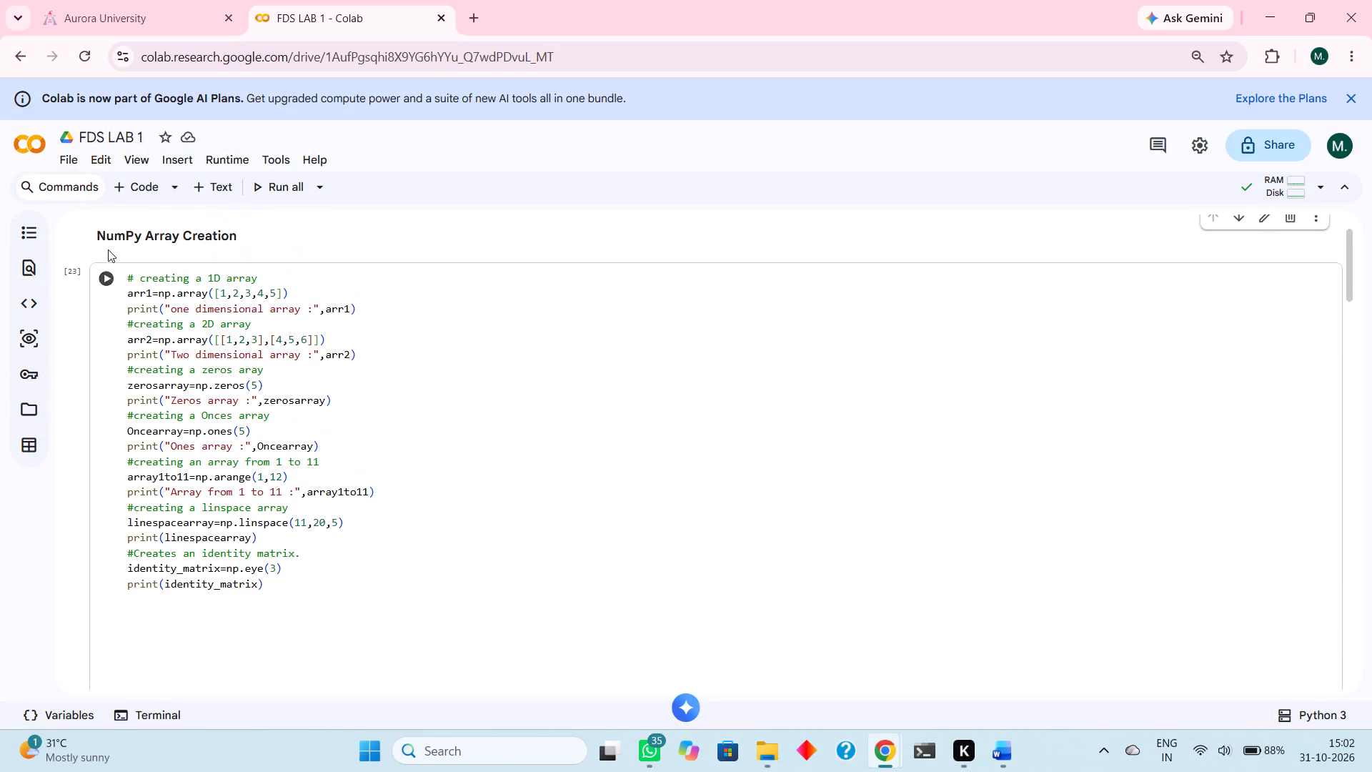
{"action": "left_click", "coordinate": [113, 282]}
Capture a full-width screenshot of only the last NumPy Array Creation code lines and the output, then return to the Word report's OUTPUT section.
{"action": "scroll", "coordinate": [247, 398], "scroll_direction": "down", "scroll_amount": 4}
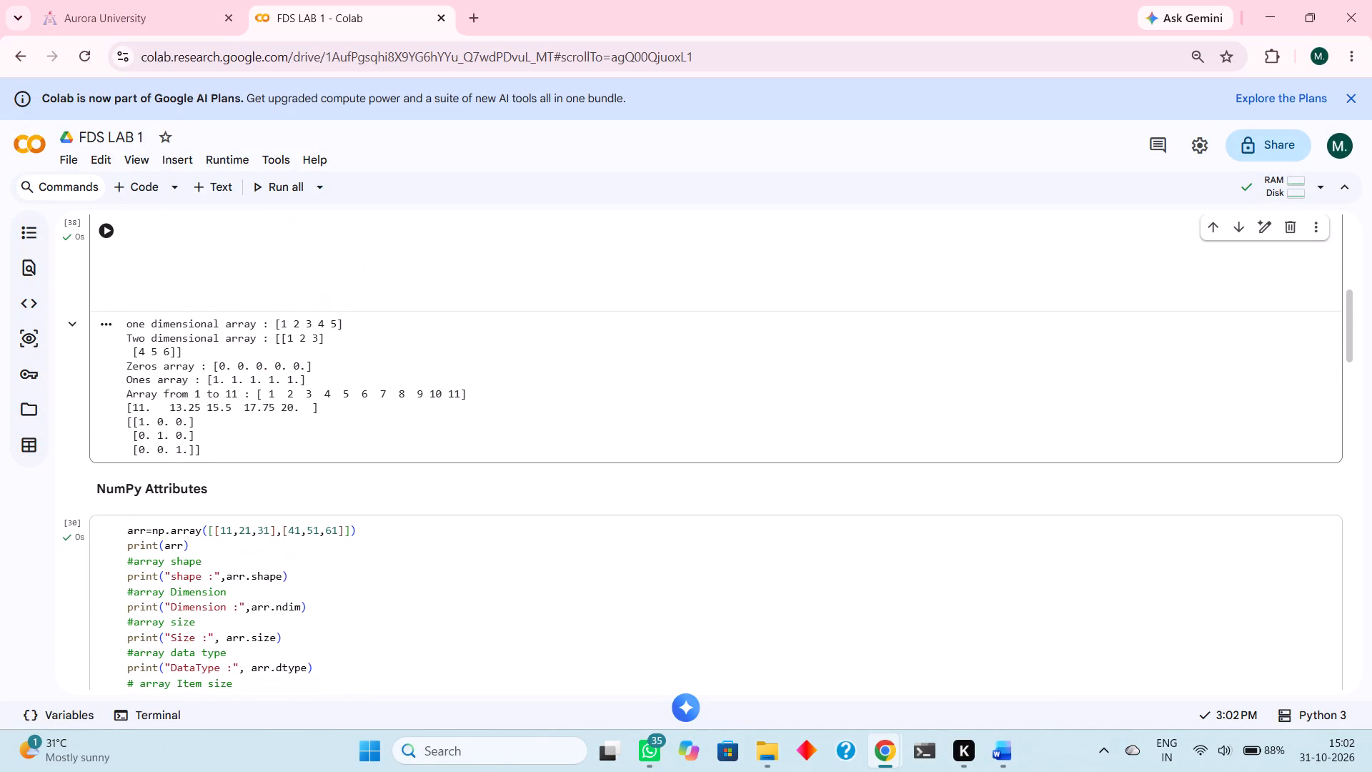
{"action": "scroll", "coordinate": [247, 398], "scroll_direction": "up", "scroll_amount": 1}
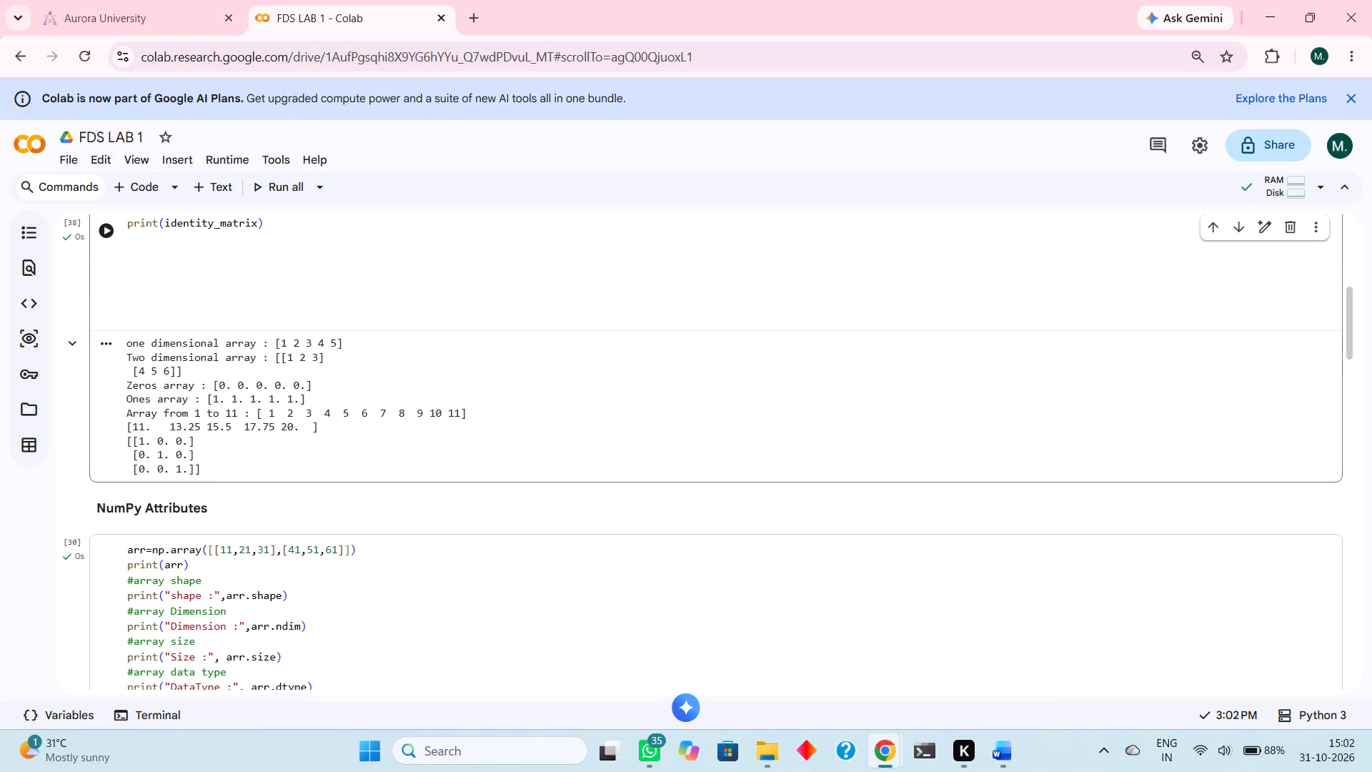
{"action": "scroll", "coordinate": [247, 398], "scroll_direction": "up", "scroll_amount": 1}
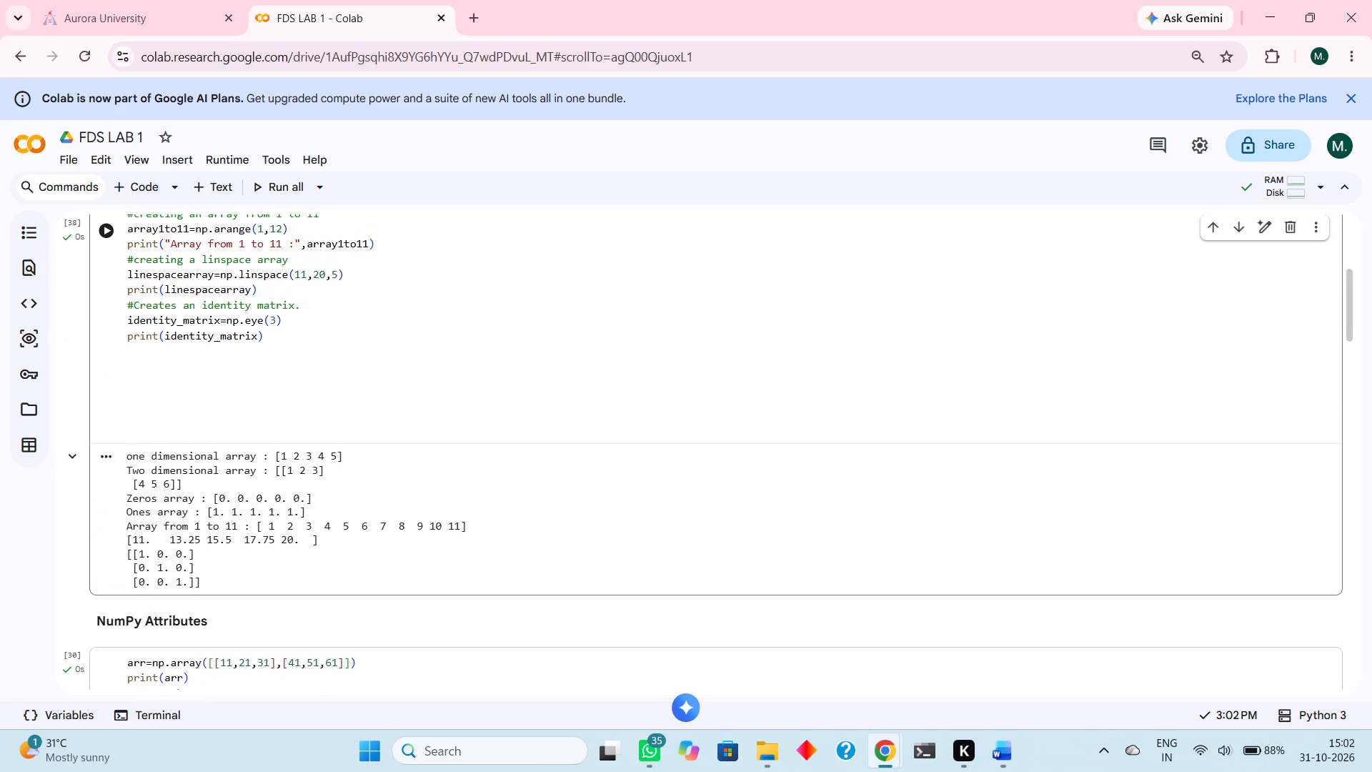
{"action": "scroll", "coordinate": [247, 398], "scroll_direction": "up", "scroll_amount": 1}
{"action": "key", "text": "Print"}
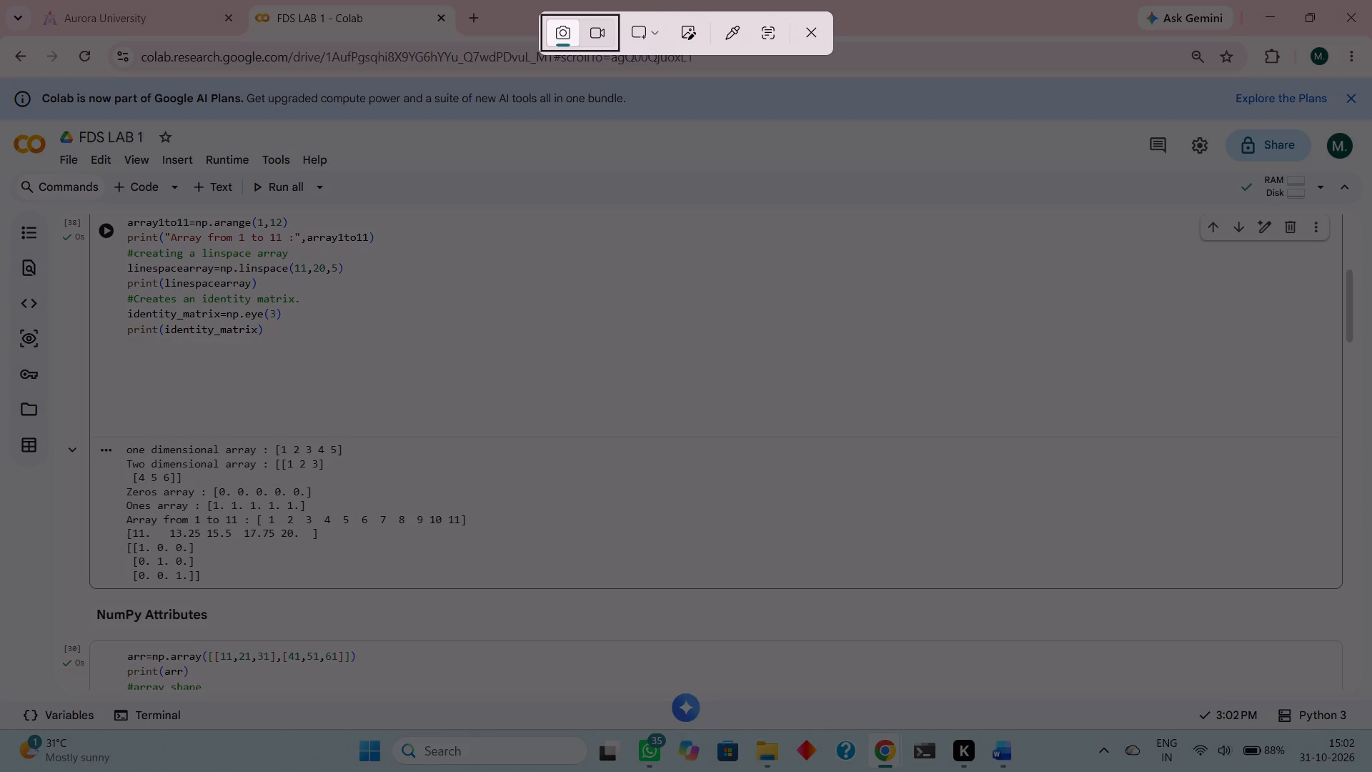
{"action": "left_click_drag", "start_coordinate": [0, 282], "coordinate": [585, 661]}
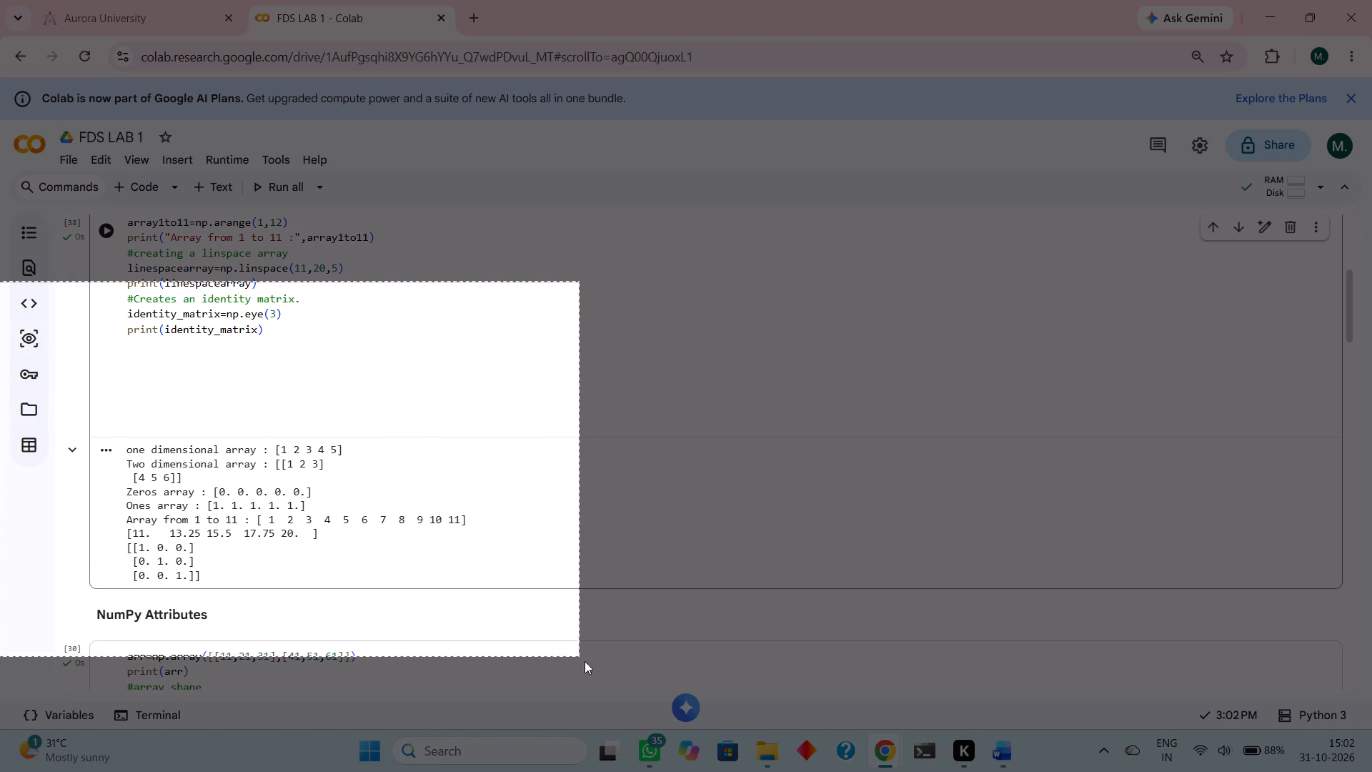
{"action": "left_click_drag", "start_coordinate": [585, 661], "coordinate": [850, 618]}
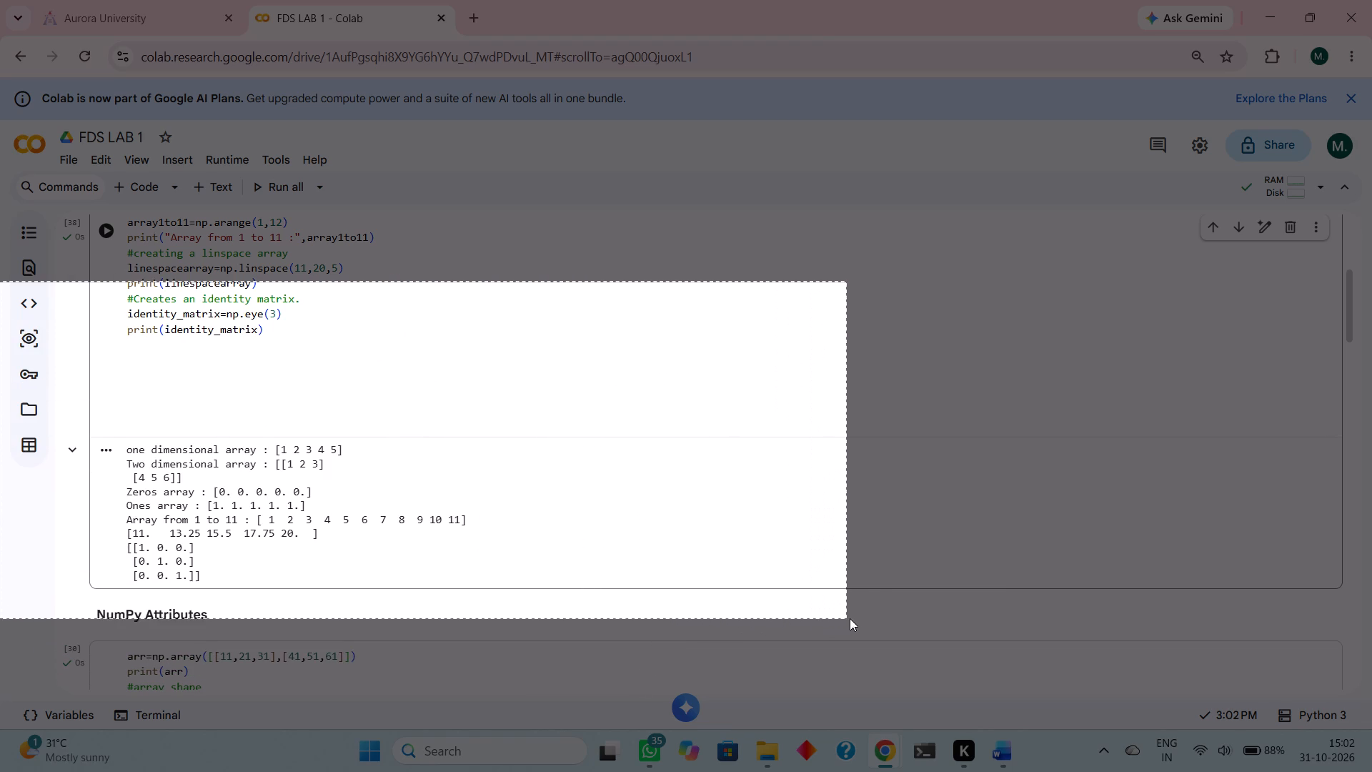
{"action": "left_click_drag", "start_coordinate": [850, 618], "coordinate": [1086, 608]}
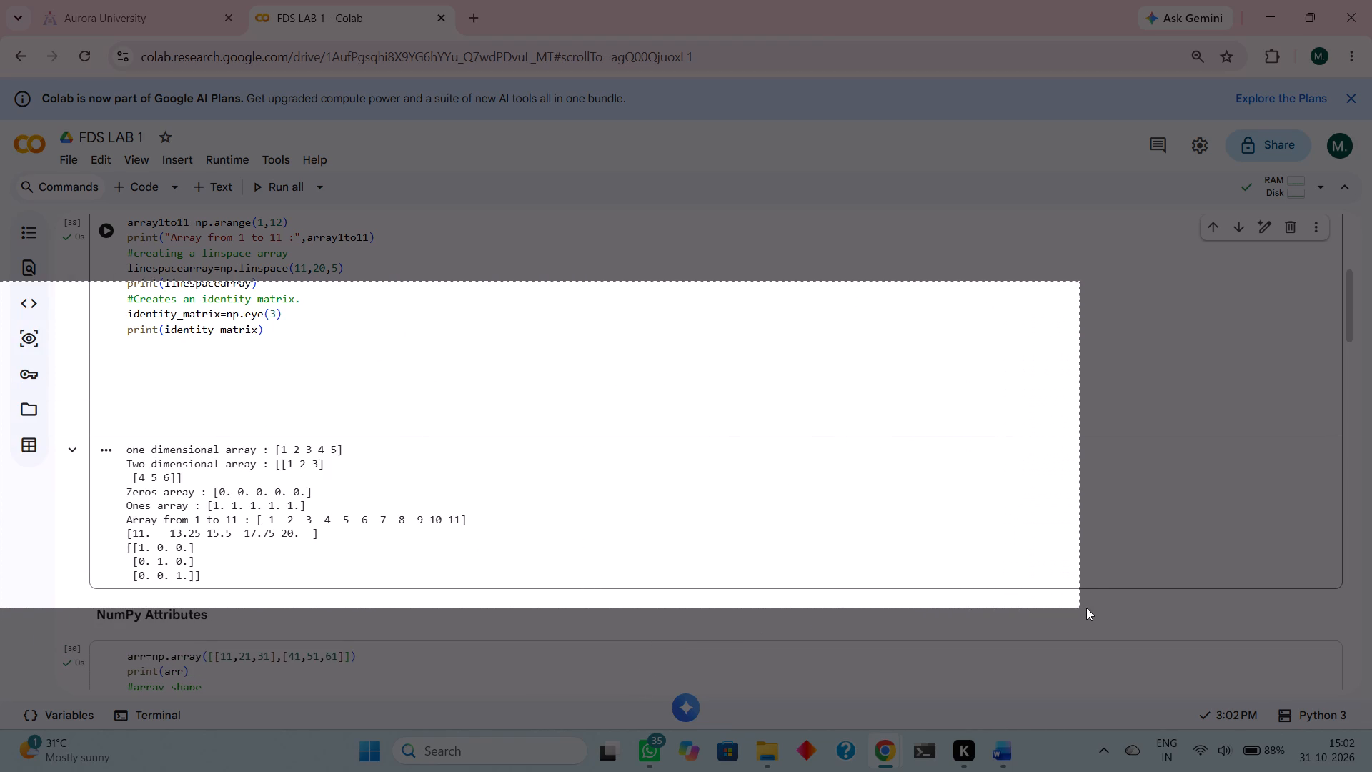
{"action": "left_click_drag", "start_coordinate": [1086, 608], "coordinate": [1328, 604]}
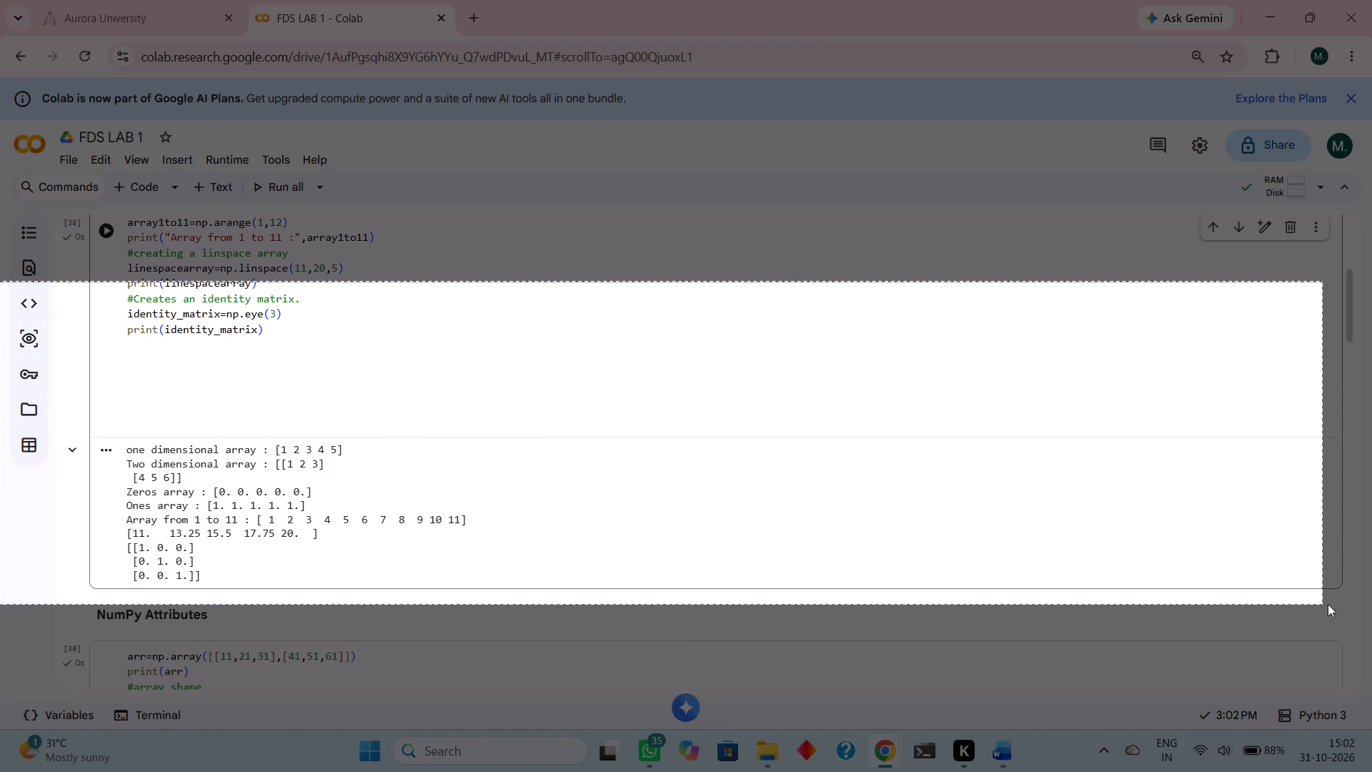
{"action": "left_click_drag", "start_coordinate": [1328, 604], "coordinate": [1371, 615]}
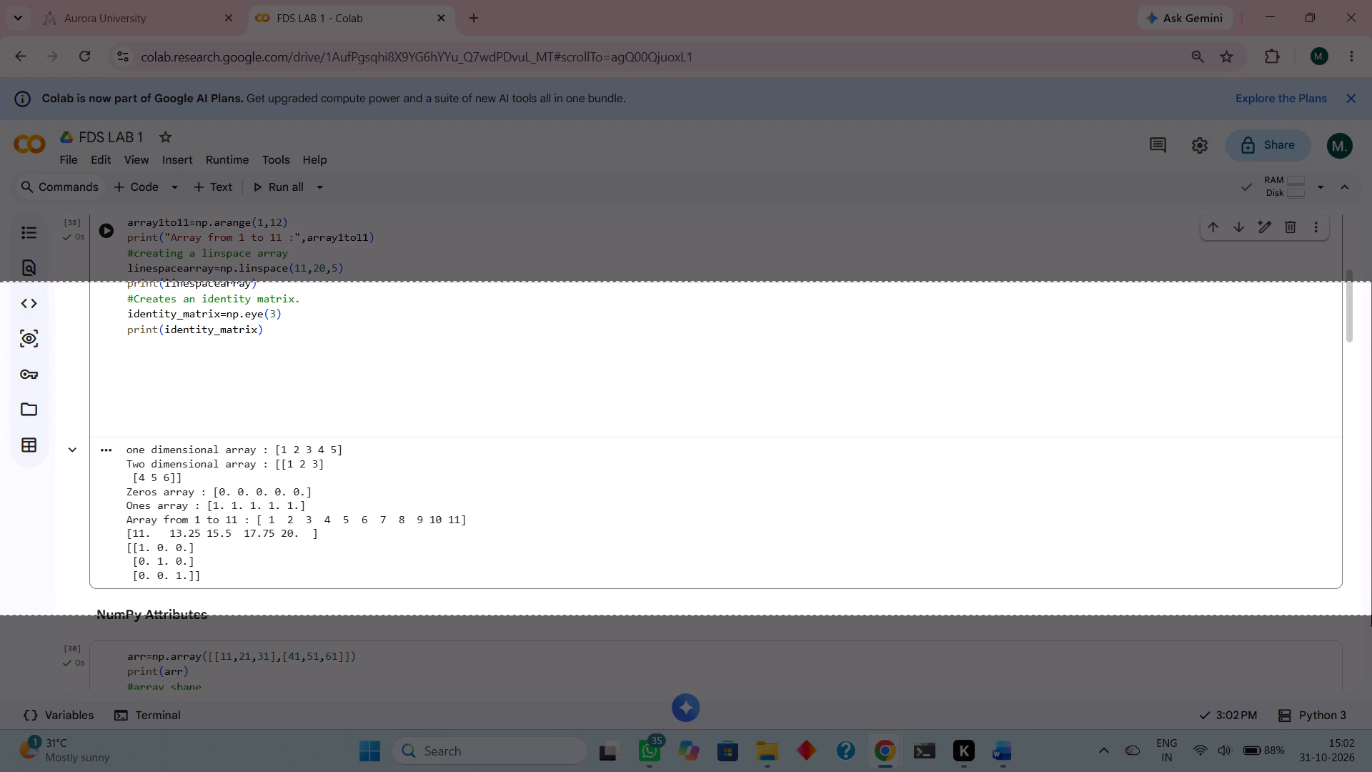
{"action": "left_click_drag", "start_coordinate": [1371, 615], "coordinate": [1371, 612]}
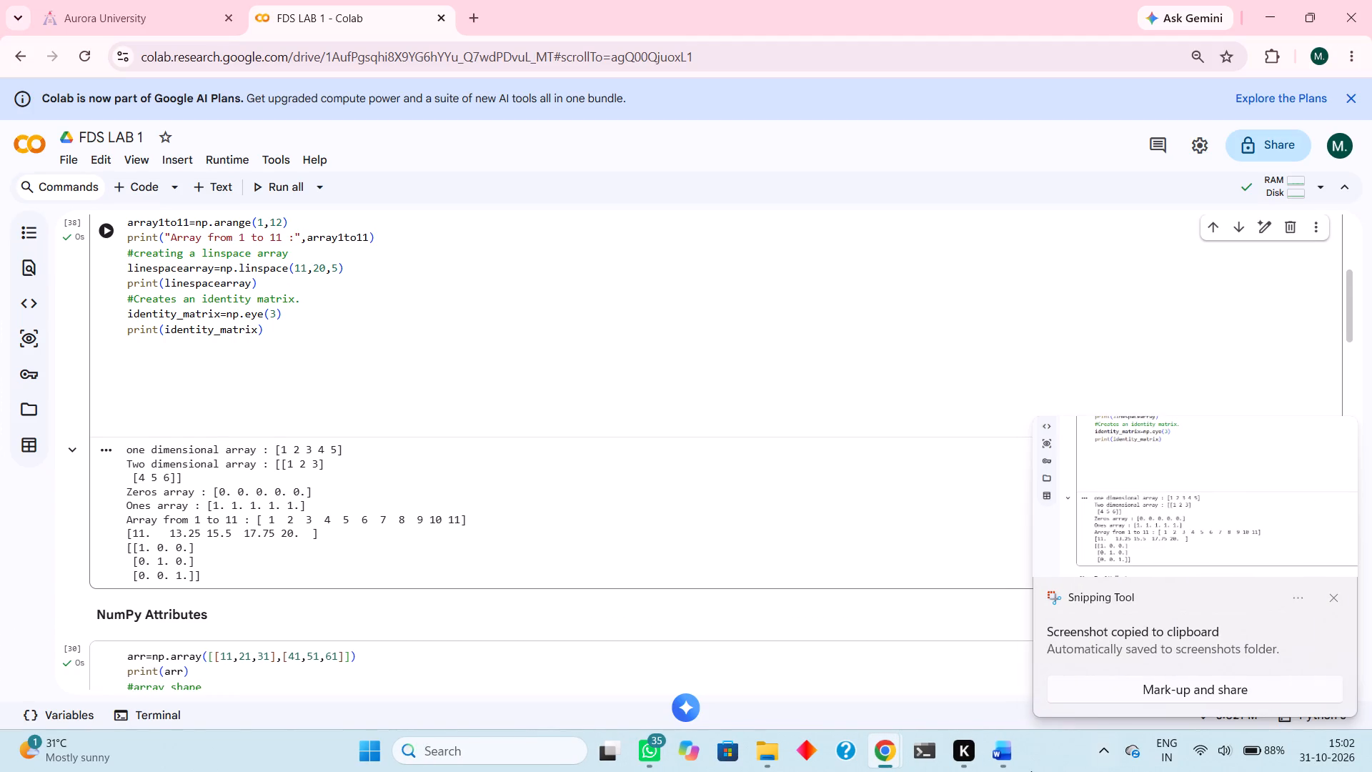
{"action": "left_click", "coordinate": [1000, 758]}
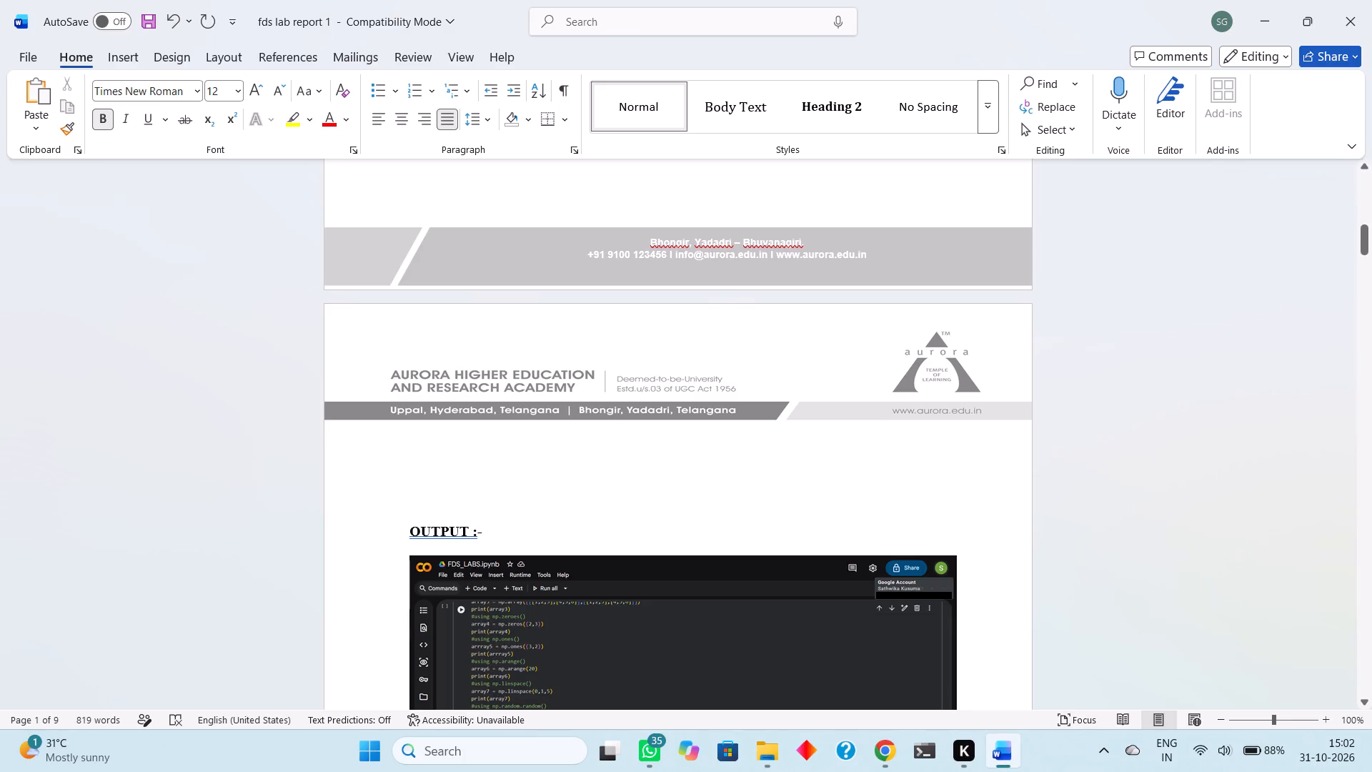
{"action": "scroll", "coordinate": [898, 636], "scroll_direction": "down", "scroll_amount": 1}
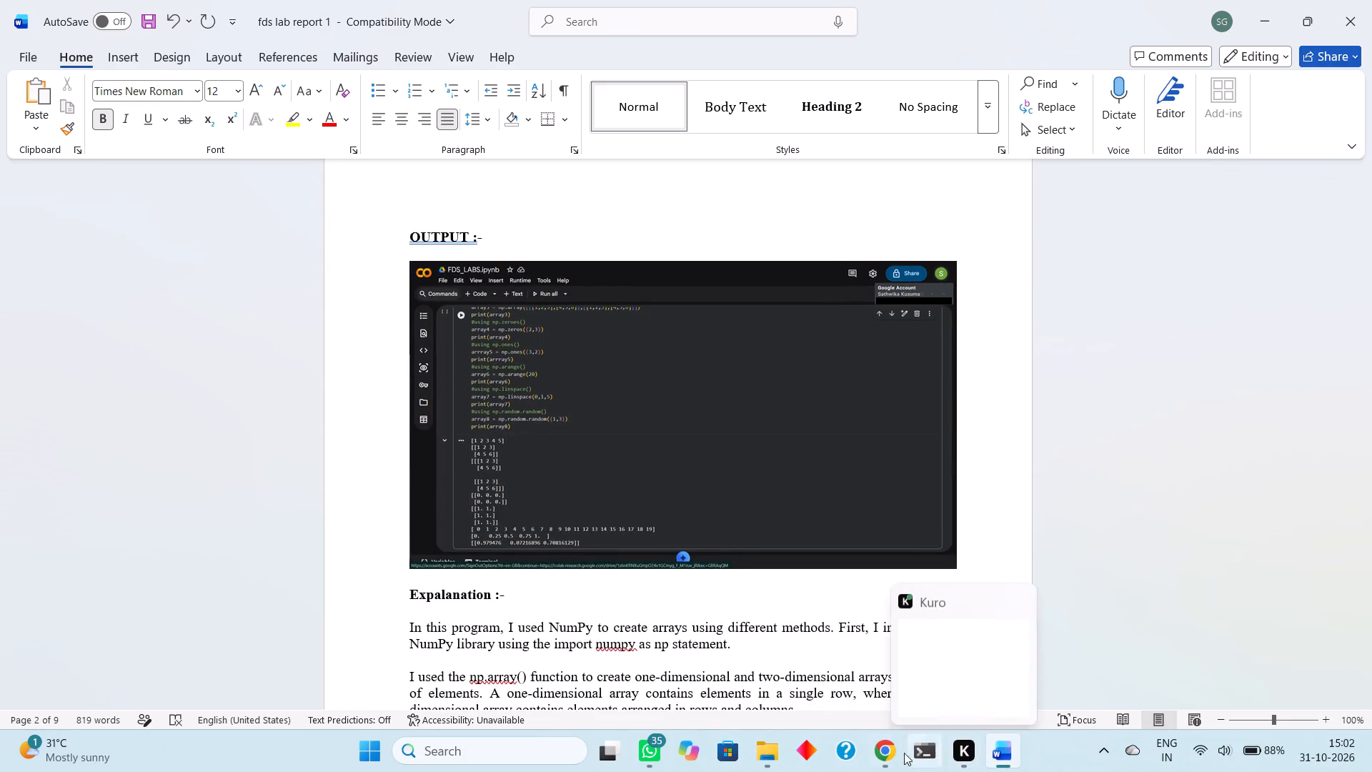
Capture a screenshot of the FDS LAB 1 window from the browser's top edge down to the end of the NumPy Array Creation output.
{"action": "left_click", "coordinate": [820, 696]}
{"action": "scroll", "coordinate": [469, 348], "scroll_direction": "right", "scroll_amount": 1}
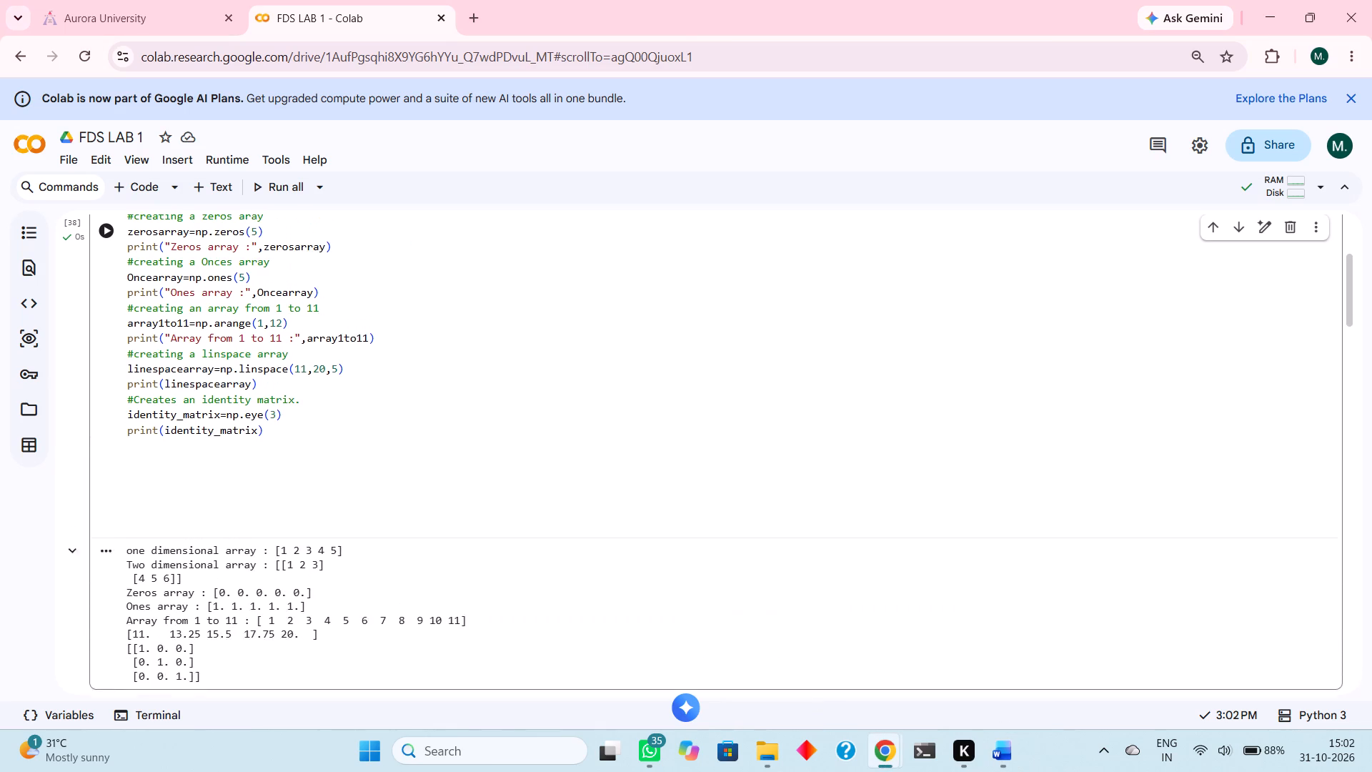
{"action": "scroll", "coordinate": [469, 348], "scroll_direction": "right", "scroll_amount": 1}
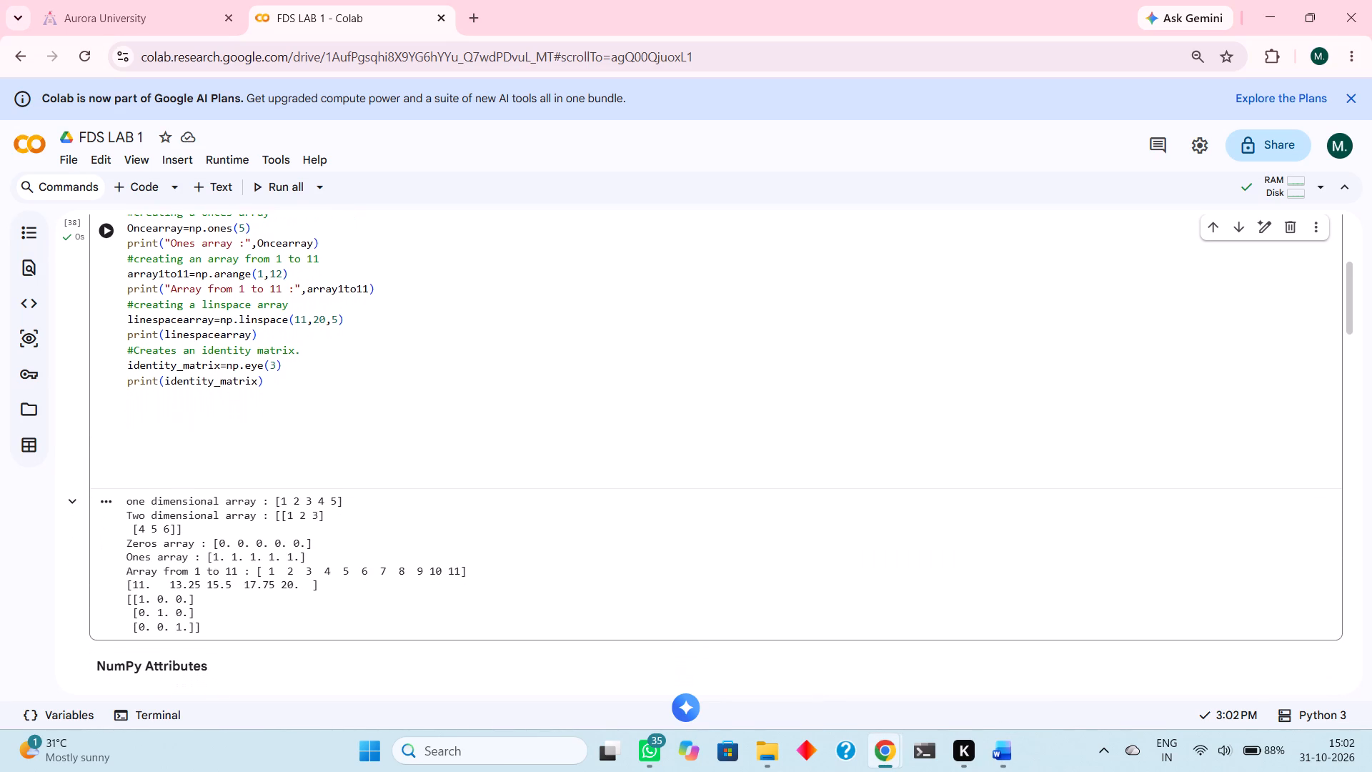
{"action": "key", "text": "Print"}
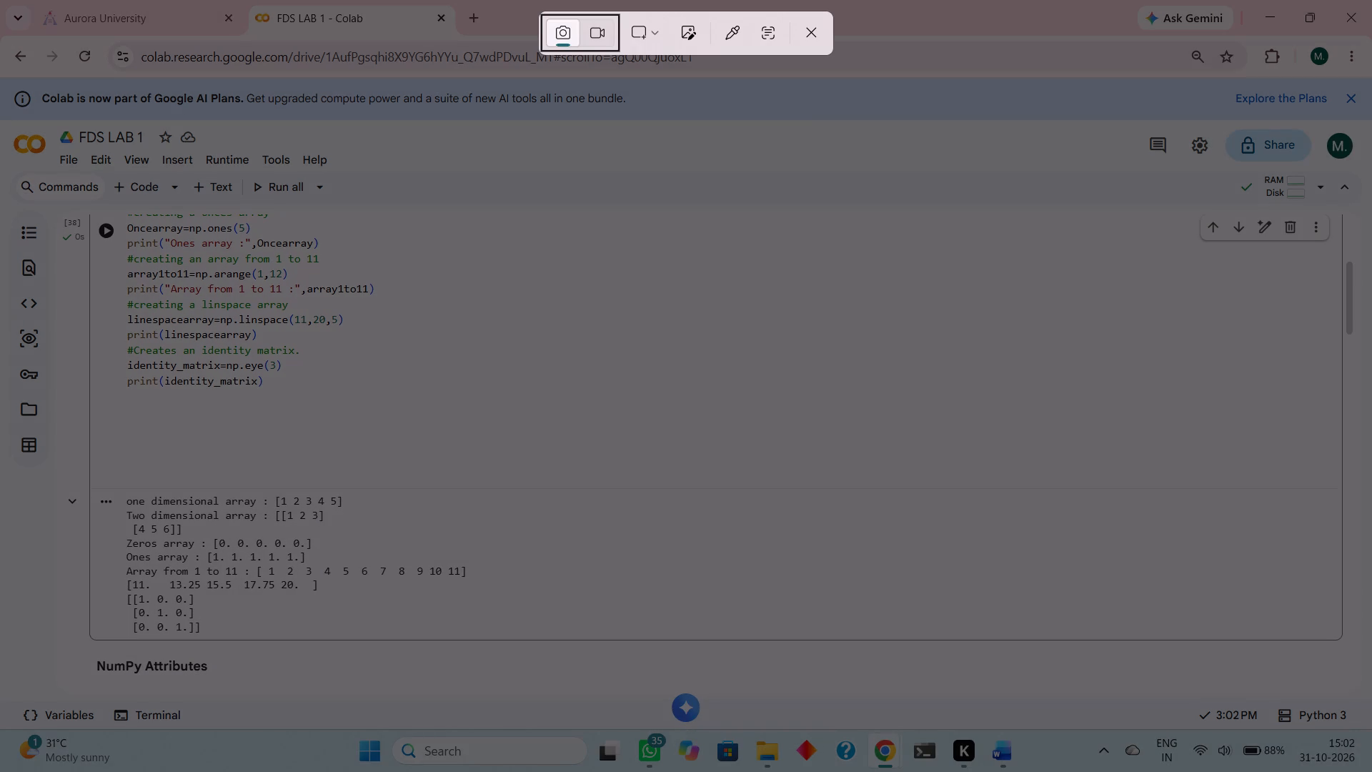
{"action": "left_click_drag", "start_coordinate": [0, 0], "coordinate": [649, 615]}
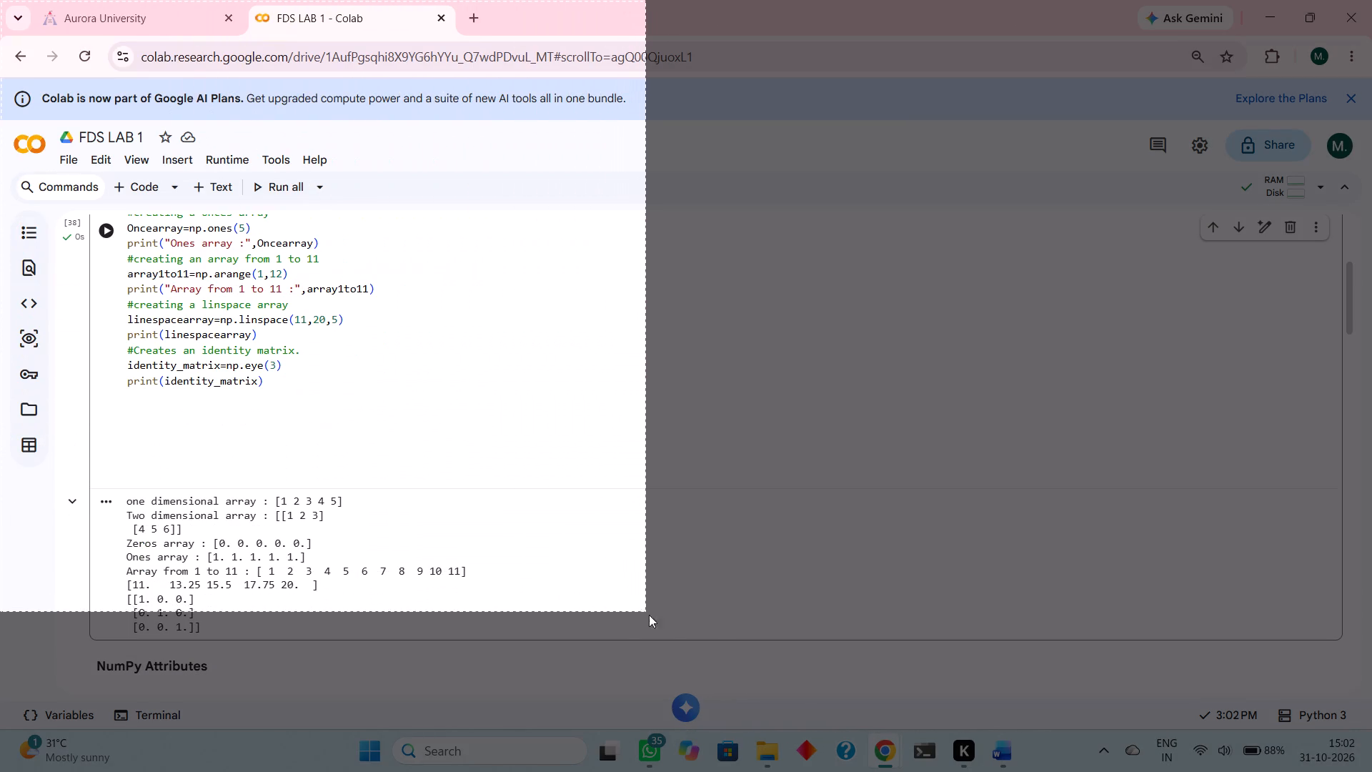
{"action": "left_click_drag", "start_coordinate": [649, 615], "coordinate": [904, 666]}
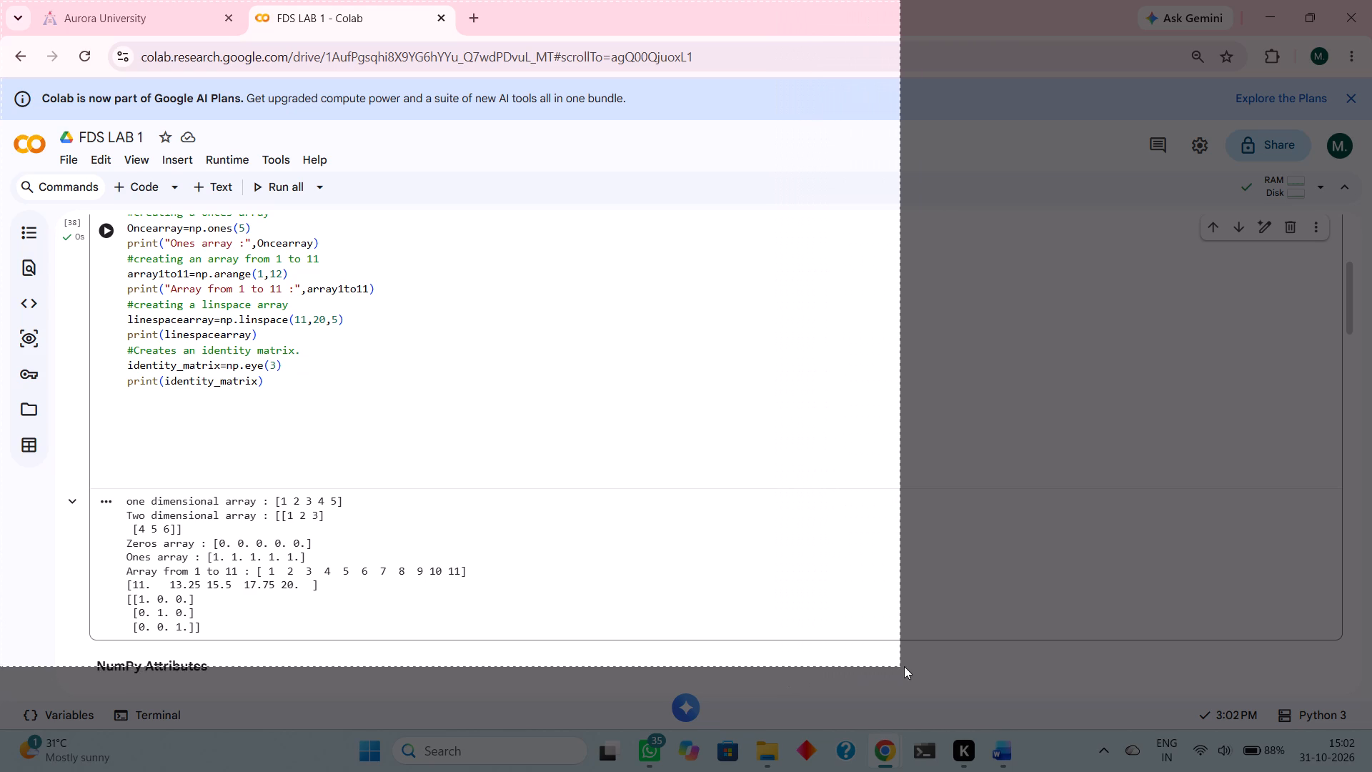
{"action": "left_click_drag", "start_coordinate": [904, 666], "coordinate": [1148, 657]}
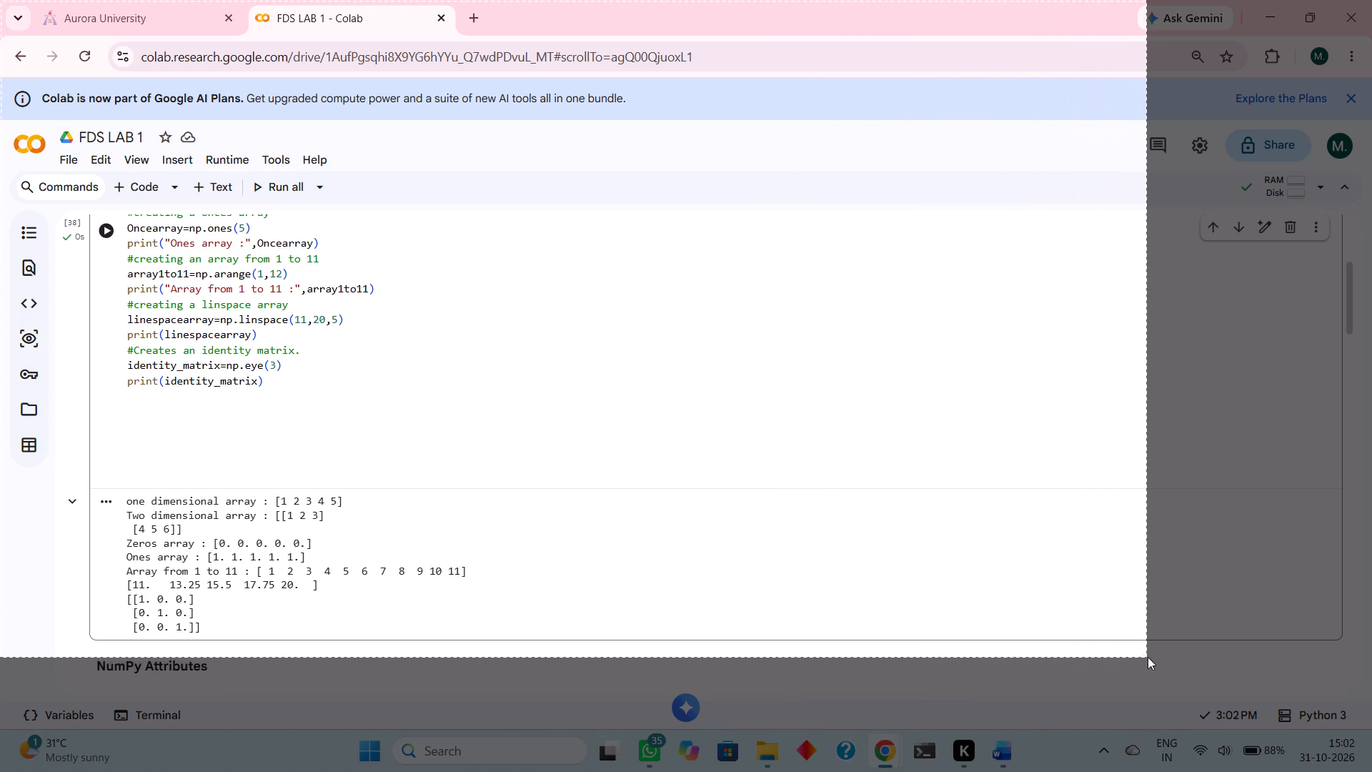
{"action": "left_click_drag", "start_coordinate": [1148, 657], "coordinate": [1371, 660]}
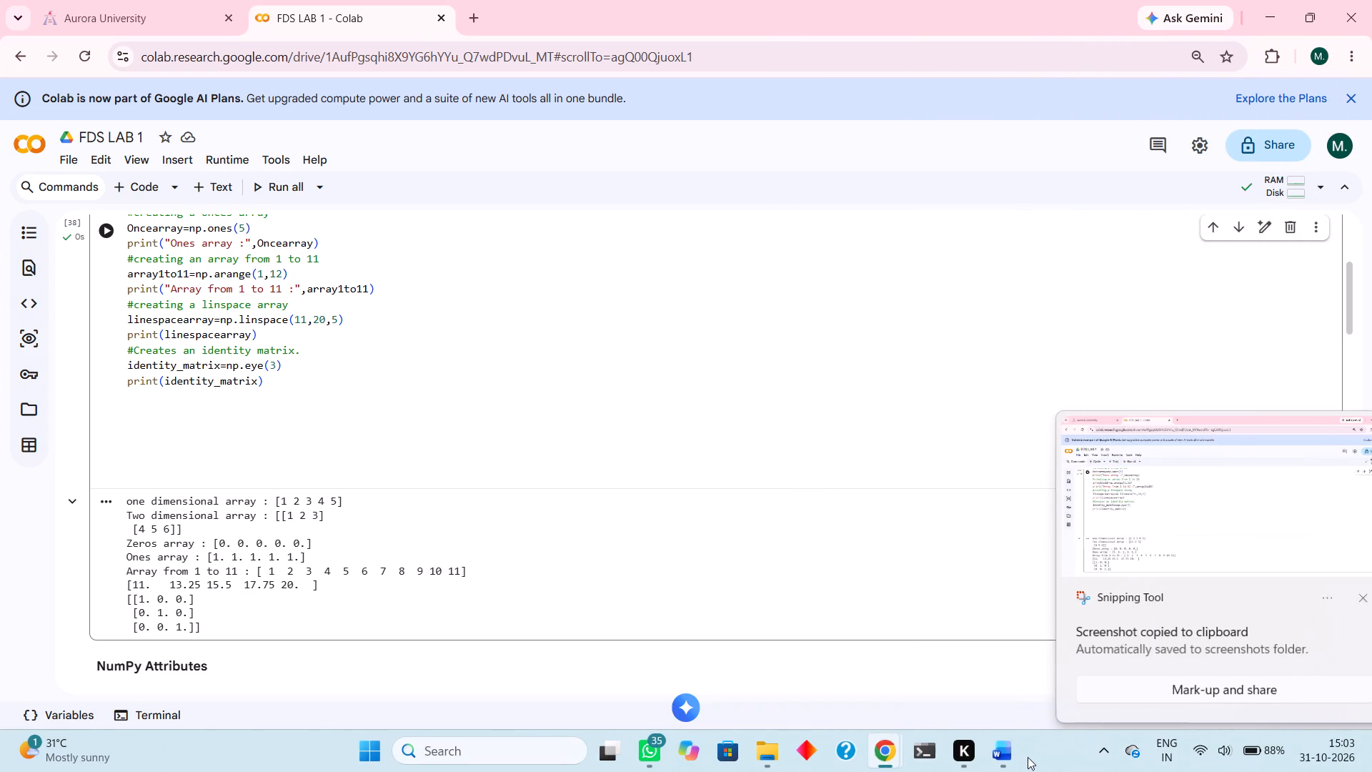
In the Word lab report, replace the old dark image under OUTPUT for NumPy Array Creation with the captured Colab output screenshot.
{"action": "left_click", "coordinate": [1016, 758]}
{"action": "left_click", "coordinate": [706, 490]}
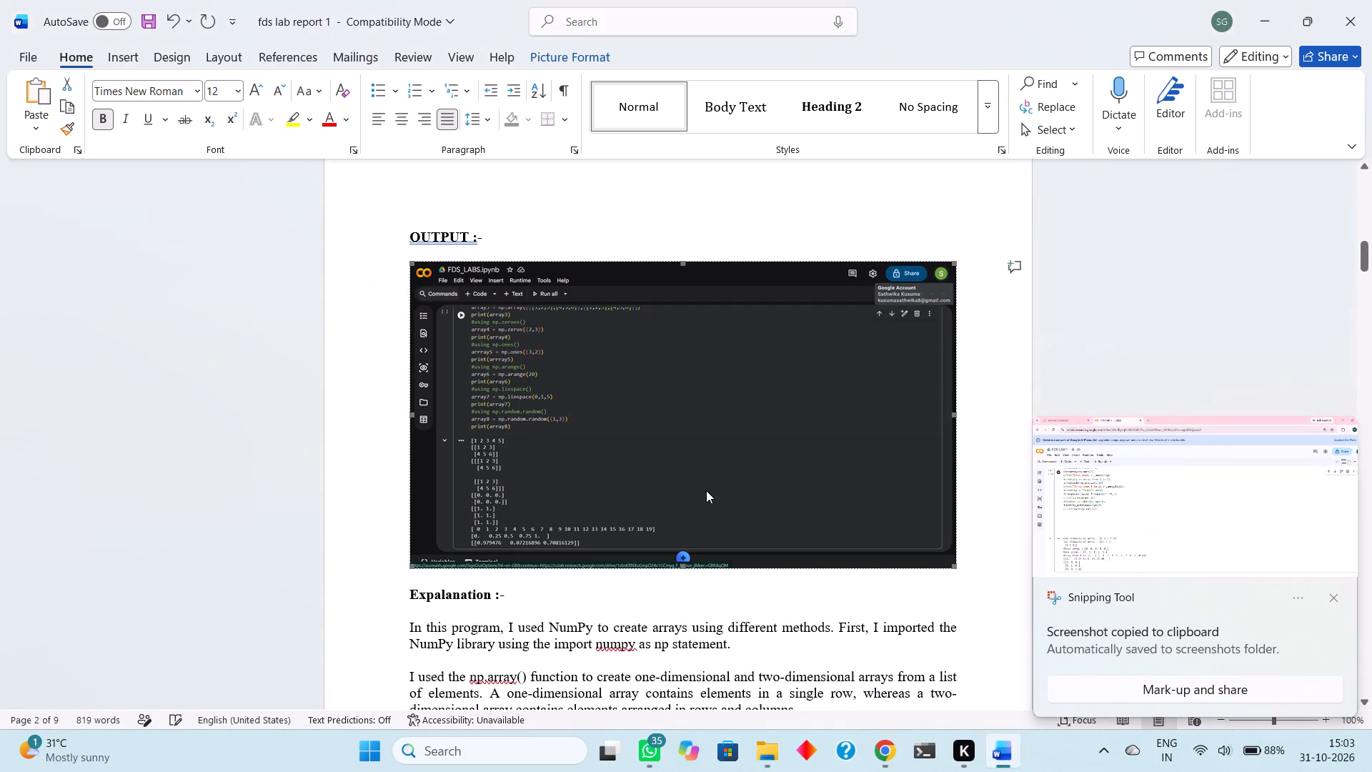
{"action": "key", "text": "BackSpace"}
{"action": "key", "text": "ctrl+v"}
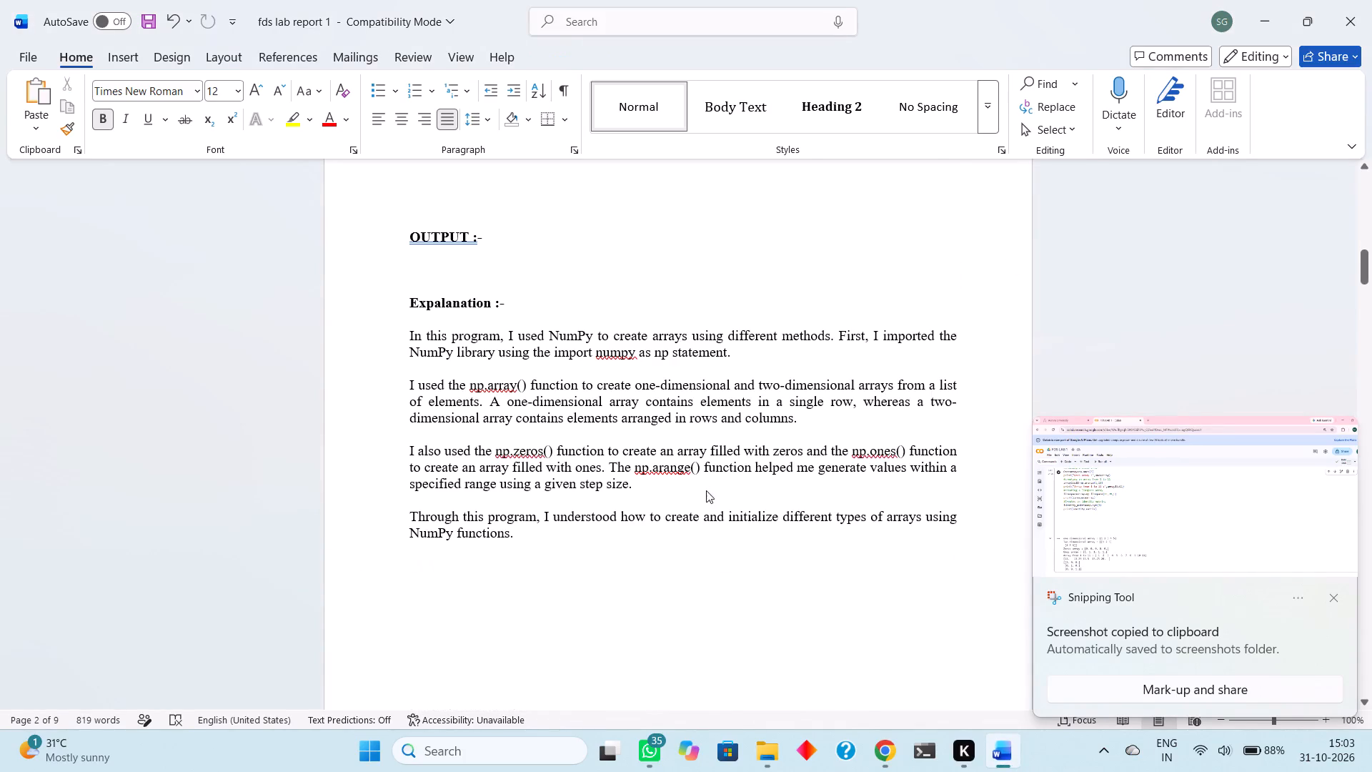
Check the inserted output screenshot and the existing explanation text below it in the Word report.
{"action": "scroll", "coordinate": [706, 490], "scroll_direction": "down", "scroll_amount": 2}
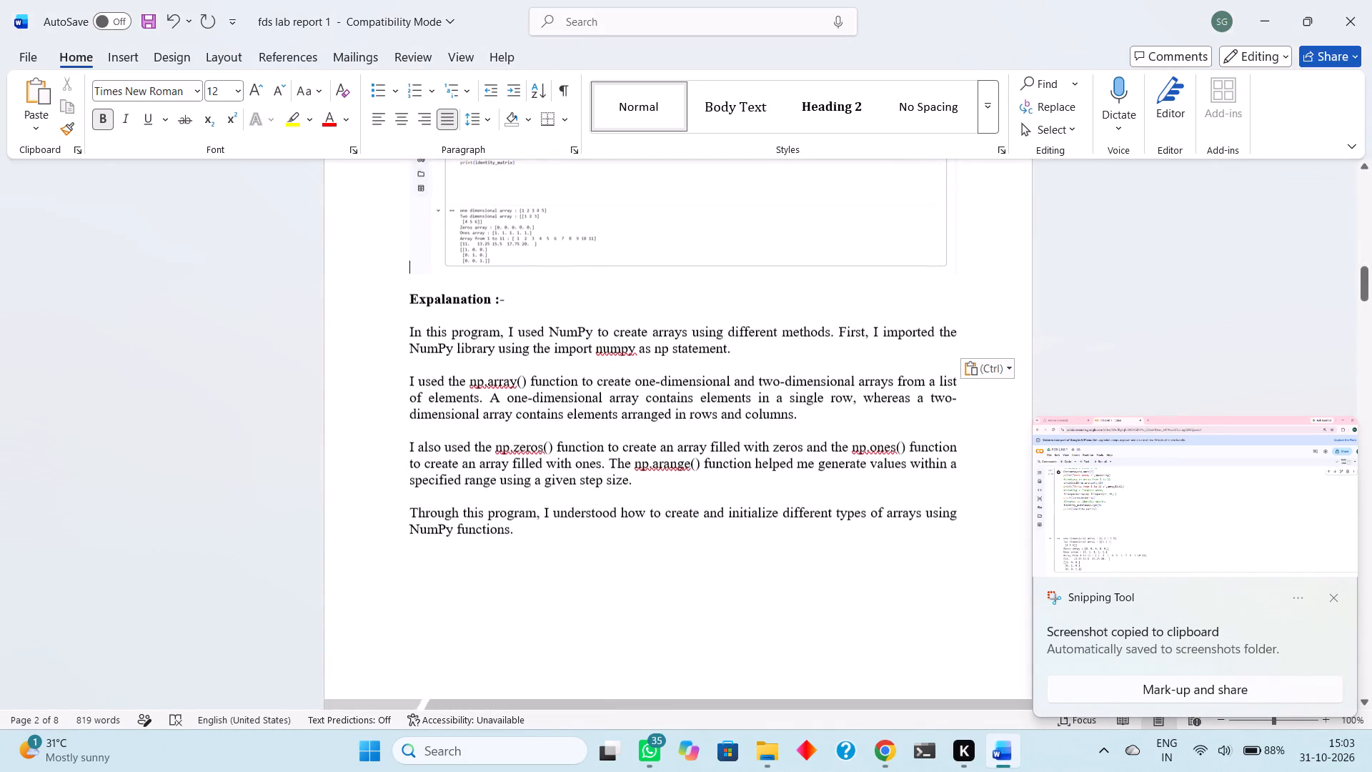
{"action": "scroll", "coordinate": [706, 490], "scroll_direction": "down", "scroll_amount": 1}
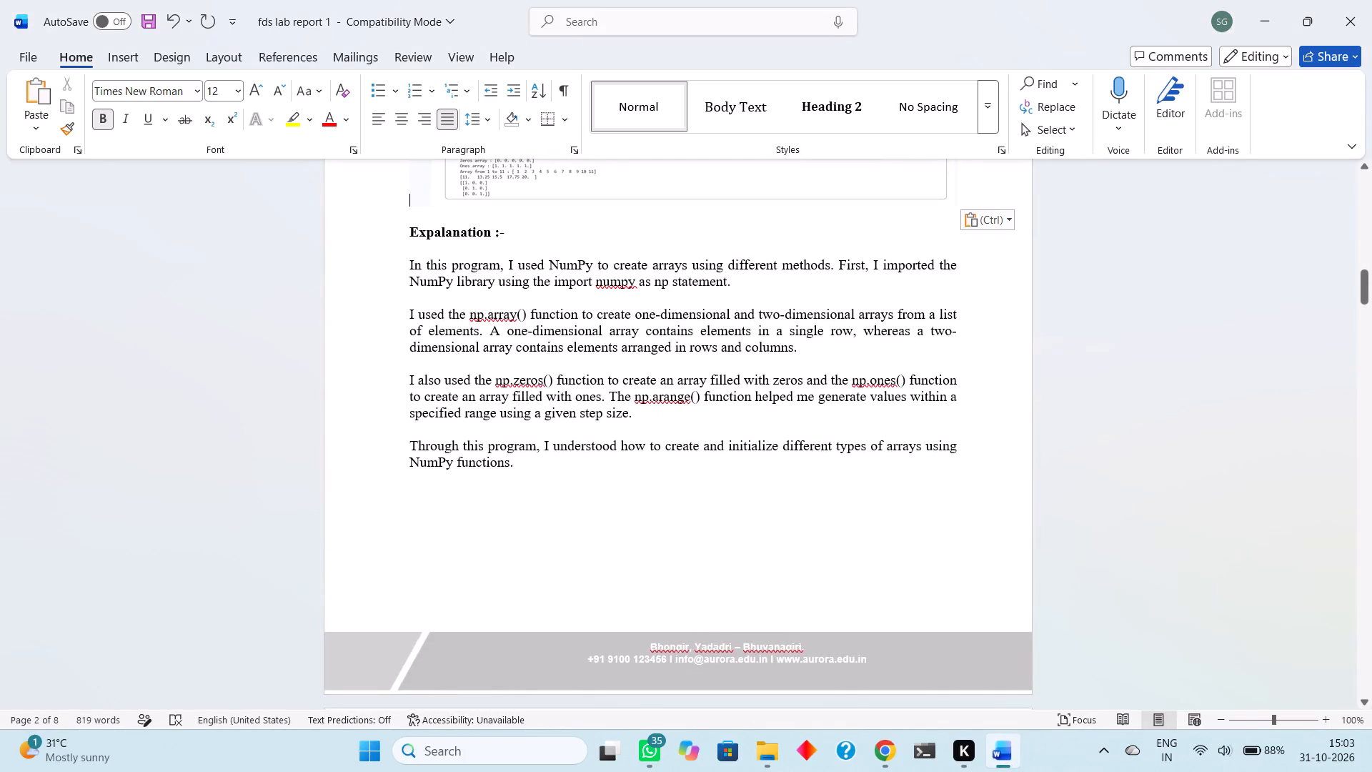
{"action": "scroll", "coordinate": [706, 490], "scroll_direction": "down", "scroll_amount": 3}
{"action": "scroll", "coordinate": [706, 490], "scroll_direction": "up", "scroll_amount": 3}
{"action": "scroll", "coordinate": [706, 490], "scroll_direction": "down", "scroll_amount": 1}
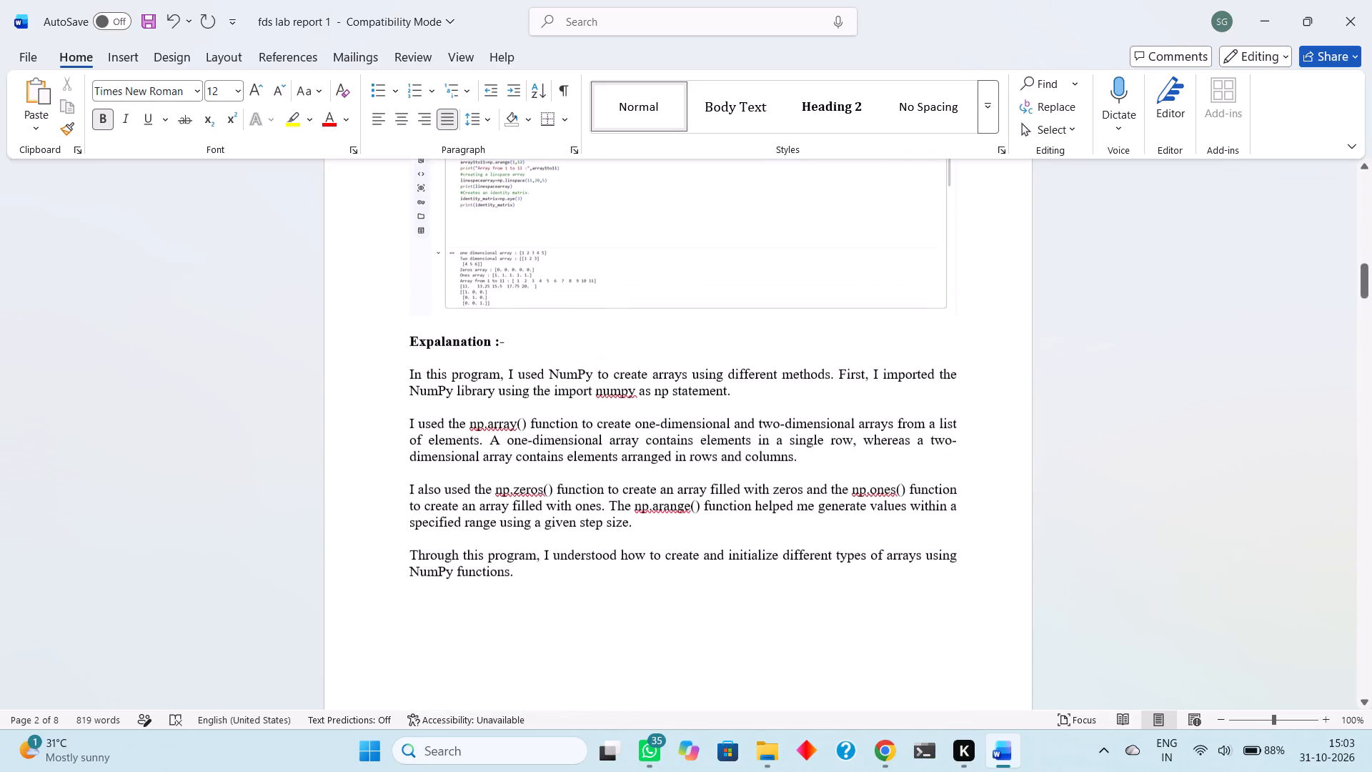
{"action": "scroll", "coordinate": [706, 490], "scroll_direction": "down", "scroll_amount": 1}
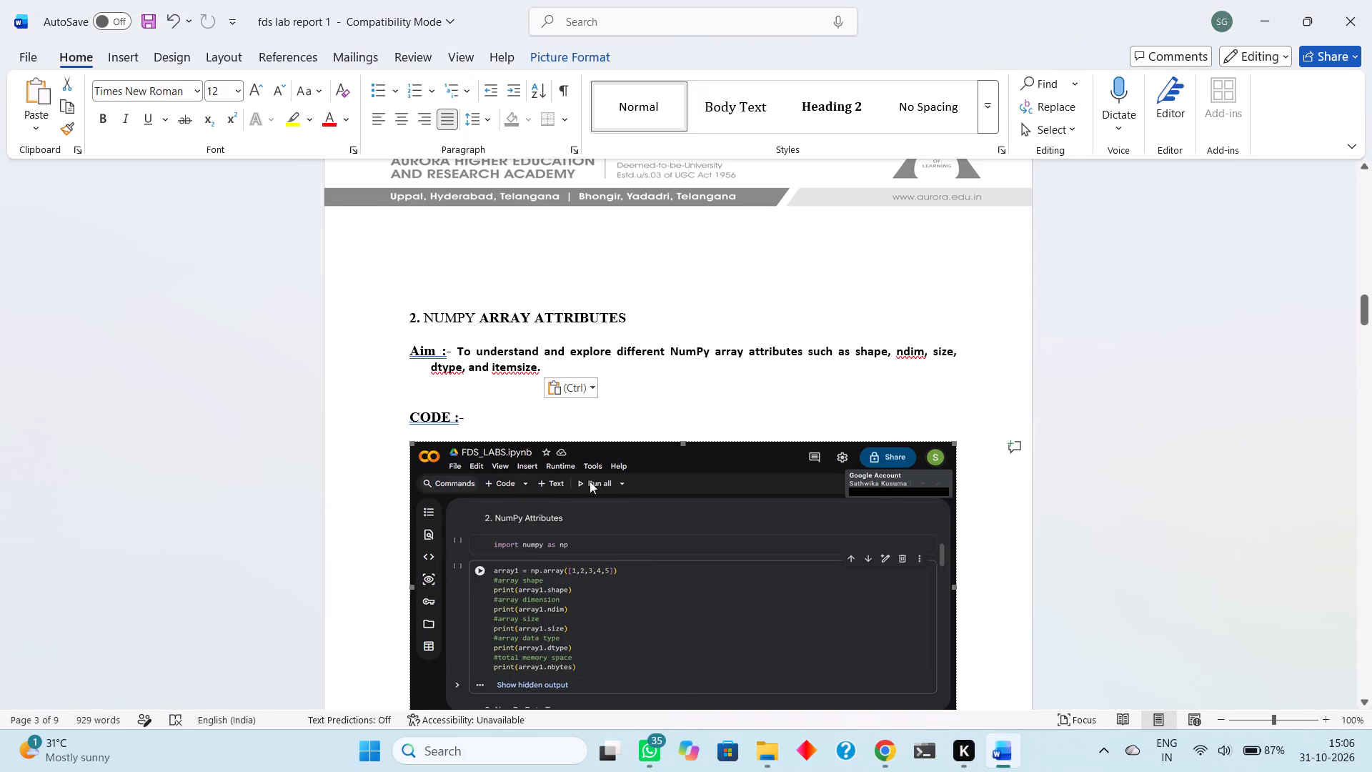
{"action": "key", "text": "BackSpace"}
{"action": "left_click", "coordinate": [588, 586]}
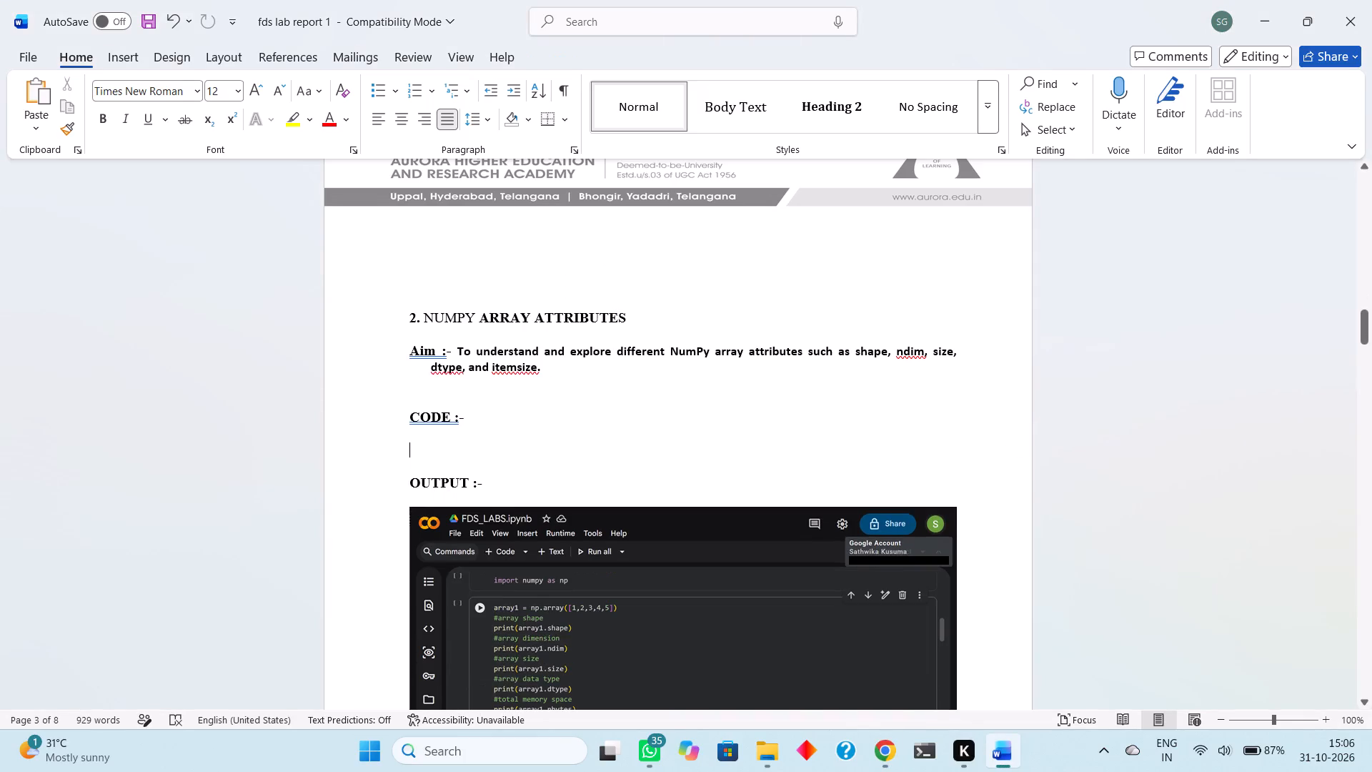
{"action": "key", "text": "BackSpace"}
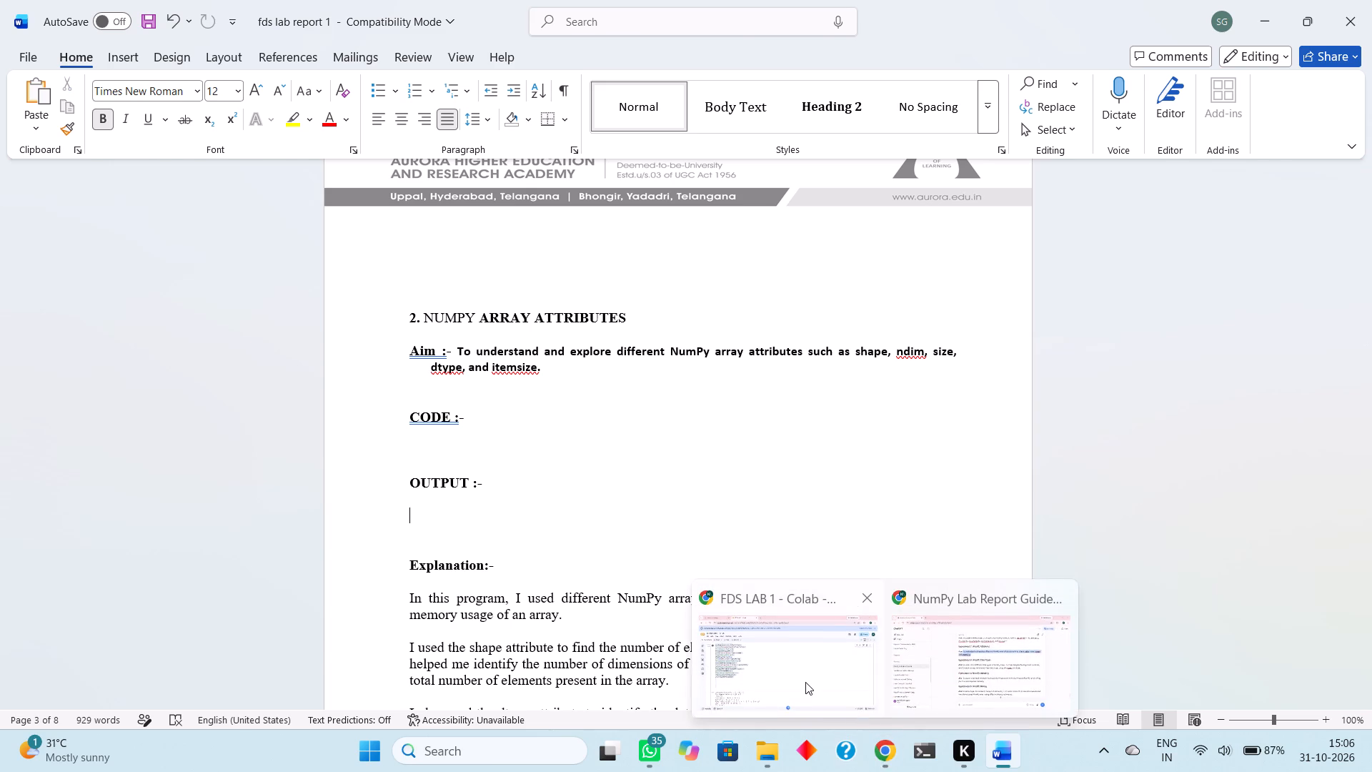
In the FDS LAB 1 Colab notebook, capture a screenshot of the full browser window showing the NumPy Attributes code, excluding the taskbar.
{"action": "left_click", "coordinate": [805, 682]}
{"action": "scroll", "coordinate": [695, 603], "scroll_direction": "down", "scroll_amount": 5}
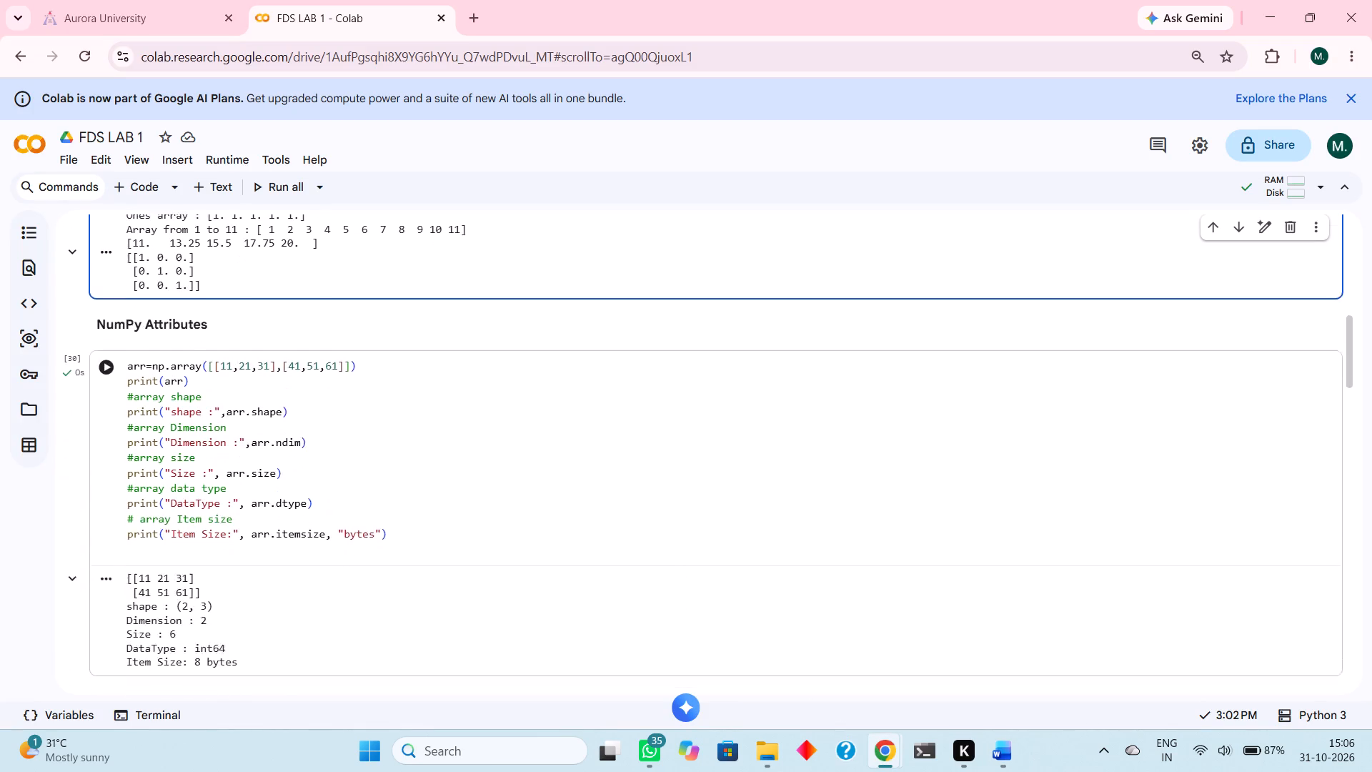
{"action": "scroll", "coordinate": [695, 603], "scroll_direction": "down", "scroll_amount": 1}
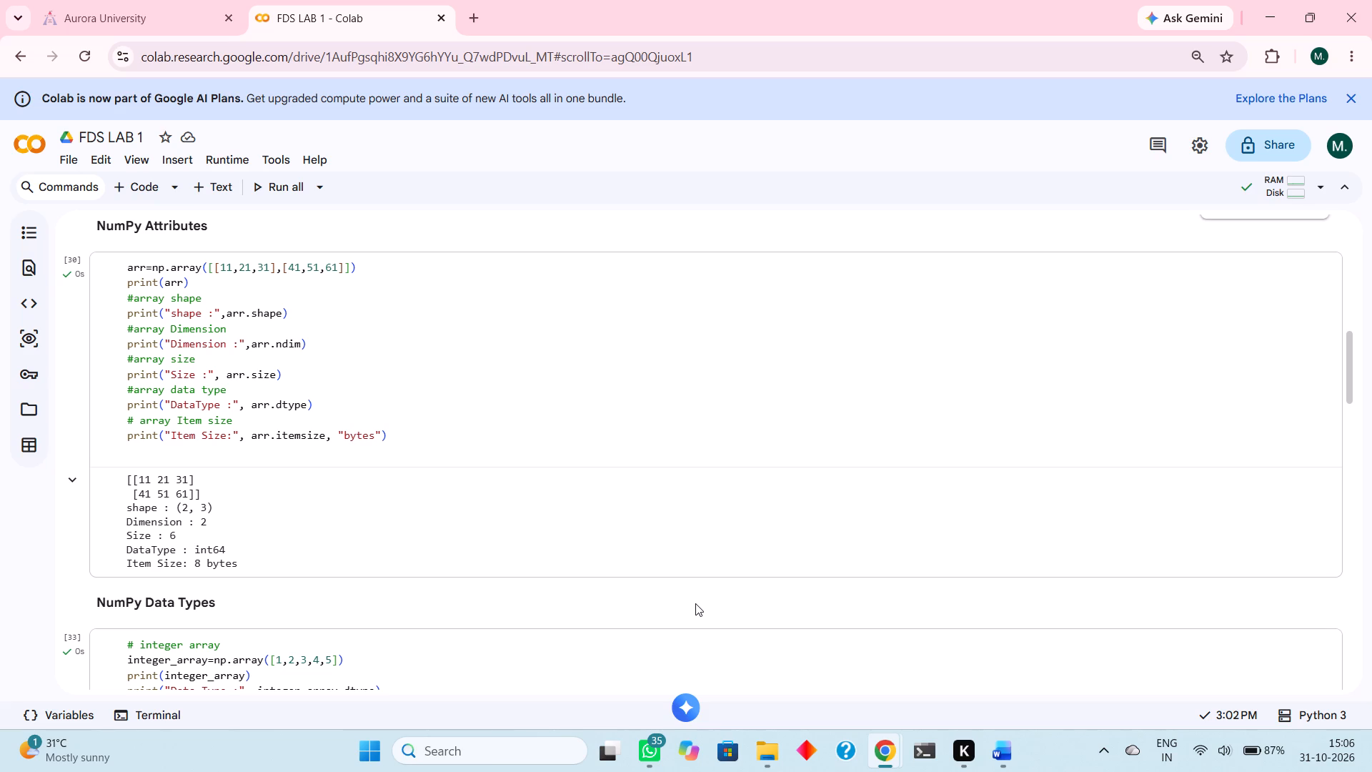
{"action": "key", "text": "Print"}
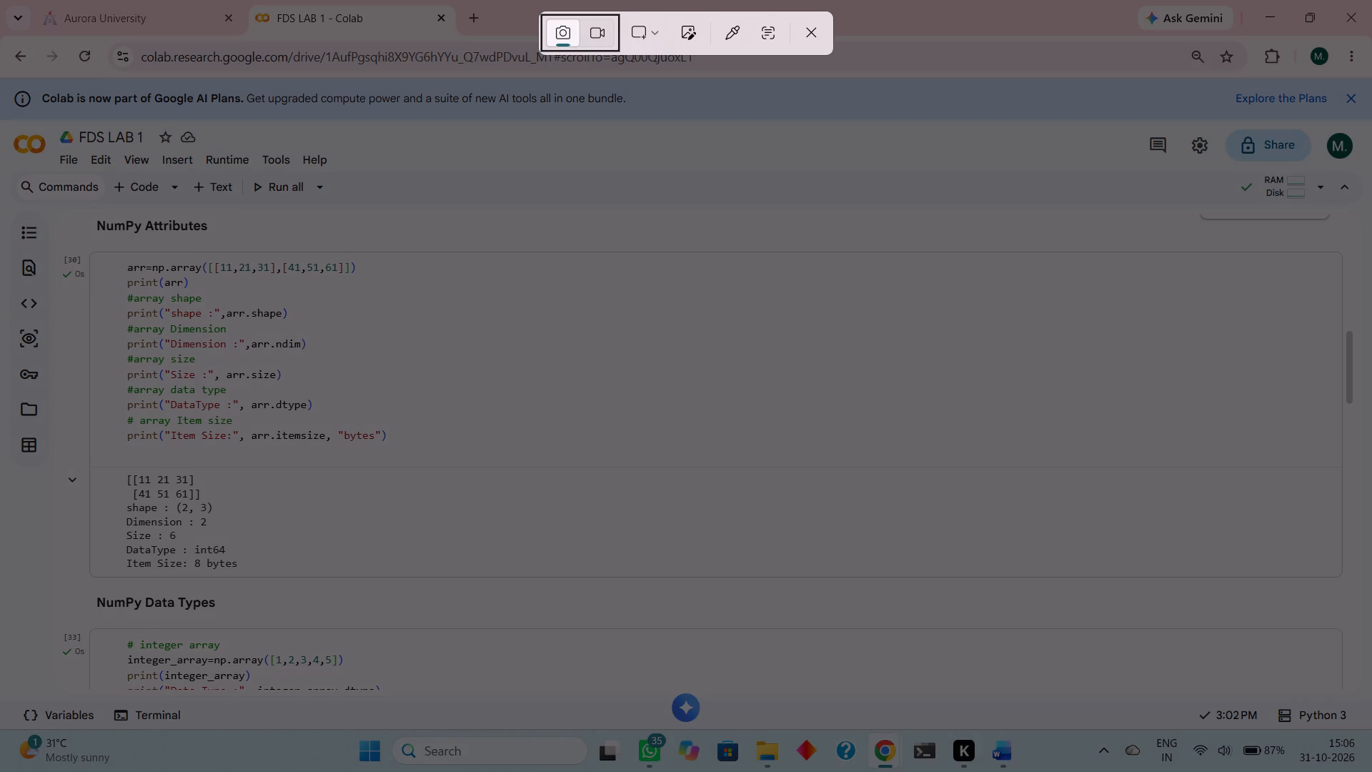
{"action": "left_click_drag", "start_coordinate": [0, 0], "coordinate": [403, 301]}
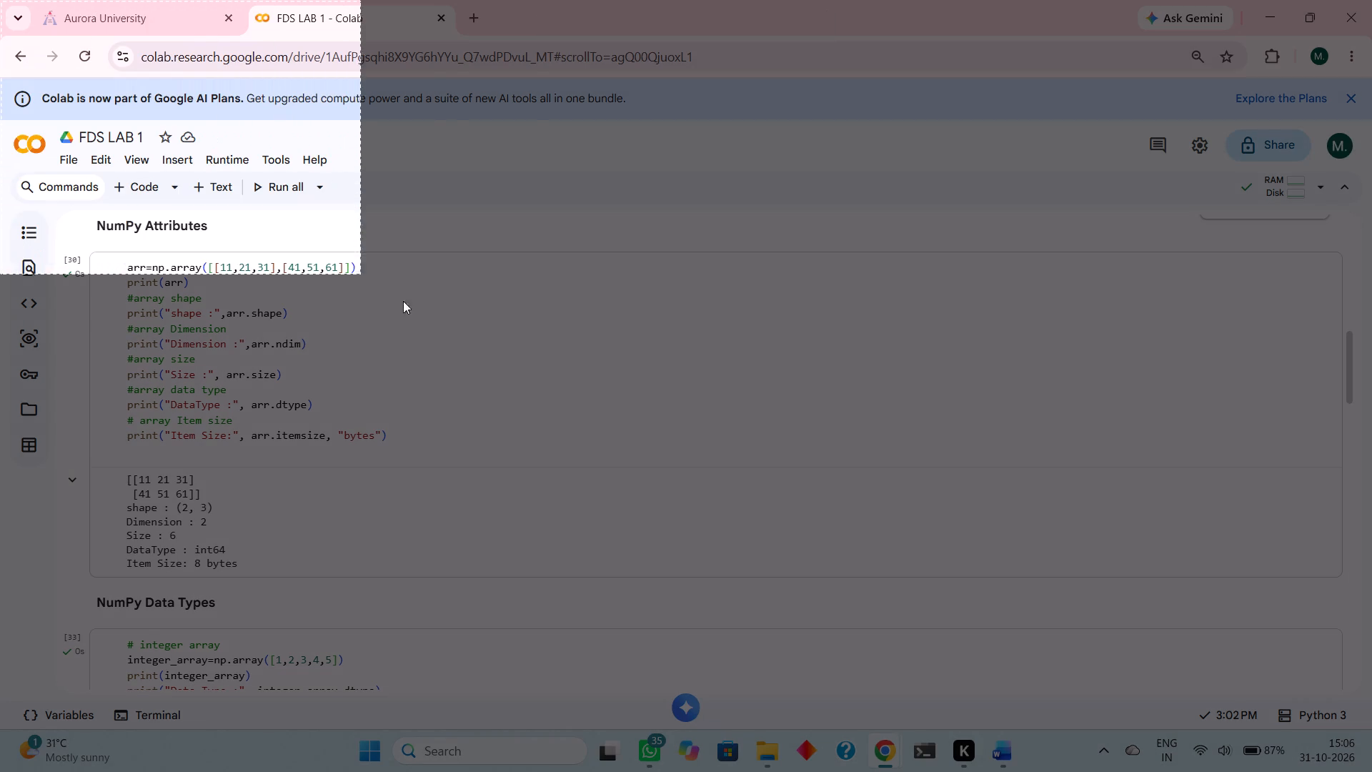
{"action": "left_click_drag", "start_coordinate": [403, 301], "coordinate": [807, 674]}
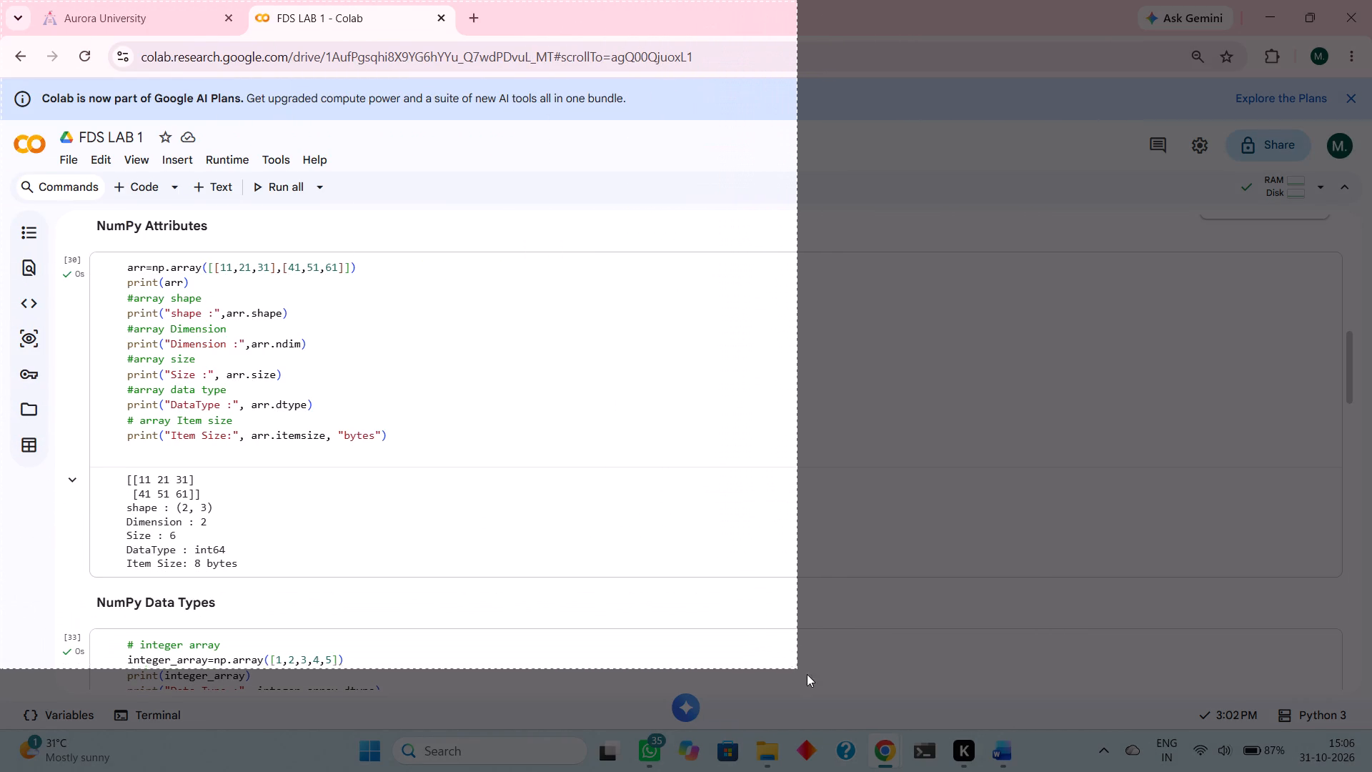
{"action": "left_click_drag", "start_coordinate": [807, 674], "coordinate": [1069, 725]}
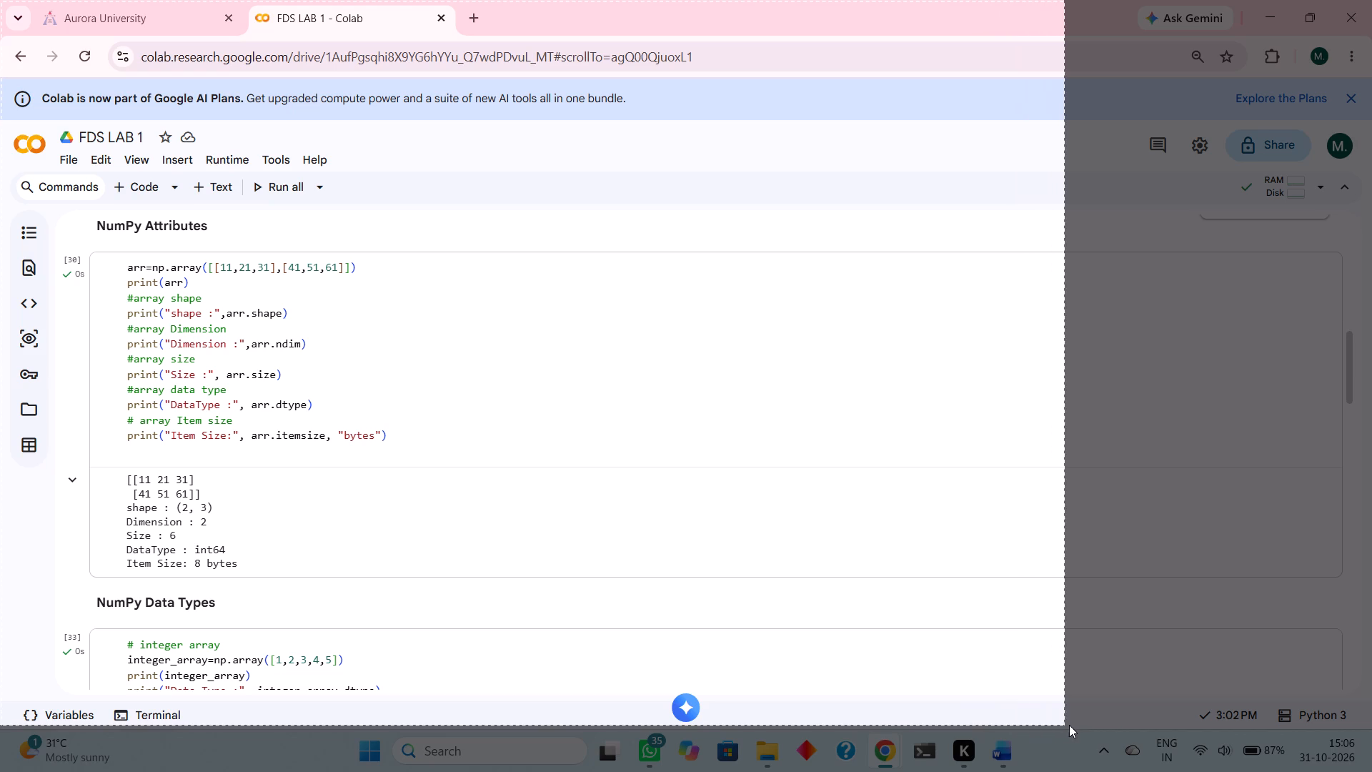
{"action": "left_click_drag", "start_coordinate": [1069, 725], "coordinate": [1299, 728]}
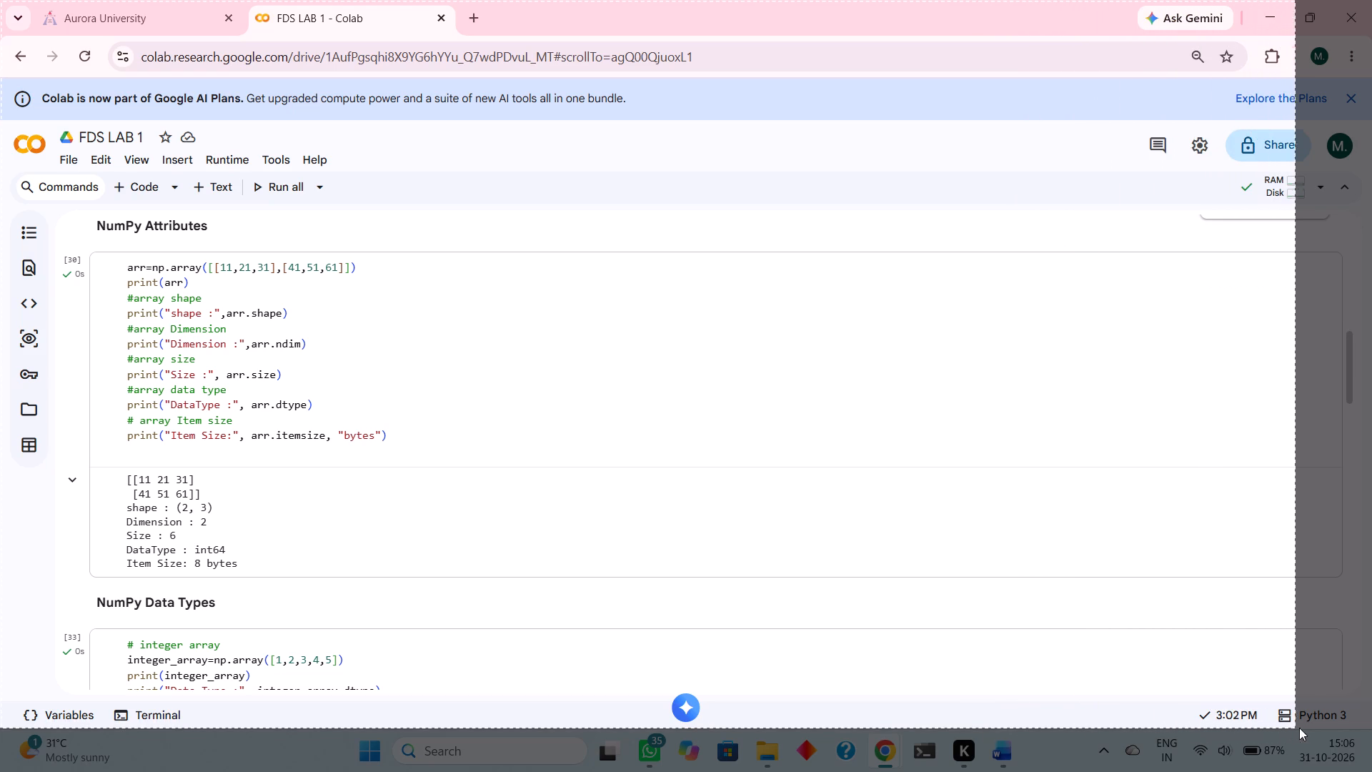
{"action": "left_click_drag", "start_coordinate": [1299, 728], "coordinate": [1371, 728]}
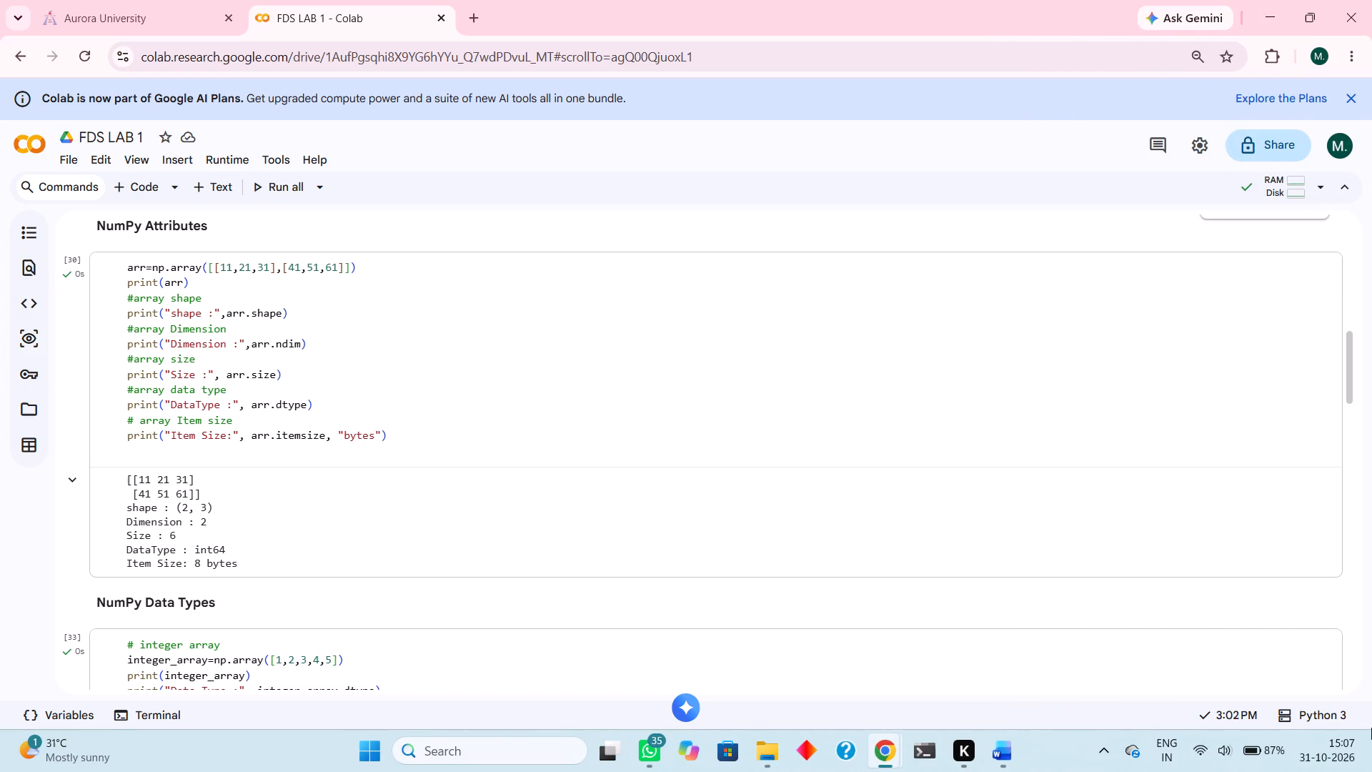
Switch to the Word report and paste the captured screenshot under the CODE label of section 2.
{"action": "left_click", "coordinate": [997, 745]}
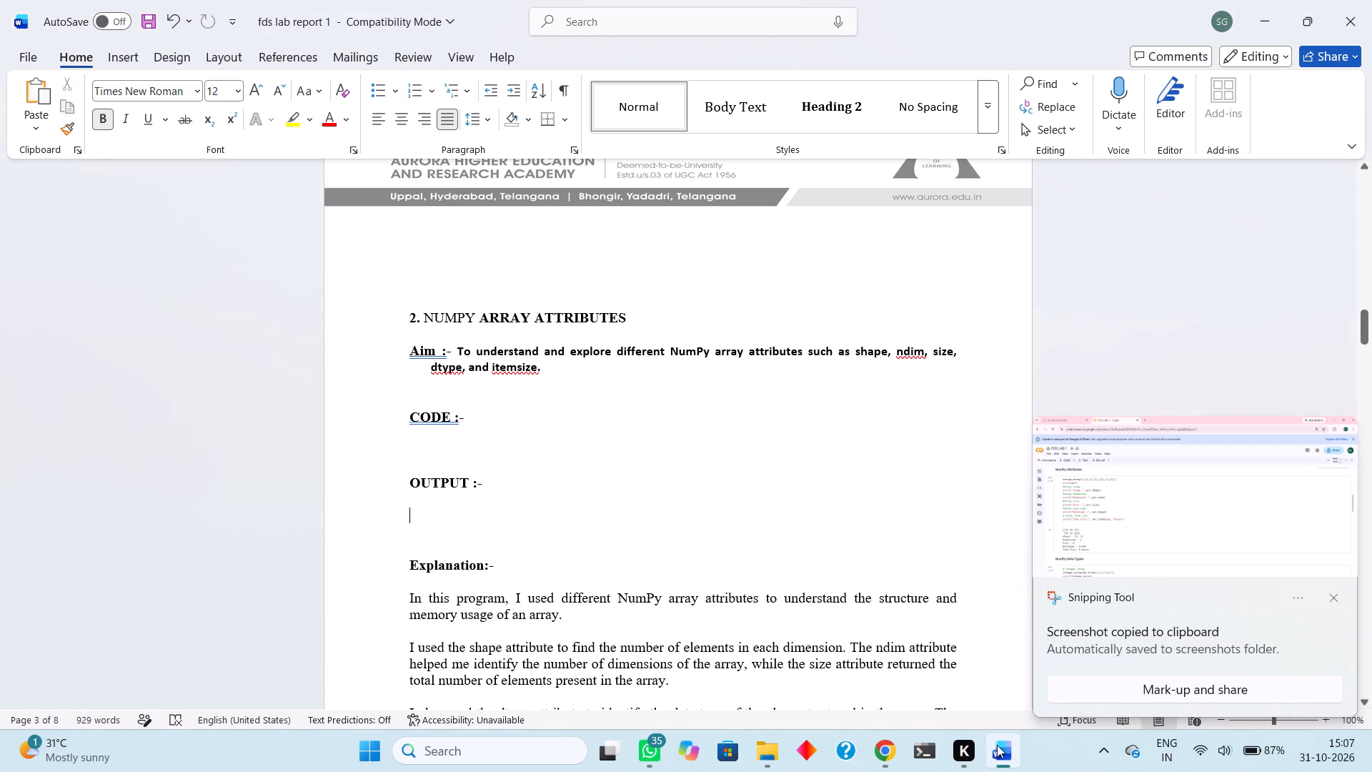
{"action": "left_click", "coordinate": [577, 432]}
{"action": "key", "text": "ctrl+v"}
Insert a new line directly below the OUTPUT label of section 2.
{"action": "scroll", "coordinate": [577, 432], "scroll_direction": "down", "scroll_amount": 1}
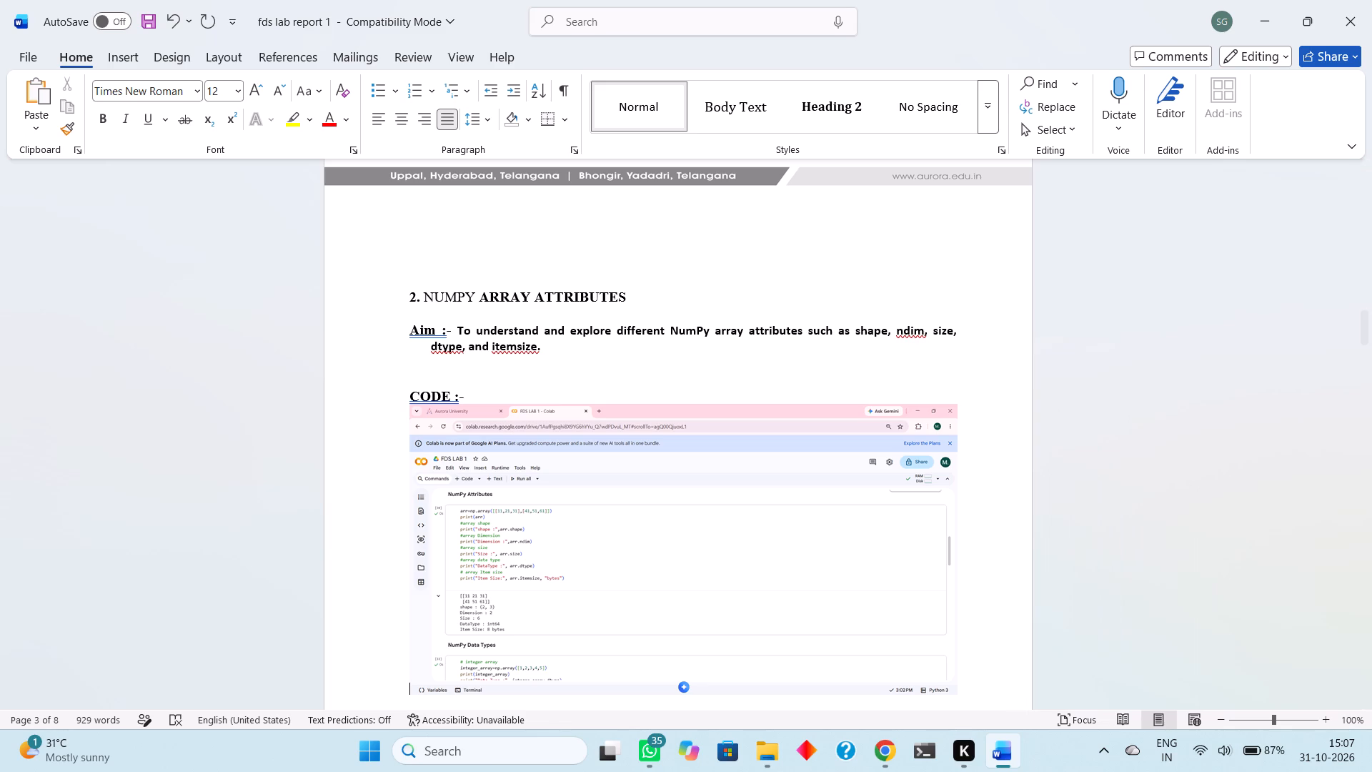
{"action": "scroll", "coordinate": [597, 462], "scroll_direction": "down", "scroll_amount": 1}
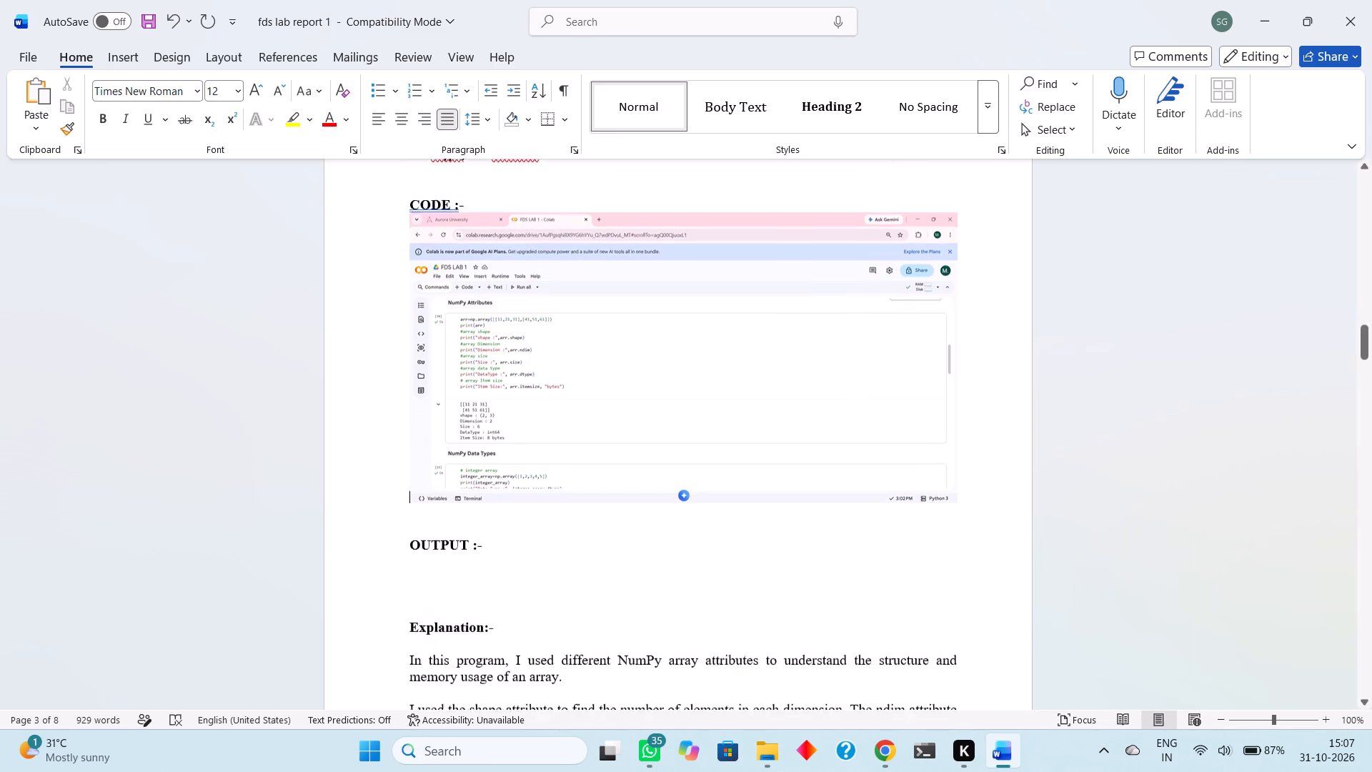
{"action": "scroll", "coordinate": [597, 462], "scroll_direction": "down", "scroll_amount": 1}
{"action": "left_click", "coordinate": [563, 457]}
{"action": "key", "text": "Return"}
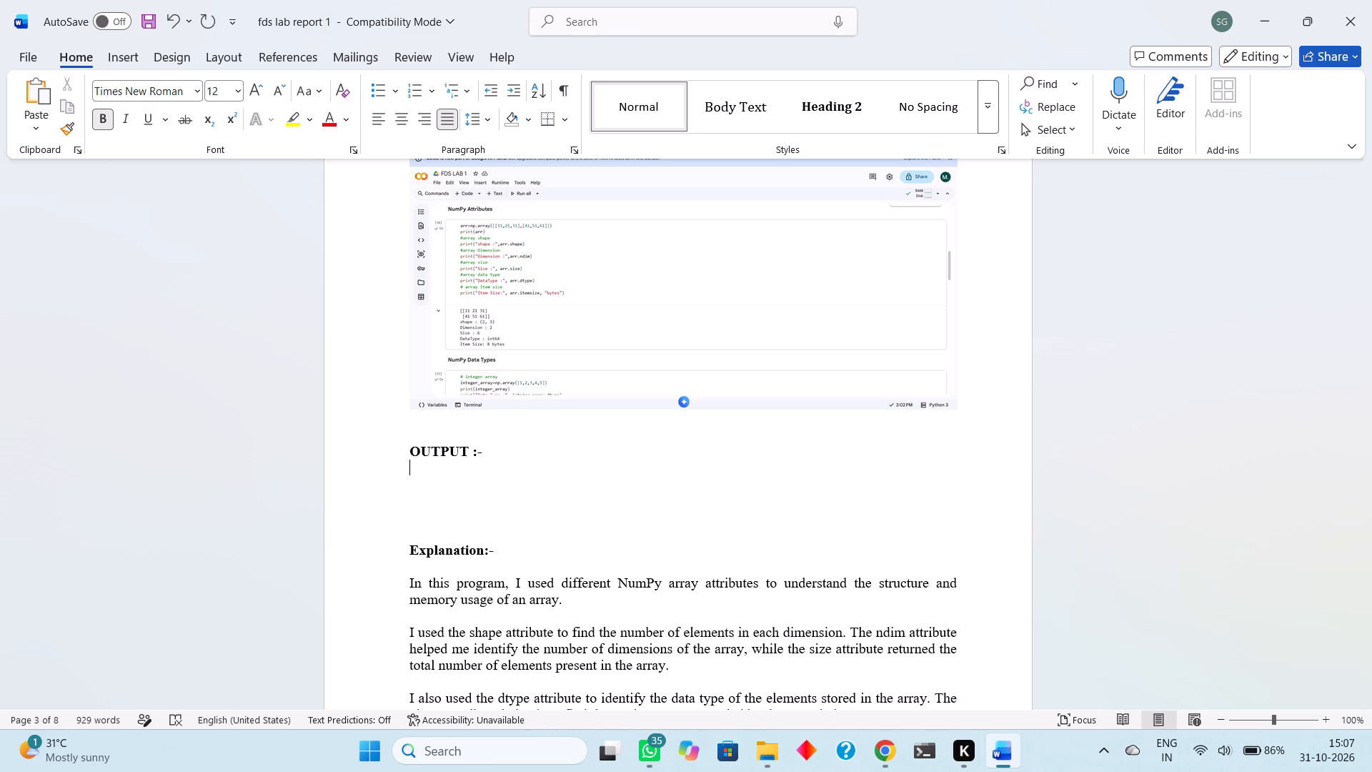
In the FDS LAB 1 Colab notebook, zoom in and capture a full-width screenshot ending just below the NumPy Attributes output, above NumPy Data Types.
{"action": "key", "text": "alt+Tab"}
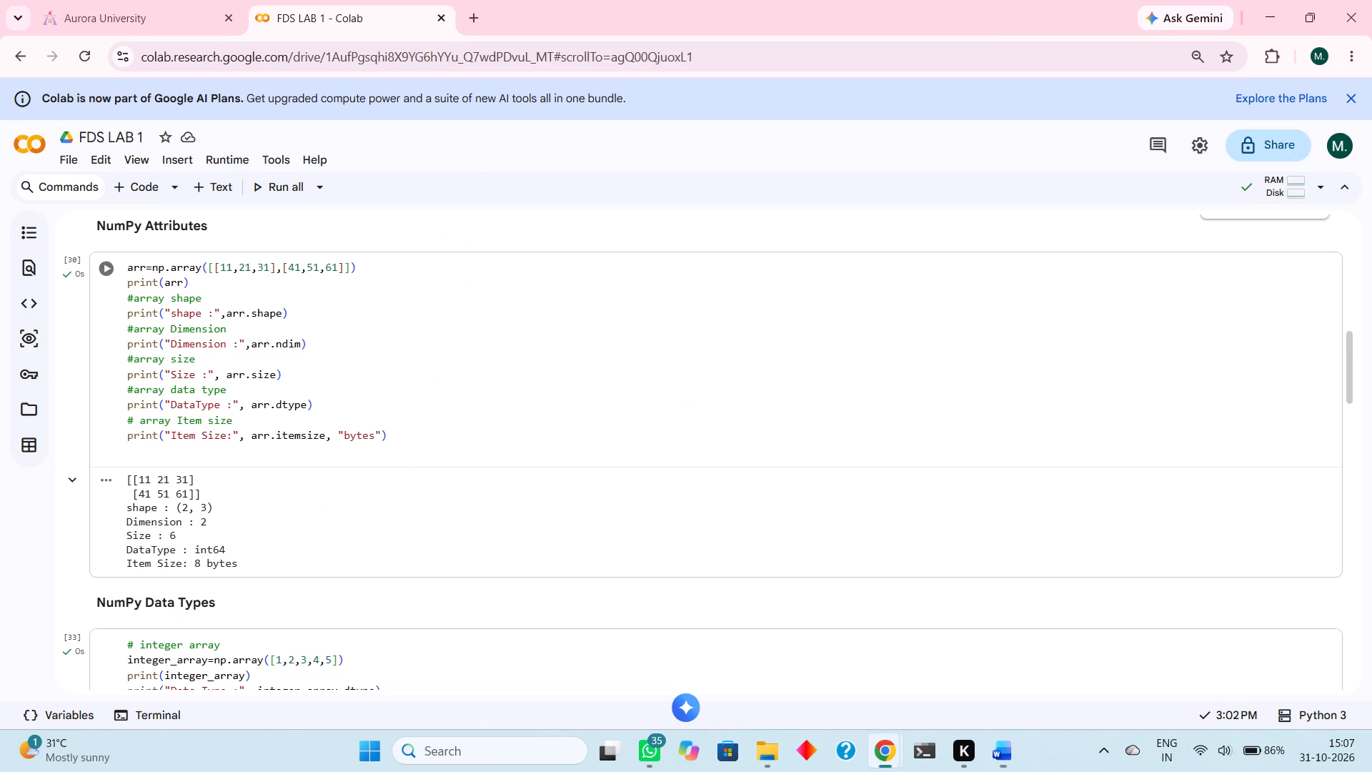
{"action": "scroll", "coordinate": [469, 474], "scroll_direction": "down", "scroll_amount": 1}
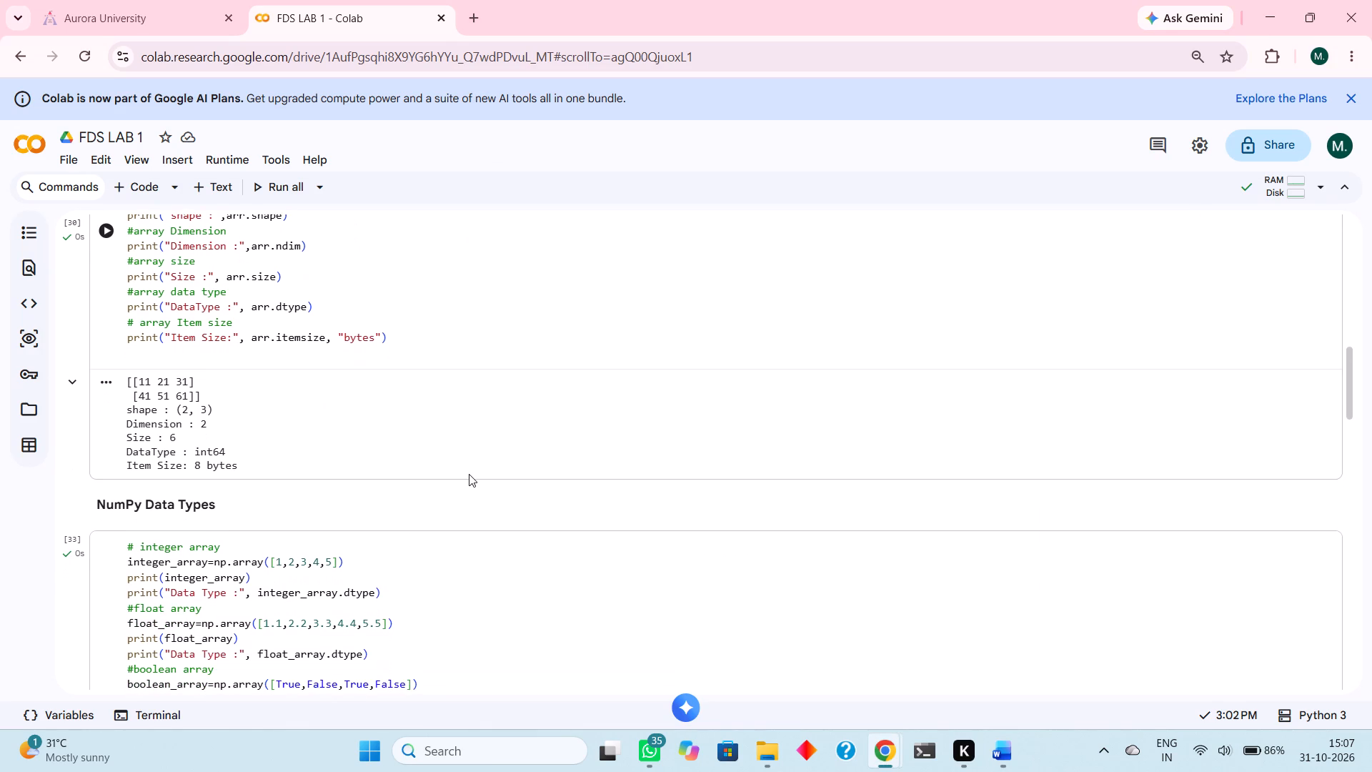
{"action": "scroll", "coordinate": [469, 474], "scroll_direction": "up", "scroll_amount": 2}
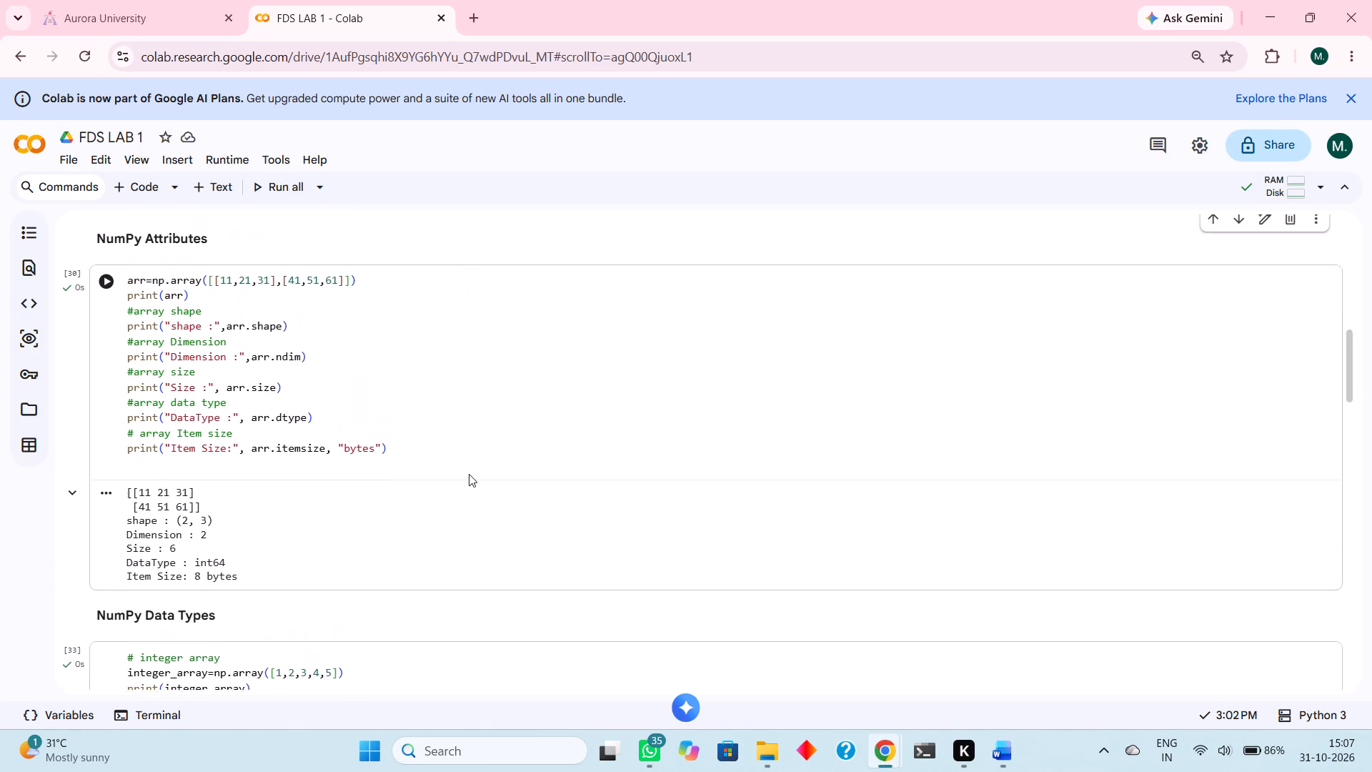
{"action": "scroll", "coordinate": [469, 474], "scroll_direction": "up", "scroll_amount": 1}
{"action": "scroll", "coordinate": [469, 474], "scroll_direction": "down", "scroll_amount": 2}
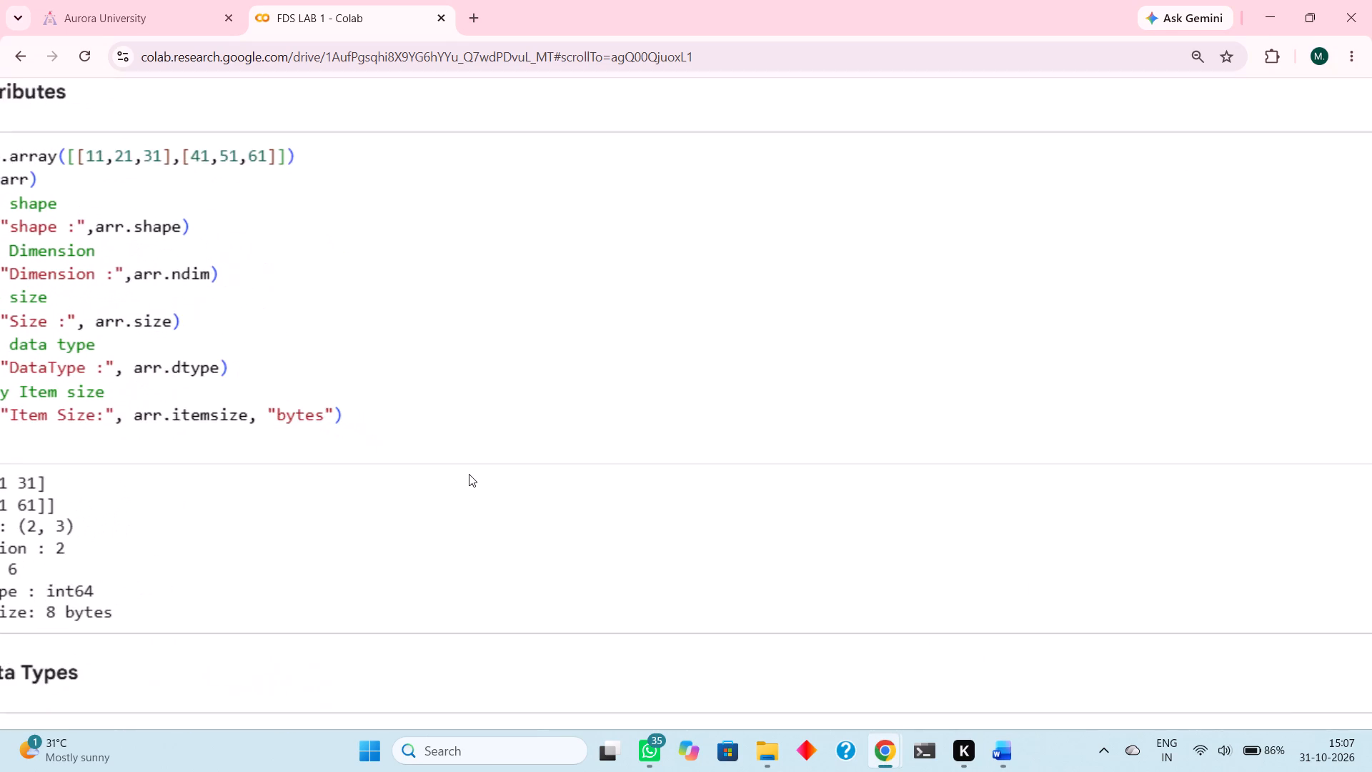
{"action": "scroll", "coordinate": [469, 474], "scroll_direction": "right", "scroll_amount": 6}
{"action": "scroll", "coordinate": [469, 474], "scroll_direction": "down", "scroll_amount": 1}
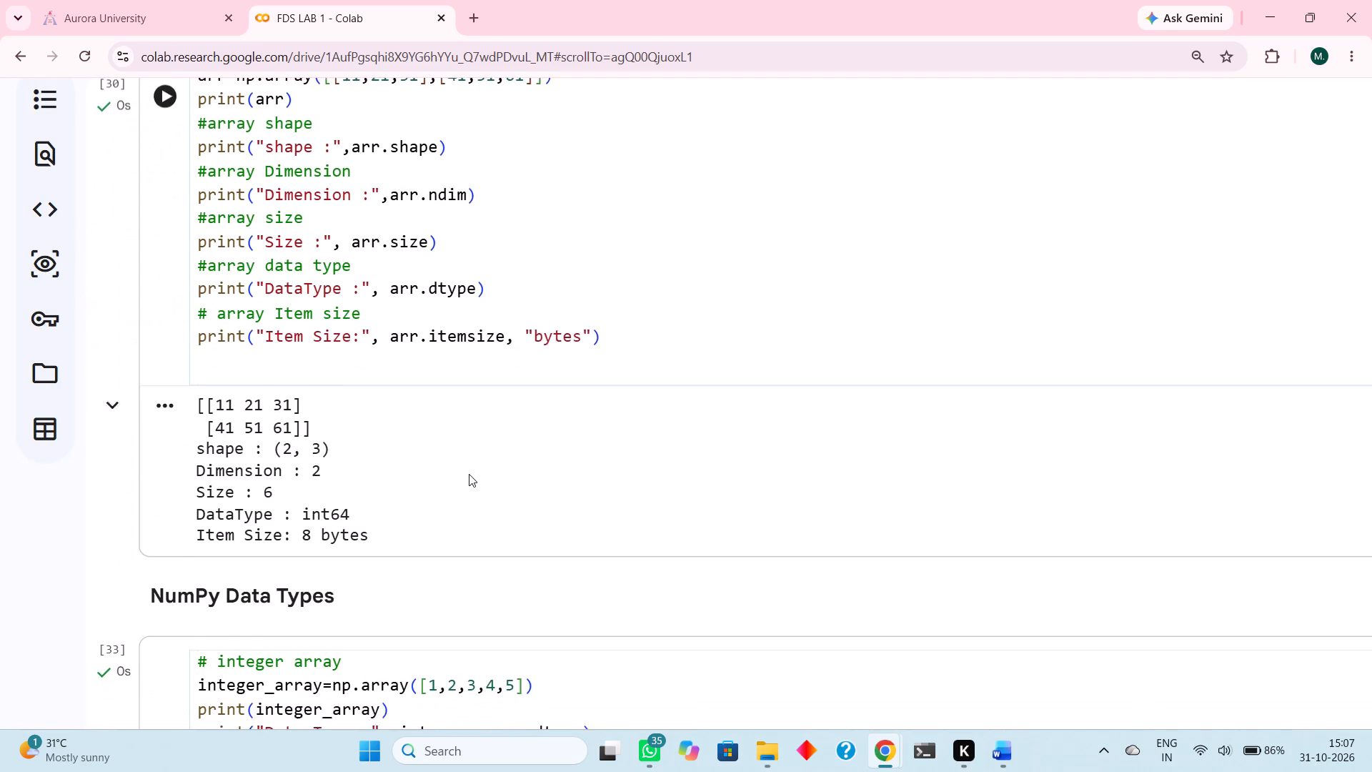
{"action": "scroll", "coordinate": [469, 474], "scroll_direction": "down", "scroll_amount": 3}
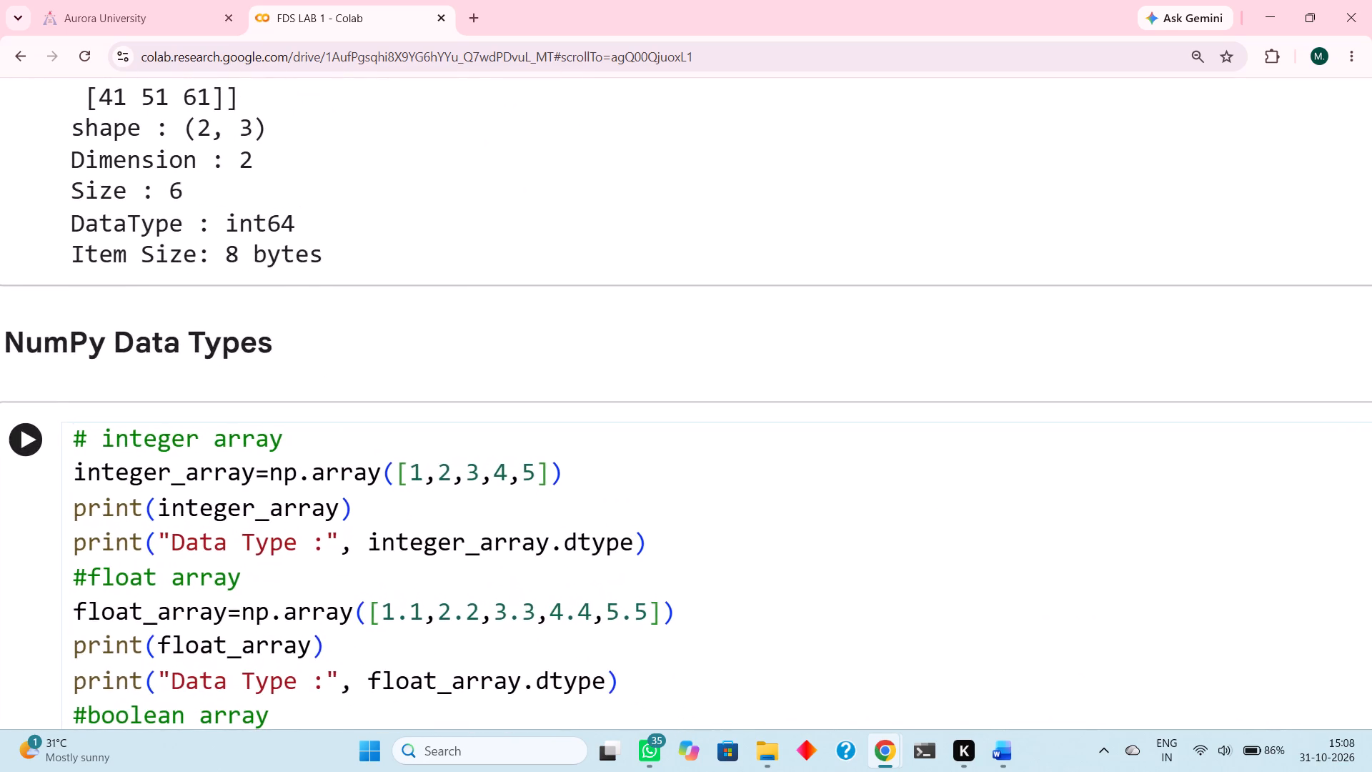
{"action": "scroll", "coordinate": [469, 474], "scroll_direction": "up", "scroll_amount": 1}
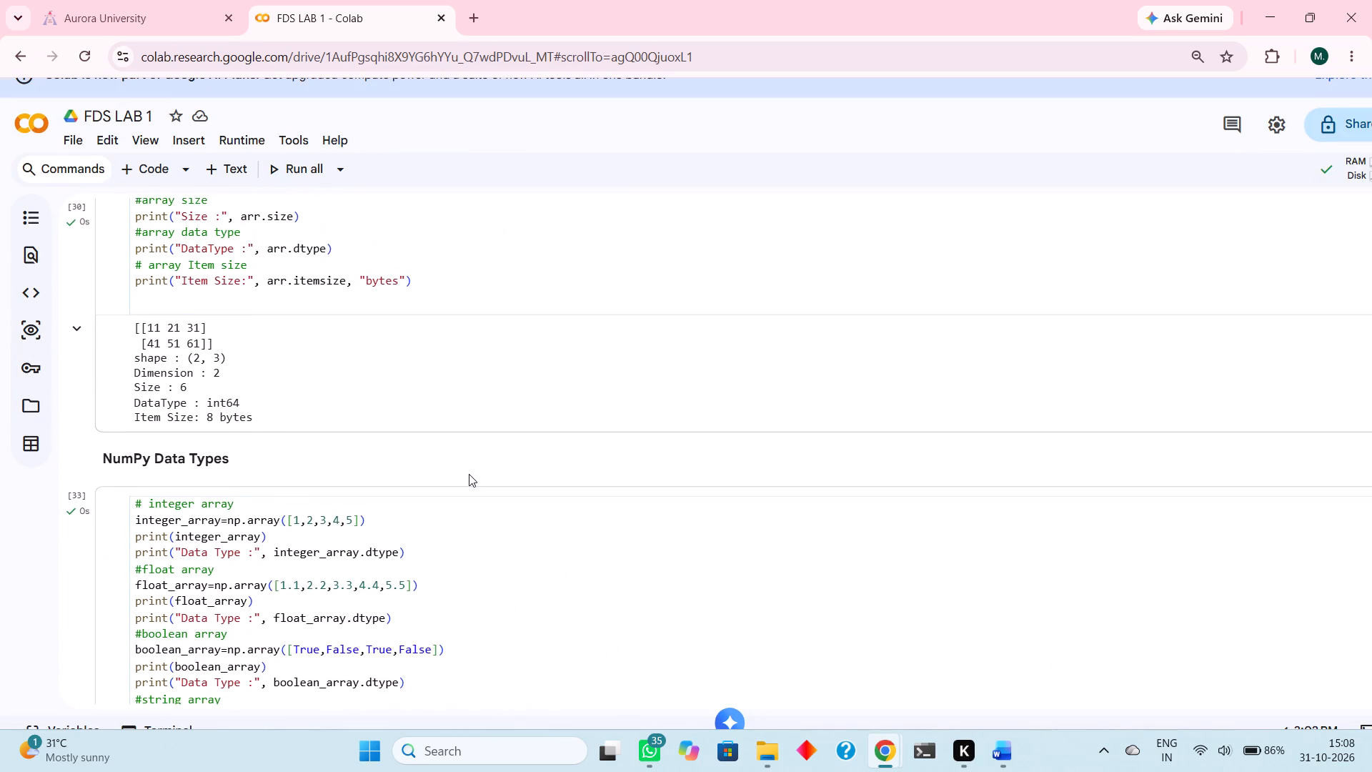
{"action": "scroll", "coordinate": [469, 474], "scroll_direction": "right", "scroll_amount": 3}
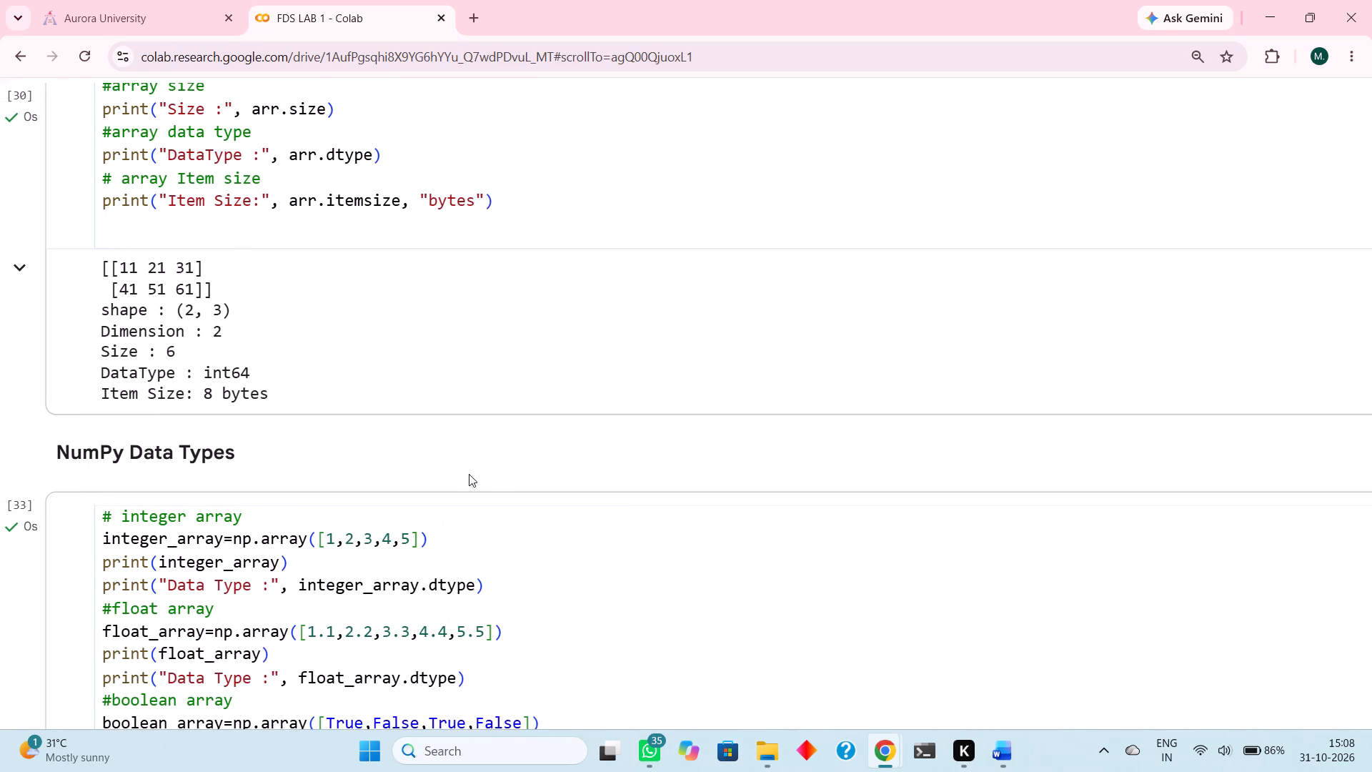
{"action": "scroll", "coordinate": [469, 474], "scroll_direction": "right", "scroll_amount": 1}
{"action": "scroll", "coordinate": [469, 474], "scroll_direction": "up", "scroll_amount": 2}
{"action": "scroll", "coordinate": [469, 474], "scroll_direction": "down", "scroll_amount": 1}
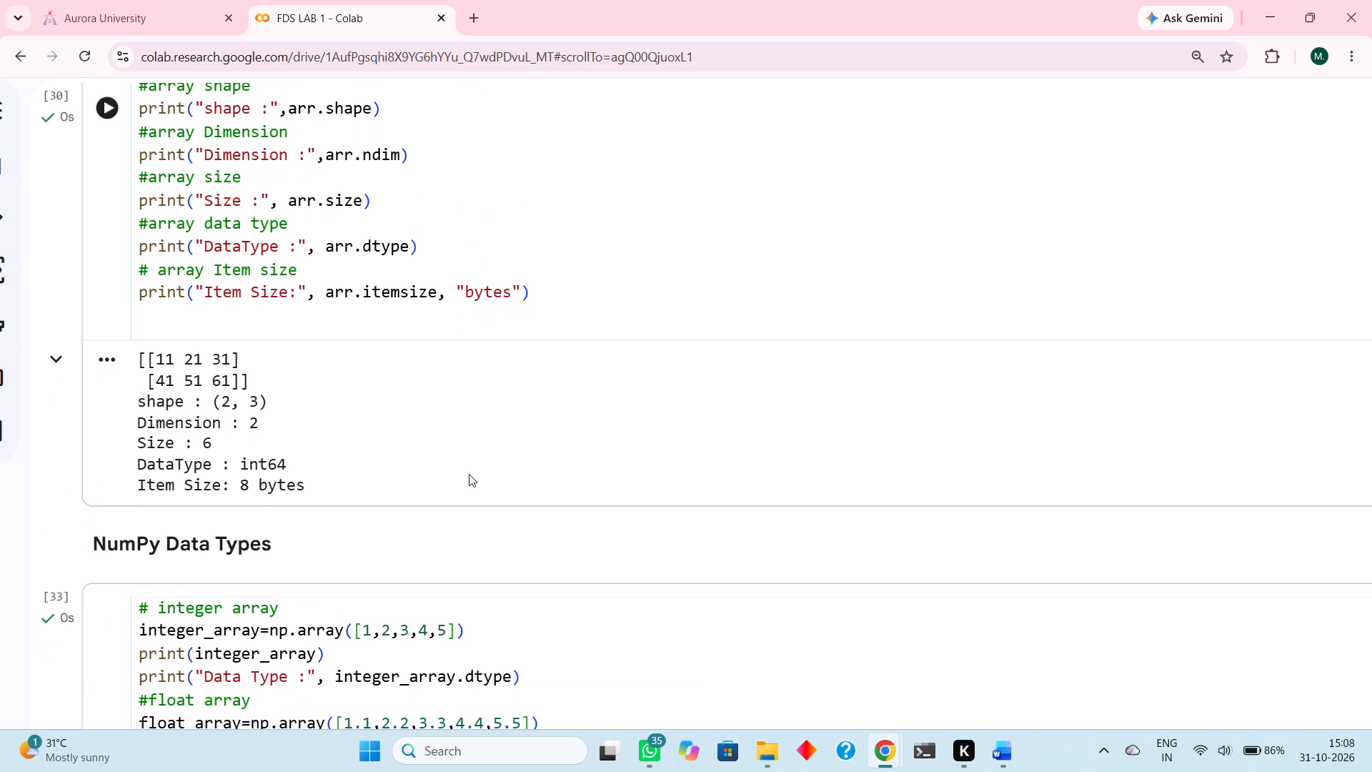
{"action": "key", "text": "Print"}
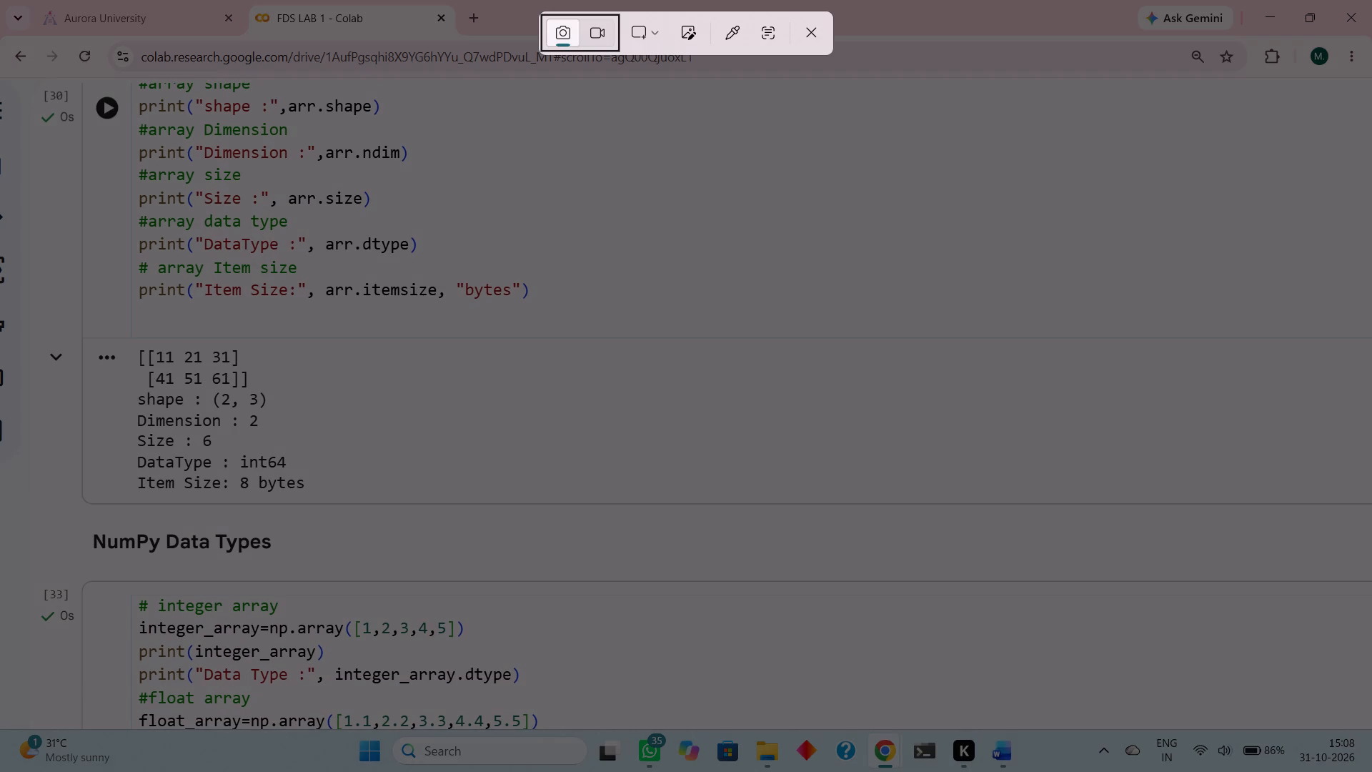
{"action": "left_click_drag", "start_coordinate": [0, 0], "coordinate": [164, 159]}
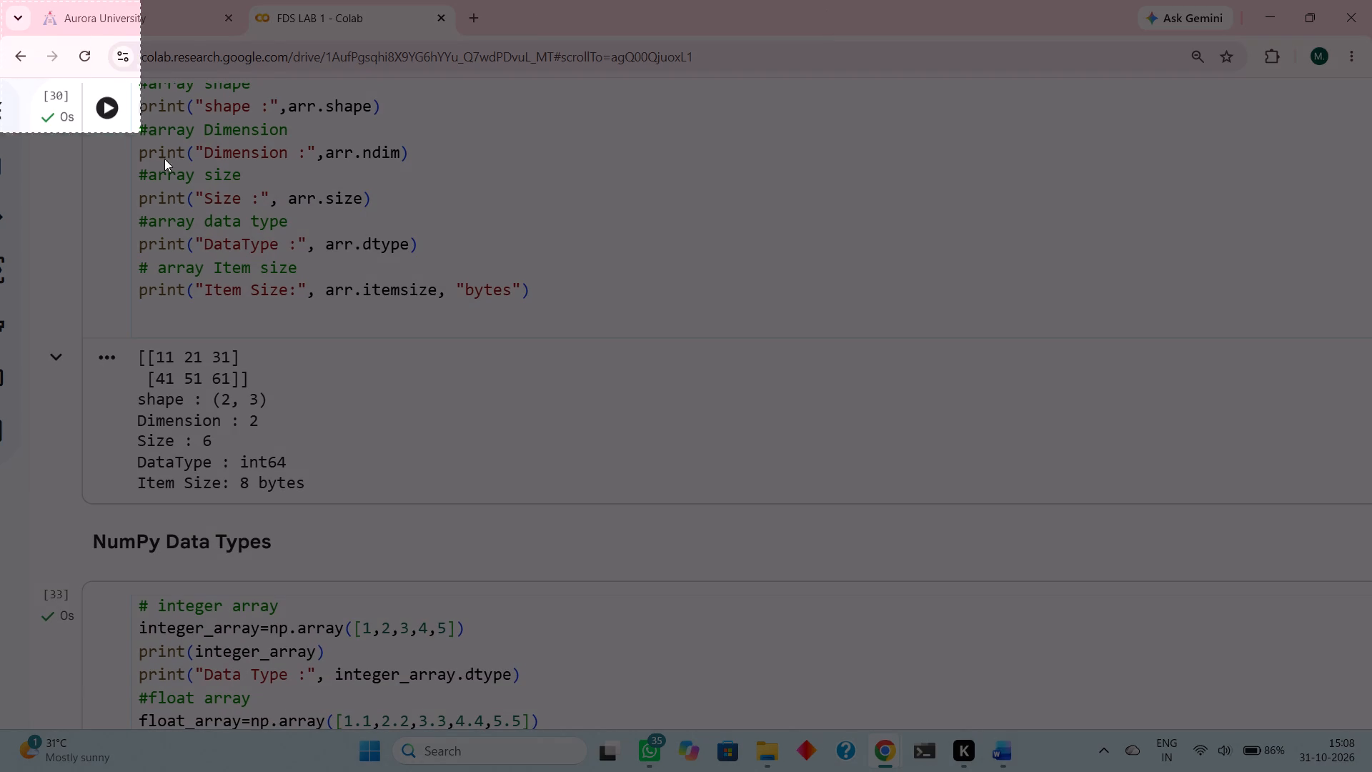
{"action": "left_click_drag", "start_coordinate": [164, 159], "coordinate": [596, 497]}
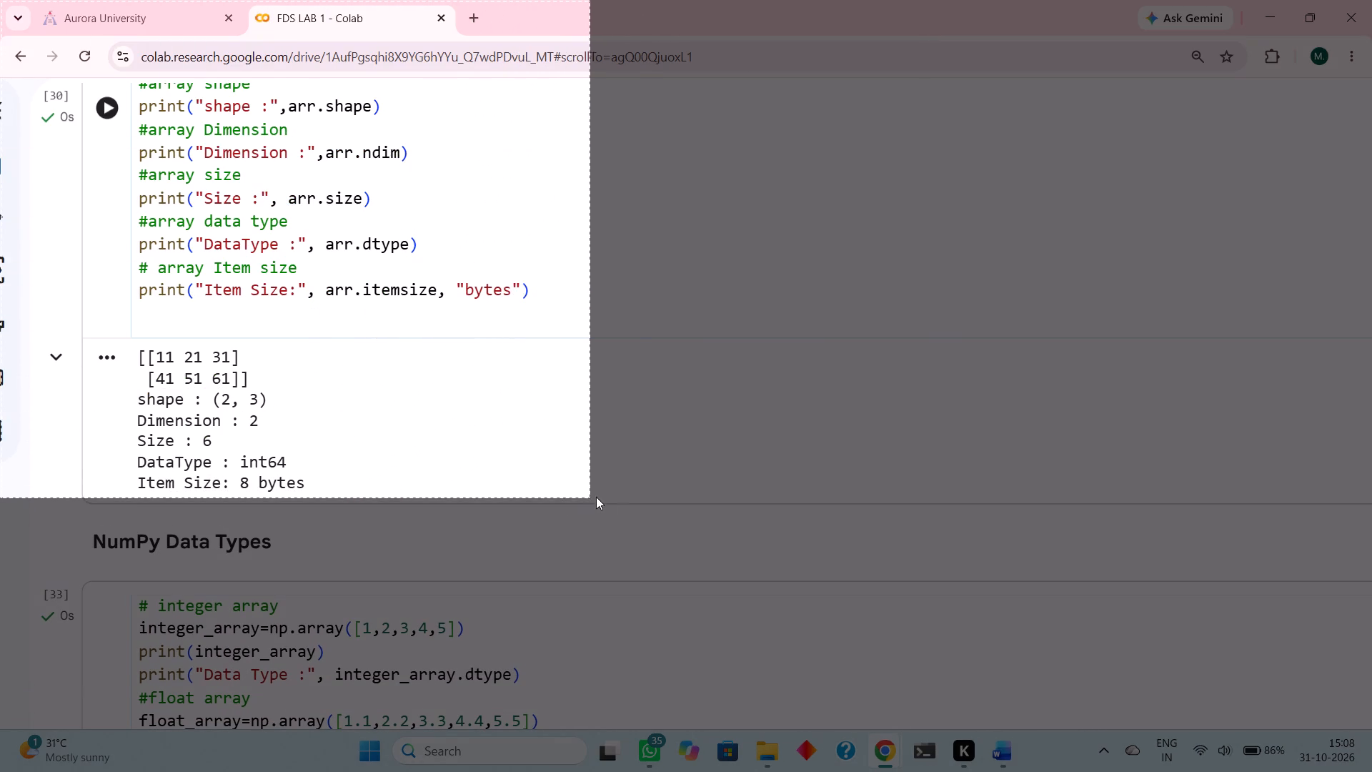
{"action": "left_click_drag", "start_coordinate": [596, 497], "coordinate": [888, 515]}
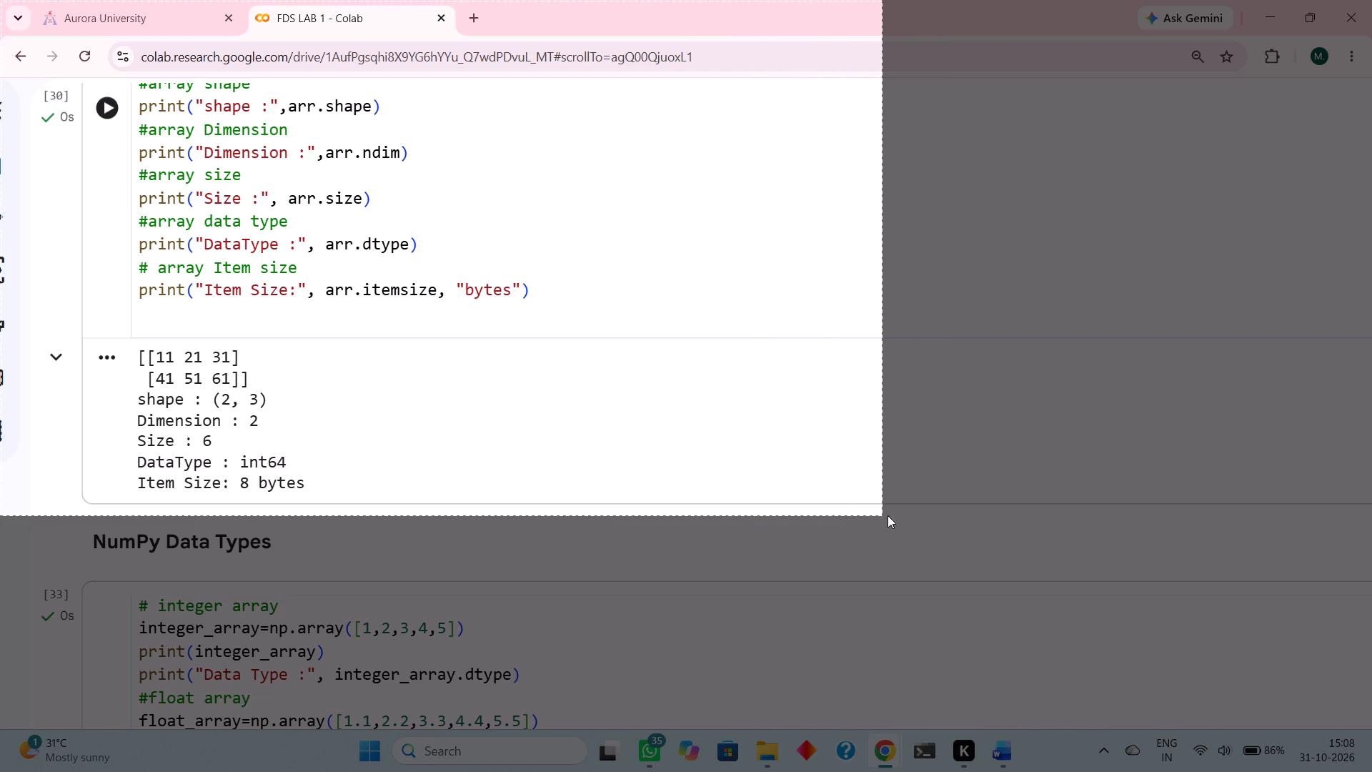
{"action": "left_click_drag", "start_coordinate": [888, 515], "coordinate": [1124, 515]}
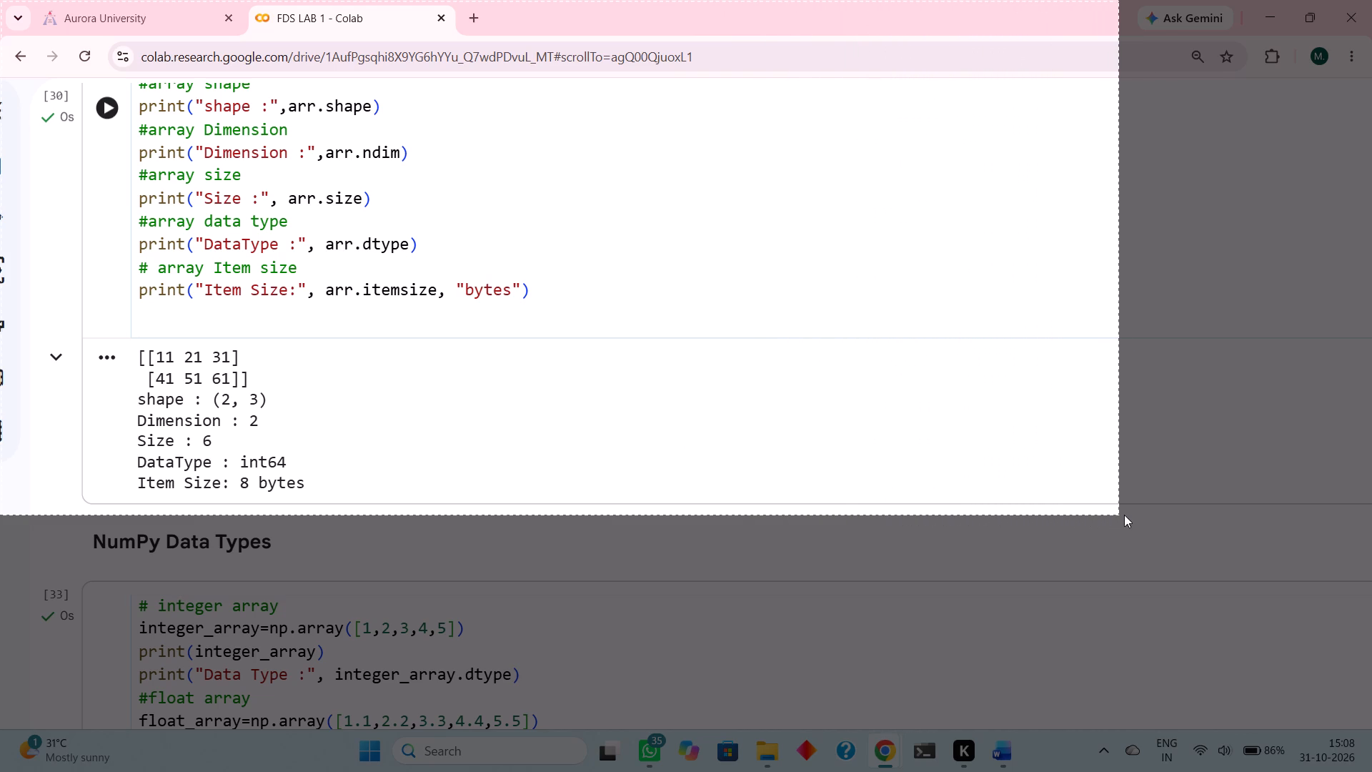
{"action": "left_click_drag", "start_coordinate": [1124, 515], "coordinate": [1358, 515]}
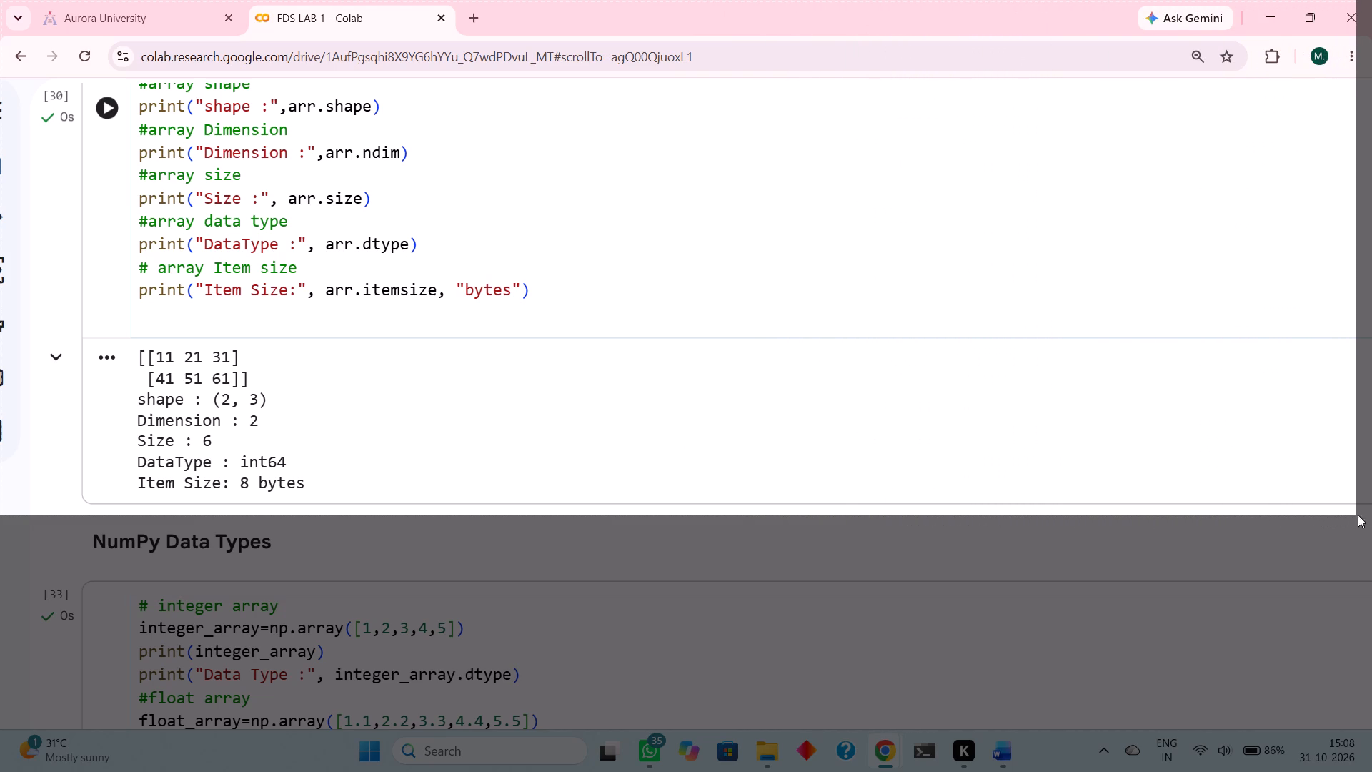
{"action": "left_click_drag", "start_coordinate": [1358, 515], "coordinate": [1371, 515]}
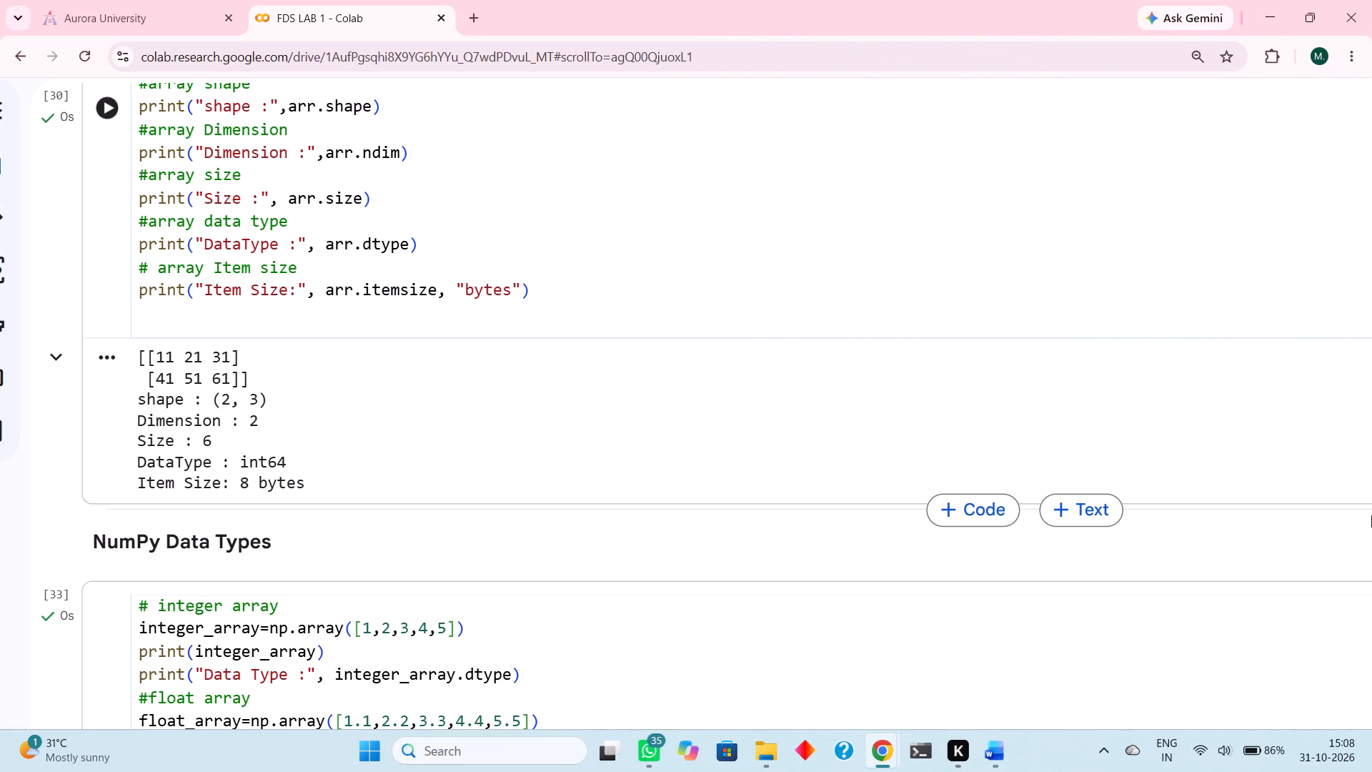
Restore the notebook's zoom, switch to the Word report and paste the captured screenshot under the OUTPUT label of section 2.
{"action": "scroll", "coordinate": [1371, 515], "scroll_direction": "down", "scroll_amount": 6, "text": "ctrl"}
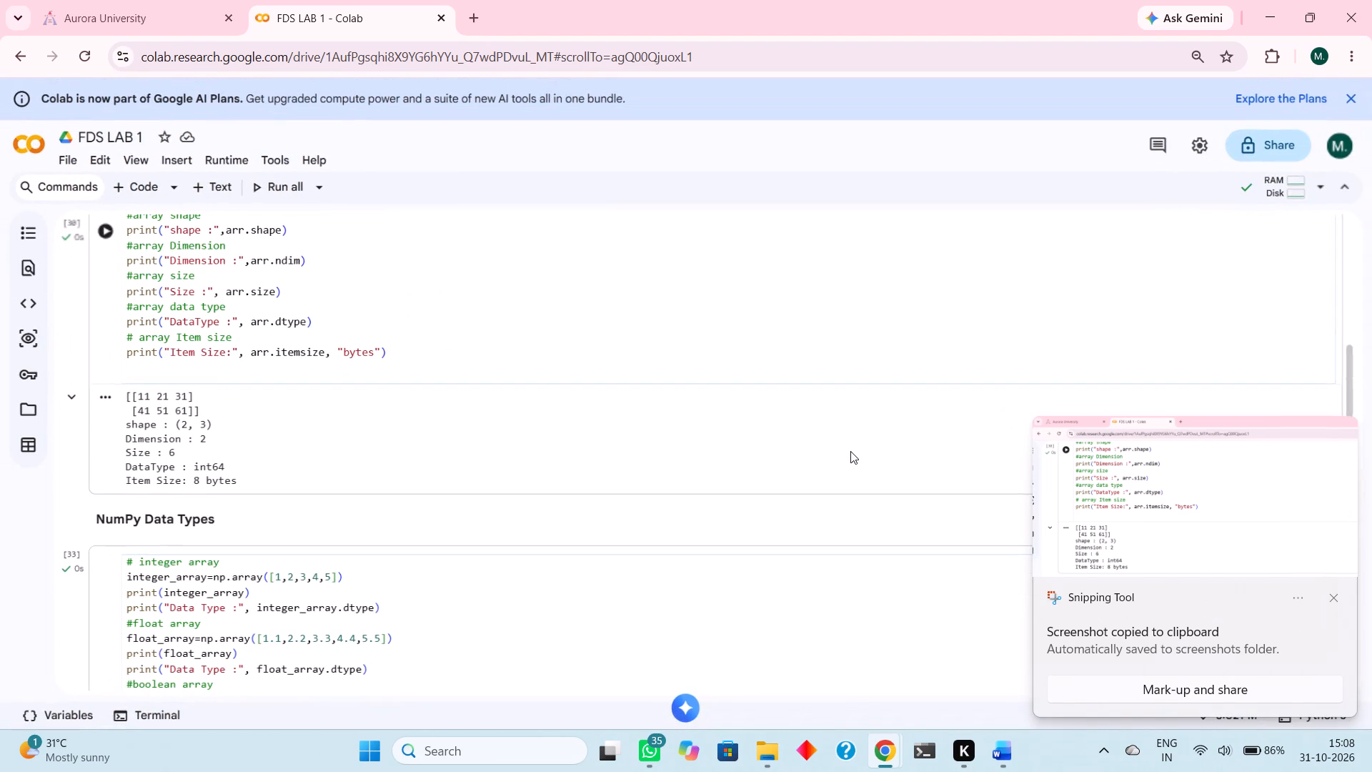
{"action": "key", "text": "alt+Tab"}
{"action": "key", "text": "ctrl+v"}
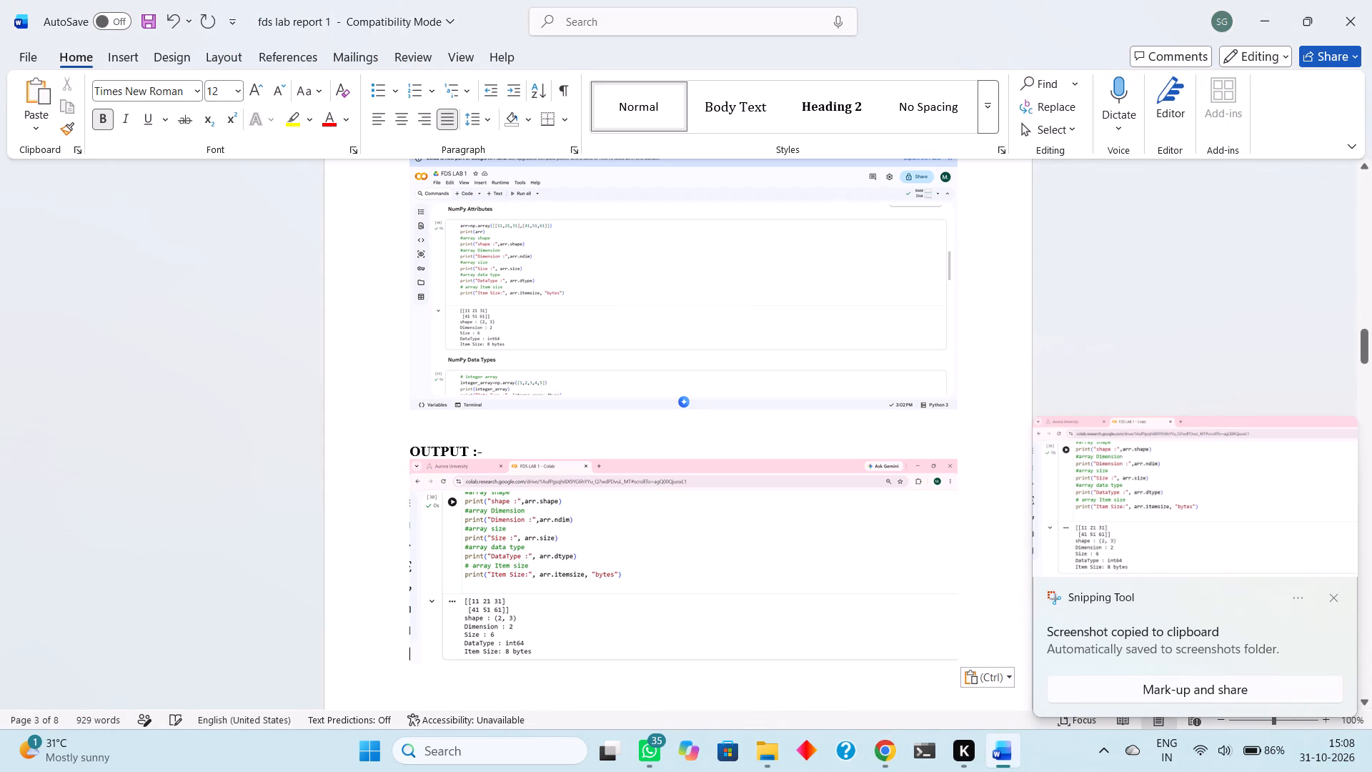
{"action": "scroll", "coordinate": [850, 451], "scroll_direction": "down", "scroll_amount": 1}
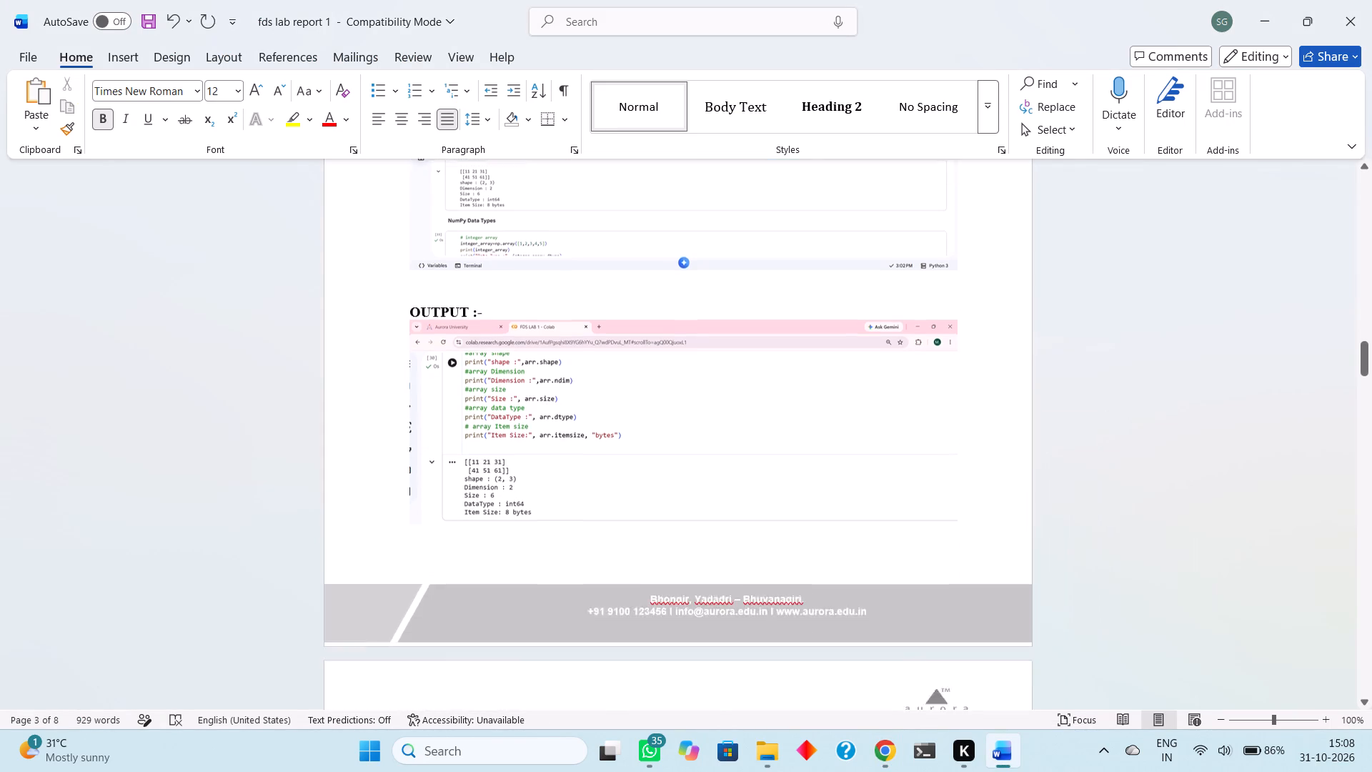
{"action": "scroll", "coordinate": [850, 451], "scroll_direction": "down", "scroll_amount": 2}
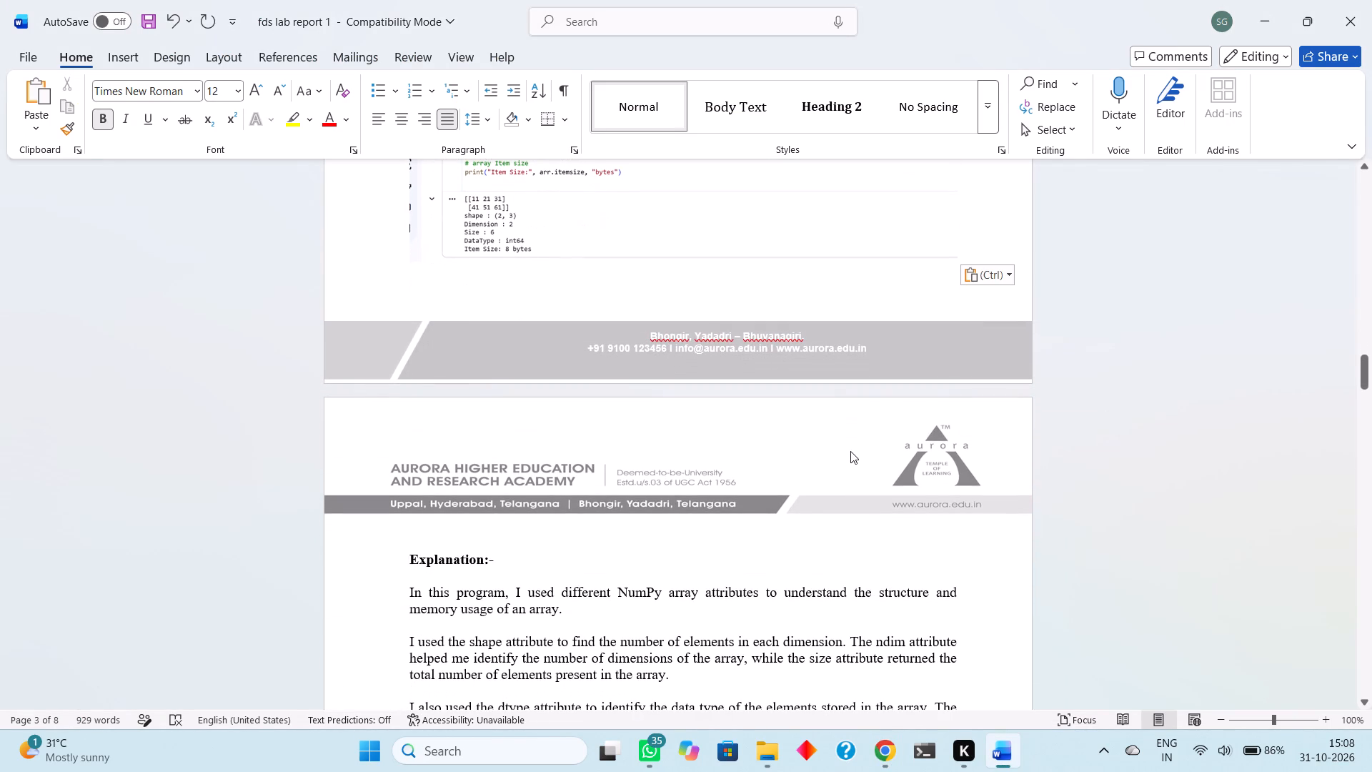
{"action": "key", "text": "alt+Tab"}
{"action": "scroll", "coordinate": [519, 372], "scroll_direction": "up", "scroll_amount": 1}
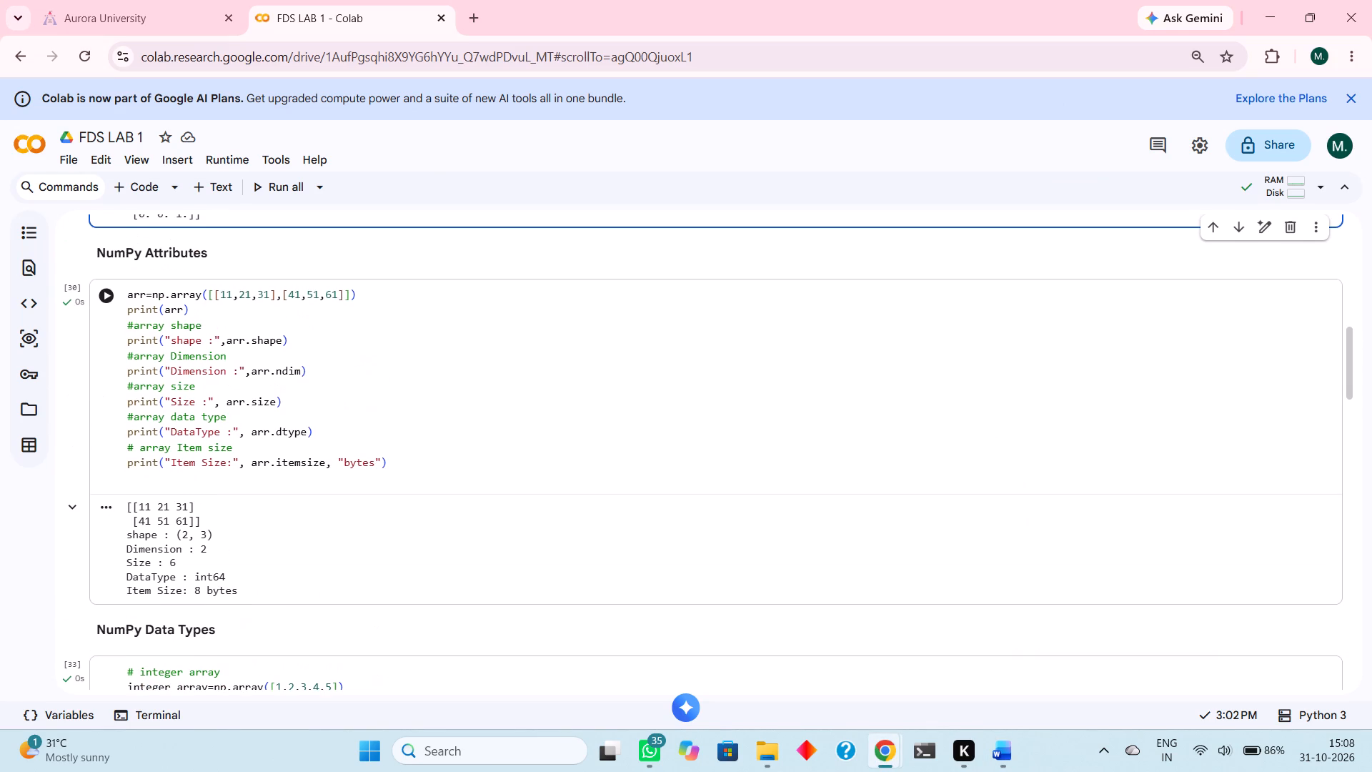
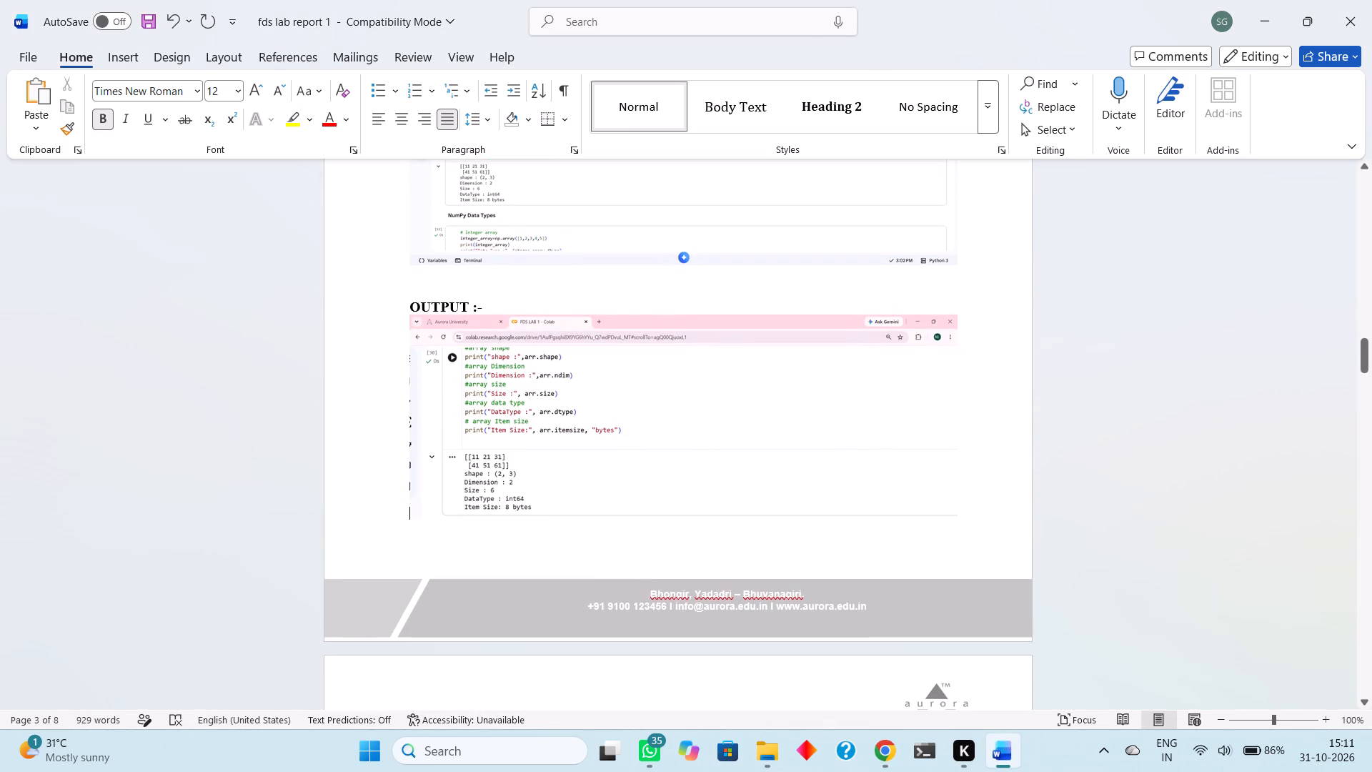
{"action": "scroll", "coordinate": [842, 542], "scroll_direction": "down", "scroll_amount": 1}
{"action": "scroll", "coordinate": [842, 542], "scroll_direction": "up", "scroll_amount": 1}
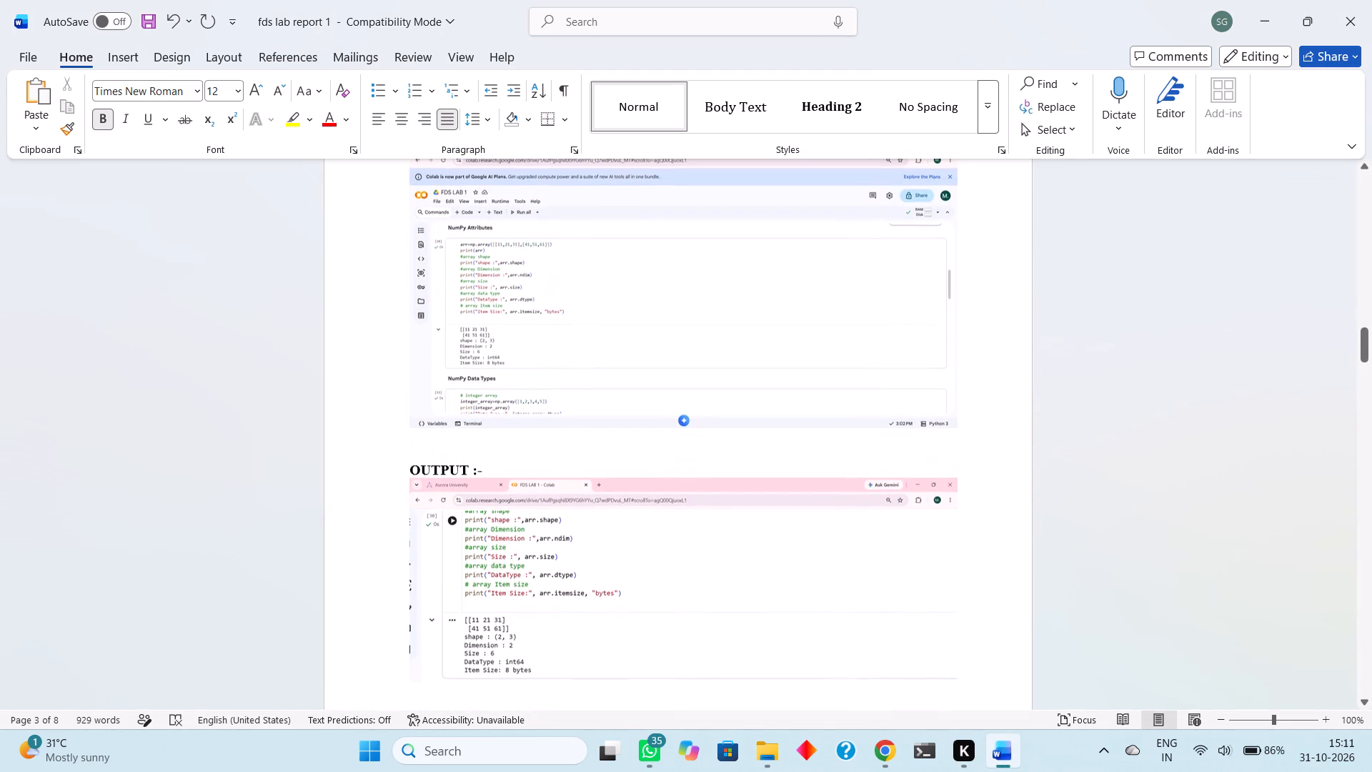
{"action": "scroll", "coordinate": [842, 542], "scroll_direction": "down", "scroll_amount": 4}
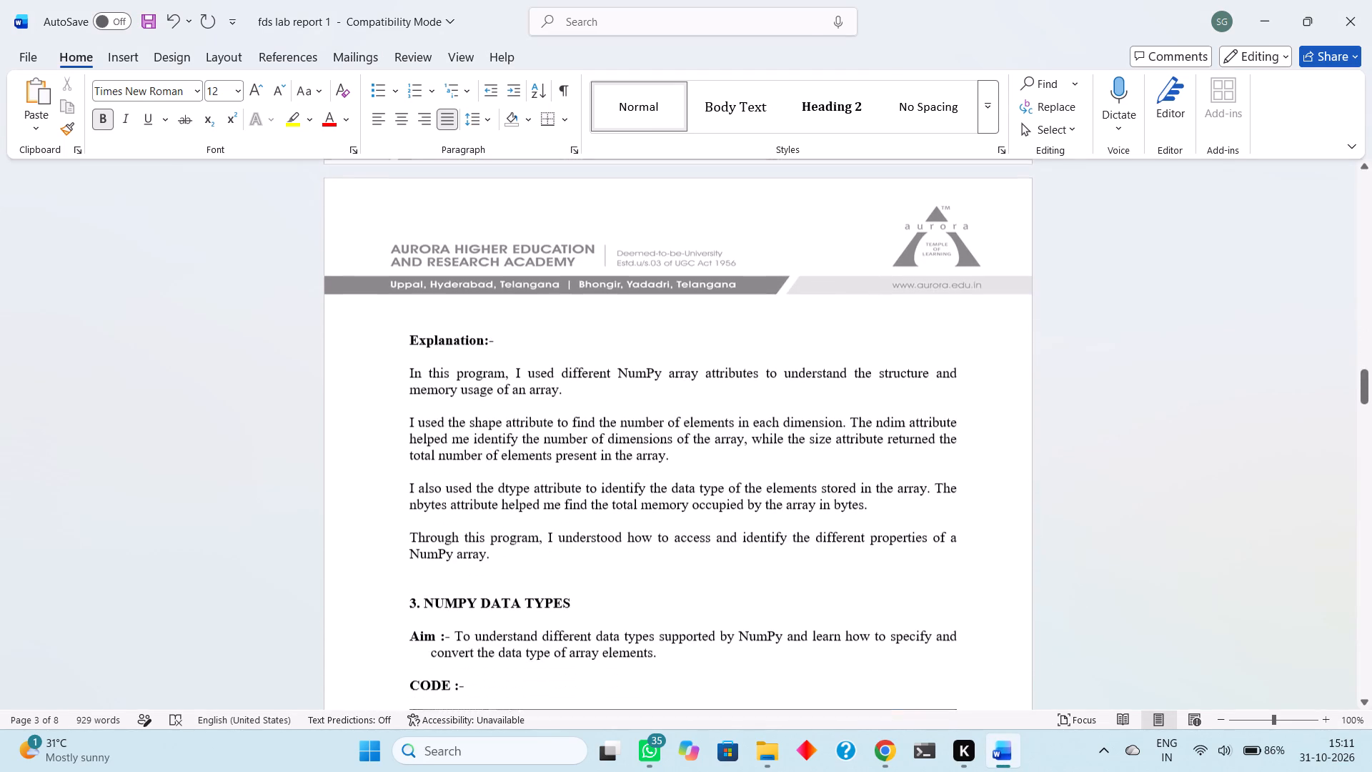
{"action": "scroll", "coordinate": [842, 542], "scroll_direction": "down", "scroll_amount": 1}
{"action": "left_click_drag", "start_coordinate": [537, 533], "coordinate": [424, 382]}
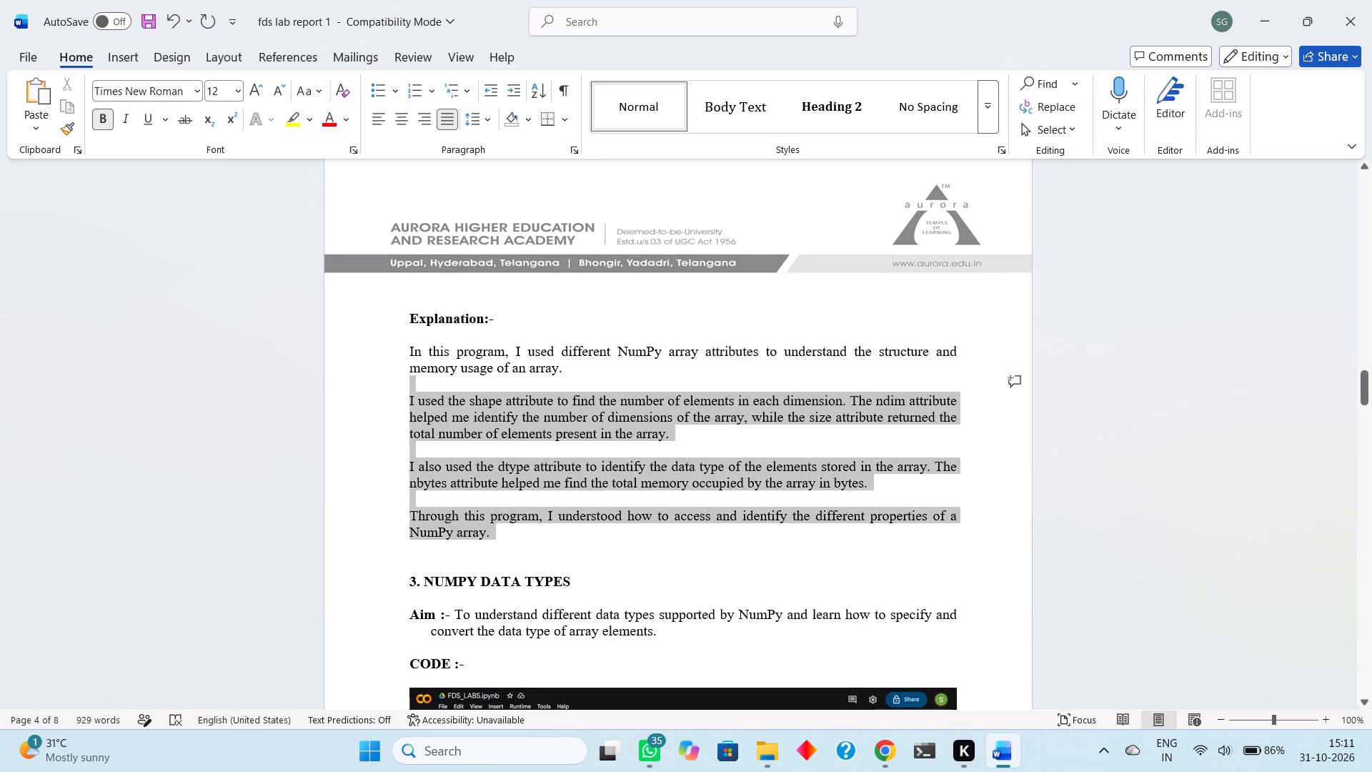
{"action": "left_click_drag", "start_coordinate": [424, 382], "coordinate": [409, 358]}
{"action": "key", "text": "BackSpace"}
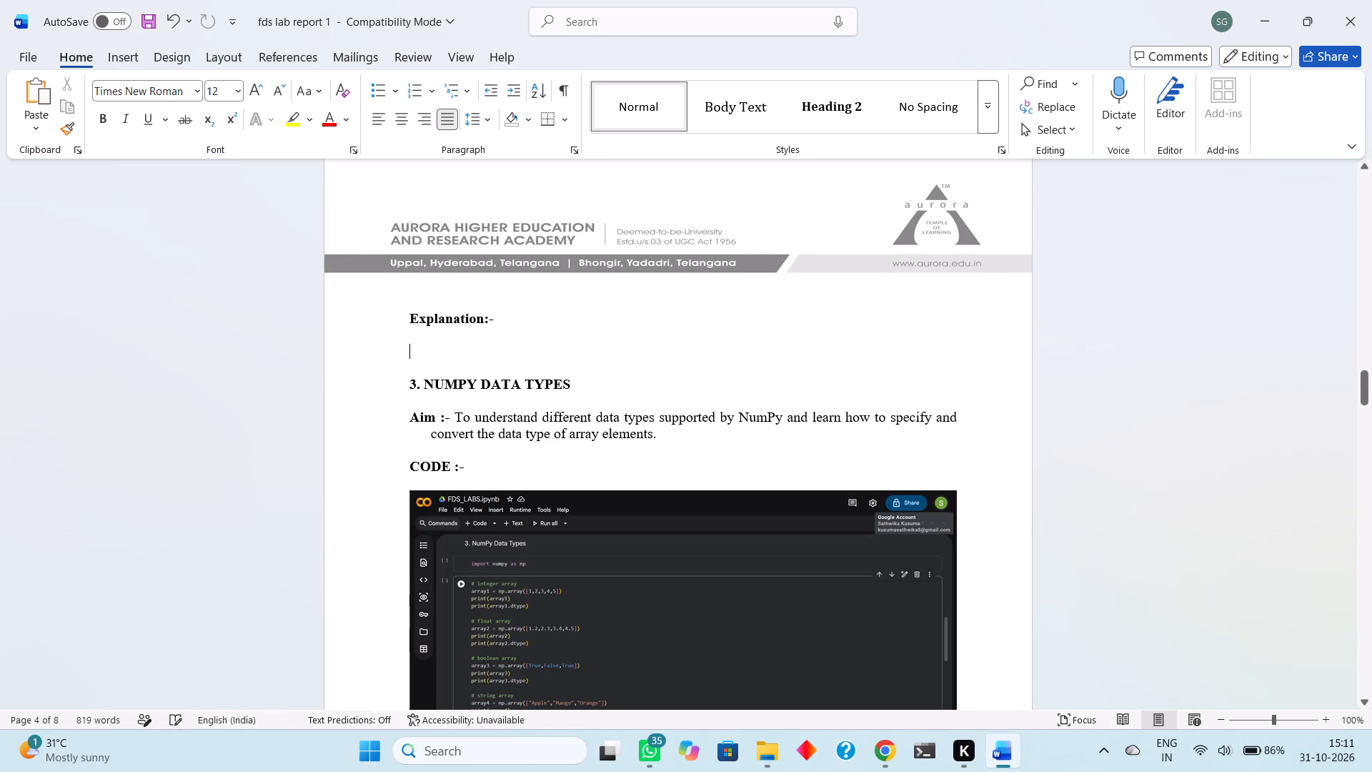
{"action": "key", "text": "Up"}
{"action": "key", "text": "ctrl+v"}
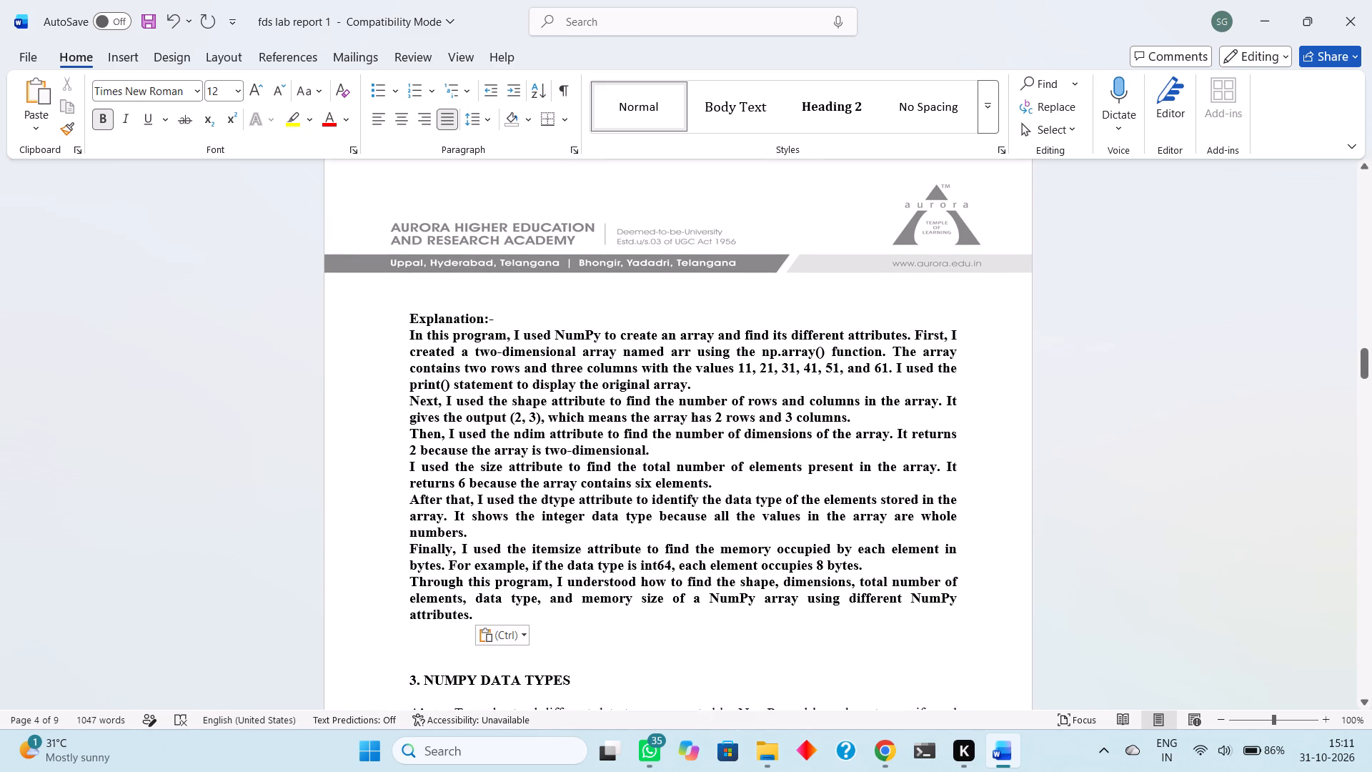
Format the pasted NumPy Attributes explanation as a bulleted list in italic, without bold.
{"action": "left_click_drag", "start_coordinate": [477, 613], "coordinate": [397, 341]}
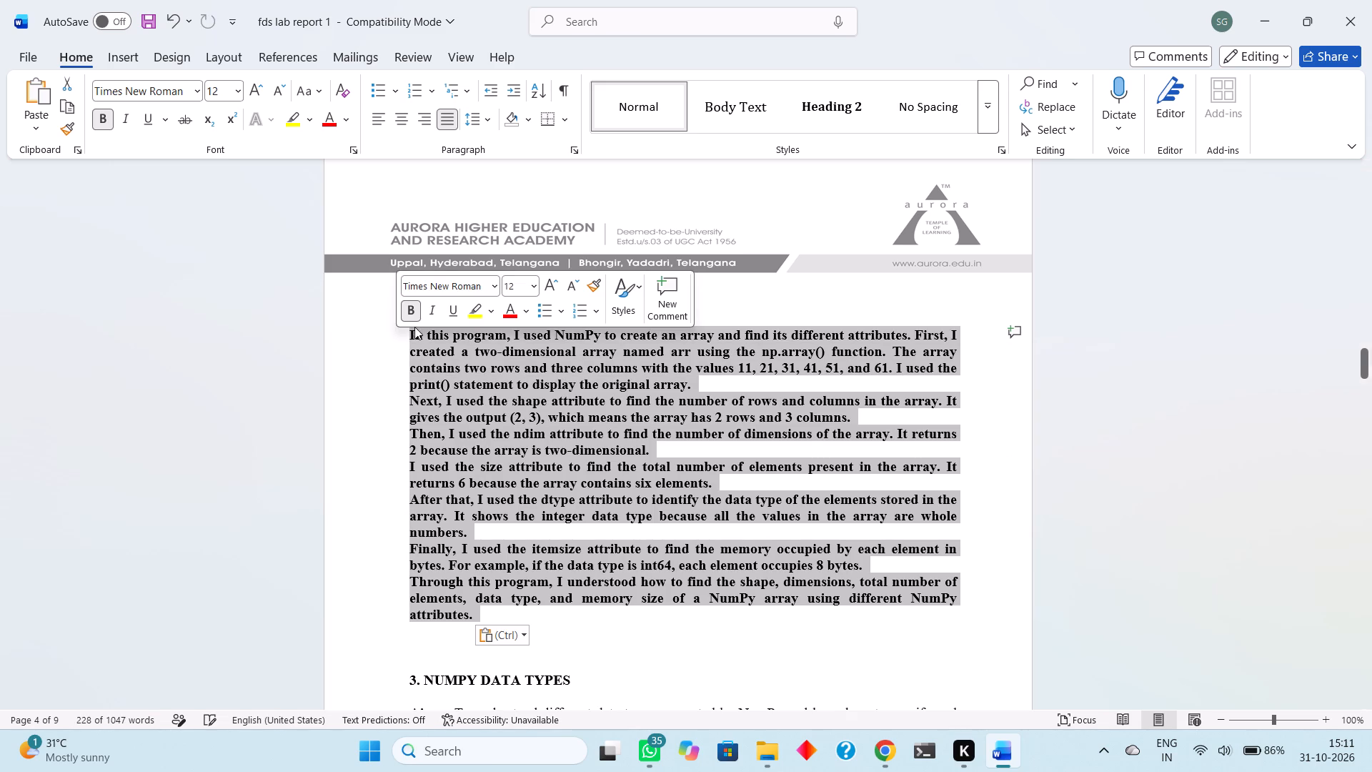
{"action": "left_click", "coordinate": [427, 314]}
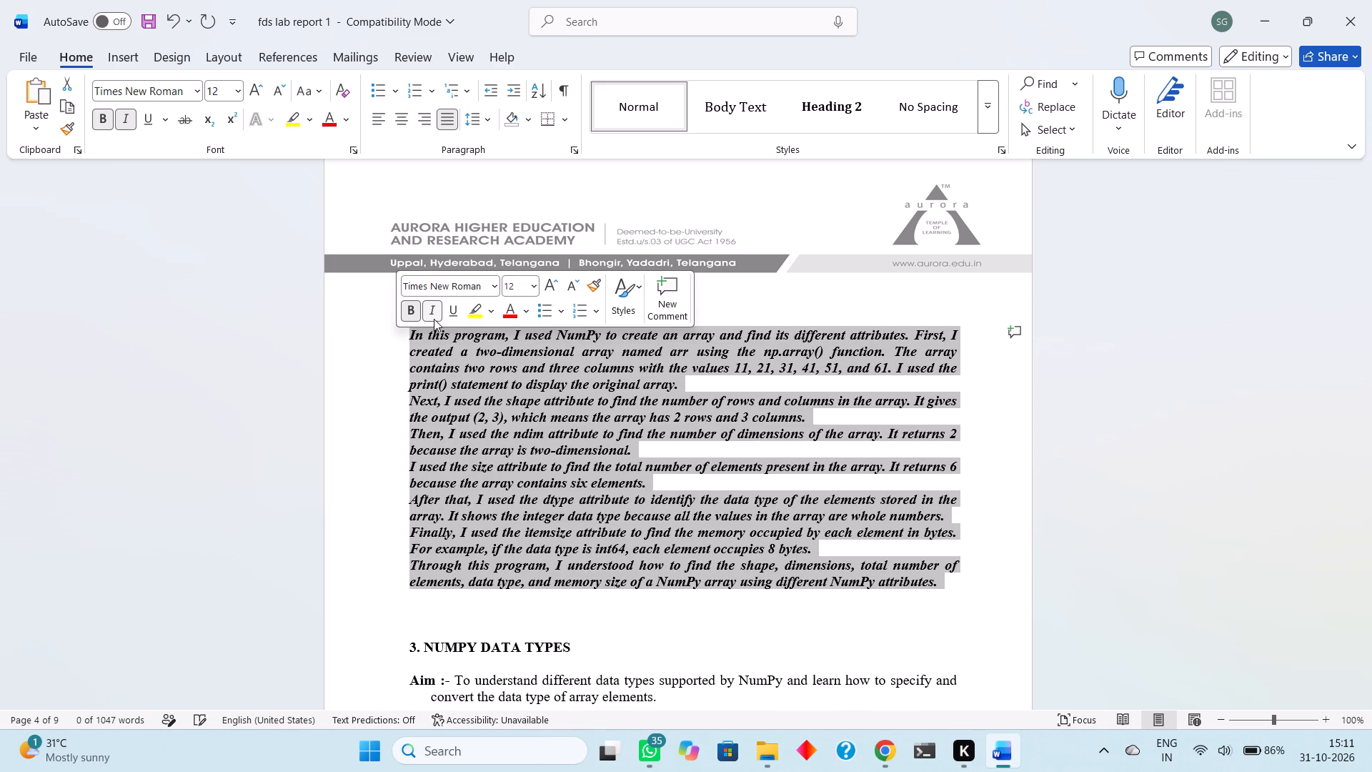
{"action": "left_click", "coordinate": [409, 314]}
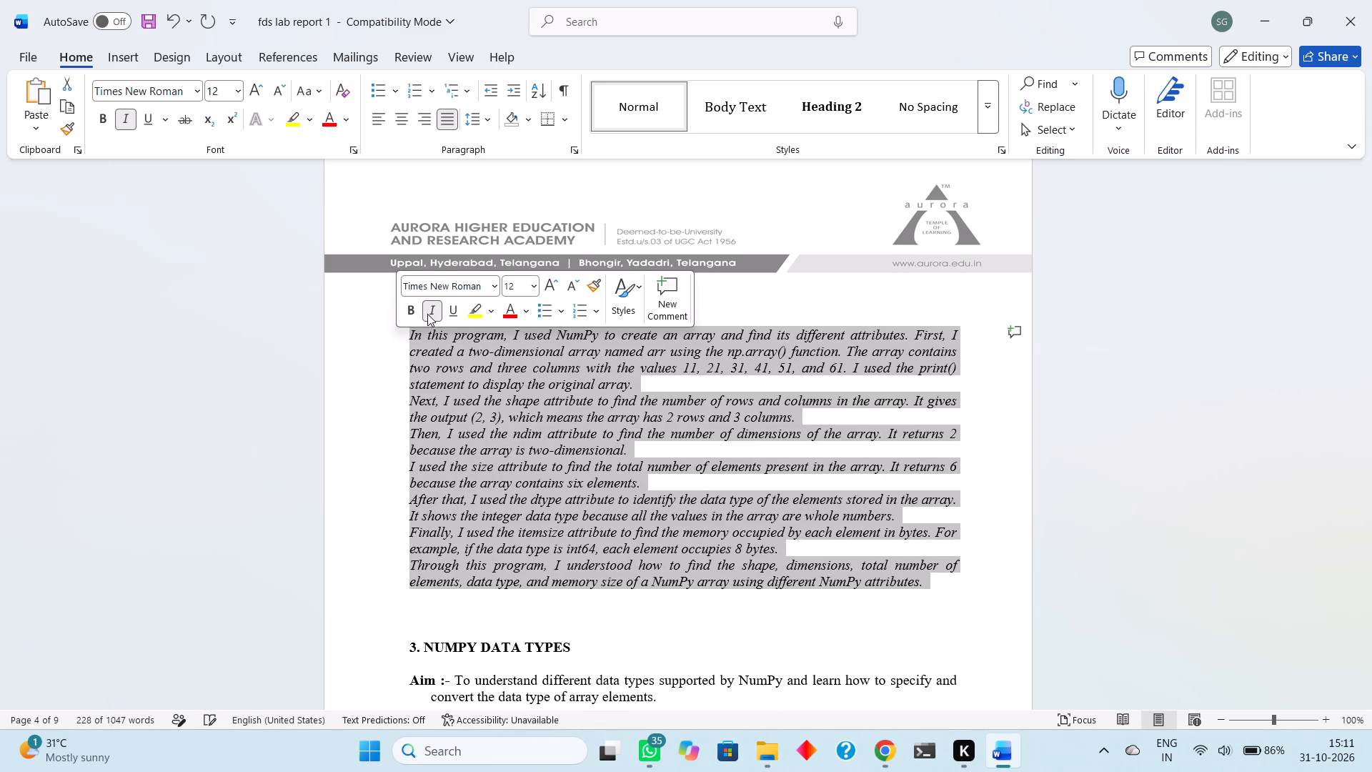
{"action": "left_click", "coordinate": [550, 317]}
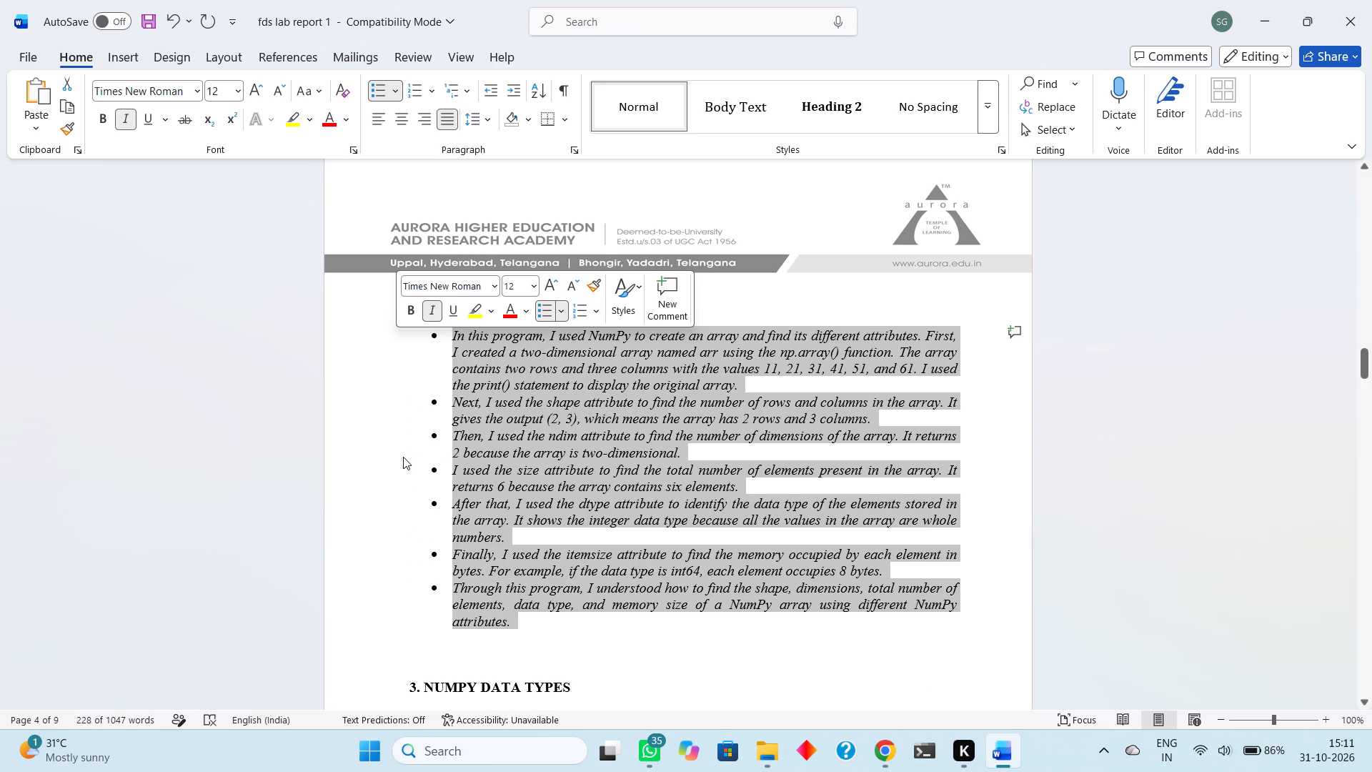
{"action": "left_click", "coordinate": [403, 457]}
Turn all the explanation paragraphs about creating NumPy arrays, under the "Expalanation" label on page 2, into a bulleted list.
{"action": "scroll", "coordinate": [403, 457], "scroll_direction": "up", "scroll_amount": 1}
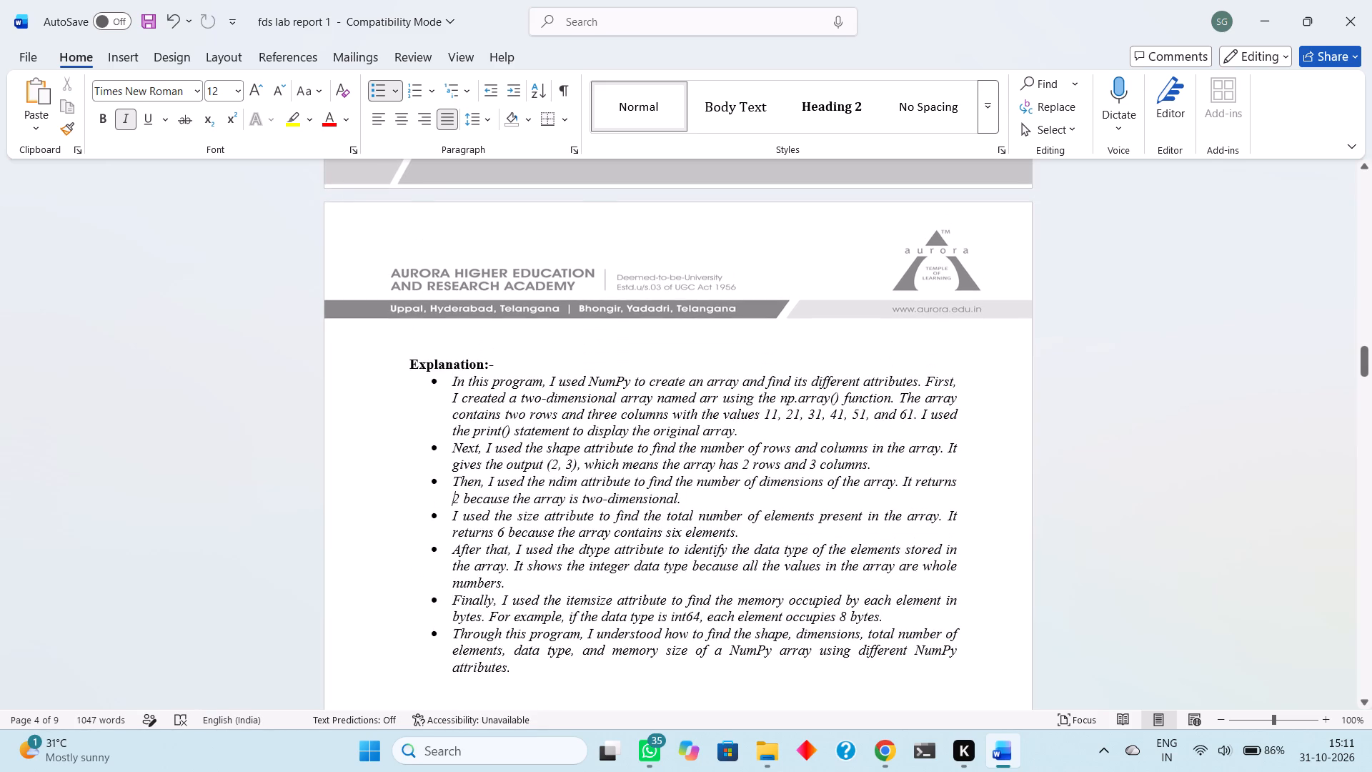
{"action": "scroll", "coordinate": [403, 457], "scroll_direction": "right", "scroll_amount": 1}
{"action": "scroll", "coordinate": [453, 528], "scroll_direction": "up", "scroll_amount": 2}
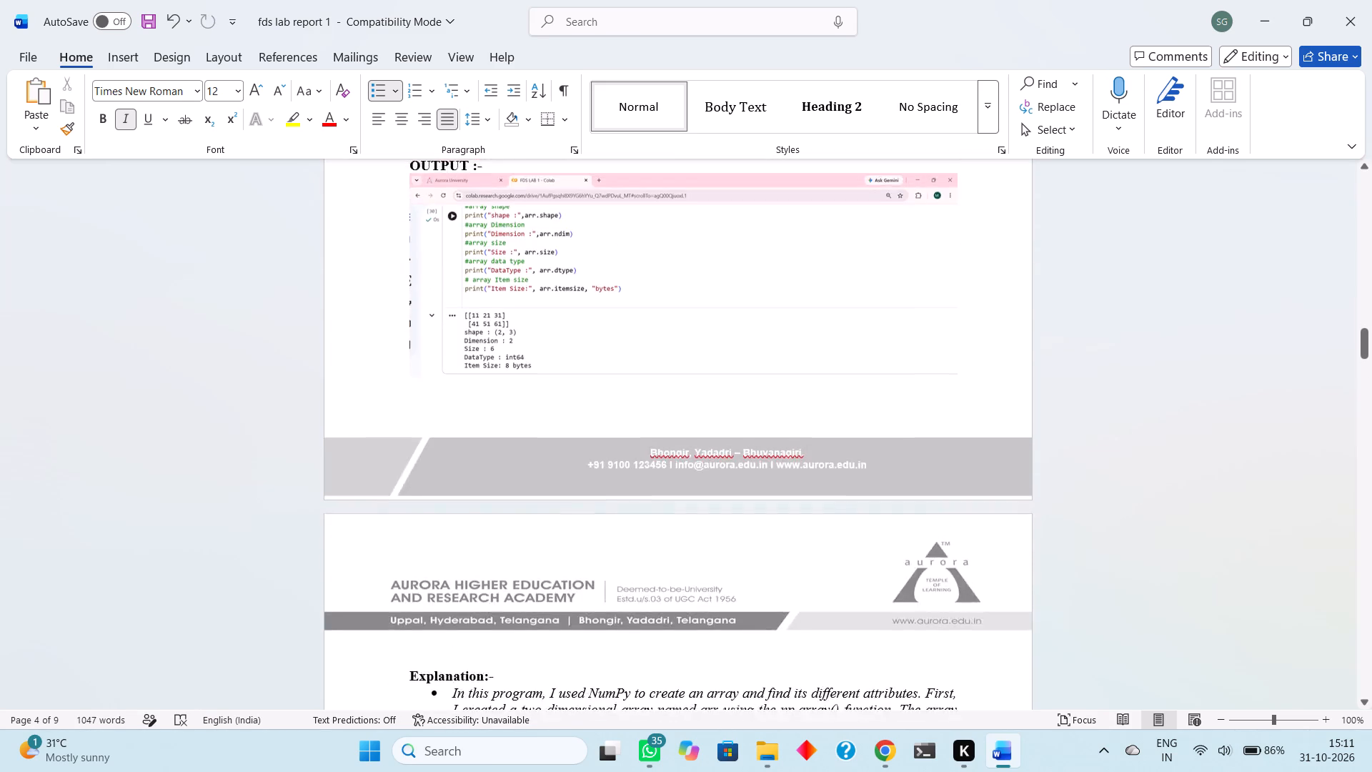
{"action": "scroll", "coordinate": [453, 528], "scroll_direction": "up", "scroll_amount": 2}
{"action": "scroll", "coordinate": [453, 528], "scroll_direction": "down", "scroll_amount": 1}
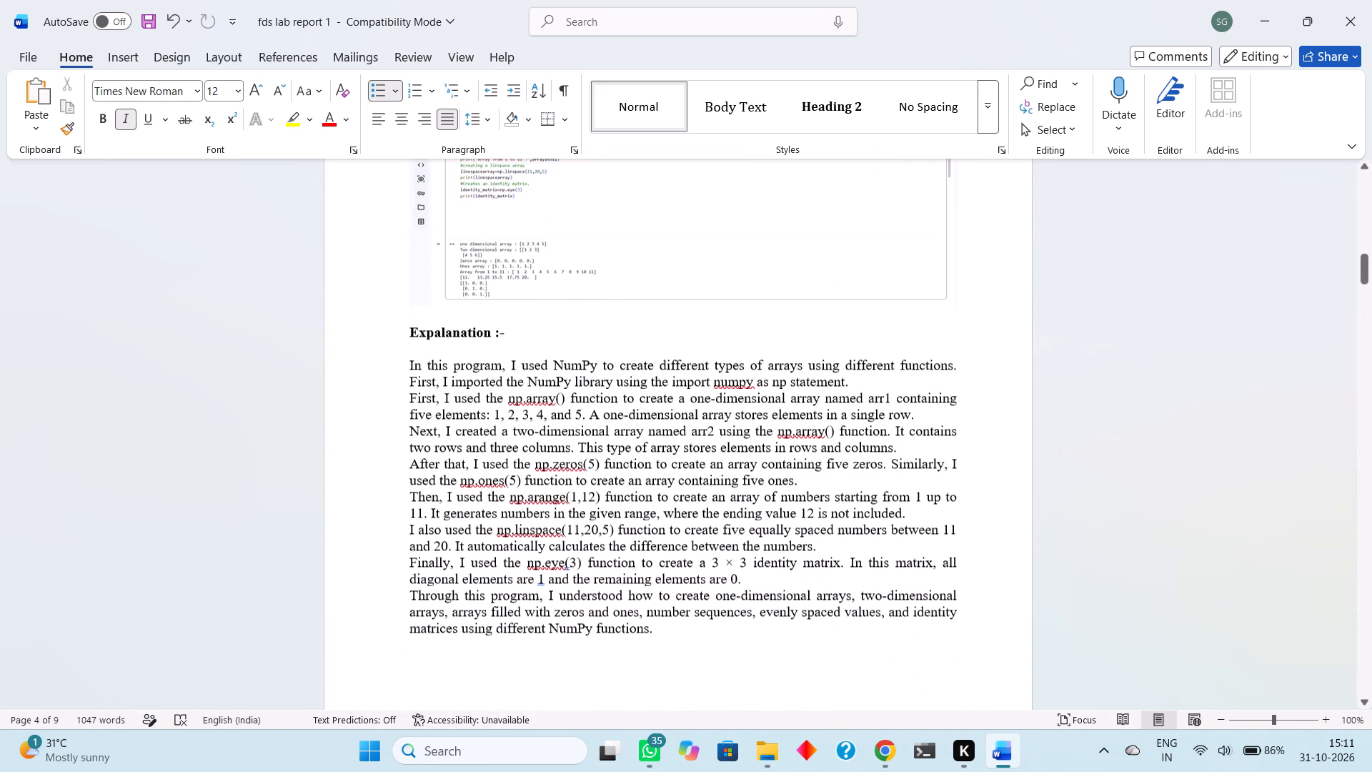
{"action": "left_click_drag", "start_coordinate": [652, 623], "coordinate": [473, 468]}
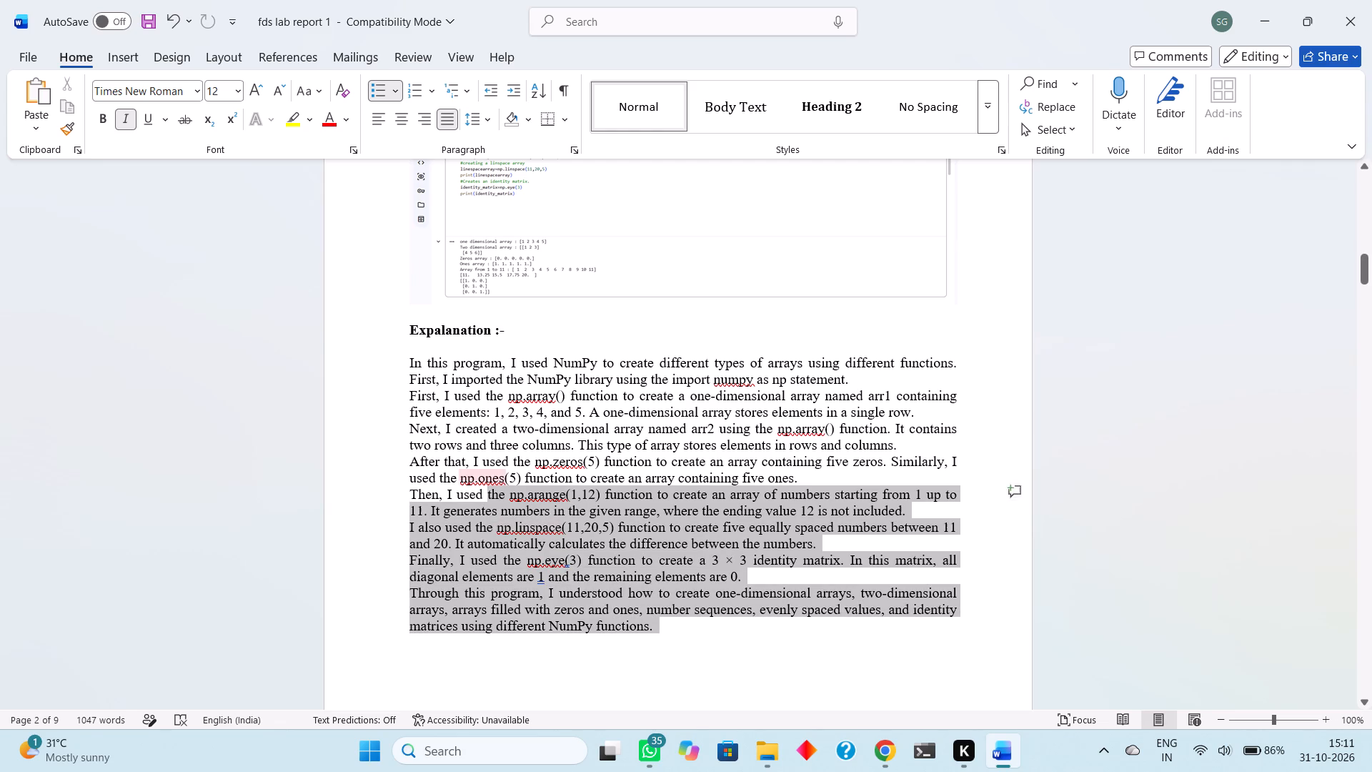
{"action": "left_click_drag", "start_coordinate": [473, 468], "coordinate": [404, 369]}
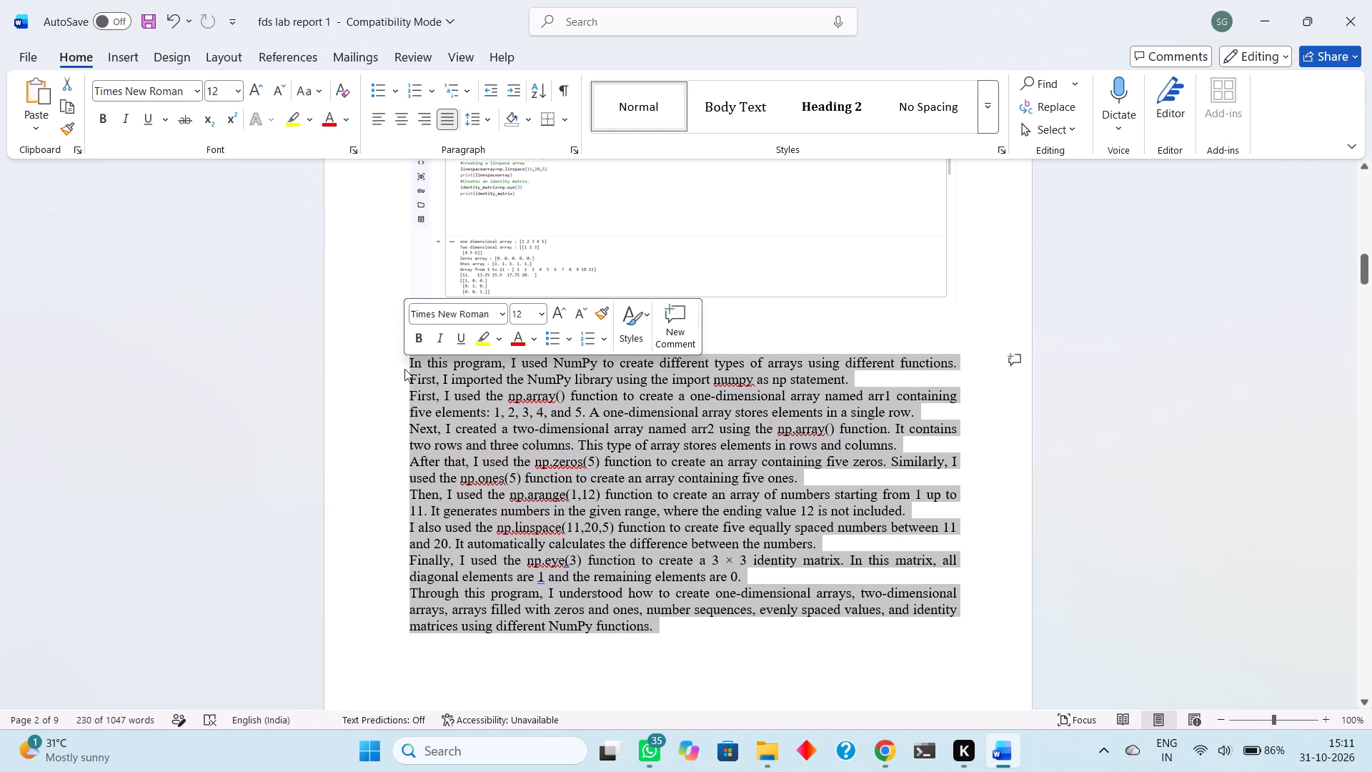
{"action": "left_click", "coordinate": [558, 342]}
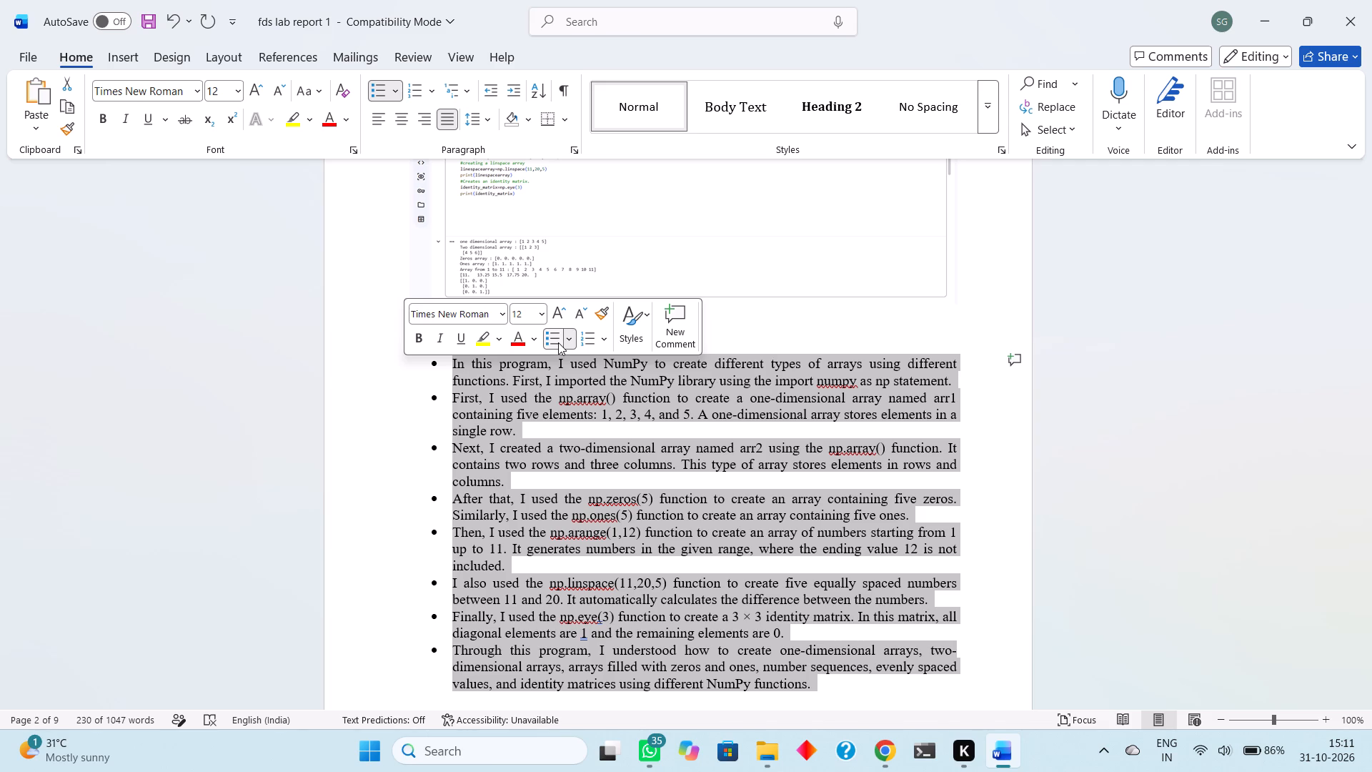
{"action": "left_click", "coordinate": [363, 430]}
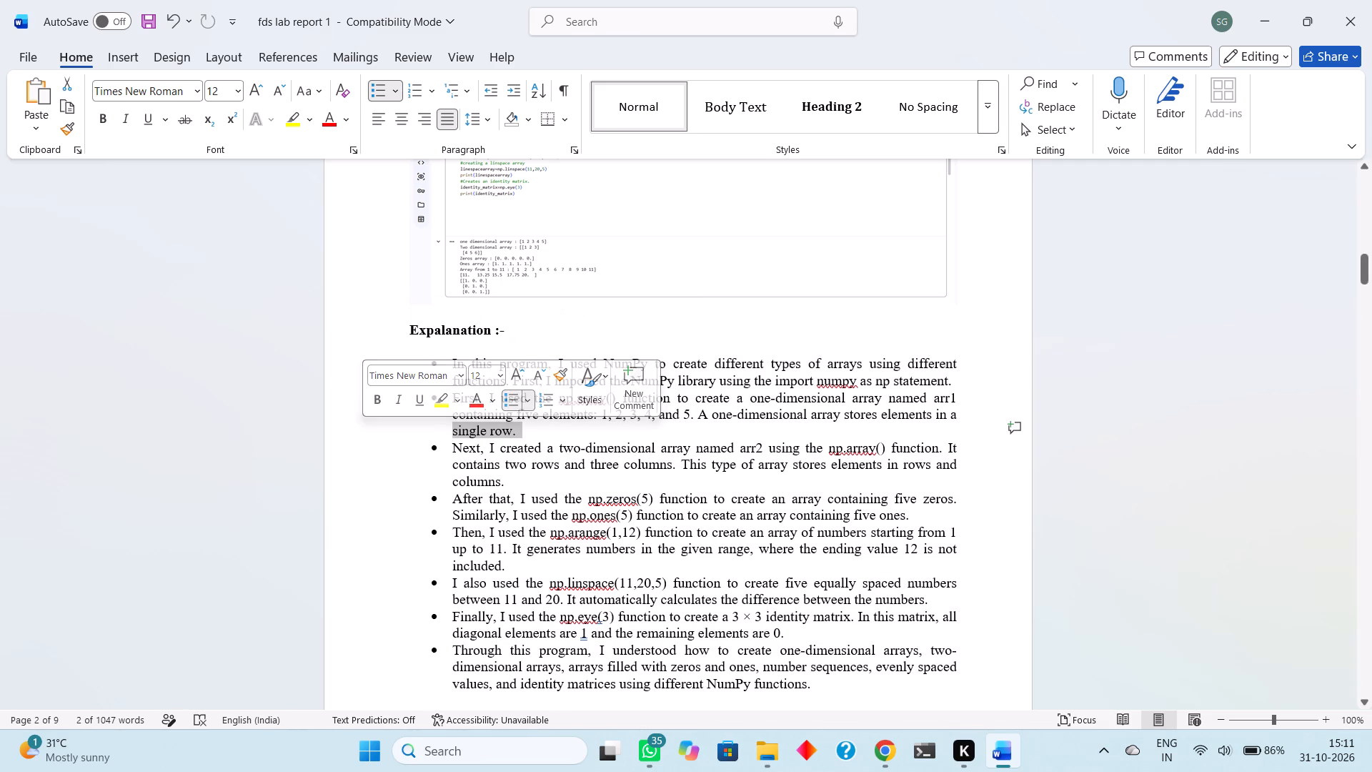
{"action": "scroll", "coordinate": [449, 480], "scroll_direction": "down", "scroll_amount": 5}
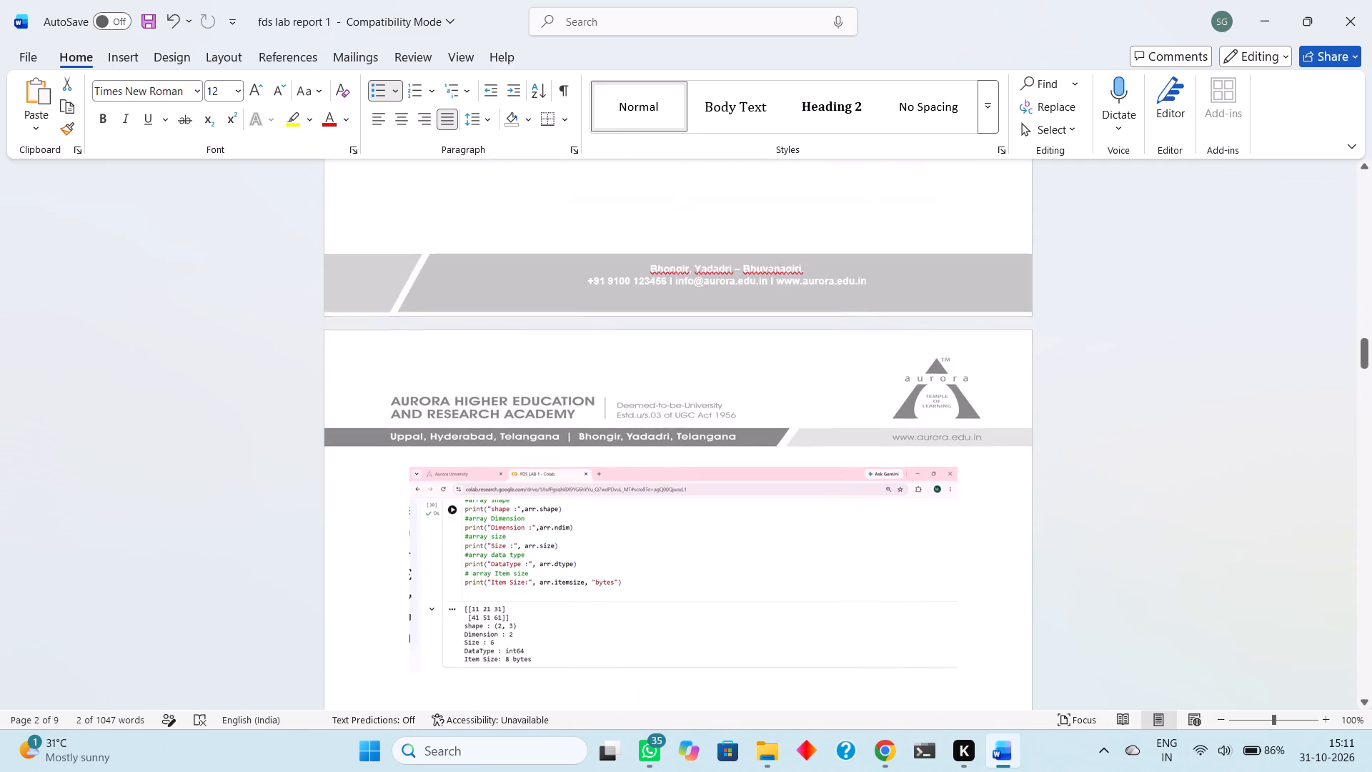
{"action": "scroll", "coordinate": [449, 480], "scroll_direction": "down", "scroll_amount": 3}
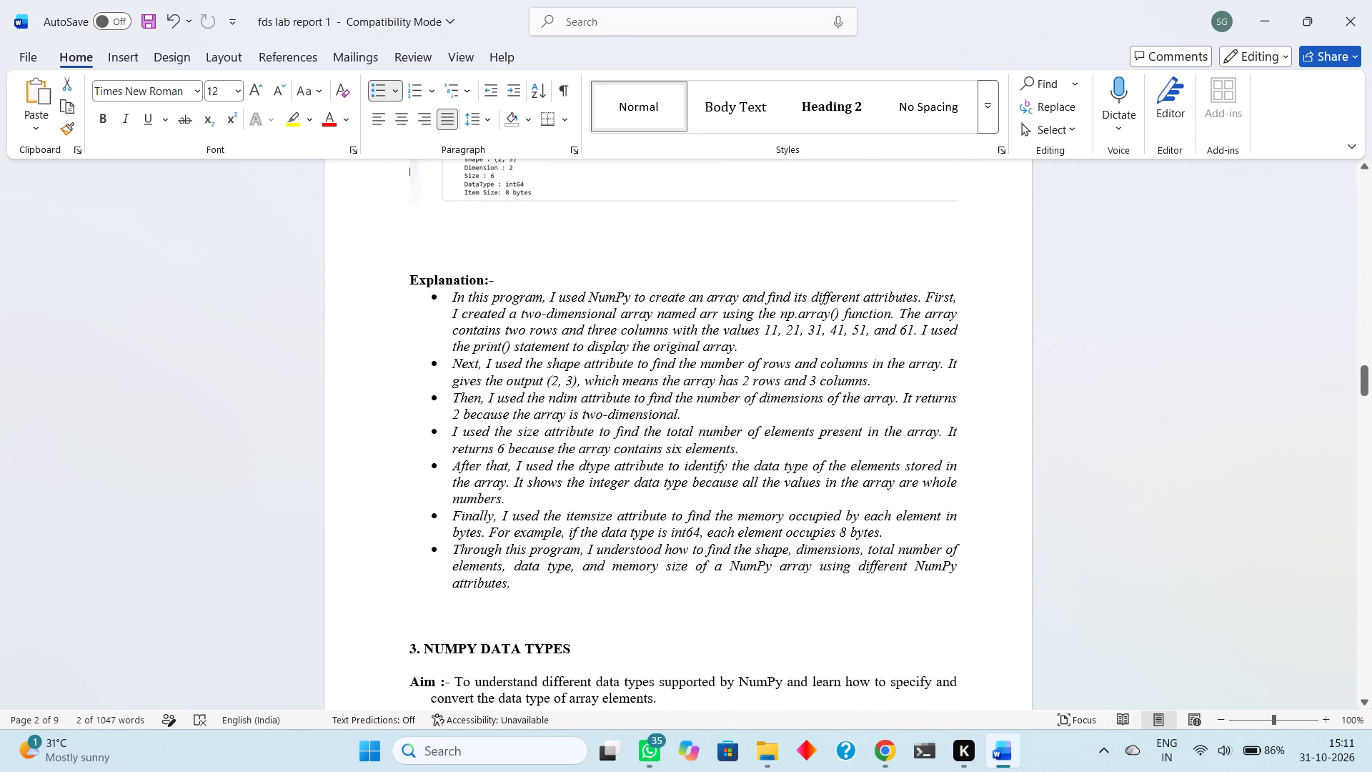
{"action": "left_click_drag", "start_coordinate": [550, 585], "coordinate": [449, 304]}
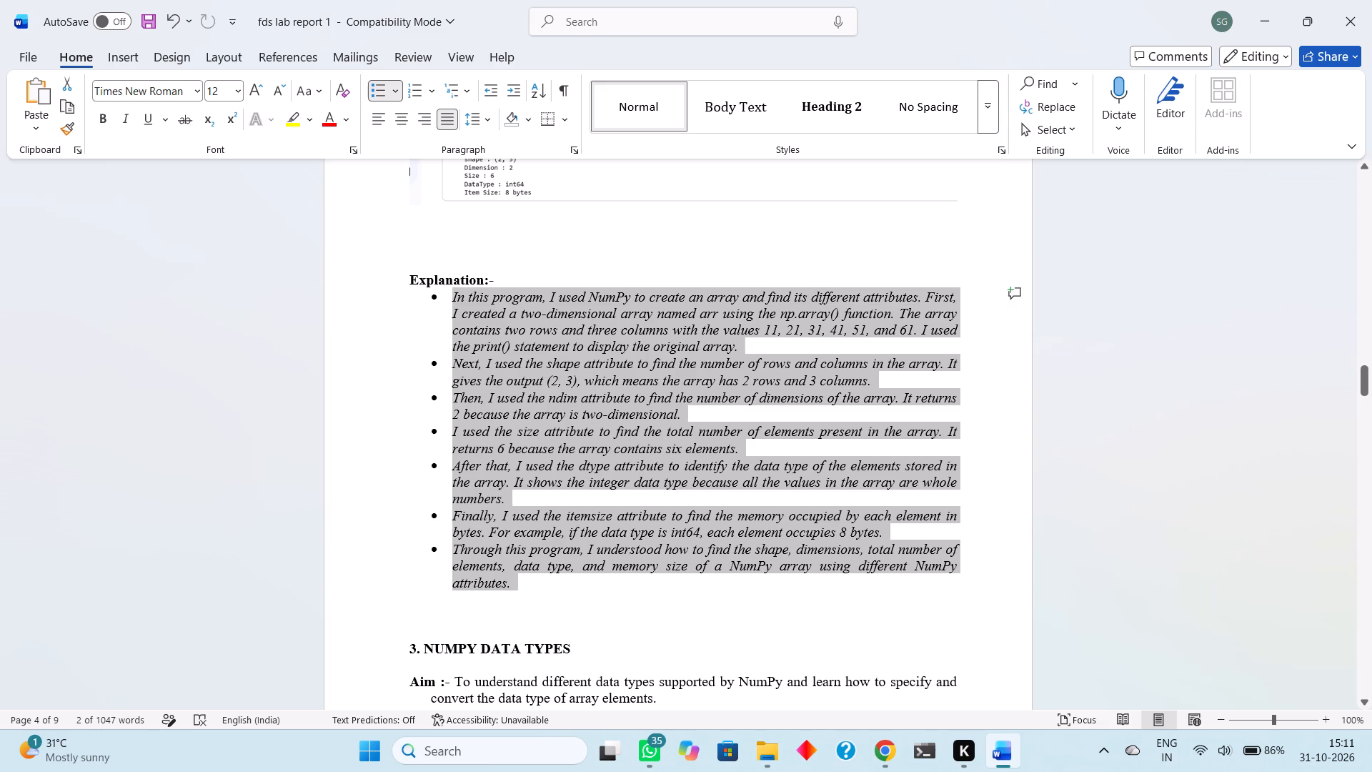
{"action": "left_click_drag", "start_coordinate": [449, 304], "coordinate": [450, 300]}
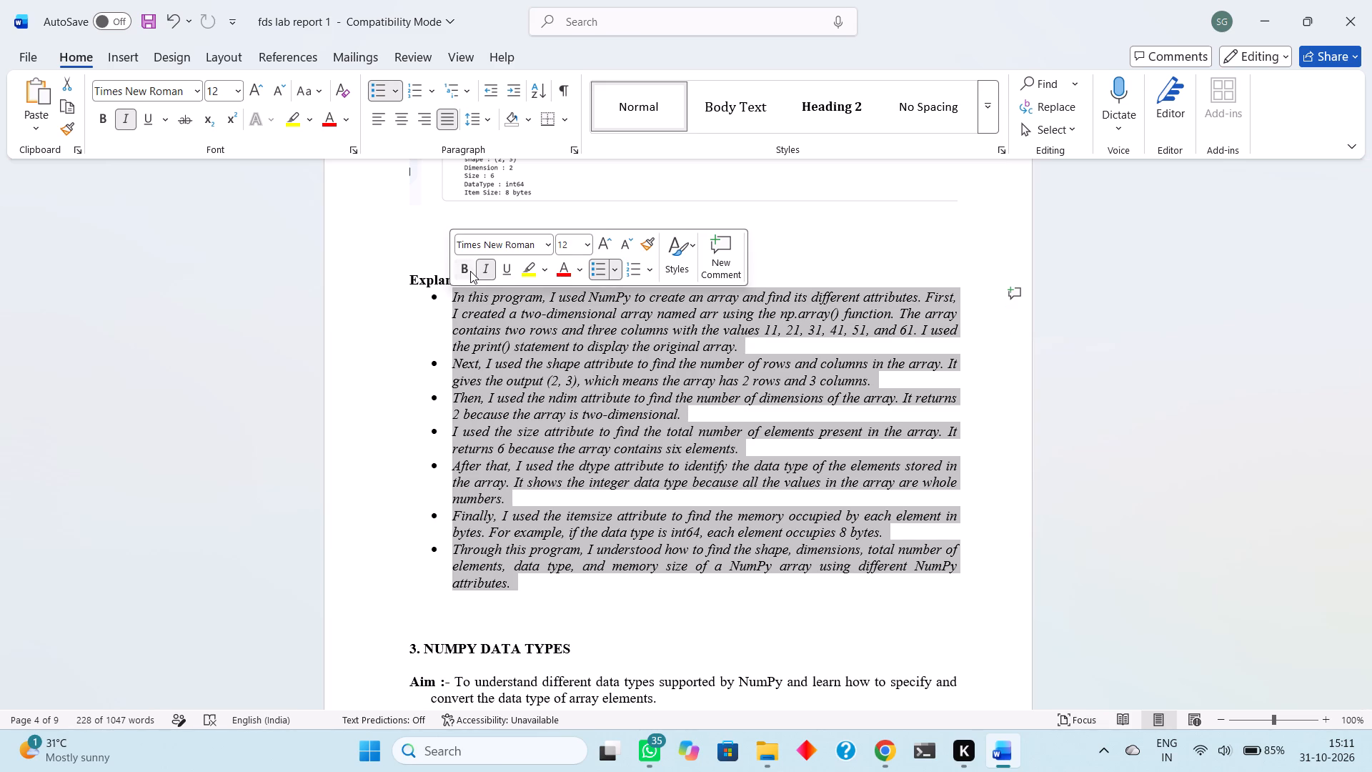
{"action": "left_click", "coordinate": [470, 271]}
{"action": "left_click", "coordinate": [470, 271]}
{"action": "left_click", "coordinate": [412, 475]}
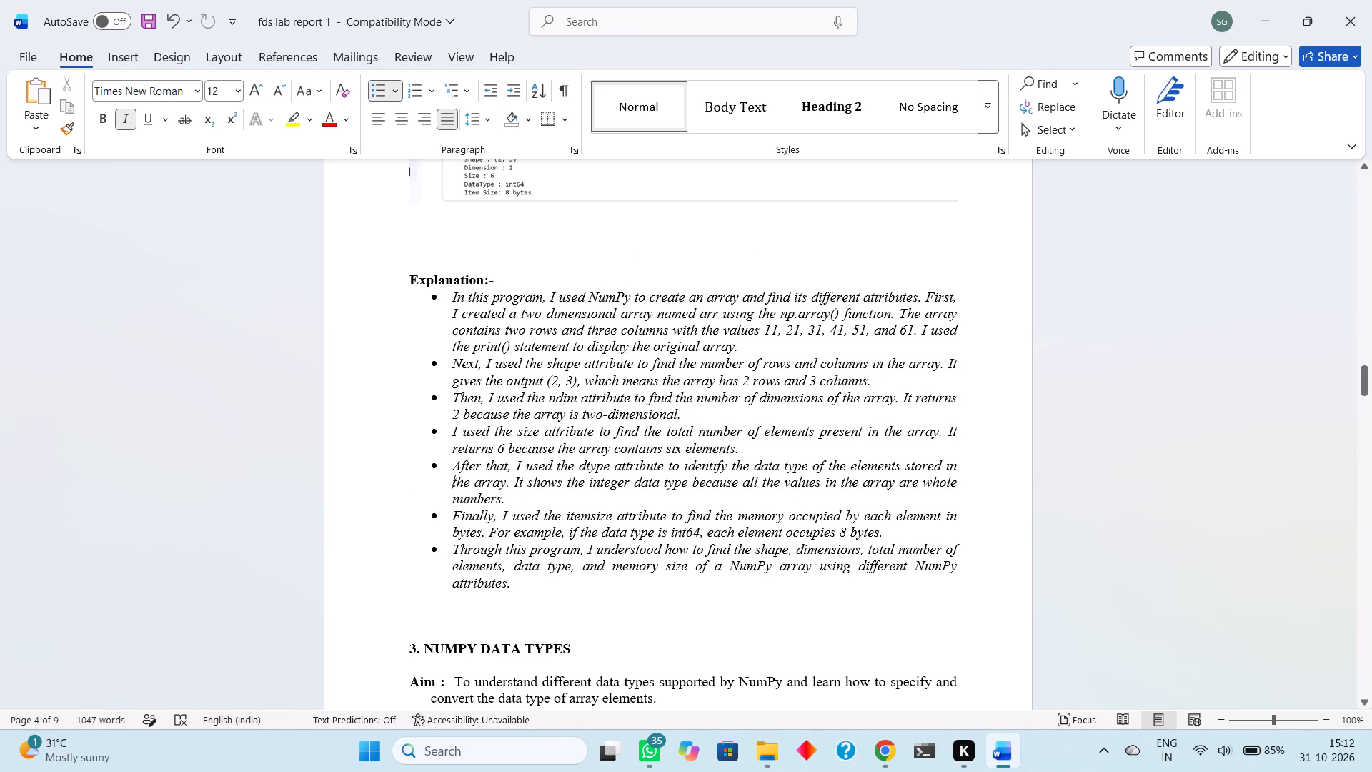
Replace section 2's italic bulleted explanation with a fresh non-italic paste of the copied NumPy Attributes text, leaving a blank line under the Explanation label.
{"action": "left_click_drag", "start_coordinate": [521, 593], "coordinate": [429, 296]}
{"action": "key", "text": "BackSpace"}
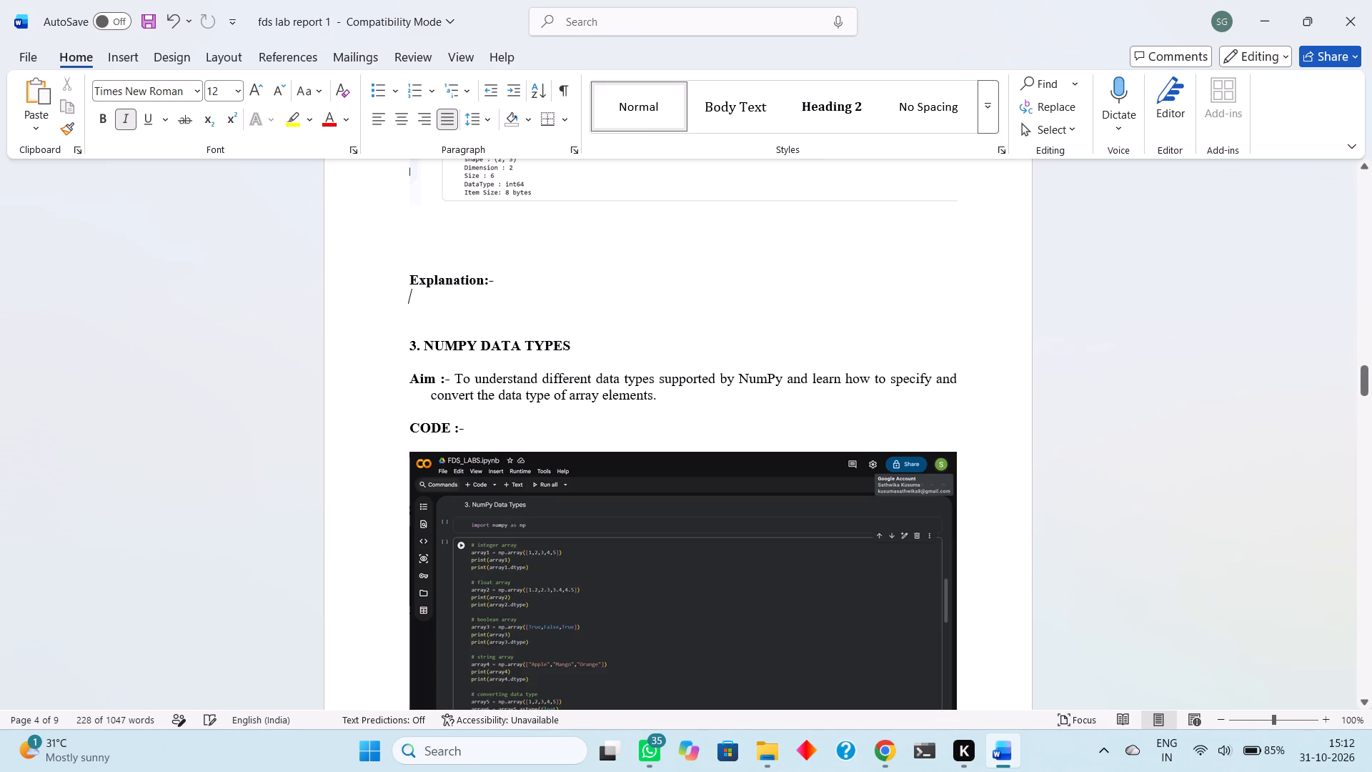
{"action": "key", "text": "Return"}
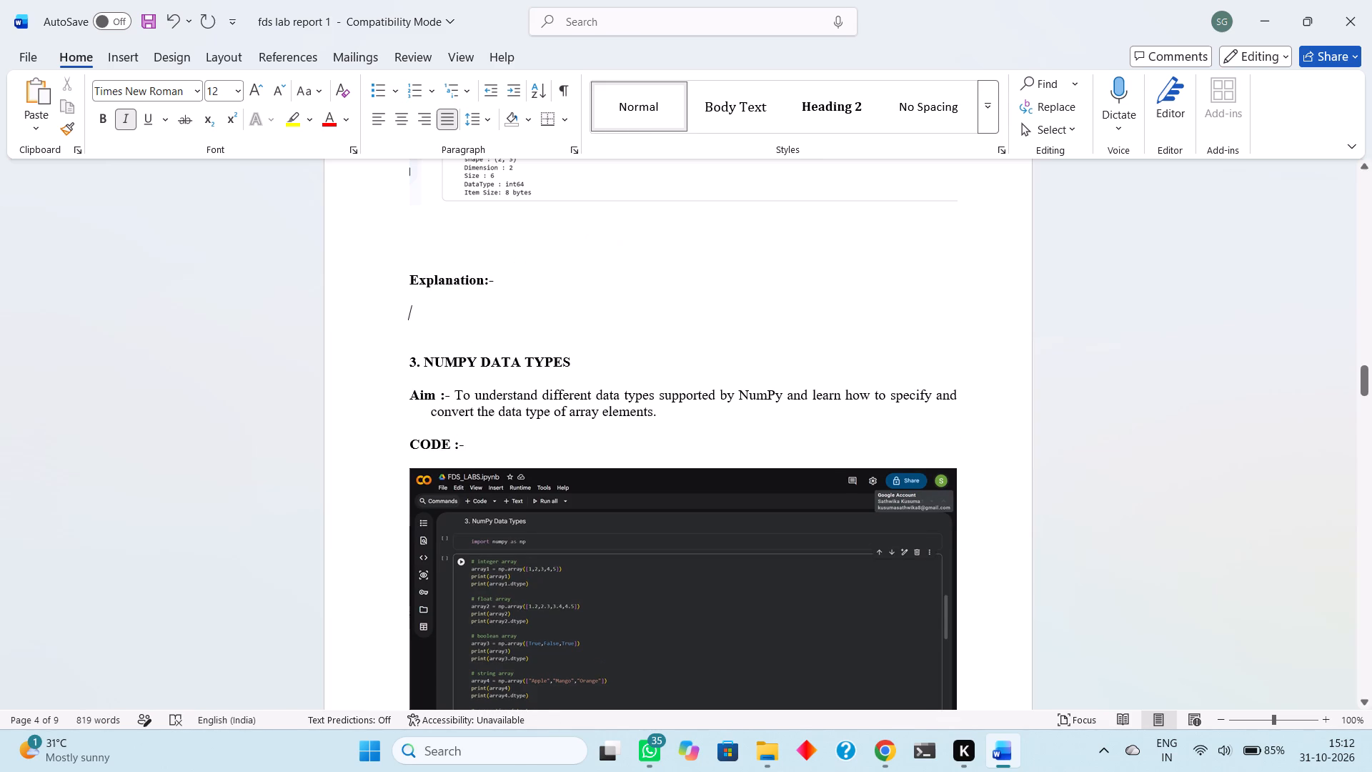
{"action": "left_click", "coordinate": [129, 119]}
{"action": "key", "text": "ctrl+v"}
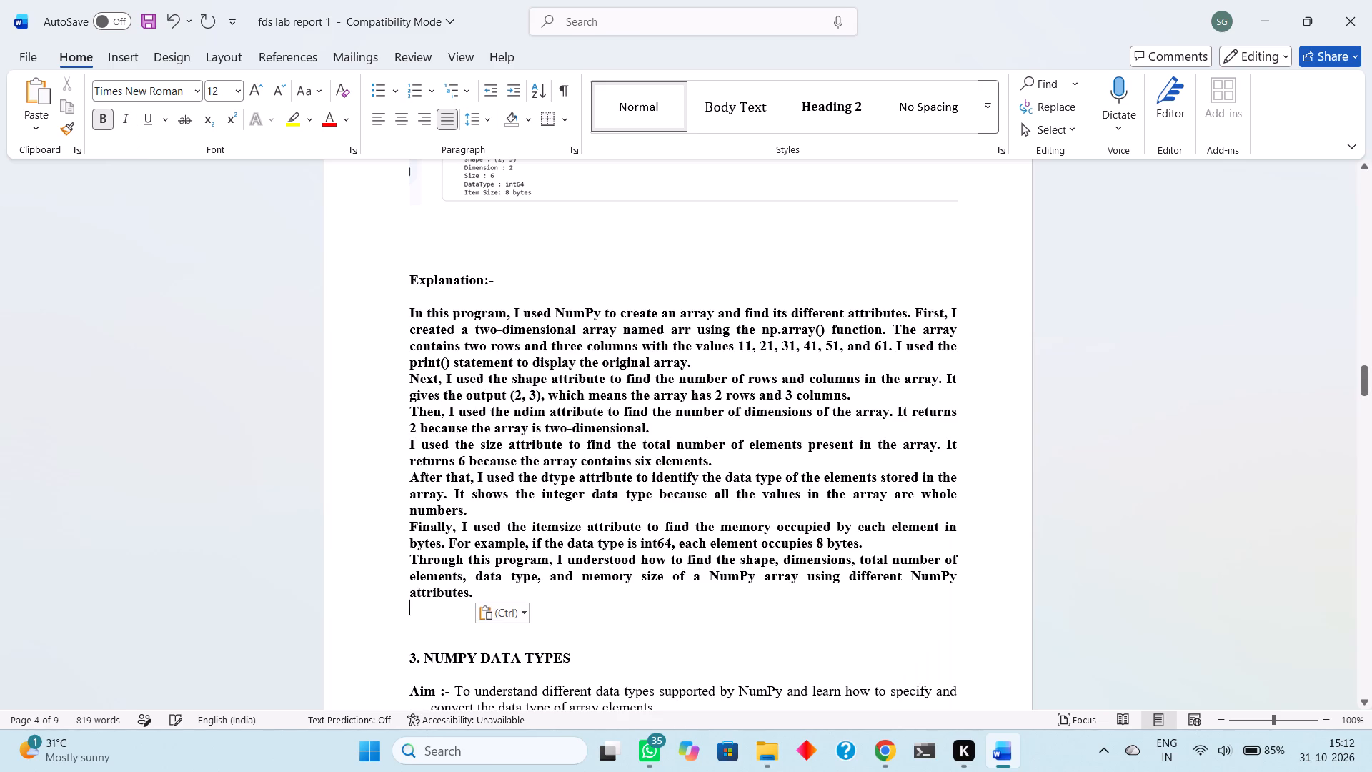
Remove the bold from the re-pasted NumPy Attributes explanation and turn its paragraphs into a bulleted list.
{"action": "left_click_drag", "start_coordinate": [470, 588], "coordinate": [430, 466]}
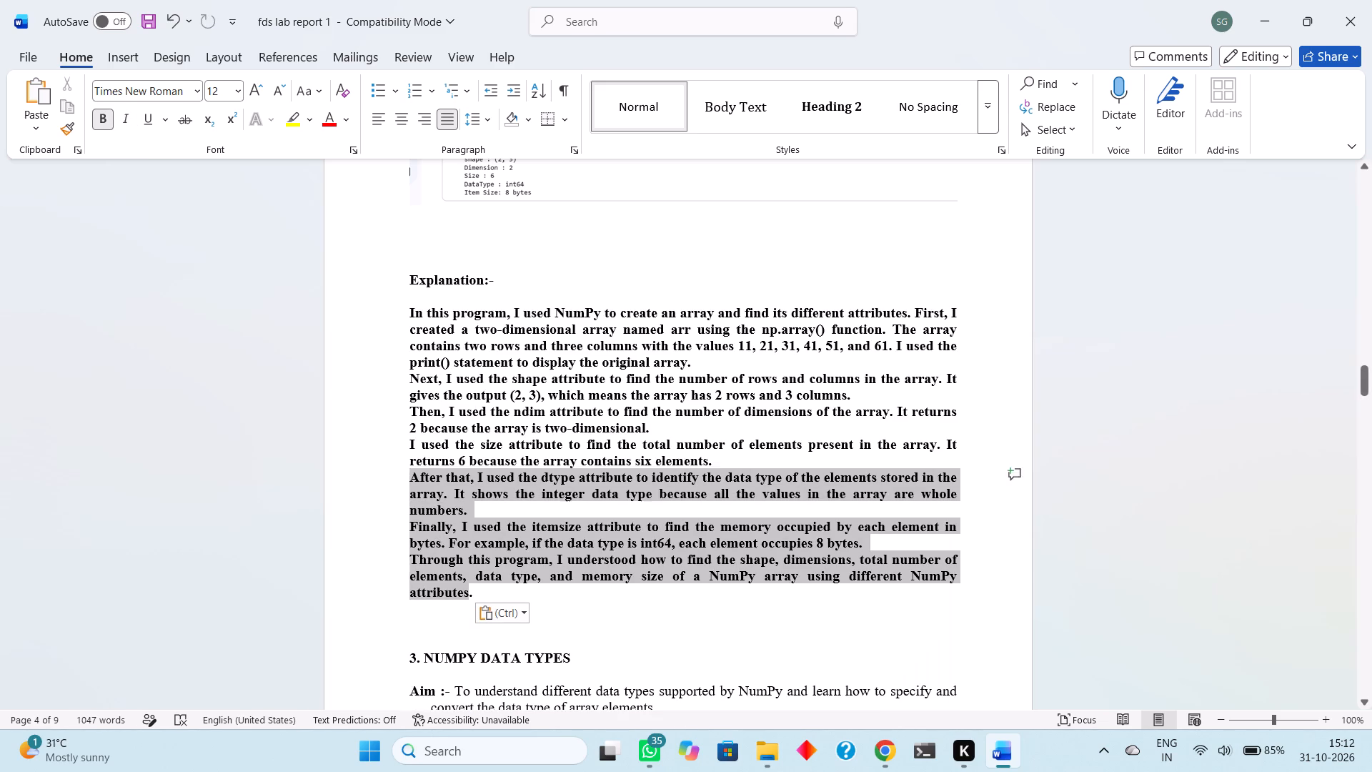
{"action": "left_click_drag", "start_coordinate": [430, 466], "coordinate": [409, 317]}
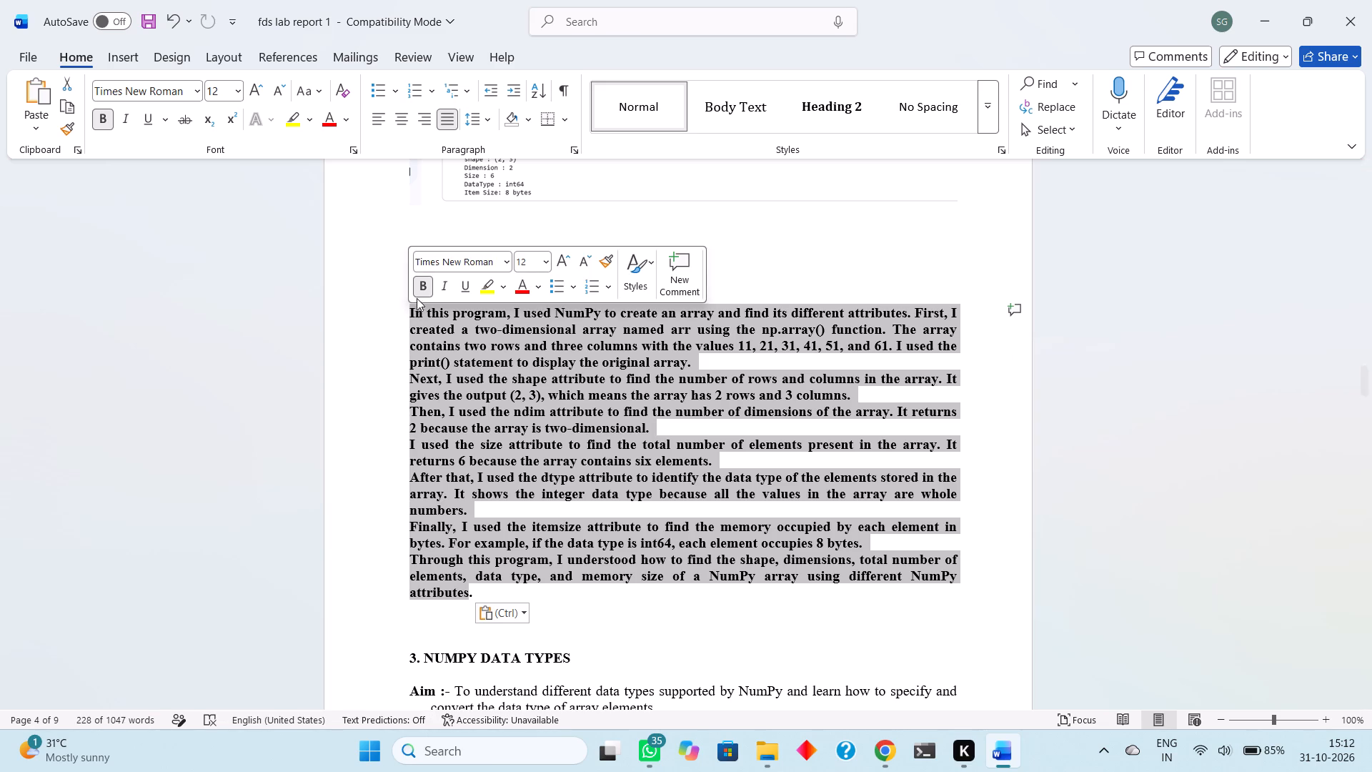
{"action": "left_click", "coordinate": [419, 292]}
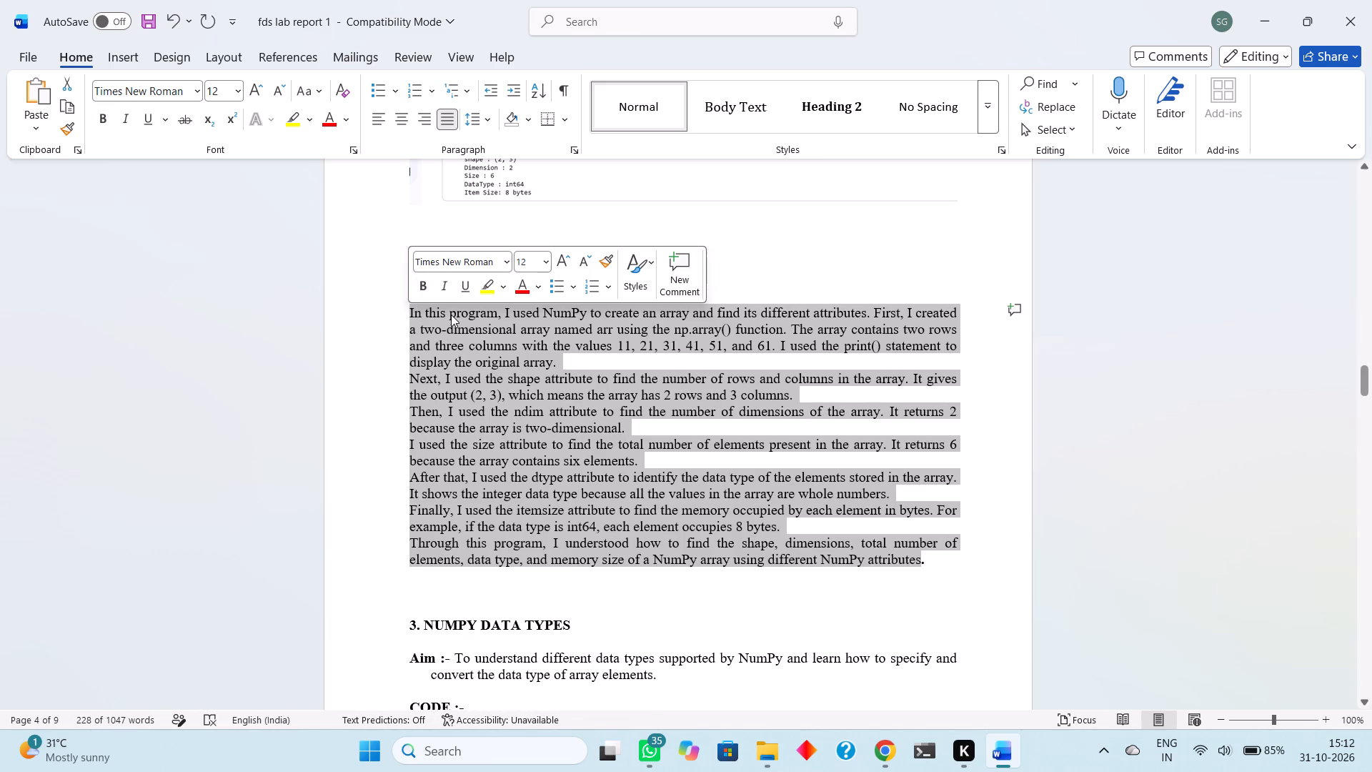
{"action": "left_click", "coordinate": [565, 289]}
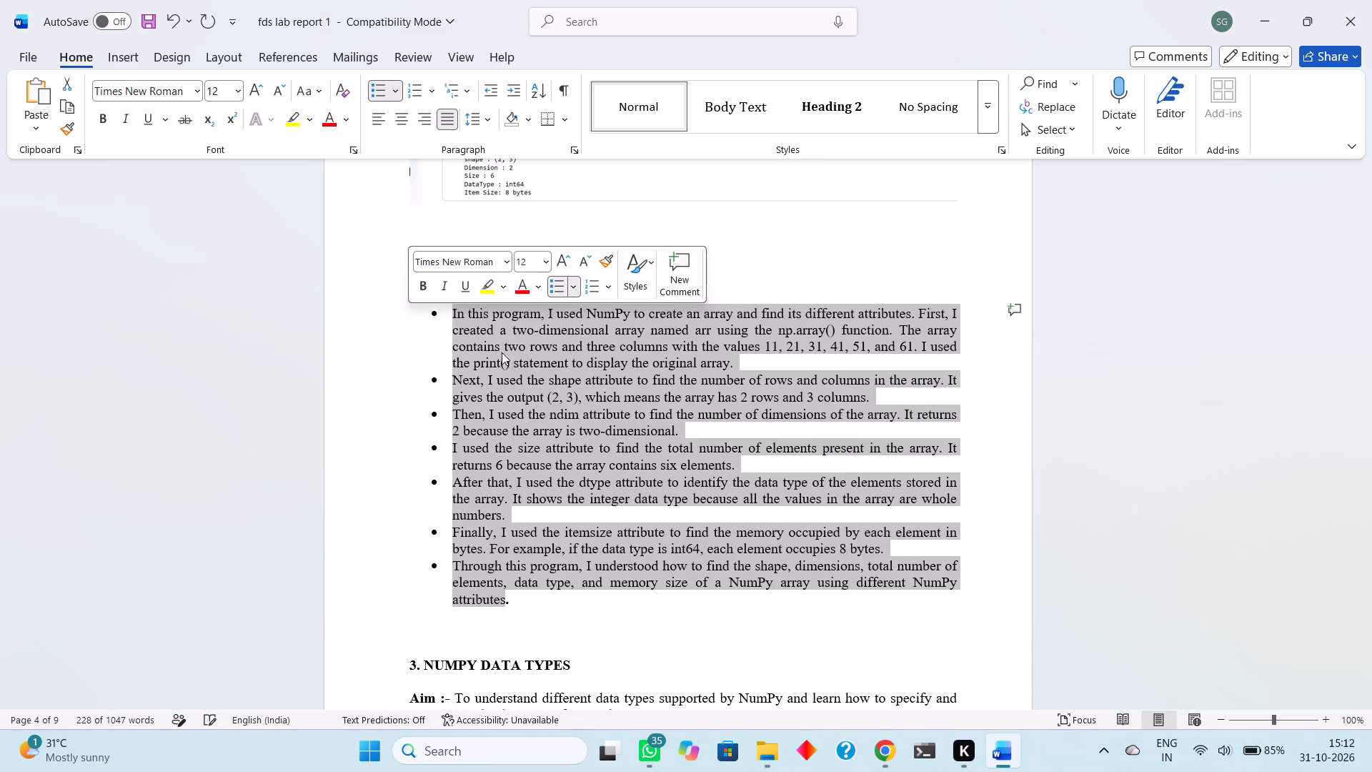
{"action": "left_click", "coordinate": [410, 410]}
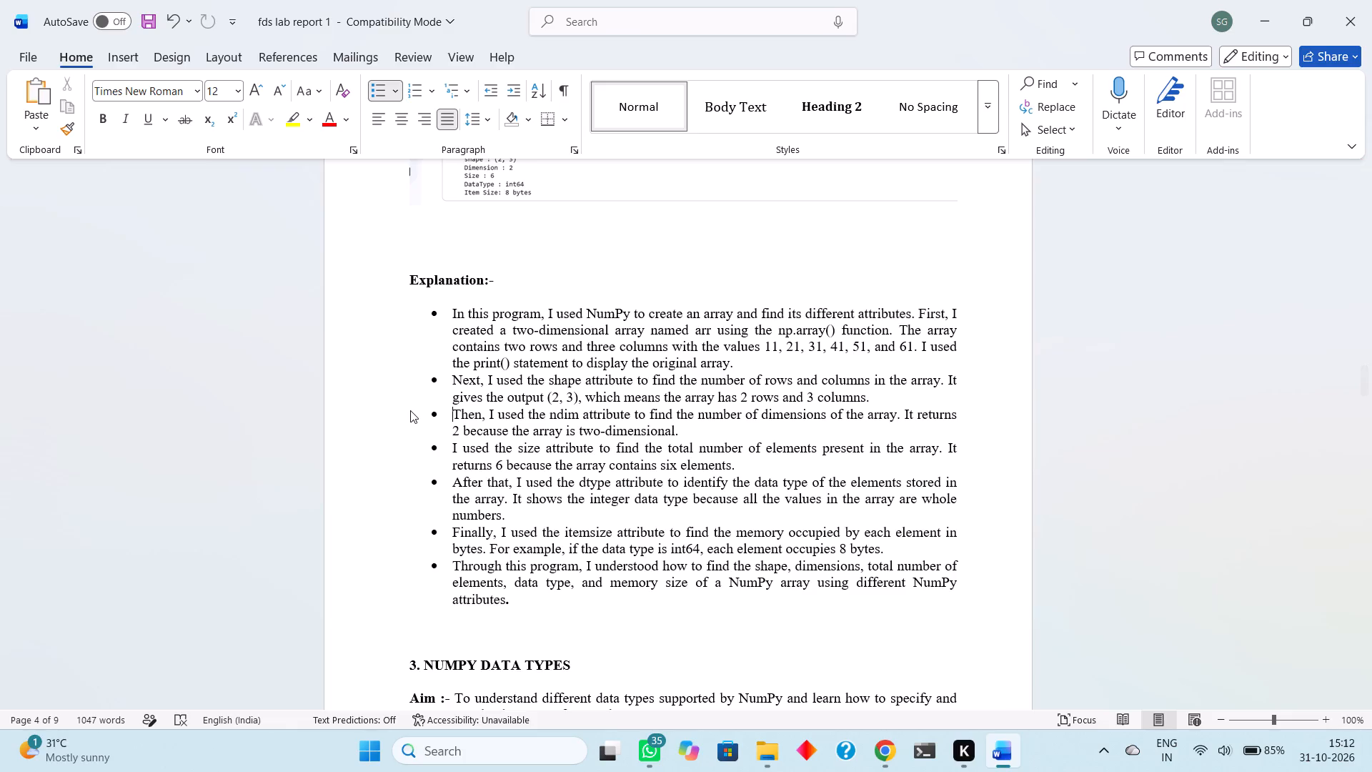
Review section 2's aim, code and output screenshots and explanation through to the start of section 3, NumPy Data Types.
{"action": "scroll", "coordinate": [528, 406], "scroll_direction": "down", "scroll_amount": 2}
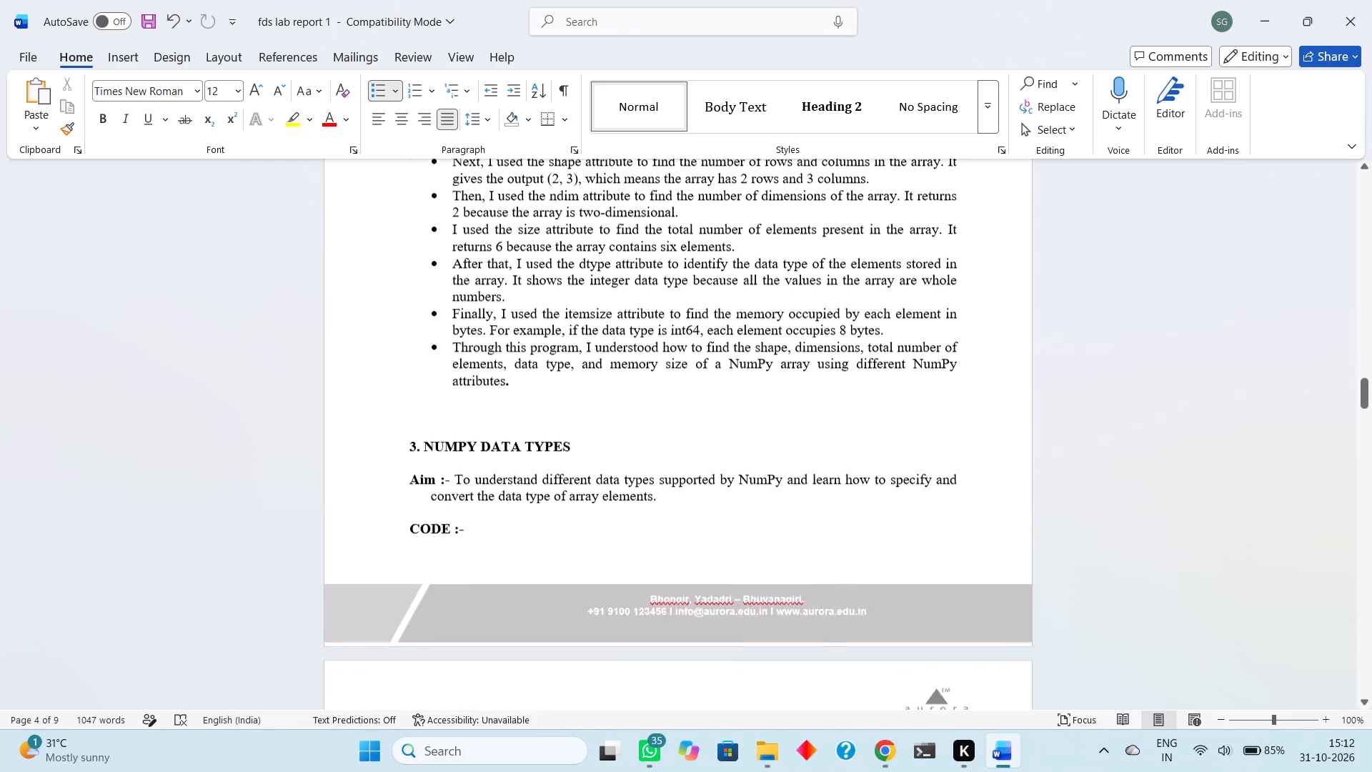
{"action": "scroll", "coordinate": [528, 406], "scroll_direction": "down", "scroll_amount": 1}
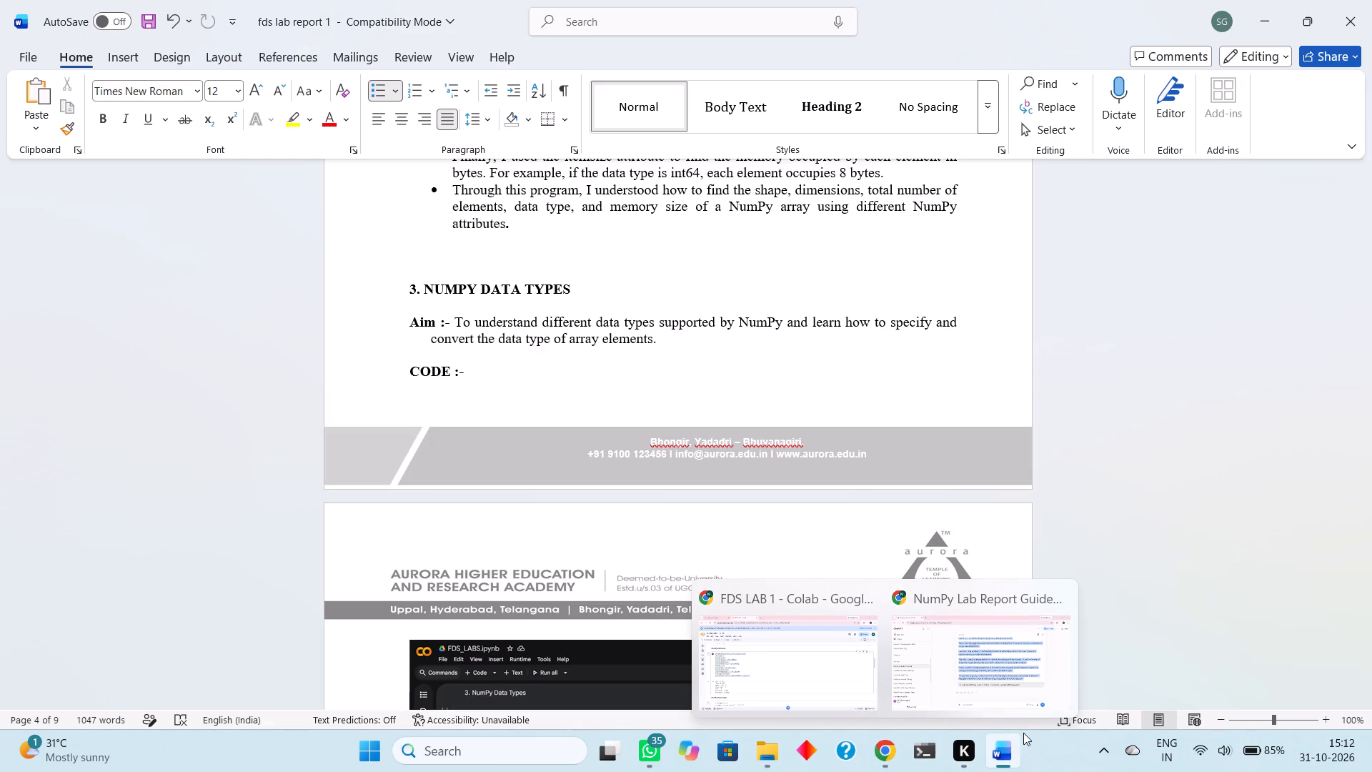
{"action": "scroll", "coordinate": [1033, 468], "scroll_direction": "up", "scroll_amount": 3}
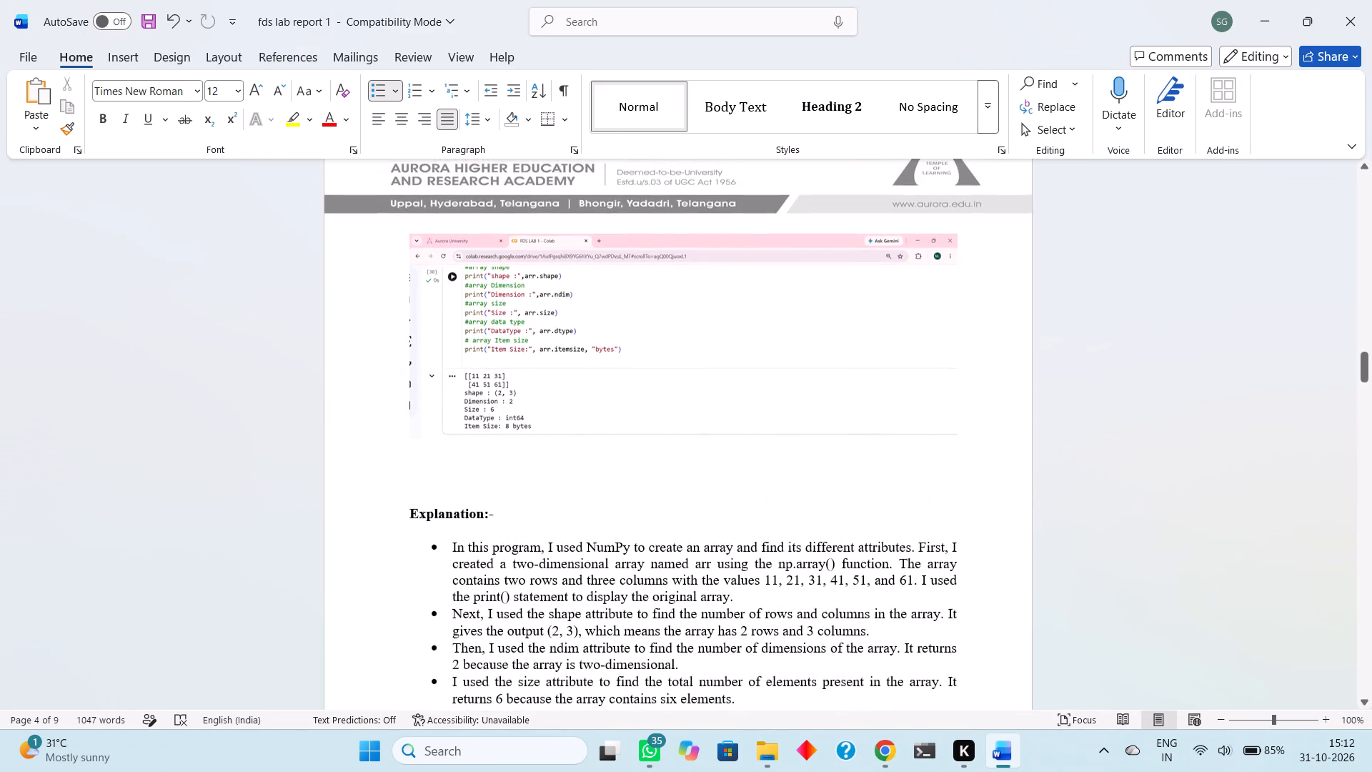
{"action": "scroll", "coordinate": [1033, 468], "scroll_direction": "down", "scroll_amount": 4}
{"action": "scroll", "coordinate": [1033, 468], "scroll_direction": "up", "scroll_amount": 3}
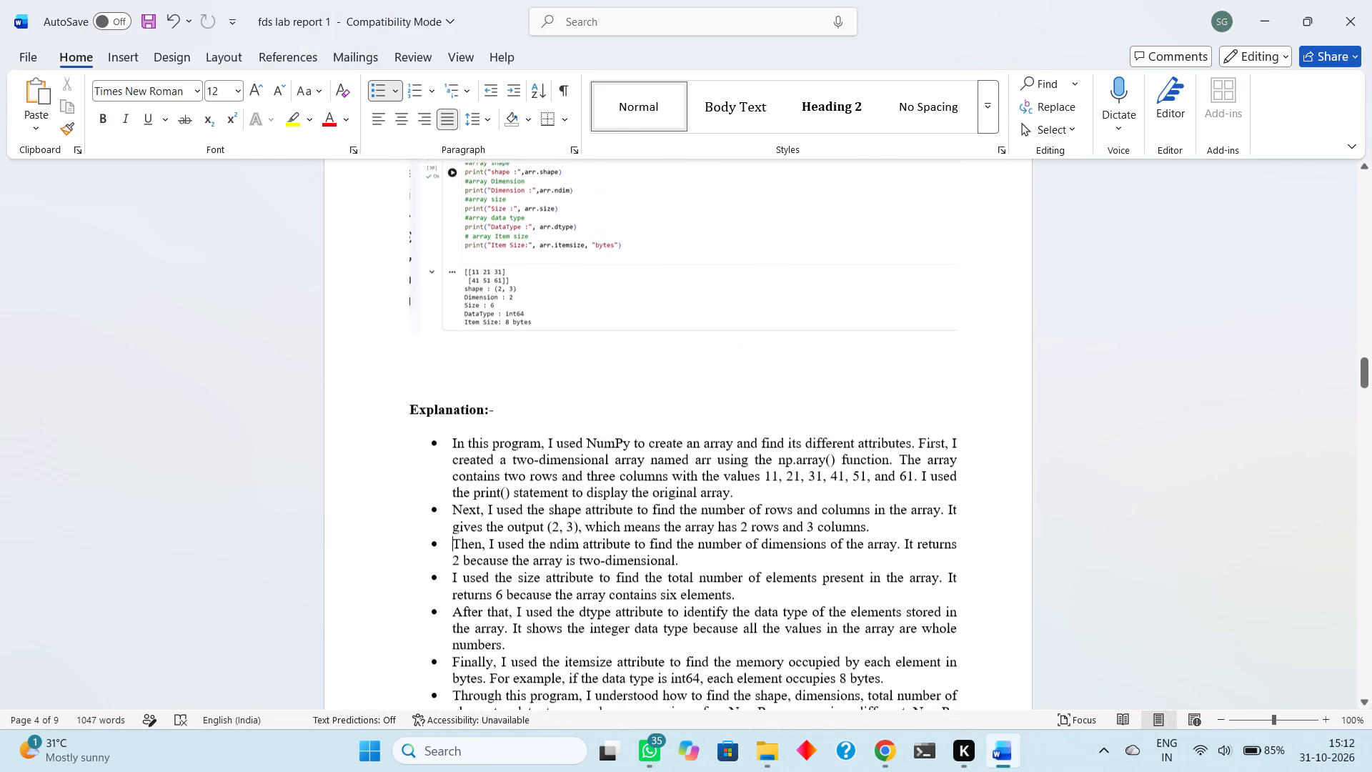
{"action": "scroll", "coordinate": [1033, 468], "scroll_direction": "up", "scroll_amount": 2}
{"action": "scroll", "coordinate": [1033, 468], "scroll_direction": "down", "scroll_amount": 1}
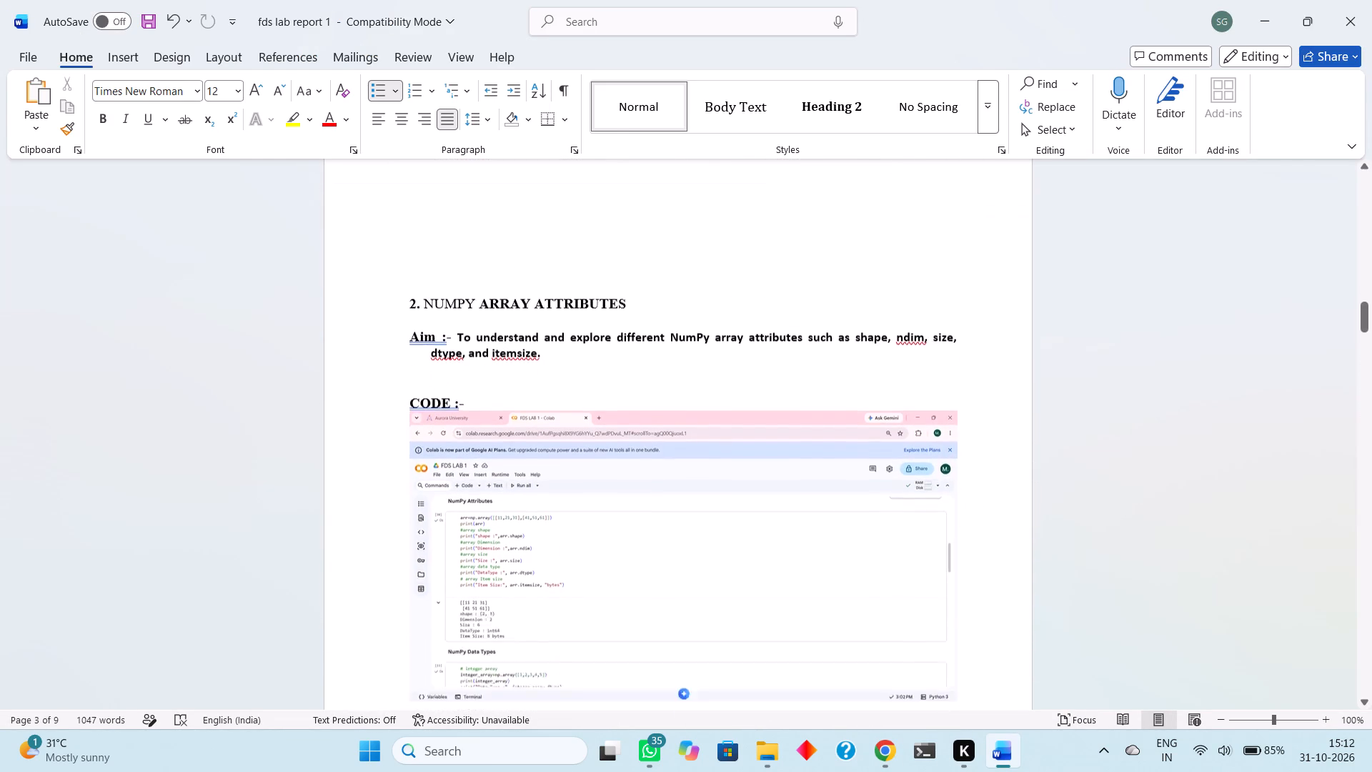
{"action": "scroll", "coordinate": [1033, 468], "scroll_direction": "down", "scroll_amount": 4}
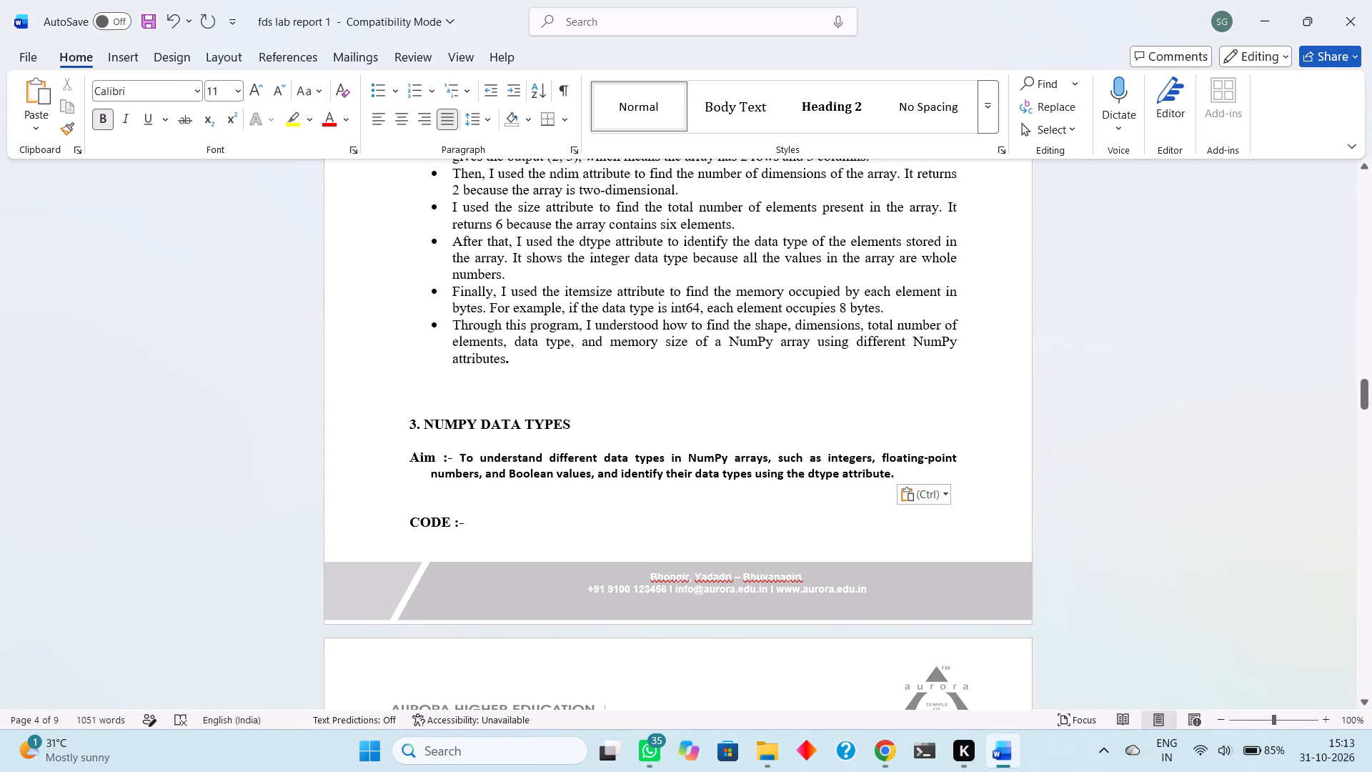
Add blank lines before section 2's "OUTPUT :-" label so that it starts the next page, directly above its output screenshot.
{"action": "scroll", "coordinate": [476, 479], "scroll_direction": "down", "scroll_amount": 1}
{"action": "scroll", "coordinate": [476, 479], "scroll_direction": "up", "scroll_amount": 1}
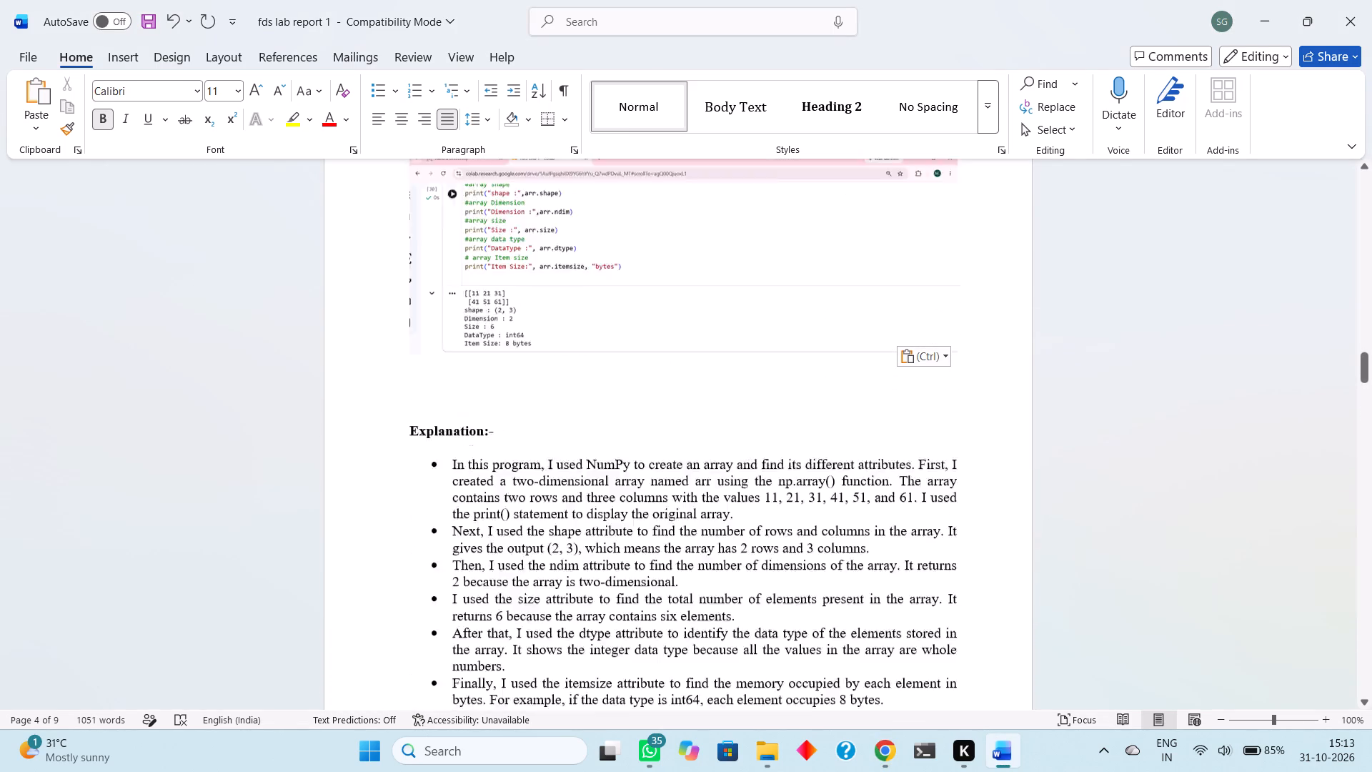
{"action": "scroll", "coordinate": [476, 479], "scroll_direction": "up", "scroll_amount": 5}
{"action": "scroll", "coordinate": [476, 479], "scroll_direction": "down", "scroll_amount": 1}
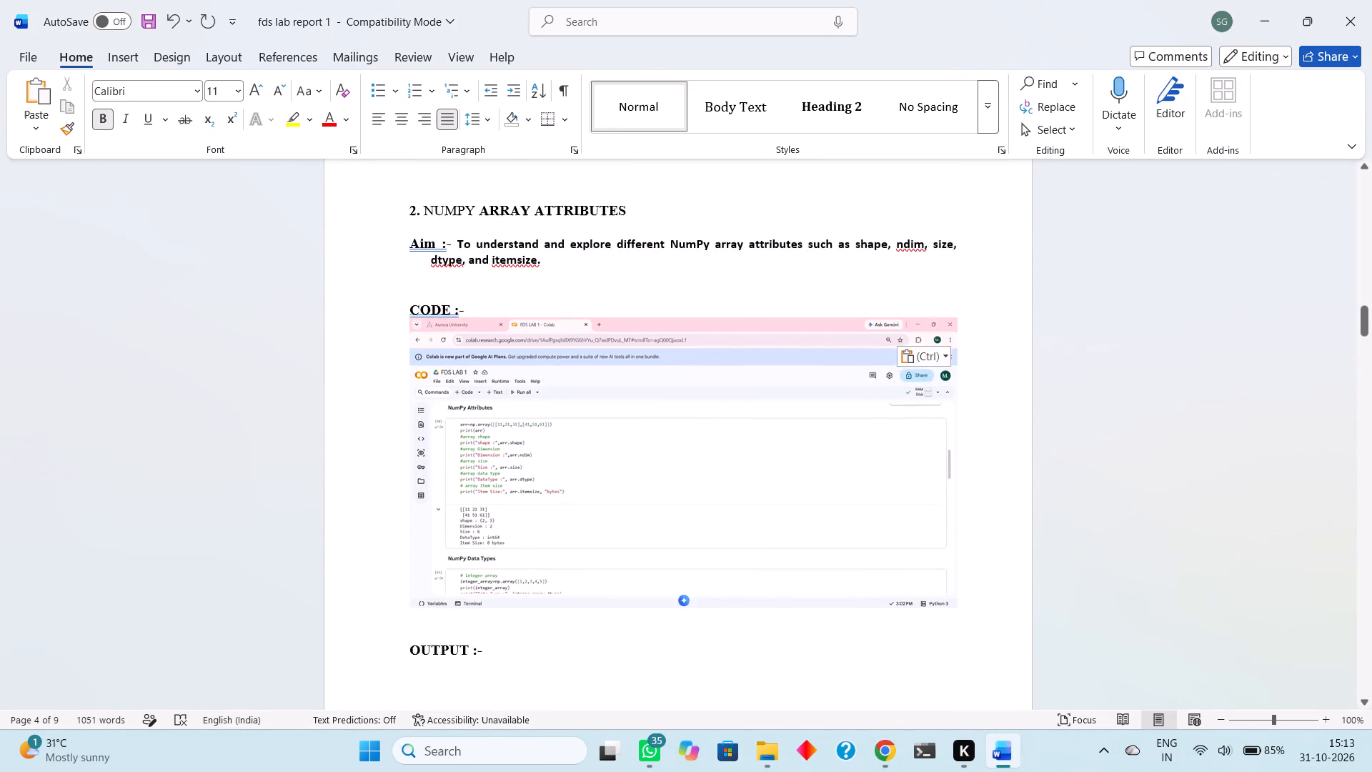
{"action": "scroll", "coordinate": [476, 479], "scroll_direction": "down", "scroll_amount": 3}
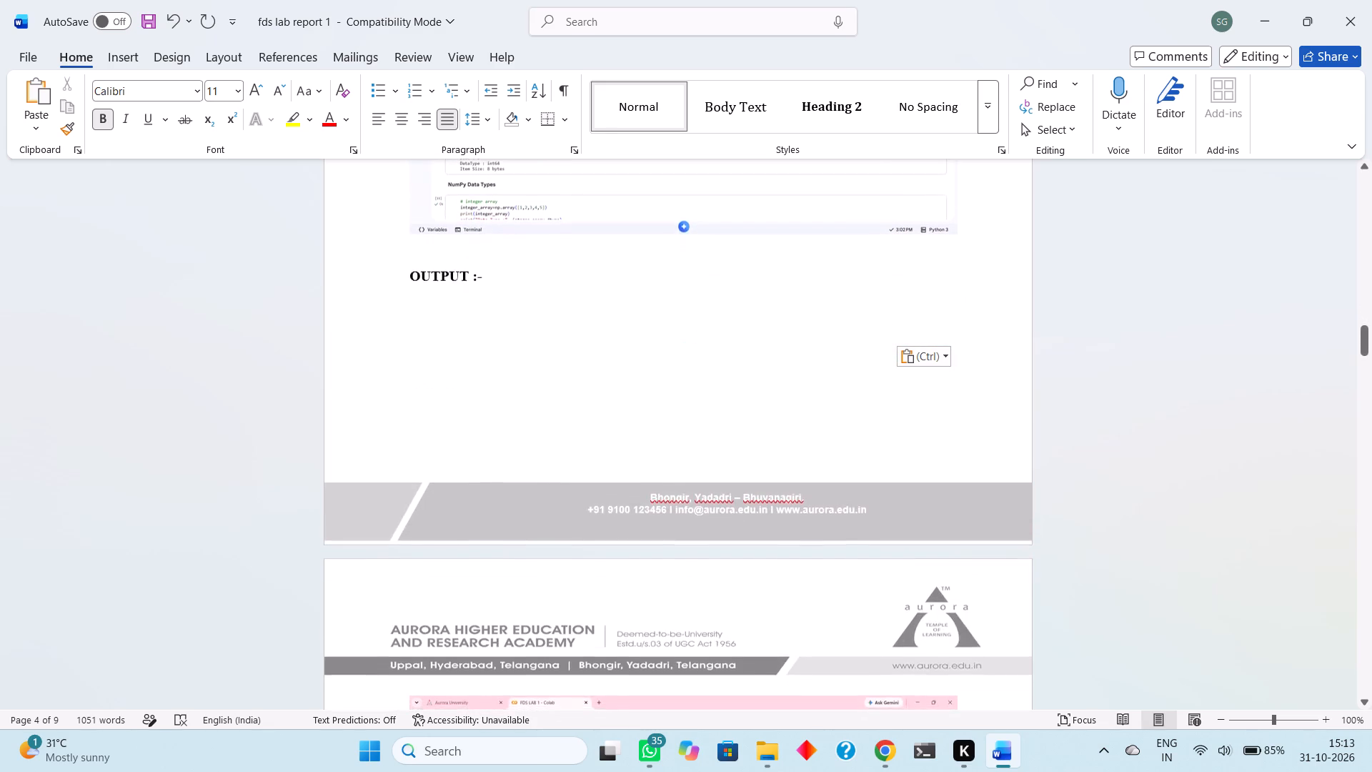
{"action": "scroll", "coordinate": [476, 479], "scroll_direction": "down", "scroll_amount": 1}
{"action": "scroll", "coordinate": [476, 479], "scroll_direction": "up", "scroll_amount": 3}
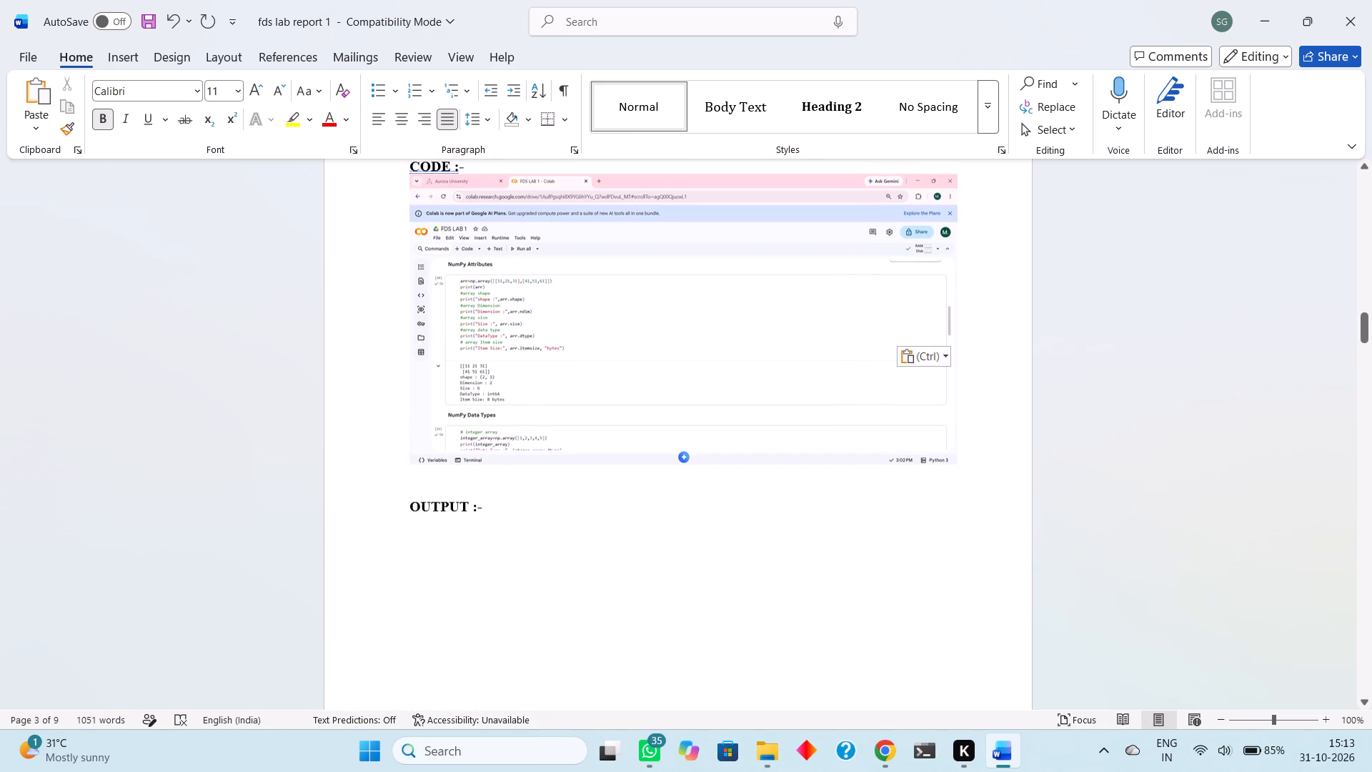
{"action": "left_click", "coordinate": [464, 486]}
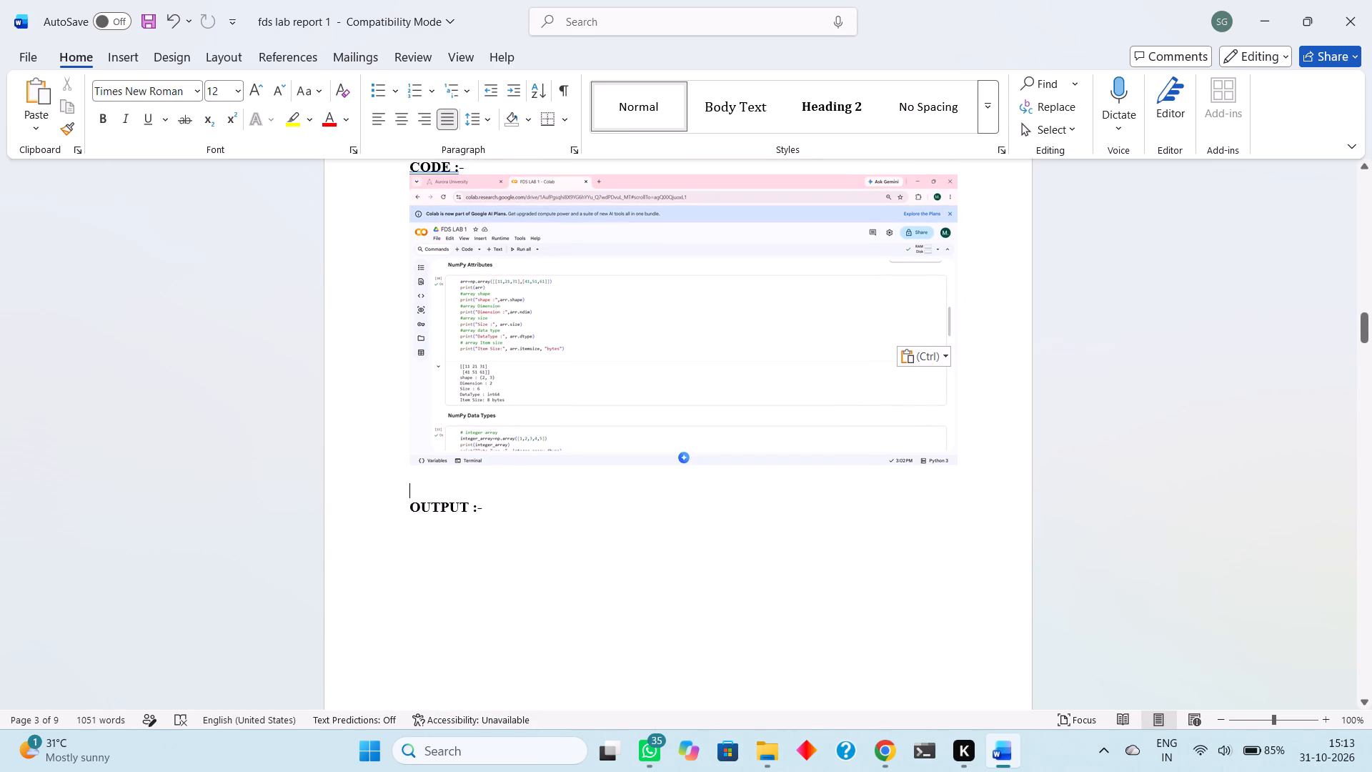
{"action": "left_click", "coordinate": [410, 506]}
{"action": "key", "text": "Return"}
{"action": "key", "text": "Return"}
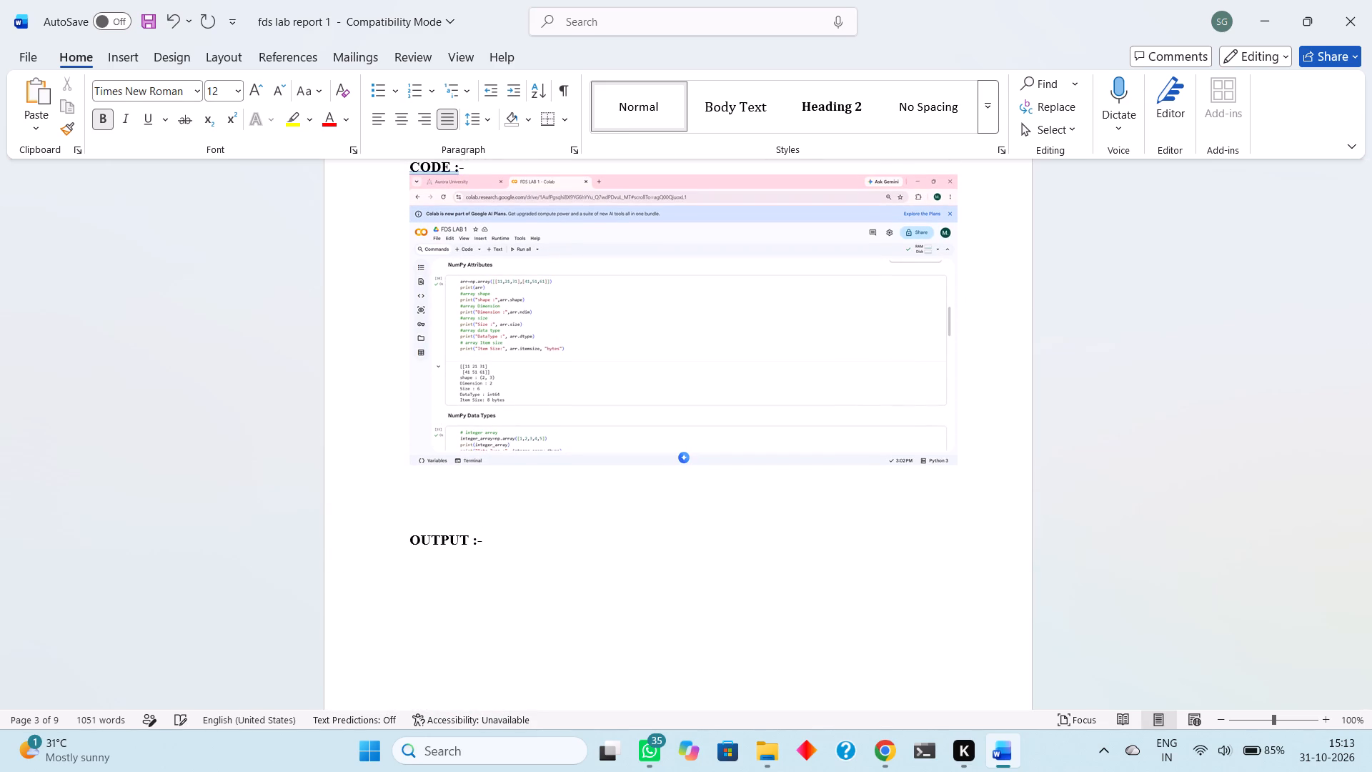
{"action": "scroll", "coordinate": [410, 506], "scroll_direction": "down", "scroll_amount": 1}
{"action": "key", "text": "Return"}
{"action": "key", "text": "Return"}
{"action": "key", "text": "Return"}
{"action": "key", "text": "Return"}
{"action": "key", "text": "Return"}
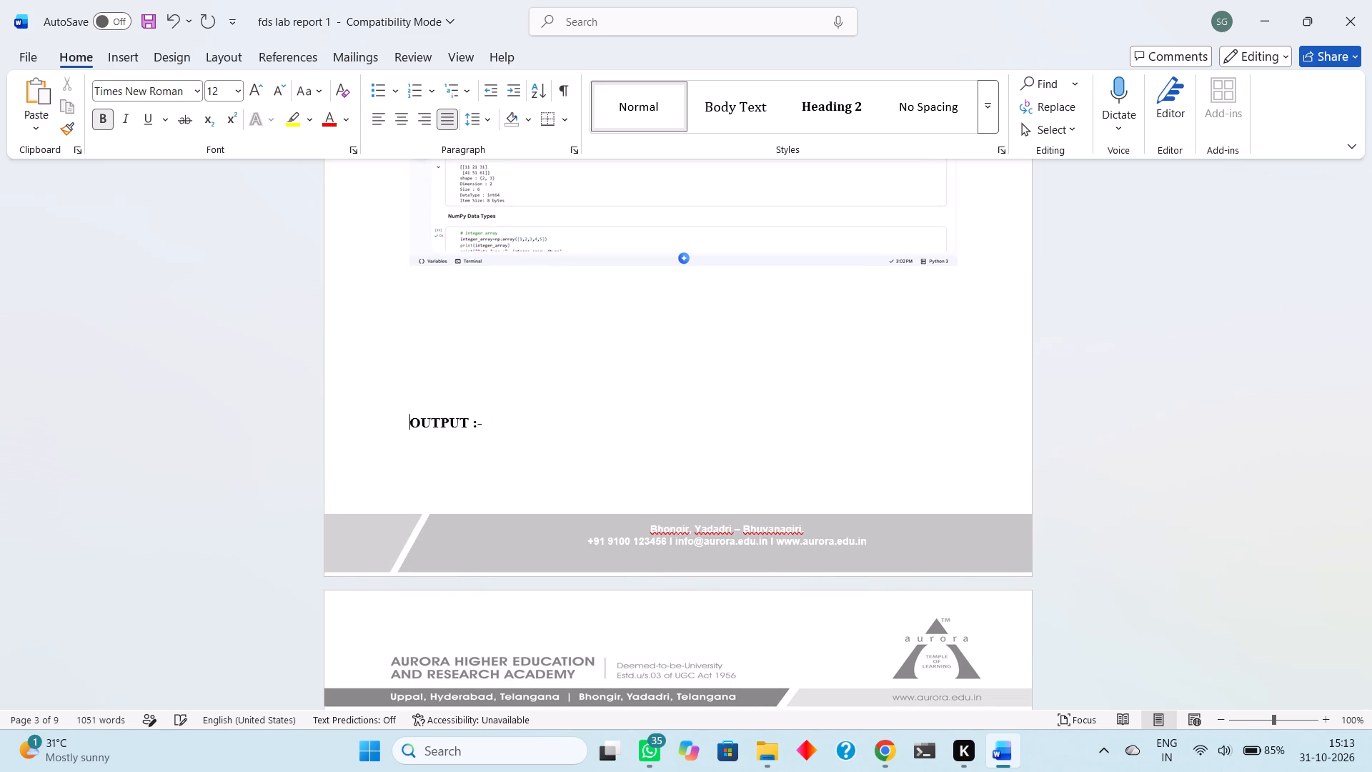
{"action": "key", "text": "Return"}
{"action": "key", "text": "Return"}
{"action": "key", "text": "Return"}
{"action": "key", "text": "Return"}
{"action": "key", "text": "Return"}
{"action": "key", "text": "Return"}
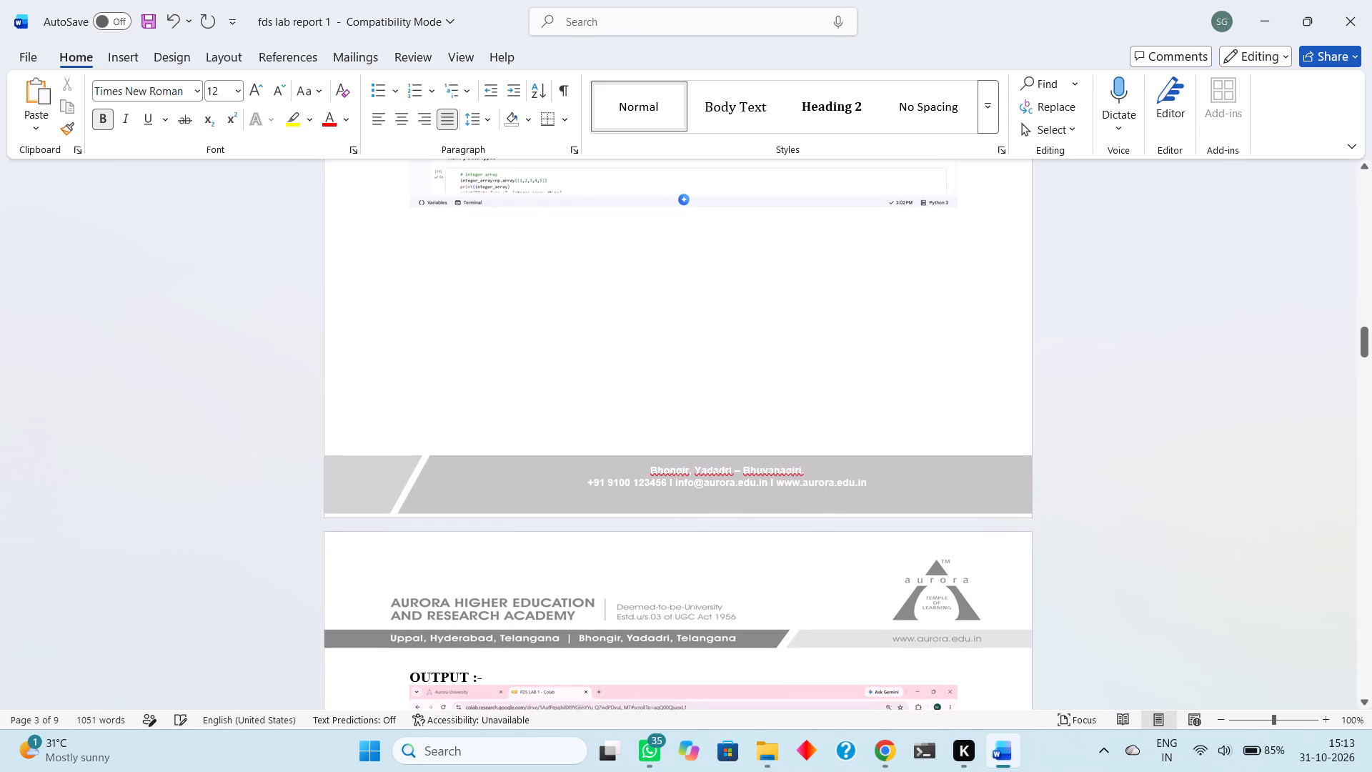
Add blank lines before the "3. NUMPY DATA TYPES" heading so that section 3 starts on a new page.
{"action": "scroll", "coordinate": [410, 506], "scroll_direction": "up", "scroll_amount": 1}
{"action": "scroll", "coordinate": [410, 506], "scroll_direction": "down", "scroll_amount": 1}
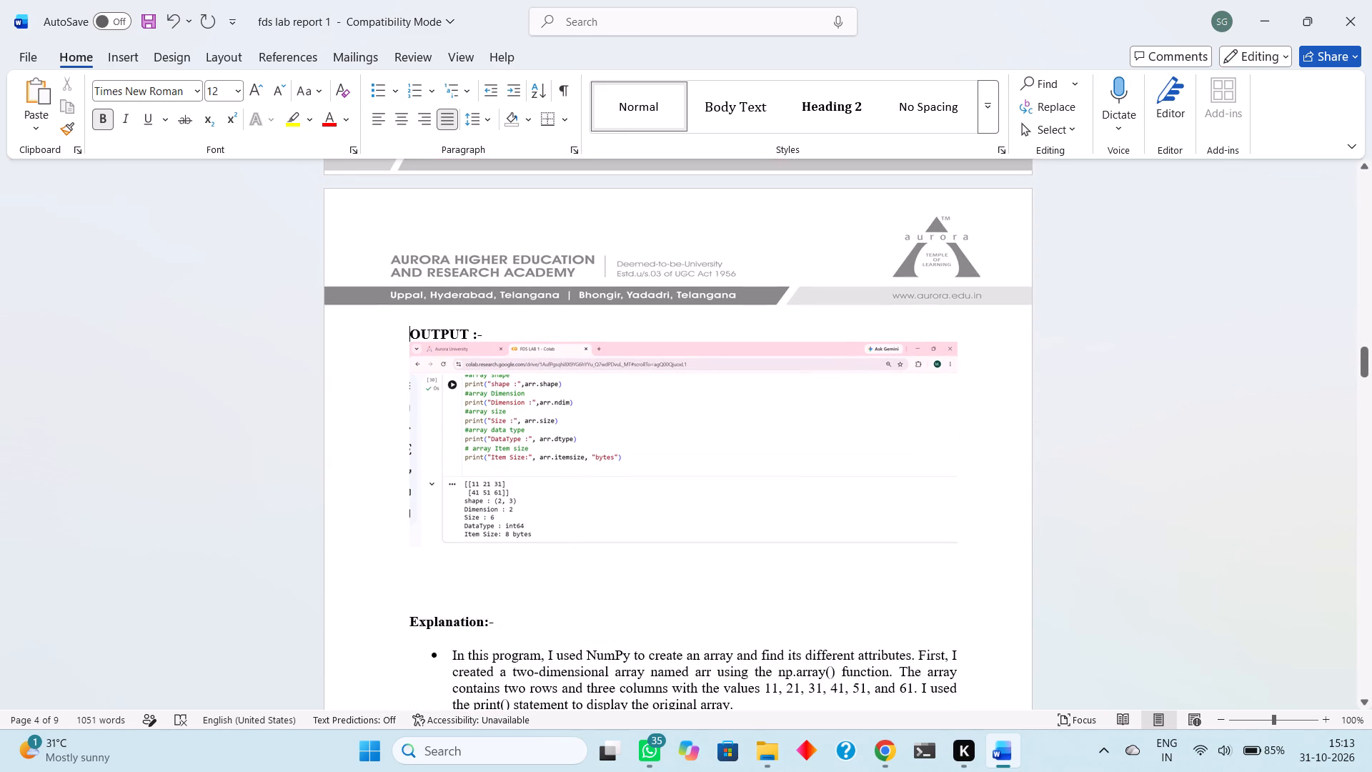
{"action": "scroll", "coordinate": [410, 506], "scroll_direction": "down", "scroll_amount": 3}
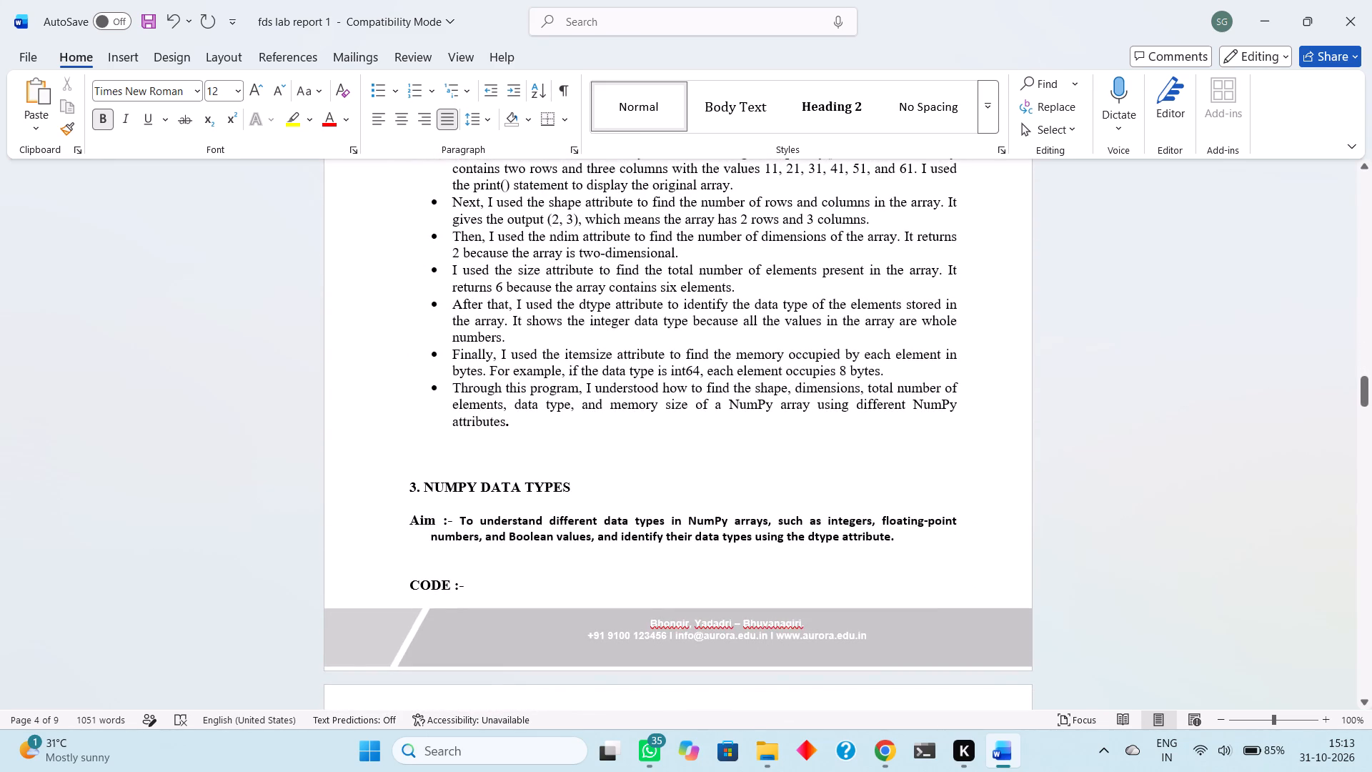
{"action": "scroll", "coordinate": [410, 506], "scroll_direction": "down", "scroll_amount": 1}
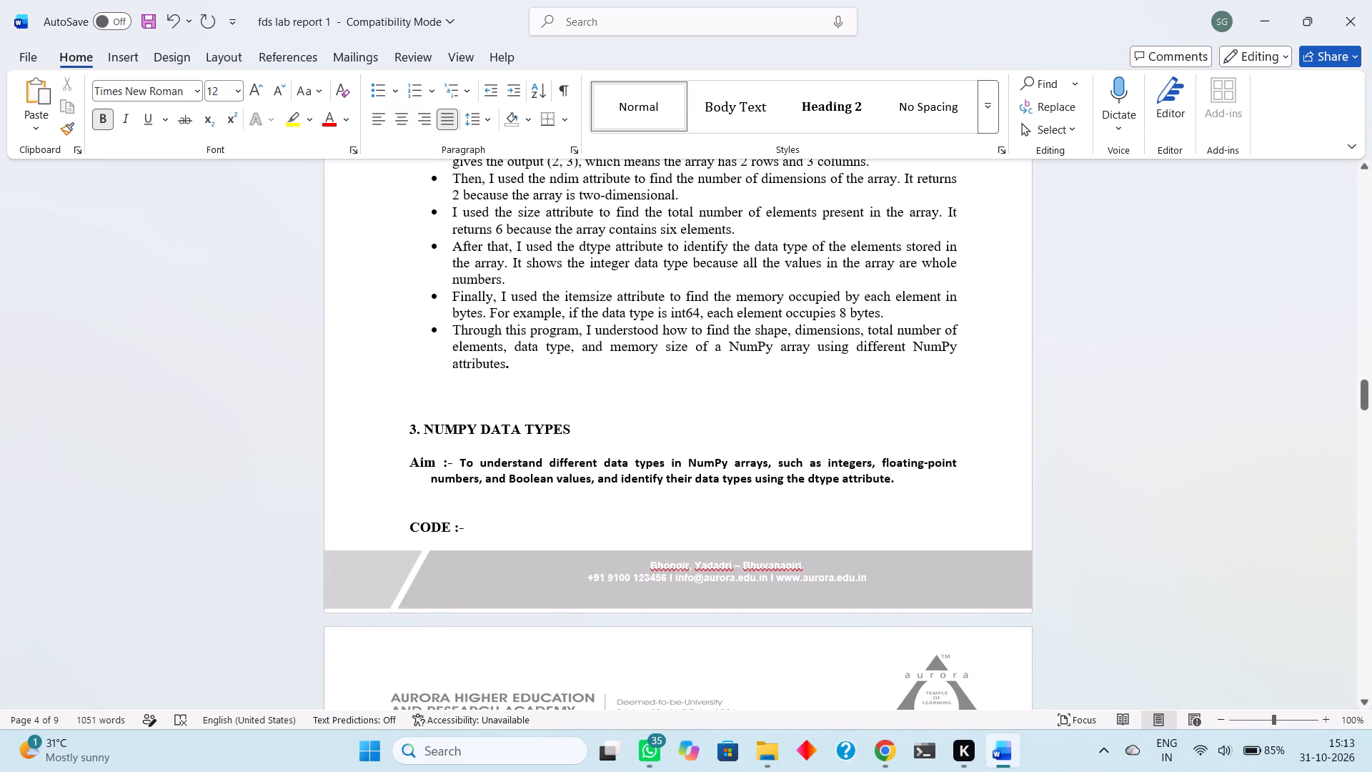
{"action": "left_click", "coordinate": [407, 430]}
{"action": "key", "text": "Return"}
{"action": "key", "text": "Return"}
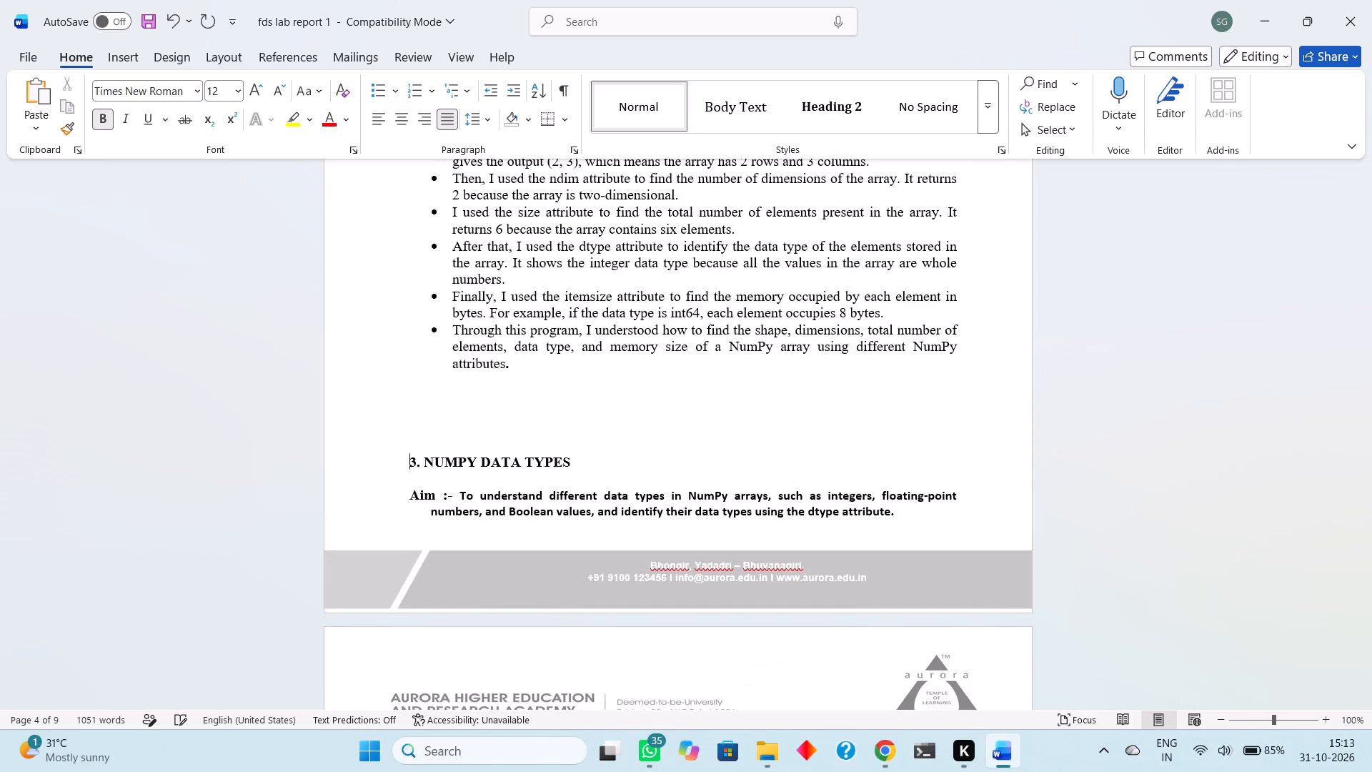
{"action": "key", "text": "Return"}
{"action": "key", "text": "Return"}
{"action": "key", "text": "Return"}
{"action": "key", "text": "Return"}
{"action": "key", "text": "Return"}
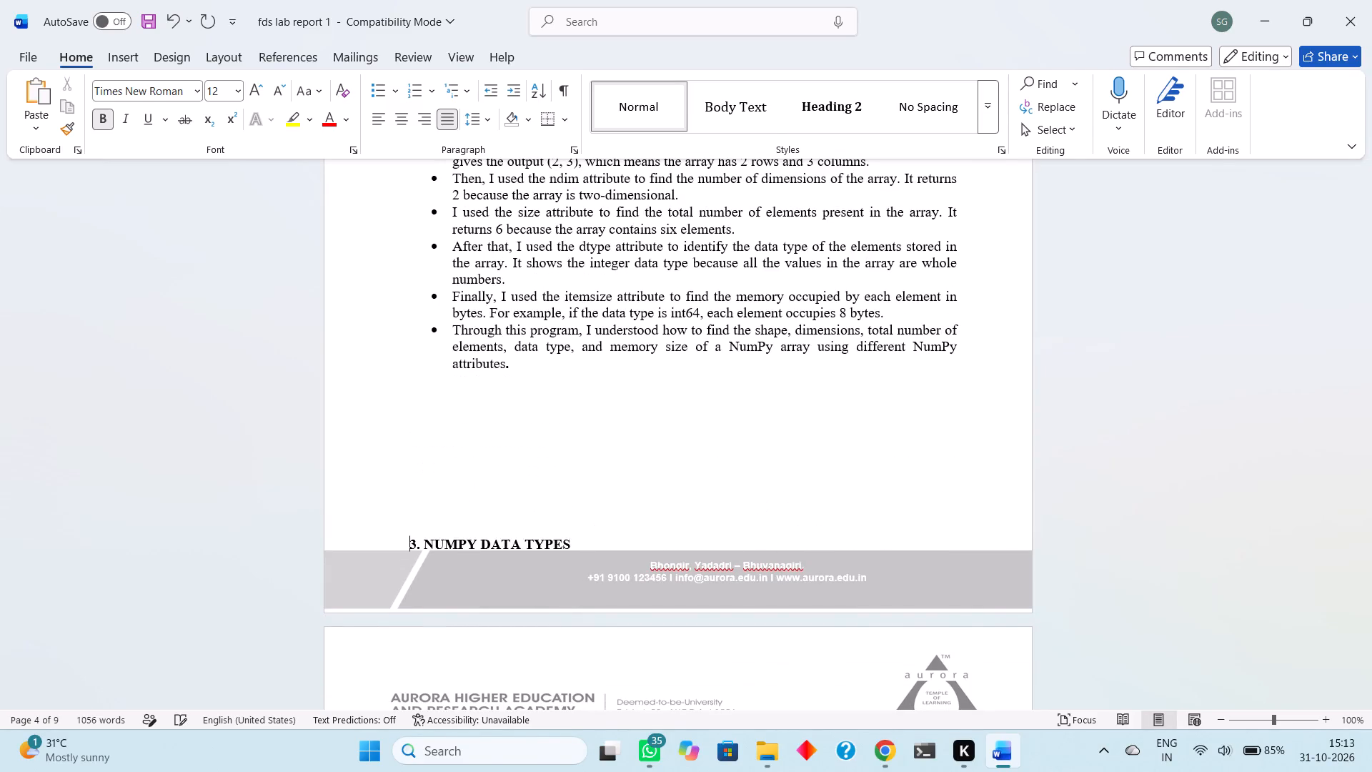
{"action": "key", "text": "Return"}
Switch to ChatGPT in Chrome and copy the Experiment 4 NumPy Indexing aim, from "To access" to "indexing", without its Aim label.
{"action": "scroll", "coordinate": [407, 430], "scroll_direction": "down", "scroll_amount": 2}
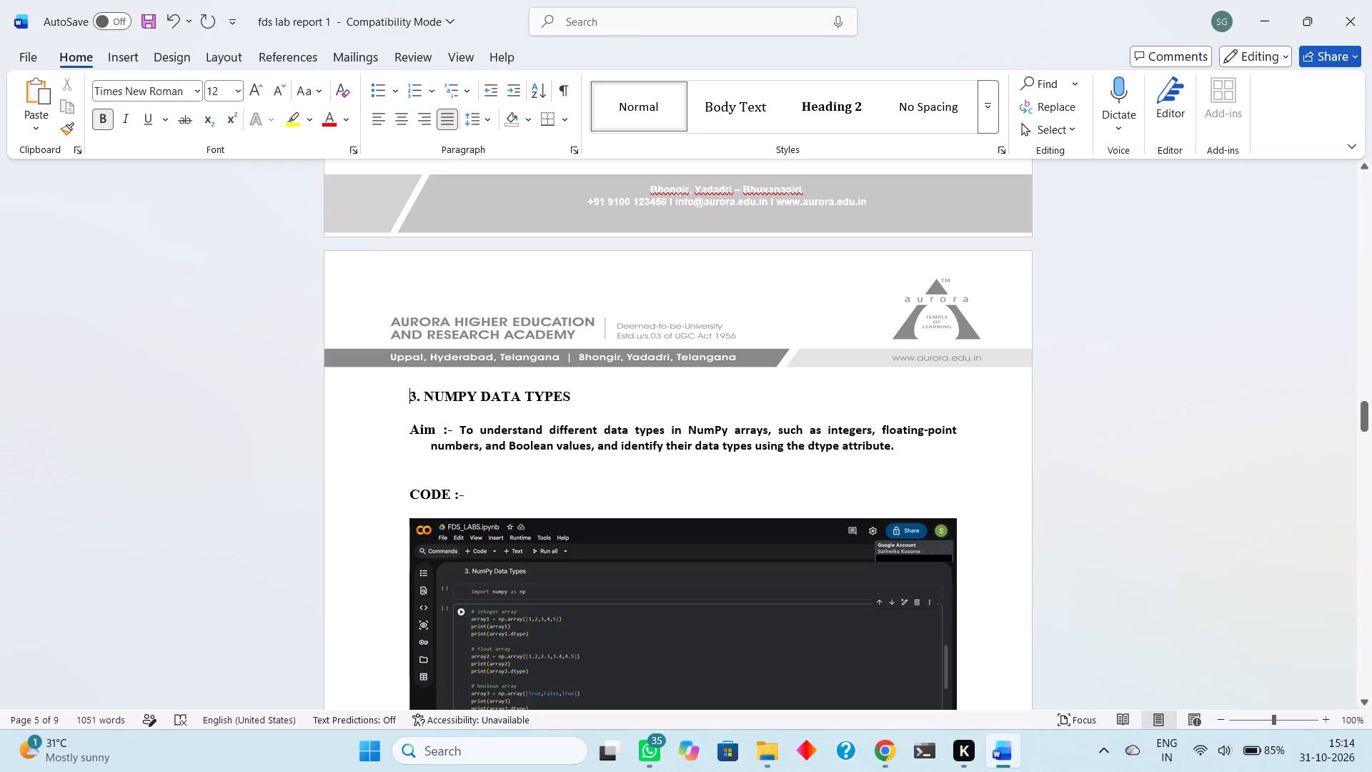
{"action": "scroll", "coordinate": [725, 462], "scroll_direction": "down", "scroll_amount": 1}
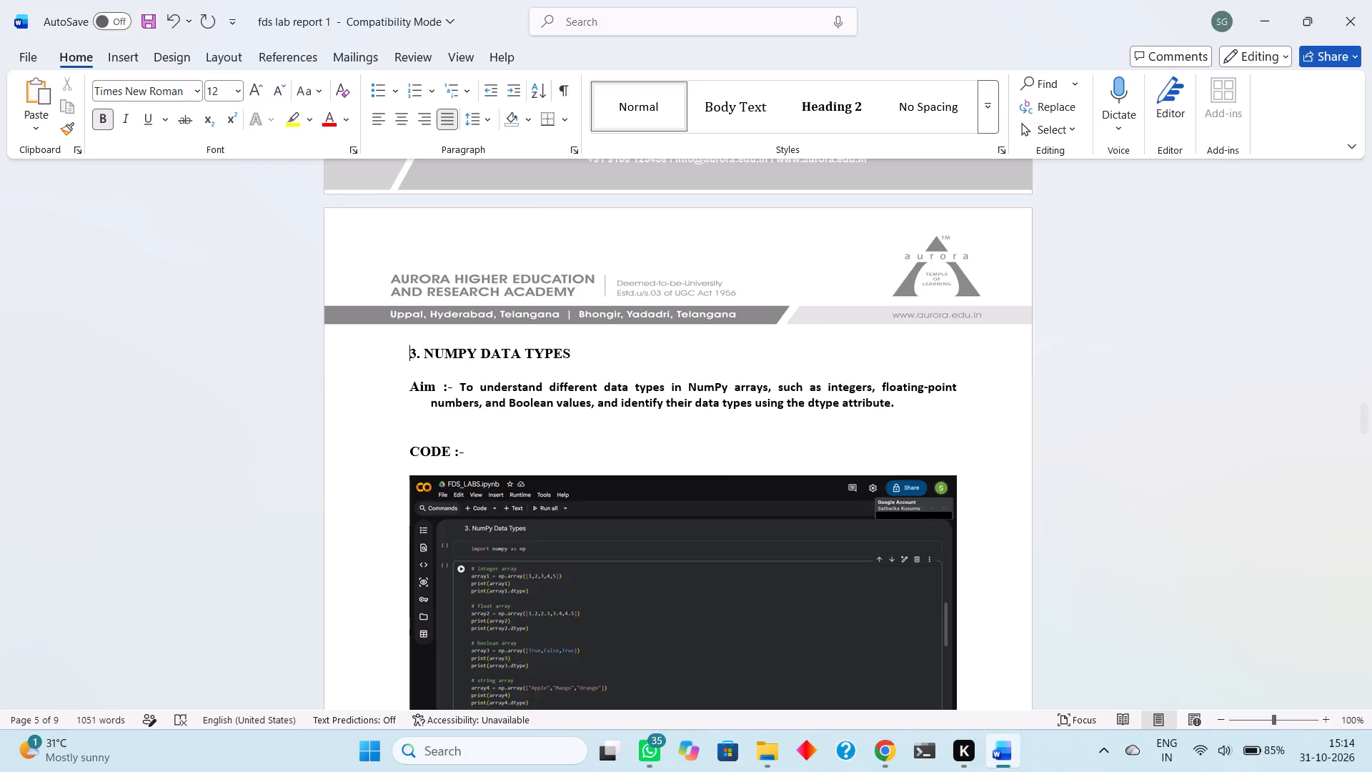
{"action": "key", "text": "alt+Tab"}
{"action": "key", "text": "alt+Tab"}
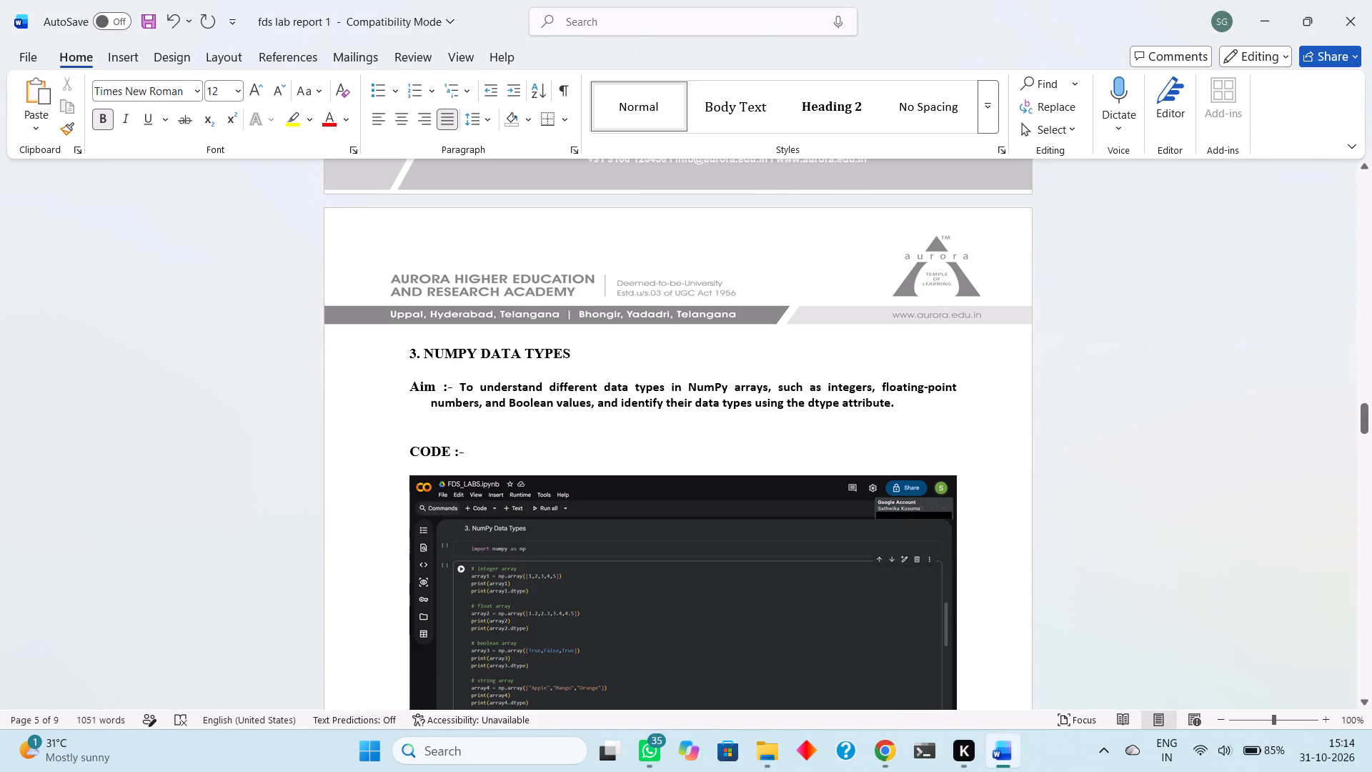
{"action": "scroll", "coordinate": [725, 462], "scroll_direction": "down", "scroll_amount": 1}
{"action": "key", "text": "alt+Tab"}
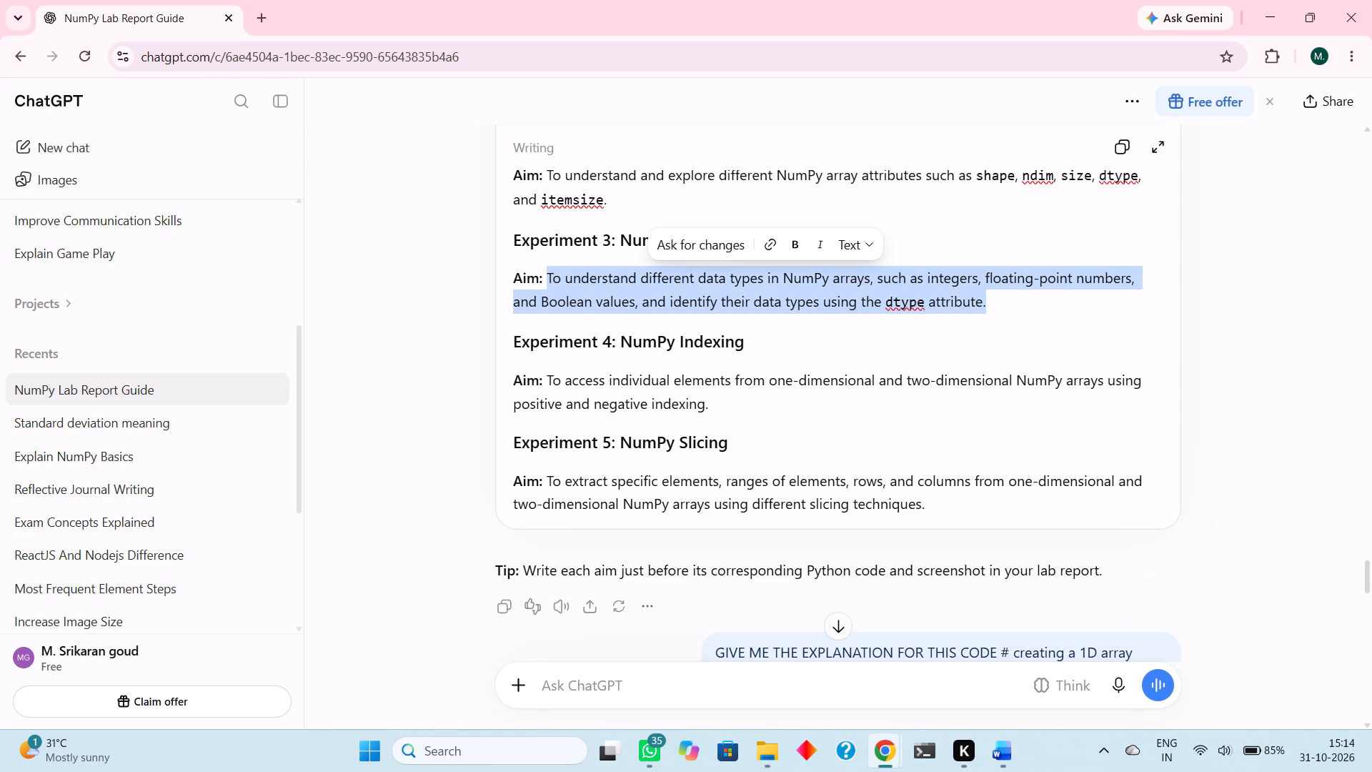
{"action": "left_click_drag", "start_coordinate": [717, 411], "coordinate": [546, 384]}
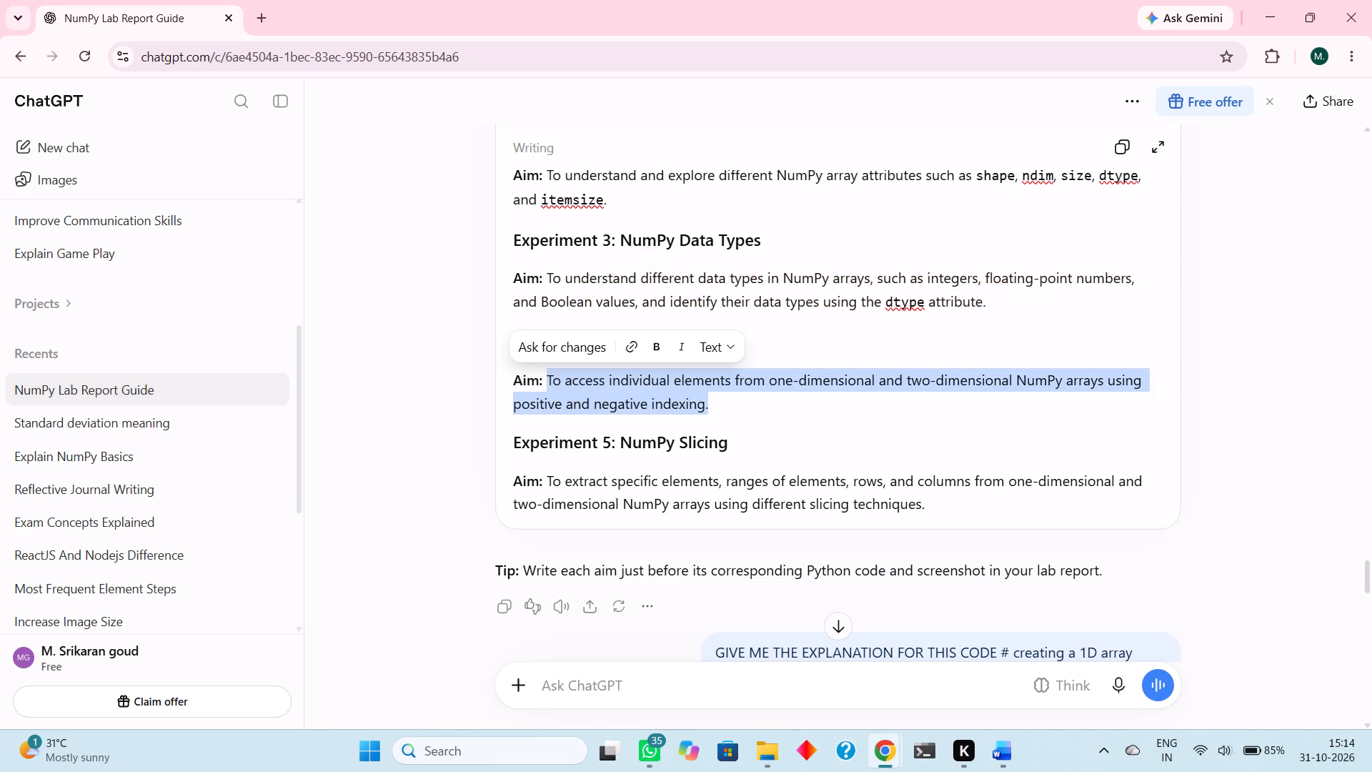
{"action": "key", "text": "ctrl+c"}
Back in the Word report, add blank lines before the "4. NUMPY ARRAY INDEXING" heading to move it onto the page with its aim.
{"action": "key", "text": "alt+Tab"}
{"action": "scroll", "coordinate": [559, 425], "scroll_direction": "down", "scroll_amount": 2}
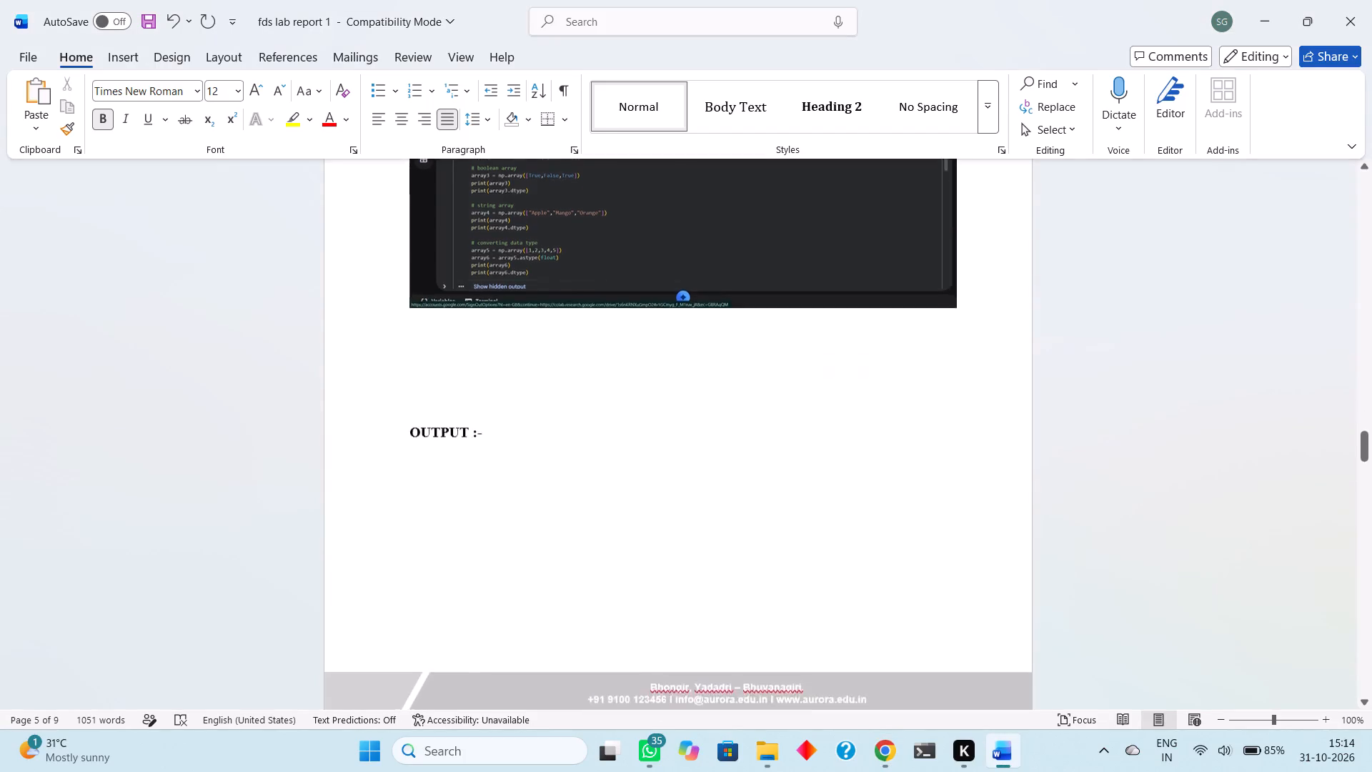
{"action": "scroll", "coordinate": [559, 425], "scroll_direction": "down", "scroll_amount": 5}
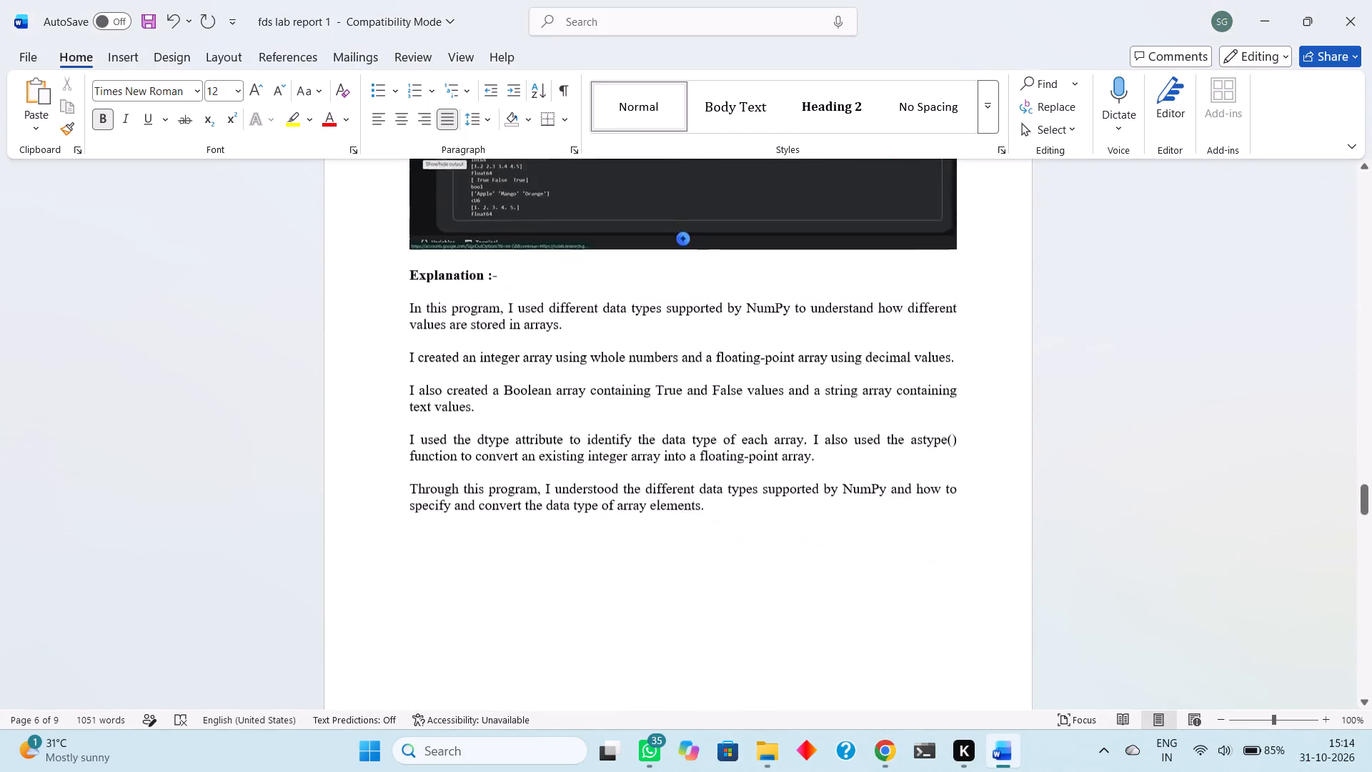
{"action": "scroll", "coordinate": [559, 425], "scroll_direction": "down", "scroll_amount": 1}
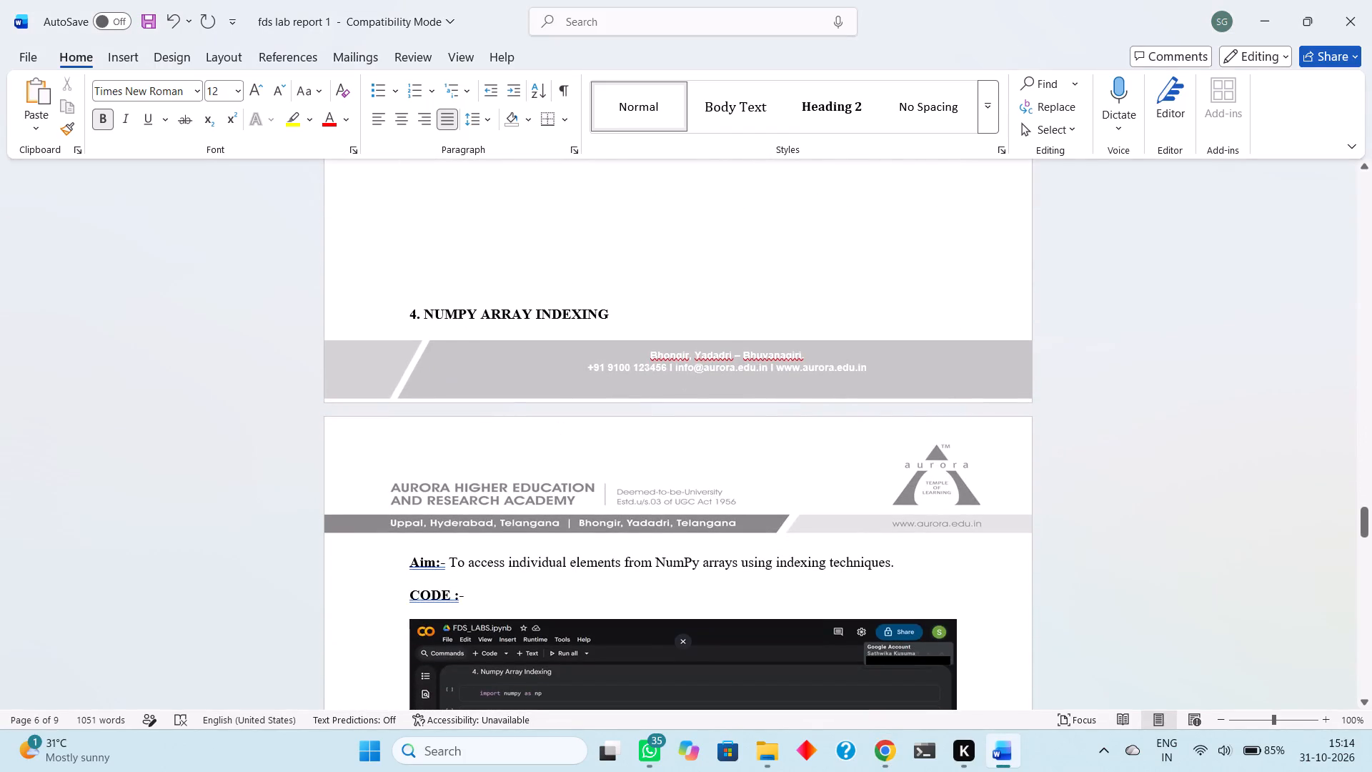
{"action": "left_click", "coordinate": [404, 315]}
{"action": "key", "text": "Return"}
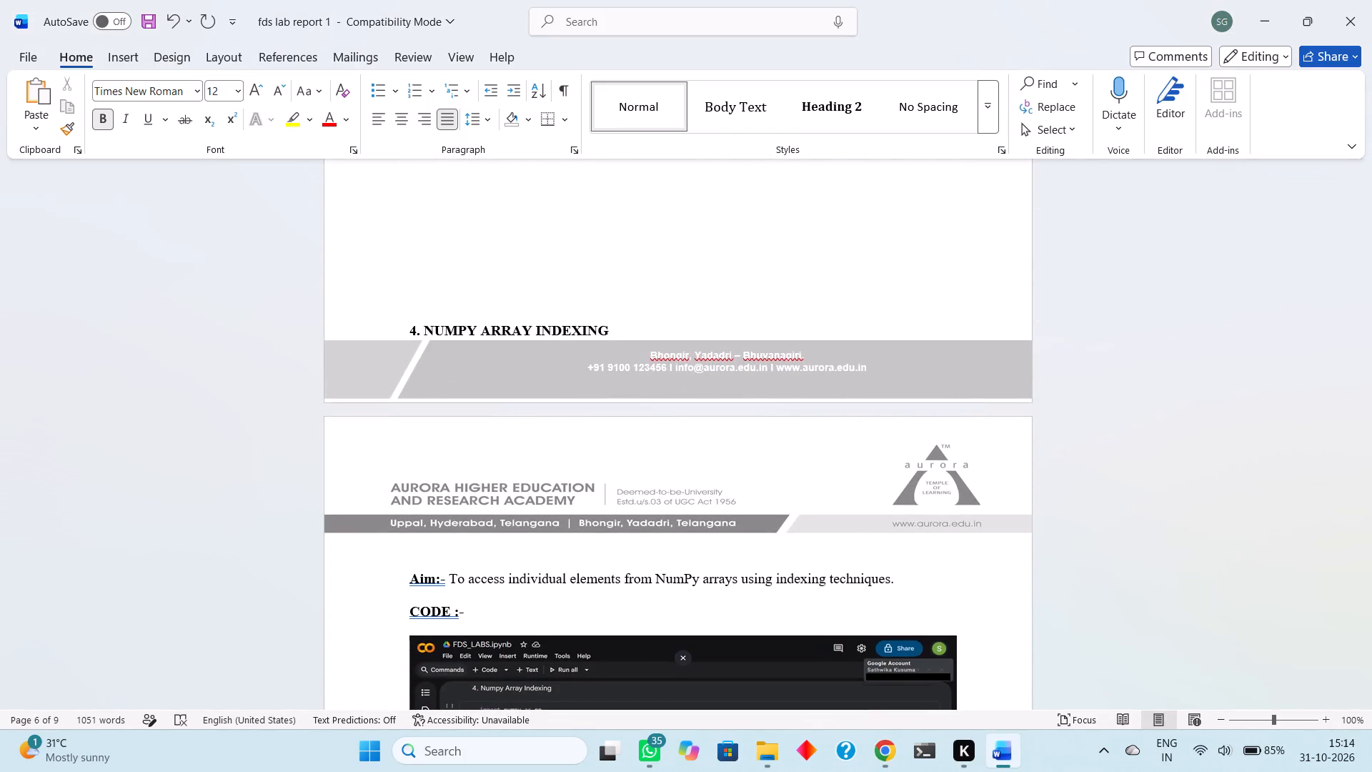
{"action": "key", "text": "Return"}
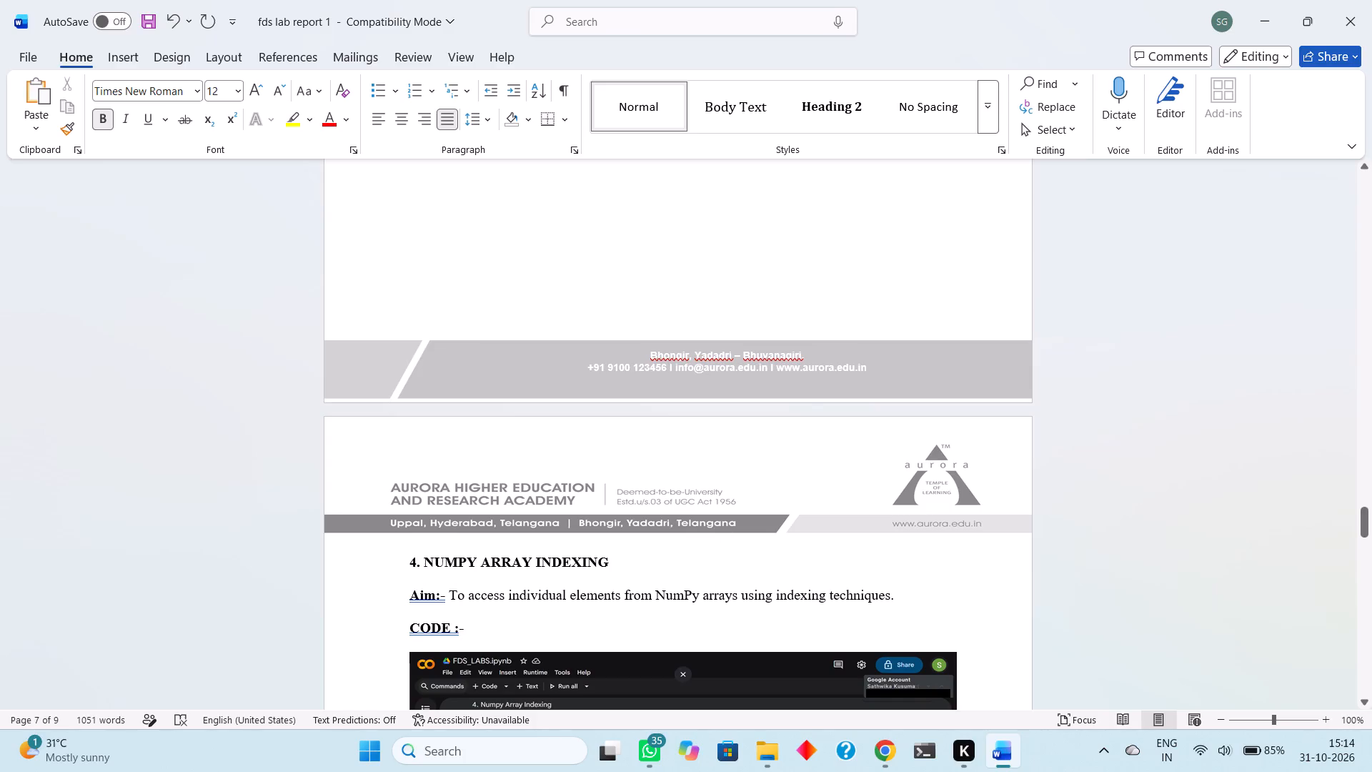
Replace the old aim text after section 4's "Aim:-" label with the copied NumPy Indexing aim, keeping the label.
{"action": "left_click_drag", "start_coordinate": [898, 599], "coordinate": [482, 580]}
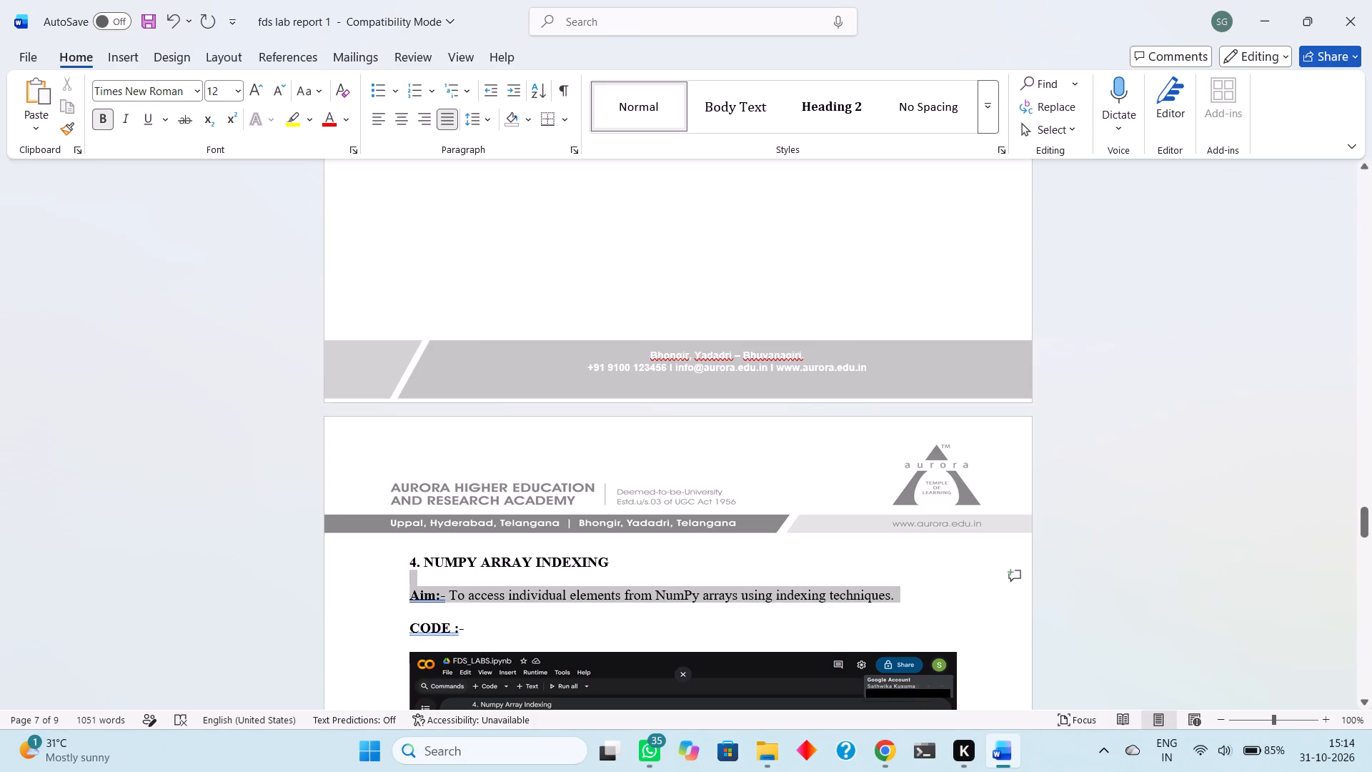
{"action": "left_click_drag", "start_coordinate": [482, 580], "coordinate": [457, 594]}
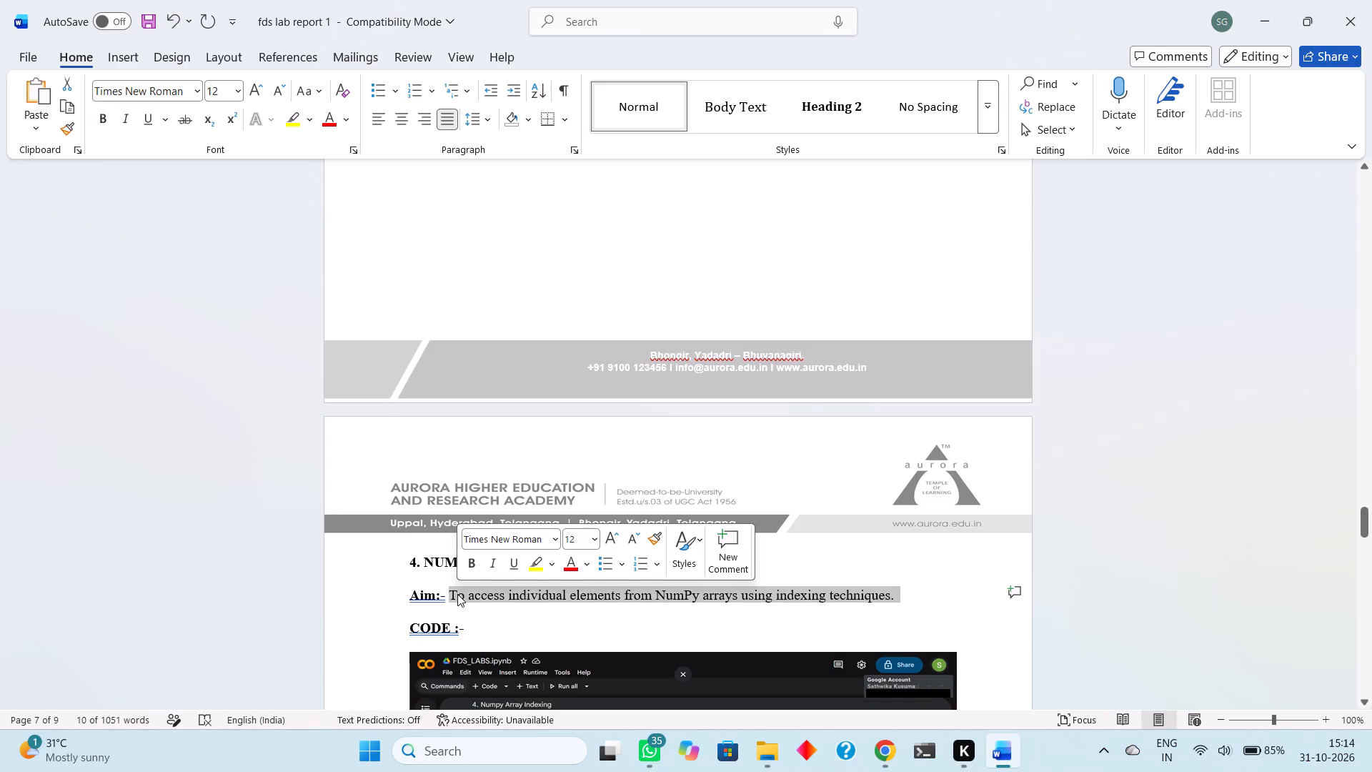
{"action": "key", "text": "BackSpace"}
{"action": "key", "text": "ctrl+v"}
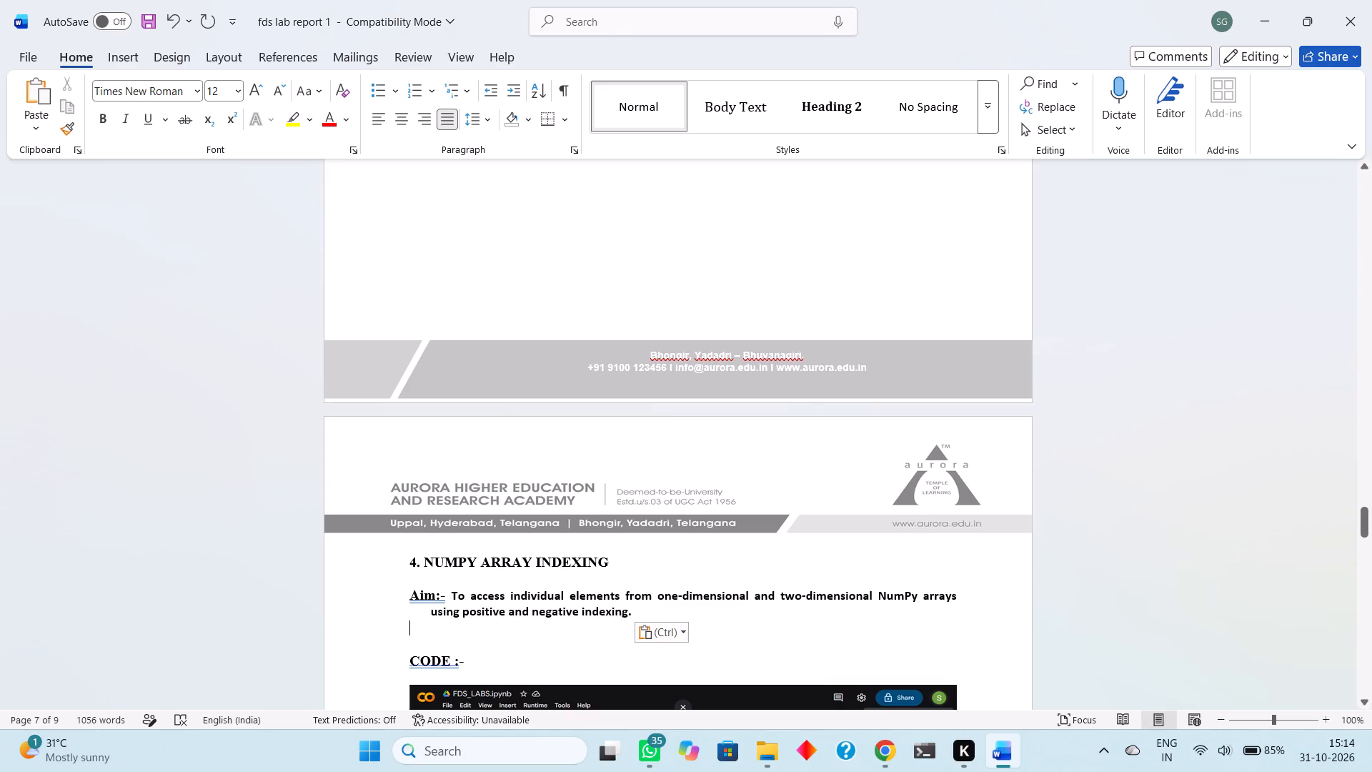
Switch to ChatGPT in Chrome and copy the Experiment 5 NumPy Slicing aim, from "To extract" to "techniques", without its Aim label.
{"action": "scroll", "coordinate": [762, 598], "scroll_direction": "down", "scroll_amount": 4}
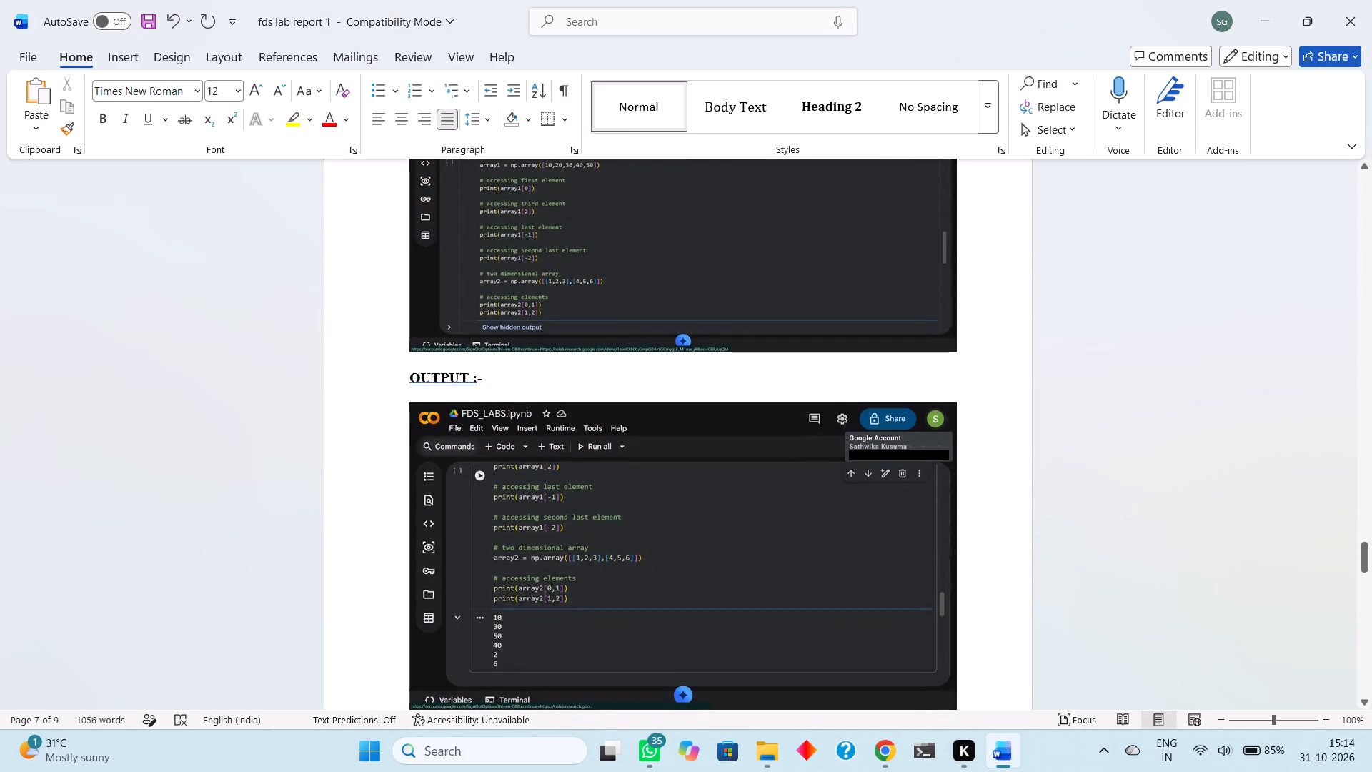
{"action": "scroll", "coordinate": [762, 598], "scroll_direction": "up", "scroll_amount": 2}
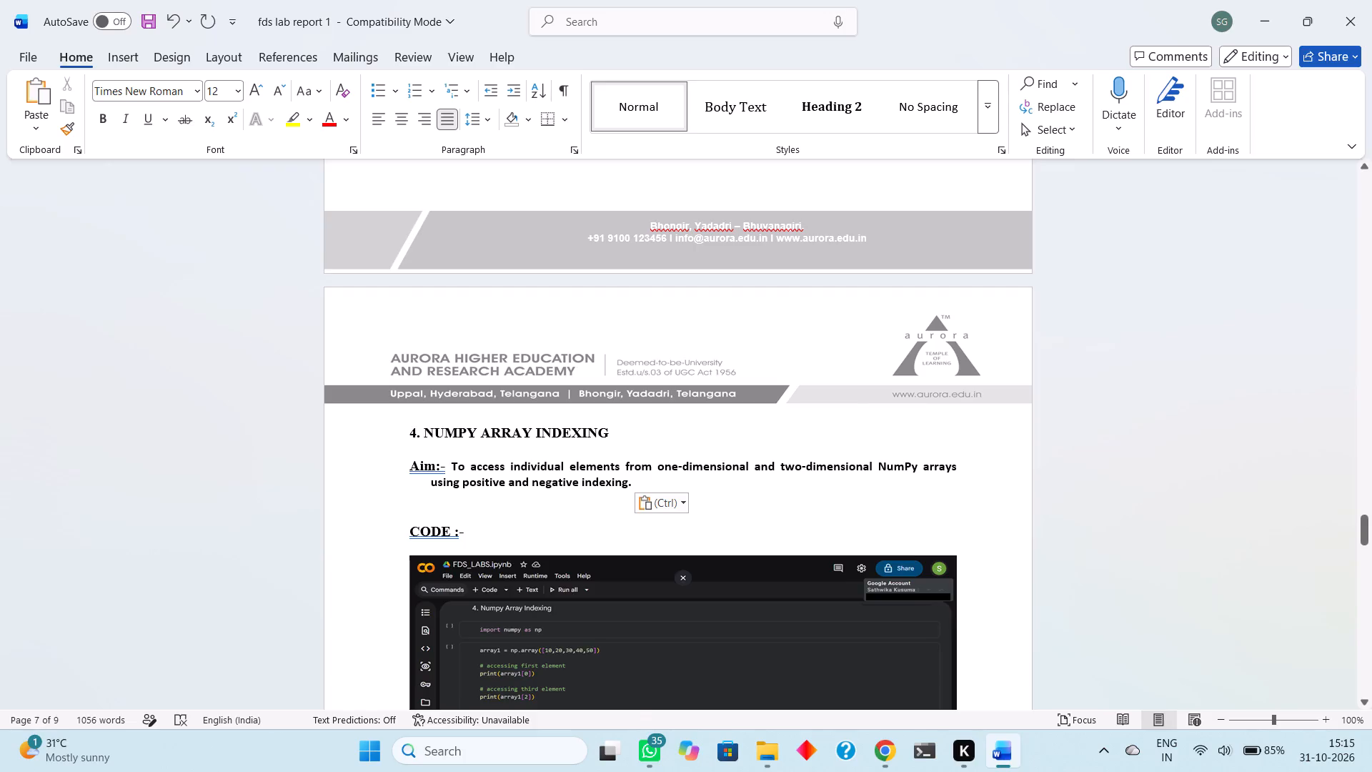
{"action": "key", "text": "alt+Tab"}
{"action": "scroll", "coordinate": [711, 535], "scroll_direction": "down", "scroll_amount": 1}
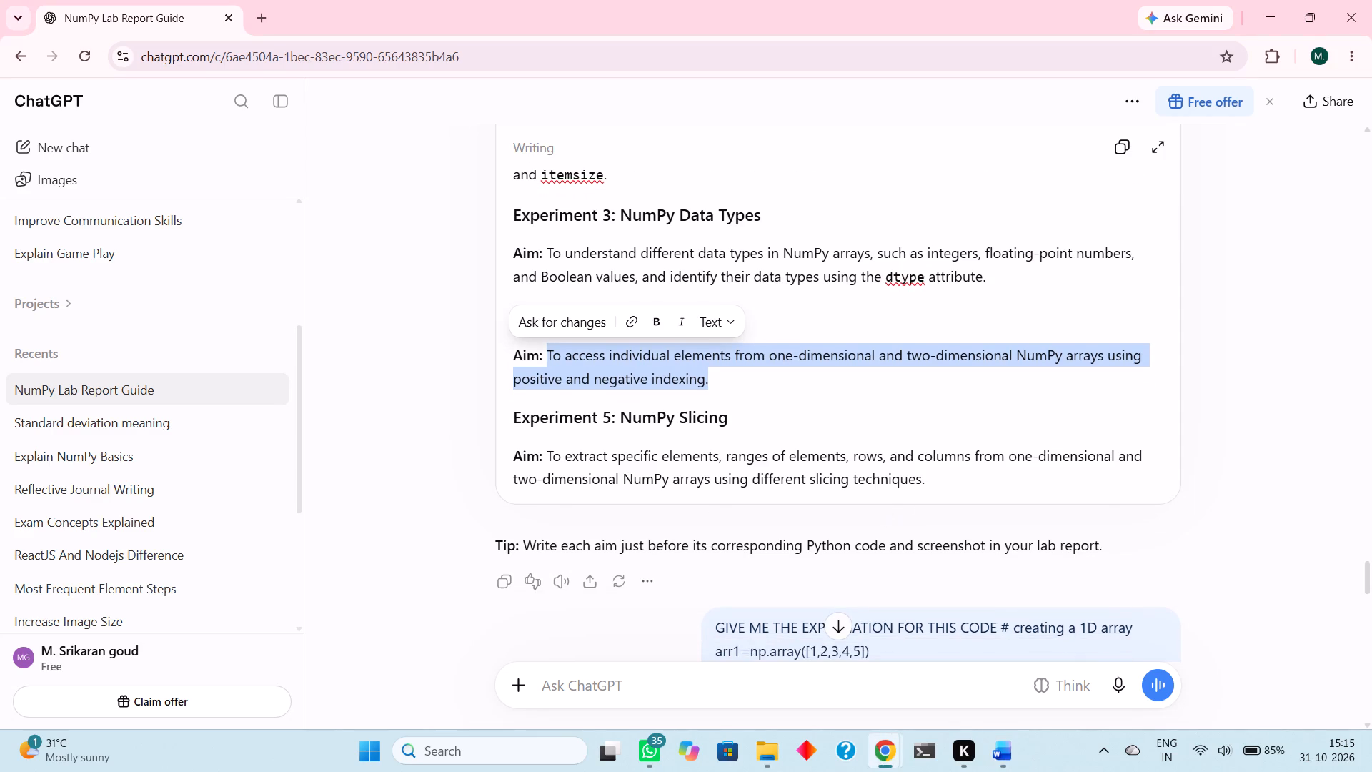
{"action": "left_click_drag", "start_coordinate": [930, 484], "coordinate": [540, 464]}
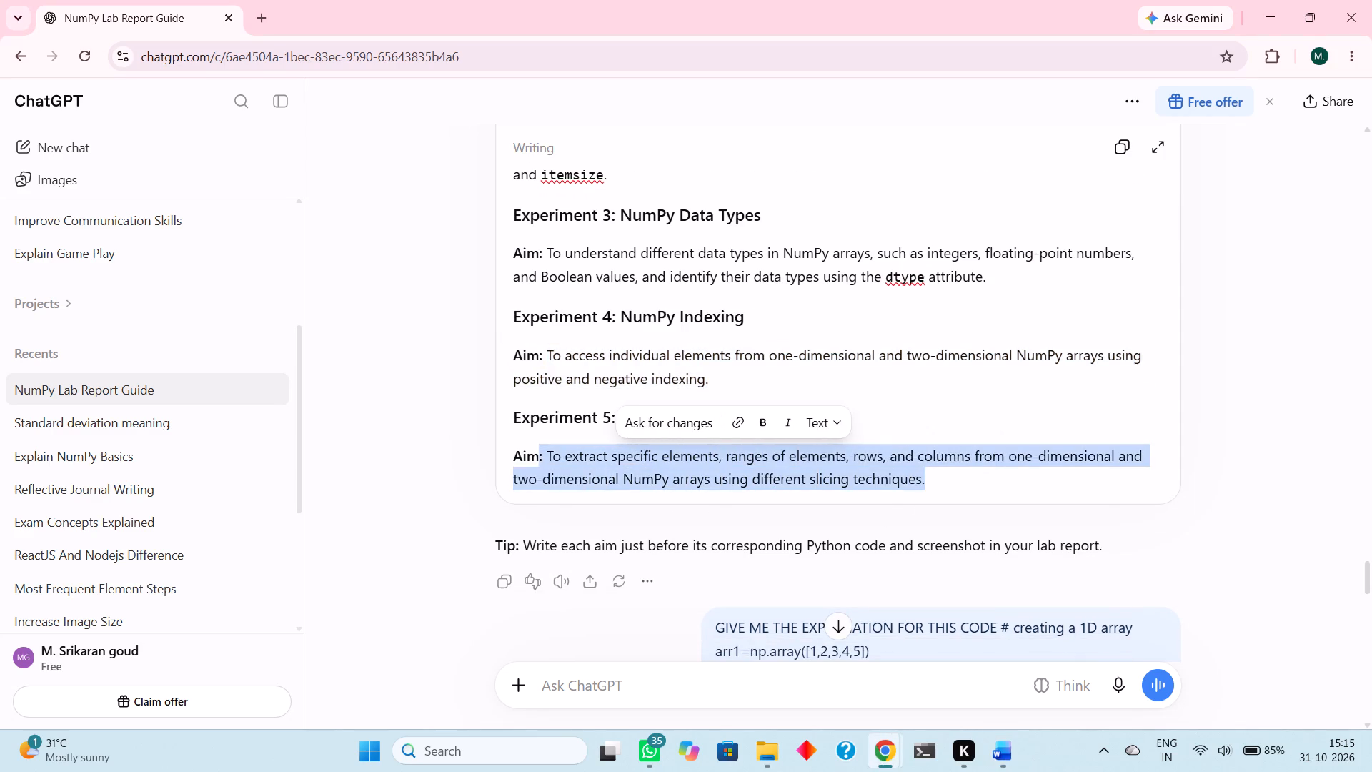
{"action": "left_click_drag", "start_coordinate": [540, 464], "coordinate": [546, 461]}
{"action": "key", "text": "ctrl+c"}
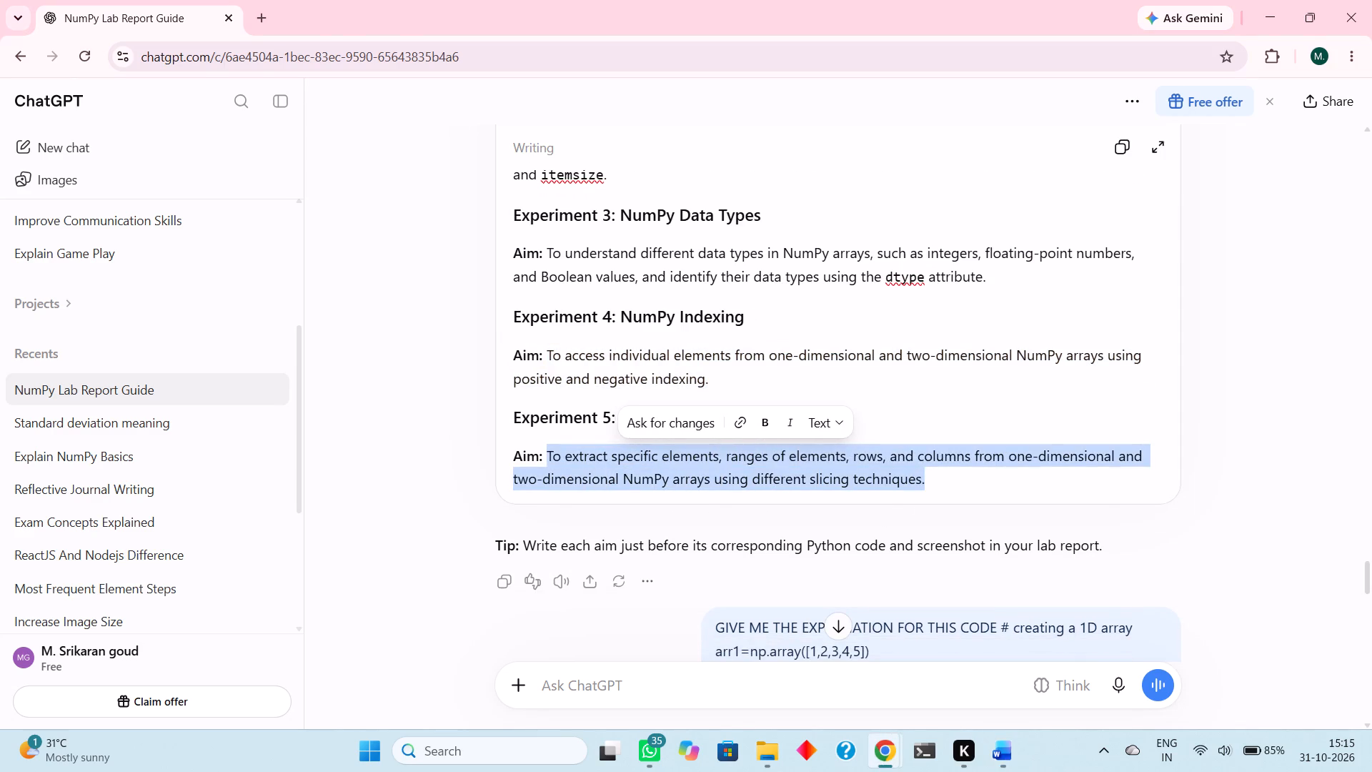
Switch to the Word report and replace the old aim text after section 5's "Aim :-" label with the copied NumPy Slicing aim.
{"action": "key", "text": "alt+Tab"}
{"action": "scroll", "coordinate": [557, 515], "scroll_direction": "down", "scroll_amount": 5}
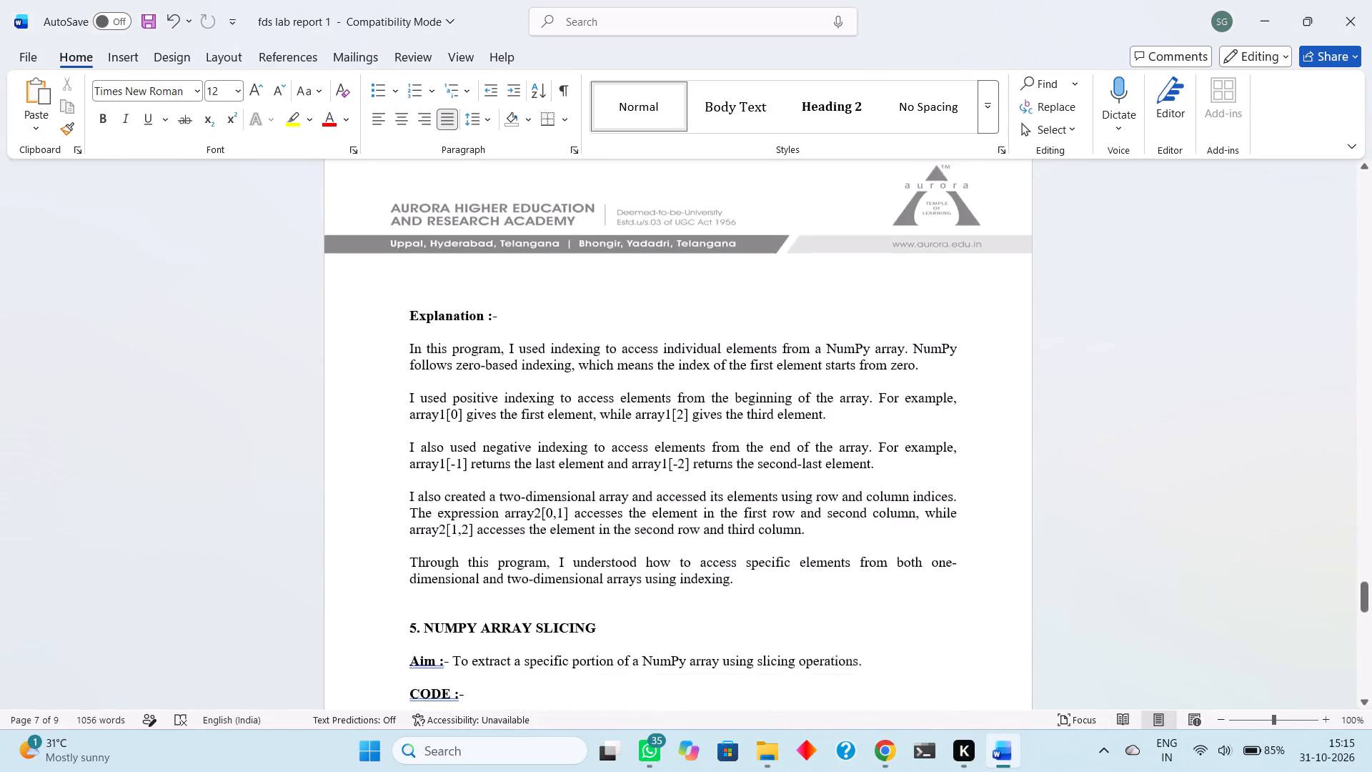
{"action": "scroll", "coordinate": [557, 515], "scroll_direction": "down", "scroll_amount": 3}
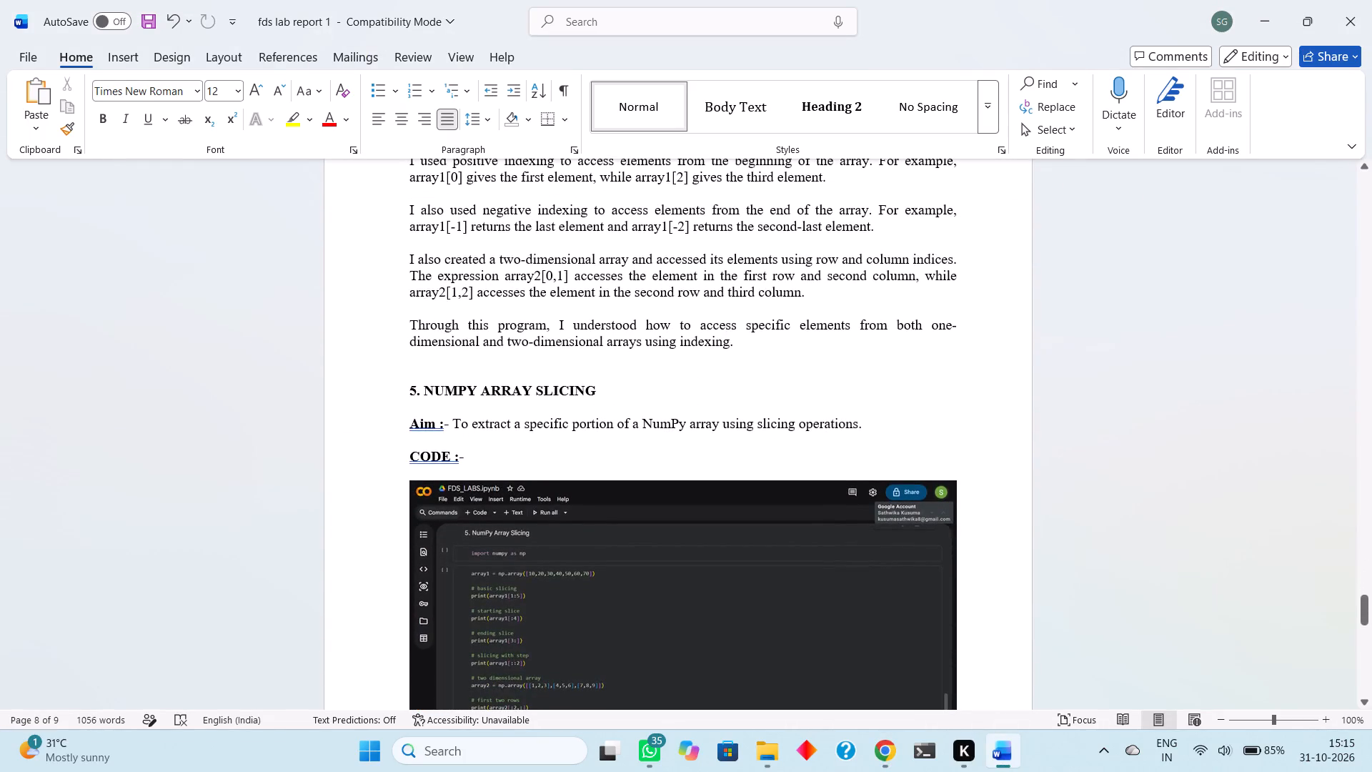
{"action": "left_click_drag", "start_coordinate": [889, 425], "coordinate": [454, 423]}
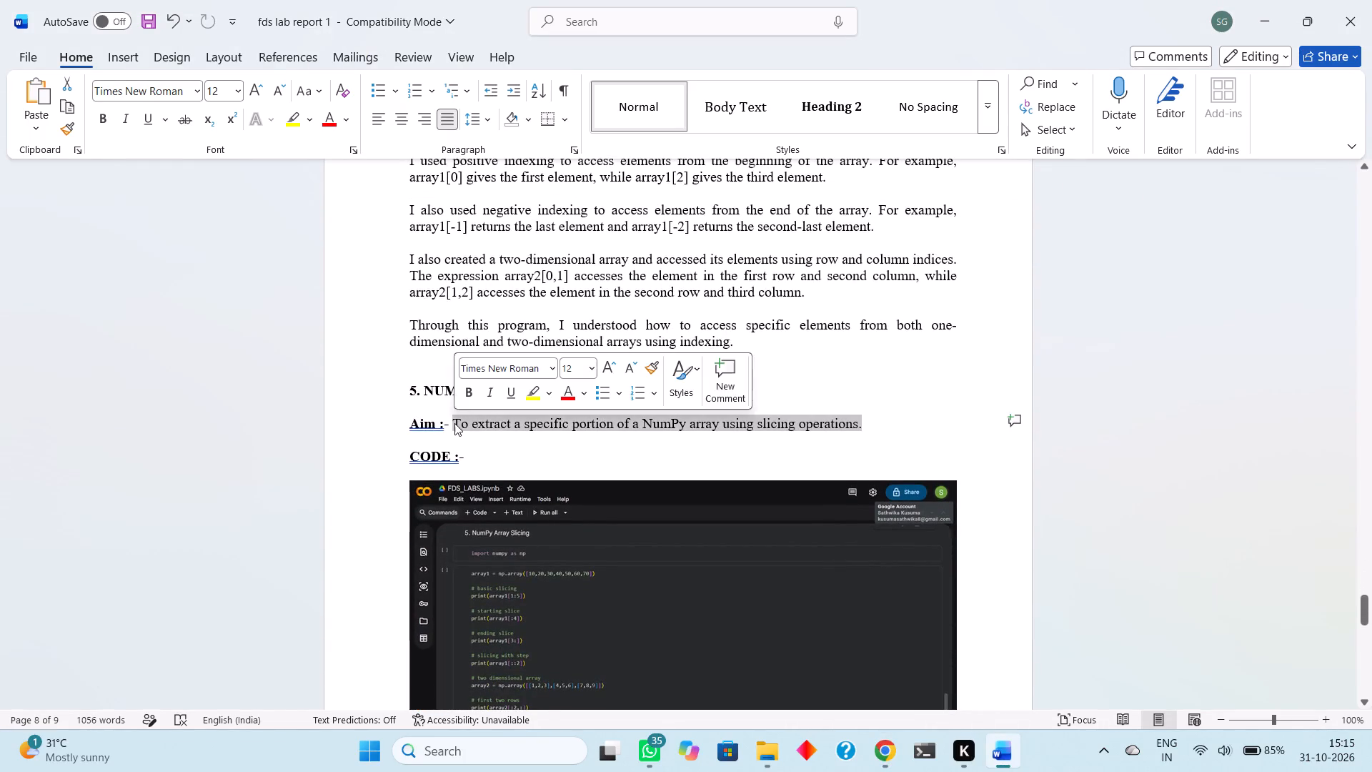
{"action": "key", "text": "BackSpace"}
{"action": "key", "text": "ctrl+v"}
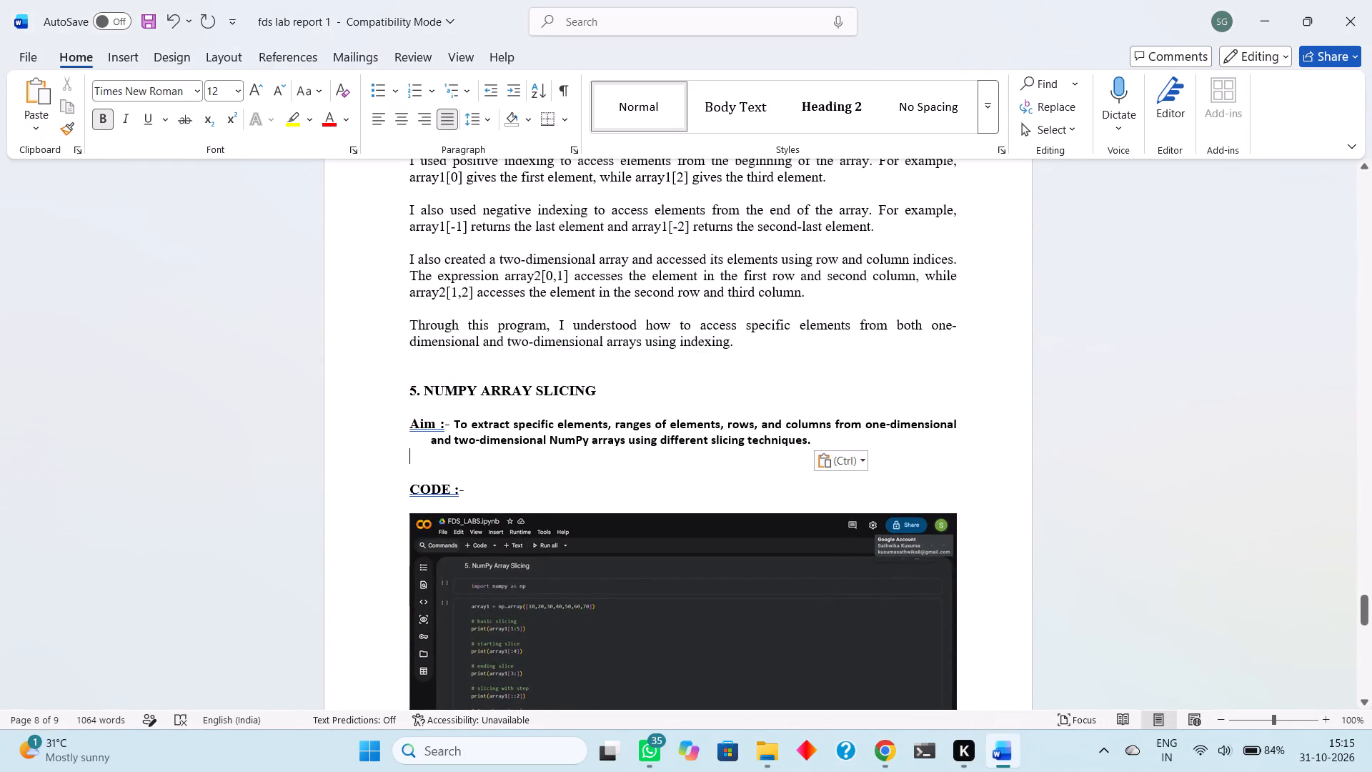
Delete the old dark Colab screenshot under the CODE label of section "3. NUMPY DATA TYPES".
{"action": "scroll", "coordinate": [468, 427], "scroll_direction": "up", "scroll_amount": 7}
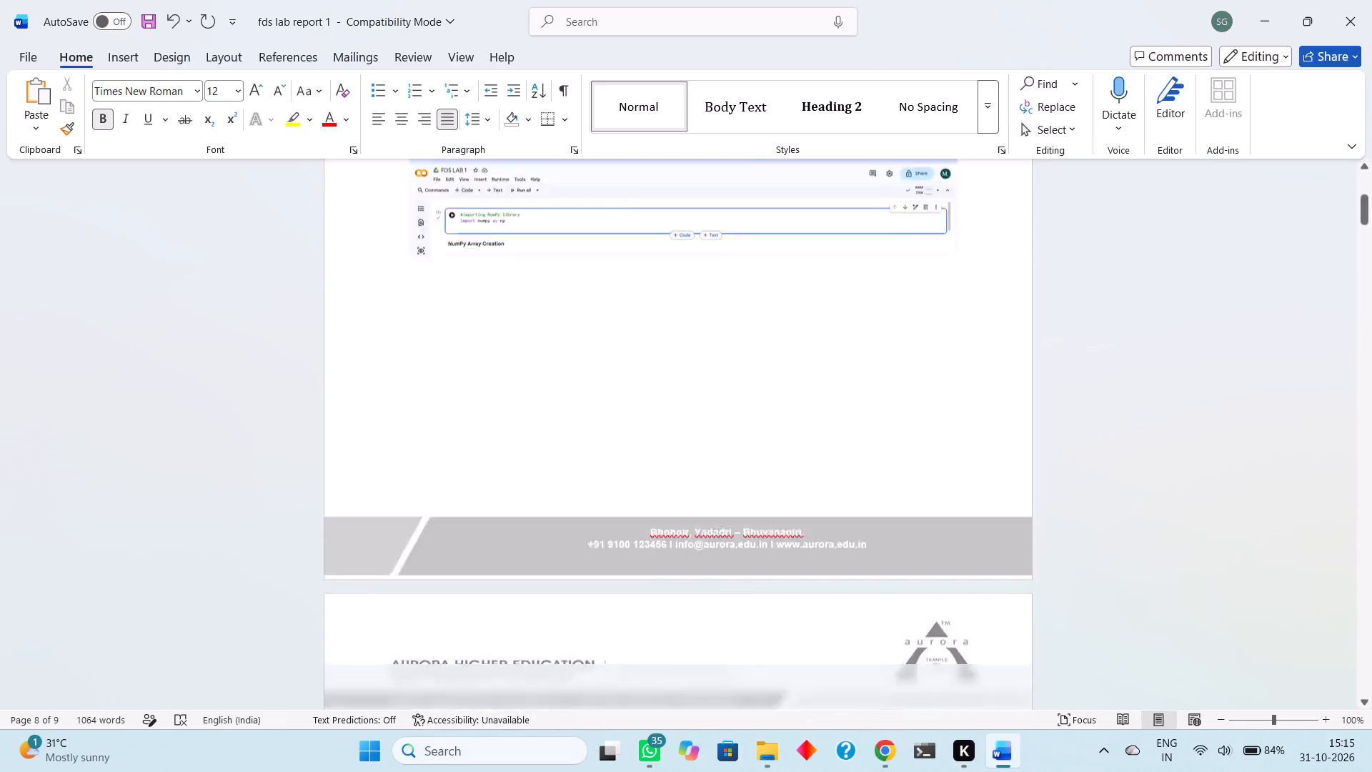
{"action": "scroll", "coordinate": [468, 427], "scroll_direction": "down", "scroll_amount": 4}
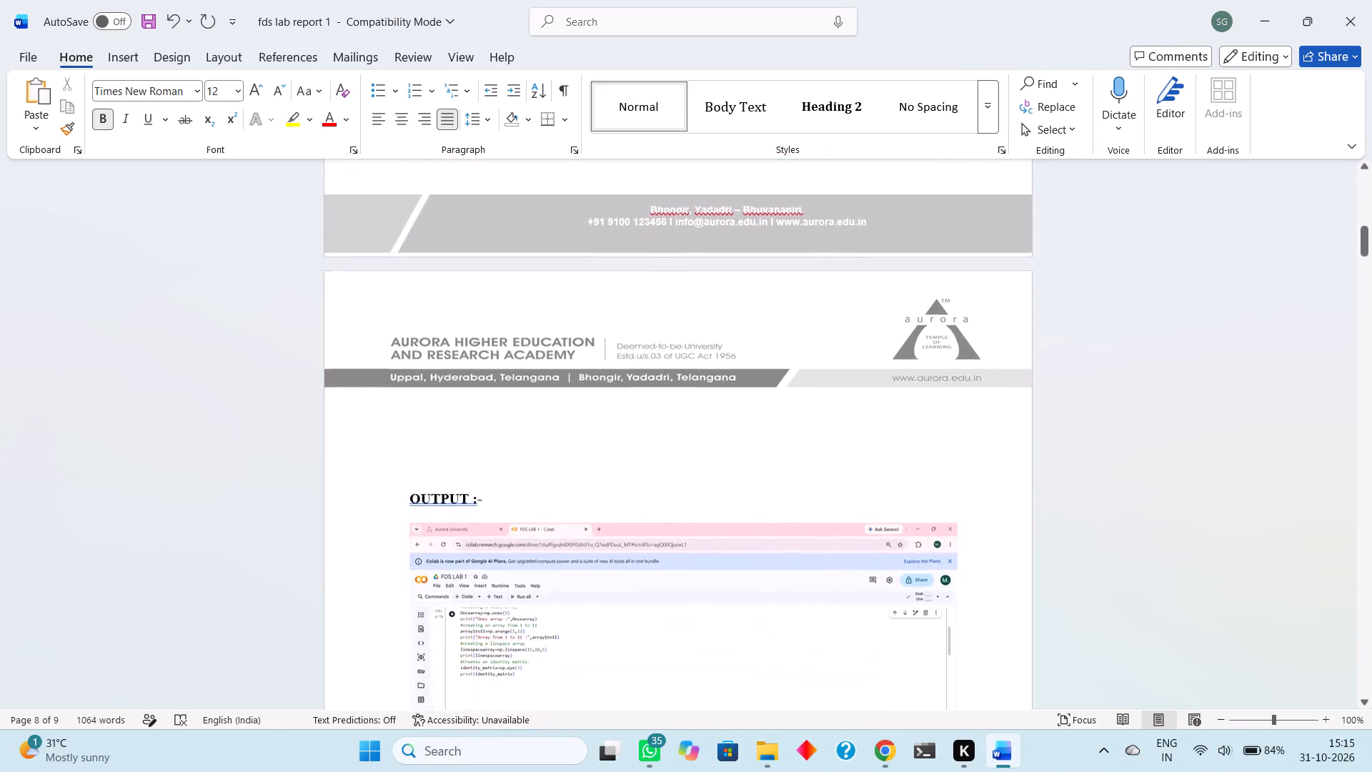
{"action": "scroll", "coordinate": [468, 427], "scroll_direction": "down", "scroll_amount": 5}
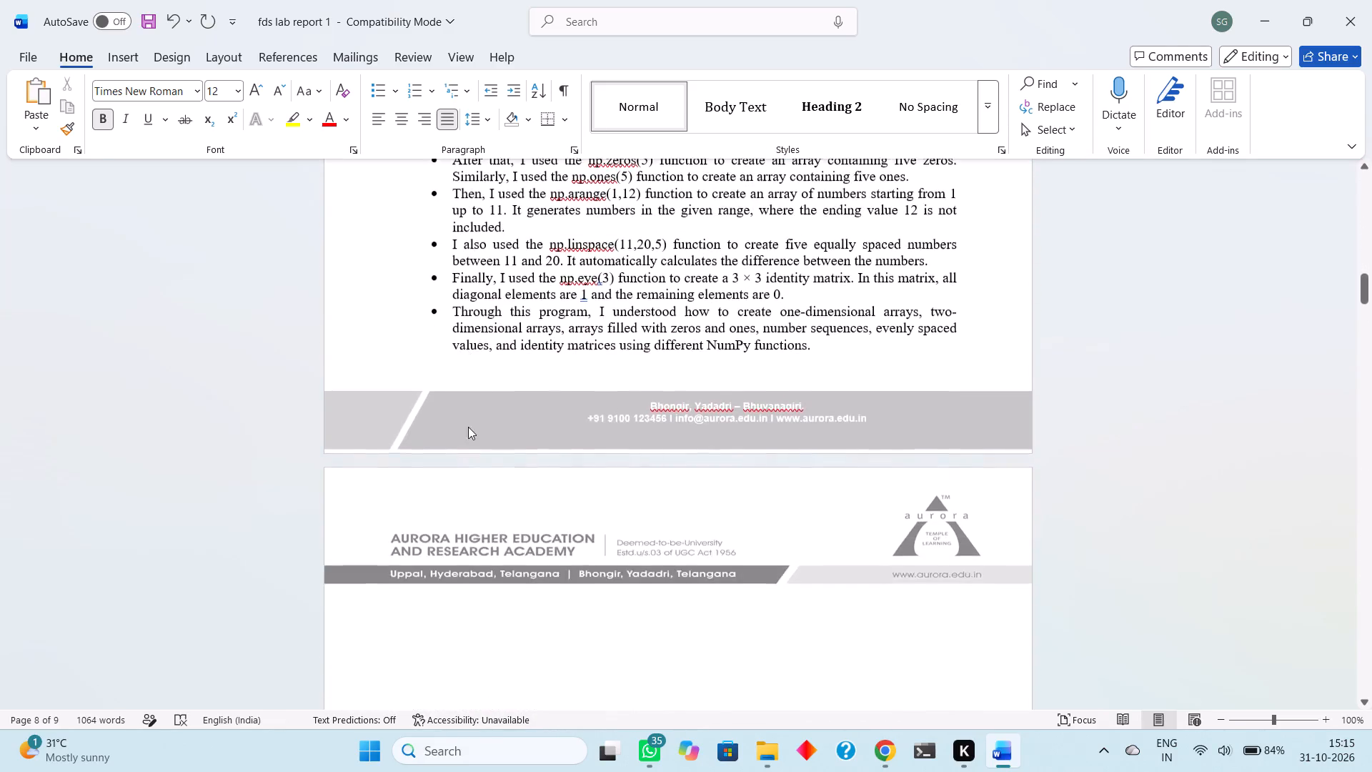
{"action": "scroll", "coordinate": [468, 427], "scroll_direction": "down", "scroll_amount": 3}
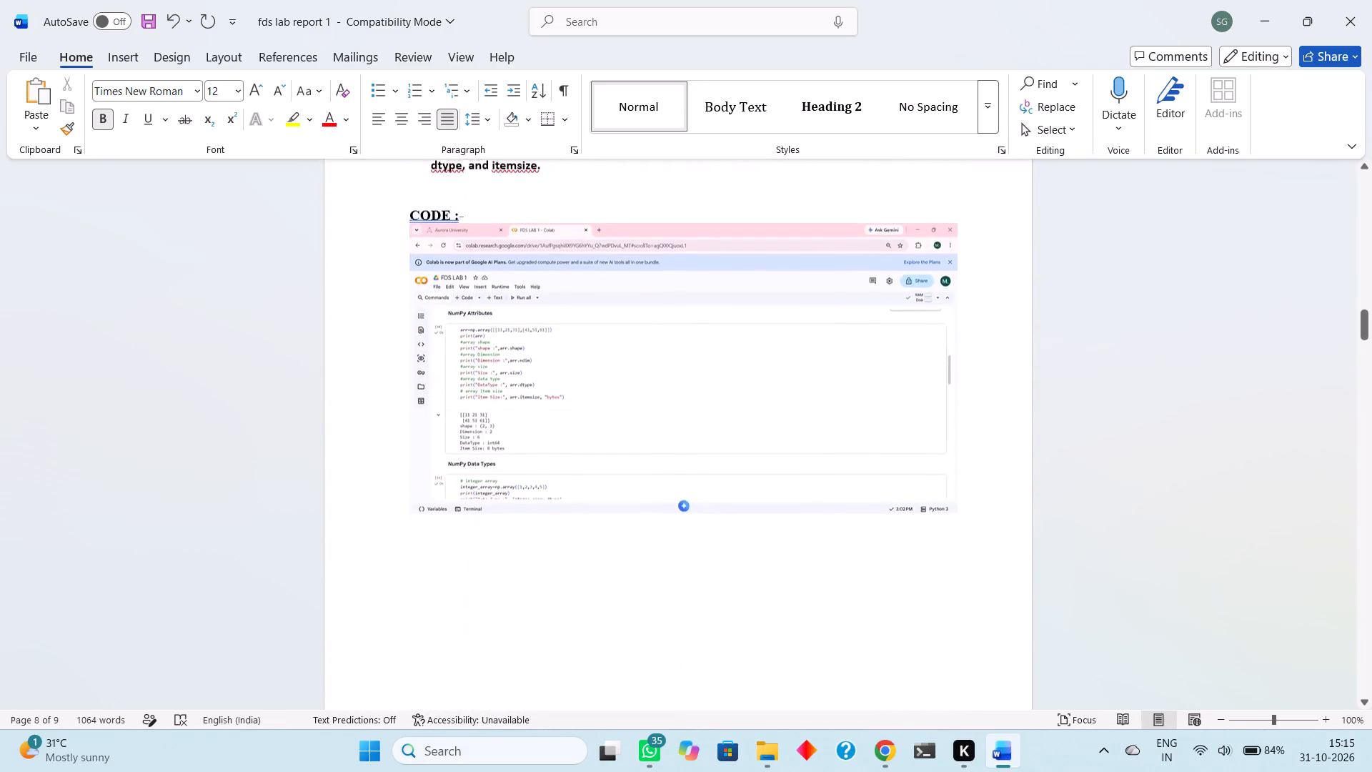
{"action": "scroll", "coordinate": [468, 427], "scroll_direction": "down", "scroll_amount": 7}
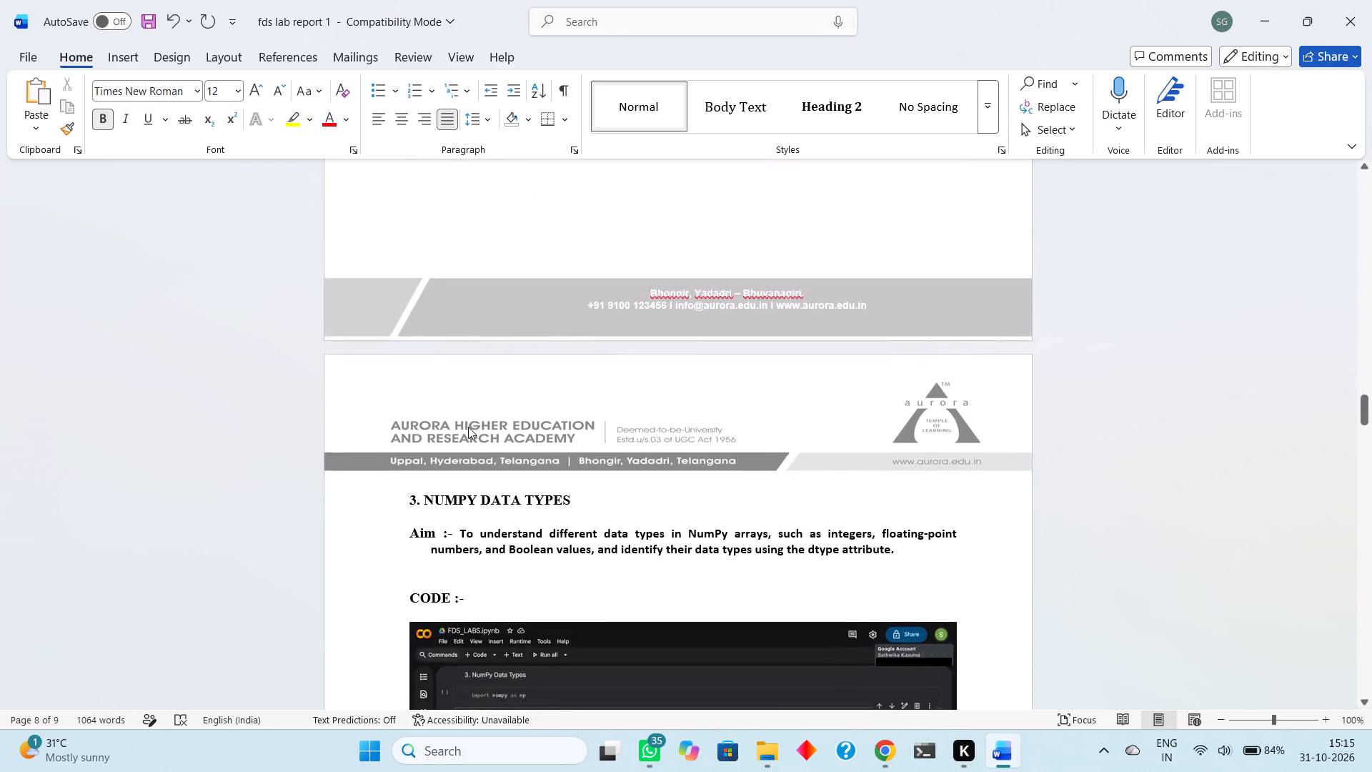
{"action": "scroll", "coordinate": [468, 427], "scroll_direction": "down", "scroll_amount": 1}
{"action": "left_click", "coordinate": [499, 556]}
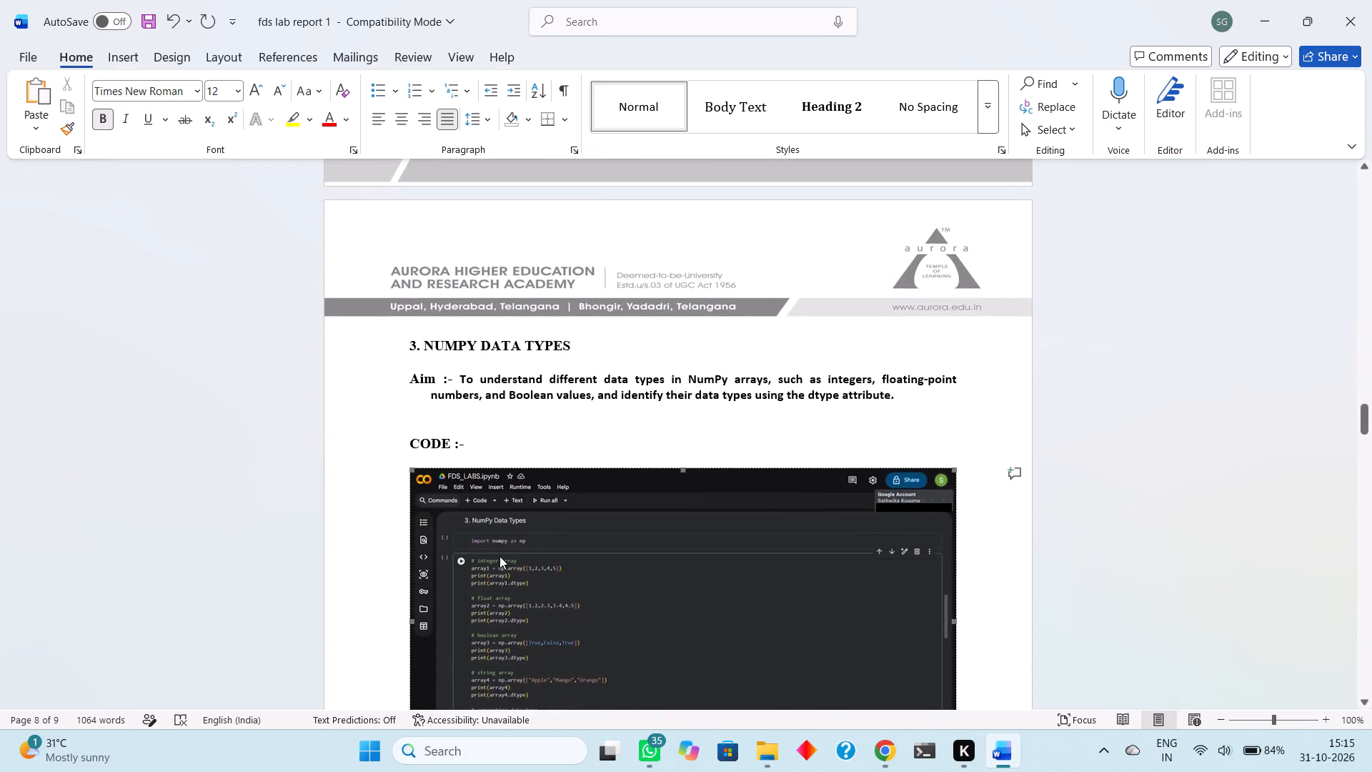
{"action": "scroll", "coordinate": [499, 556], "scroll_direction": "down", "scroll_amount": 1}
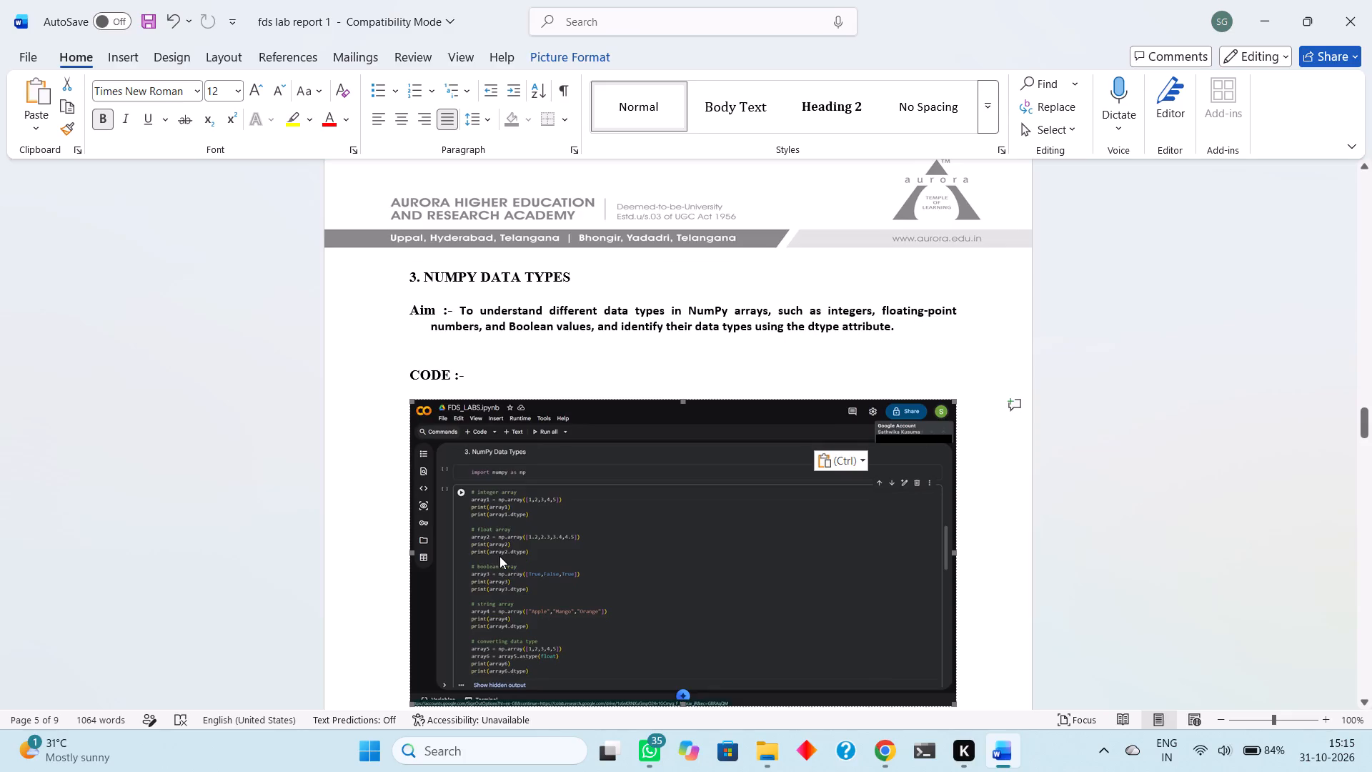
{"action": "key", "text": "BackSpace"}
Switch to the FDS LAB 1 Colab notebook and snip the full browser window, without the taskbar, showing the NumPy Data Types code.
{"action": "key", "text": "alt+Tab"}
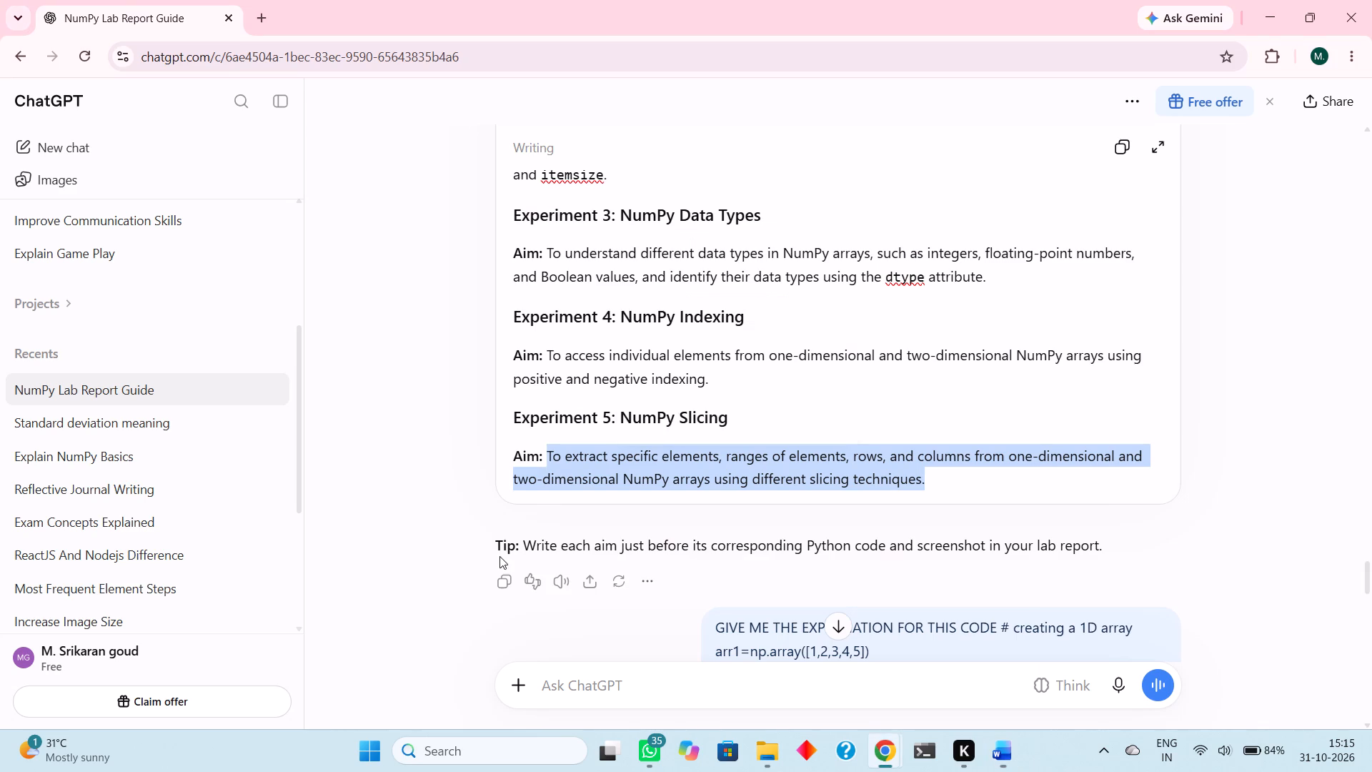
{"action": "left_click", "coordinate": [830, 690]}
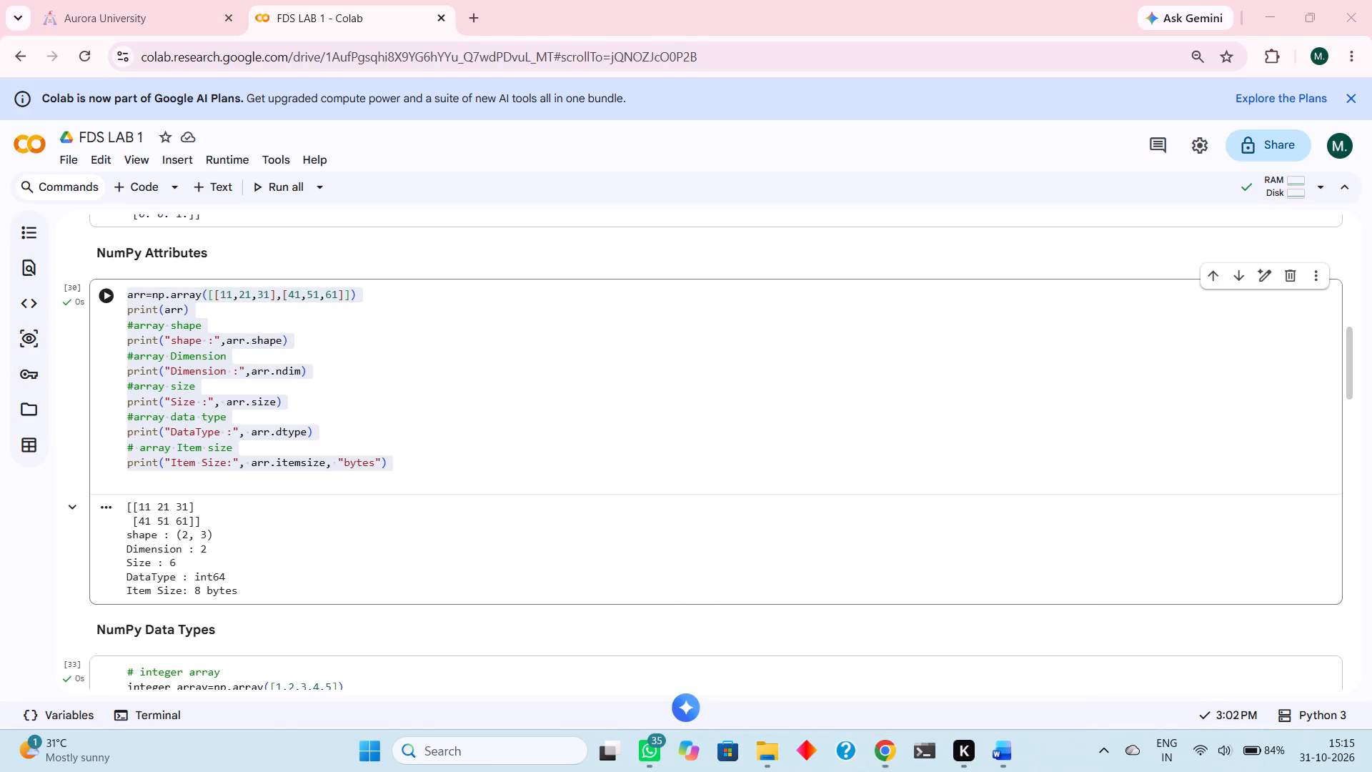
{"action": "scroll", "coordinate": [630, 595], "scroll_direction": "down", "scroll_amount": 5}
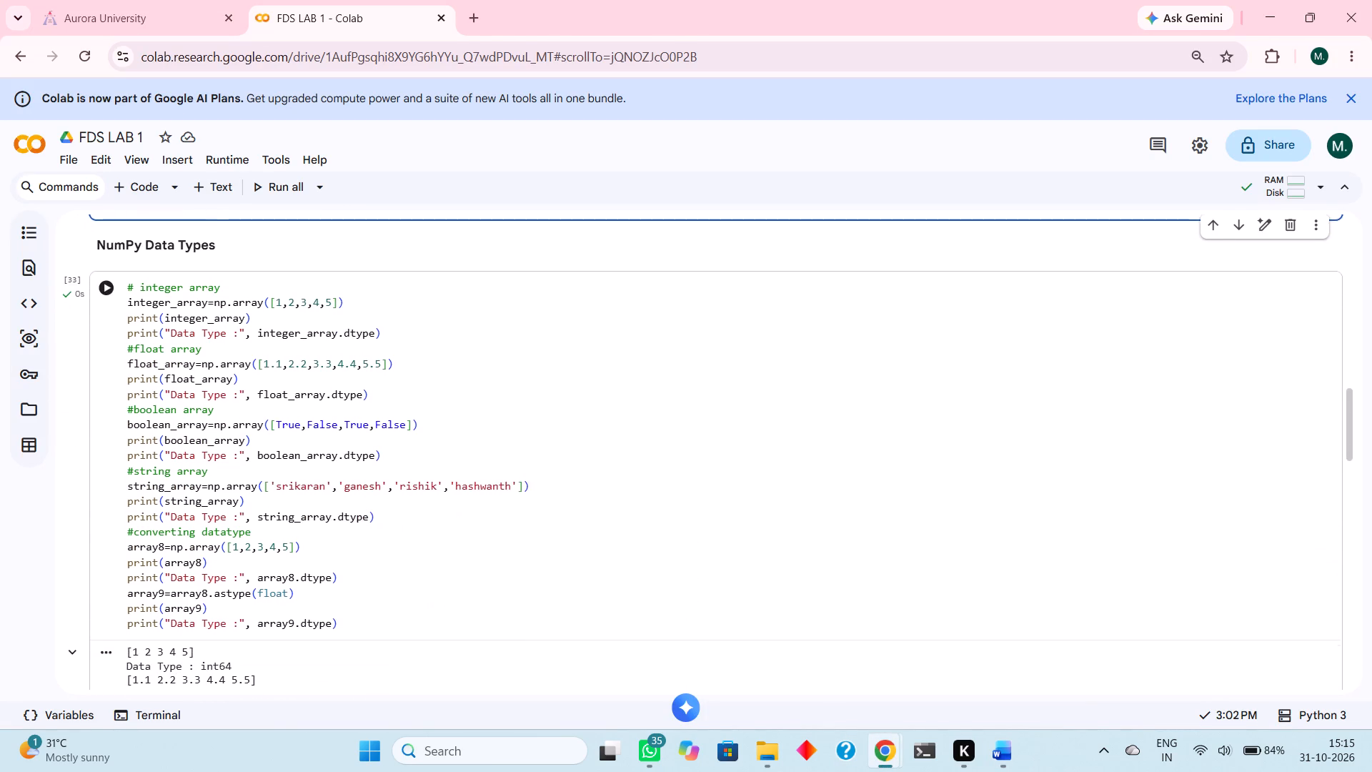
{"action": "scroll", "coordinate": [630, 595], "scroll_direction": "down", "scroll_amount": 1}
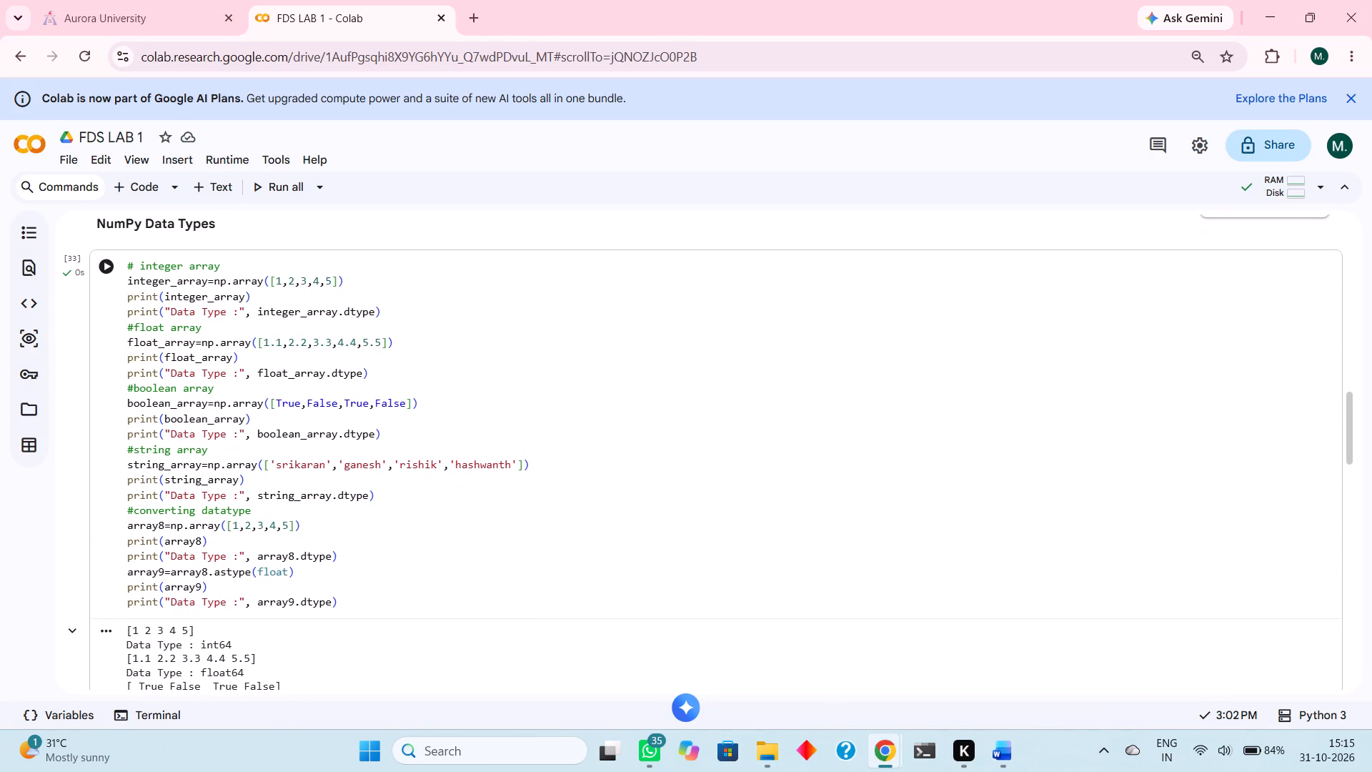
{"action": "key", "text": "Print"}
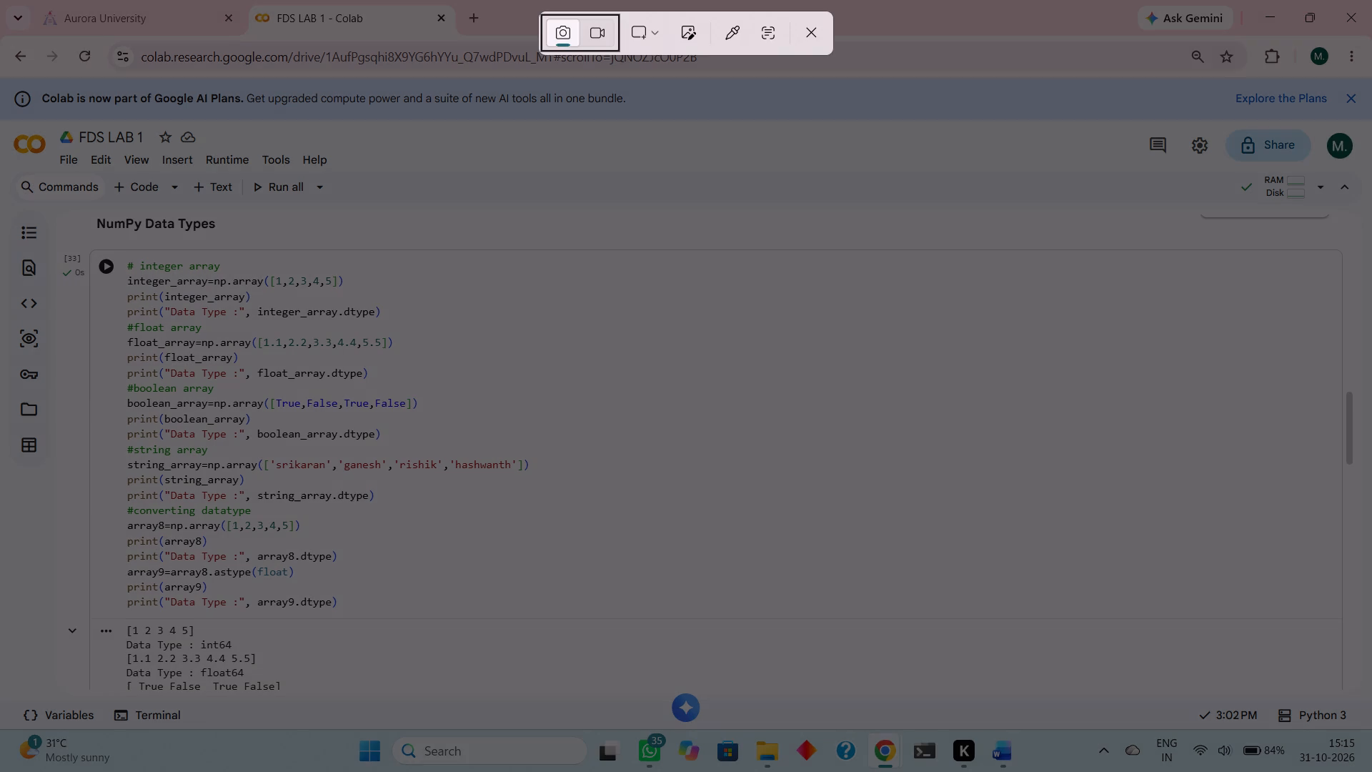
{"action": "left_click_drag", "start_coordinate": [0, 0], "coordinate": [302, 269]}
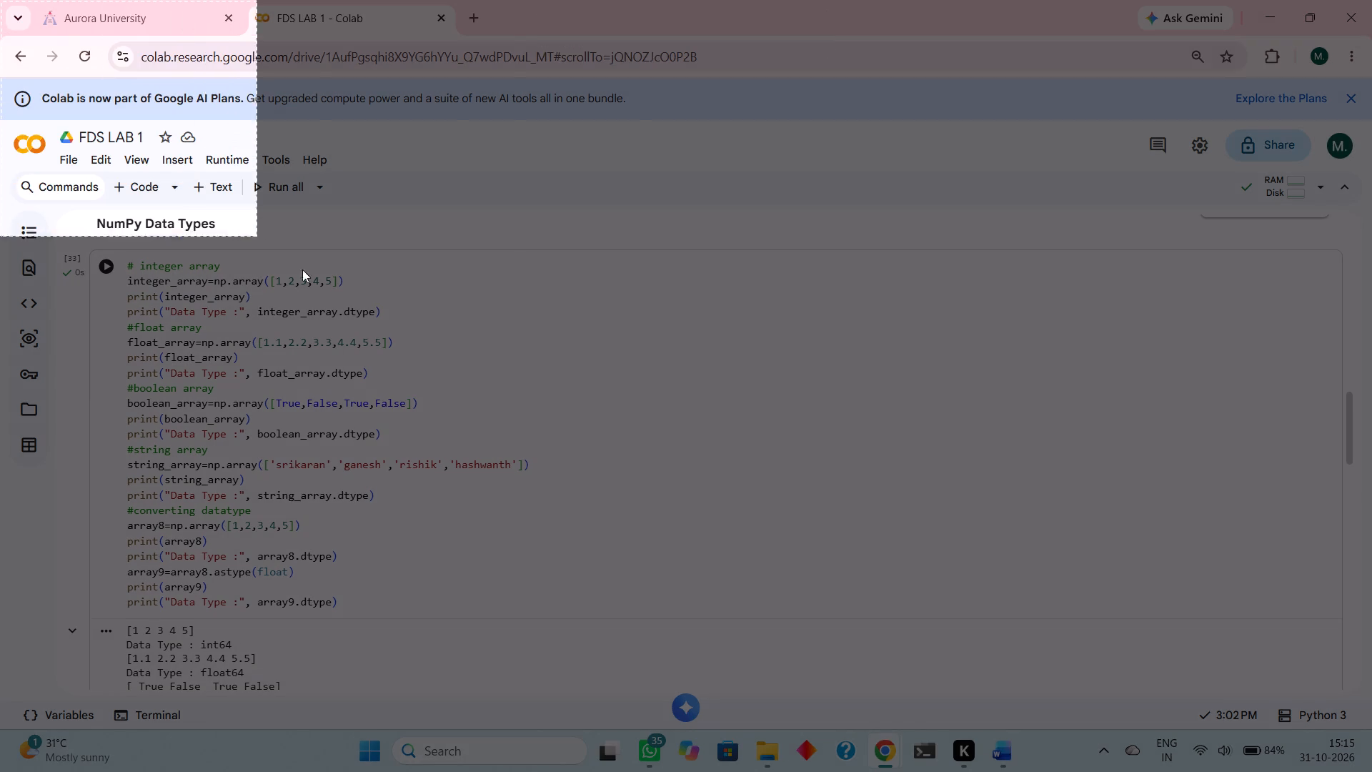
{"action": "left_click_drag", "start_coordinate": [302, 269], "coordinate": [704, 674]}
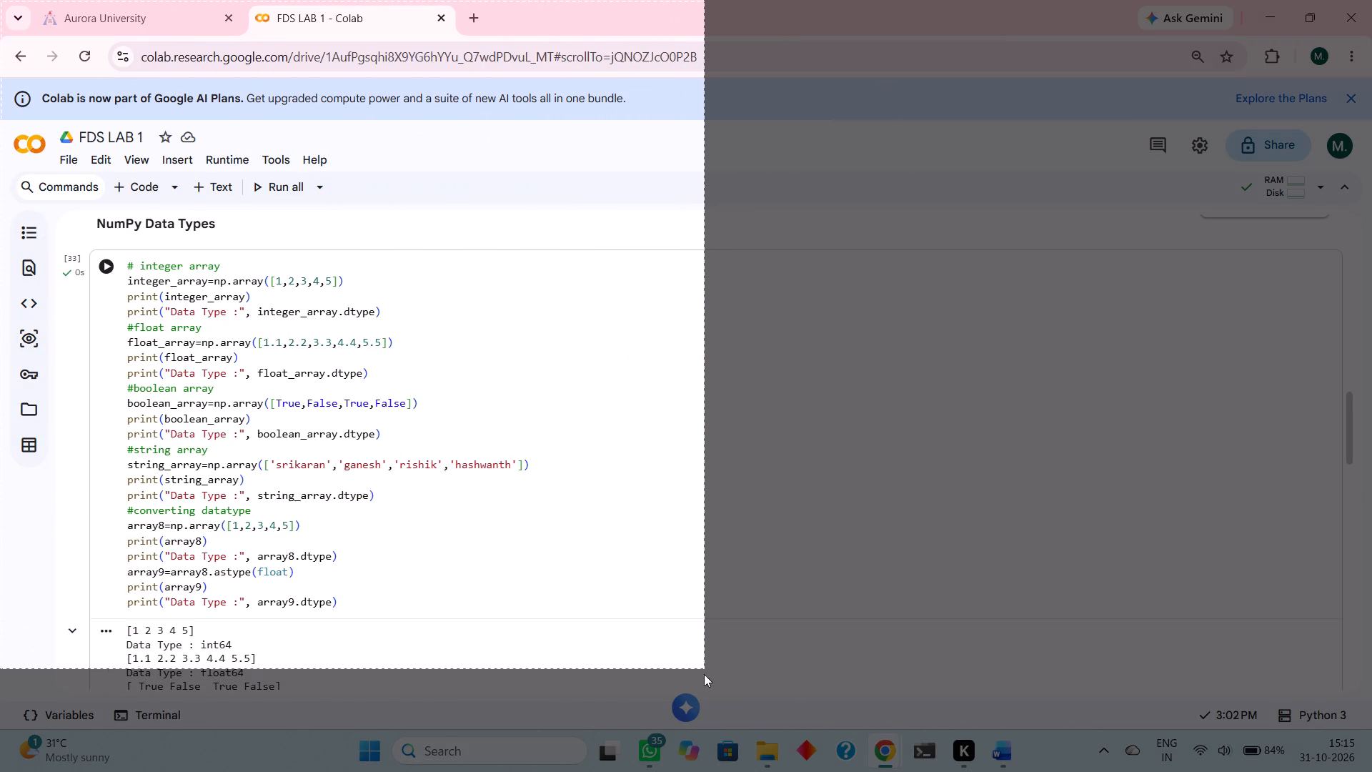
{"action": "left_click_drag", "start_coordinate": [704, 674], "coordinate": [810, 723]}
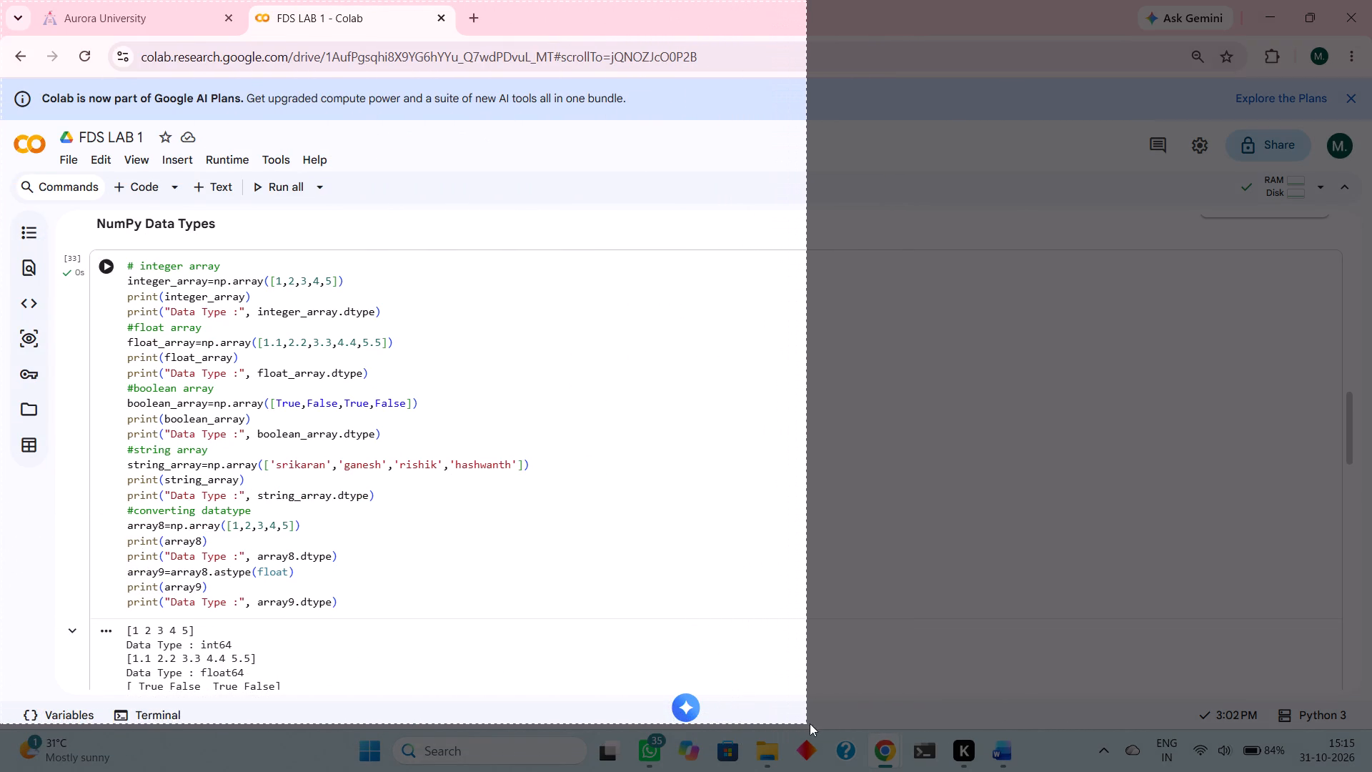
{"action": "left_click_drag", "start_coordinate": [810, 723], "coordinate": [1055, 727]}
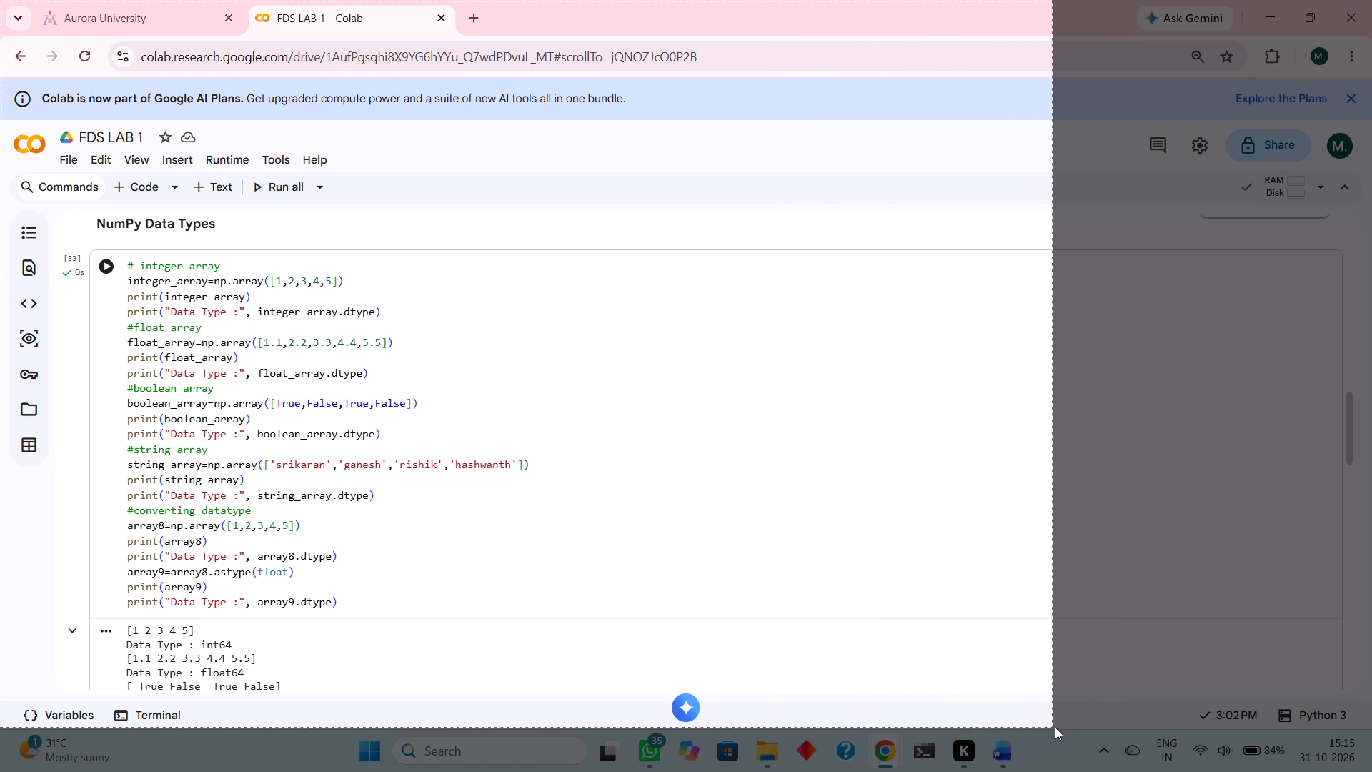
{"action": "left_click_drag", "start_coordinate": [1055, 727], "coordinate": [1298, 727]}
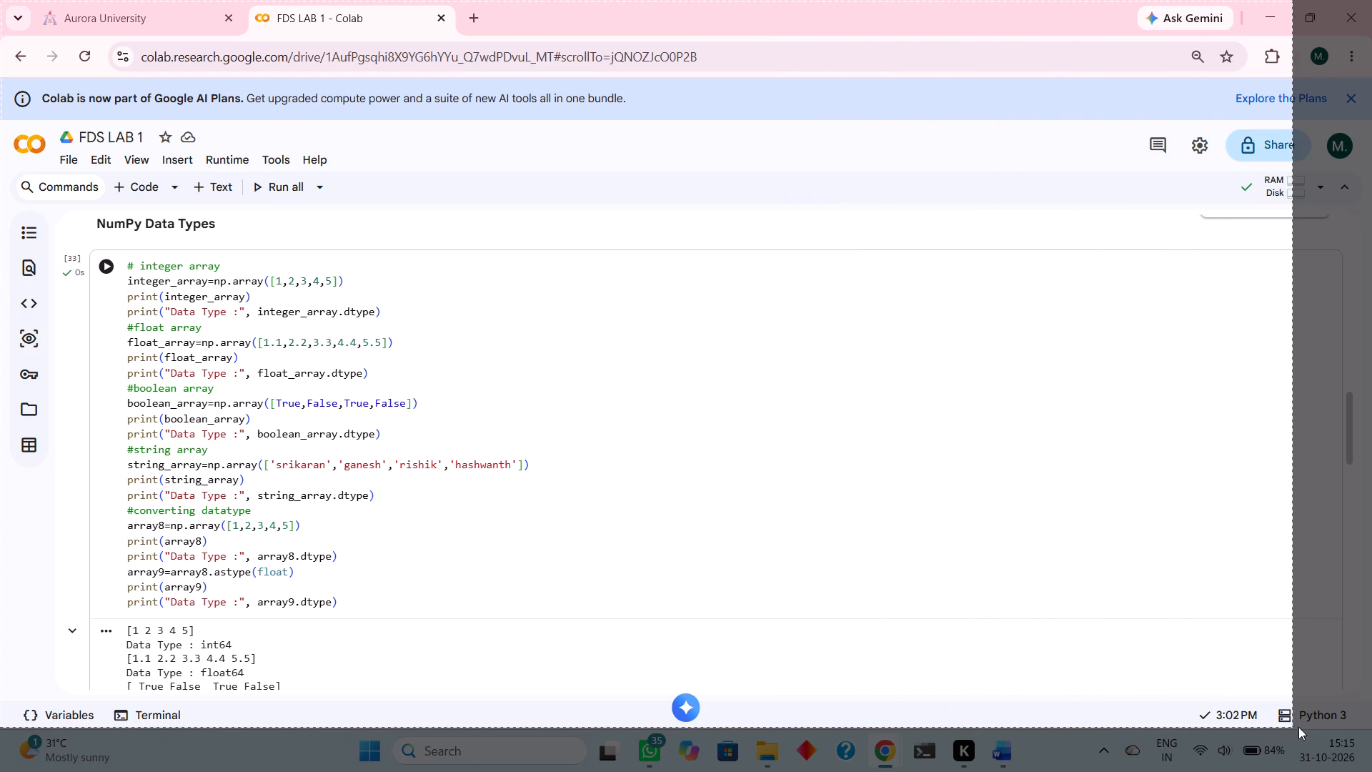
{"action": "left_click_drag", "start_coordinate": [1298, 727], "coordinate": [1371, 727]}
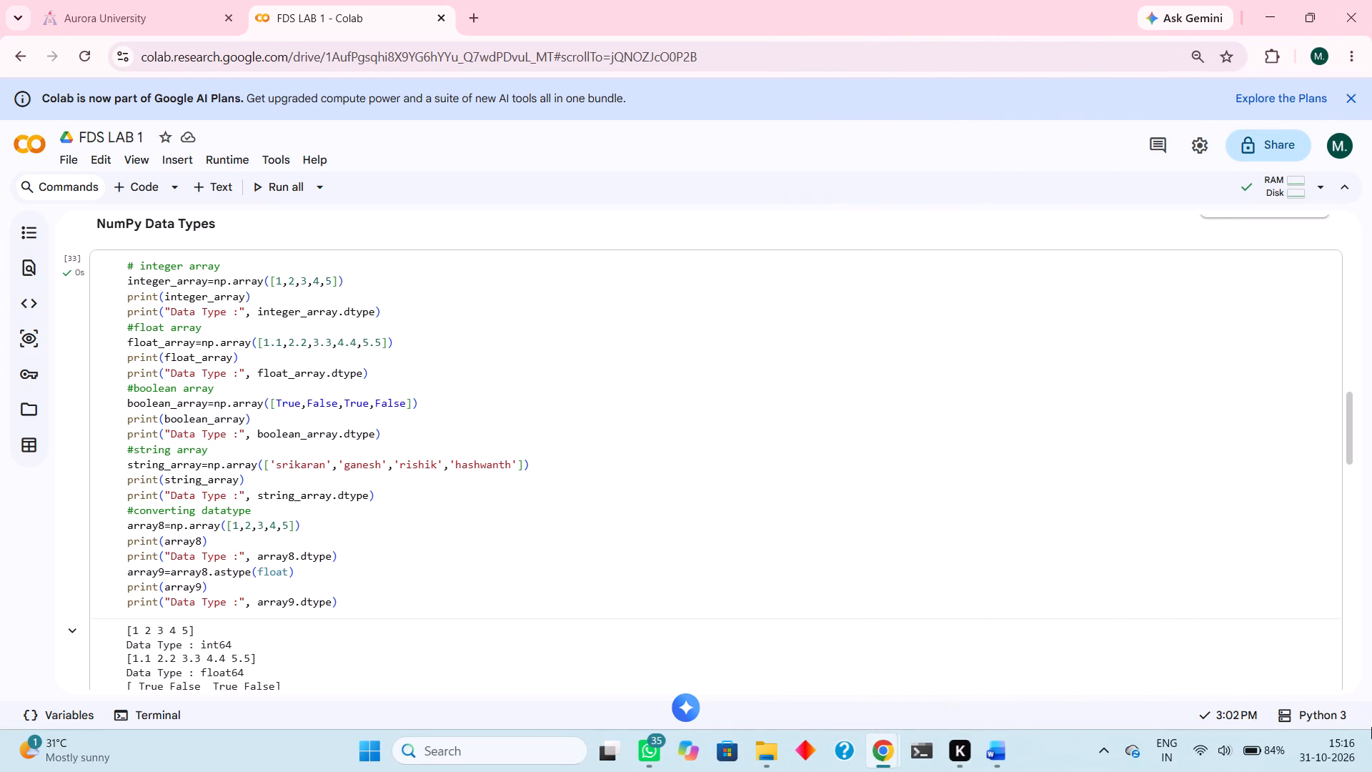
Return to the Word report and paste the snipped screenshot under section 3's CODE label.
{"action": "key", "text": "alt+Tab"}
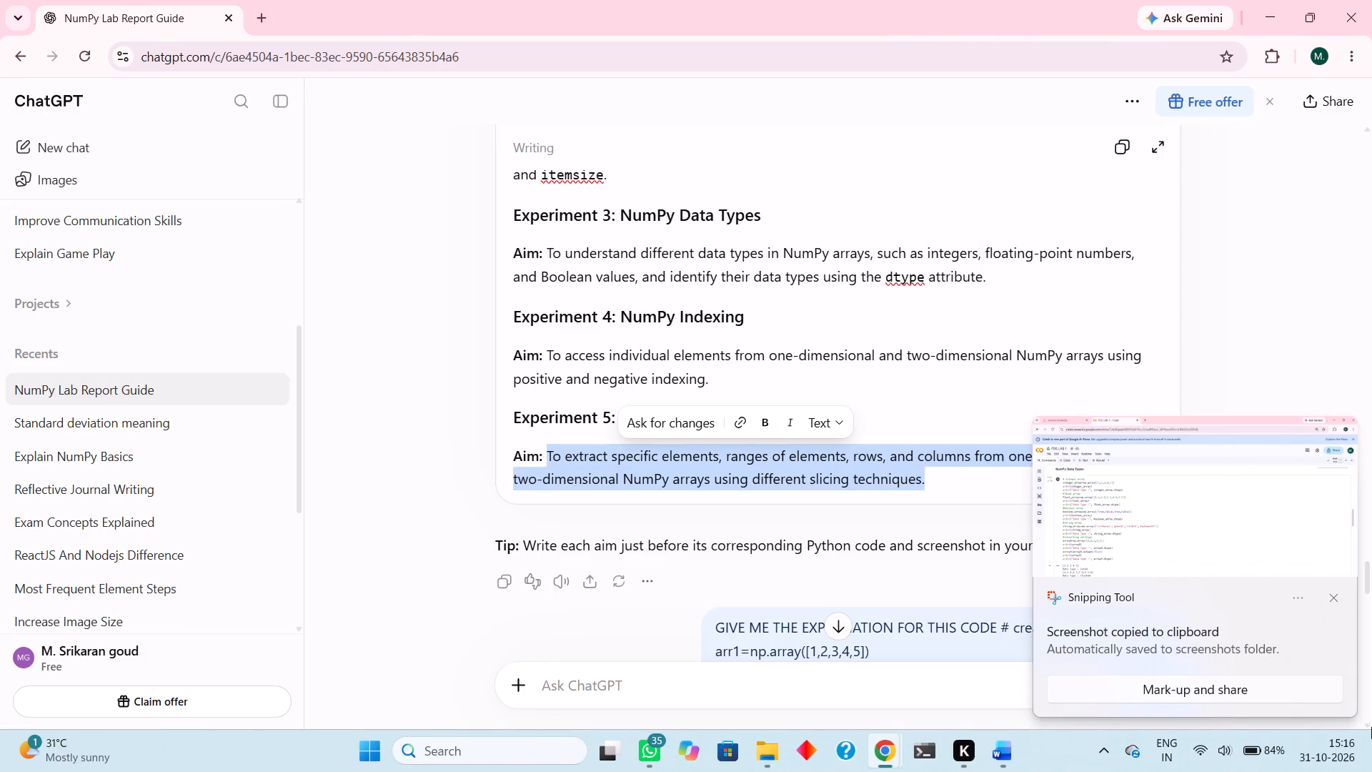
{"action": "key", "text": "alt+Tab"}
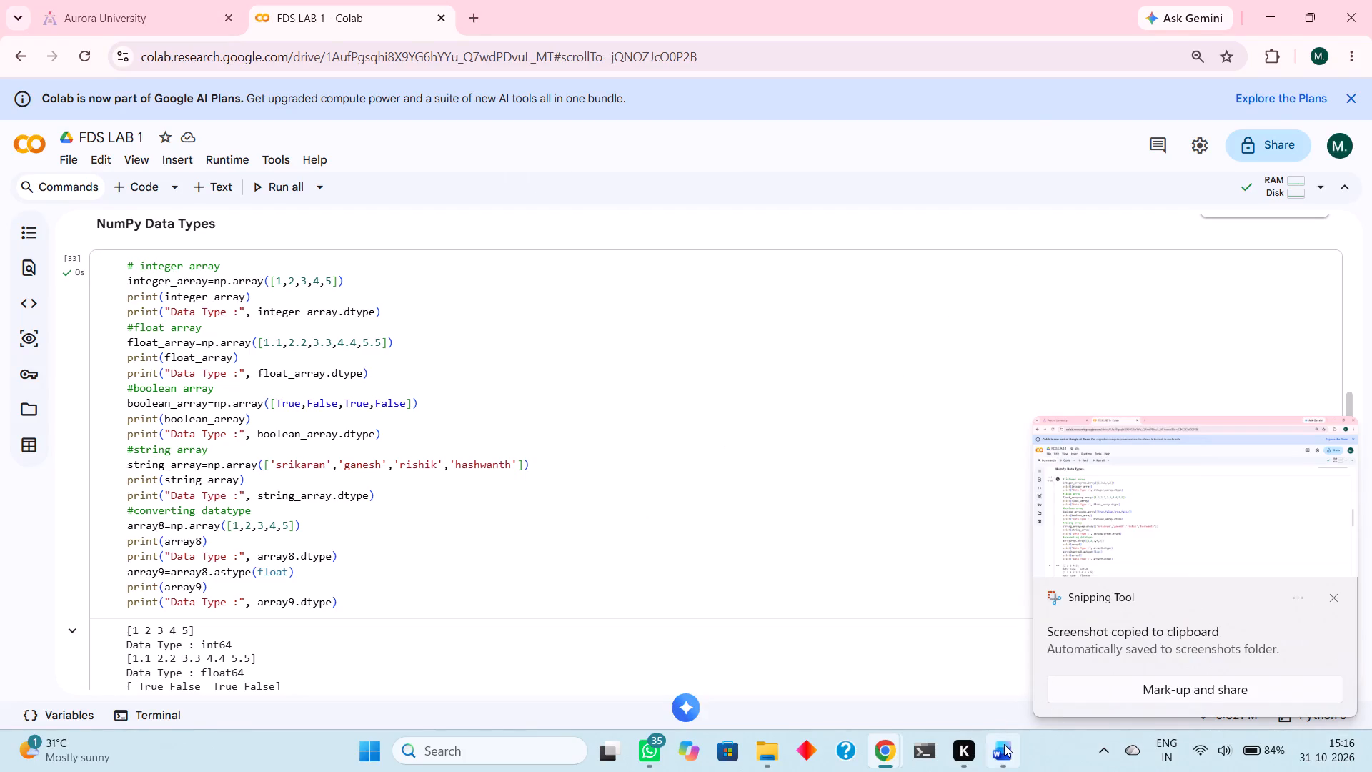
{"action": "left_click", "coordinate": [1004, 744]}
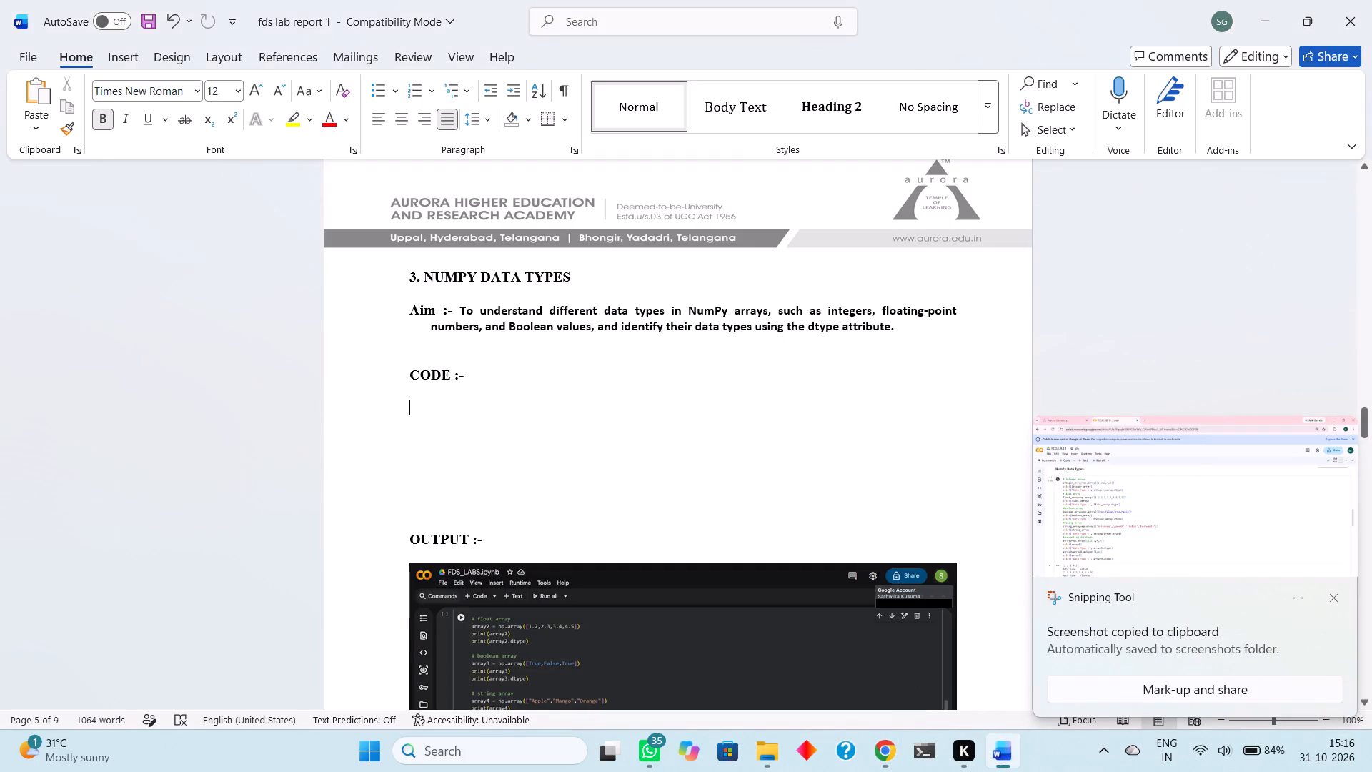
{"action": "key", "text": "ctrl+v"}
Remove the extra blank lines above section 3's OUTPUT label so its output screenshot fits on the same page.
{"action": "scroll", "coordinate": [674, 493], "scroll_direction": "down", "scroll_amount": 2}
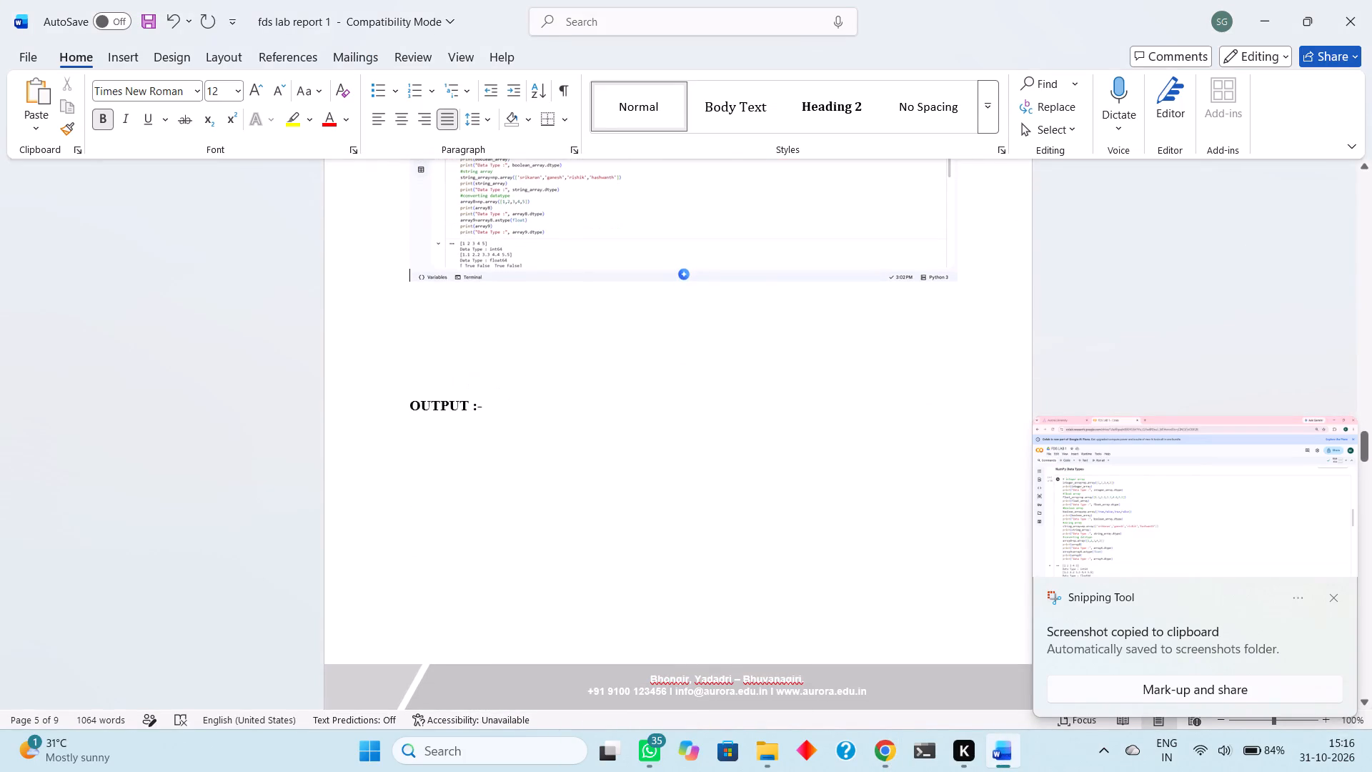
{"action": "left_click", "coordinate": [411, 402]}
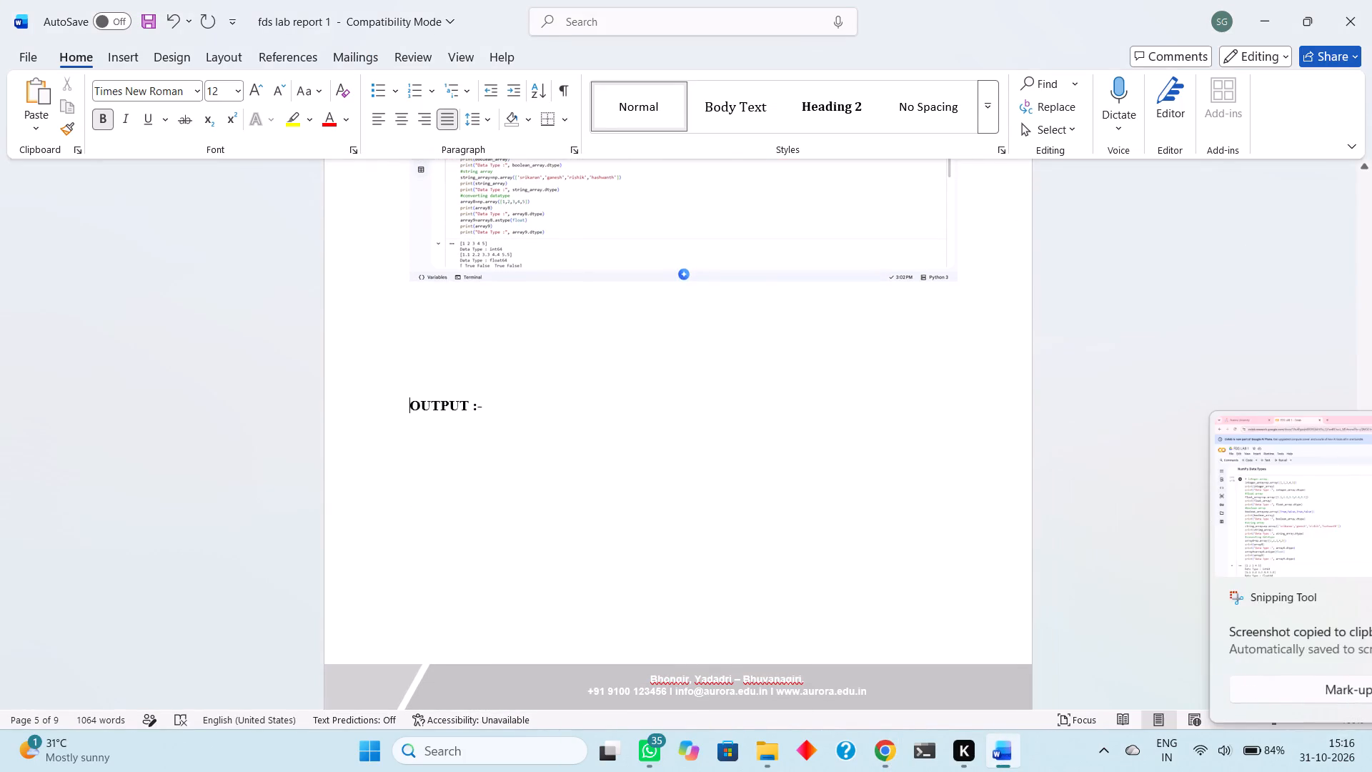
{"action": "key", "text": "BackSpace"}
{"action": "key", "text": "BackSpace"}
{"action": "key", "text": "BackSpace"}
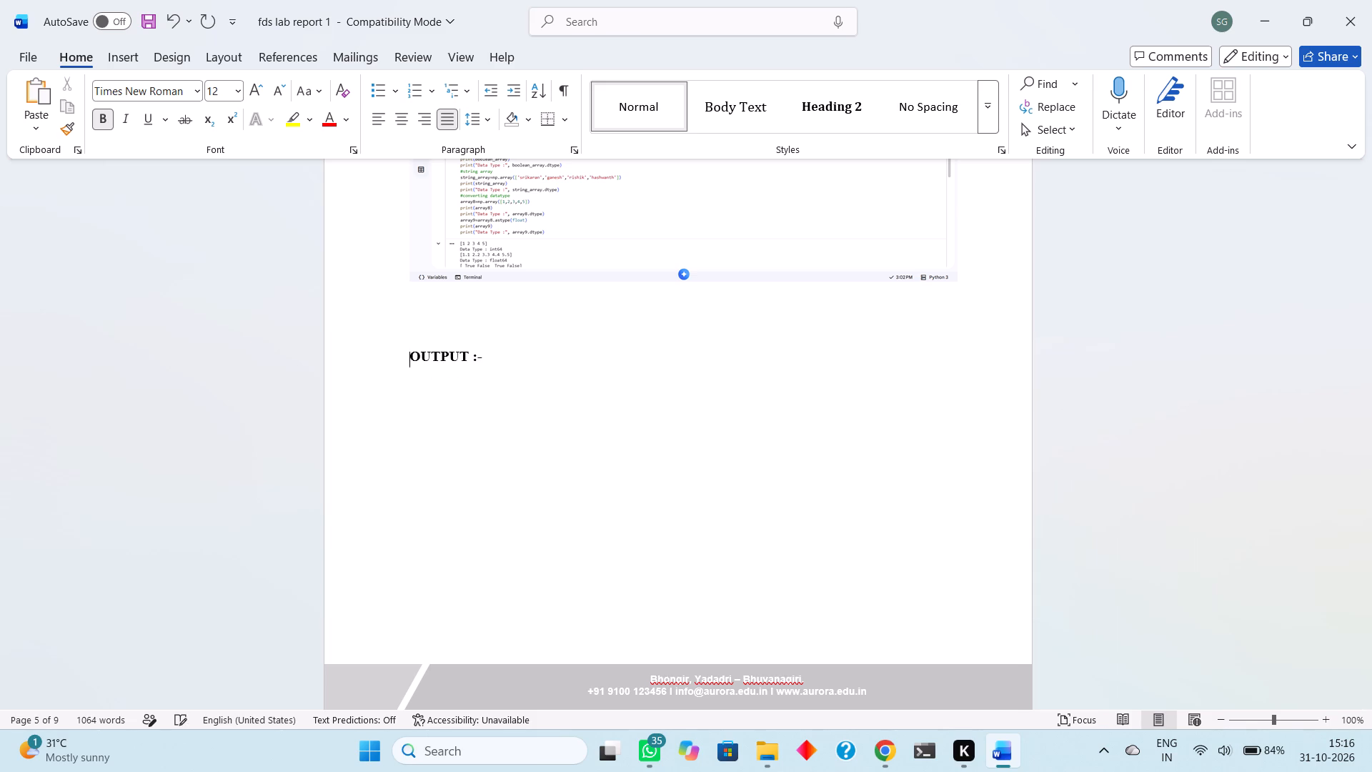
{"action": "key", "text": "BackSpace"}
{"action": "key", "text": "BackSpace"}
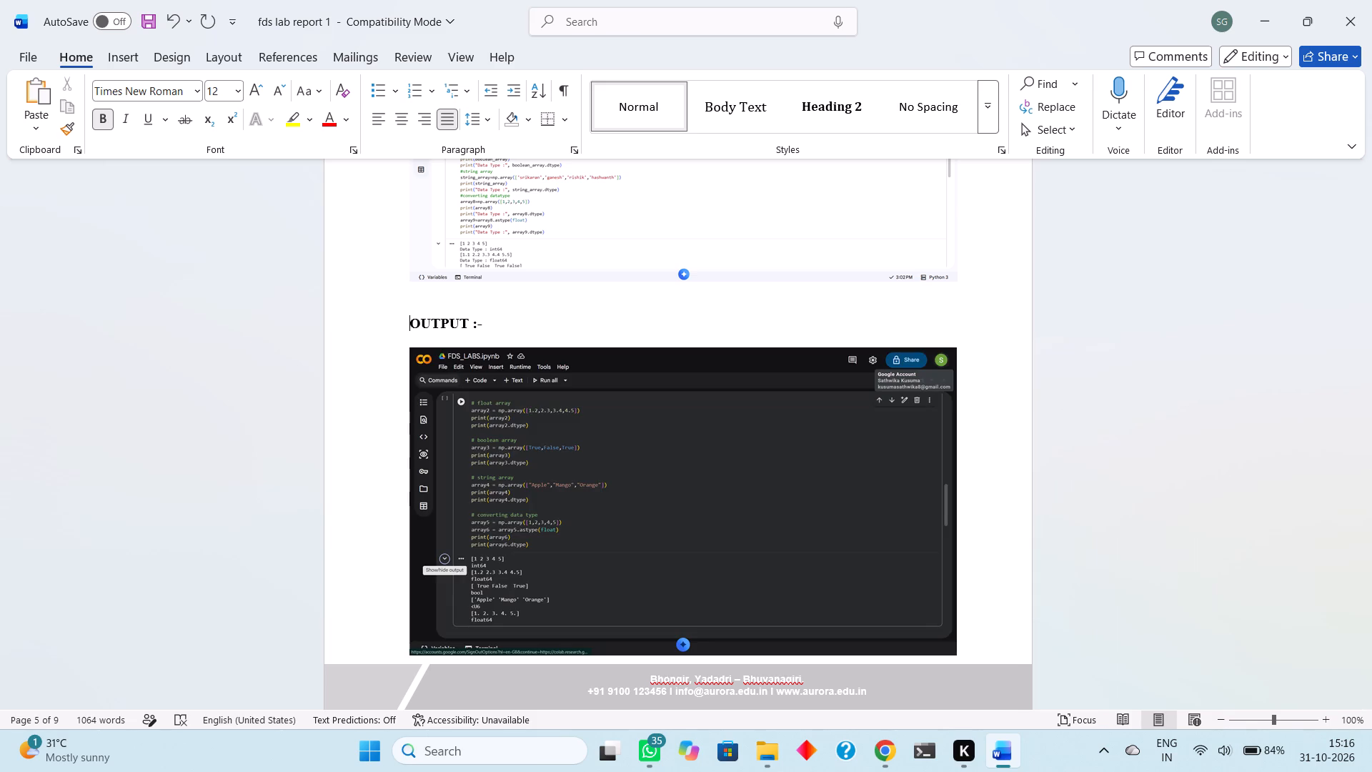
Remove the blank lines before the NumPy attributes section's OUTPUT label to pull it and its screenshot onto the preceding code page.
{"action": "scroll", "coordinate": [462, 460], "scroll_direction": "up", "scroll_amount": 5}
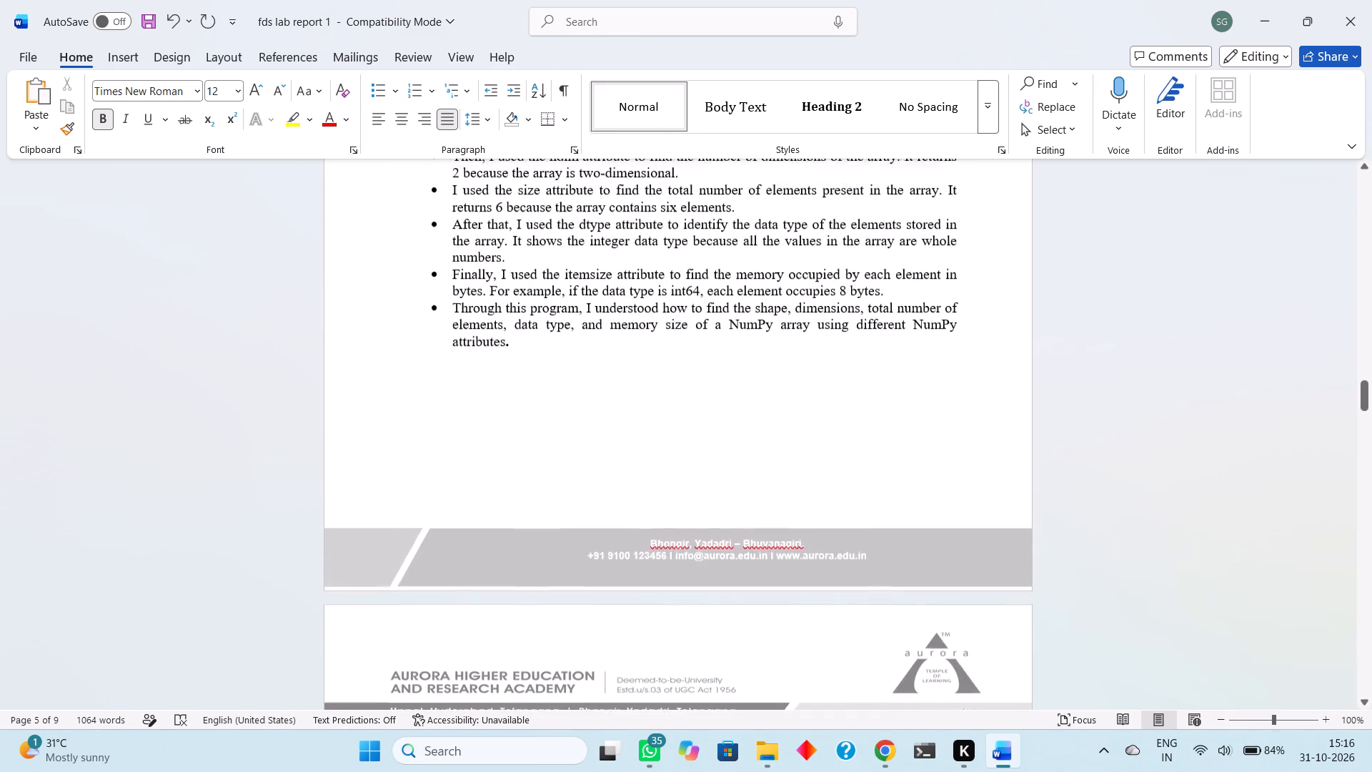
{"action": "scroll", "coordinate": [462, 460], "scroll_direction": "up", "scroll_amount": 3}
{"action": "scroll", "coordinate": [462, 460], "scroll_direction": "down", "scroll_amount": 1}
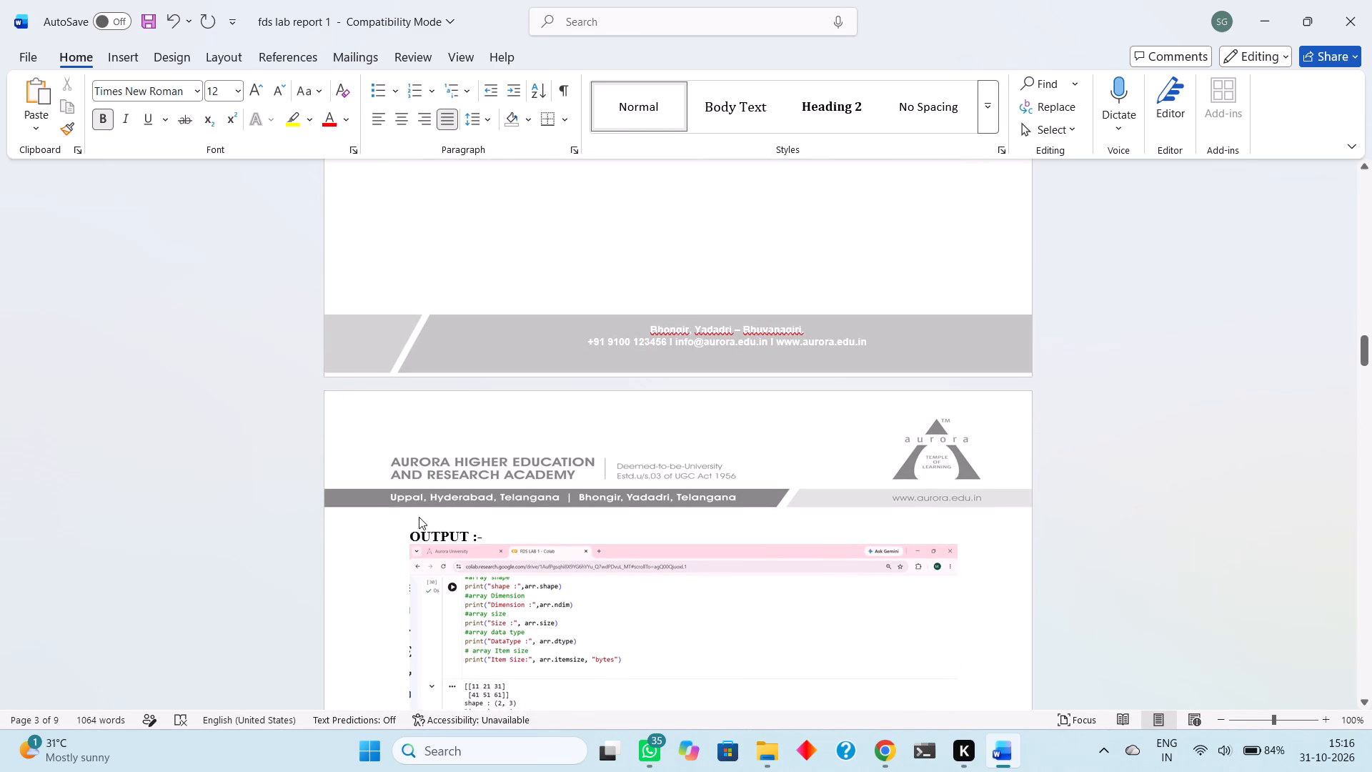
{"action": "left_click", "coordinate": [409, 535]}
{"action": "key", "text": "BackSpace"}
{"action": "key", "text": "BackSpace"}
{"action": "key", "text": "BackSpace"}
{"action": "key", "text": "BackSpace"}
{"action": "key", "text": "BackSpace"}
{"action": "key", "text": "BackSpace"}
{"action": "key", "text": "BackSpace"}
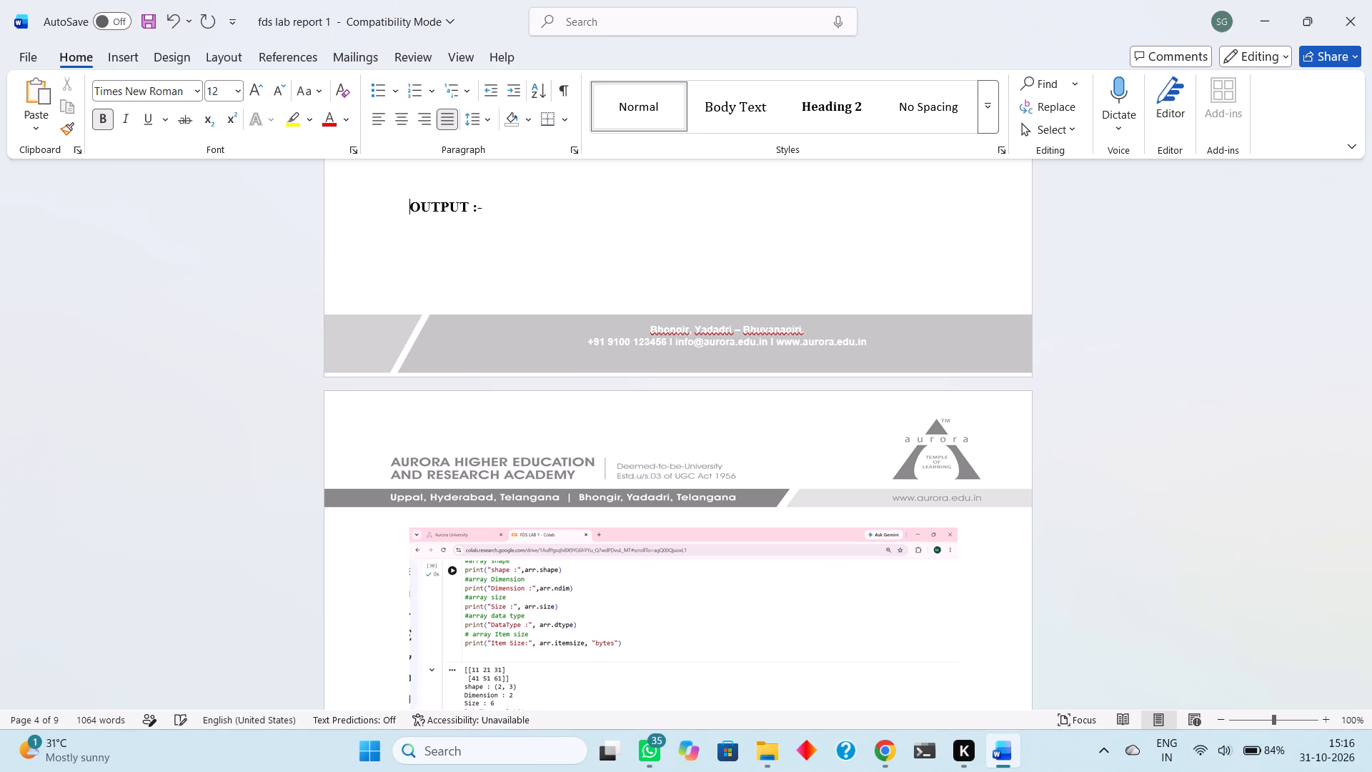
{"action": "key", "text": "BackSpace"}
{"action": "key", "text": "BackSpace"}
{"action": "key", "text": "BackSpace"}
{"action": "key", "text": "BackSpace"}
{"action": "key", "text": "BackSpace"}
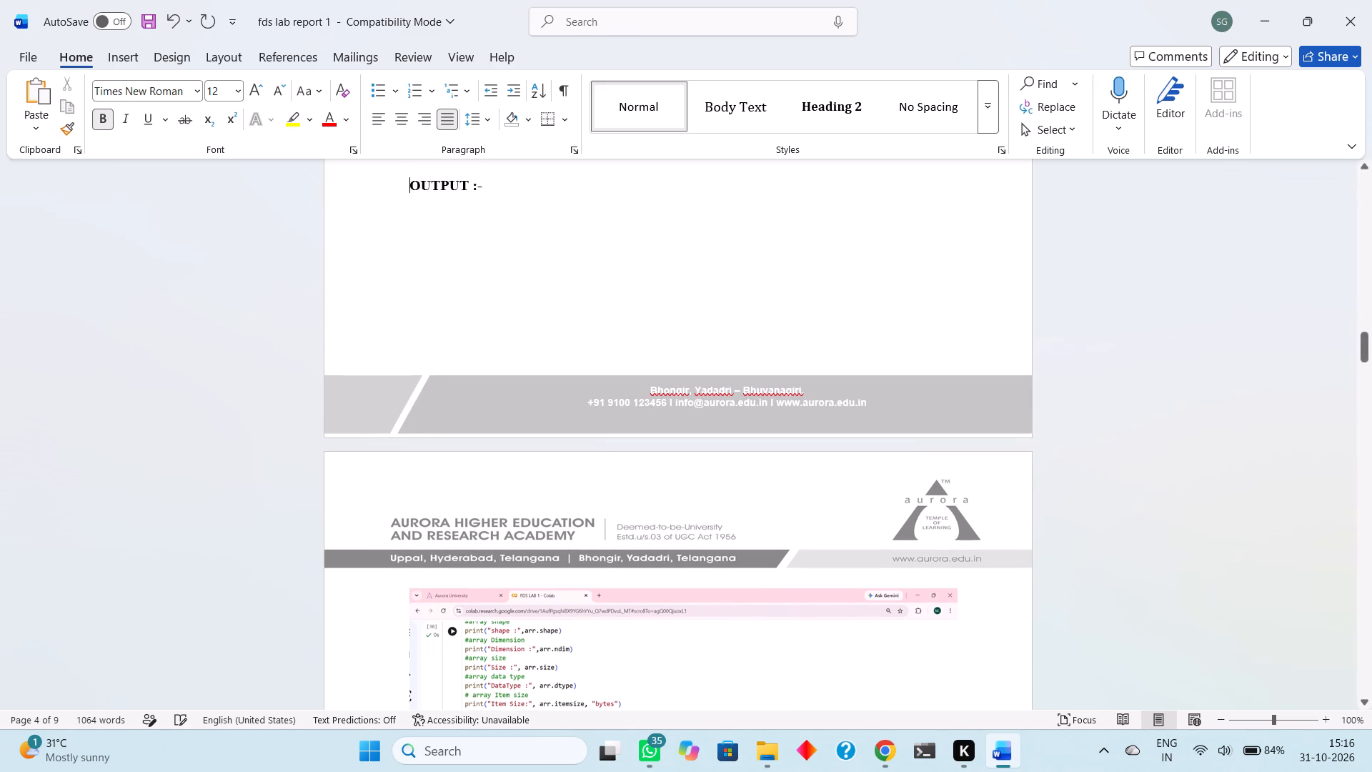
{"action": "key", "text": "BackSpace"}
{"action": "key", "text": "BackSpace"}
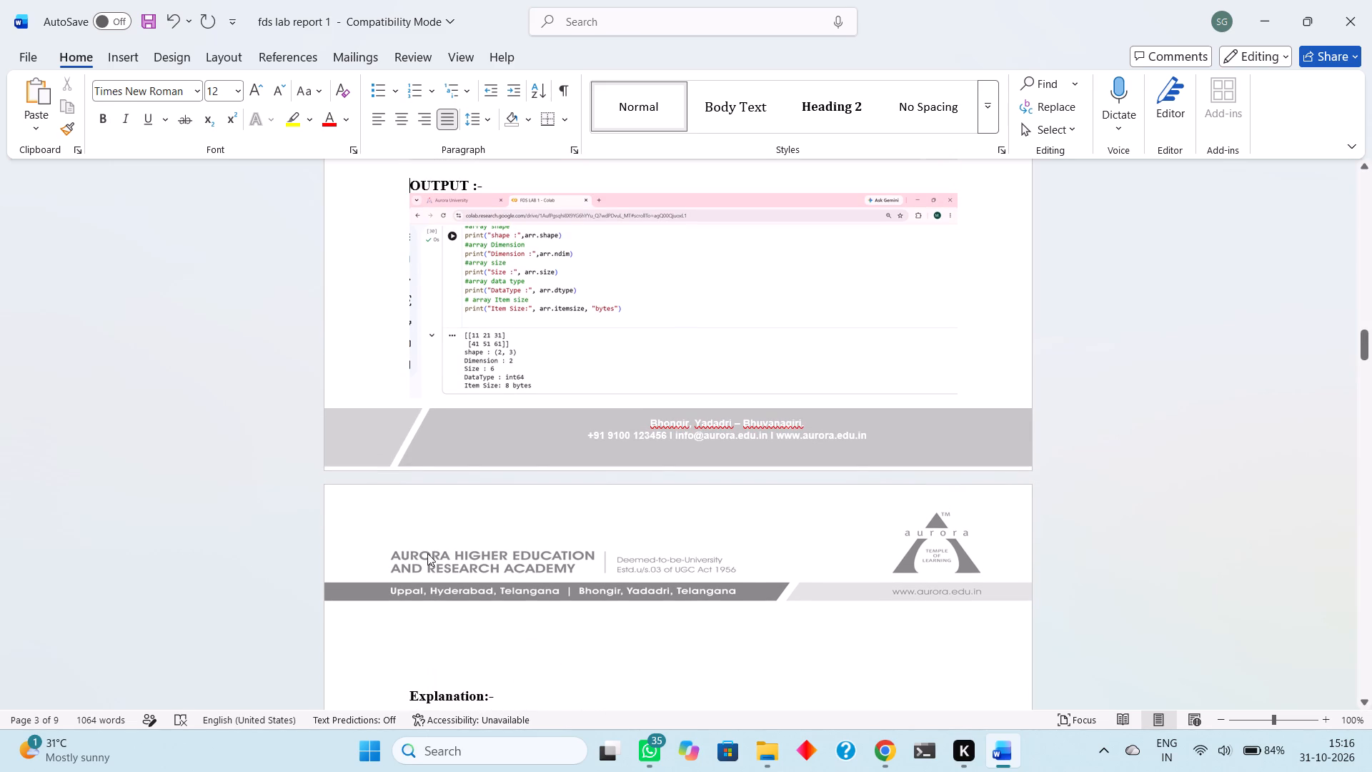
Remove the extra blank lines above section 2's Explanation label so it starts directly under the header of page 4.
{"action": "scroll", "coordinate": [432, 557], "scroll_direction": "up", "scroll_amount": 3}
{"action": "scroll", "coordinate": [432, 557], "scroll_direction": "down", "scroll_amount": 1}
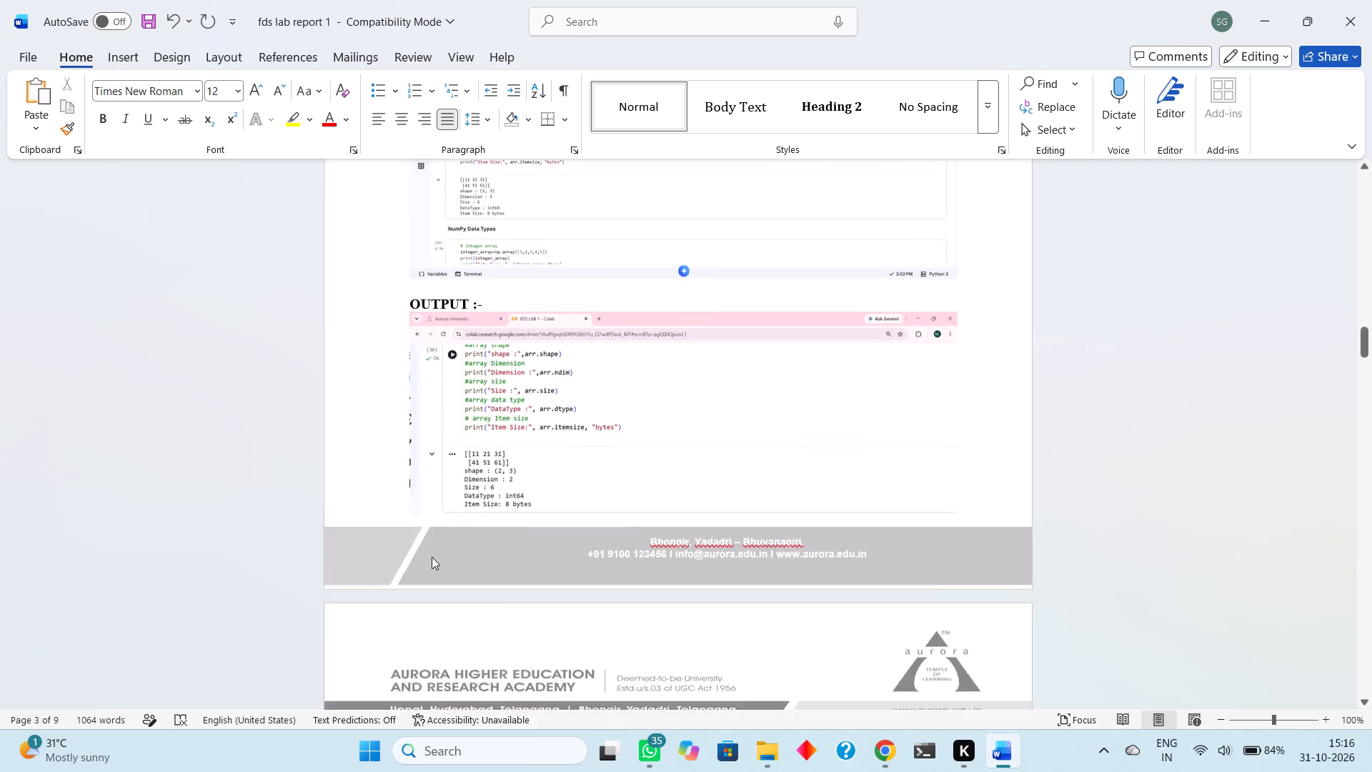
{"action": "scroll", "coordinate": [432, 557], "scroll_direction": "down", "scroll_amount": 2}
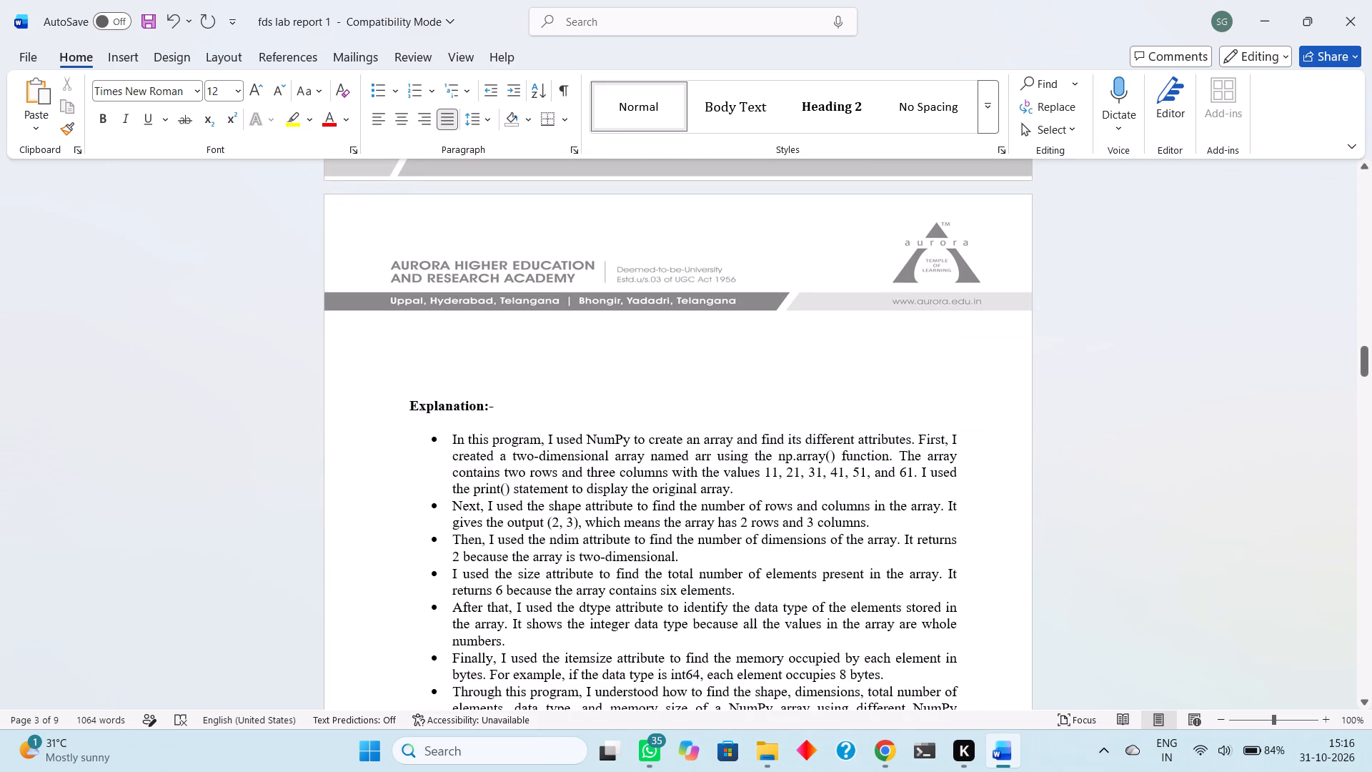
{"action": "left_click", "coordinate": [404, 413]}
{"action": "left_click", "coordinate": [407, 402]}
{"action": "key", "text": "BackSpace"}
{"action": "key", "text": "BackSpace"}
{"action": "key", "text": "BackSpace"}
{"action": "key", "text": "BackSpace"}
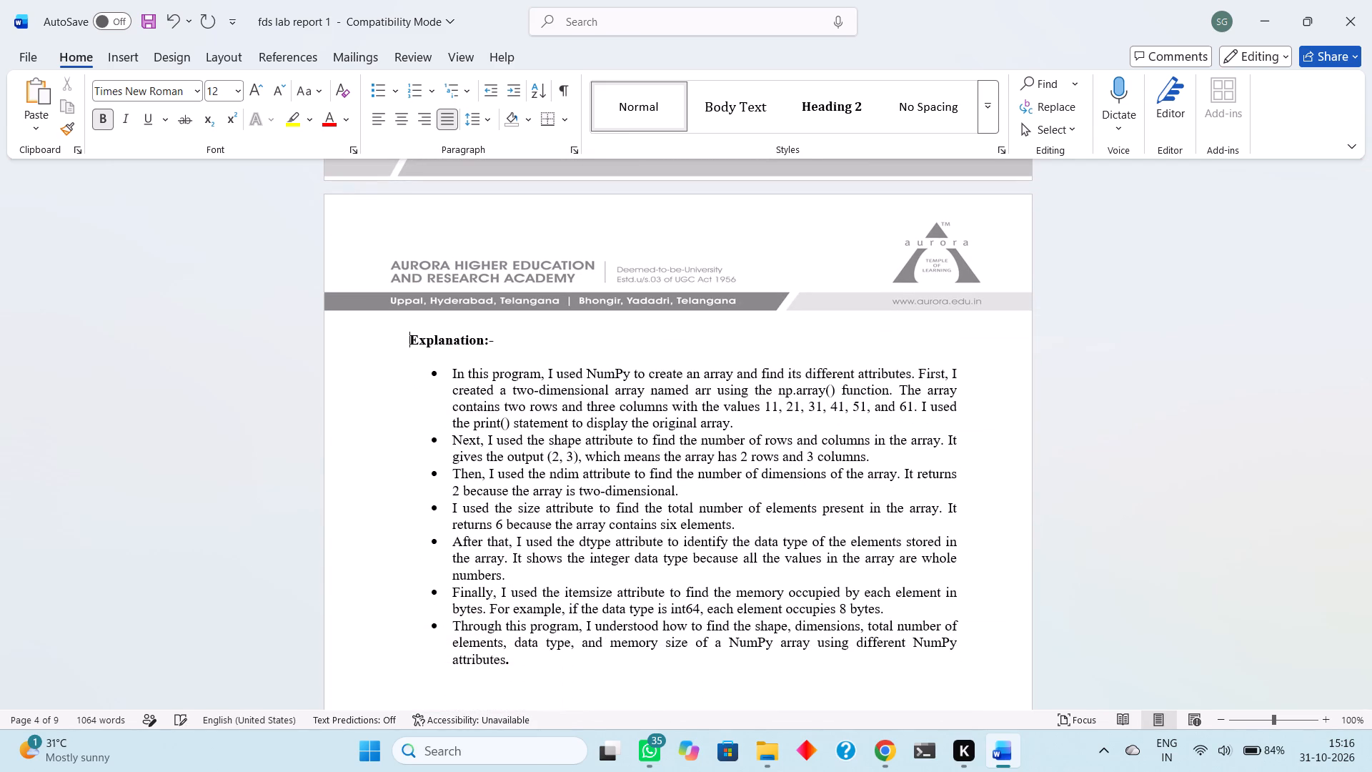
{"action": "key", "text": "BackSpace"}
{"action": "key", "text": "Return"}
Remove the extra blank lines between section 1's Aim and its CODE label, leaving a single blank line.
{"action": "scroll", "coordinate": [444, 422], "scroll_direction": "up", "scroll_amount": 2}
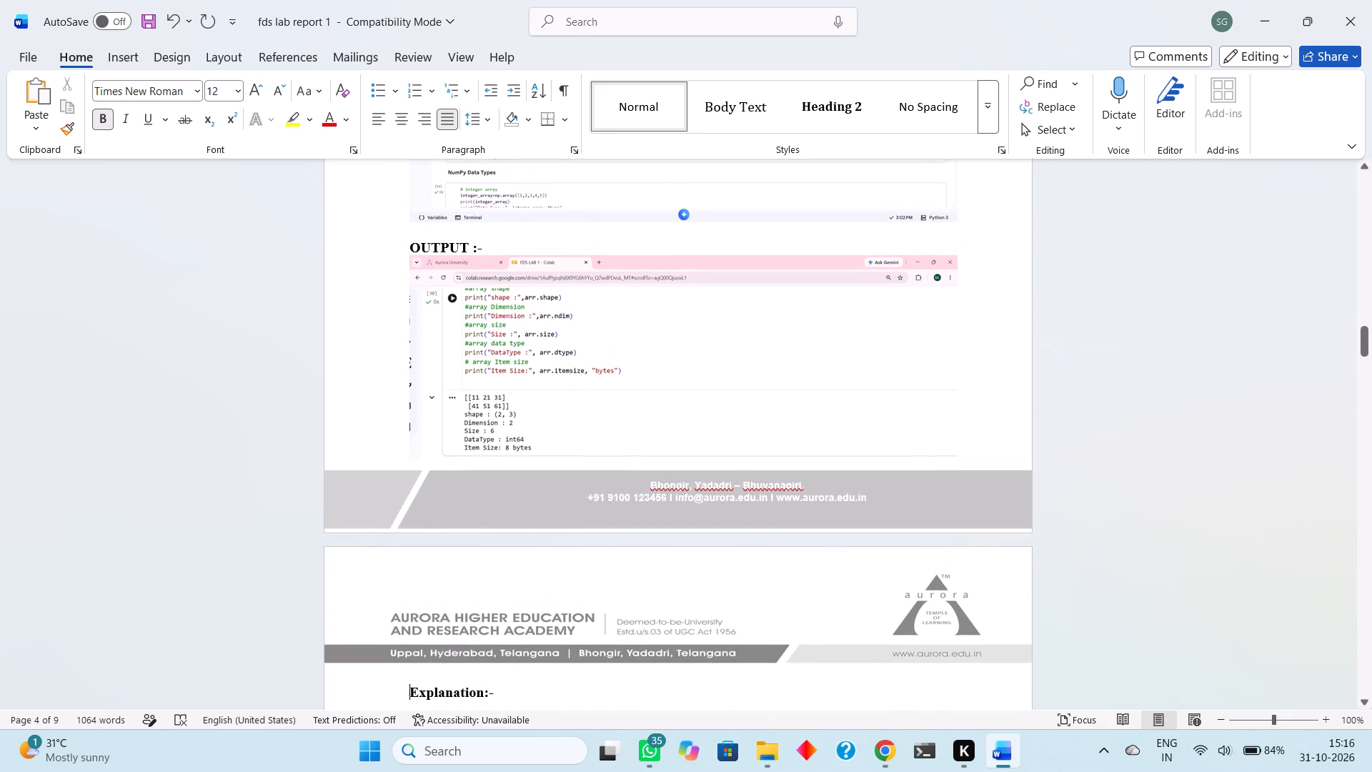
{"action": "scroll", "coordinate": [444, 422], "scroll_direction": "up", "scroll_amount": 3}
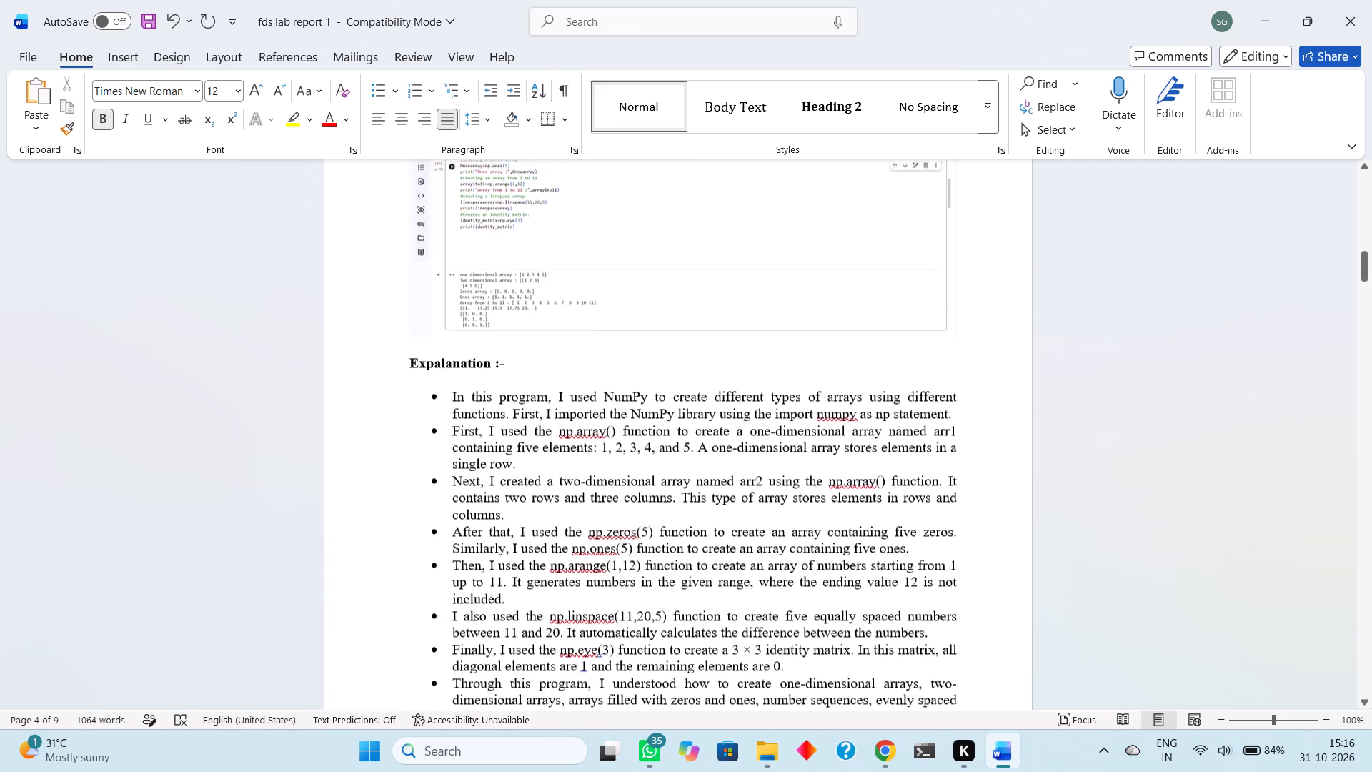
{"action": "scroll", "coordinate": [444, 422], "scroll_direction": "up", "scroll_amount": 1}
{"action": "scroll", "coordinate": [444, 422], "scroll_direction": "down", "scroll_amount": 3}
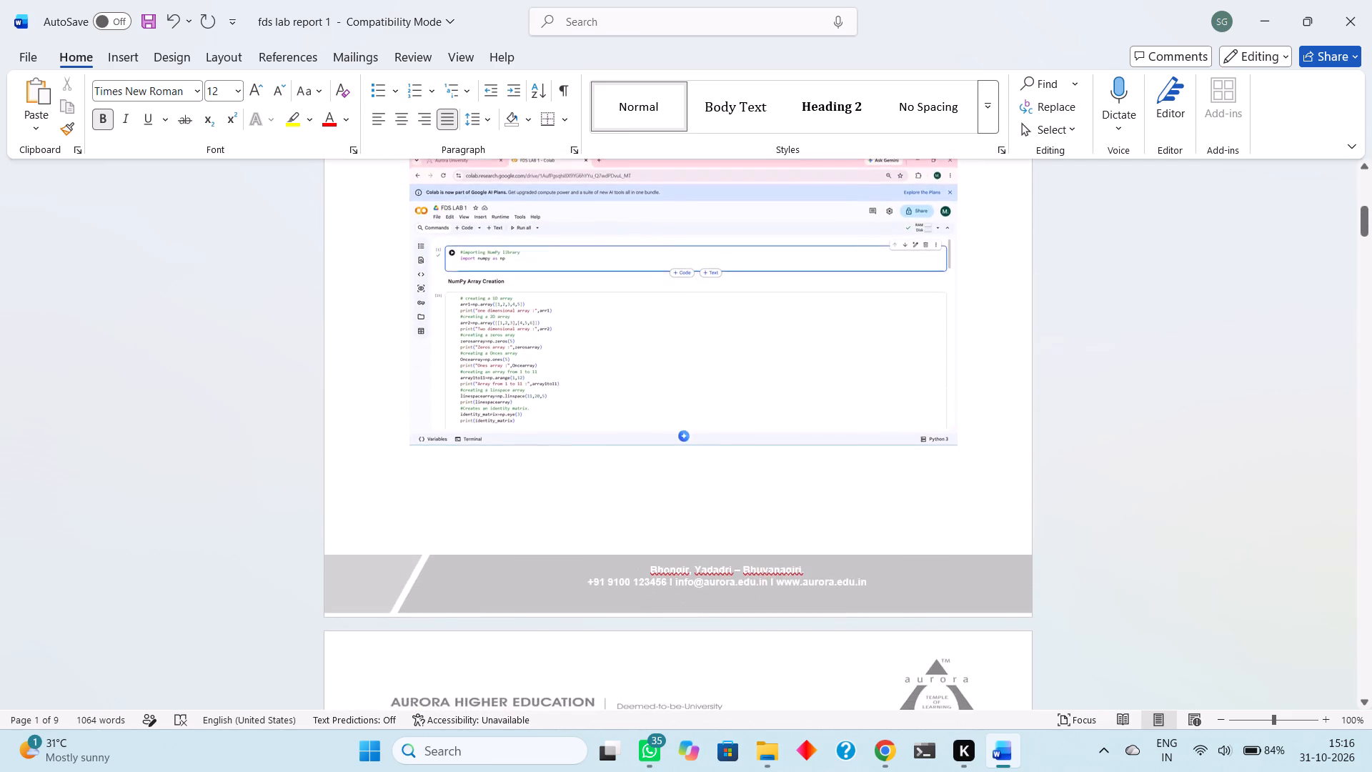
{"action": "scroll", "coordinate": [444, 422], "scroll_direction": "down", "scroll_amount": 2}
{"action": "scroll", "coordinate": [438, 503], "scroll_direction": "up", "scroll_amount": 1}
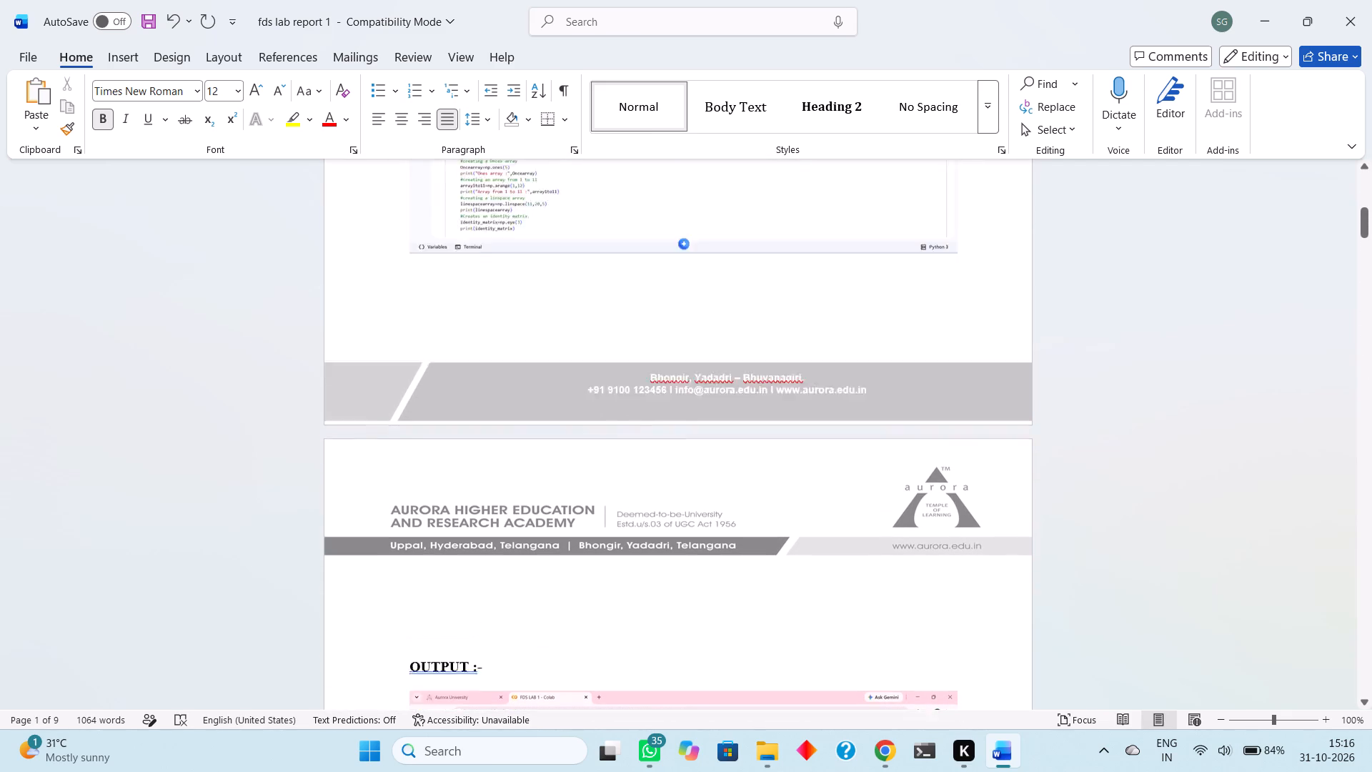
{"action": "scroll", "coordinate": [438, 503], "scroll_direction": "up", "scroll_amount": 2}
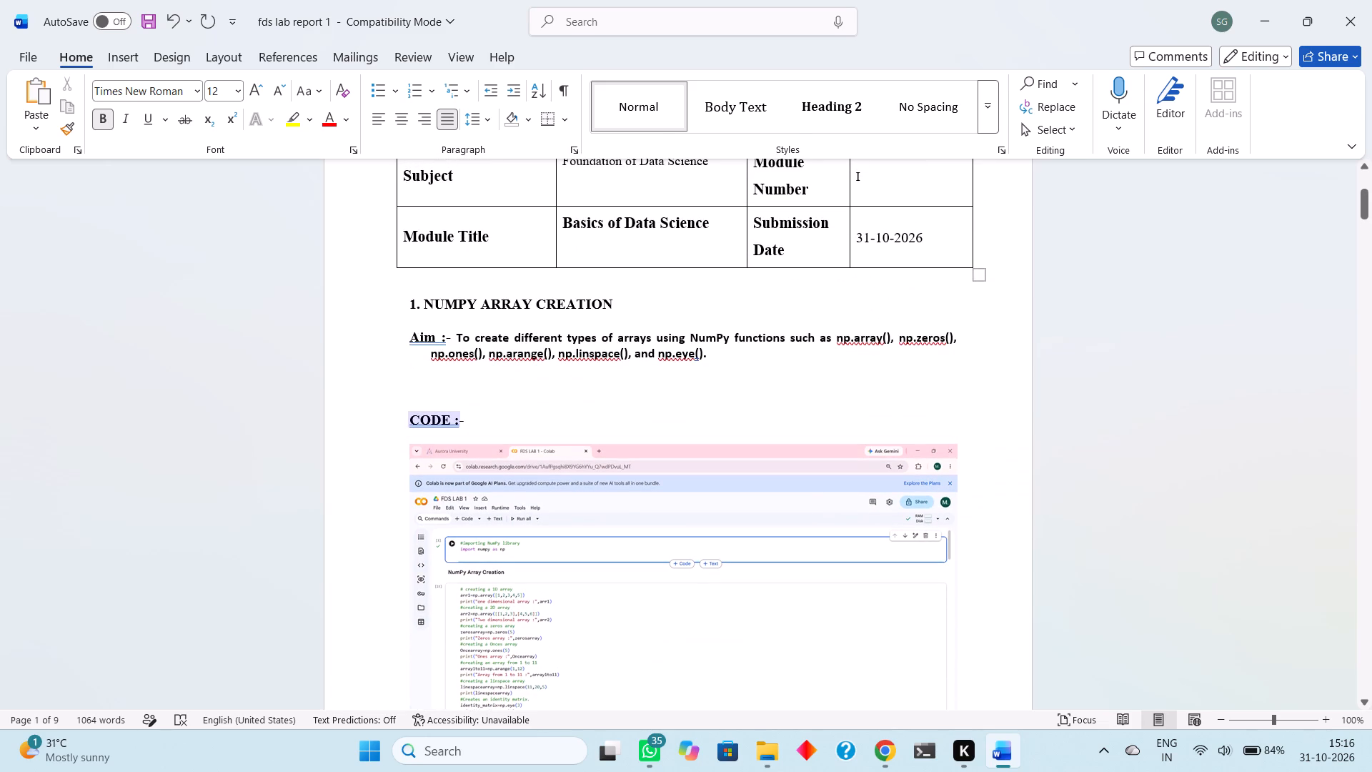
{"action": "left_click", "coordinate": [407, 420]}
{"action": "key", "text": "BackSpace"}
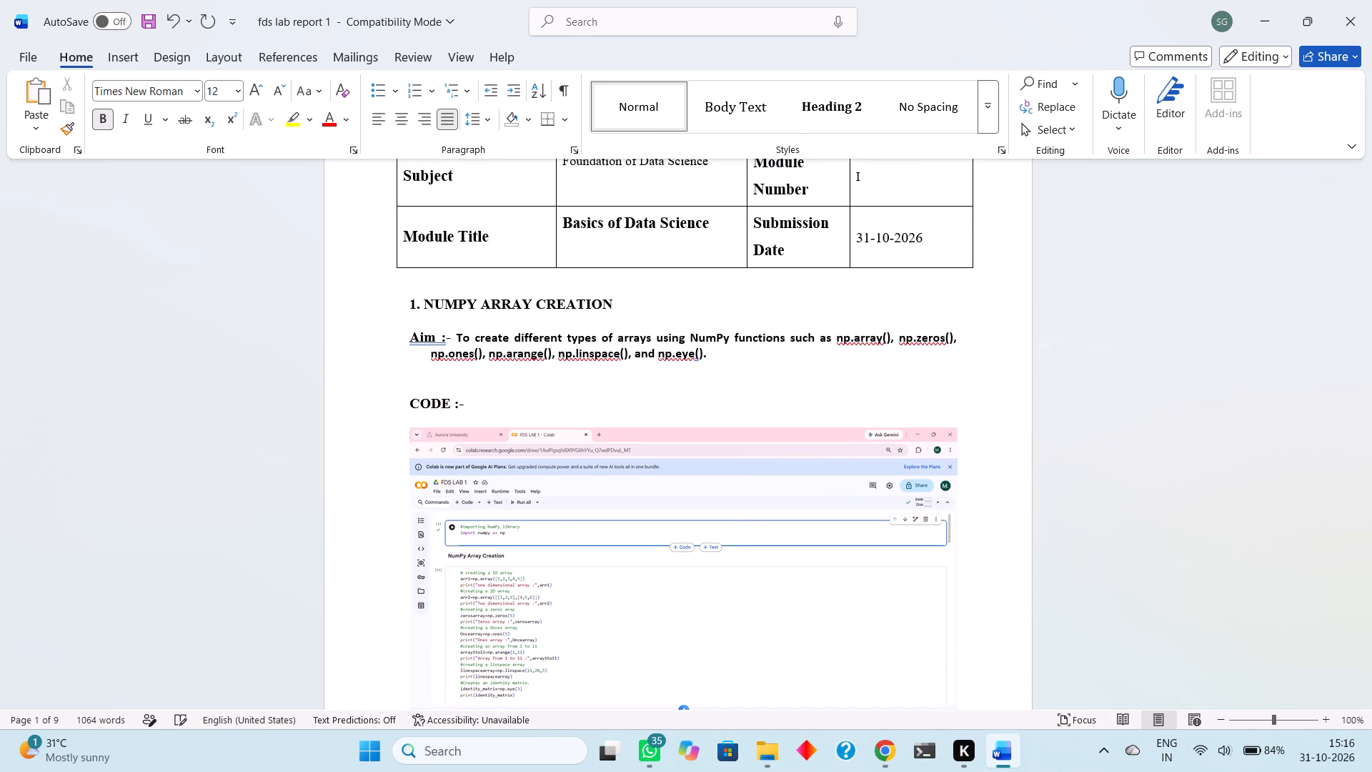
{"action": "key", "text": "BackSpace"}
{"action": "key", "text": "BackSpace"}
{"action": "key", "text": "Return"}
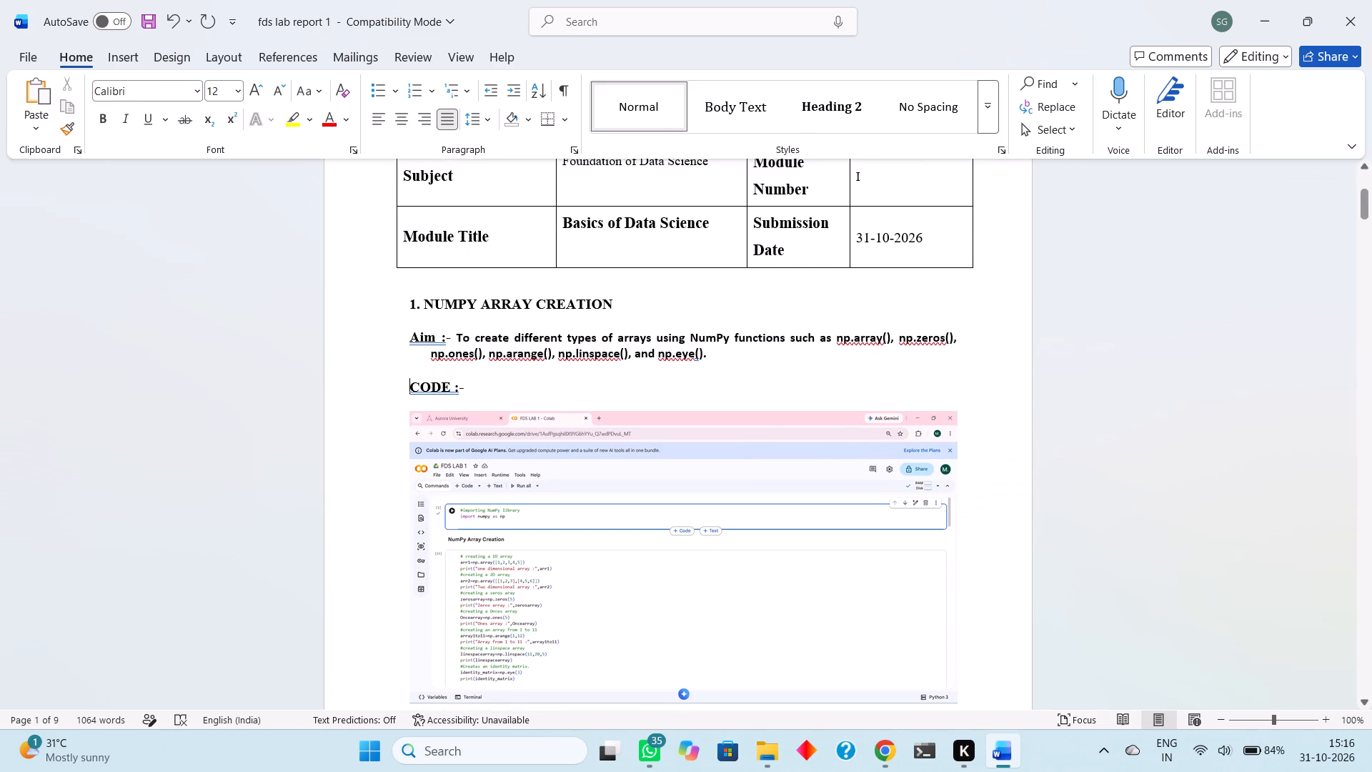
Remove the extra blank lines above section 1's OUTPUT label, keeping the label on the same page as its screenshot.
{"action": "scroll", "coordinate": [493, 474], "scroll_direction": "down", "scroll_amount": 3}
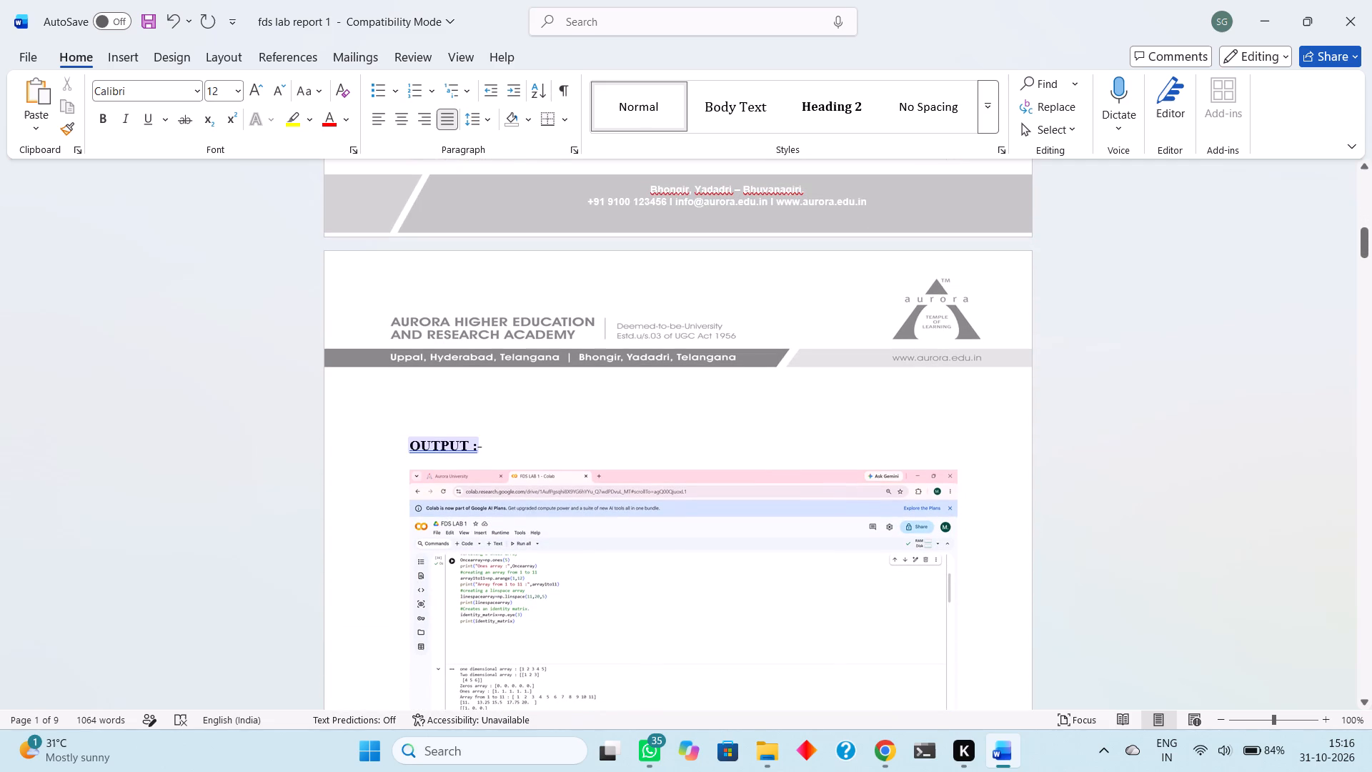
{"action": "left_click", "coordinate": [404, 445]}
{"action": "key", "text": "BackSpace"}
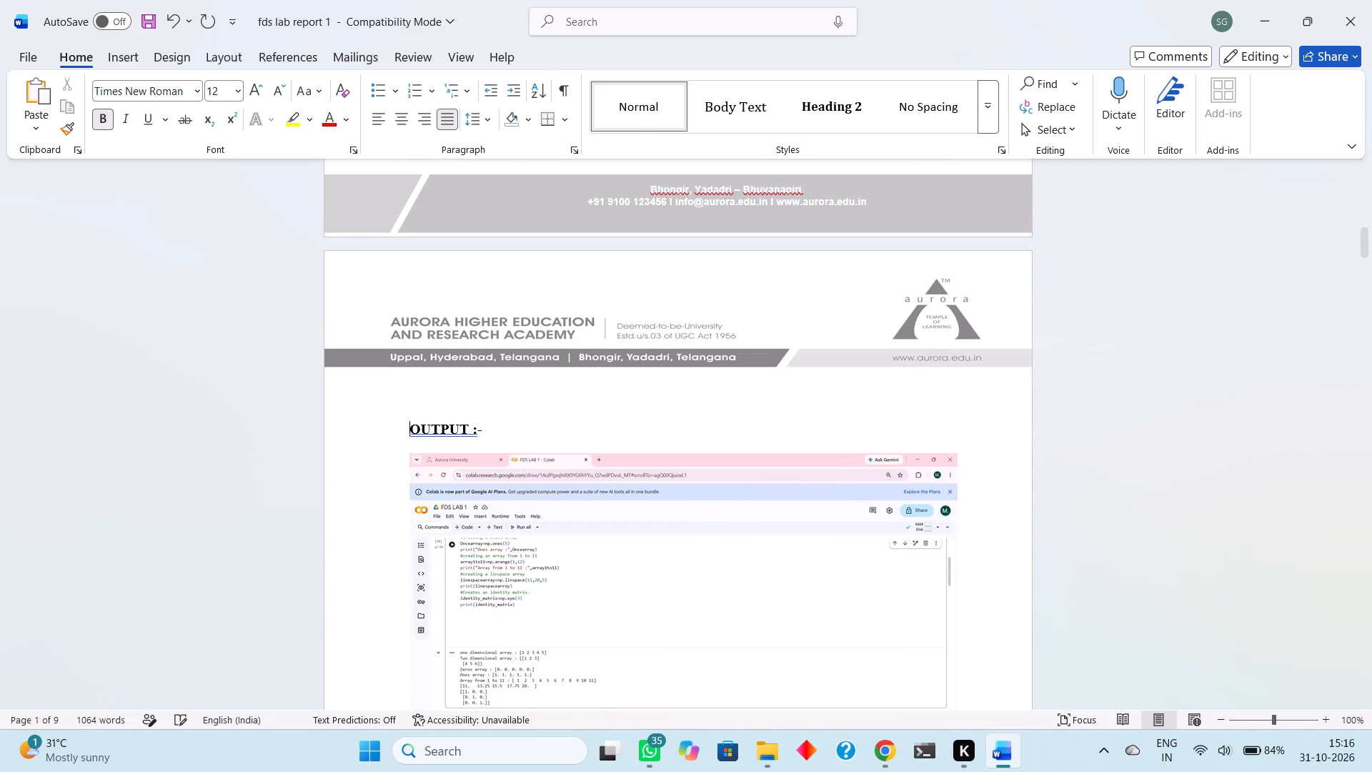
{"action": "key", "text": "BackSpace"}
{"action": "key", "text": "BackSpace"}
{"action": "key", "text": "BackSpace"}
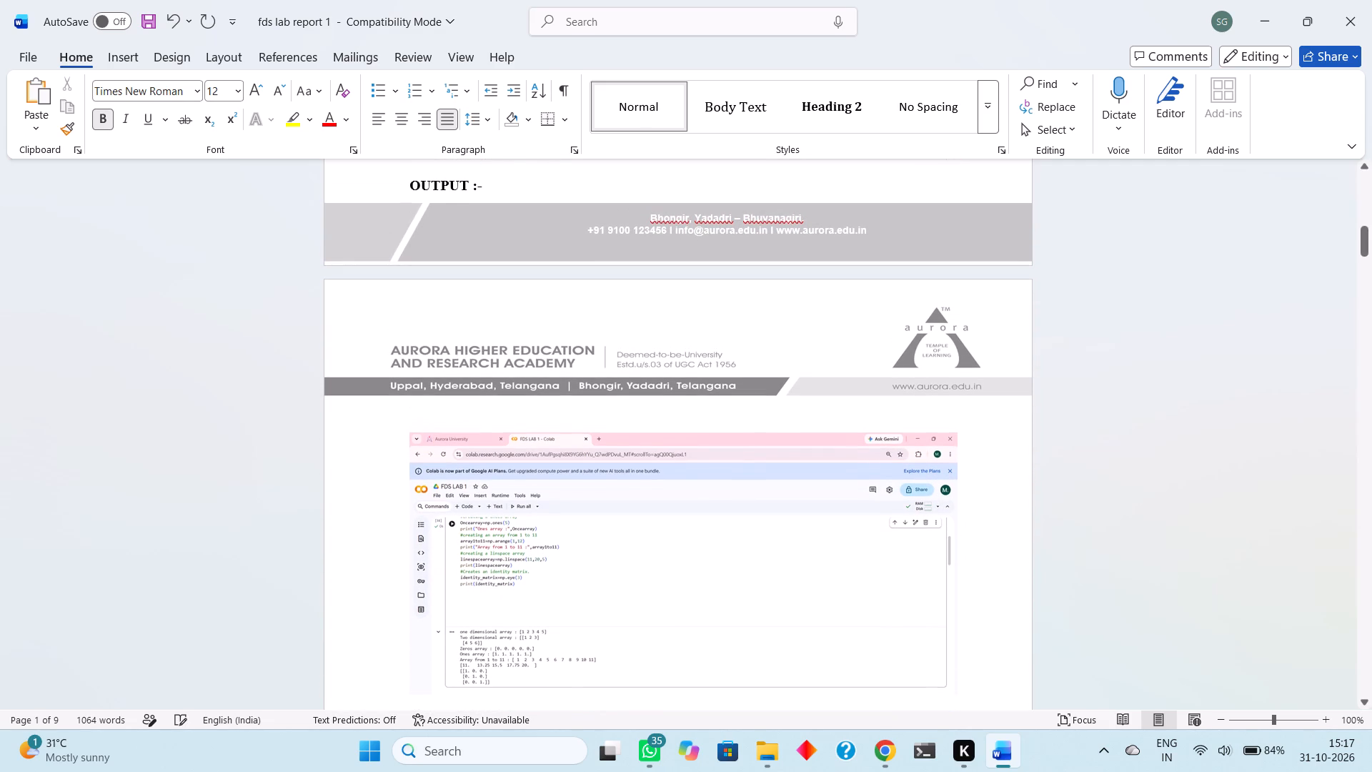
{"action": "key", "text": "Return"}
Remove the extra blank lines above the NUMPY ARRAY ATTRIBUTES heading so it starts right under the header of page 3.
{"action": "scroll", "coordinate": [404, 445], "scroll_direction": "down", "scroll_amount": 3}
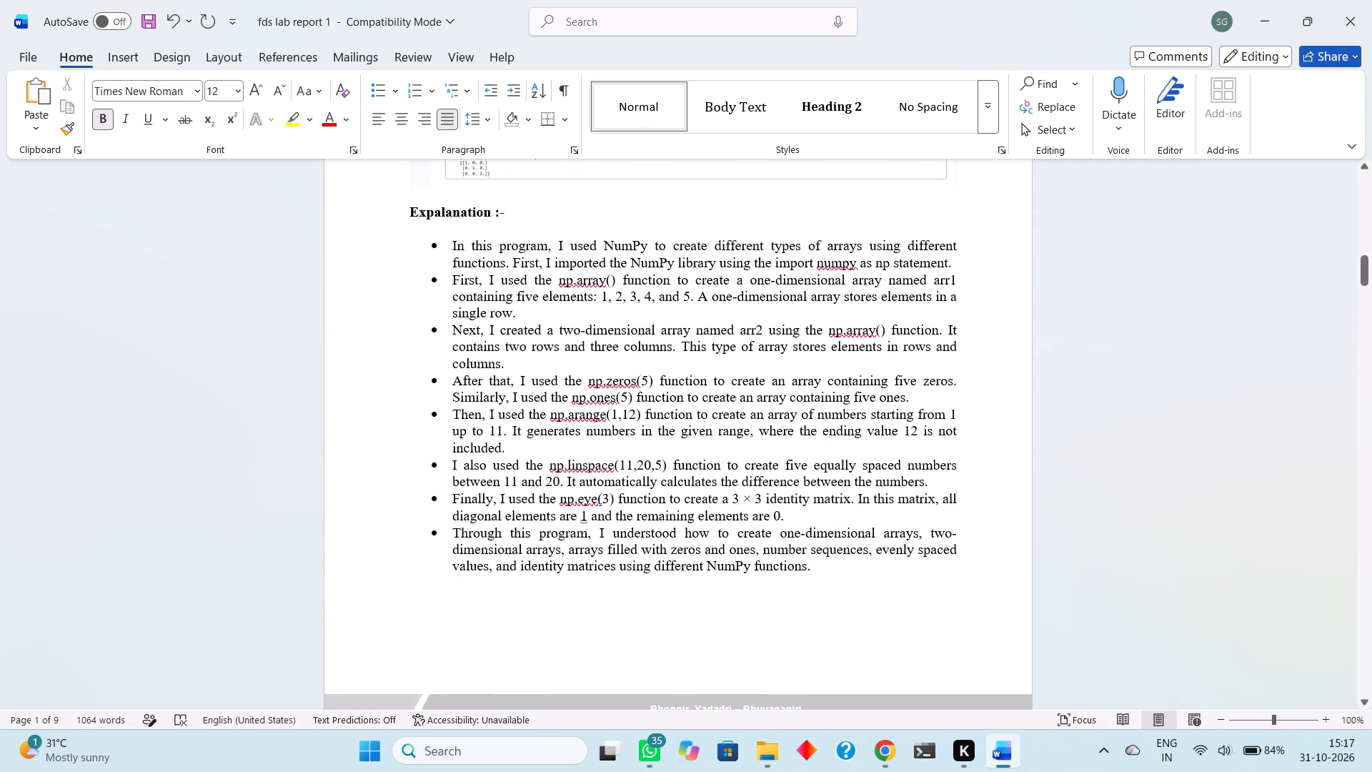
{"action": "scroll", "coordinate": [404, 445], "scroll_direction": "down", "scroll_amount": 3}
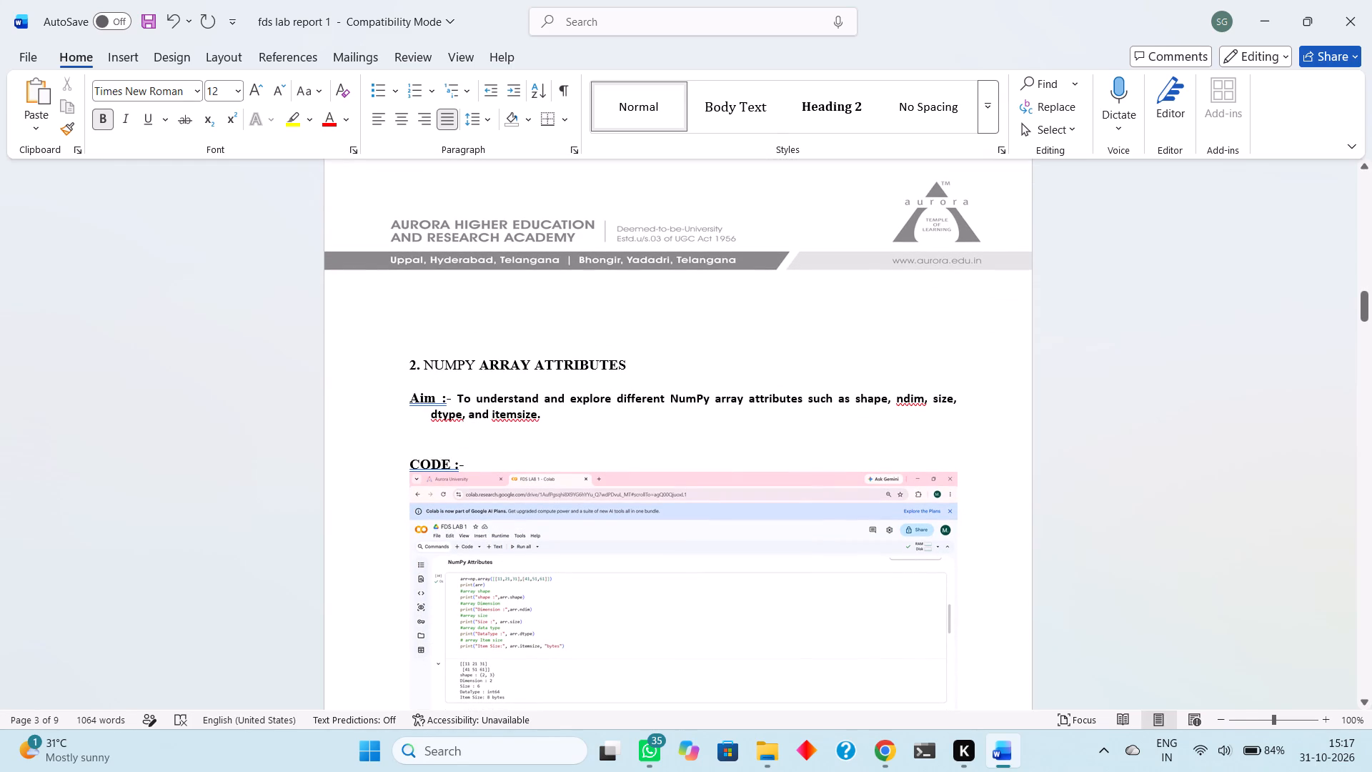
{"action": "left_click", "coordinate": [411, 362]}
{"action": "key", "text": "BackSpace"}
{"action": "key", "text": "BackSpace"}
{"action": "key", "text": "BackSpace"}
{"action": "key", "text": "BackSpace"}
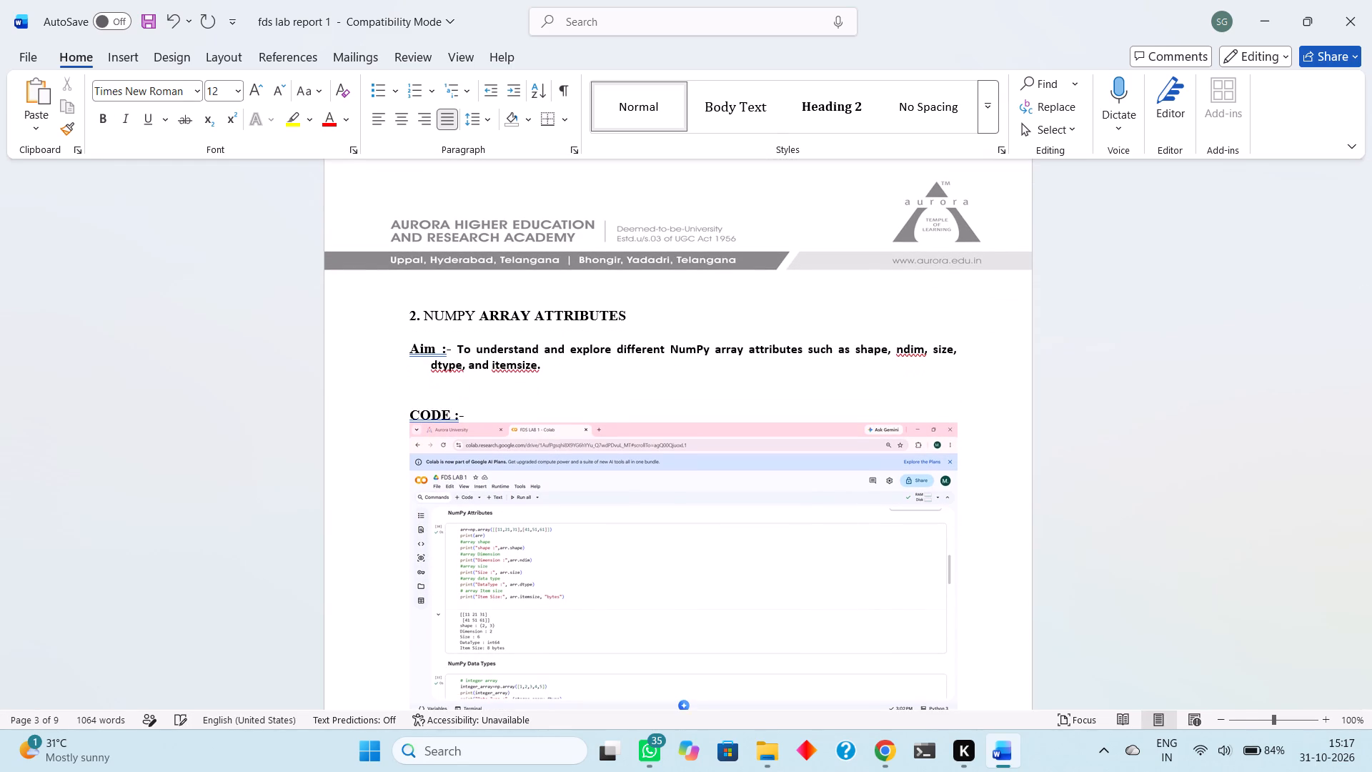
{"action": "key", "text": "BackSpace"}
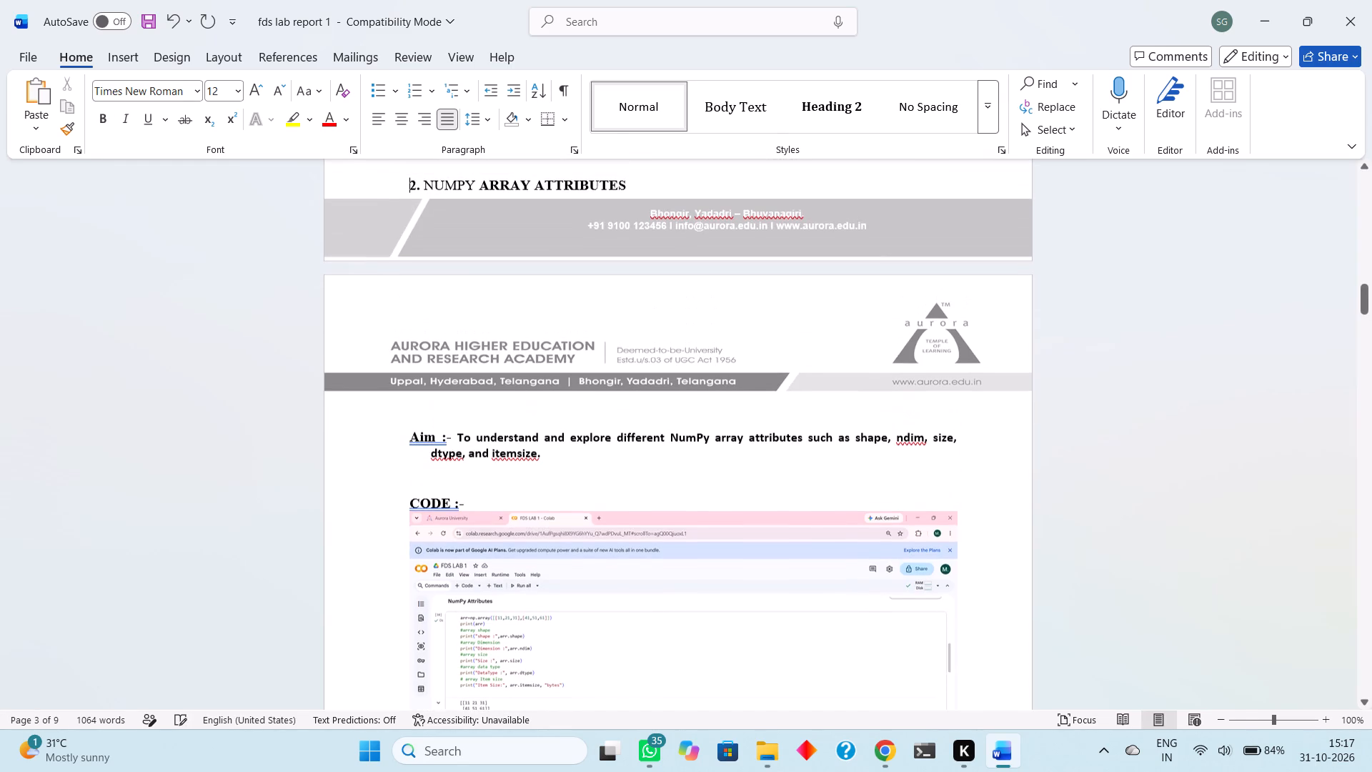
{"action": "key", "text": "Return"}
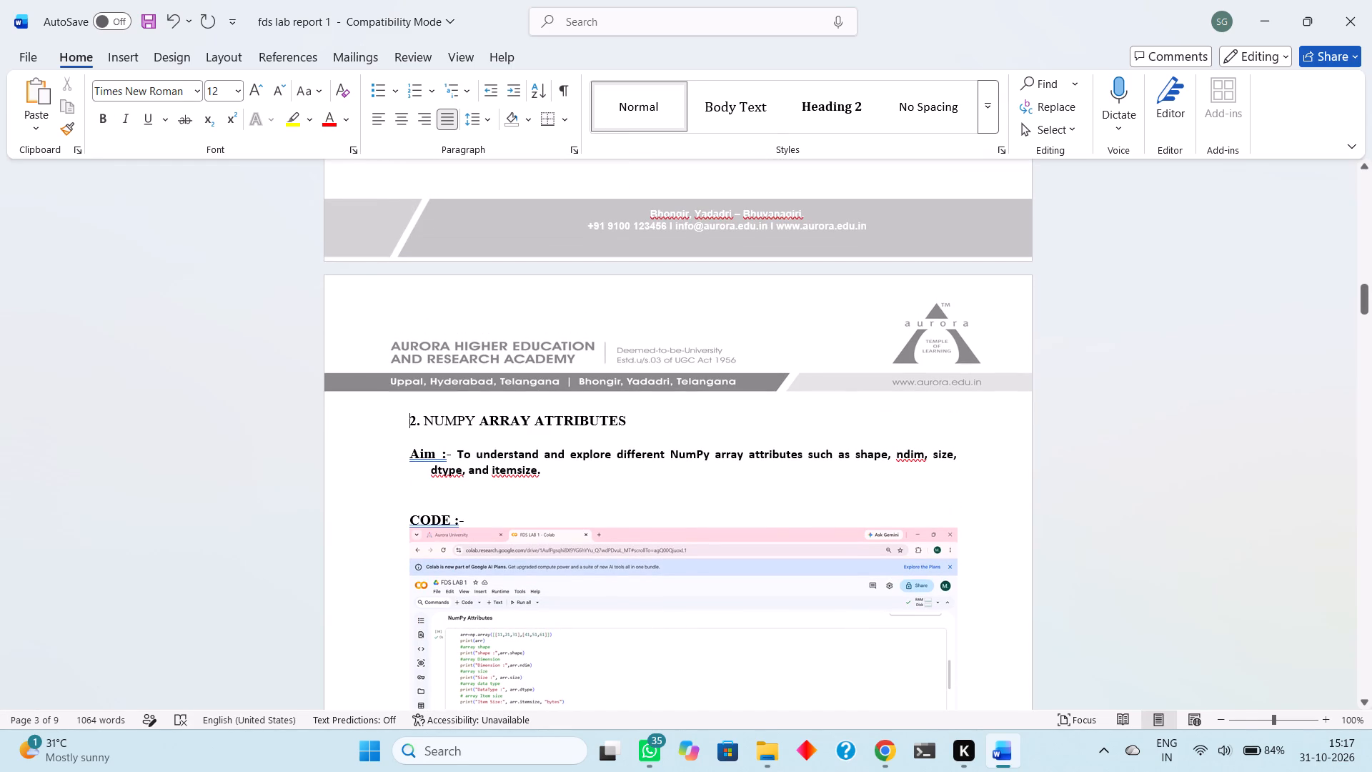
Bold the "2. NUMPY" part of section 2's heading to match the rest of the title.
{"action": "left_click", "coordinate": [633, 419]}
{"action": "left_click_drag", "start_coordinate": [474, 417], "coordinate": [467, 417]}
{"action": "left_click_drag", "start_coordinate": [467, 417], "coordinate": [407, 421]}
{"action": "left_click", "coordinate": [413, 394]}
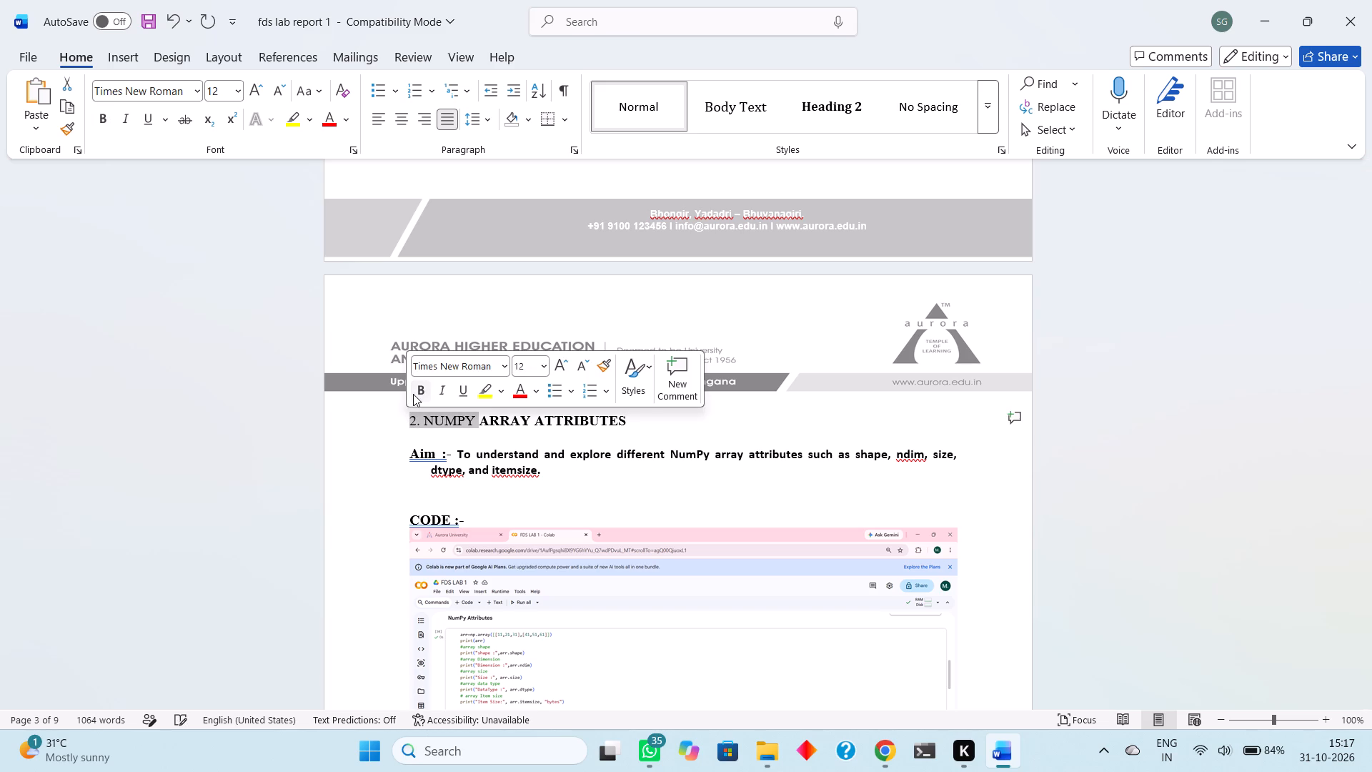
{"action": "left_click", "coordinate": [413, 394]}
{"action": "left_click", "coordinate": [377, 437]}
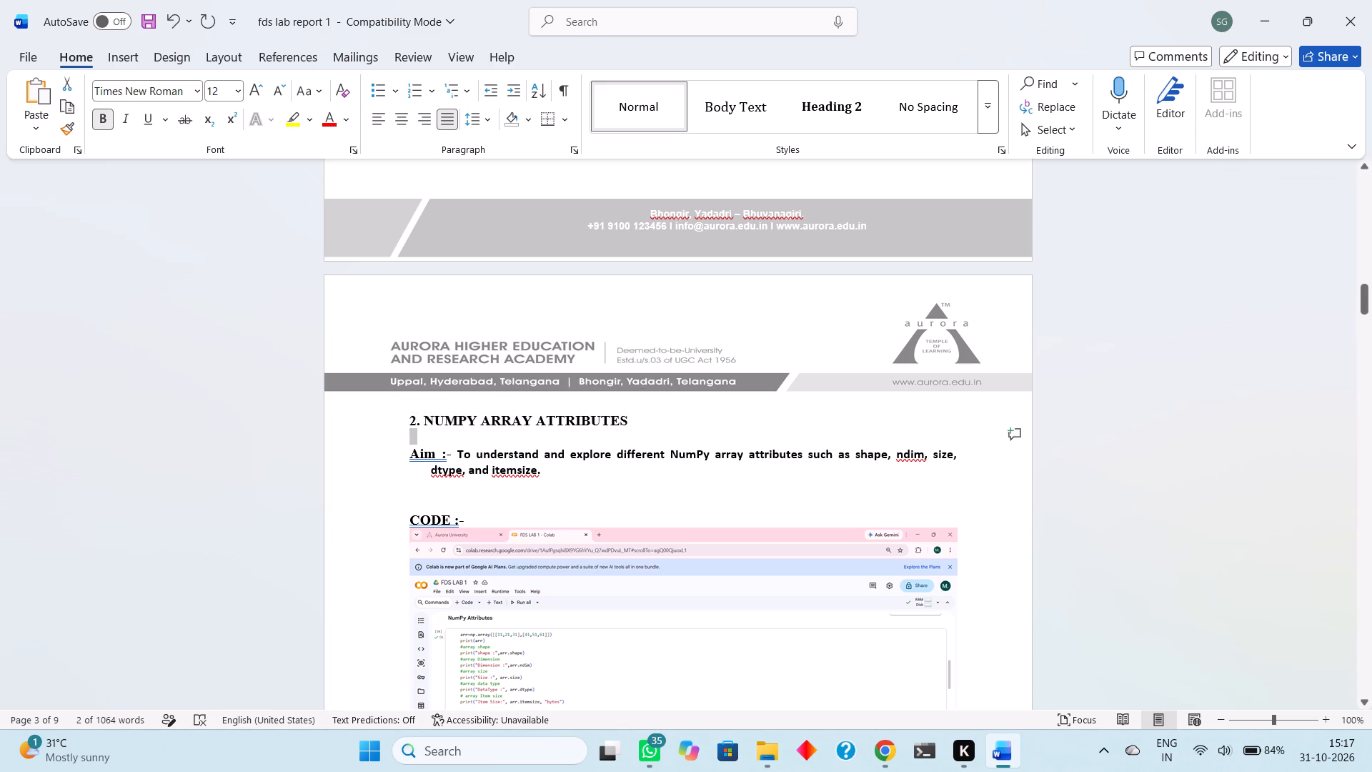
{"action": "left_click", "coordinate": [509, 442]}
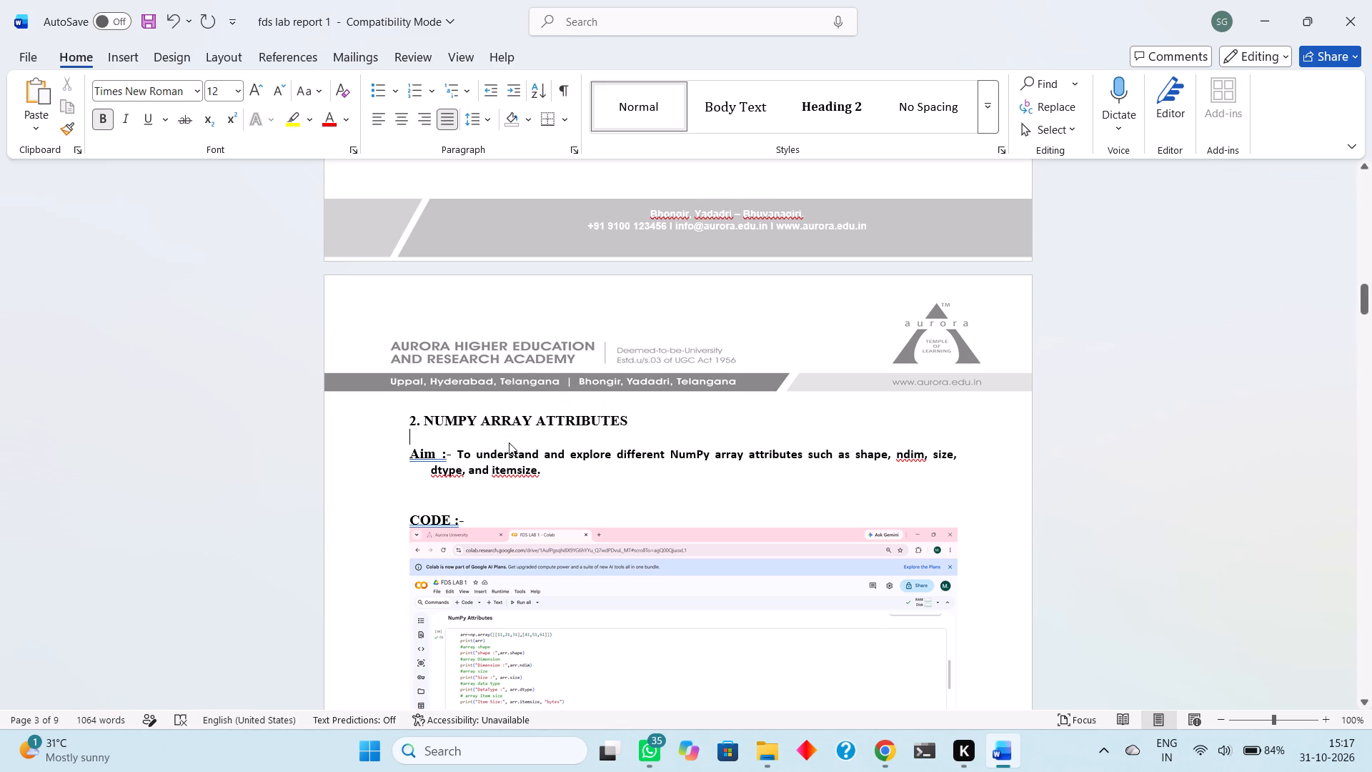
Insert blank lines above section 2's Explanation label to push the whole explanation onto the next page.
{"action": "scroll", "coordinate": [509, 442], "scroll_direction": "down", "scroll_amount": 3}
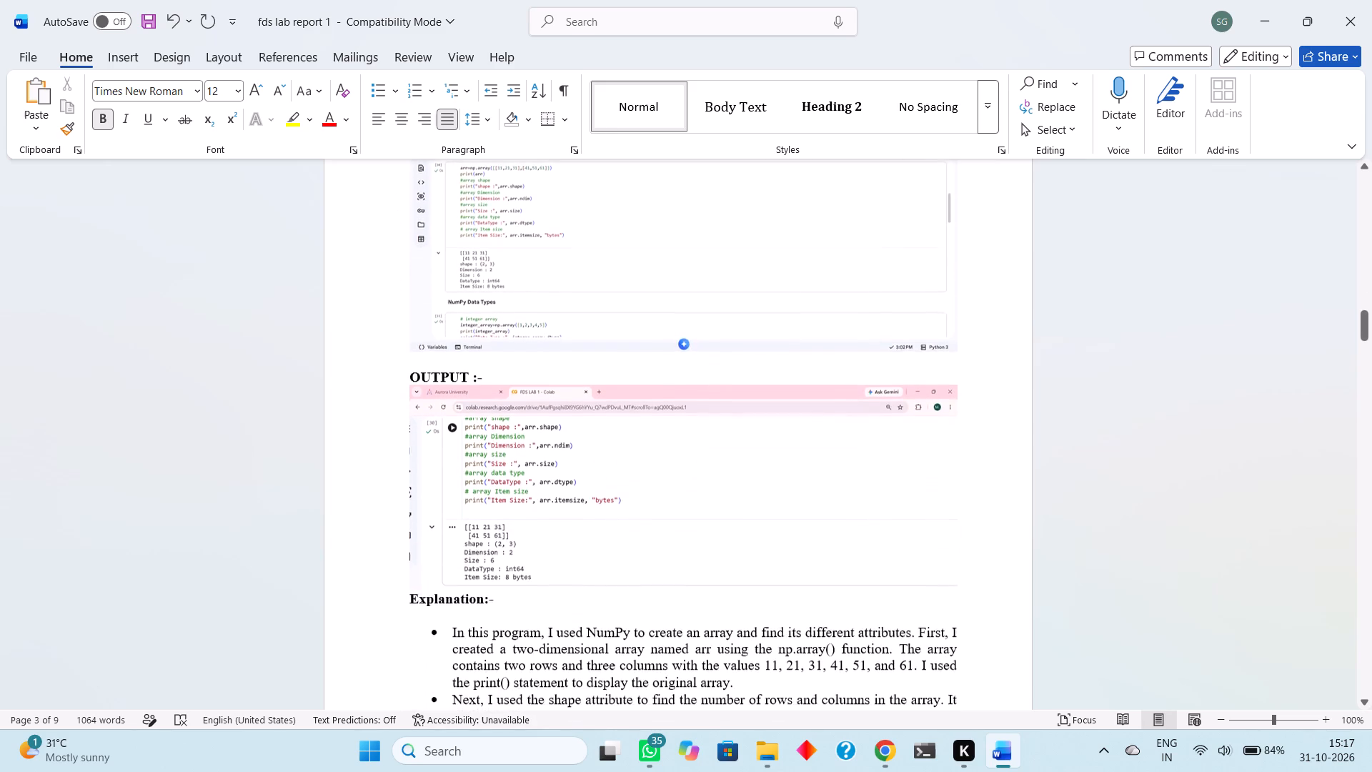
{"action": "scroll", "coordinate": [509, 442], "scroll_direction": "down", "scroll_amount": 4}
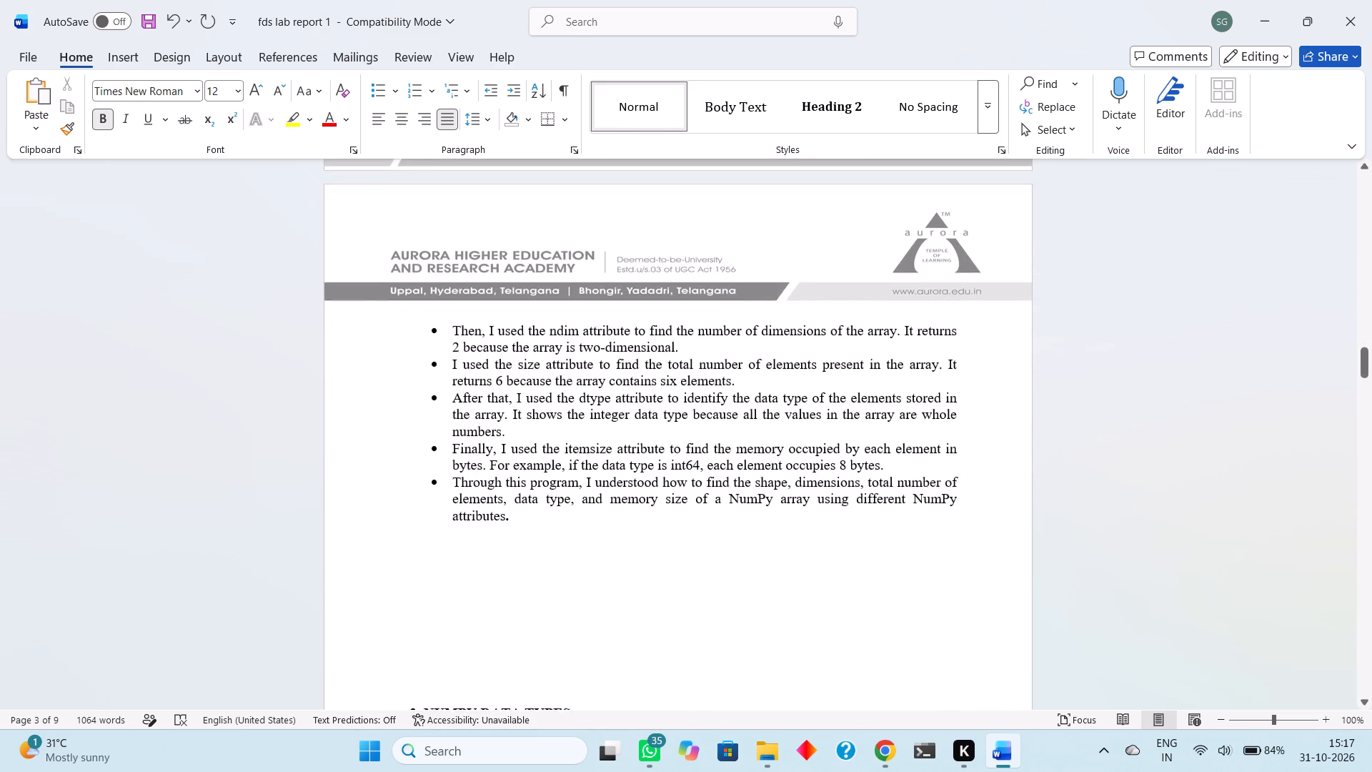
{"action": "scroll", "coordinate": [509, 442], "scroll_direction": "up", "scroll_amount": 2}
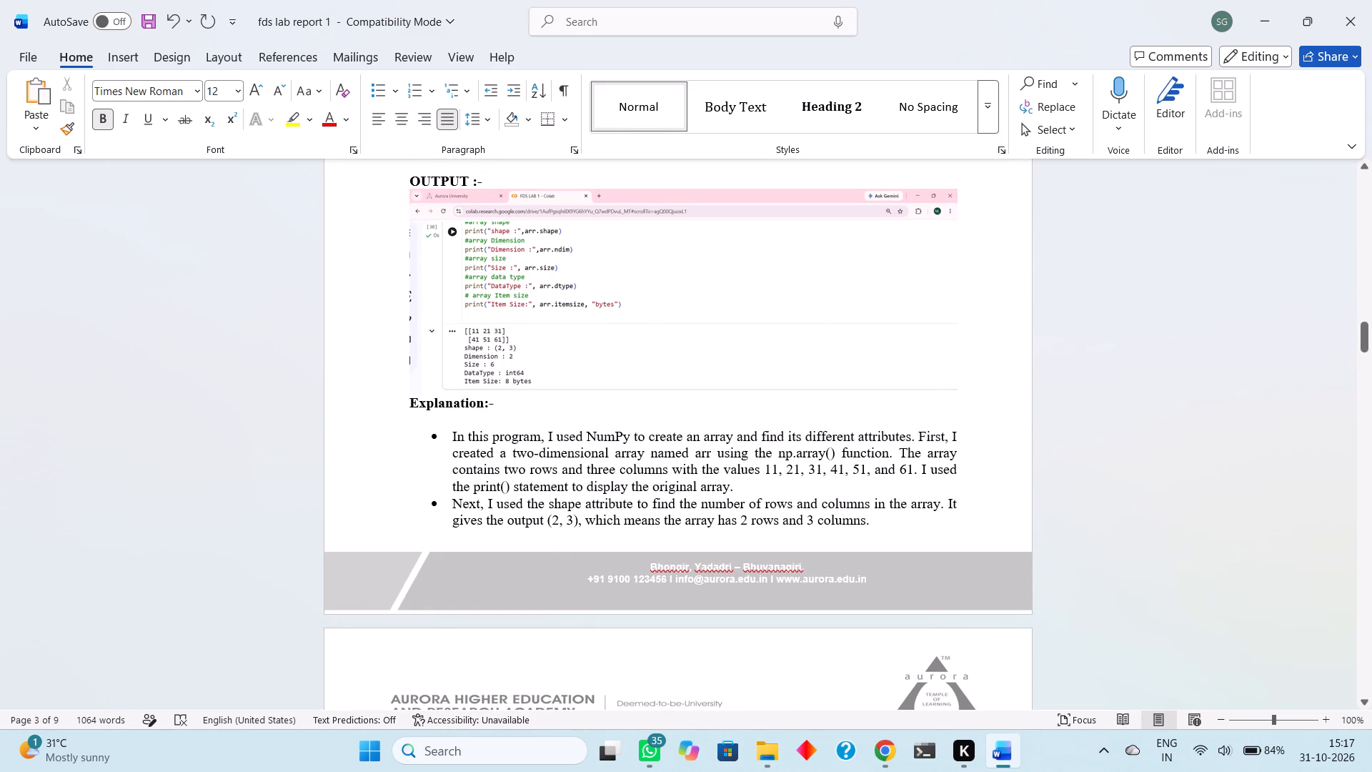
{"action": "left_click", "coordinate": [409, 398]}
{"action": "key", "text": "Return"}
{"action": "key", "text": "Return"}
{"action": "key", "text": "Return"}
{"action": "key", "text": "Return"}
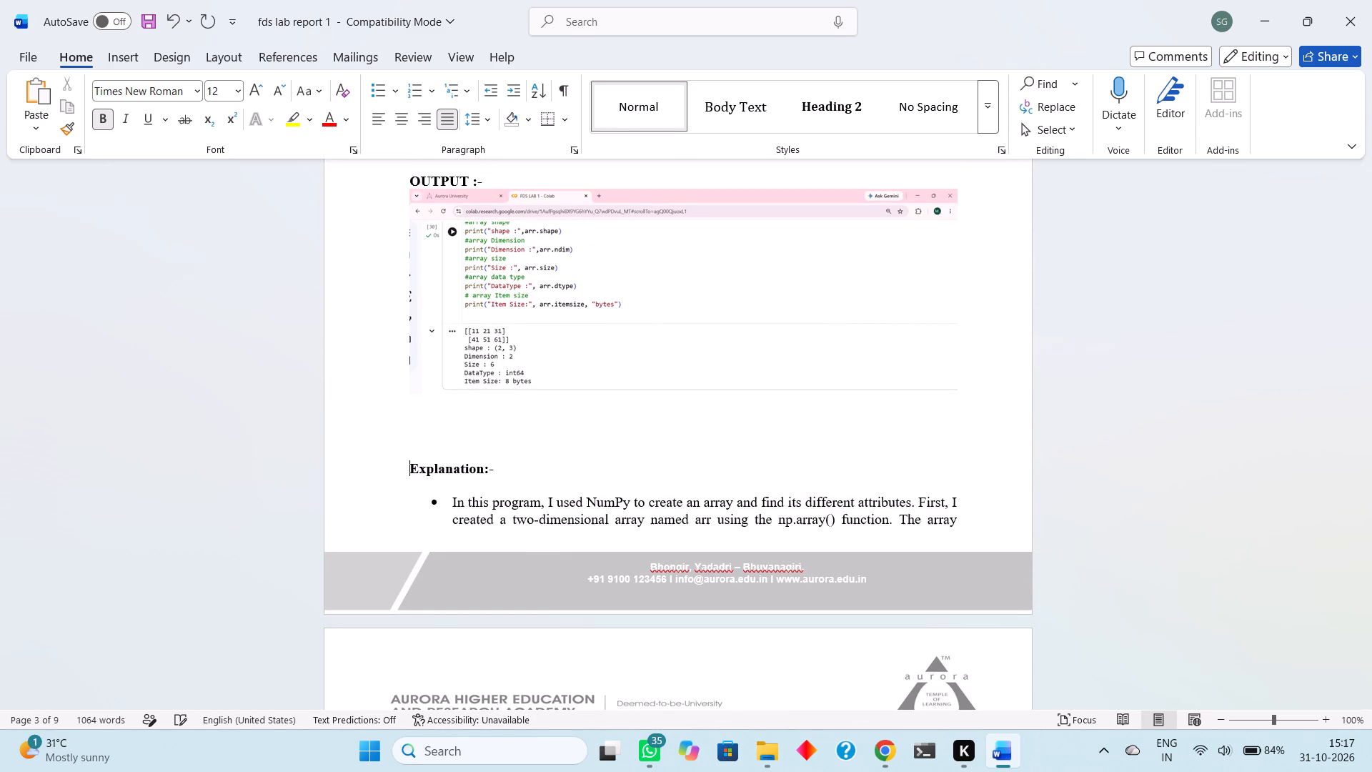
{"action": "key", "text": "Return"}
{"action": "key", "text": "Return"}
{"action": "key", "text": "Return"}
{"action": "key", "text": "Return"}
{"action": "key", "text": "Return"}
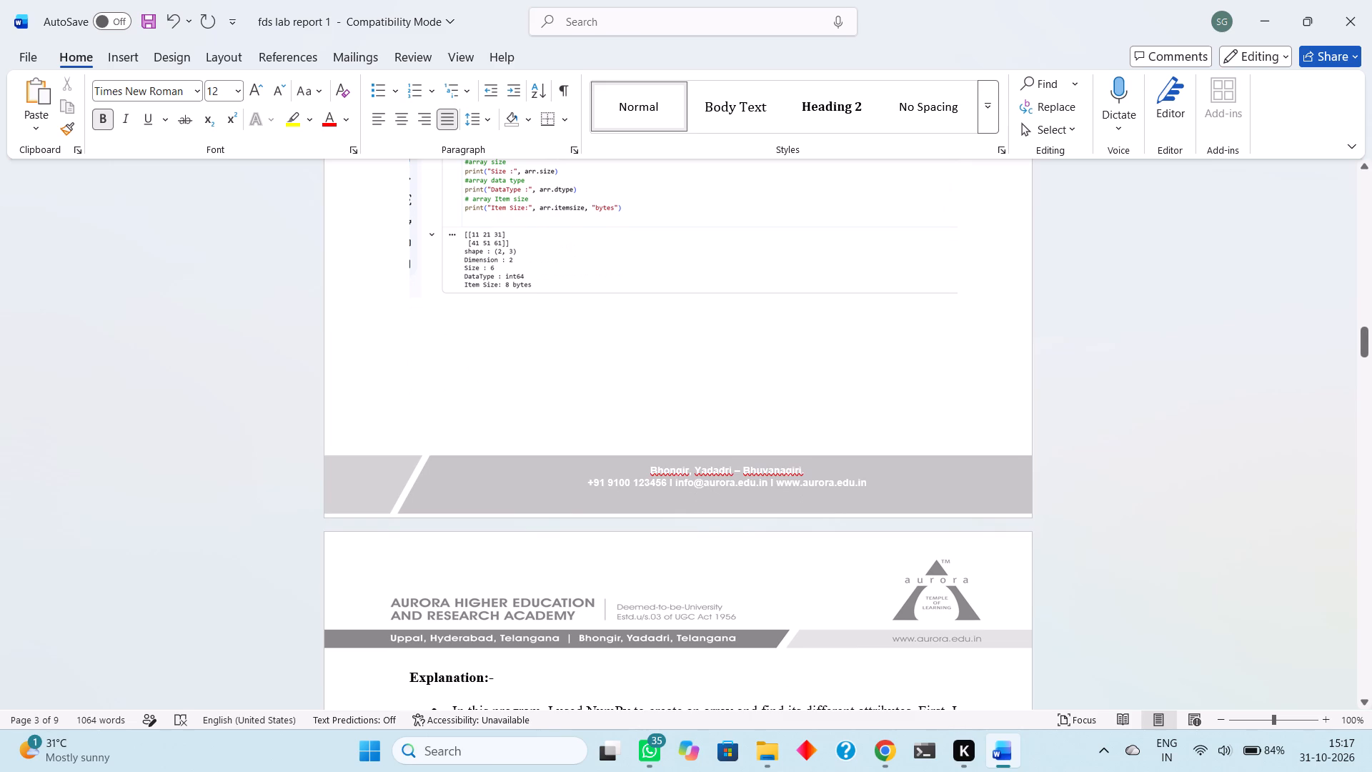
Remove the extra blank lines above the NUMPY DATA TYPES heading so section 3's code screenshot fits on the same page.
{"action": "scroll", "coordinate": [426, 390], "scroll_direction": "down", "scroll_amount": 3}
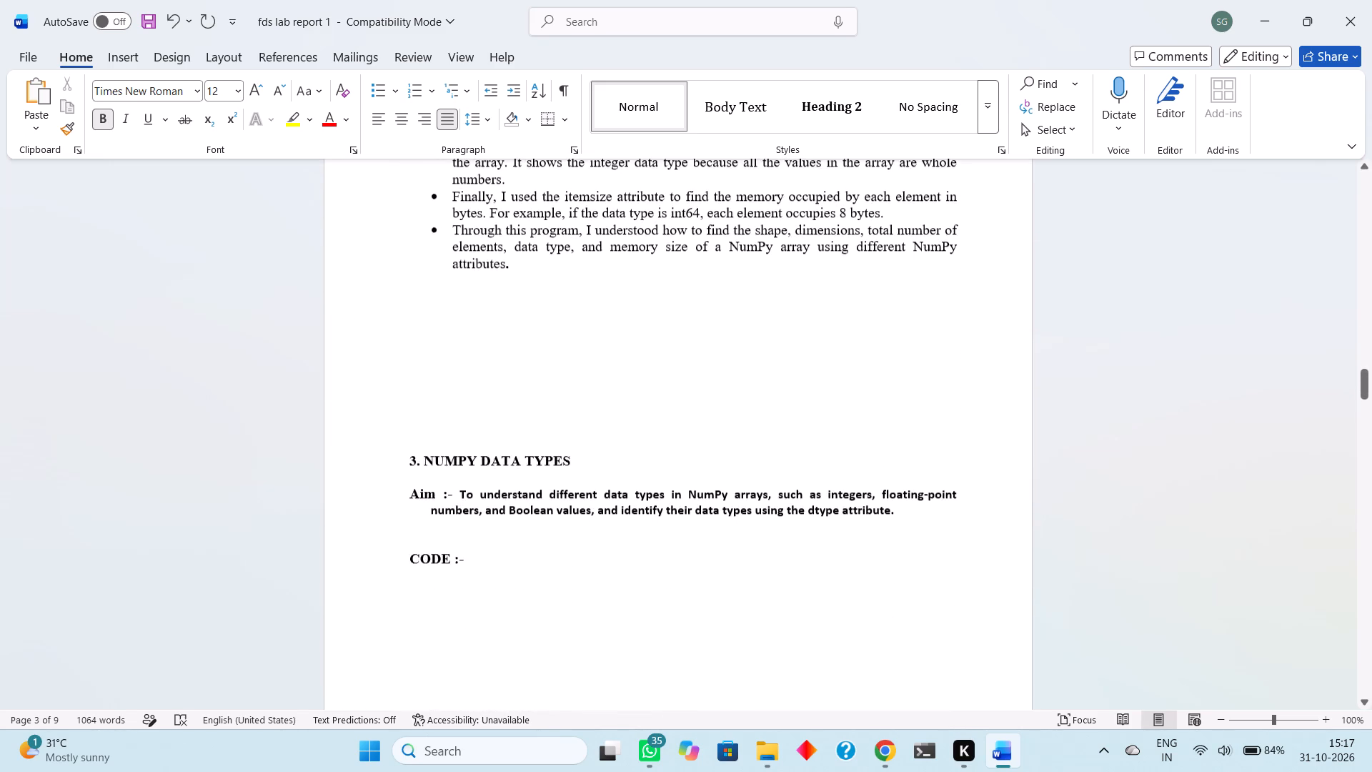
{"action": "scroll", "coordinate": [426, 390], "scroll_direction": "down", "scroll_amount": 1}
{"action": "scroll", "coordinate": [426, 390], "scroll_direction": "up", "scroll_amount": 2}
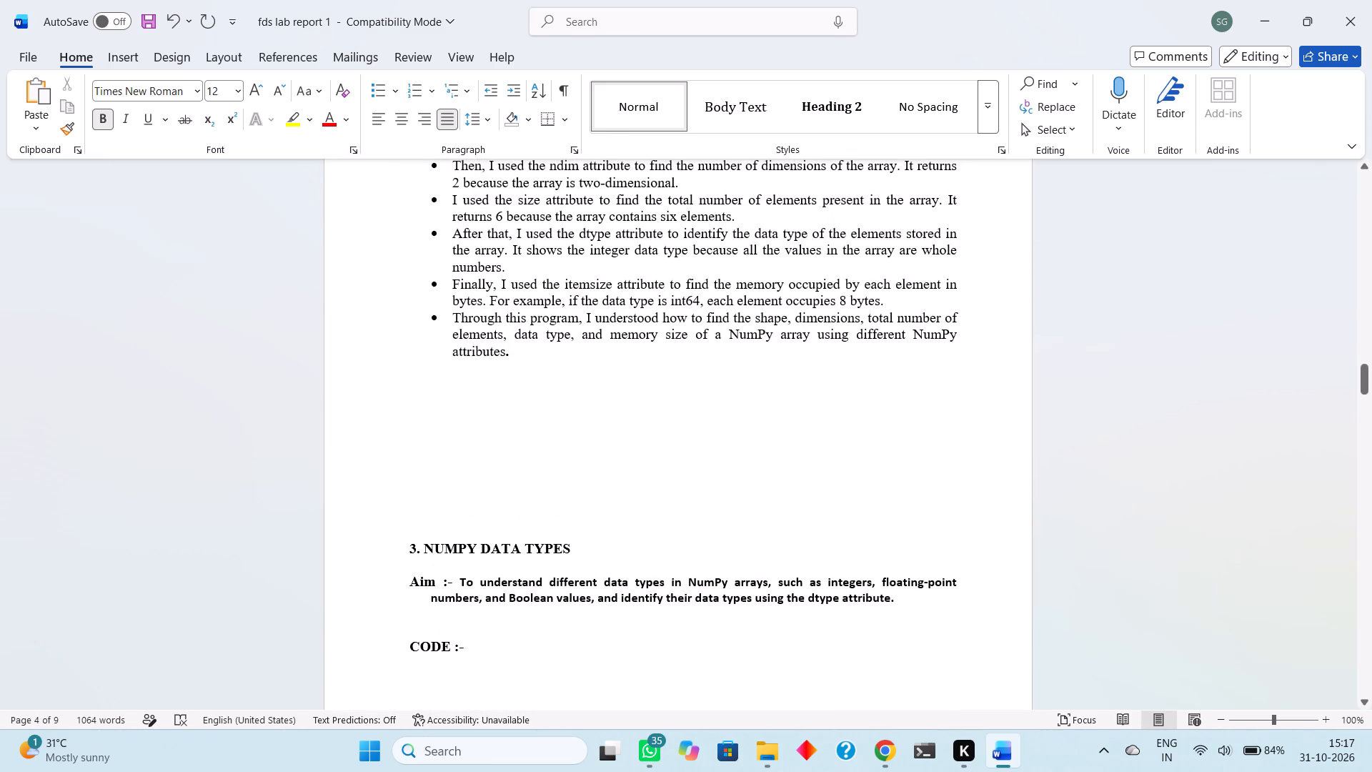
{"action": "left_click", "coordinate": [406, 541]}
{"action": "key", "text": "BackSpace"}
{"action": "key", "text": "BackSpace"}
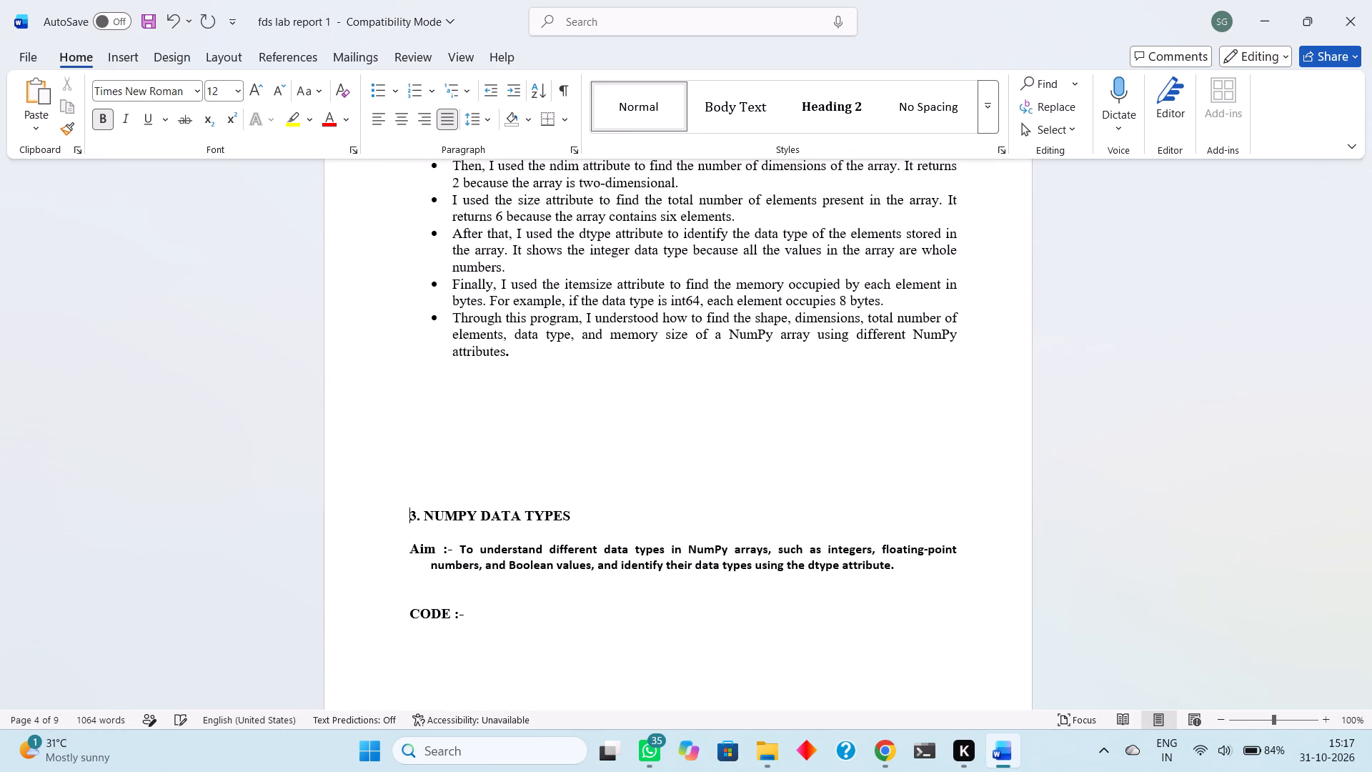
{"action": "key", "text": "BackSpace"}
{"action": "key", "text": "BackSpace"}
{"action": "key", "text": "BackSpace"}
{"action": "key", "text": "Return"}
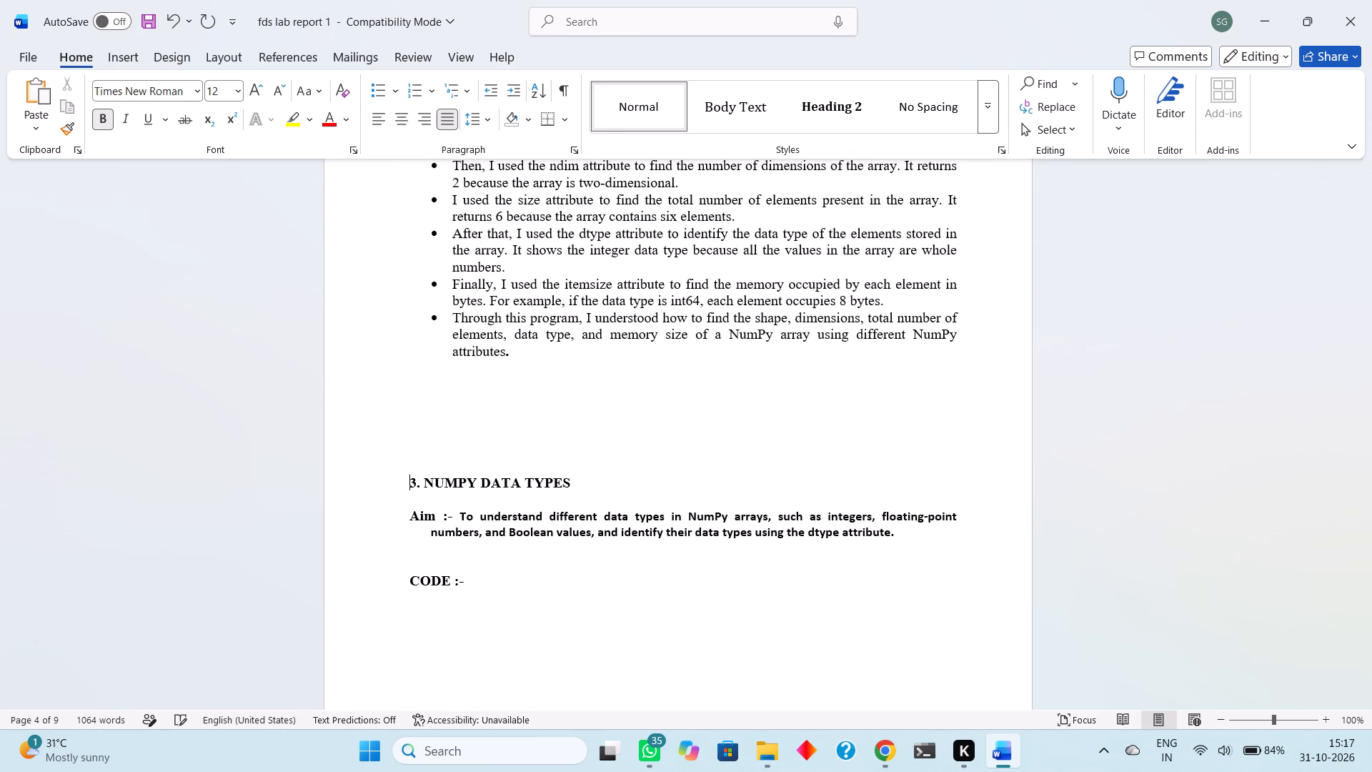
{"action": "key", "text": "BackSpace"}
{"action": "key", "text": "BackSpace"}
{"action": "key", "text": "BackSpace"}
{"action": "key", "text": "BackSpace"}
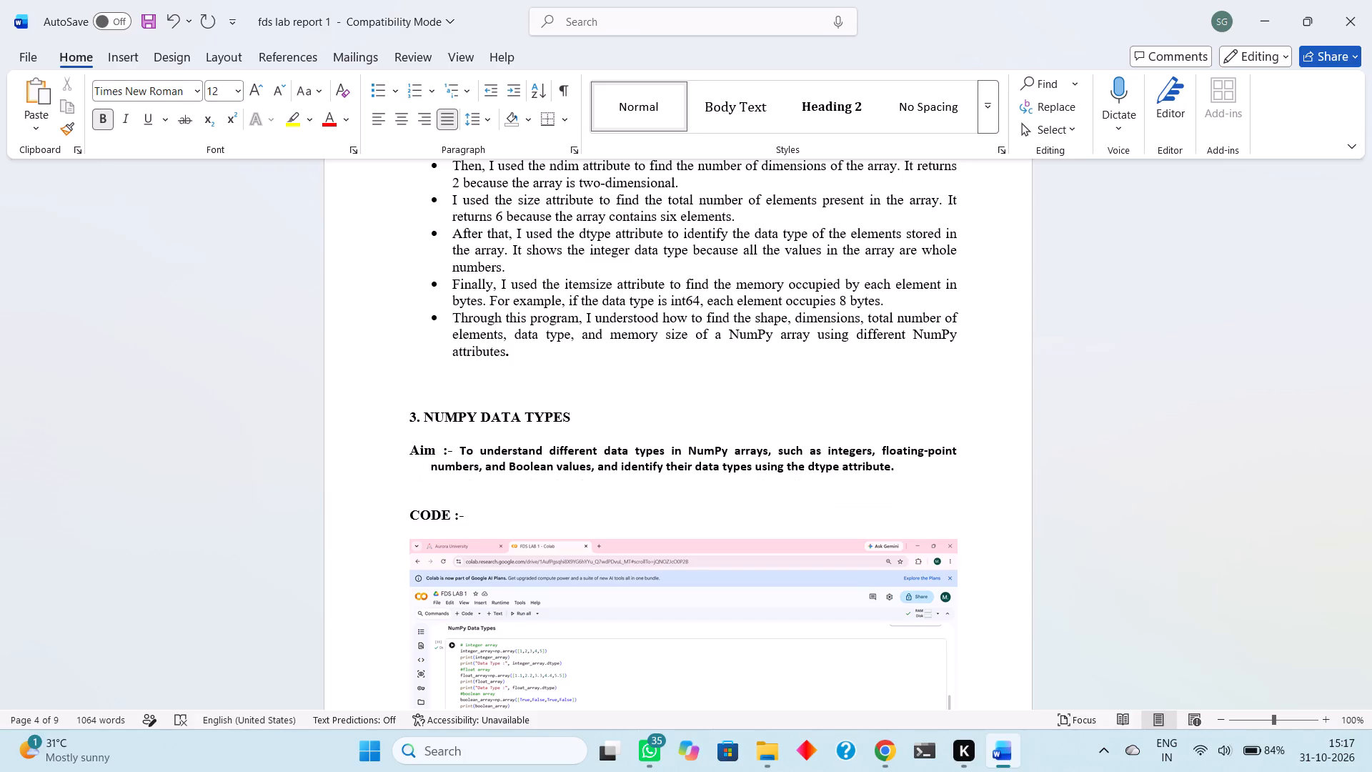
{"action": "scroll", "coordinate": [432, 578], "scroll_direction": "down", "scroll_amount": 2}
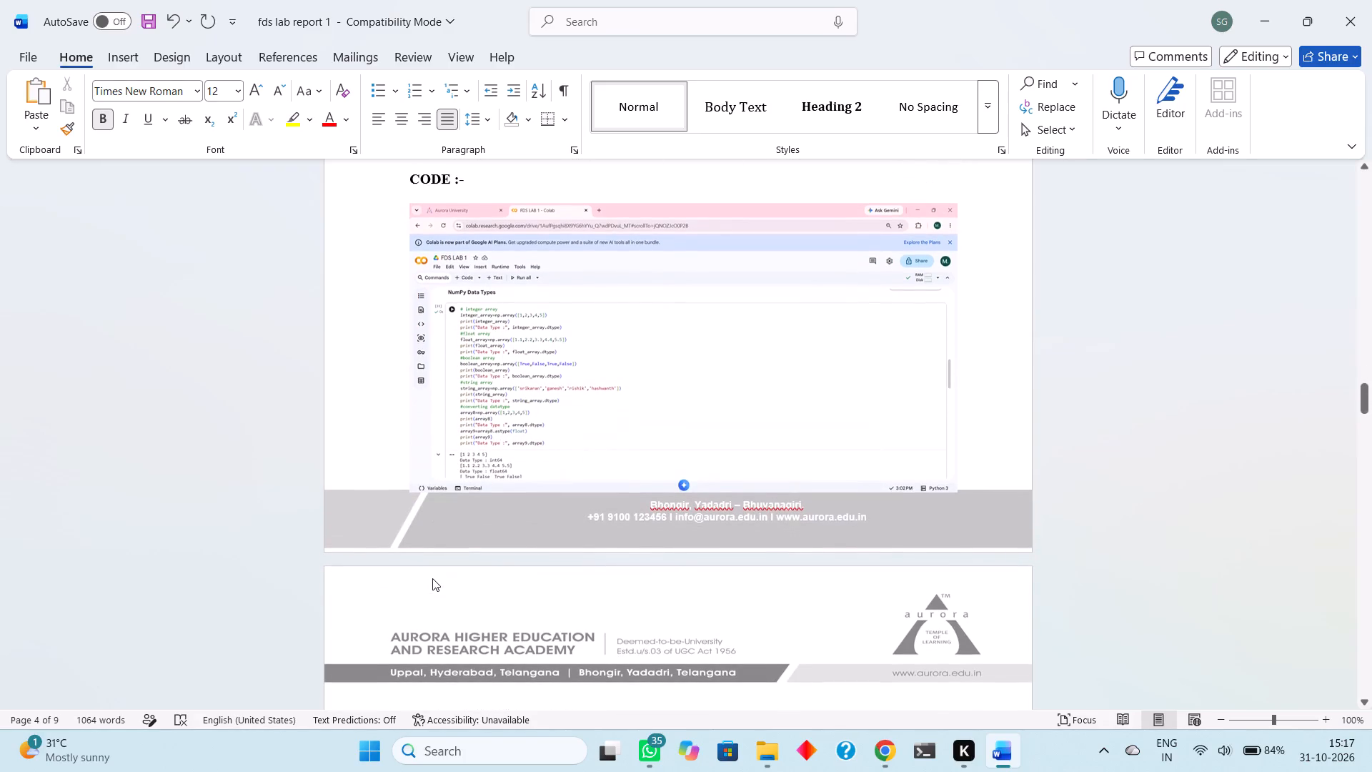
Remove the extra blank lines above section 3's OUTPUT label so it starts right under the header of page 5.
{"action": "scroll", "coordinate": [432, 578], "scroll_direction": "up", "scroll_amount": 1}
{"action": "scroll", "coordinate": [432, 578], "scroll_direction": "down", "scroll_amount": 1}
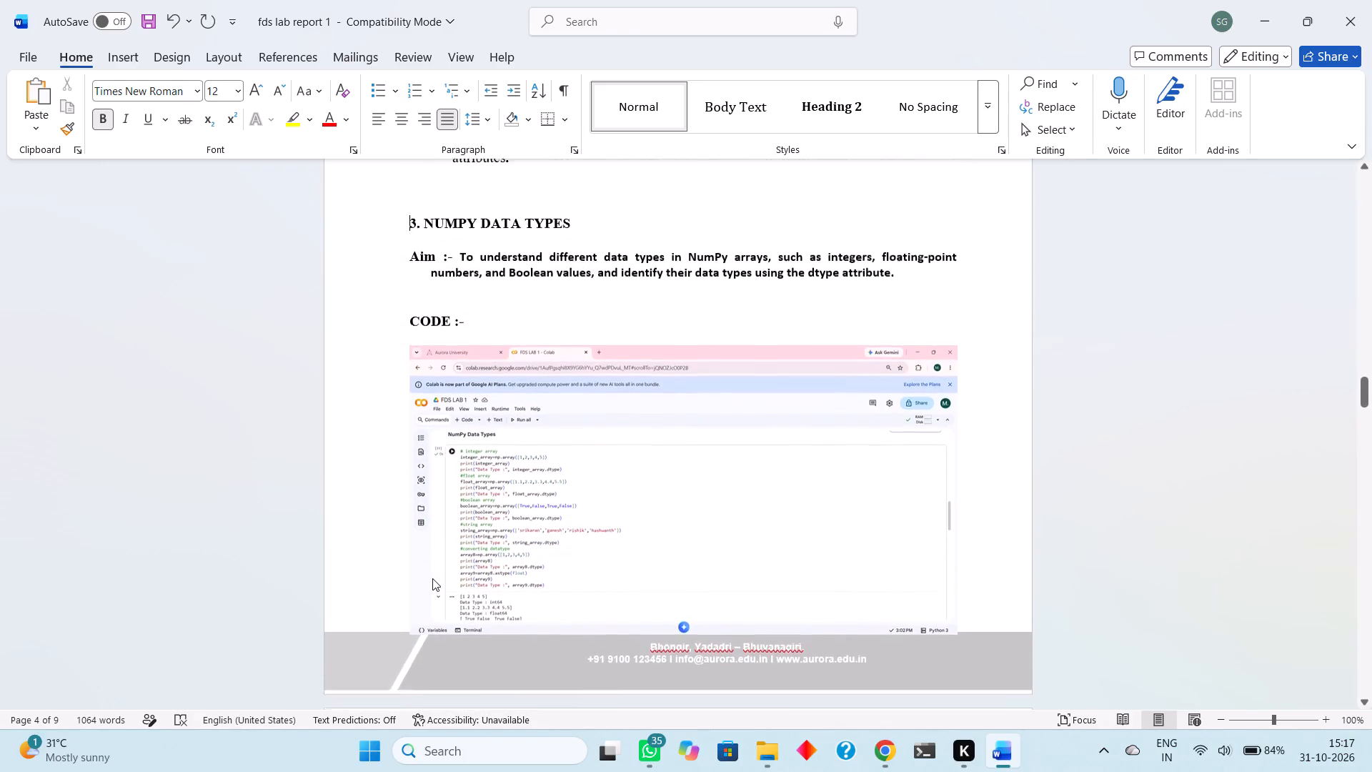
{"action": "scroll", "coordinate": [432, 578], "scroll_direction": "down", "scroll_amount": 3}
{"action": "scroll", "coordinate": [432, 578], "scroll_direction": "up", "scroll_amount": 3}
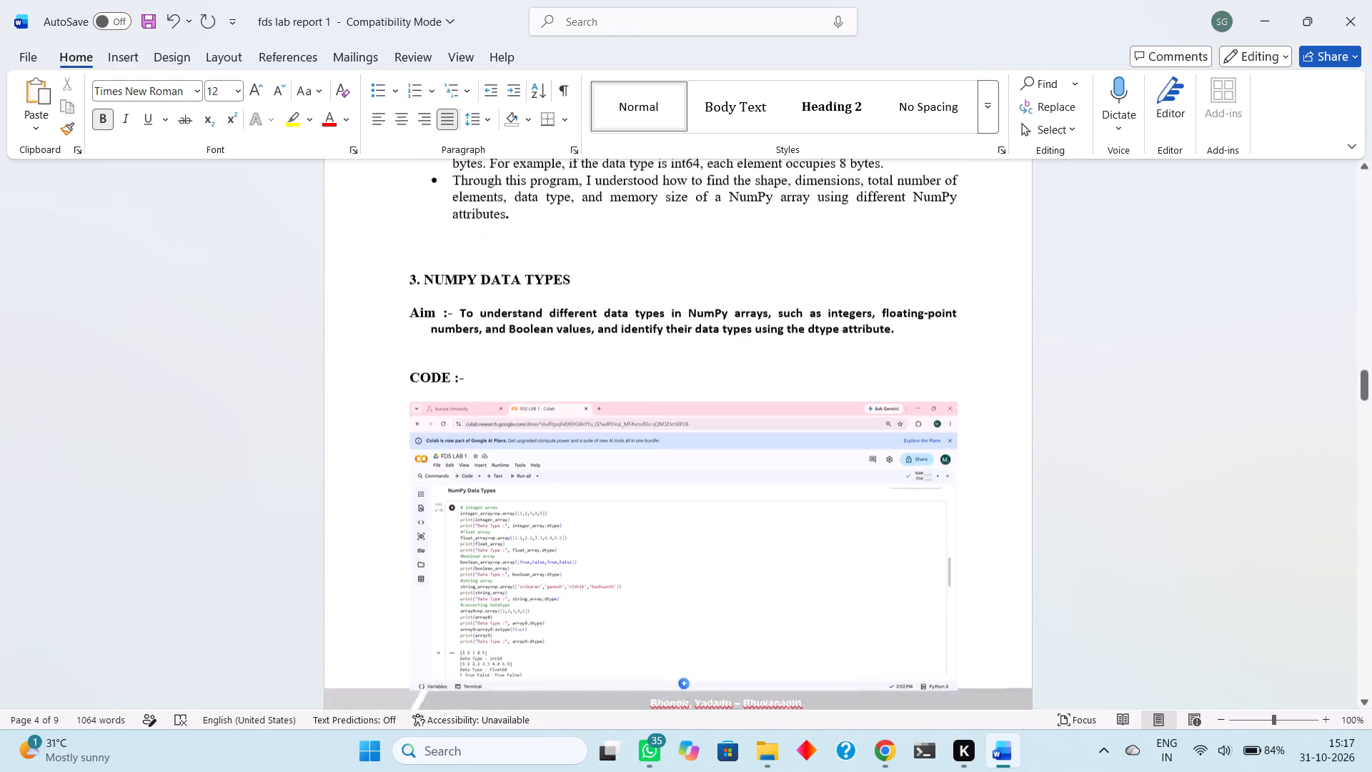
{"action": "scroll", "coordinate": [432, 578], "scroll_direction": "down", "scroll_amount": 2}
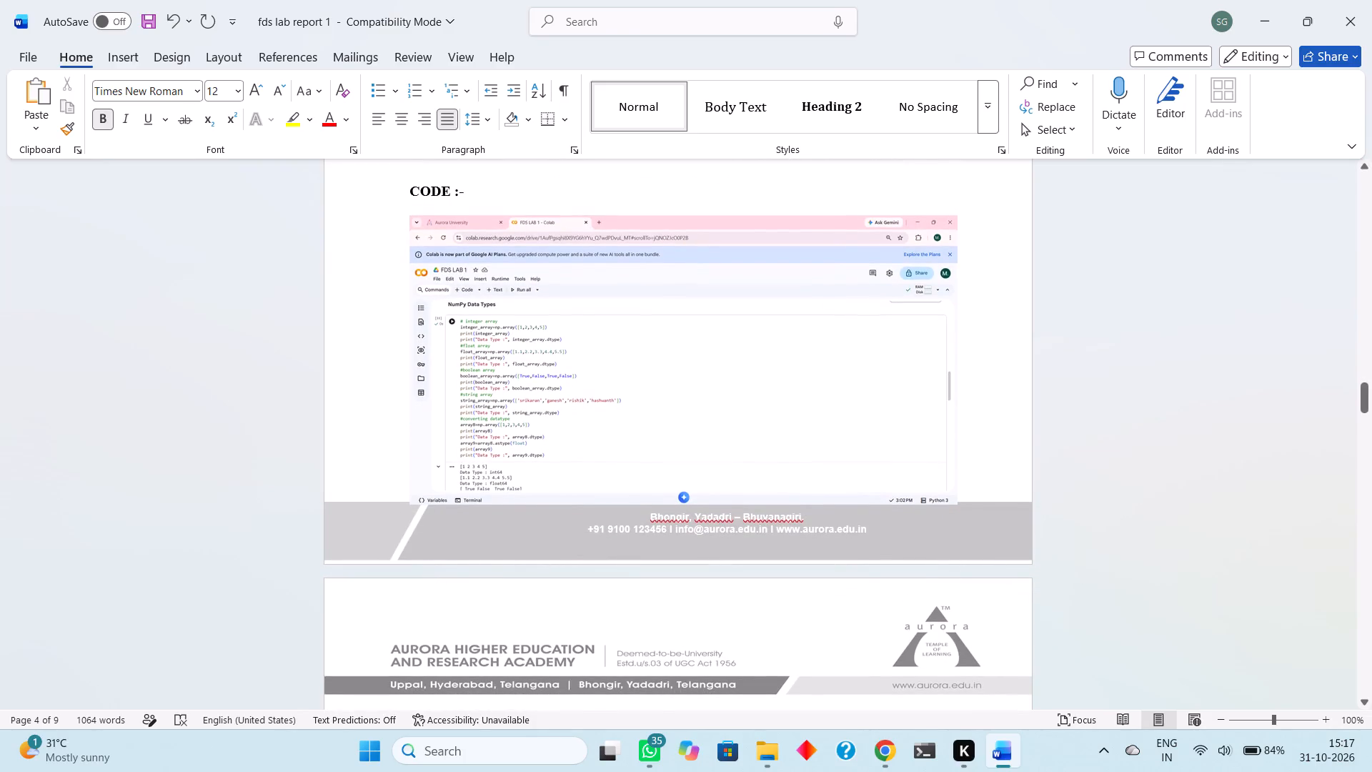
{"action": "scroll", "coordinate": [564, 482], "scroll_direction": "down", "scroll_amount": 1}
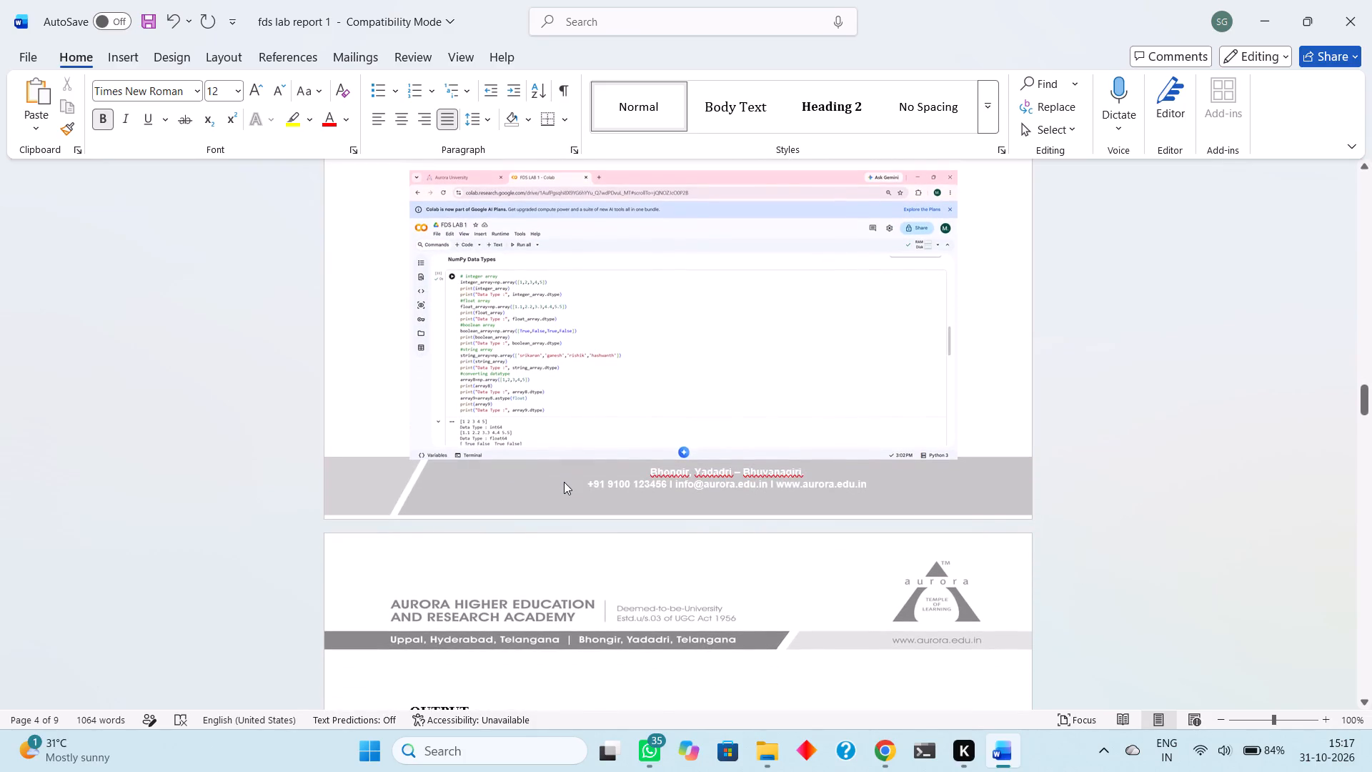
{"action": "scroll", "coordinate": [564, 482], "scroll_direction": "down", "scroll_amount": 1}
{"action": "left_click", "coordinate": [557, 537]}
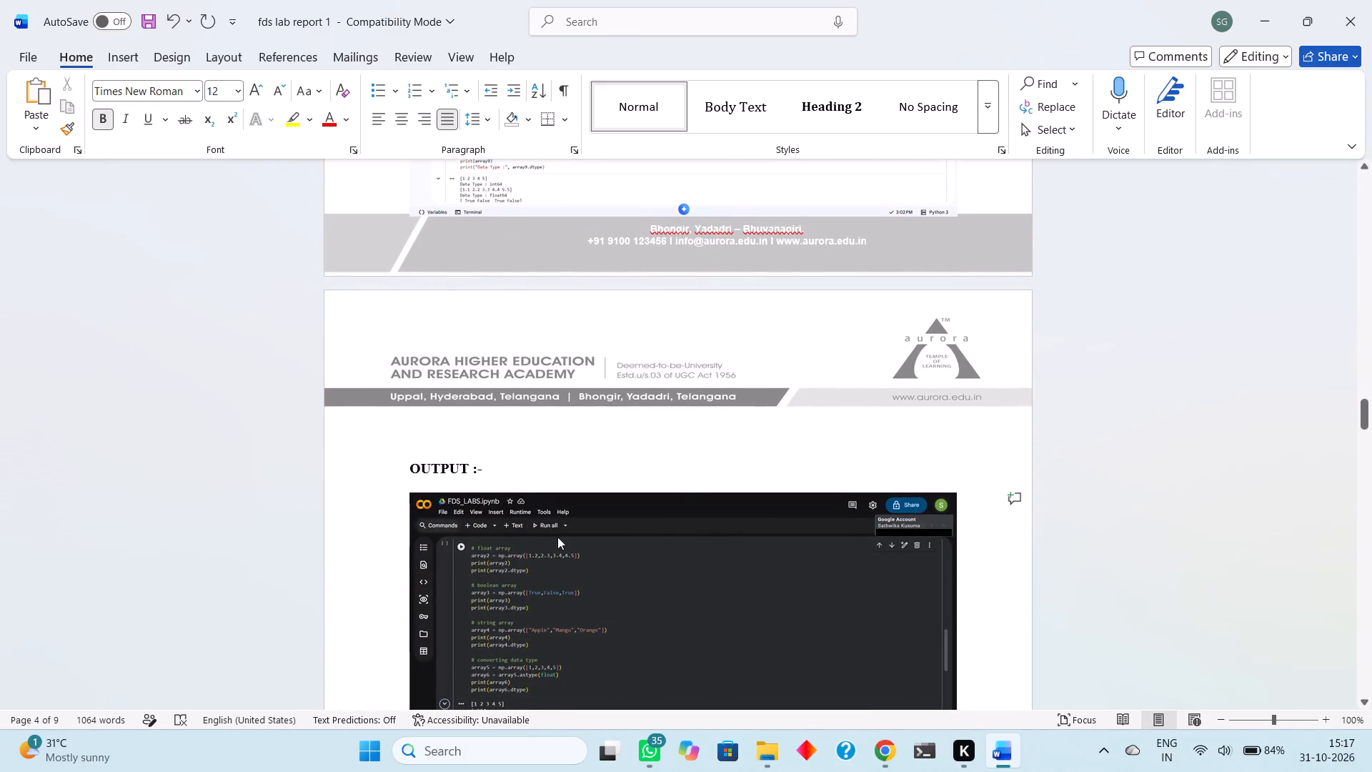
{"action": "left_click", "coordinate": [409, 465]}
{"action": "key", "text": "BackSpace"}
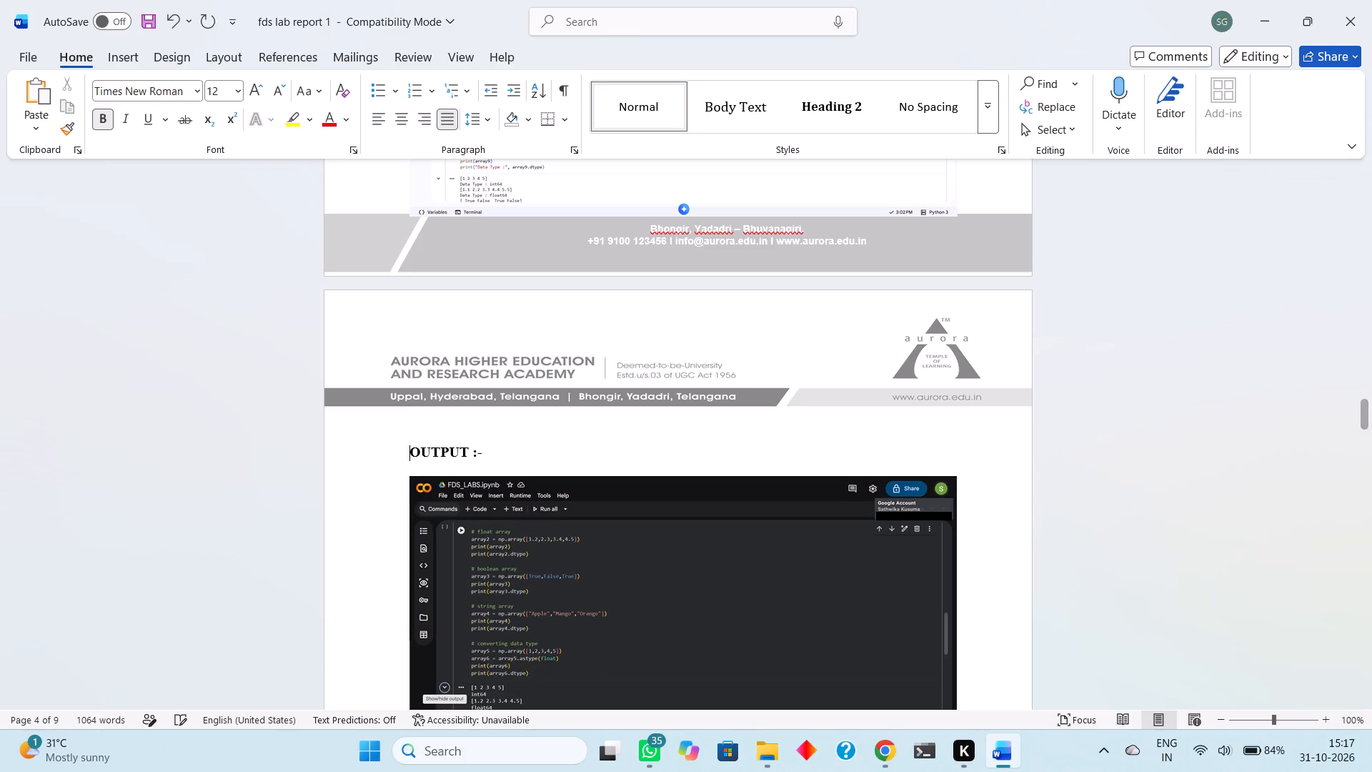
{"action": "key", "text": "BackSpace"}
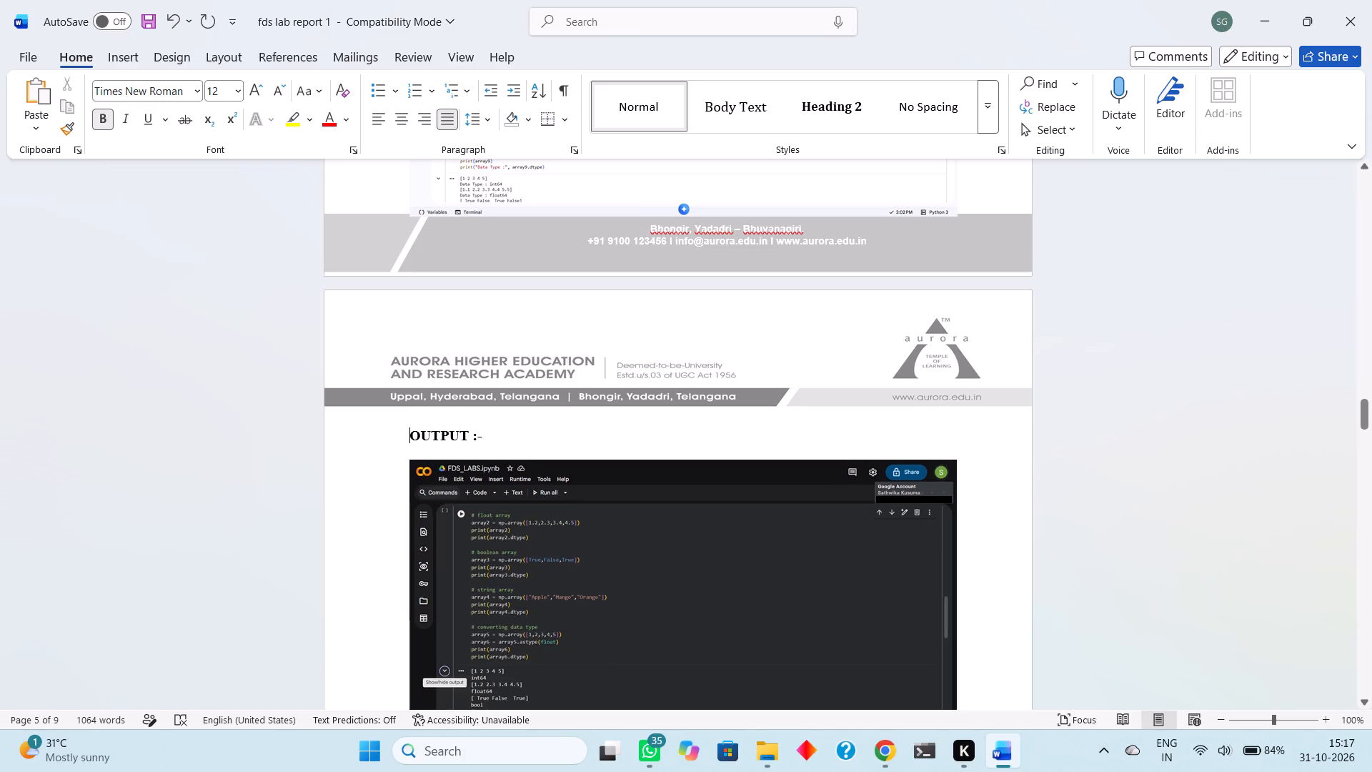
Delete the old dark-themed Colab screenshot under section 3's OUTPUT label.
{"action": "left_click", "coordinate": [492, 535]}
{"action": "key", "text": "BackSpace"}
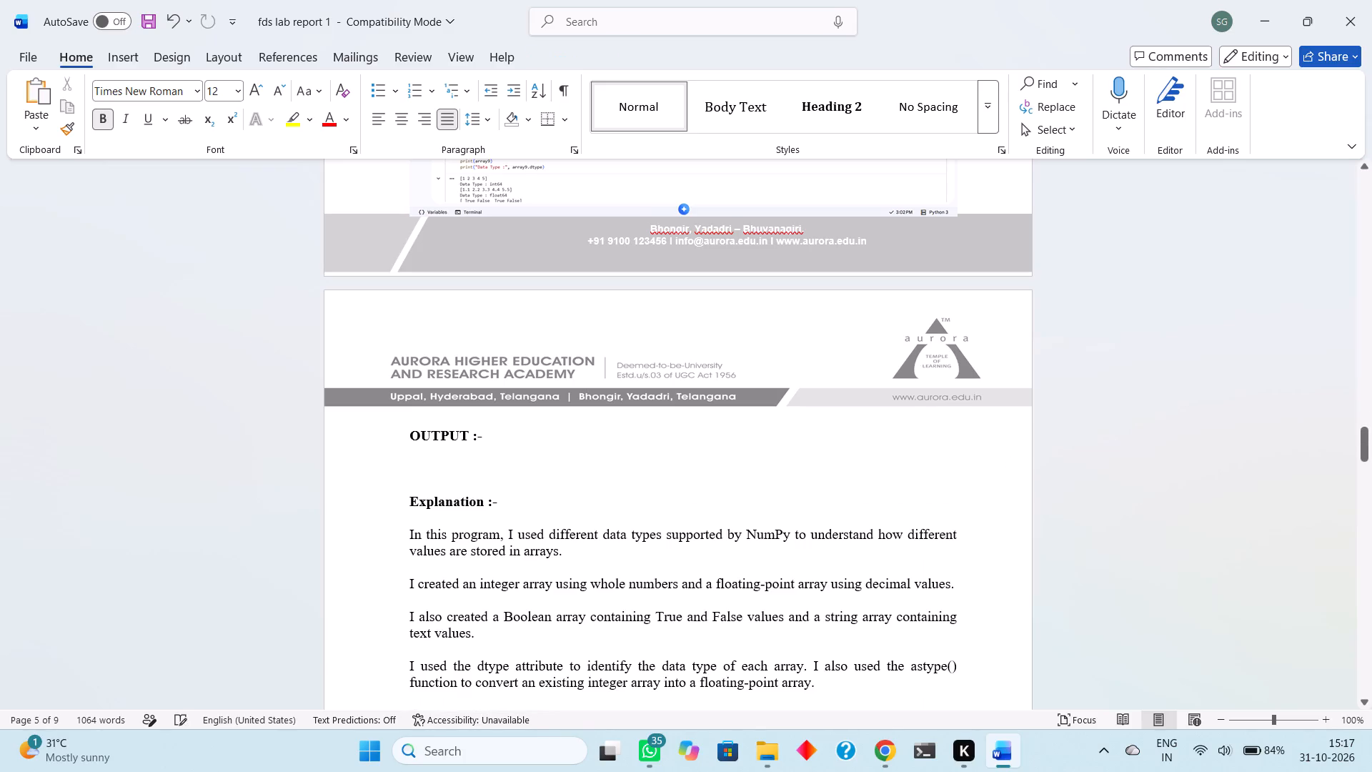
Capture the Colab window showing the NumPy Data Types cell's full output and paste the screenshot under section 3's OUTPUT label in Word.
{"action": "key", "text": "alt+Tab"}
{"action": "scroll", "coordinate": [475, 525], "scroll_direction": "down", "scroll_amount": 2}
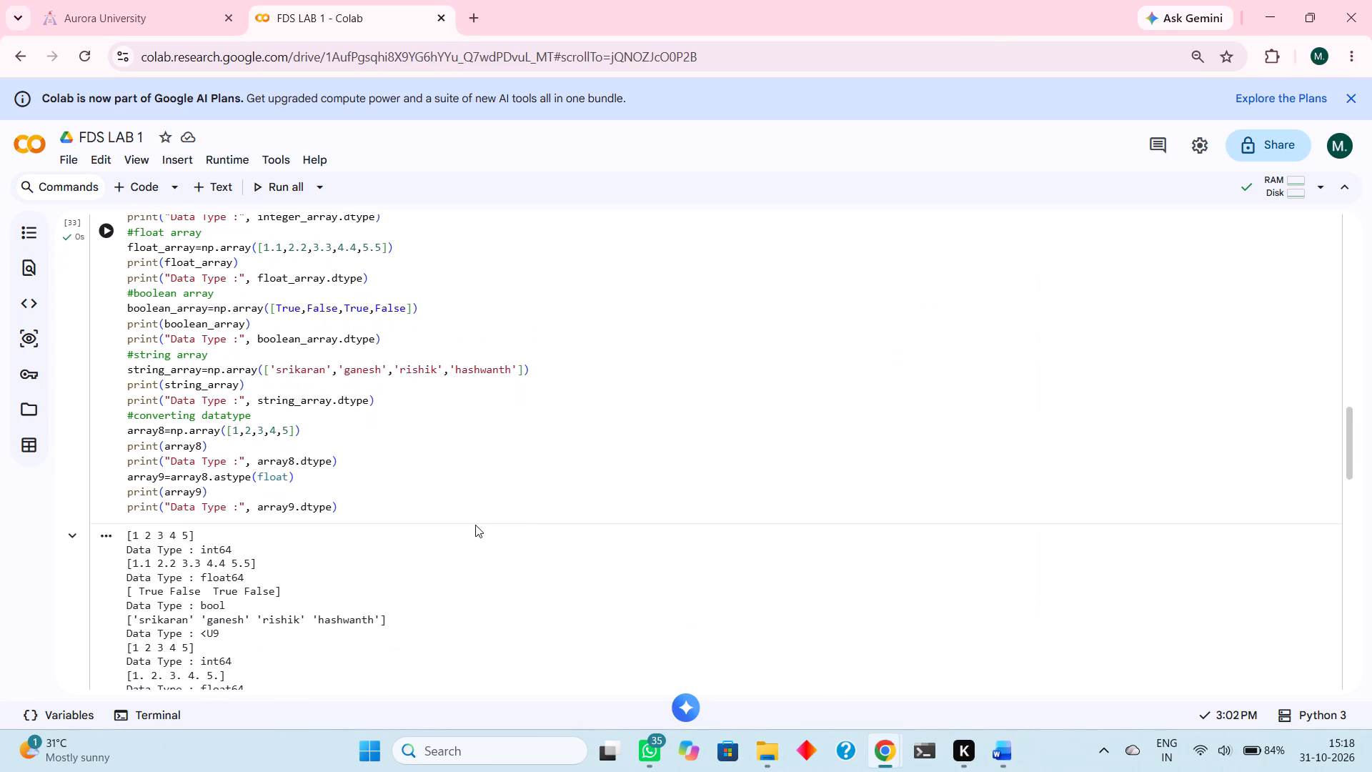
{"action": "scroll", "coordinate": [475, 525], "scroll_direction": "down", "scroll_amount": 3}
{"action": "scroll", "coordinate": [475, 525], "scroll_direction": "up", "scroll_amount": 1}
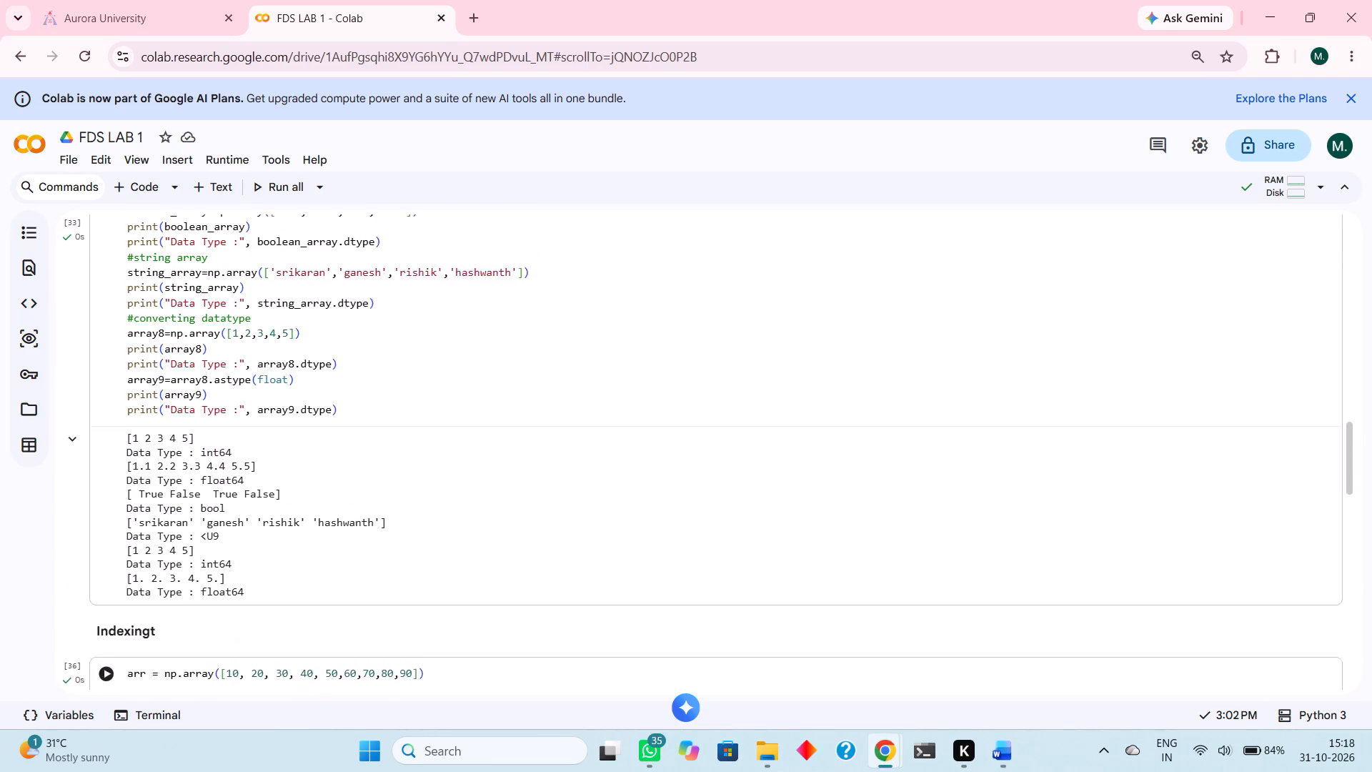
{"action": "scroll", "coordinate": [475, 525], "scroll_direction": "up", "scroll_amount": 1}
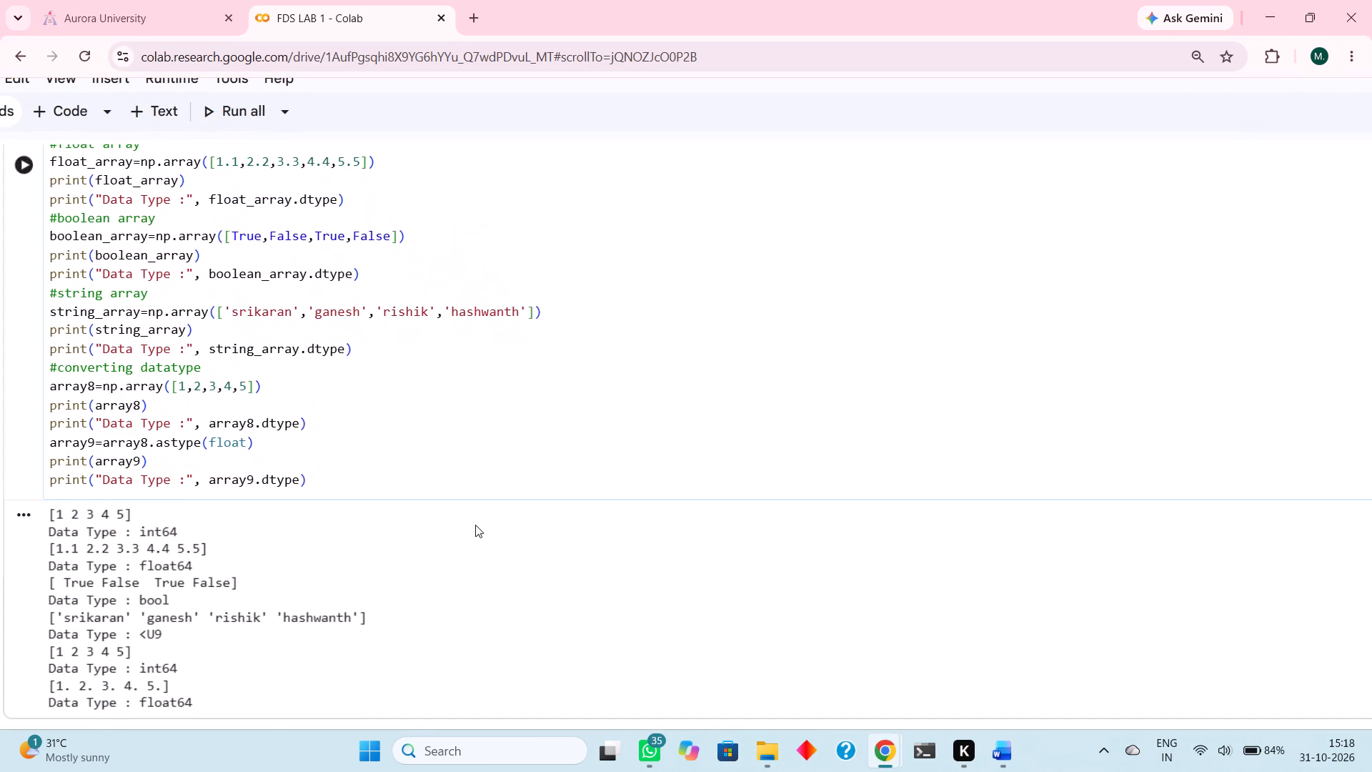
{"action": "scroll", "coordinate": [475, 525], "scroll_direction": "right", "scroll_amount": 3}
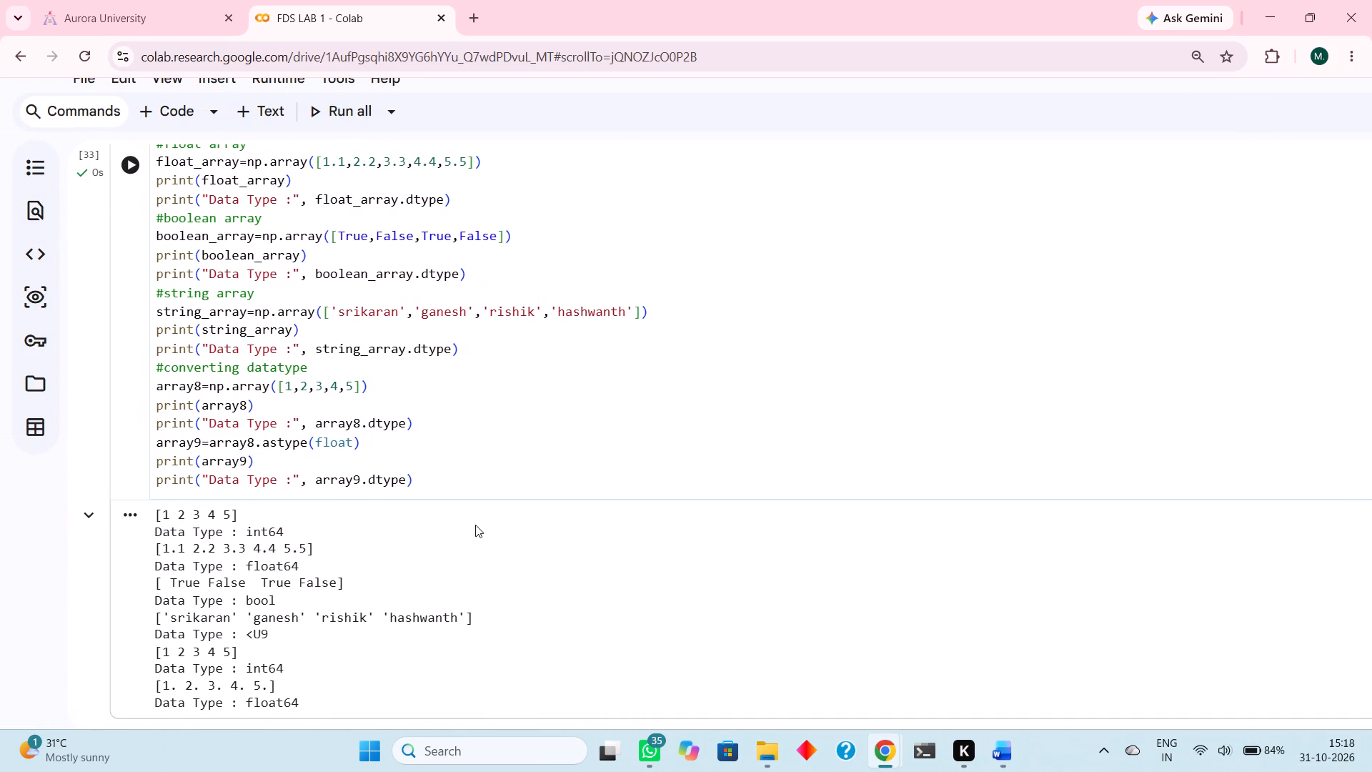
{"action": "key", "text": "Print"}
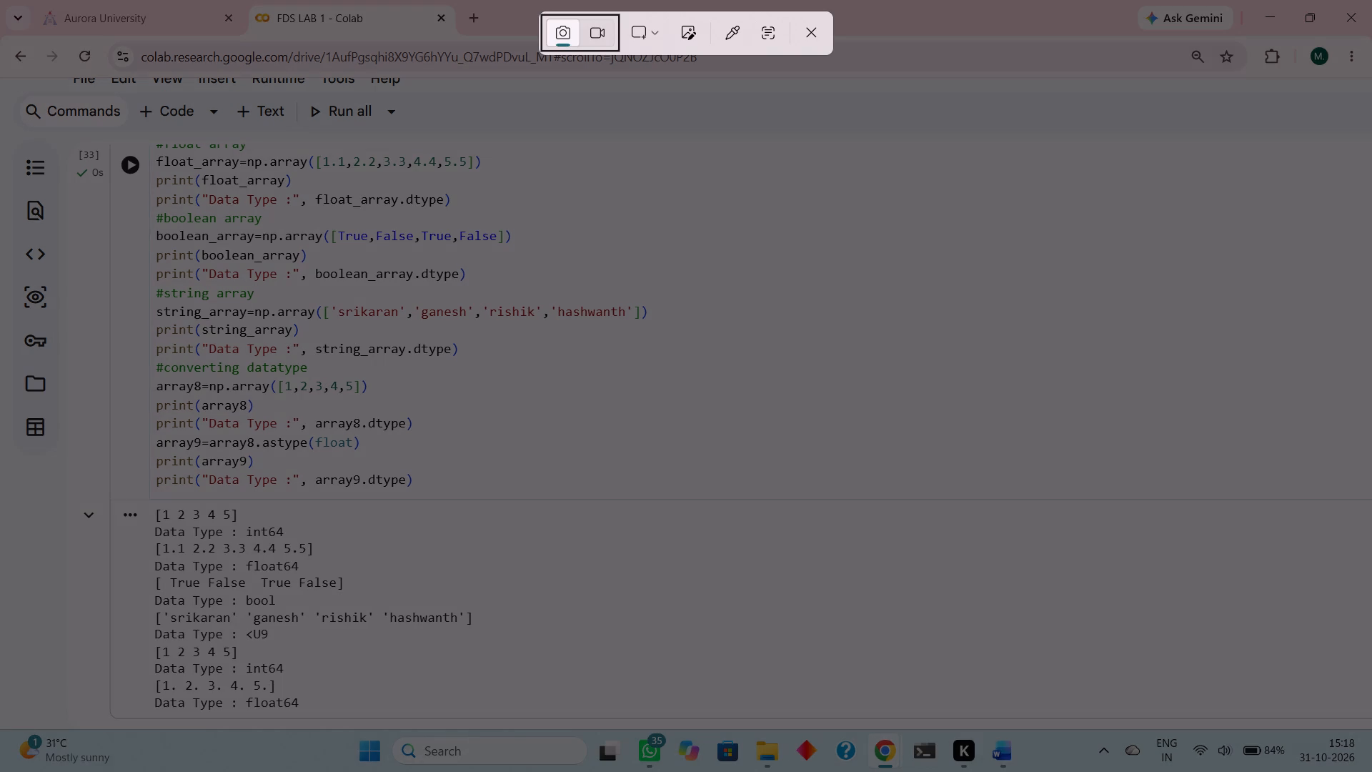
{"action": "left_click_drag", "start_coordinate": [0, 0], "coordinate": [227, 248]}
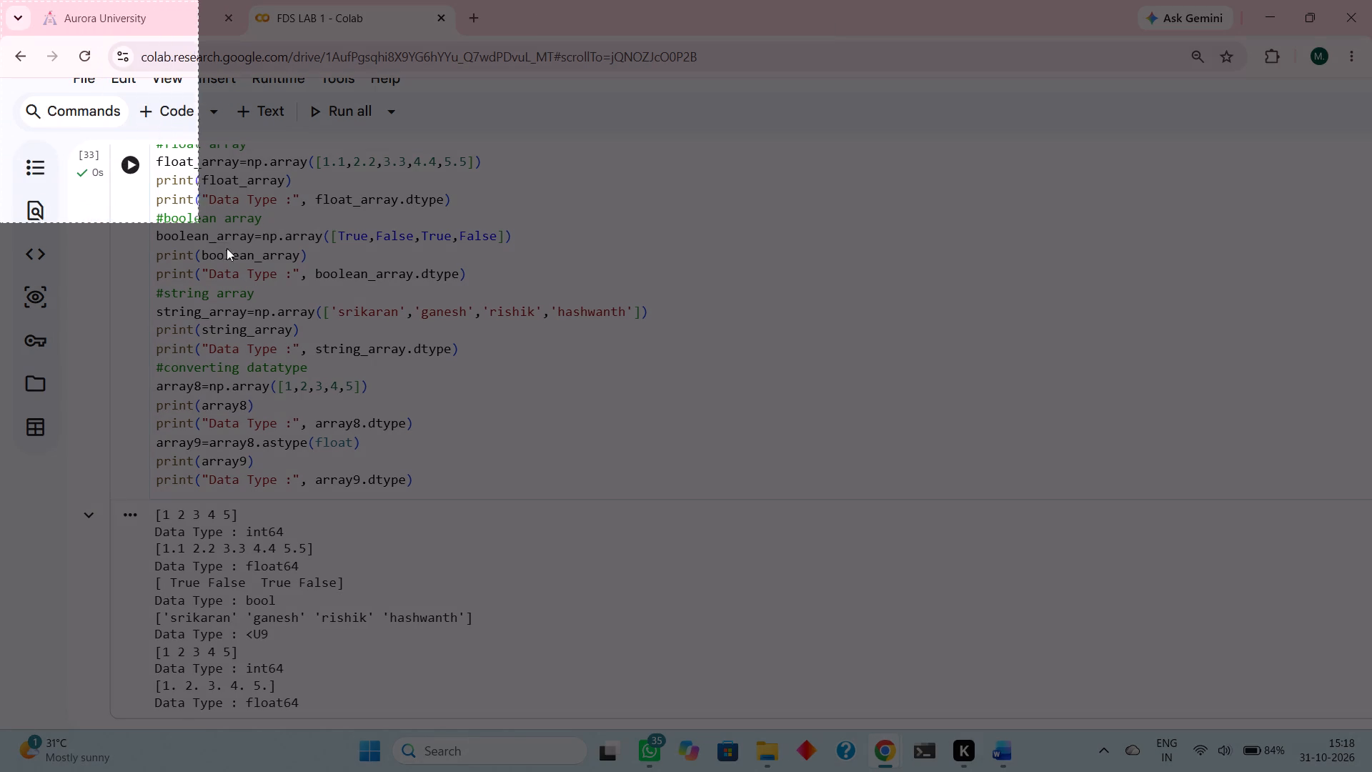
{"action": "left_click_drag", "start_coordinate": [227, 248], "coordinate": [813, 701]}
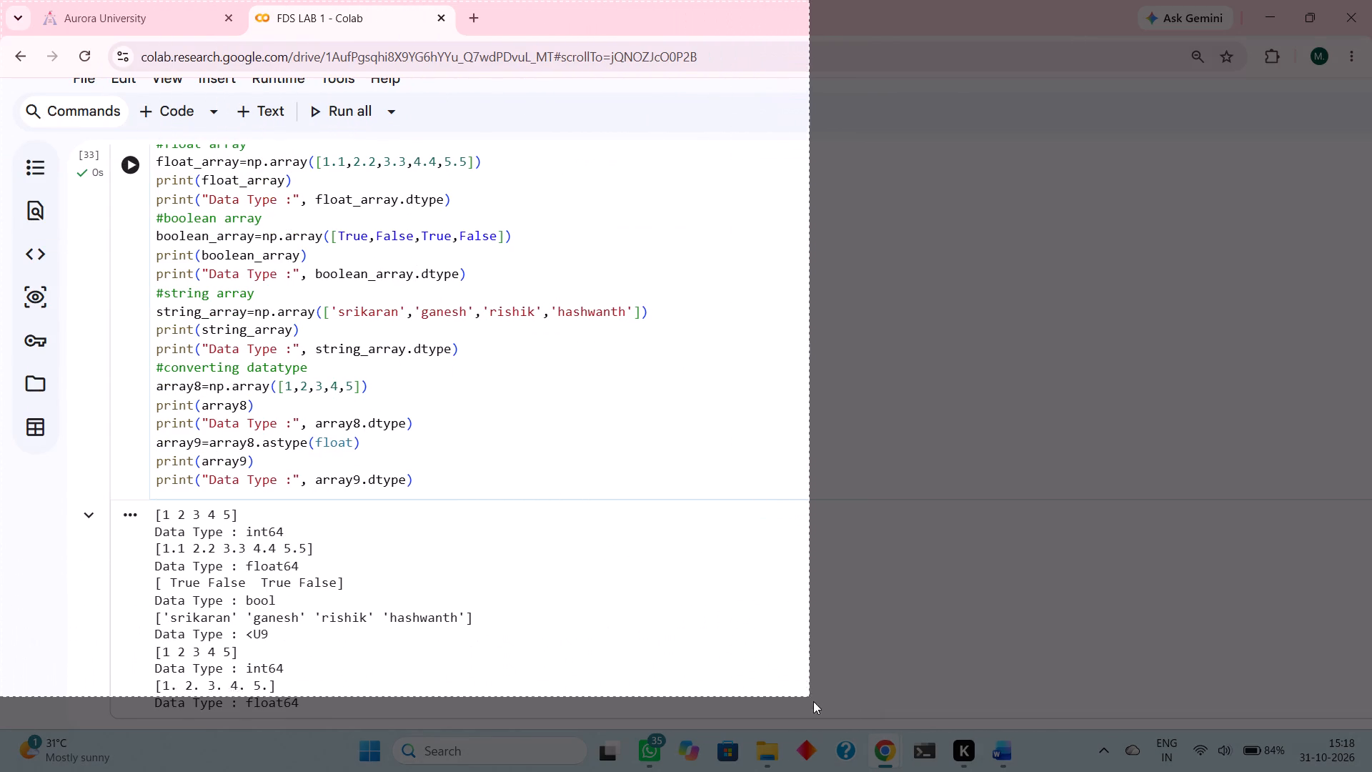
{"action": "left_click_drag", "start_coordinate": [813, 701], "coordinate": [1029, 724]}
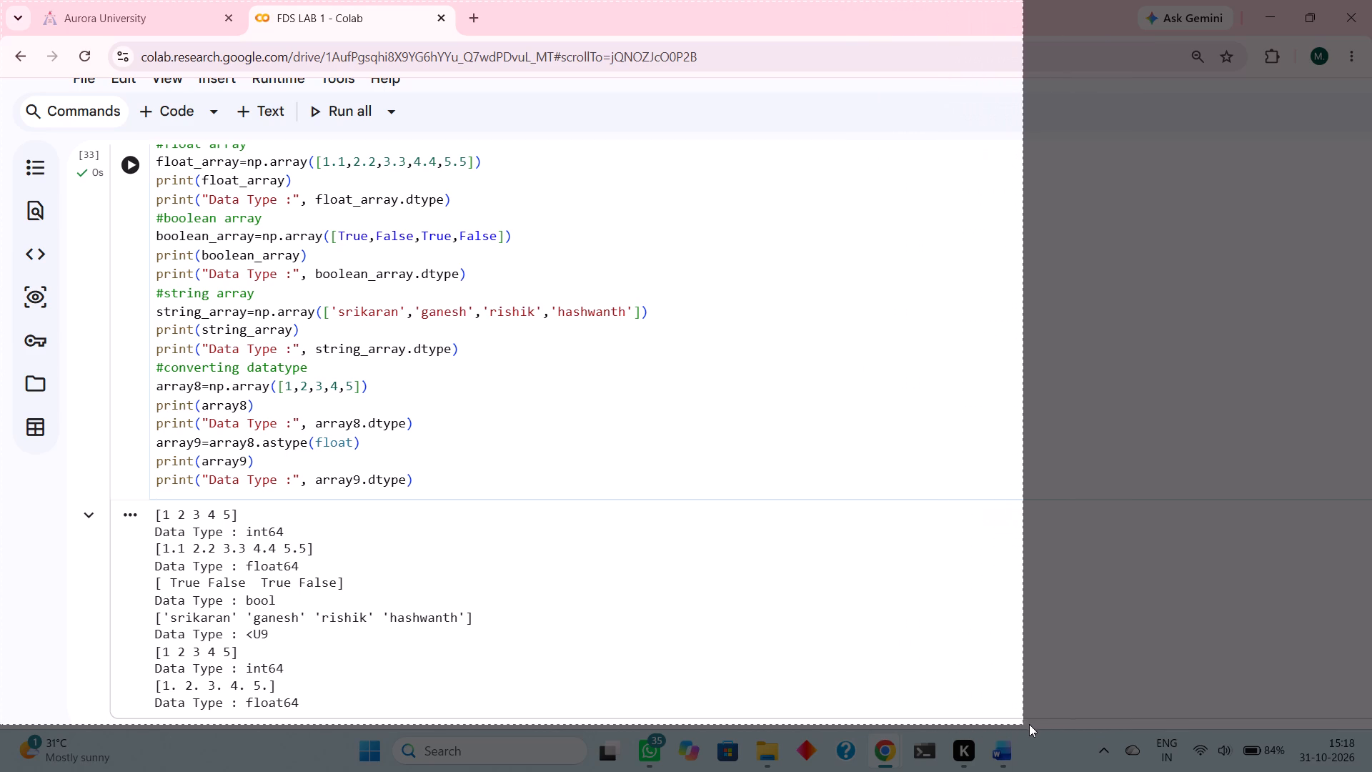
{"action": "left_click_drag", "start_coordinate": [1029, 724], "coordinate": [1294, 730]}
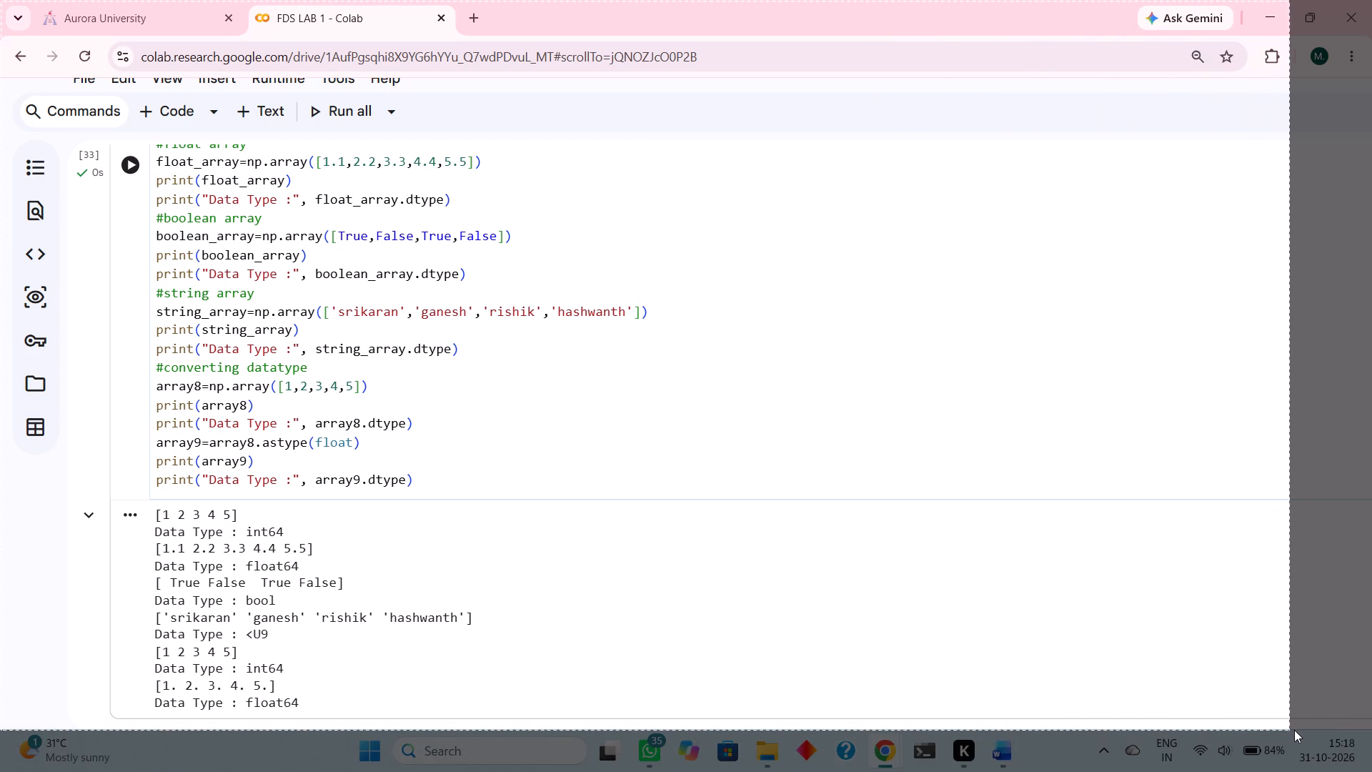
{"action": "left_click_drag", "start_coordinate": [1294, 730], "coordinate": [1371, 731]}
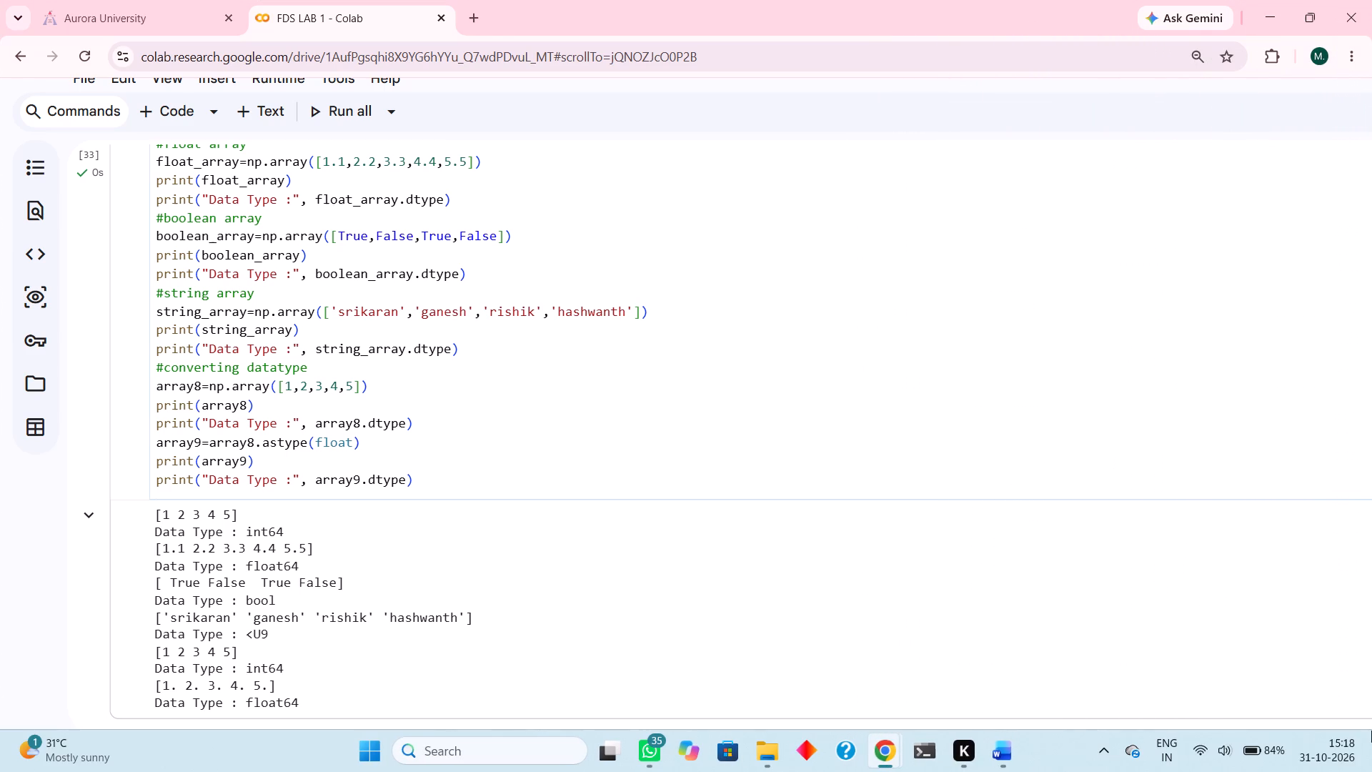
{"action": "key", "text": "alt+Tab"}
{"action": "key", "text": "ctrl+v"}
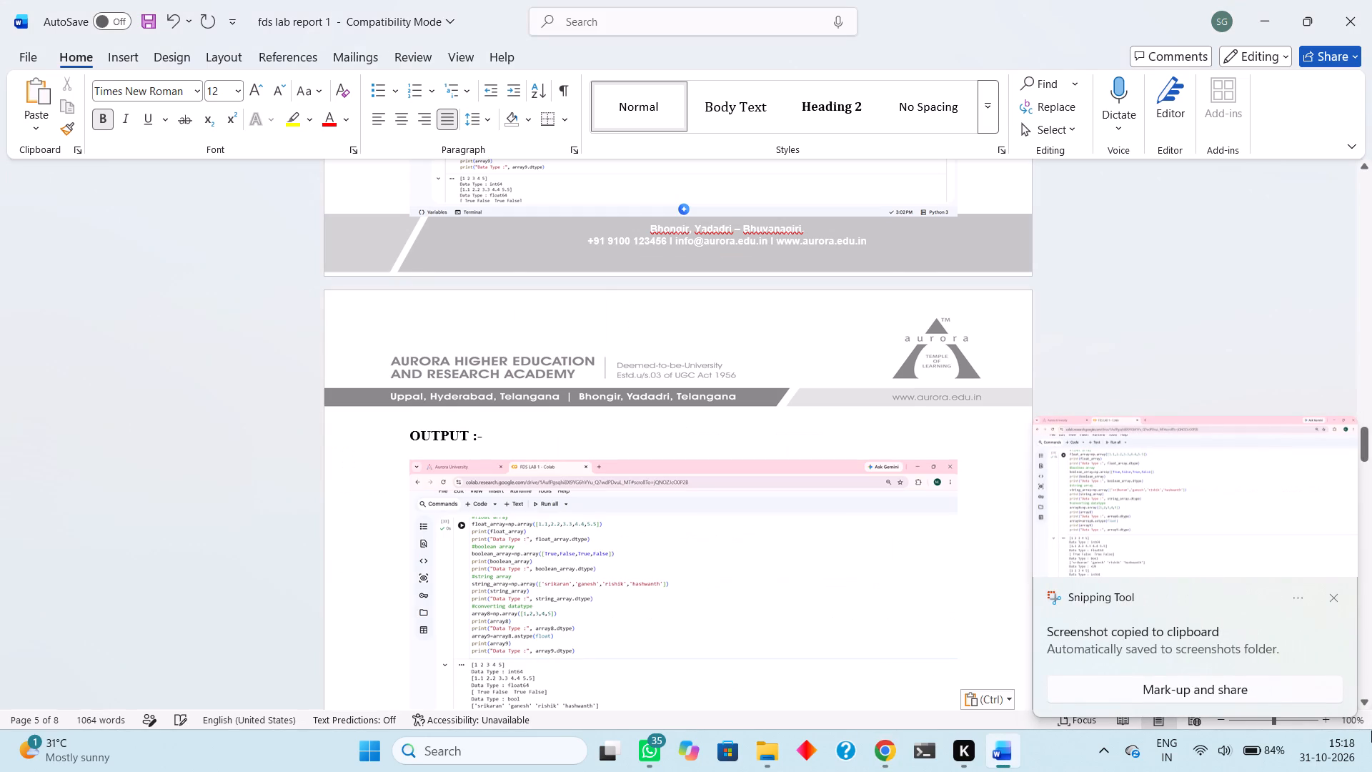
Switch to Colab and copy all the code in the NumPy Data Types cell.
{"action": "key", "text": "alt+Tab"}
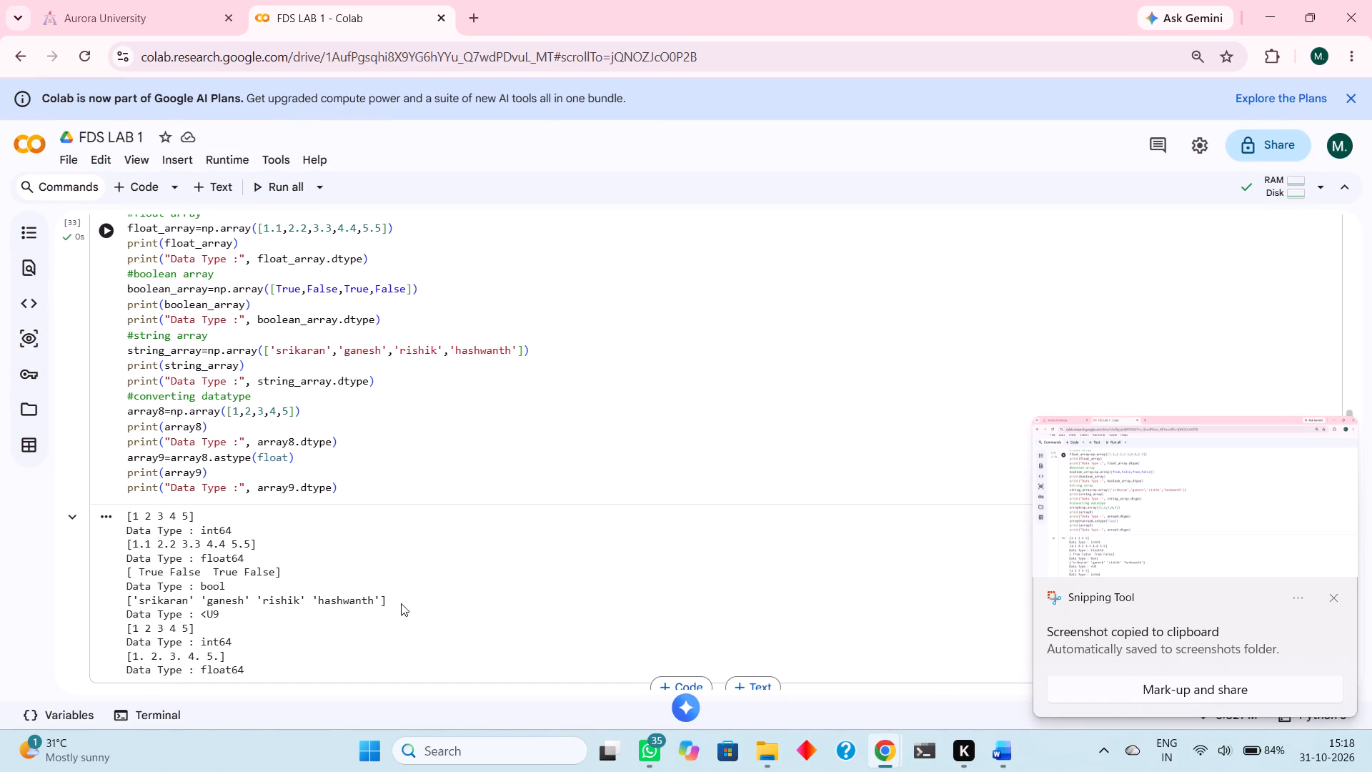
{"action": "left_click", "coordinate": [367, 482]}
{"action": "key", "text": "ctrl+a"}
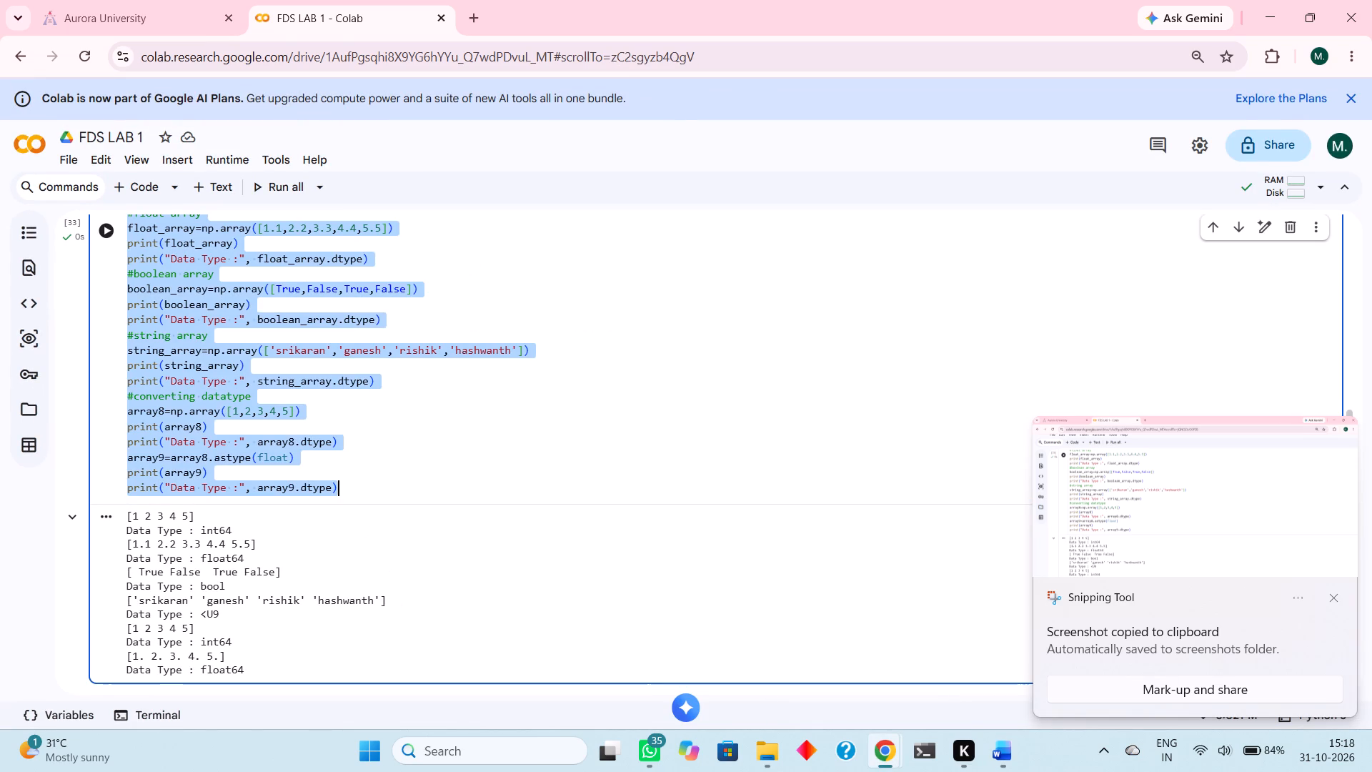
{"action": "key", "text": "ctrl+c"}
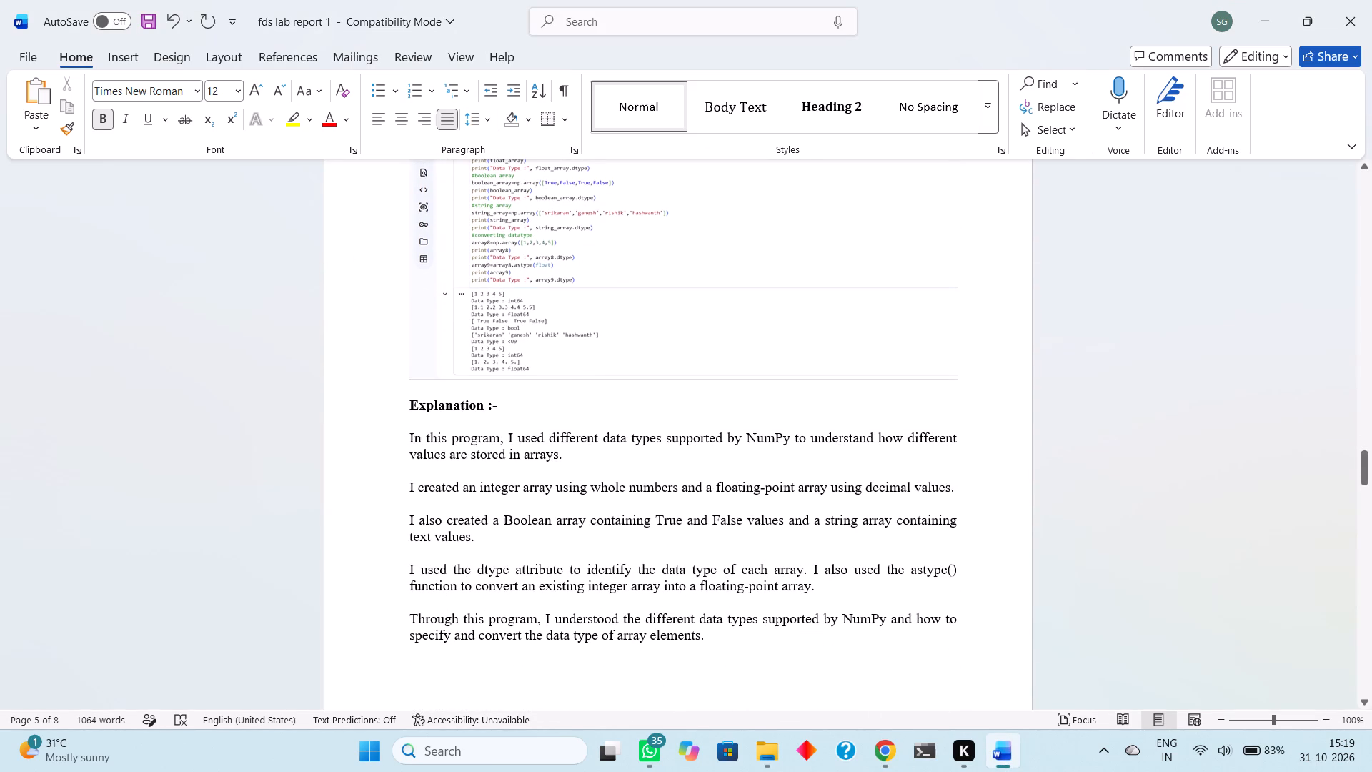
{"action": "left_click_drag", "start_coordinate": [728, 638], "coordinate": [437, 441]}
{"action": "key", "text": "BackSpace"}
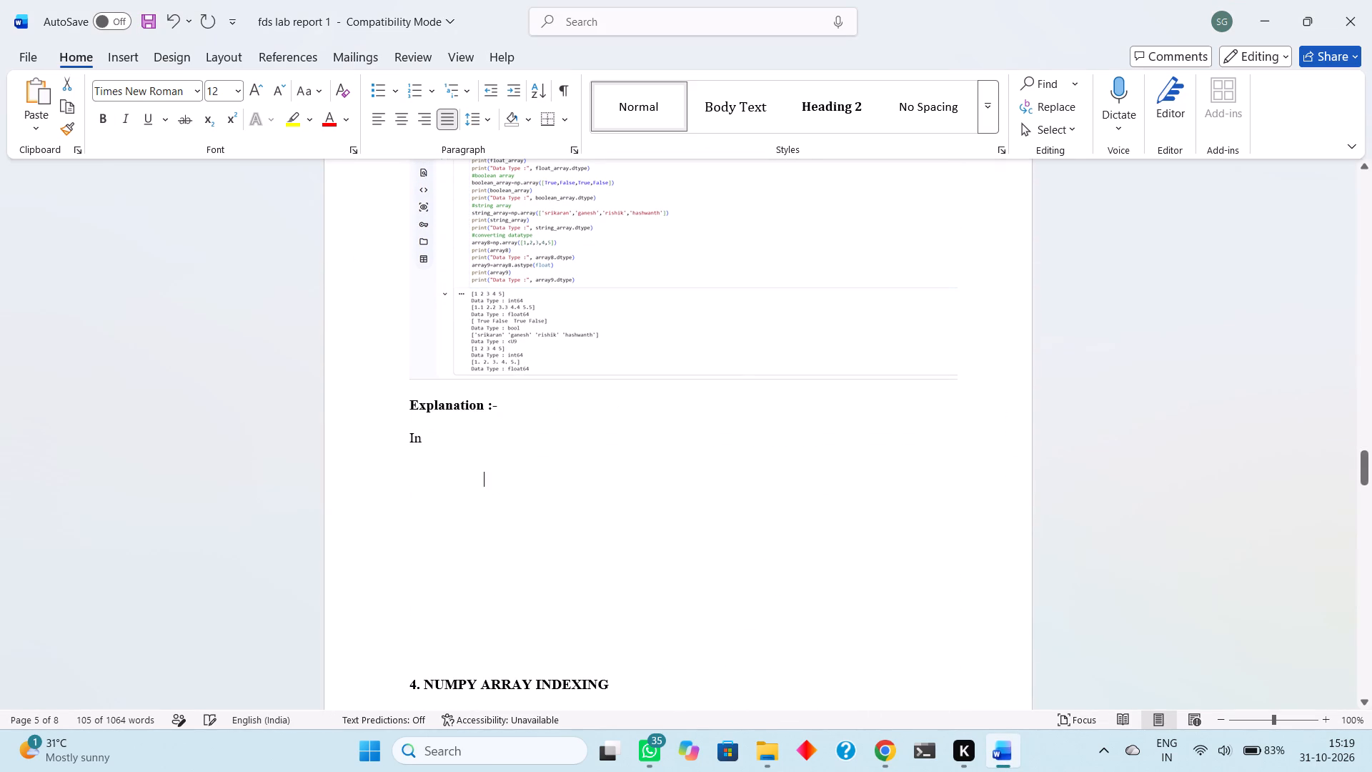
{"action": "key", "text": "BackSpace"}
{"action": "key", "text": "BackSpace"}
{"action": "key", "text": "BackSpace"}
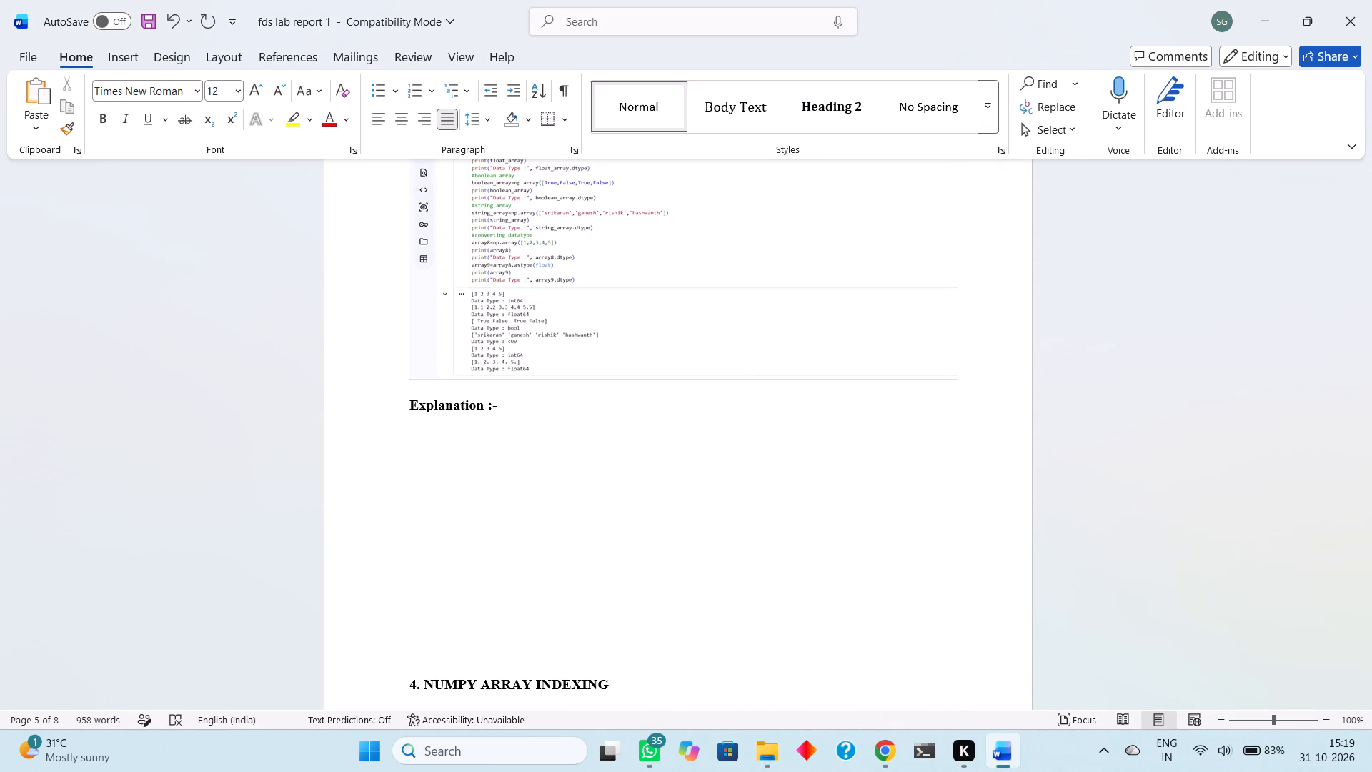
{"action": "key", "text": "ctrl+v"}
Format all the pasted section 3 explanation paragraphs, from "In this program" through "Through this program", as a bulleted list.
{"action": "scroll", "coordinate": [437, 441], "scroll_direction": "down", "scroll_amount": 2}
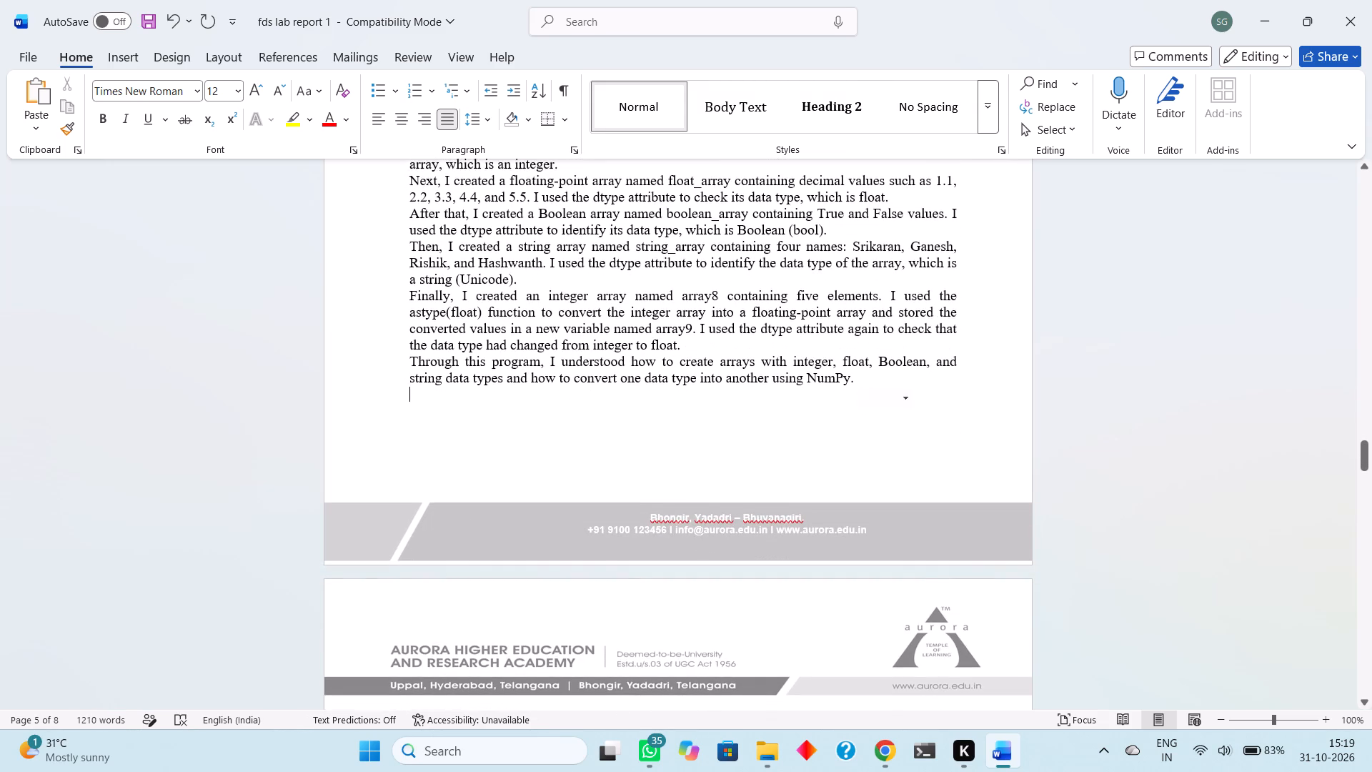
{"action": "scroll", "coordinate": [437, 441], "scroll_direction": "down", "scroll_amount": 2}
{"action": "scroll", "coordinate": [412, 505], "scroll_direction": "up", "scroll_amount": 1}
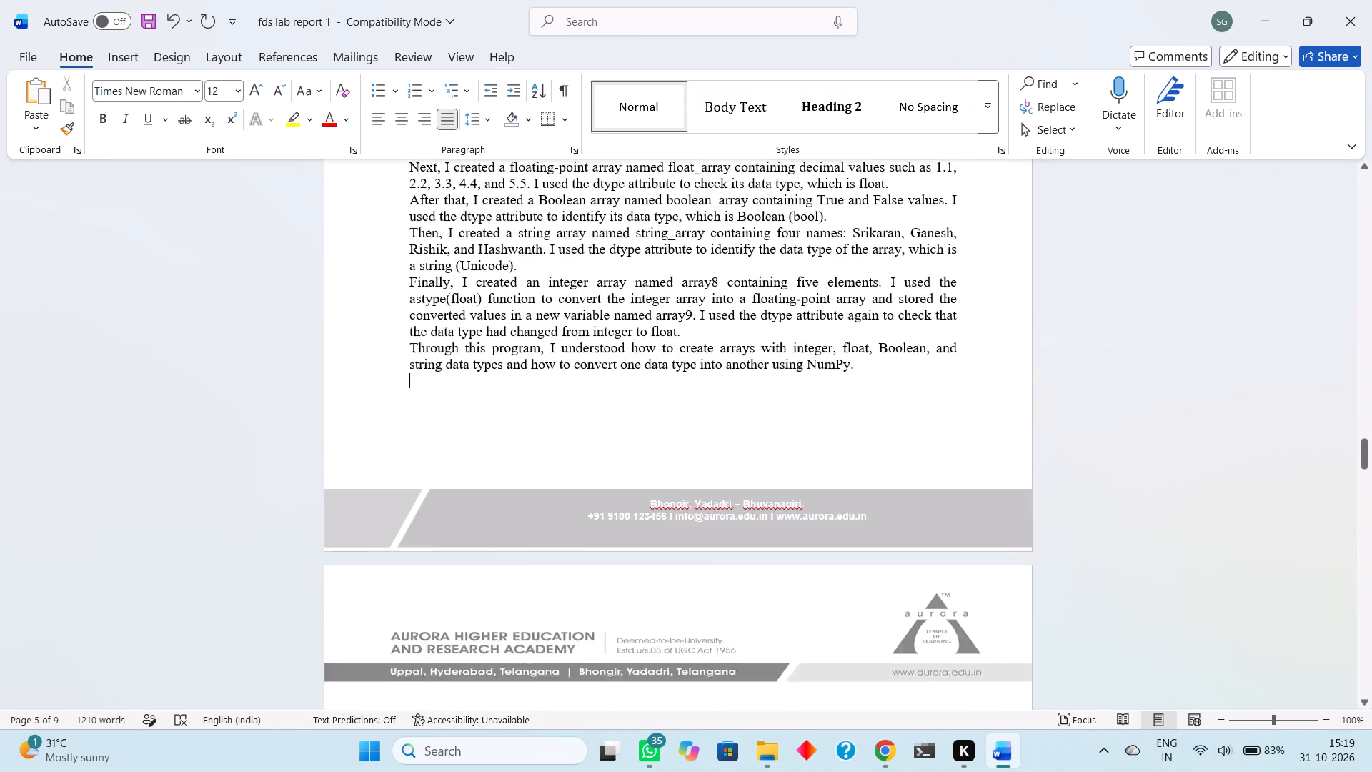
{"action": "scroll", "coordinate": [412, 505], "scroll_direction": "up", "scroll_amount": 2}
{"action": "left_click_drag", "start_coordinate": [407, 496], "coordinate": [438, 624]}
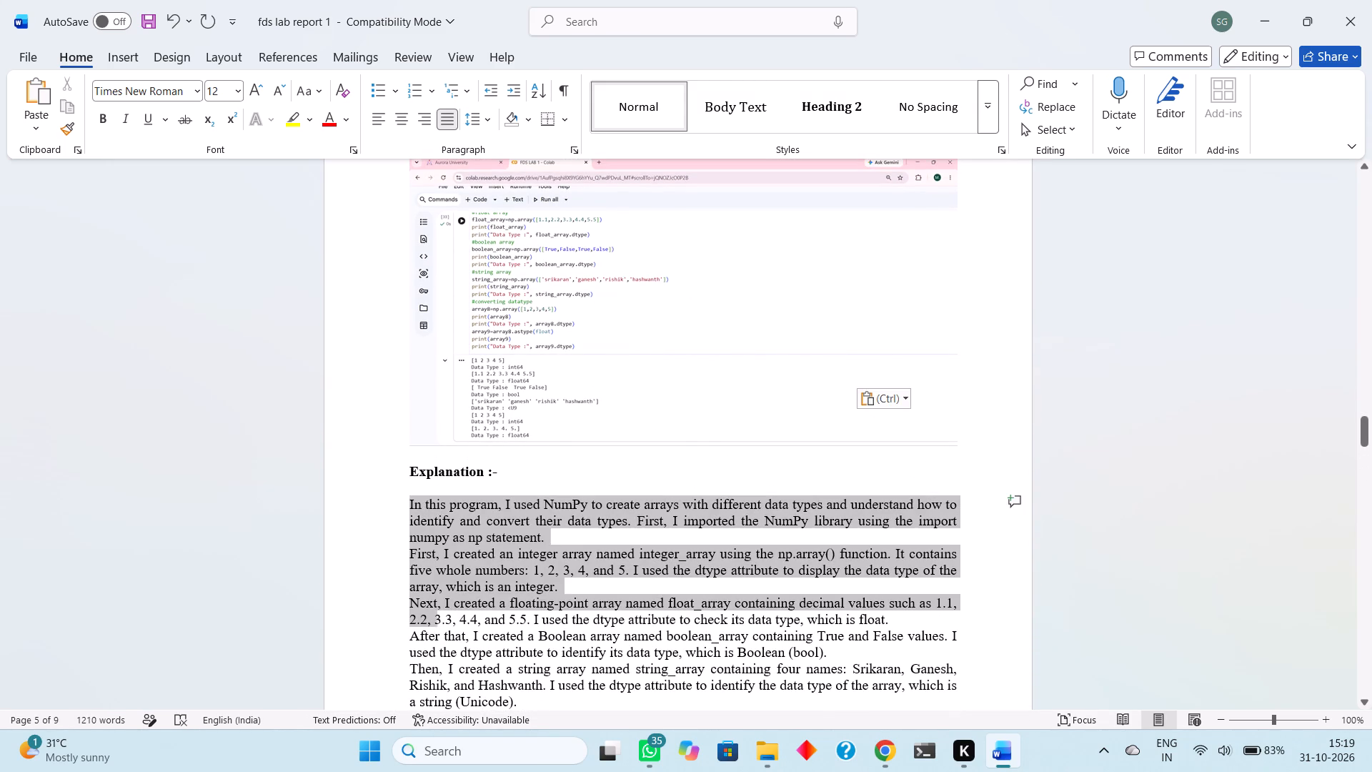
{"action": "left_click_drag", "start_coordinate": [438, 624], "coordinate": [438, 643]}
{"action": "scroll", "coordinate": [438, 643], "scroll_direction": "down", "scroll_amount": 2}
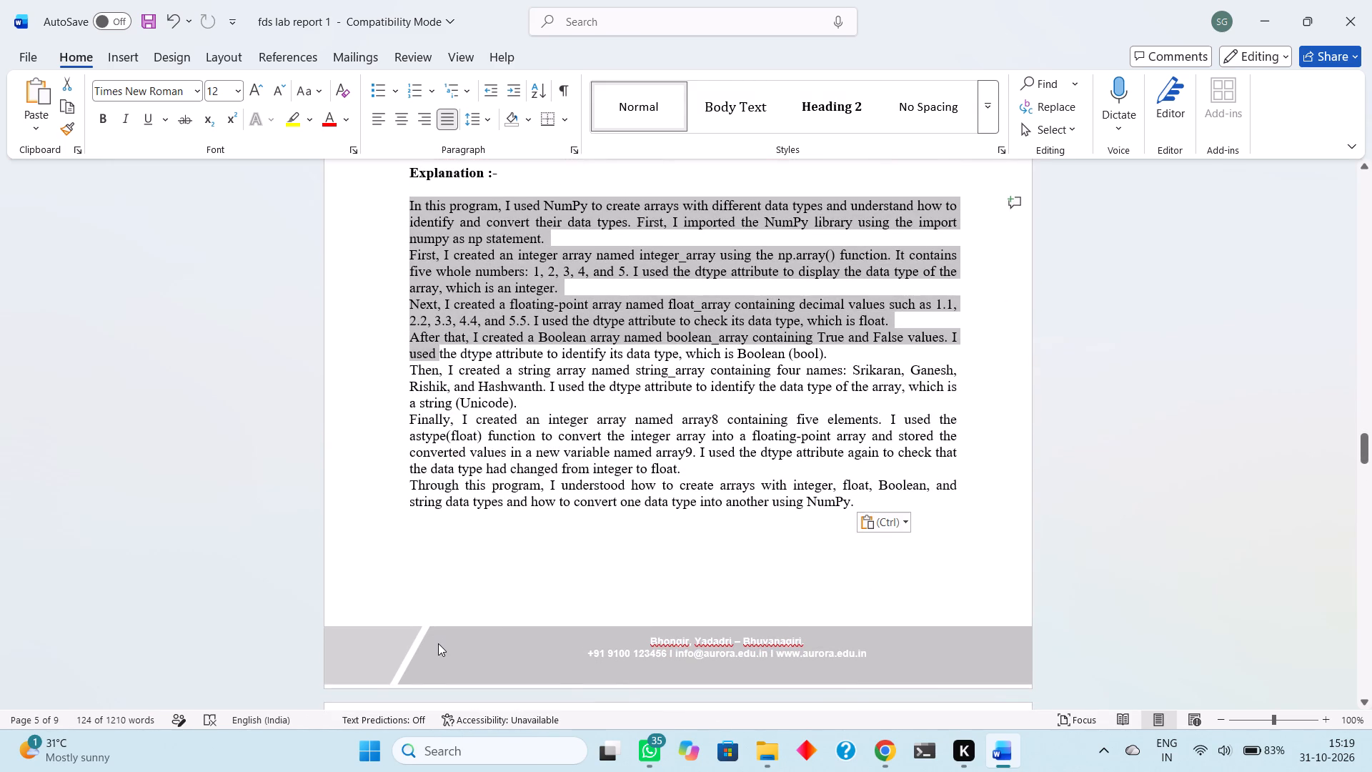
{"action": "key", "text": "shift+Down"}
{"action": "key", "text": "shift+Down"}
{"action": "key", "text": "shift+Down"}
{"action": "key", "text": "shift+Down"}
{"action": "key", "text": "shift+Down"}
{"action": "key", "text": "shift+Down"}
{"action": "key", "text": "shift+Down"}
{"action": "key", "text": "shift+Down"}
{"action": "key", "text": "shift+Down"}
{"action": "key", "text": "shift+Down"}
{"action": "key", "text": "shift+Down"}
{"action": "key", "text": "shift+Down"}
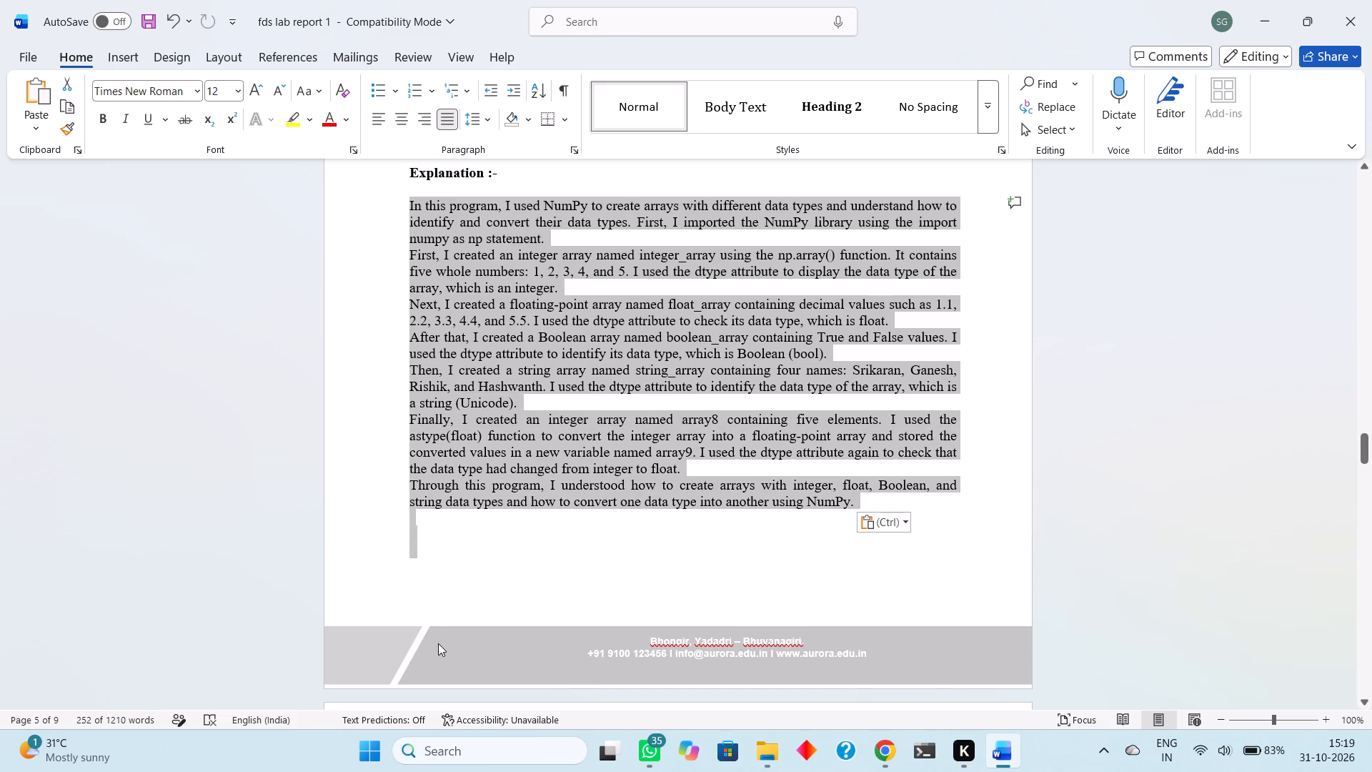
{"action": "key", "text": "shift+Up"}
{"action": "key", "text": "shift+Up"}
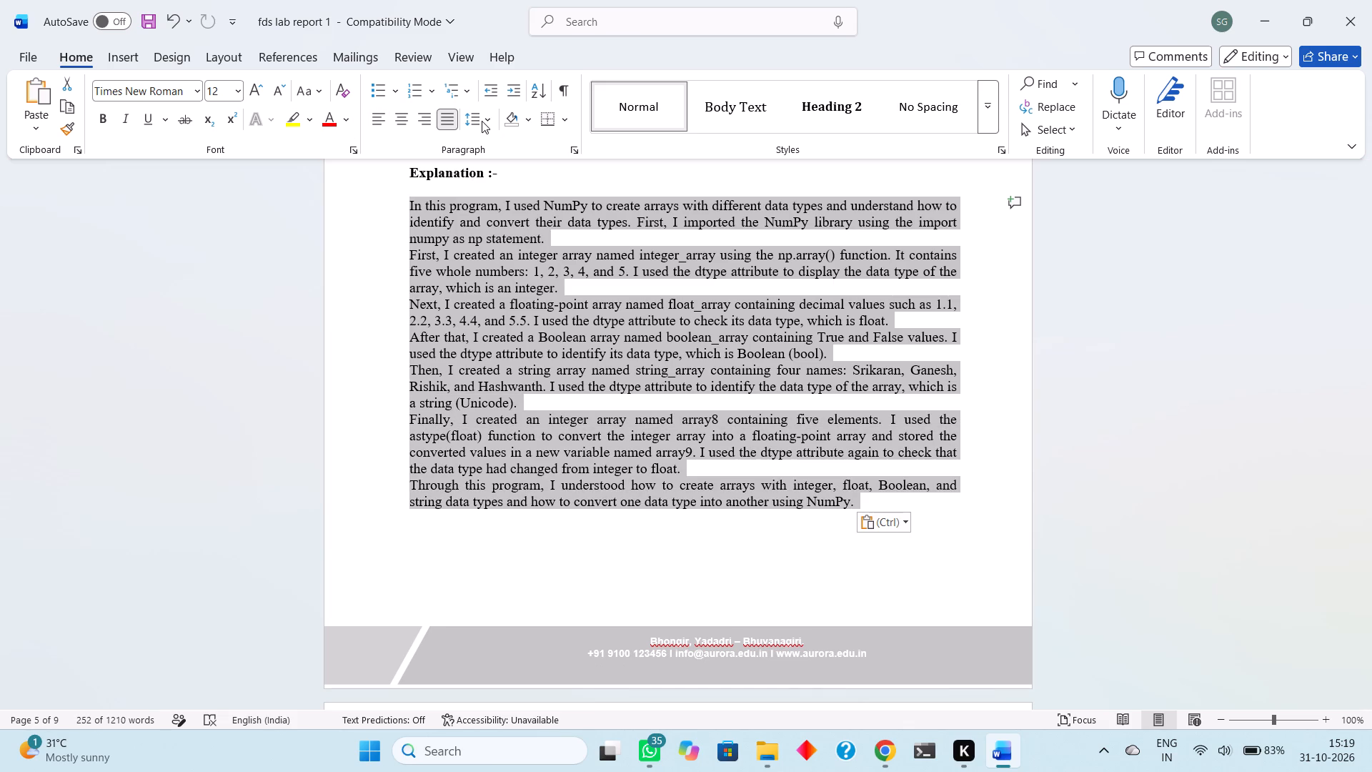
{"action": "scroll", "coordinate": [513, 299], "scroll_direction": "up", "scroll_amount": 2}
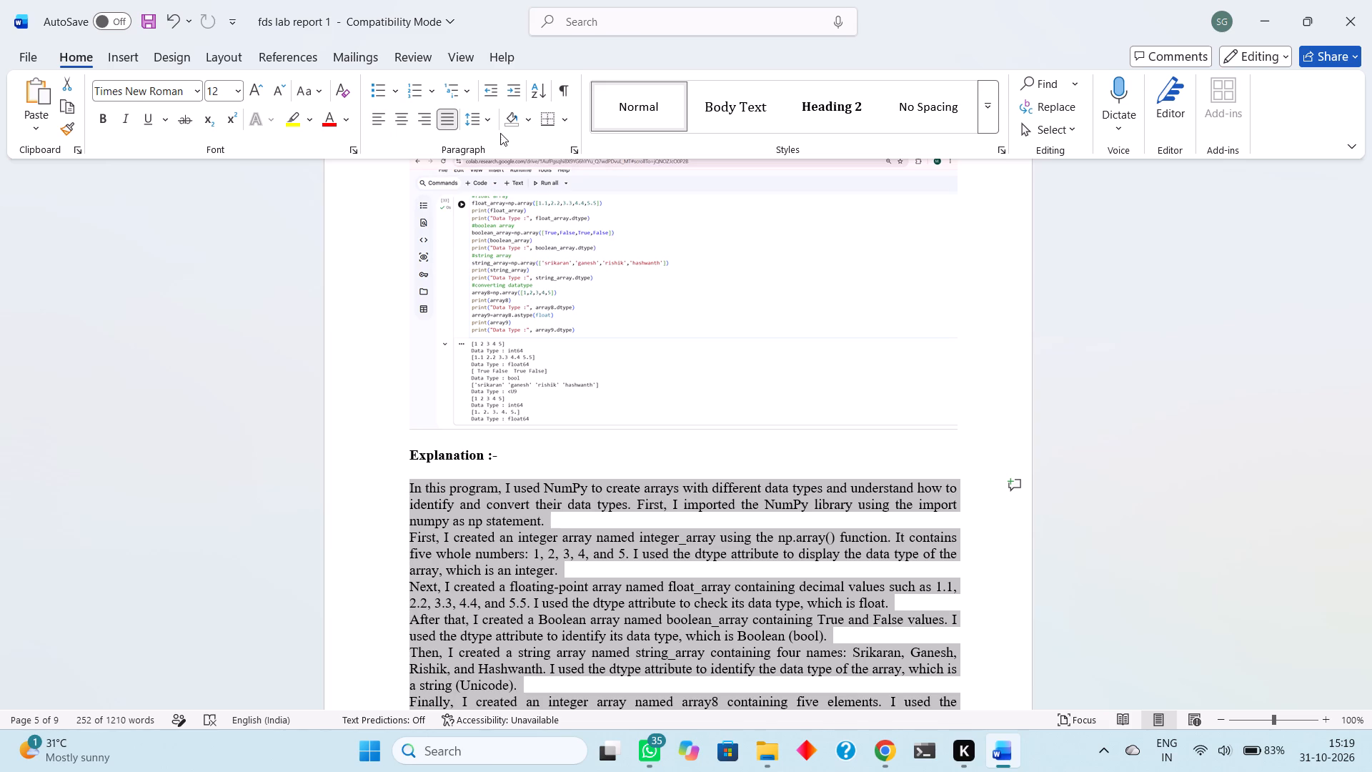
{"action": "left_click", "coordinate": [377, 91]}
{"action": "scroll", "coordinate": [438, 359], "scroll_direction": "down", "scroll_amount": 1}
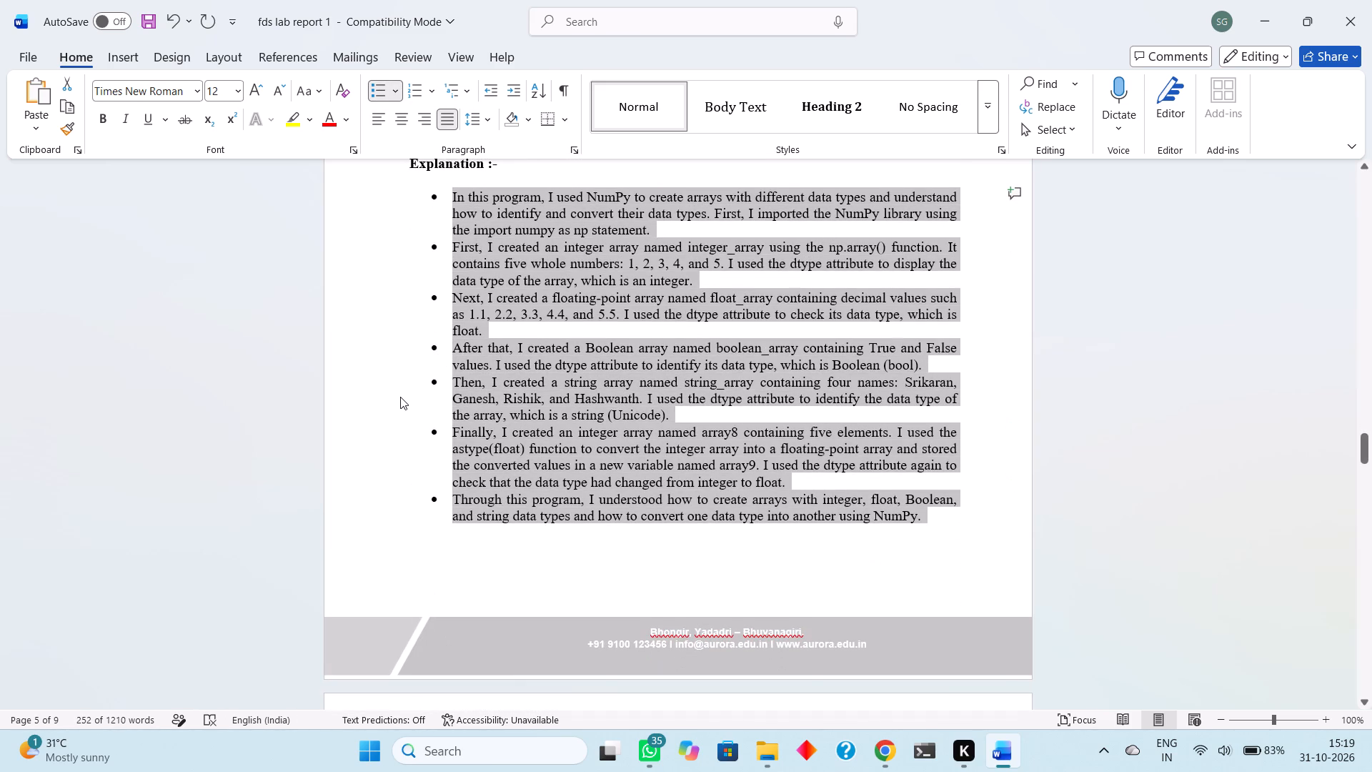
{"action": "left_click", "coordinate": [400, 397]}
Review the report's layout from the student details table through sections 1 to 3 and the start of section 4.
{"action": "scroll", "coordinate": [419, 436], "scroll_direction": "up", "scroll_amount": 2}
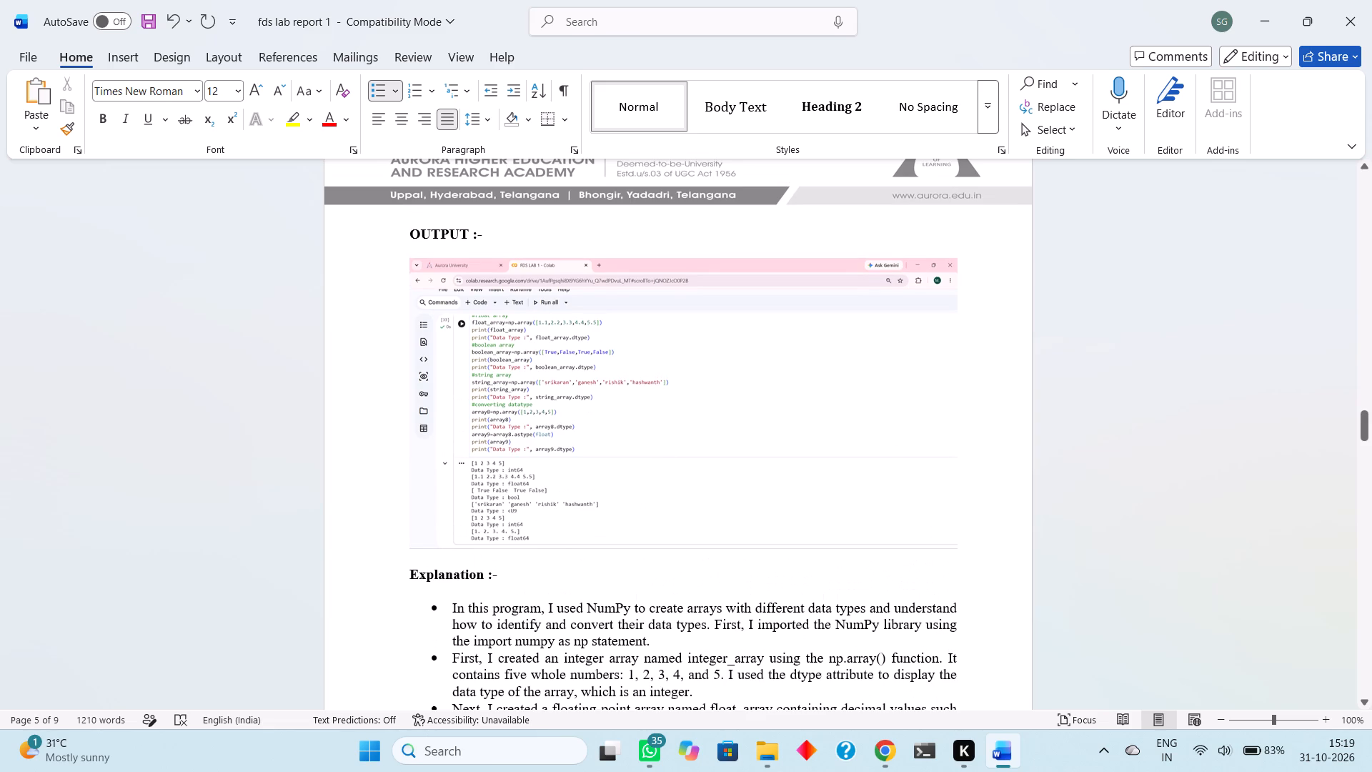
{"action": "scroll", "coordinate": [419, 436], "scroll_direction": "down", "scroll_amount": 1}
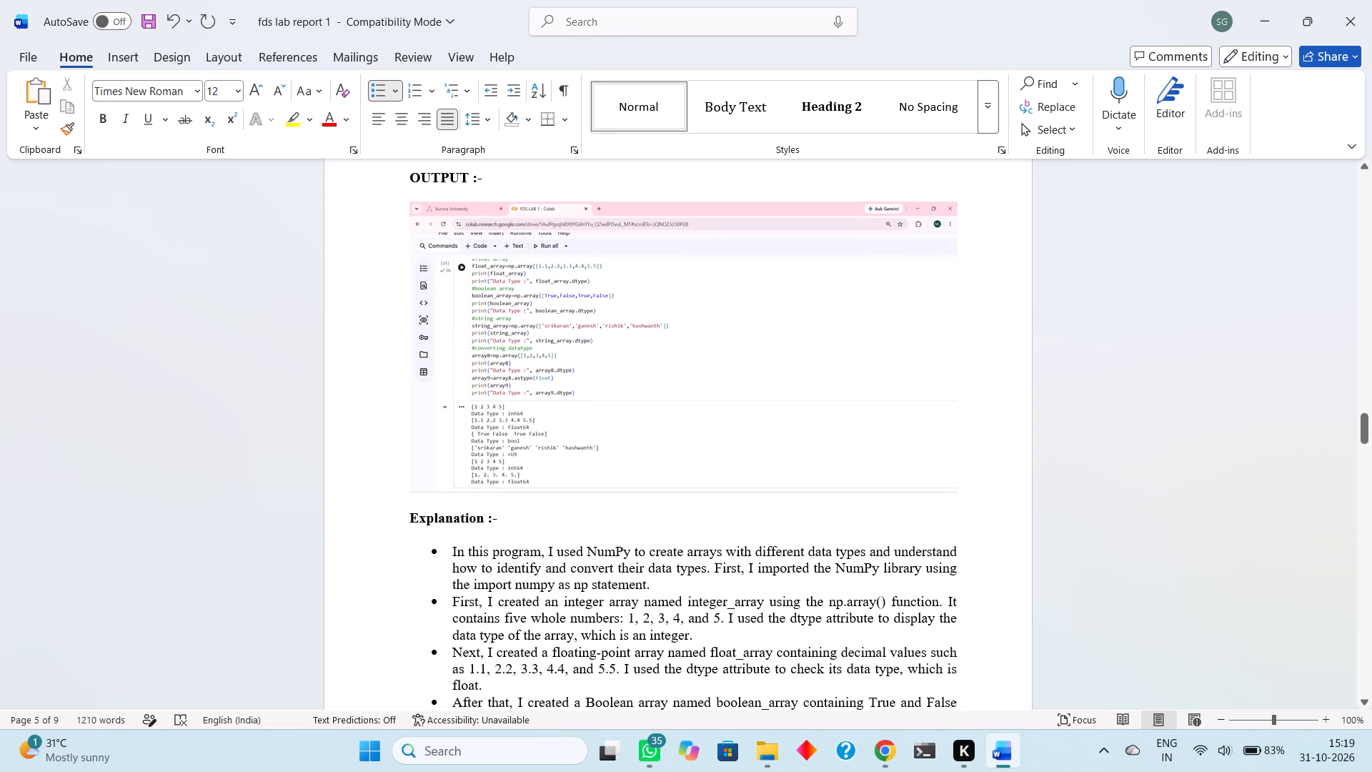
{"action": "scroll", "coordinate": [419, 436], "scroll_direction": "down", "scroll_amount": 2}
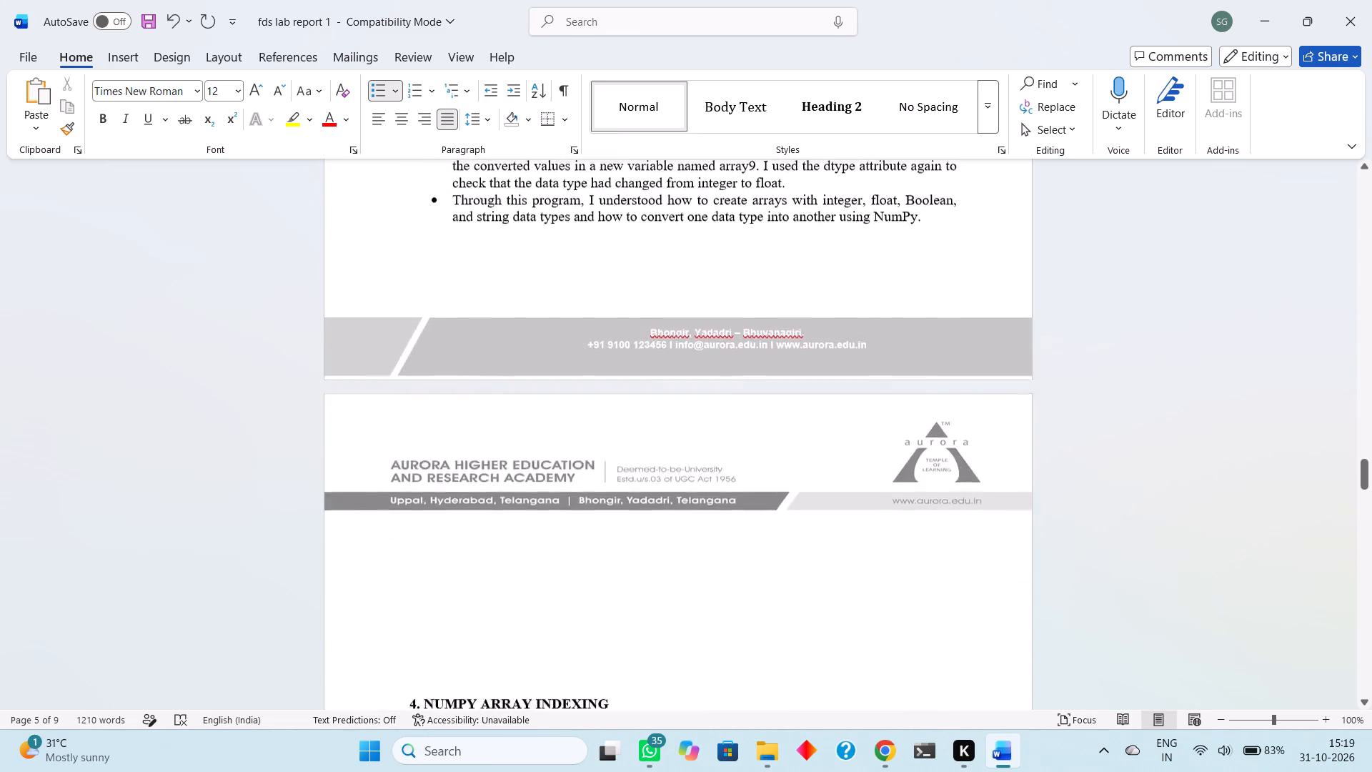
{"action": "scroll", "coordinate": [419, 436], "scroll_direction": "down", "scroll_amount": 1}
{"action": "scroll", "coordinate": [419, 436], "scroll_direction": "up", "scroll_amount": 13}
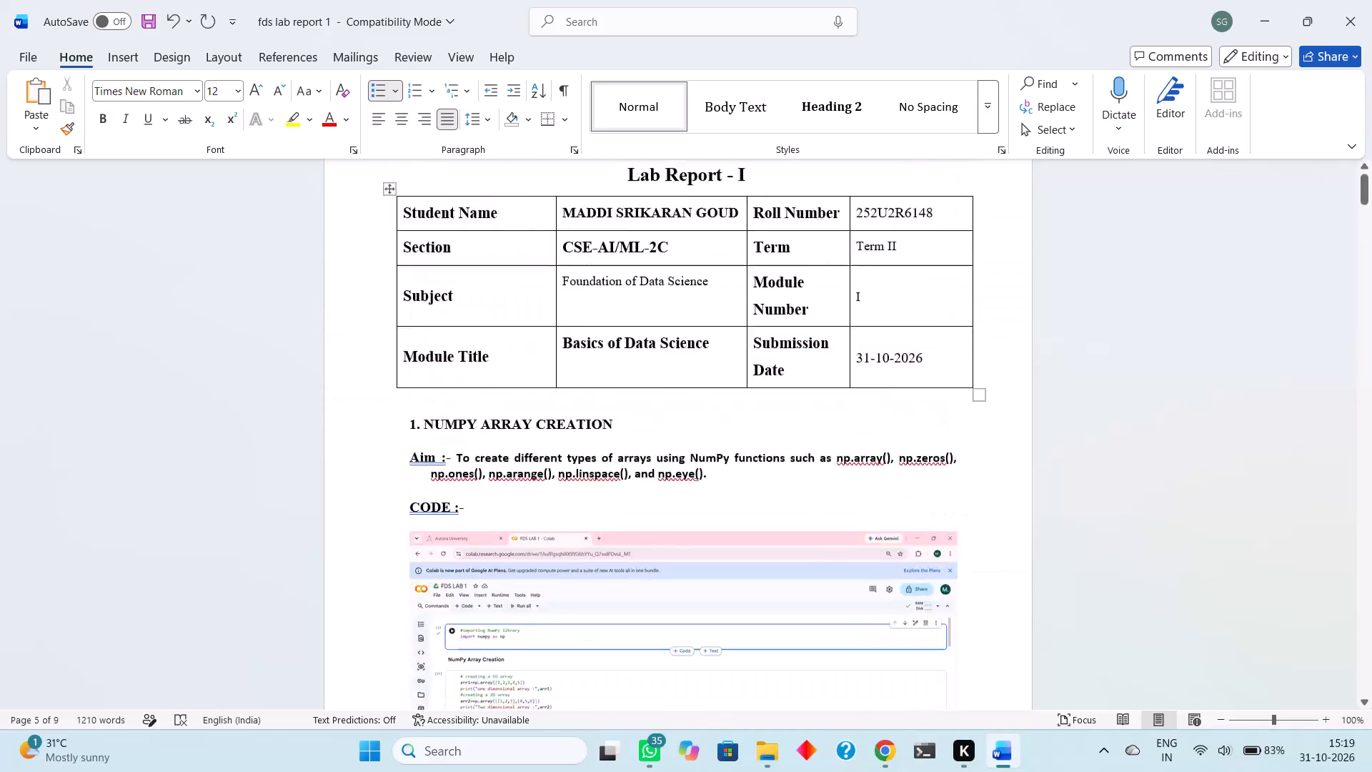
{"action": "scroll", "coordinate": [419, 436], "scroll_direction": "down", "scroll_amount": 4}
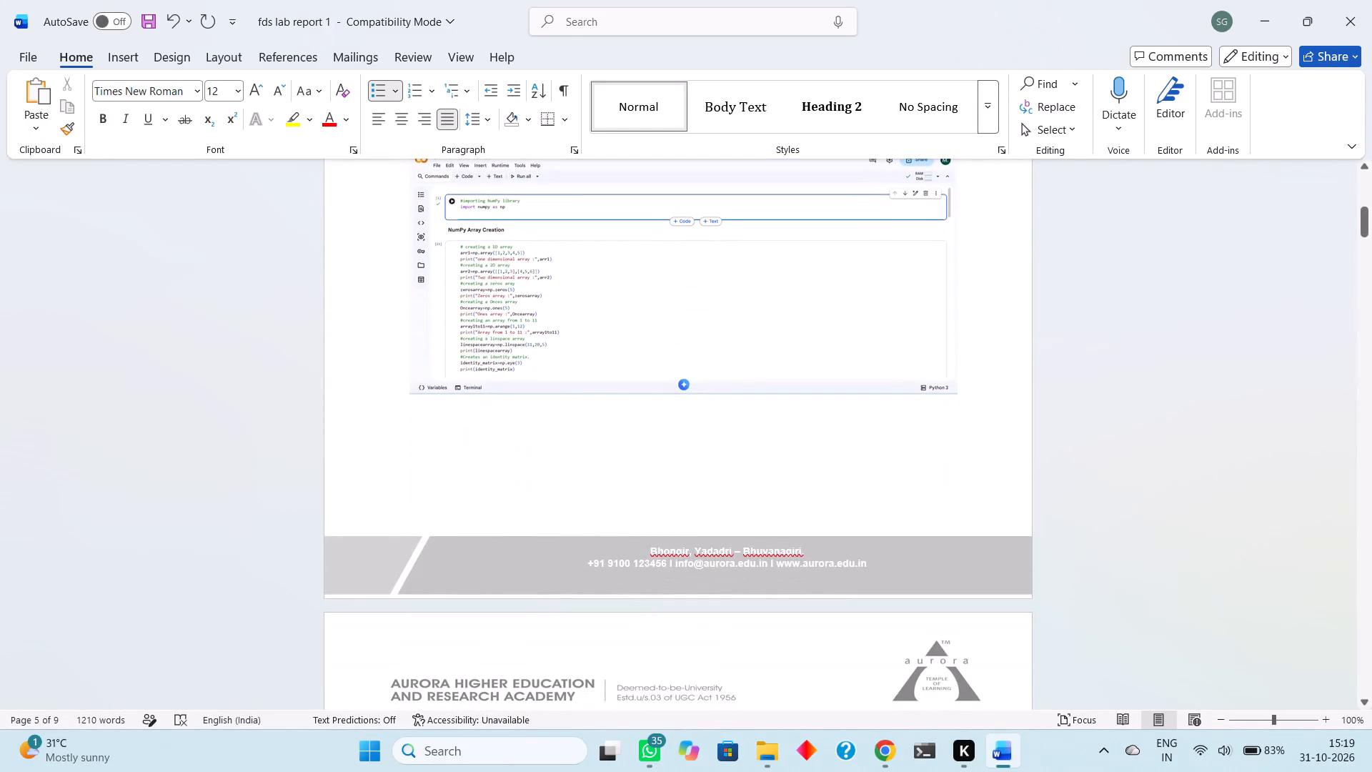
{"action": "scroll", "coordinate": [419, 436], "scroll_direction": "down", "scroll_amount": 5}
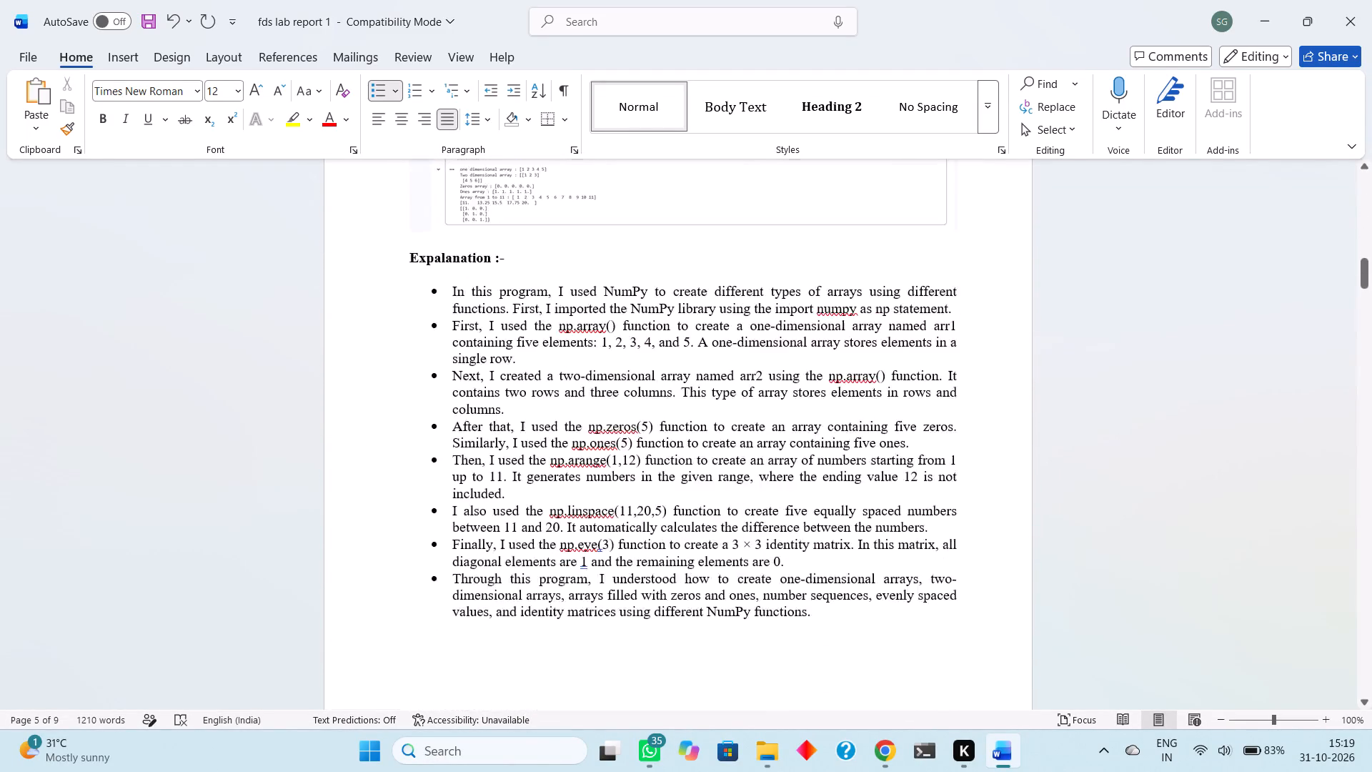
{"action": "scroll", "coordinate": [419, 436], "scroll_direction": "down", "scroll_amount": 2}
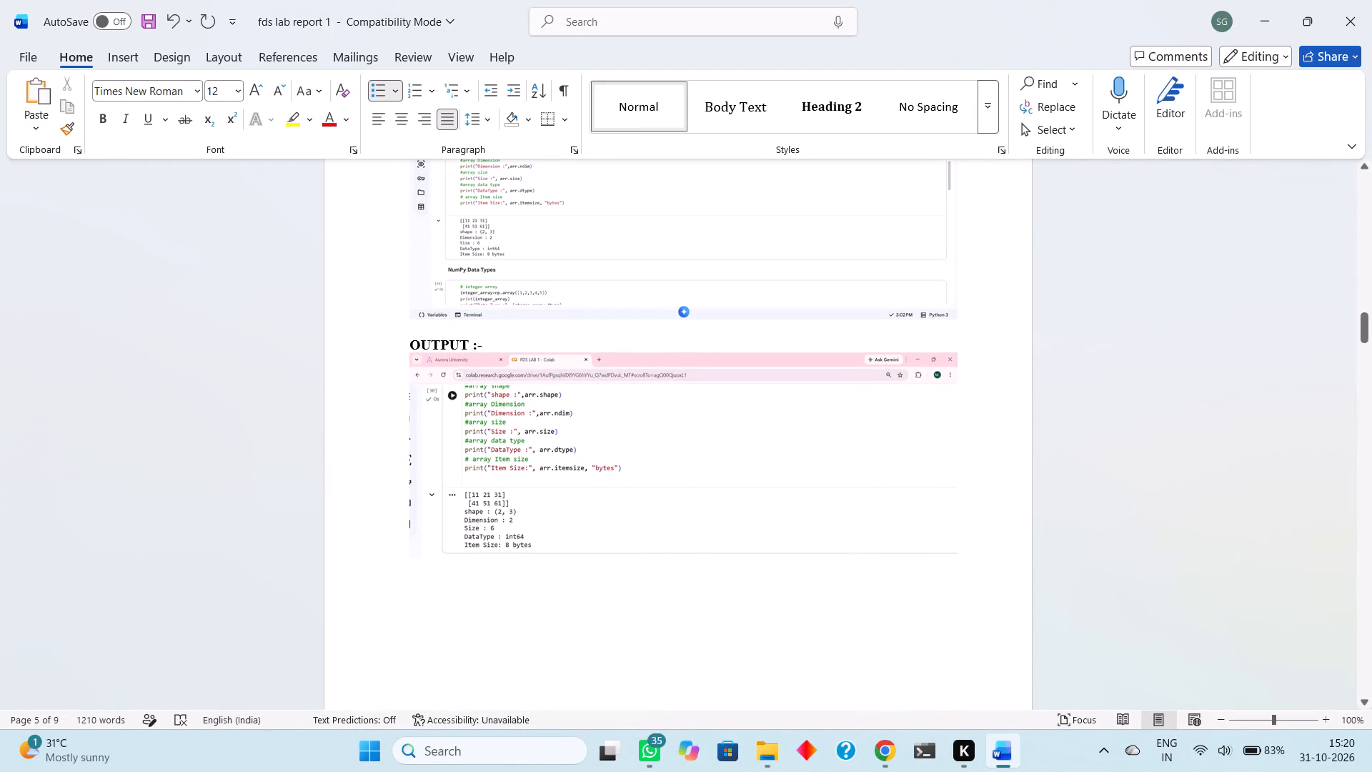
Delete the Colab screenshot under section 1's OUTPUT label, leaving the label and the explanation in place.
{"action": "scroll", "coordinate": [419, 436], "scroll_direction": "up", "scroll_amount": 4}
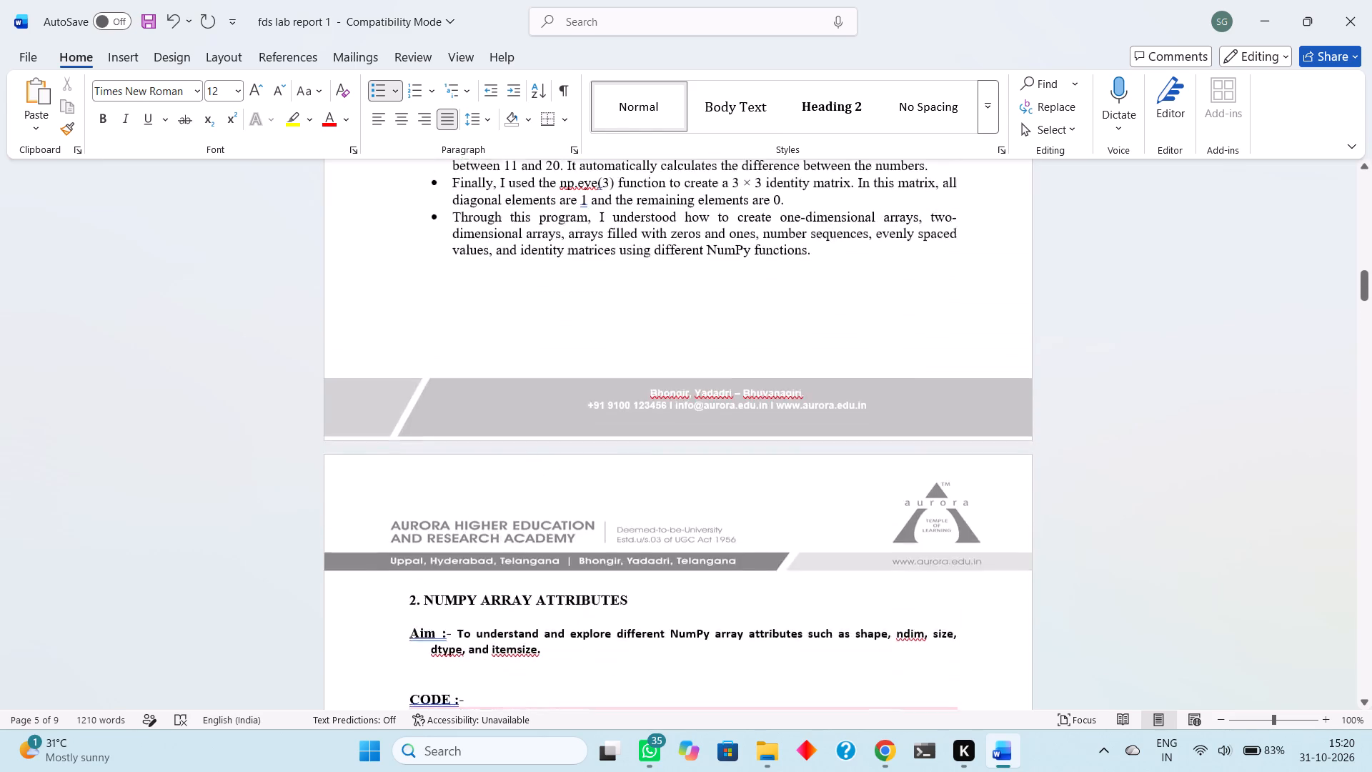
{"action": "scroll", "coordinate": [419, 436], "scroll_direction": "up", "scroll_amount": 2}
{"action": "scroll", "coordinate": [419, 436], "scroll_direction": "down", "scroll_amount": 2}
{"action": "scroll", "coordinate": [419, 436], "scroll_direction": "up", "scroll_amount": 2}
{"action": "scroll", "coordinate": [419, 436], "scroll_direction": "down", "scroll_amount": 4}
{"action": "left_click", "coordinate": [486, 457]}
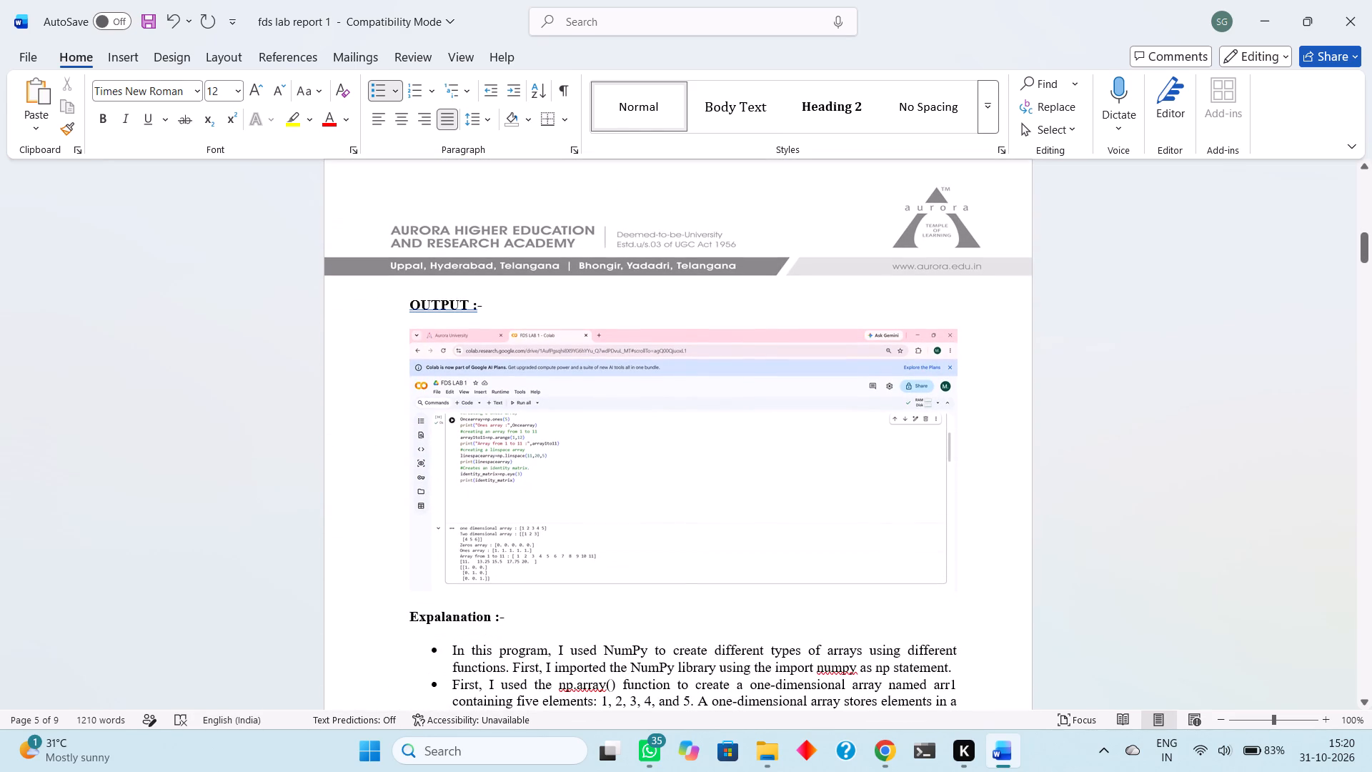
{"action": "key", "text": "BackSpace"}
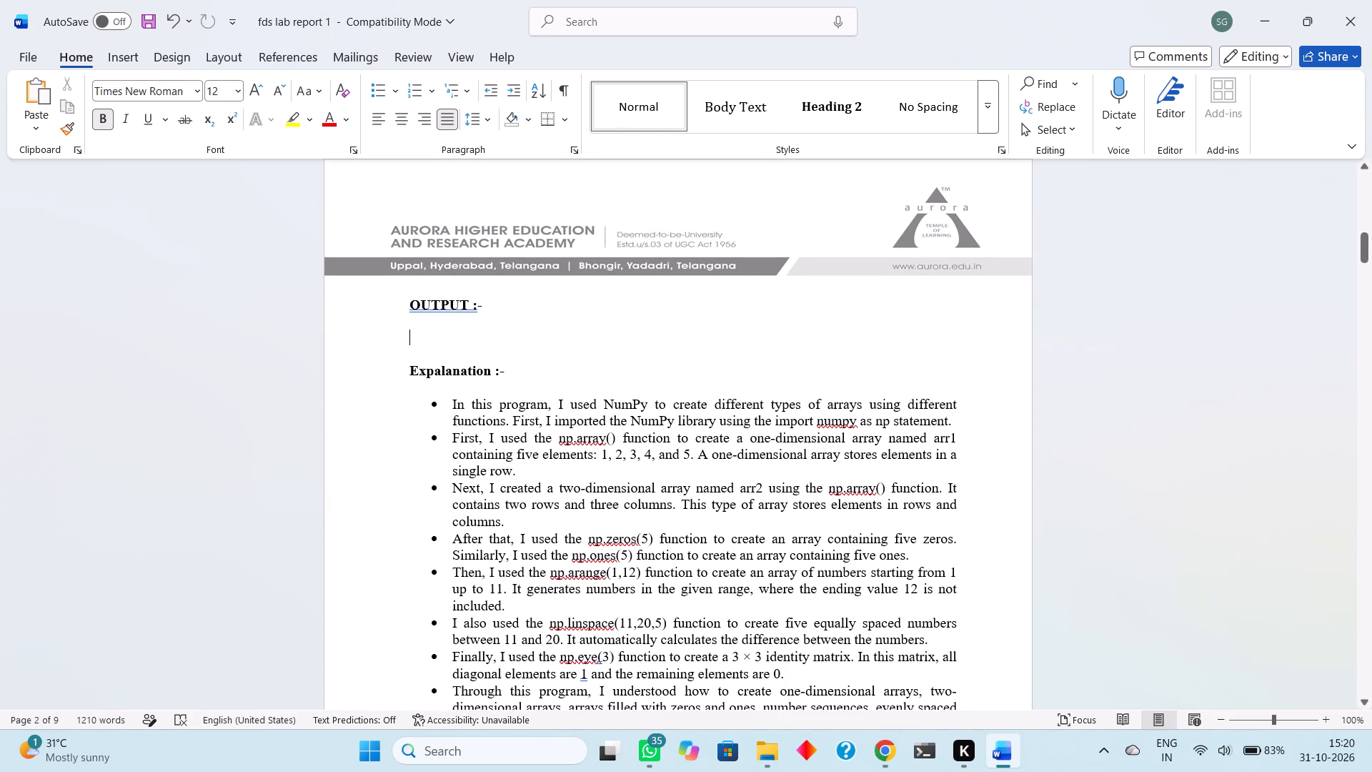
In the Colab notebook, capture an enlarged full-width screenshot of the array-creation cell's full output, from one dimensional array to identity matrix, excluding the taskbar.
{"action": "left_click", "coordinate": [833, 711]}
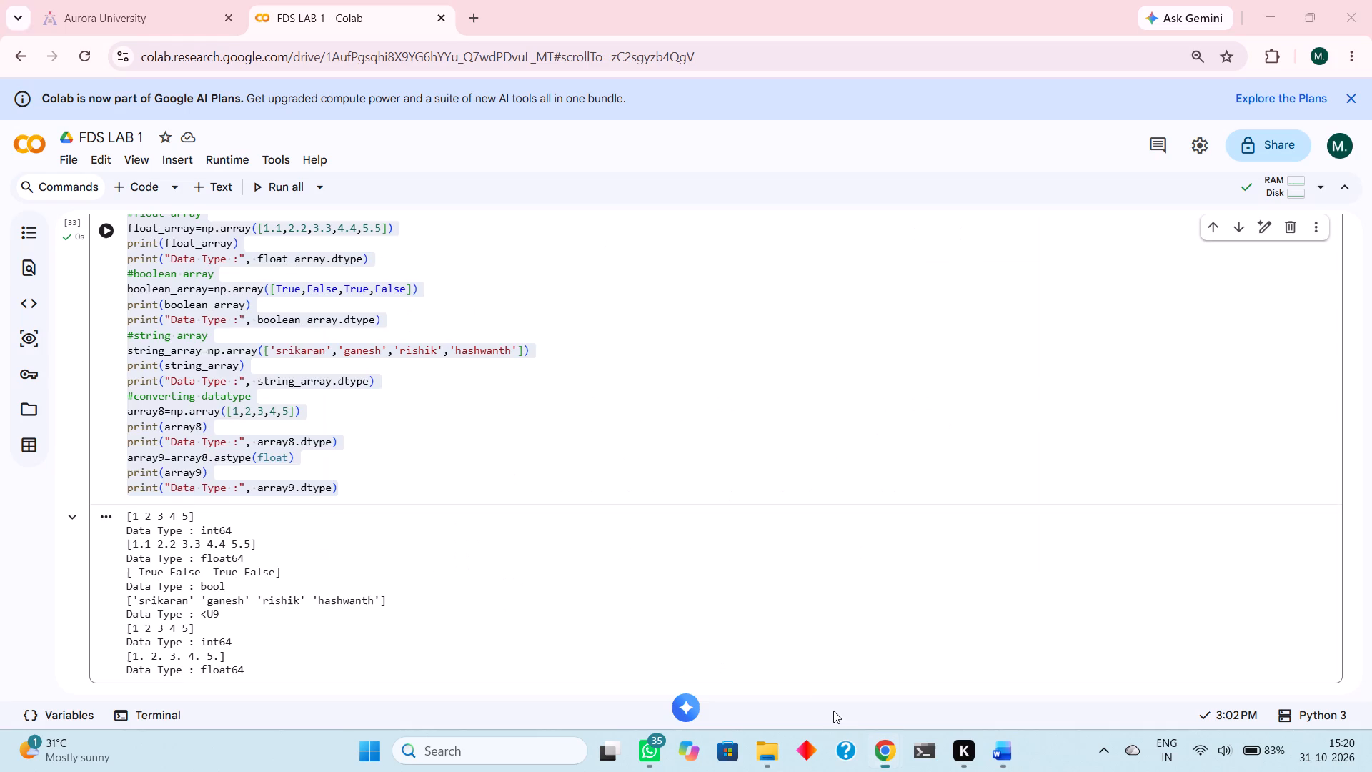
{"action": "scroll", "coordinate": [749, 540], "scroll_direction": "up", "scroll_amount": 8}
{"action": "scroll", "coordinate": [749, 540], "scroll_direction": "down", "scroll_amount": 1}
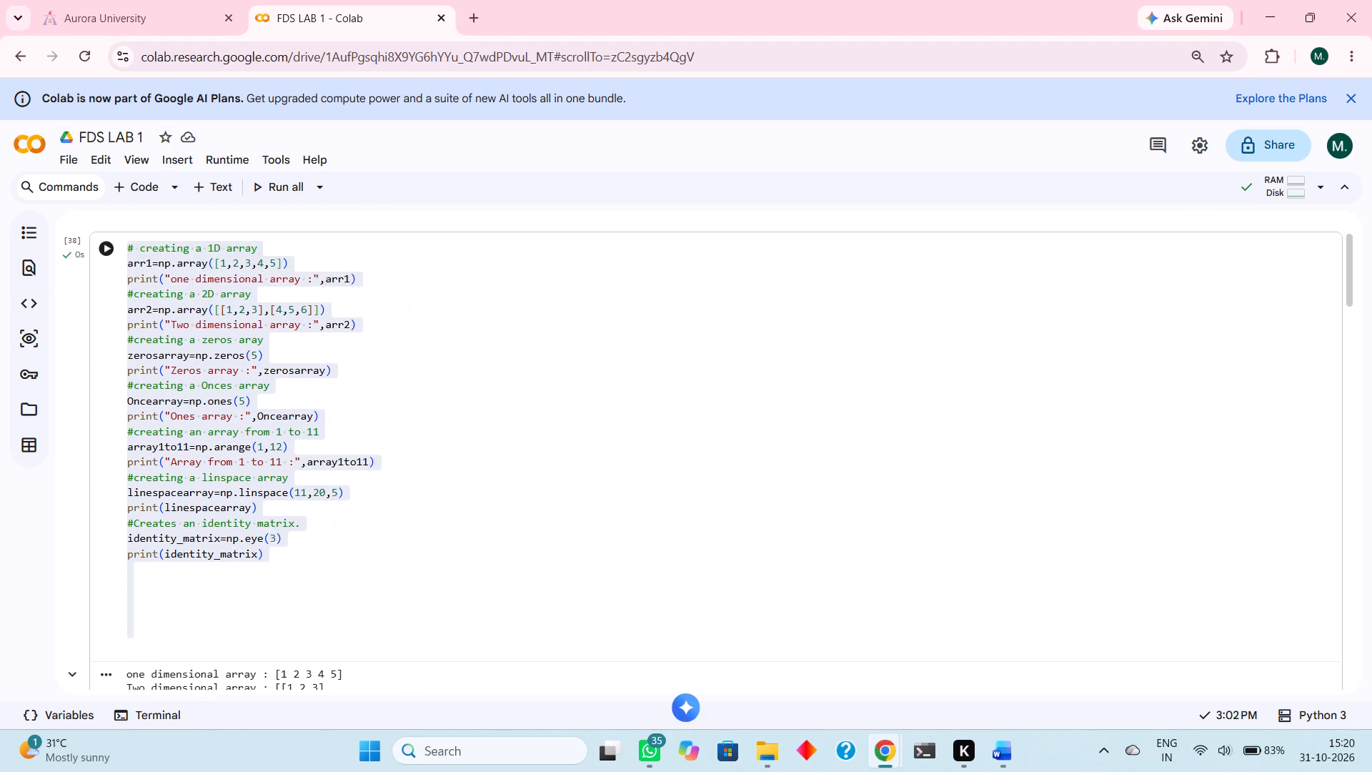
{"action": "scroll", "coordinate": [749, 540], "scroll_direction": "down", "scroll_amount": 2}
{"action": "left_click", "coordinate": [749, 540]}
{"action": "scroll", "coordinate": [749, 540], "scroll_direction": "down", "scroll_amount": 1}
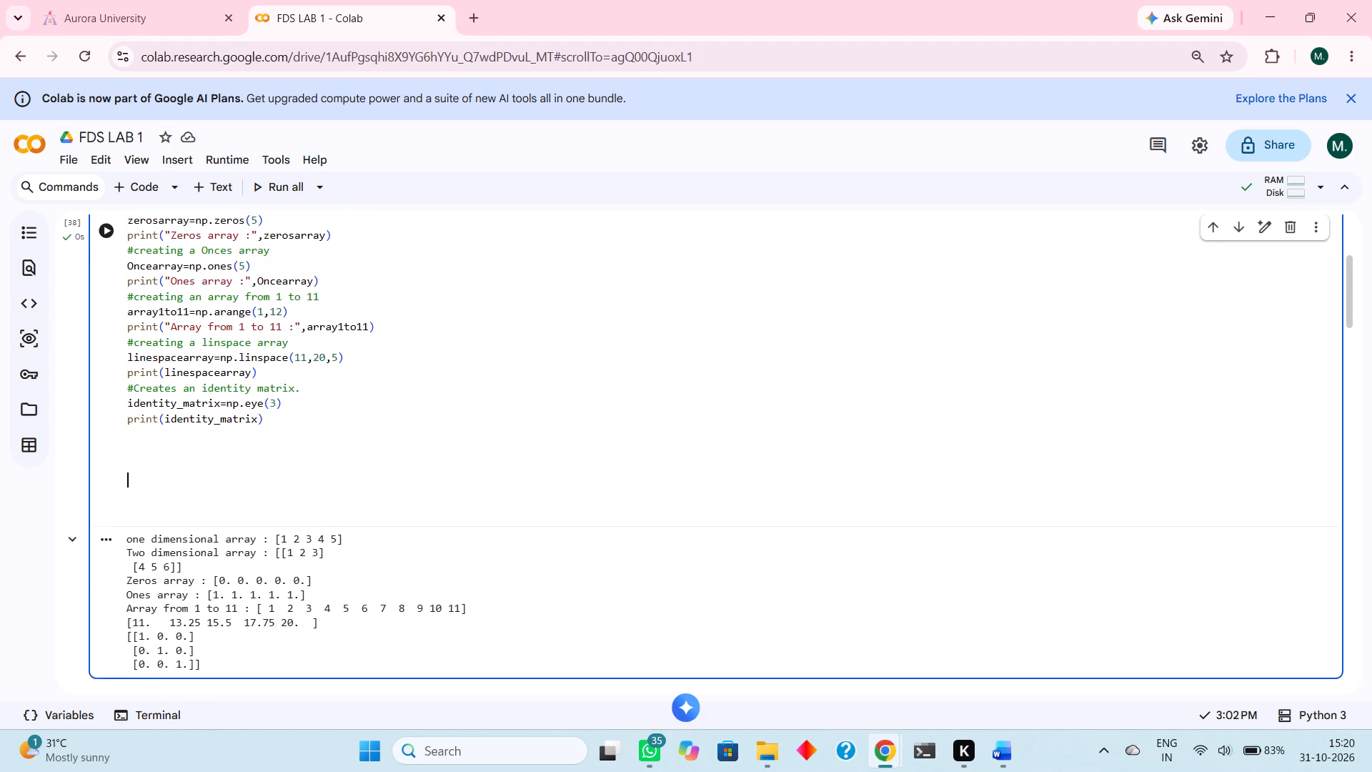
{"action": "scroll", "coordinate": [749, 540], "scroll_direction": "down", "scroll_amount": 2}
{"action": "left_click", "coordinate": [749, 540]}
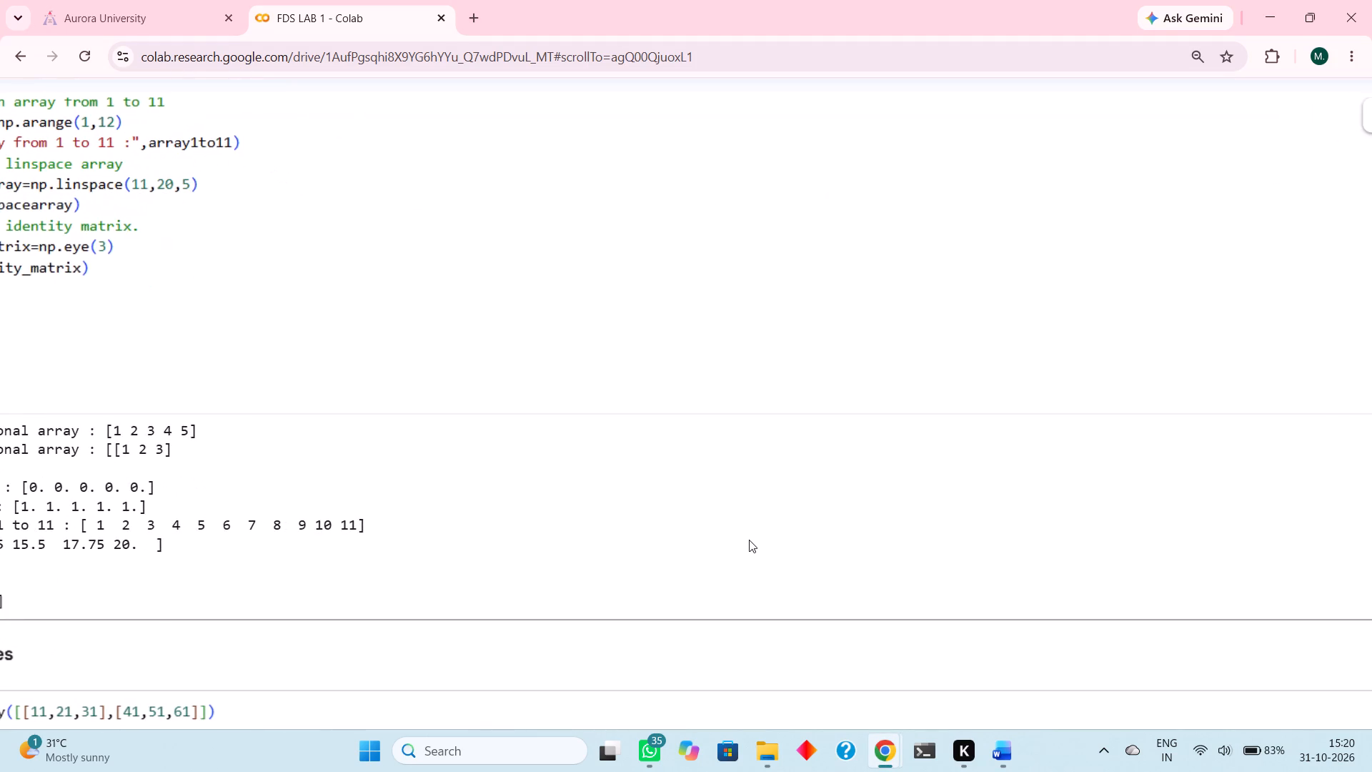
{"action": "scroll", "coordinate": [749, 540], "scroll_direction": "right", "scroll_amount": 5}
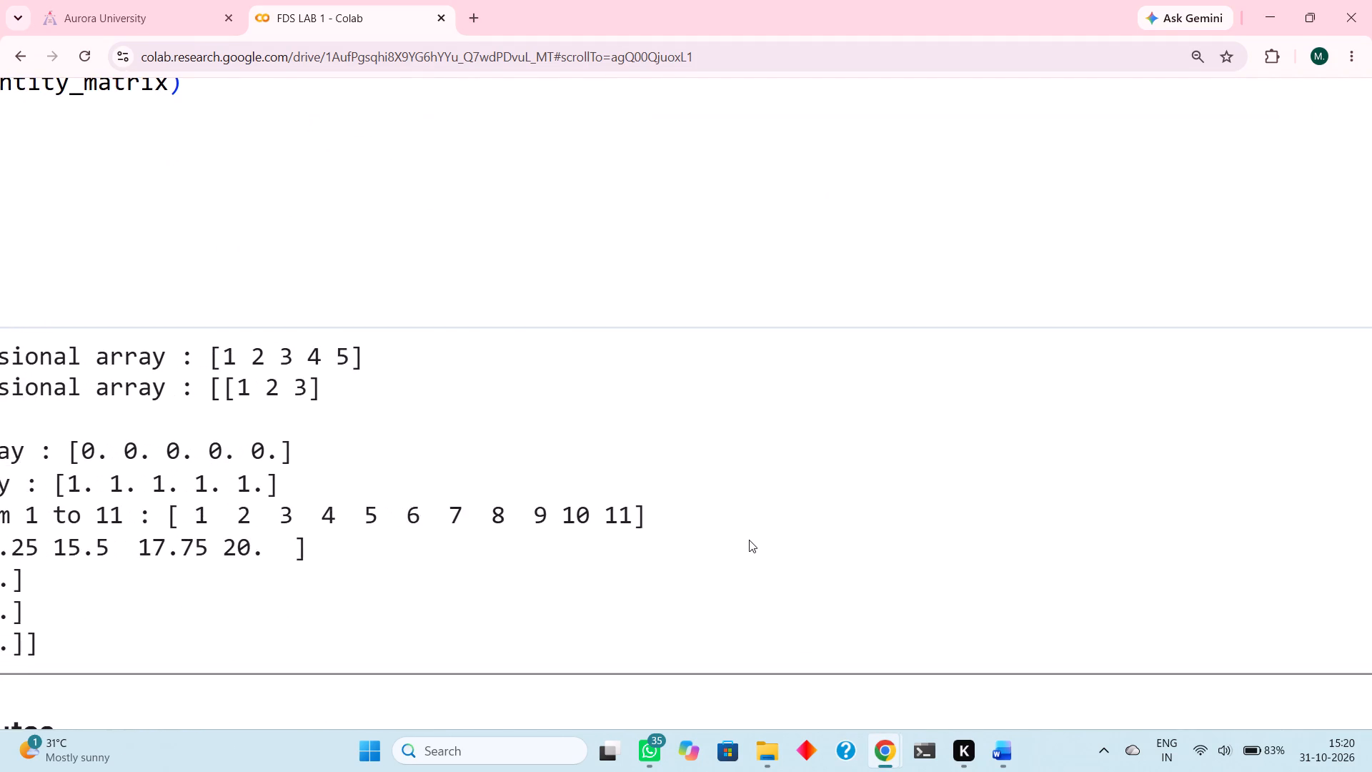
{"action": "scroll", "coordinate": [749, 540], "scroll_direction": "right", "scroll_amount": 4}
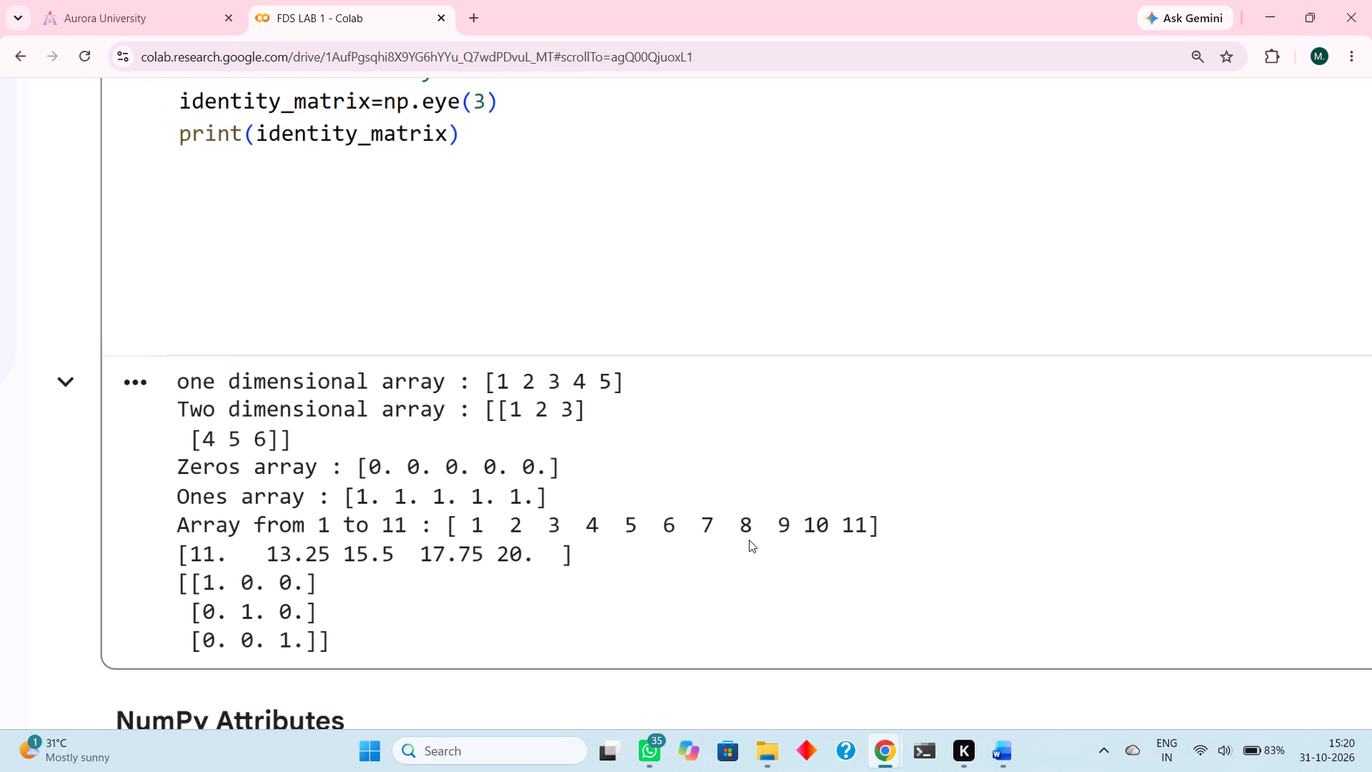
{"action": "scroll", "coordinate": [749, 540], "scroll_direction": "up", "scroll_amount": 1}
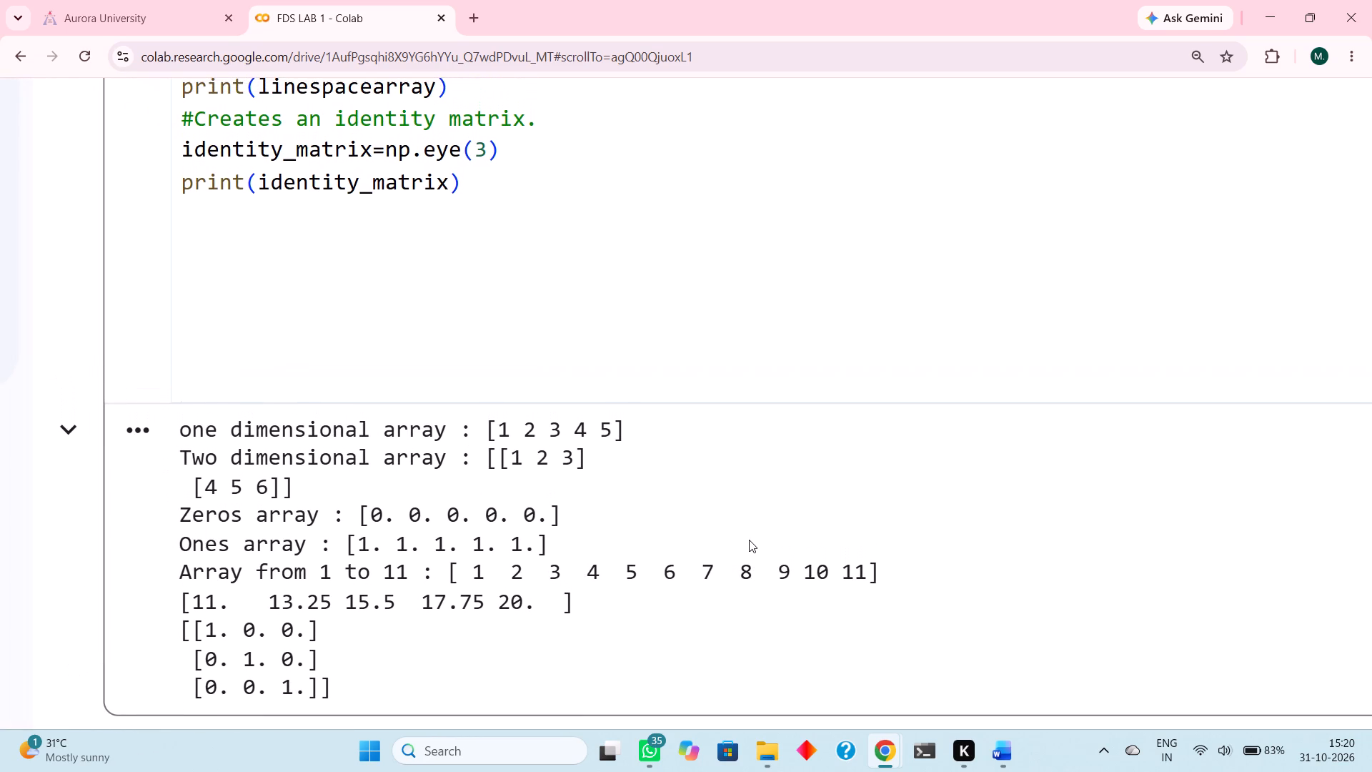
{"action": "key", "text": "Print"}
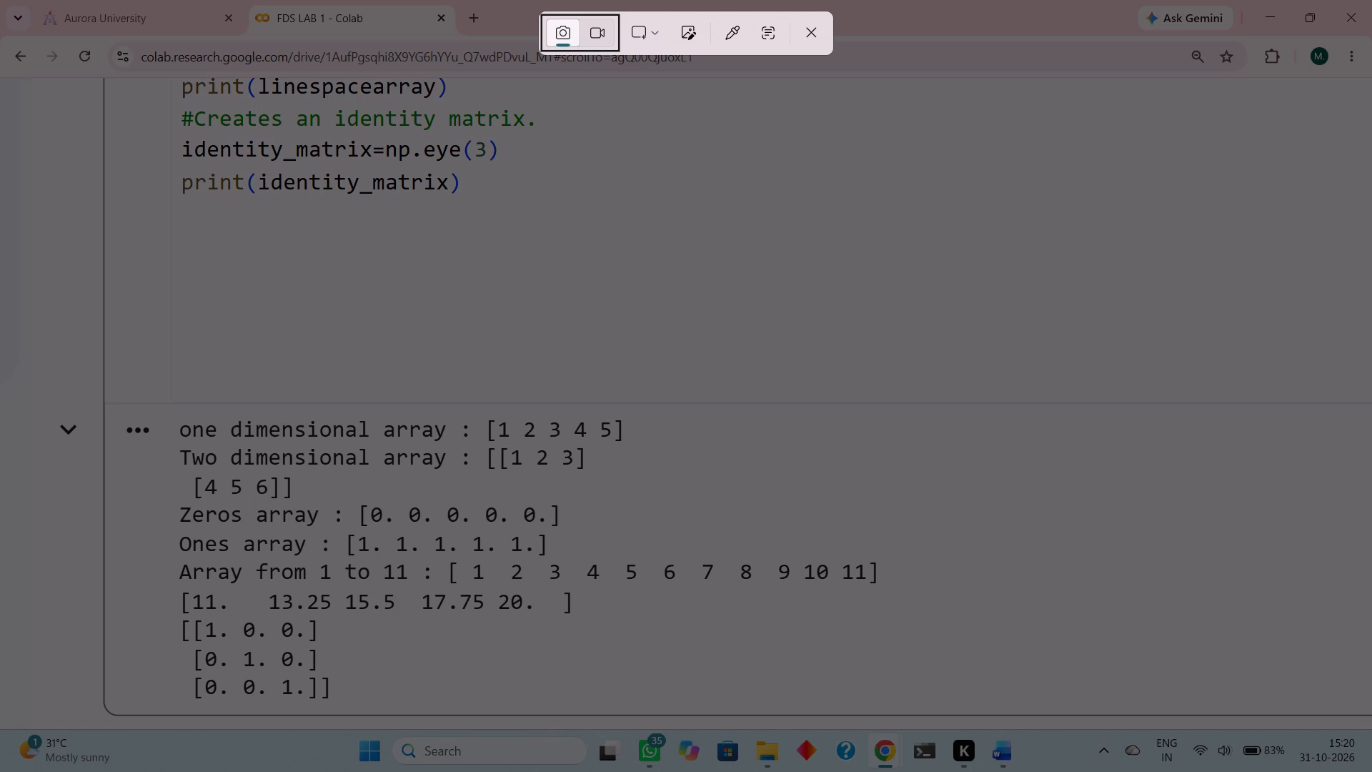
{"action": "left_click", "coordinate": [816, 25]}
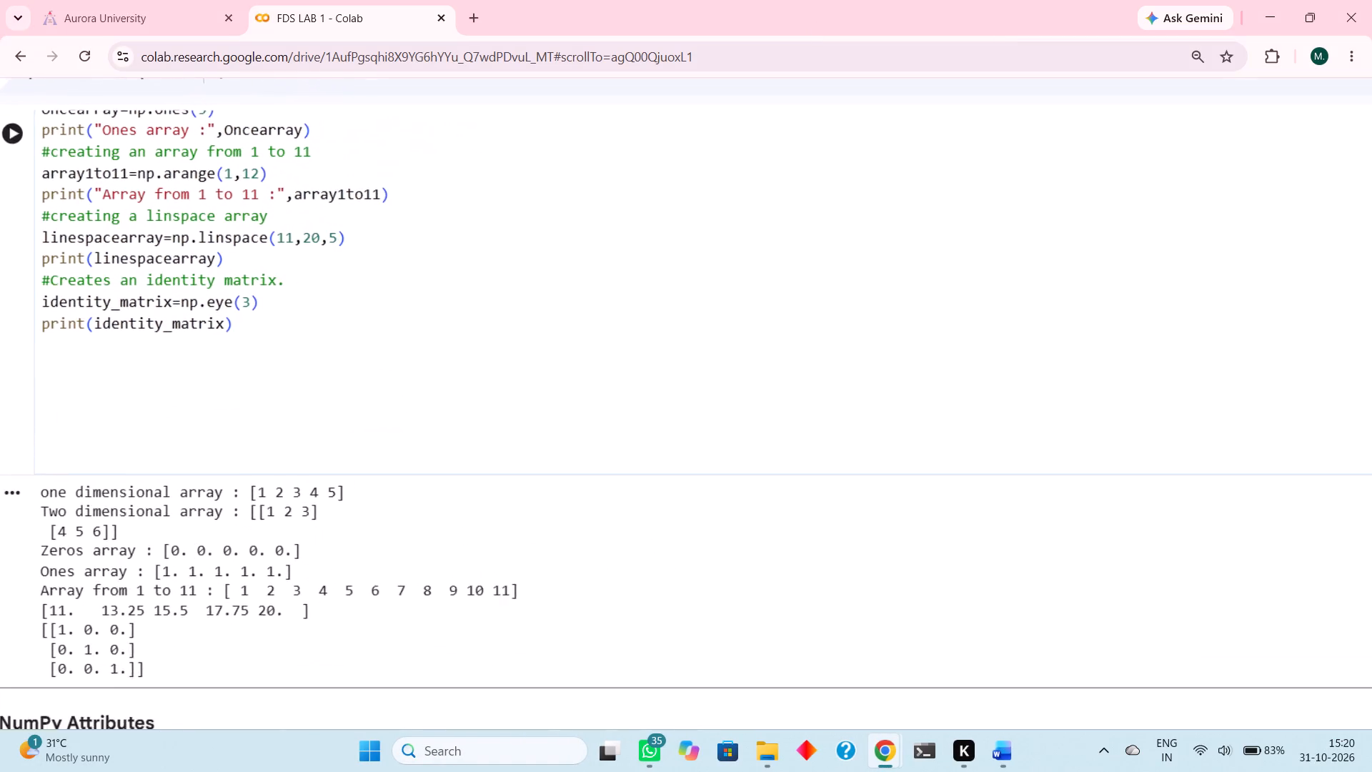
{"action": "scroll", "coordinate": [636, 245], "scroll_direction": "right", "scroll_amount": 4}
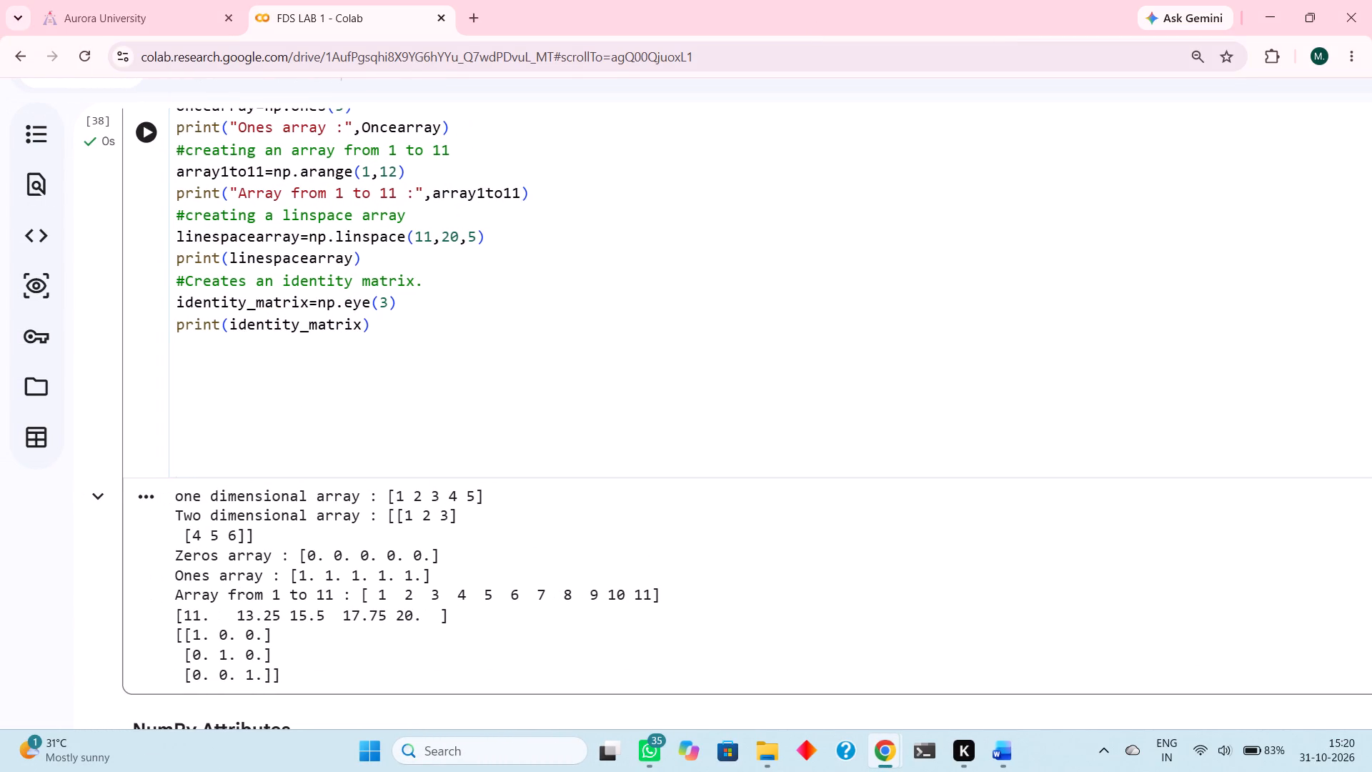
{"action": "scroll", "coordinate": [636, 245], "scroll_direction": "right", "scroll_amount": 2}
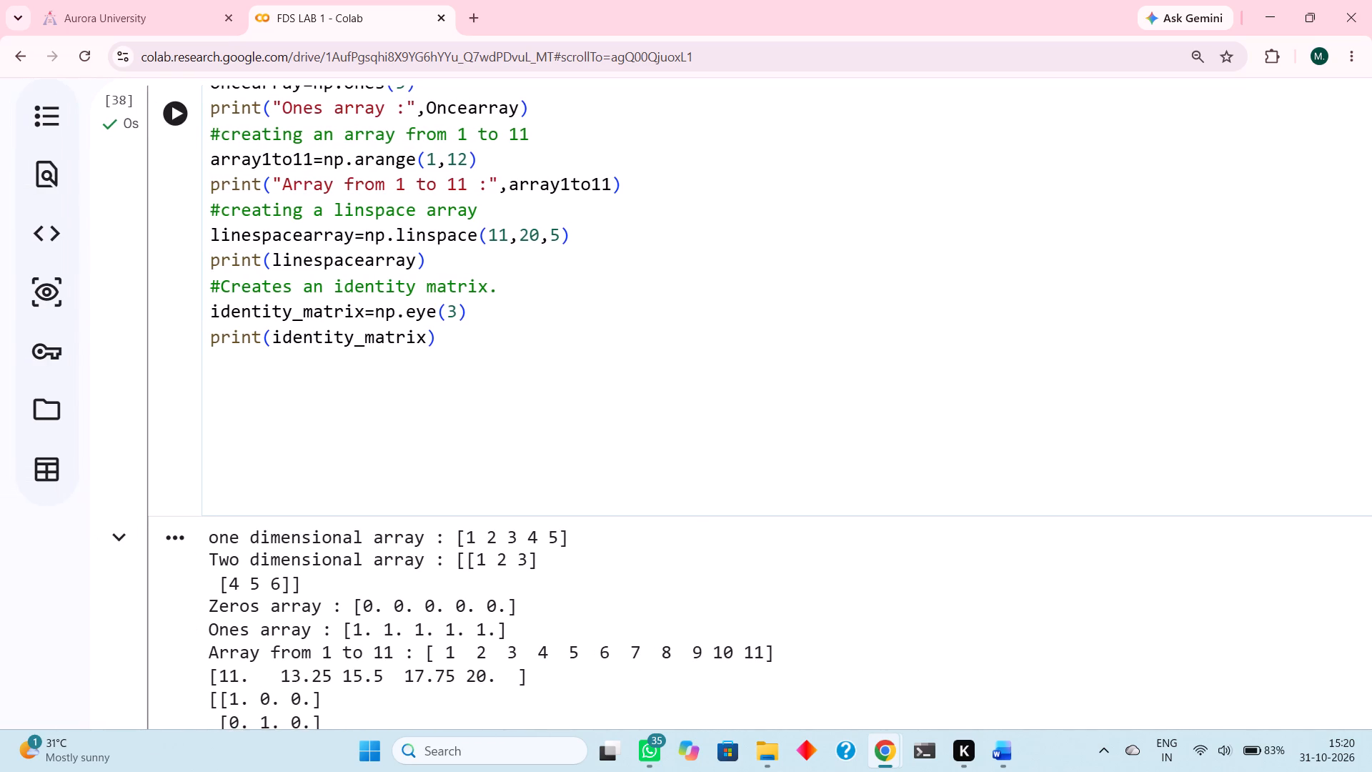
{"action": "scroll", "coordinate": [636, 245], "scroll_direction": "right", "scroll_amount": 1}
{"action": "scroll", "coordinate": [636, 245], "scroll_direction": "down", "scroll_amount": 1}
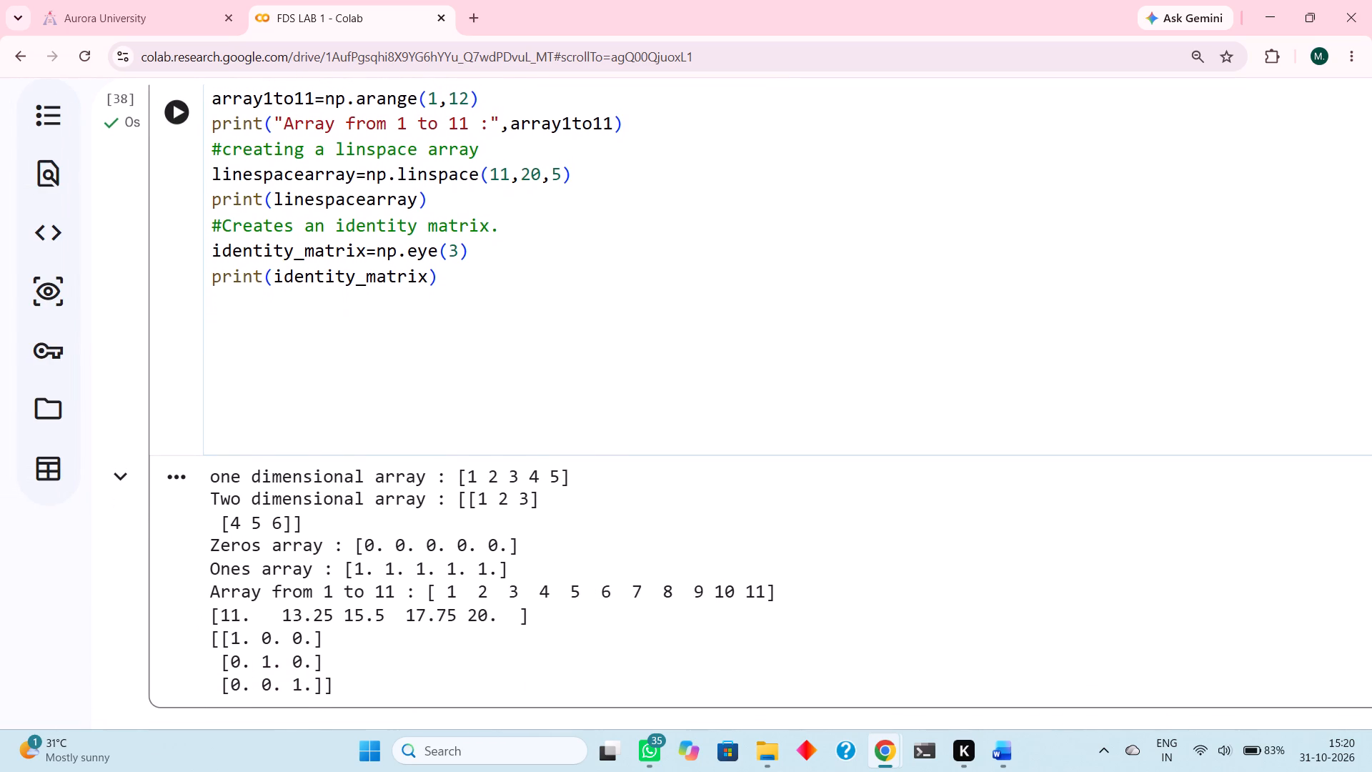
{"action": "key", "text": "Print"}
{"action": "left_click_drag", "start_coordinate": [0, 0], "coordinate": [200, 185]}
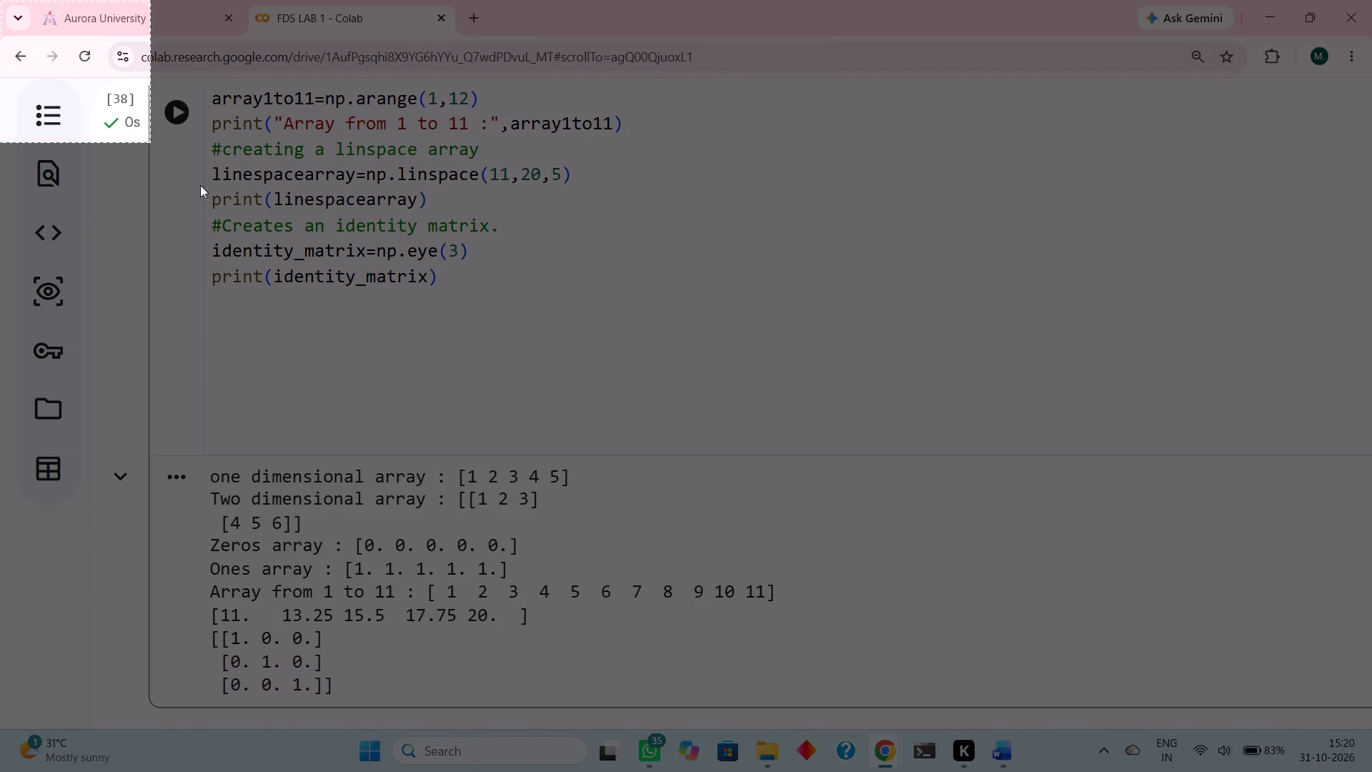
{"action": "left_click_drag", "start_coordinate": [200, 185], "coordinate": [1118, 699]}
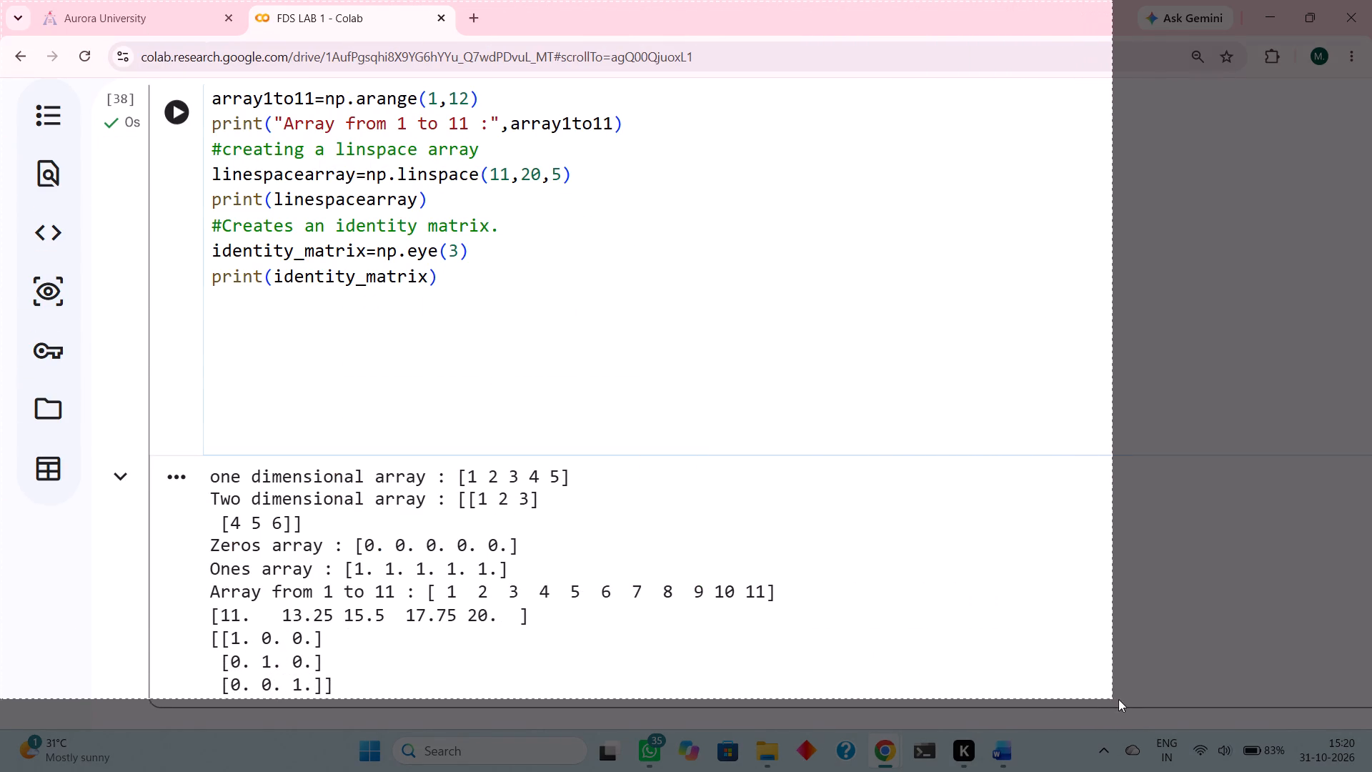
{"action": "left_click_drag", "start_coordinate": [1118, 699], "coordinate": [1371, 708]}
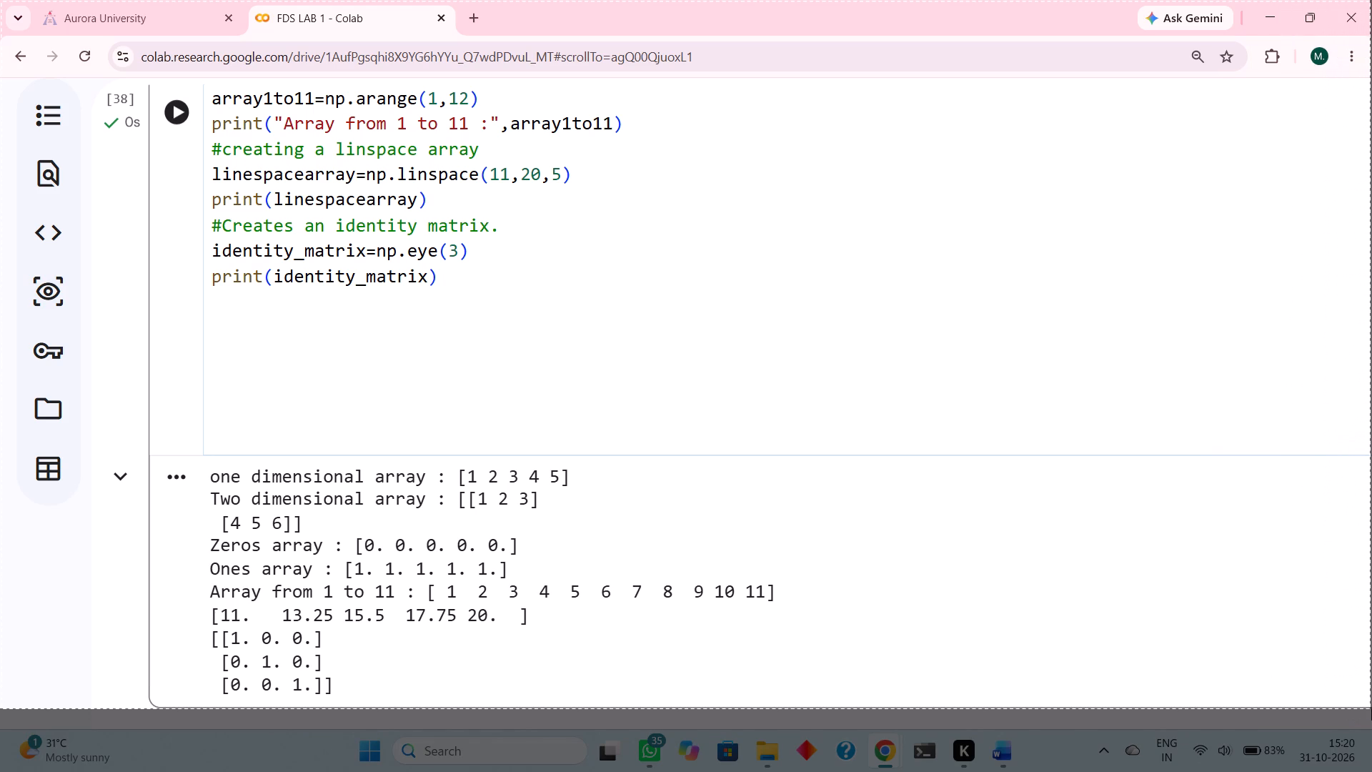
{"action": "left_click_drag", "start_coordinate": [1371, 708], "coordinate": [1371, 708]}
Paste the captured array-creation output screenshot into the empty line under section 1's OUTPUT label in the Word report.
{"action": "key", "text": "alt+Tab"}
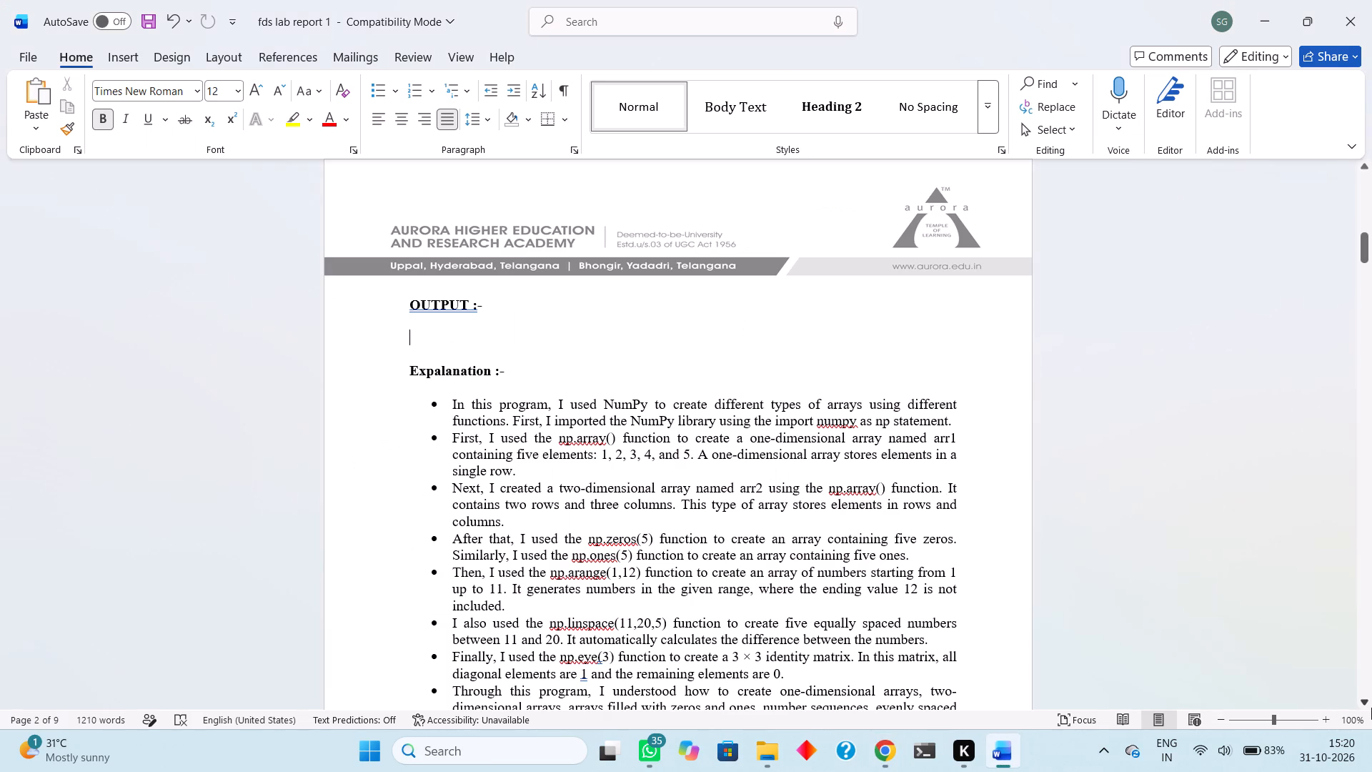
{"action": "key", "text": "ctrl+v"}
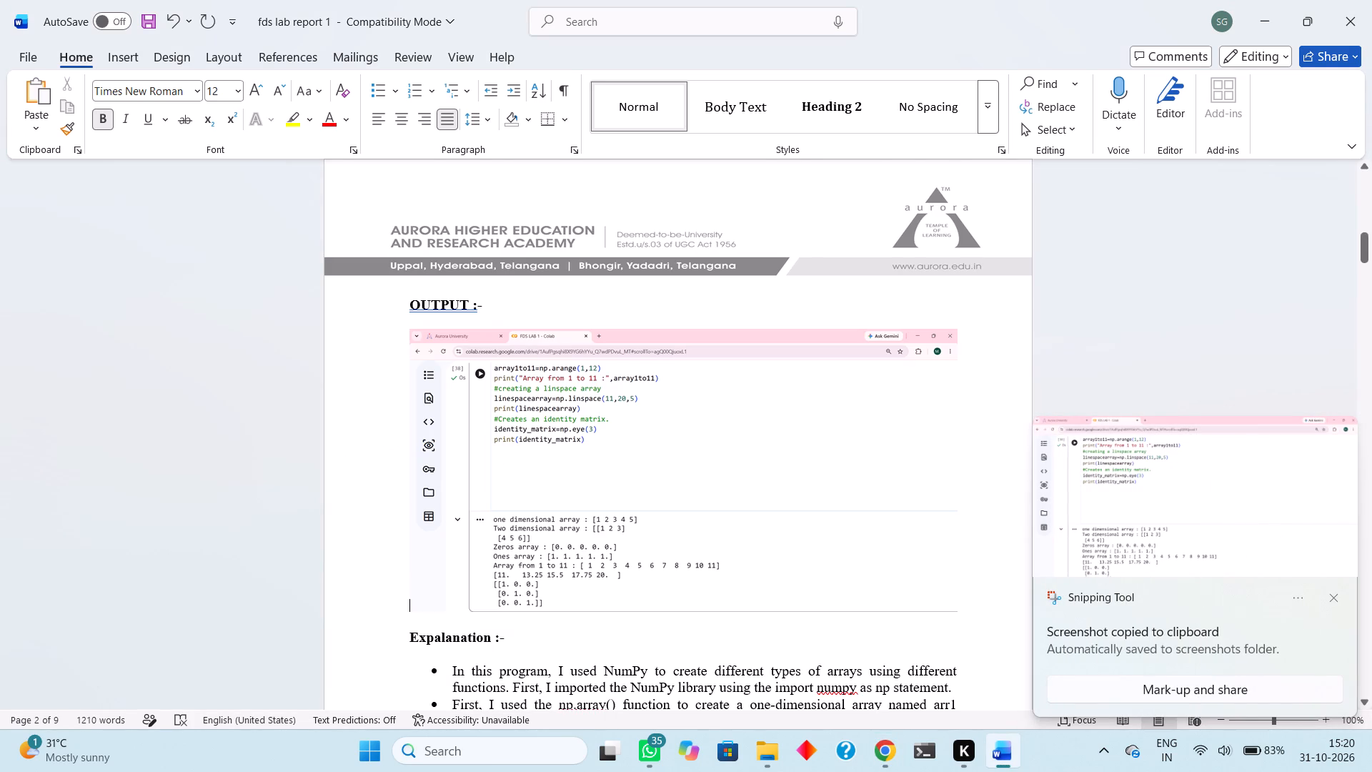
Delete the Colab screenshot under section 3's OUTPUT label, leaving the label, the code screenshot and the explanation in place.
{"action": "scroll", "coordinate": [838, 552], "scroll_direction": "down", "scroll_amount": 5}
{"action": "scroll", "coordinate": [838, 552], "scroll_direction": "up", "scroll_amount": 1}
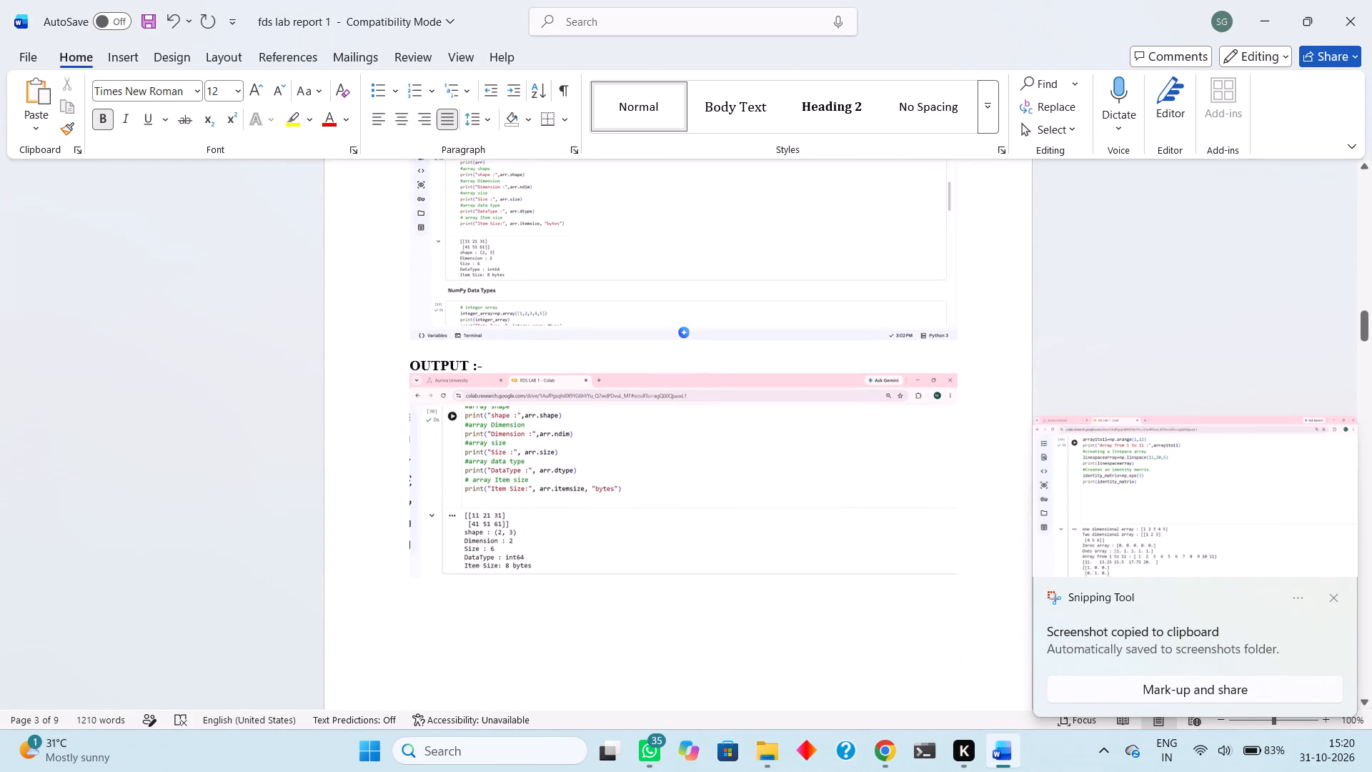
{"action": "scroll", "coordinate": [838, 552], "scroll_direction": "up", "scroll_amount": 1}
{"action": "scroll", "coordinate": [838, 552], "scroll_direction": "down", "scroll_amount": 3}
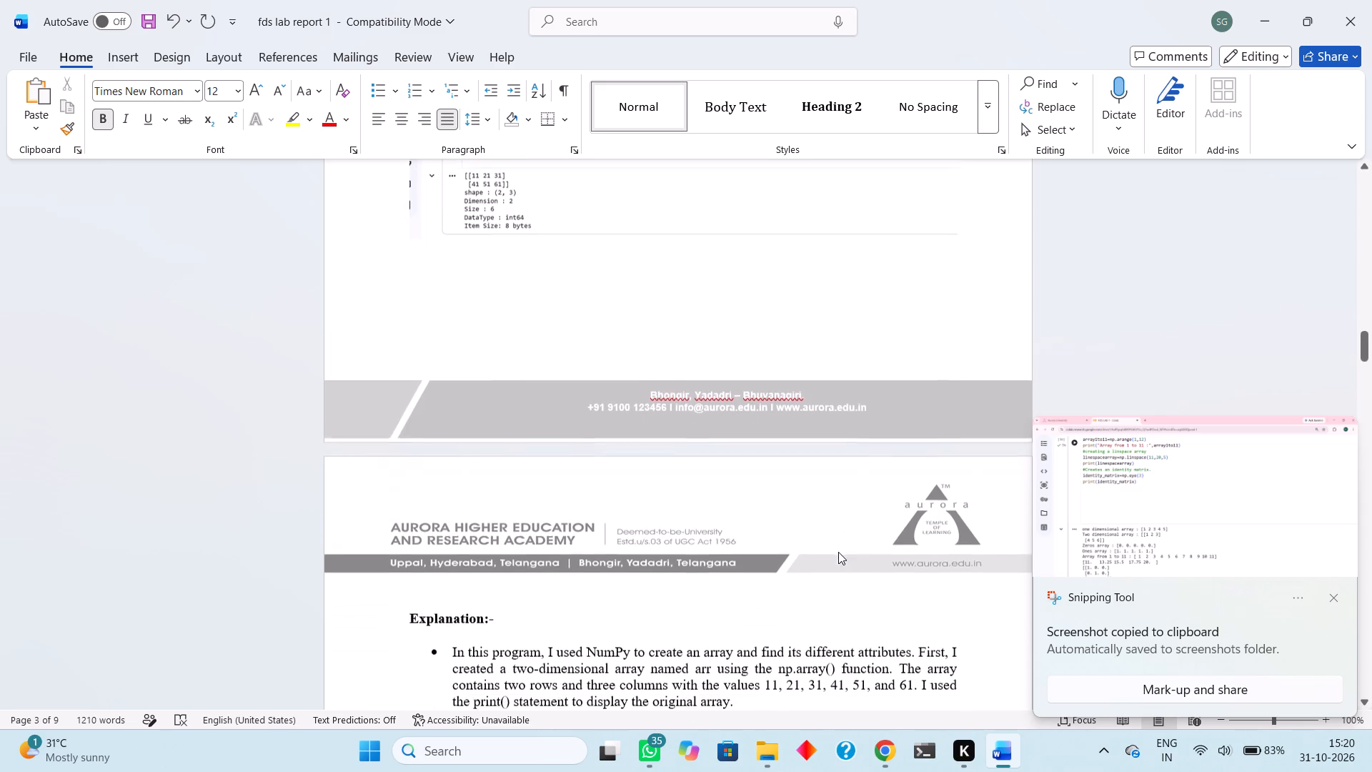
{"action": "scroll", "coordinate": [838, 552], "scroll_direction": "down", "scroll_amount": 3}
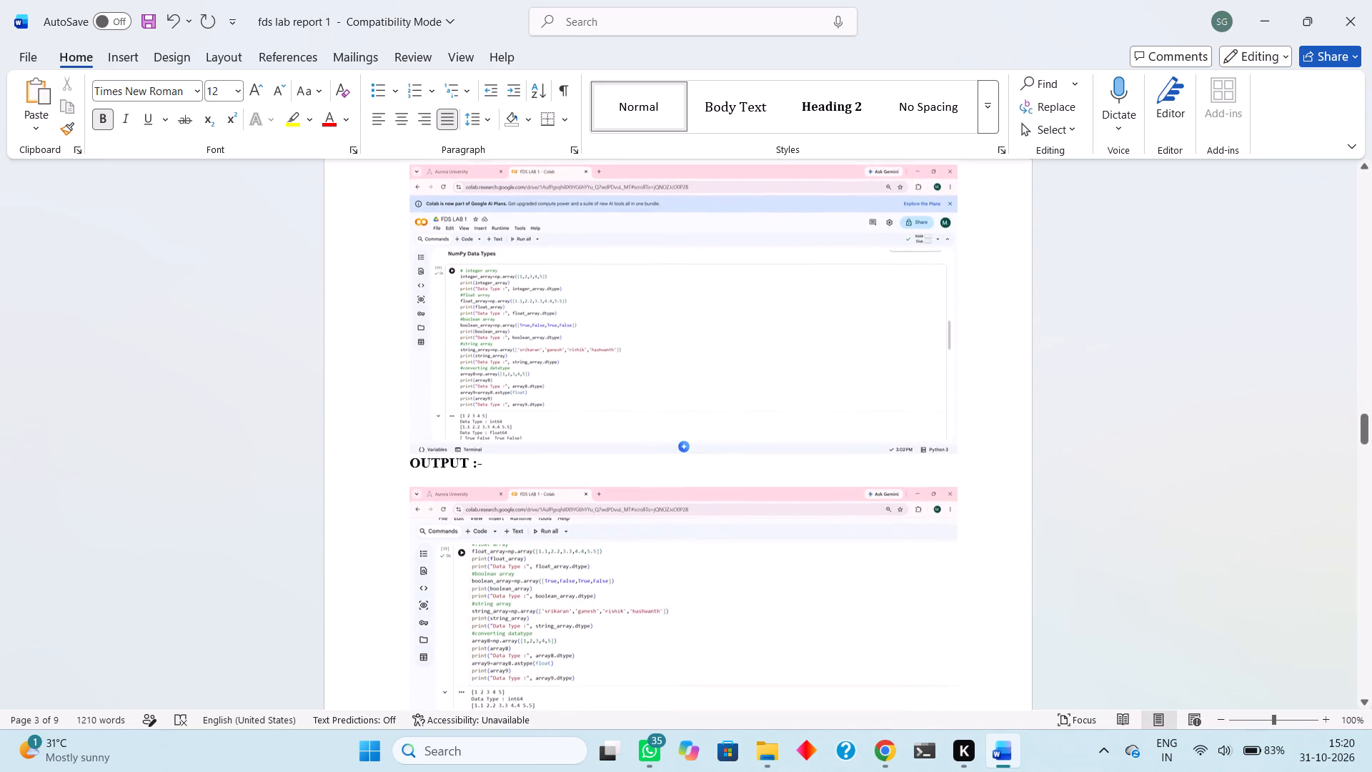
{"action": "scroll", "coordinate": [838, 552], "scroll_direction": "down", "scroll_amount": 1}
{"action": "left_click", "coordinate": [838, 552]}
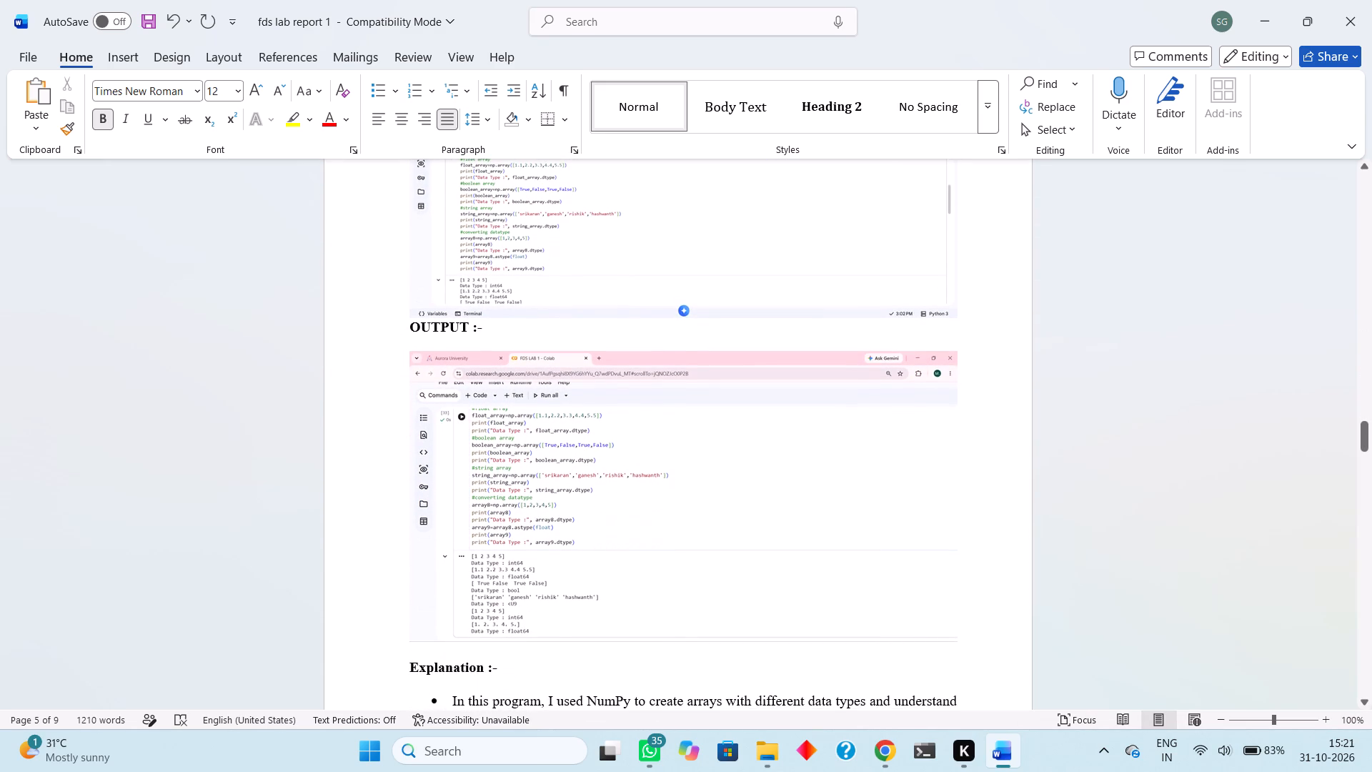
{"action": "key", "text": "BackSpace"}
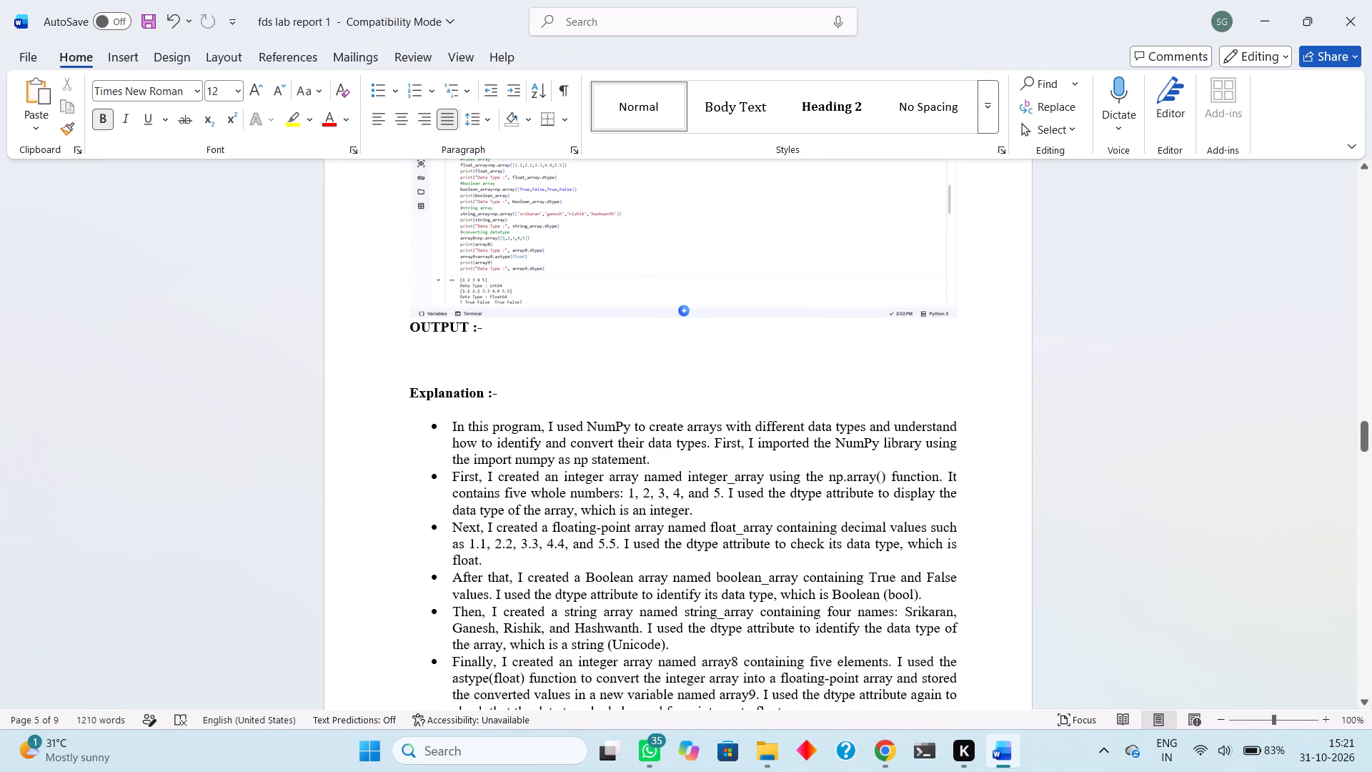
{"action": "scroll", "coordinate": [838, 552], "scroll_direction": "up", "scroll_amount": 1}
In the Colab notebook, capture an enlarged full-width screenshot of the NumPy Data Types cell's complete output with its last code lines, excluding the taskbar.
{"action": "key", "text": "alt+Tab"}
{"action": "scroll", "coordinate": [838, 552], "scroll_direction": "down", "scroll_amount": 4}
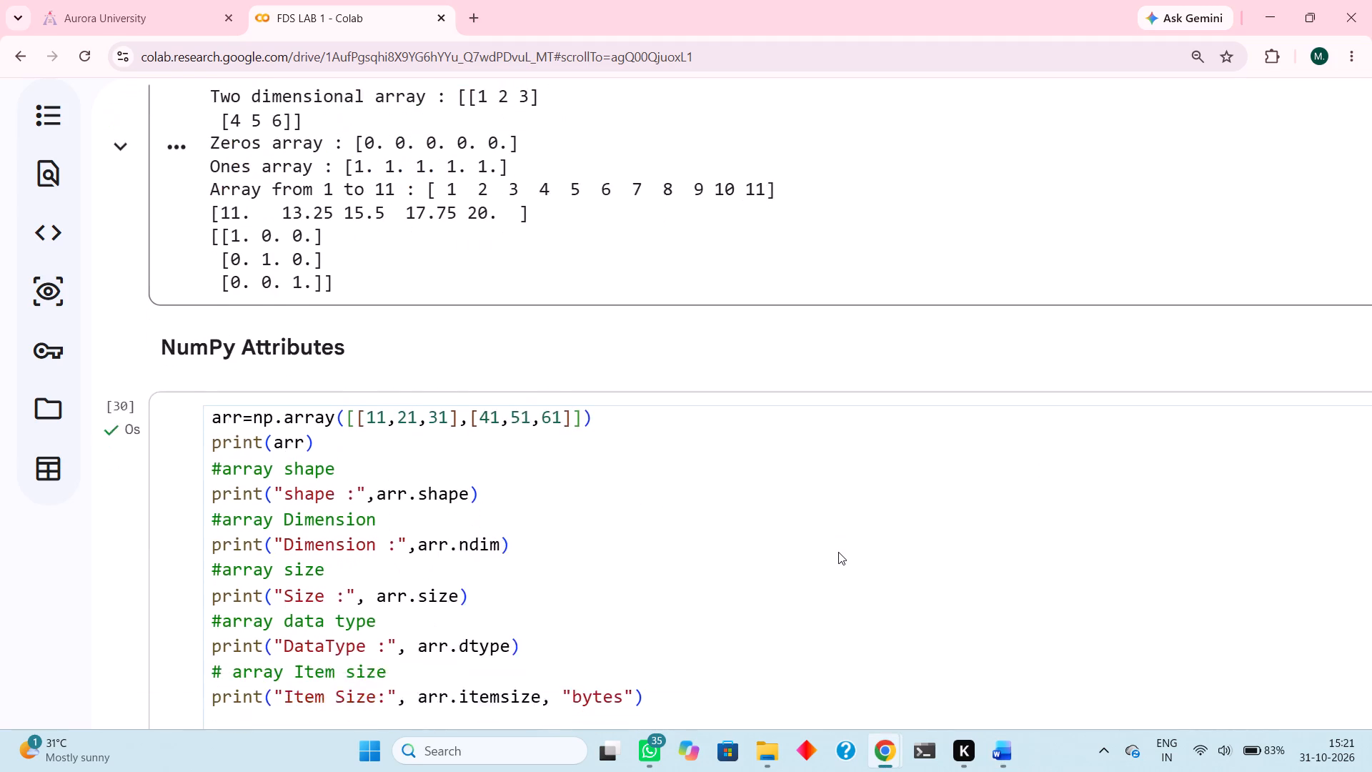
{"action": "scroll", "coordinate": [838, 552], "scroll_direction": "down", "scroll_amount": 5}
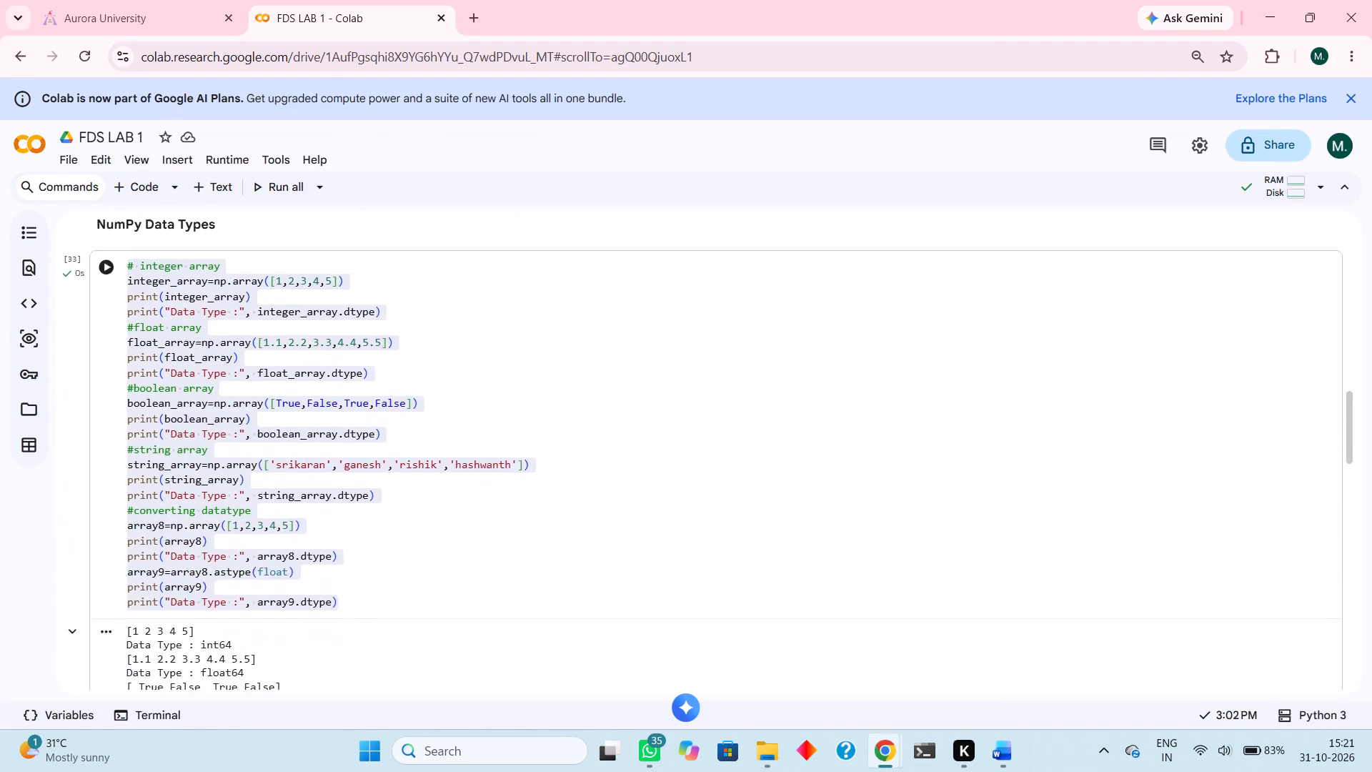
{"action": "scroll", "coordinate": [838, 552], "scroll_direction": "down", "scroll_amount": 1}
{"action": "scroll", "coordinate": [838, 552], "scroll_direction": "up", "scroll_amount": 2}
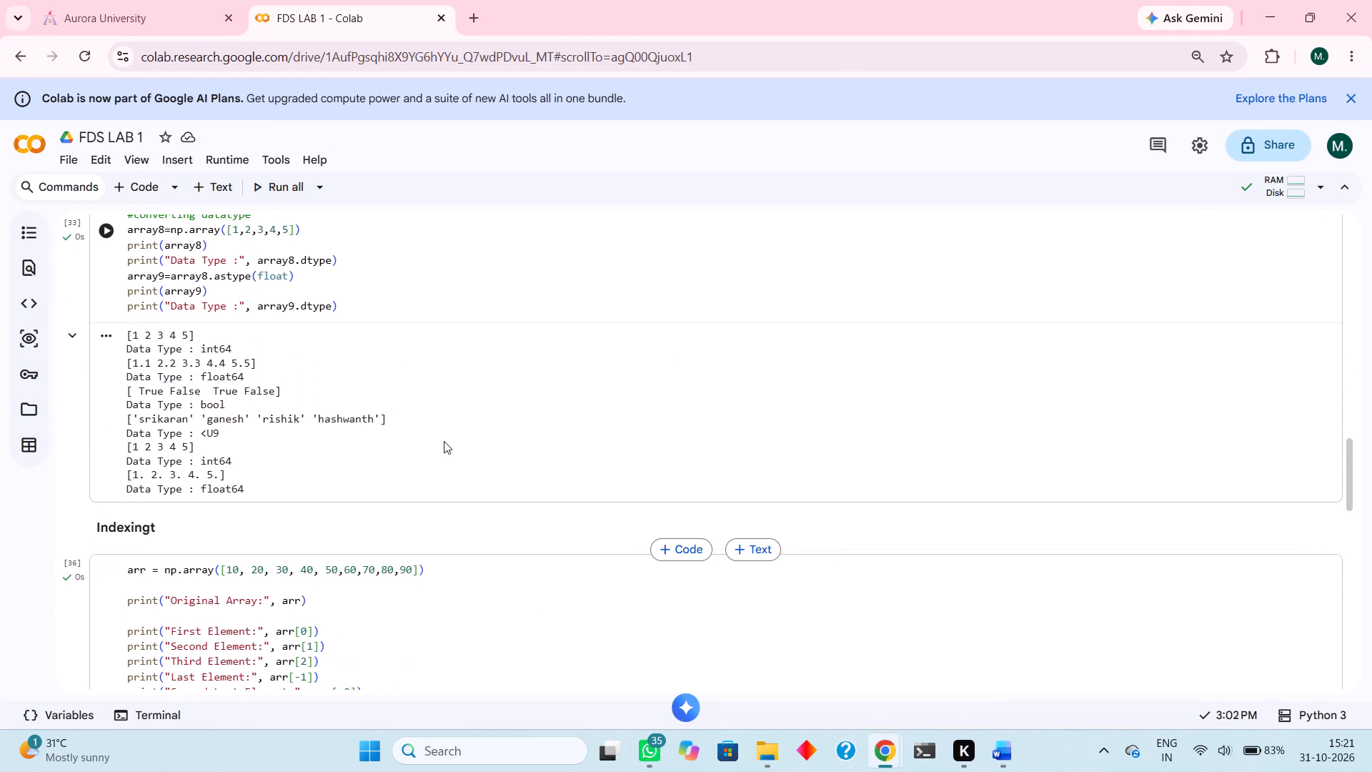
{"action": "scroll", "coordinate": [444, 441], "scroll_direction": "right", "scroll_amount": 7}
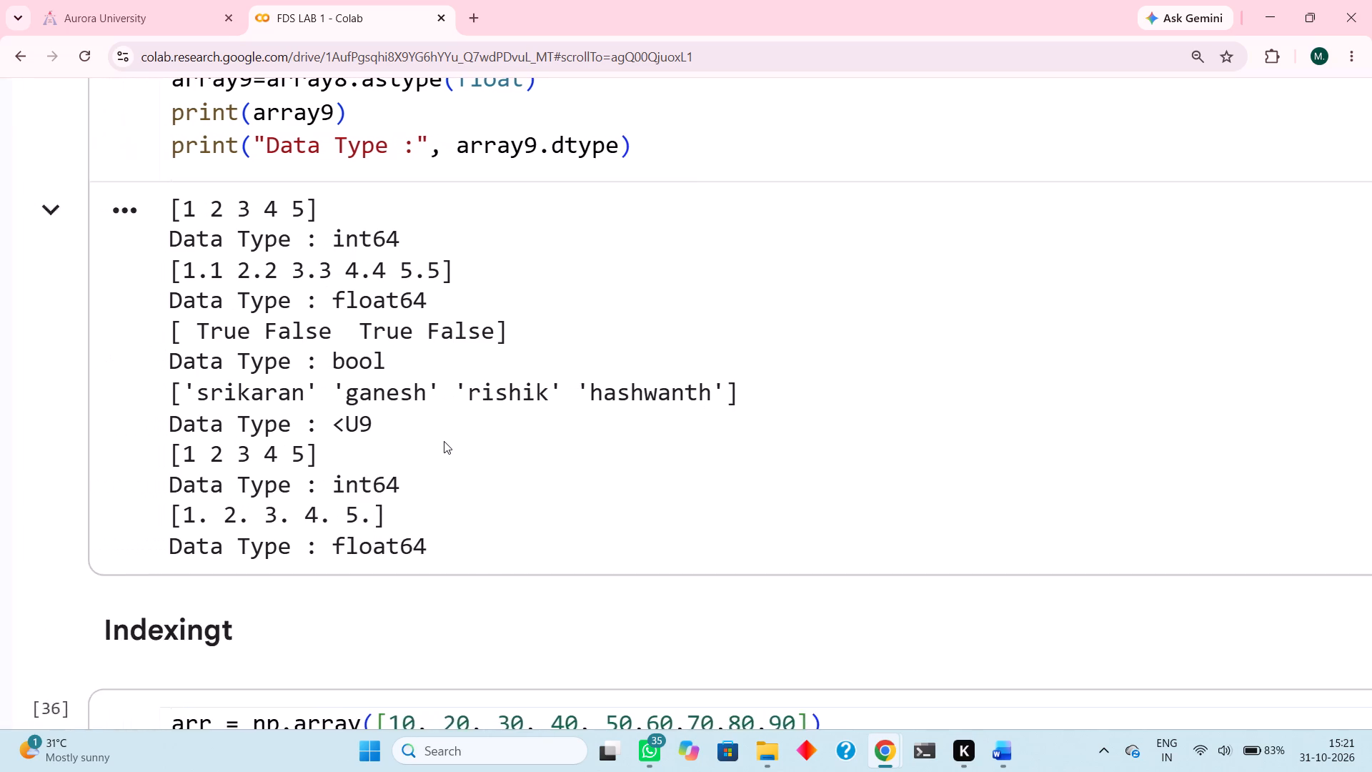
{"action": "scroll", "coordinate": [444, 441], "scroll_direction": "right", "scroll_amount": 4}
{"action": "scroll", "coordinate": [444, 441], "scroll_direction": "up", "scroll_amount": 2}
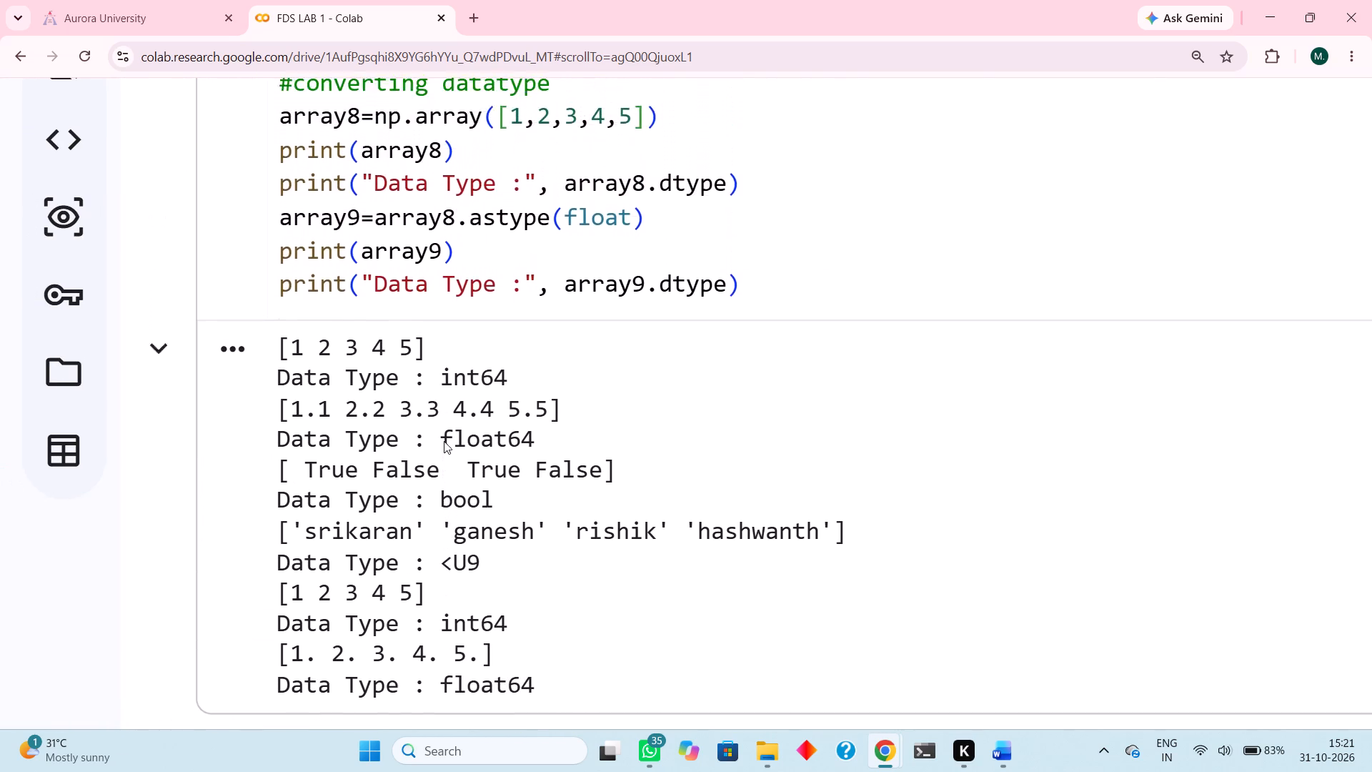
{"action": "scroll", "coordinate": [444, 441], "scroll_direction": "up", "scroll_amount": 1}
{"action": "scroll", "coordinate": [444, 441], "scroll_direction": "down", "scroll_amount": 9}
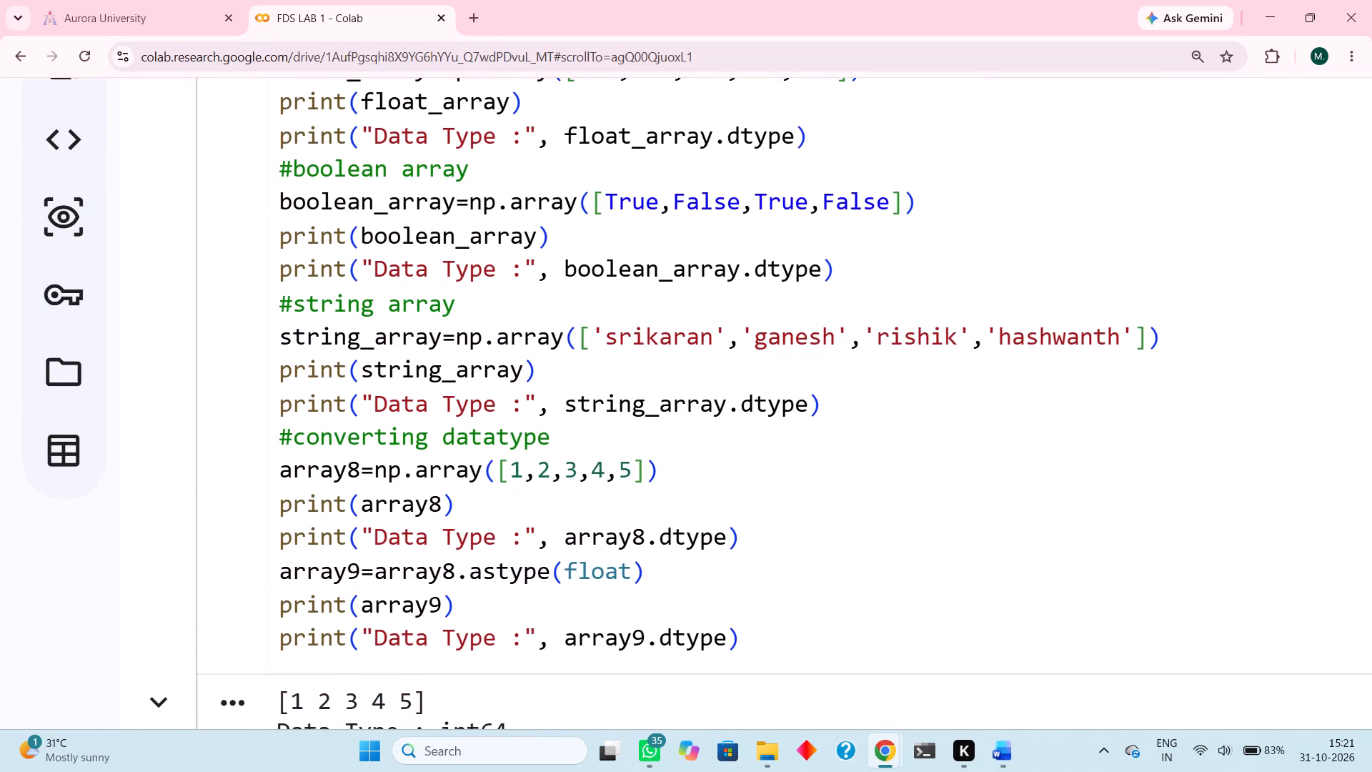
{"action": "scroll", "coordinate": [444, 441], "scroll_direction": "down", "scroll_amount": 4}
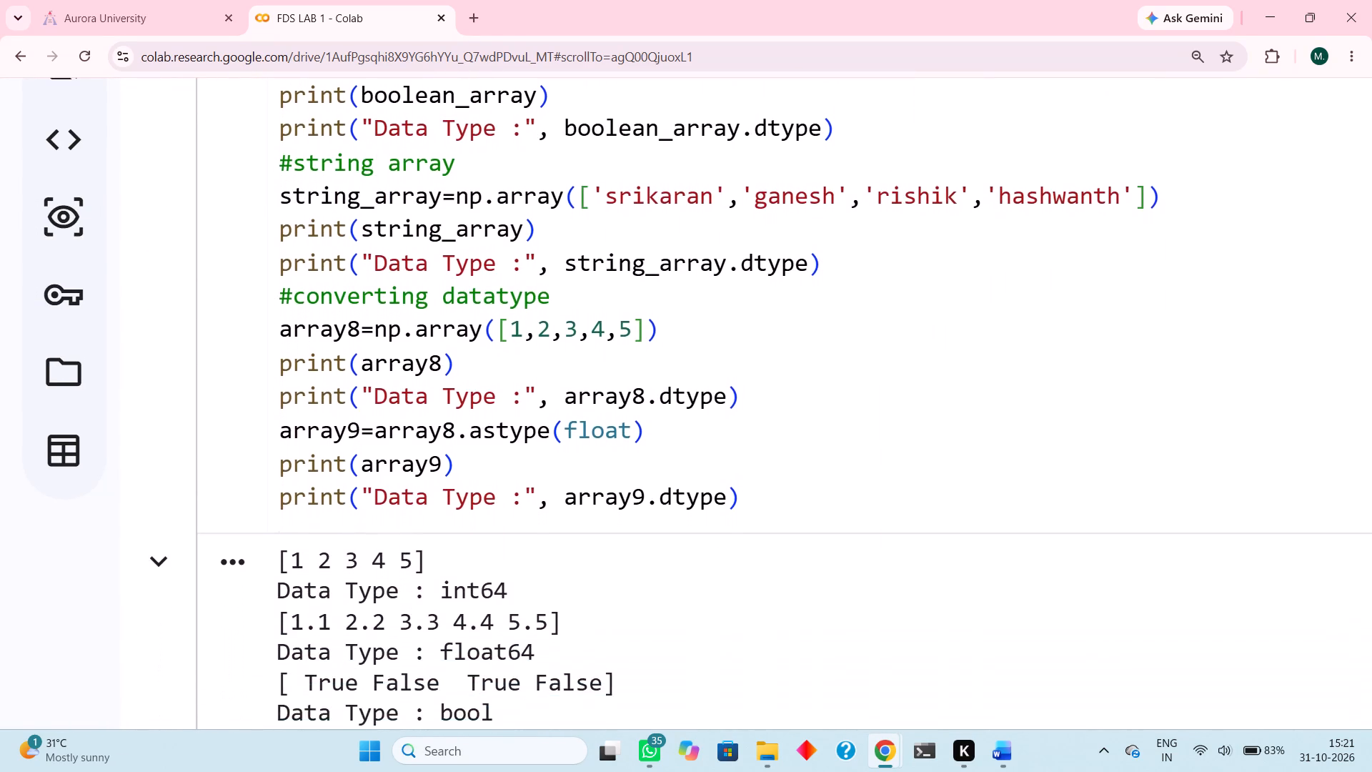
{"action": "scroll", "coordinate": [444, 441], "scroll_direction": "down", "scroll_amount": 2}
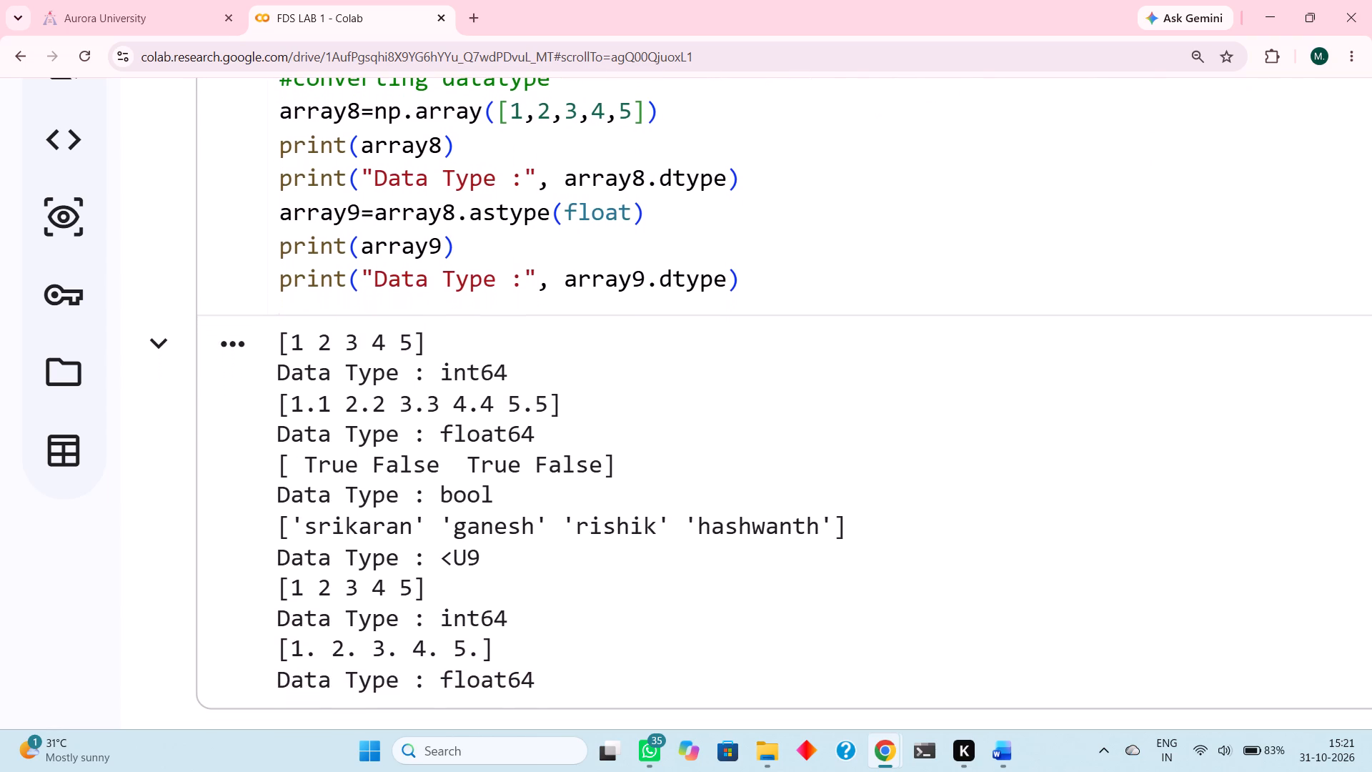
{"action": "key", "text": "Print"}
{"action": "left_click_drag", "start_coordinate": [0, 0], "coordinate": [9, 6]}
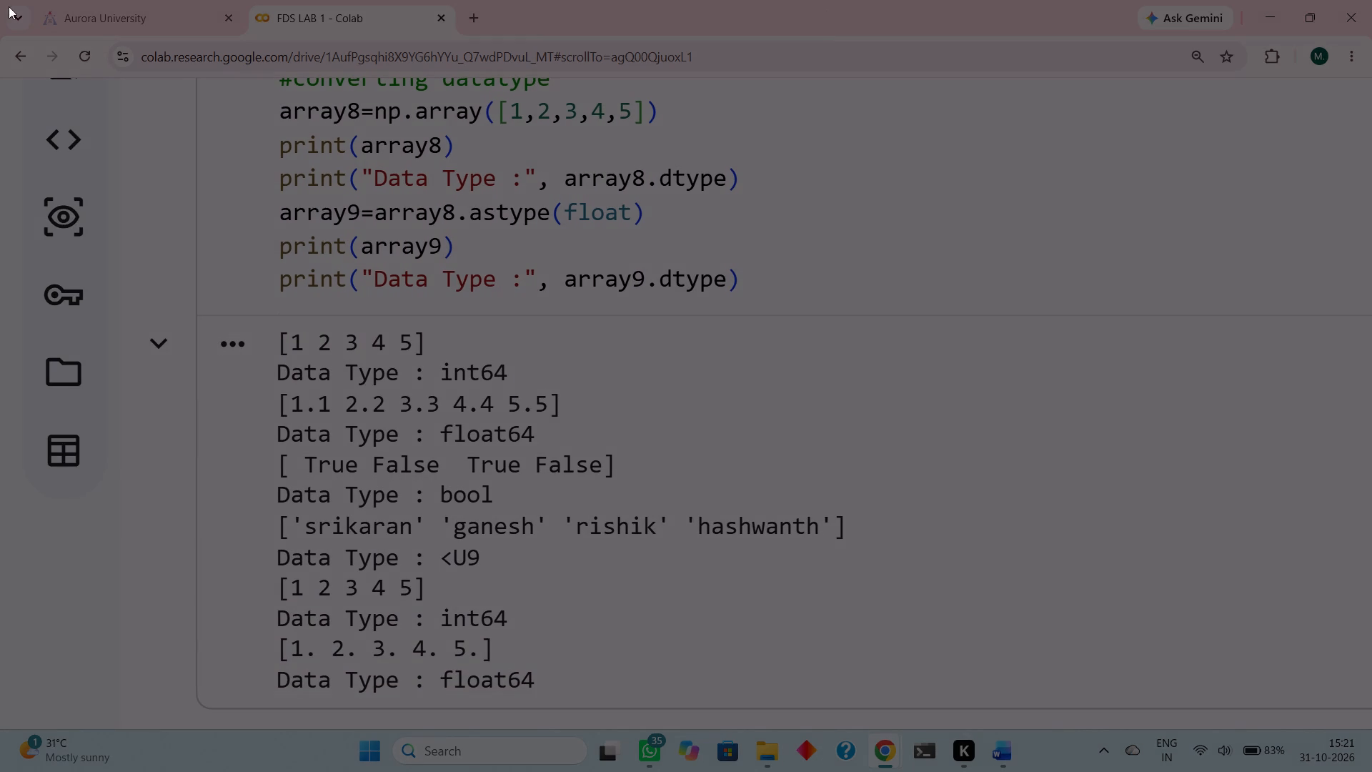
{"action": "left_click_drag", "start_coordinate": [9, 6], "coordinate": [903, 721]}
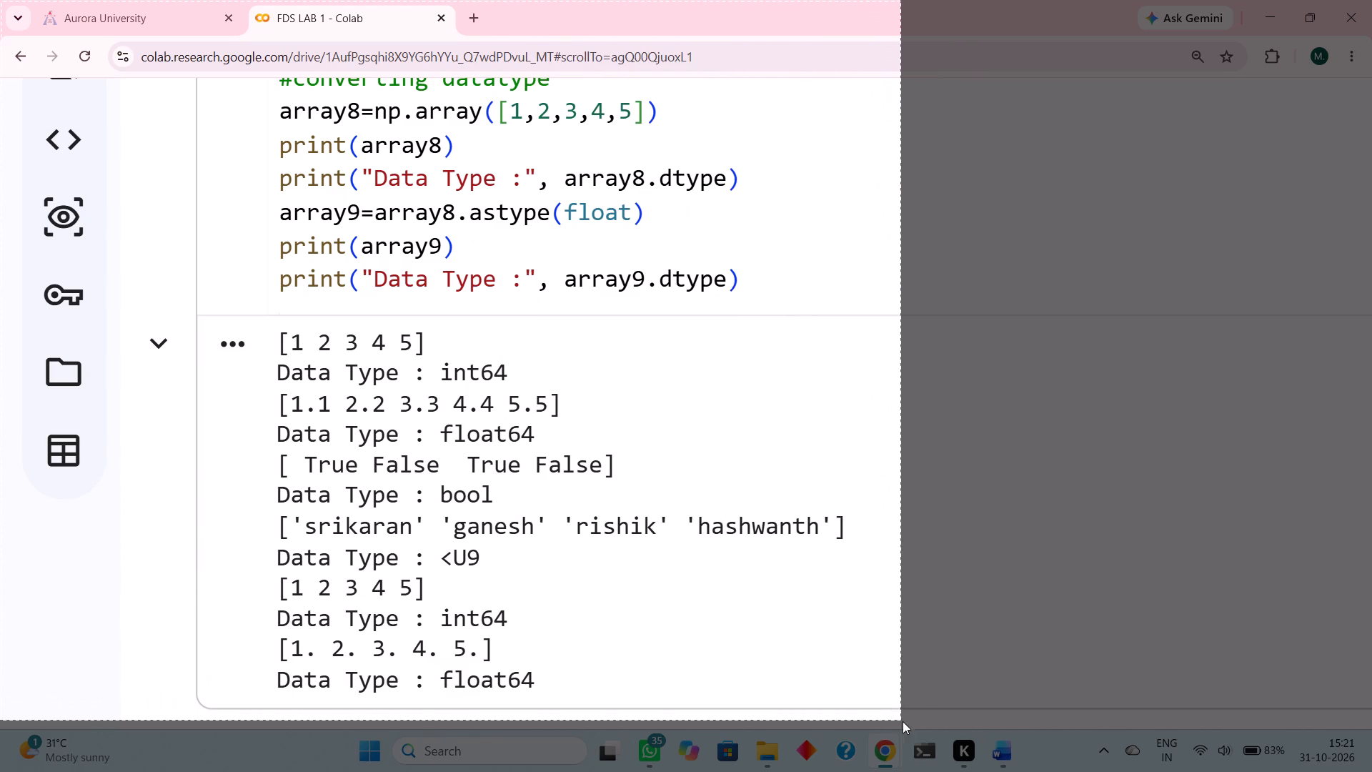
{"action": "left_click_drag", "start_coordinate": [903, 721], "coordinate": [1135, 729]}
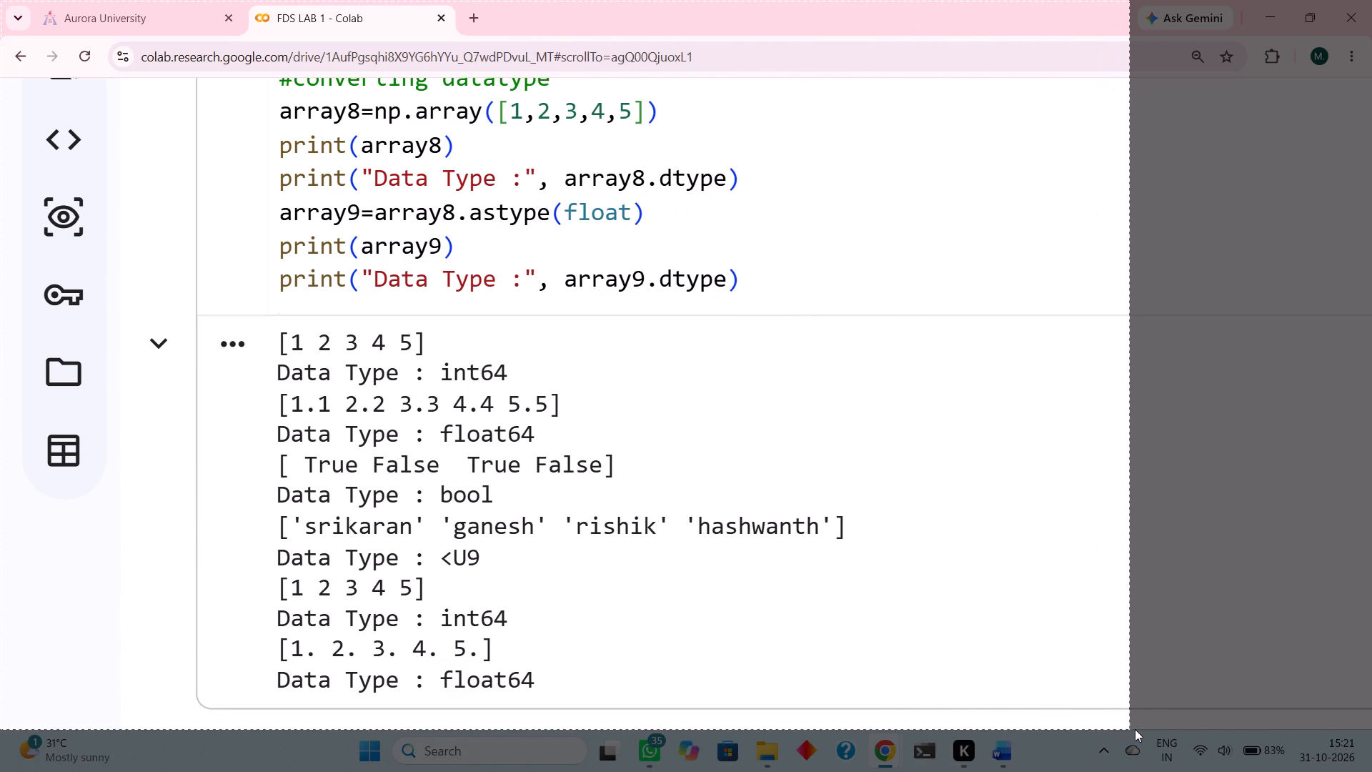
{"action": "left_click_drag", "start_coordinate": [1135, 729], "coordinate": [1371, 731]}
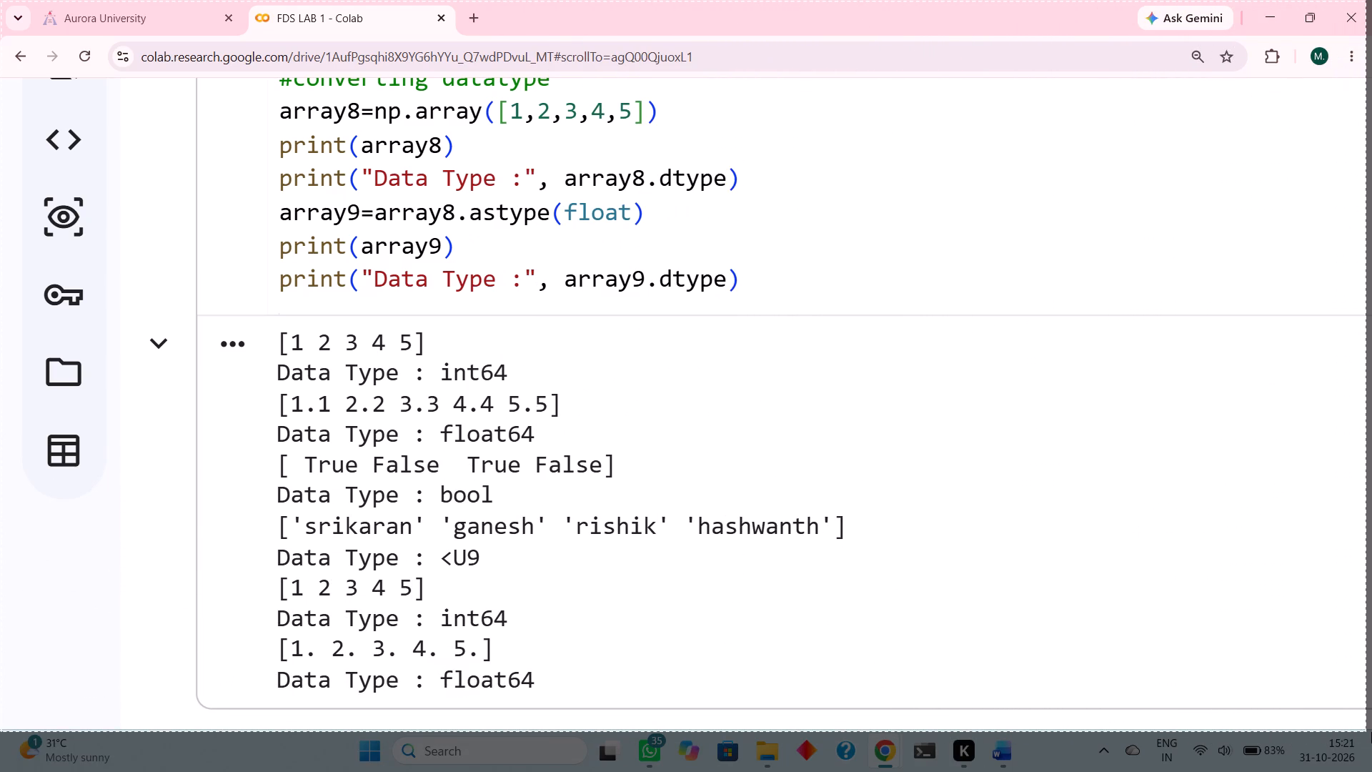
{"action": "left_click_drag", "start_coordinate": [1371, 731], "coordinate": [1371, 732]}
Paste the captured NumPy Data Types output screenshot into the empty line under section 3's OUTPUT label in the Word report.
{"action": "key", "text": "alt+Tab"}
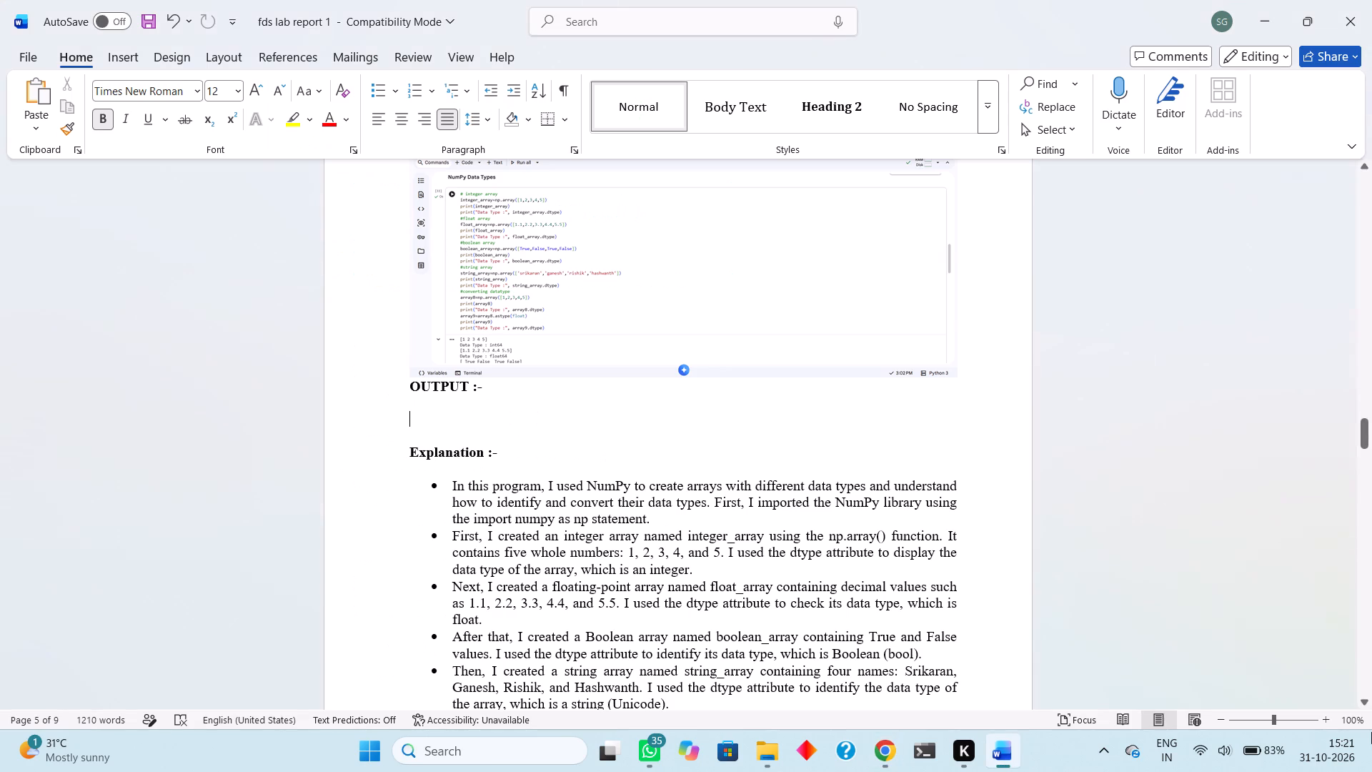
{"action": "key", "text": "ctrl+v"}
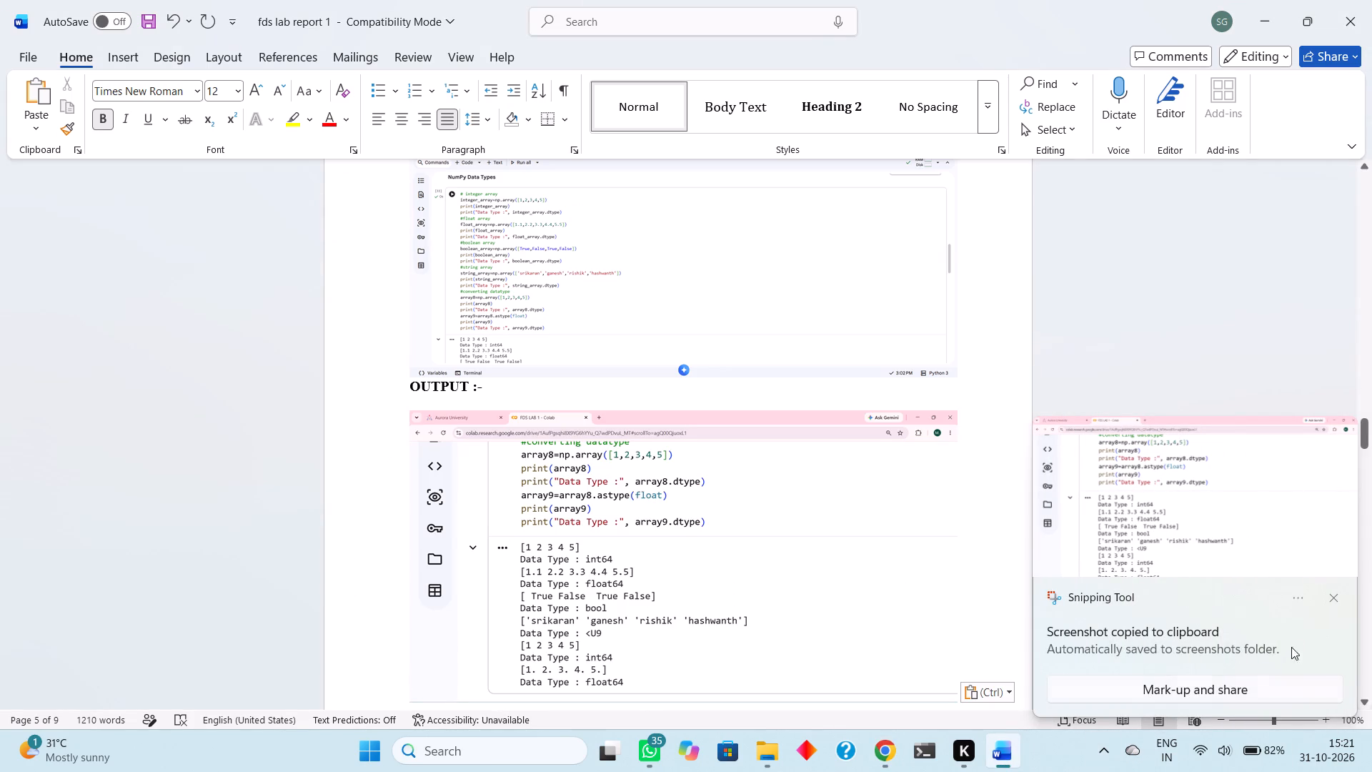
Remove the blank line between section 3's pasted output screenshot and its Explanation heading.
{"action": "scroll", "coordinate": [881, 656], "scroll_direction": "down", "scroll_amount": 1}
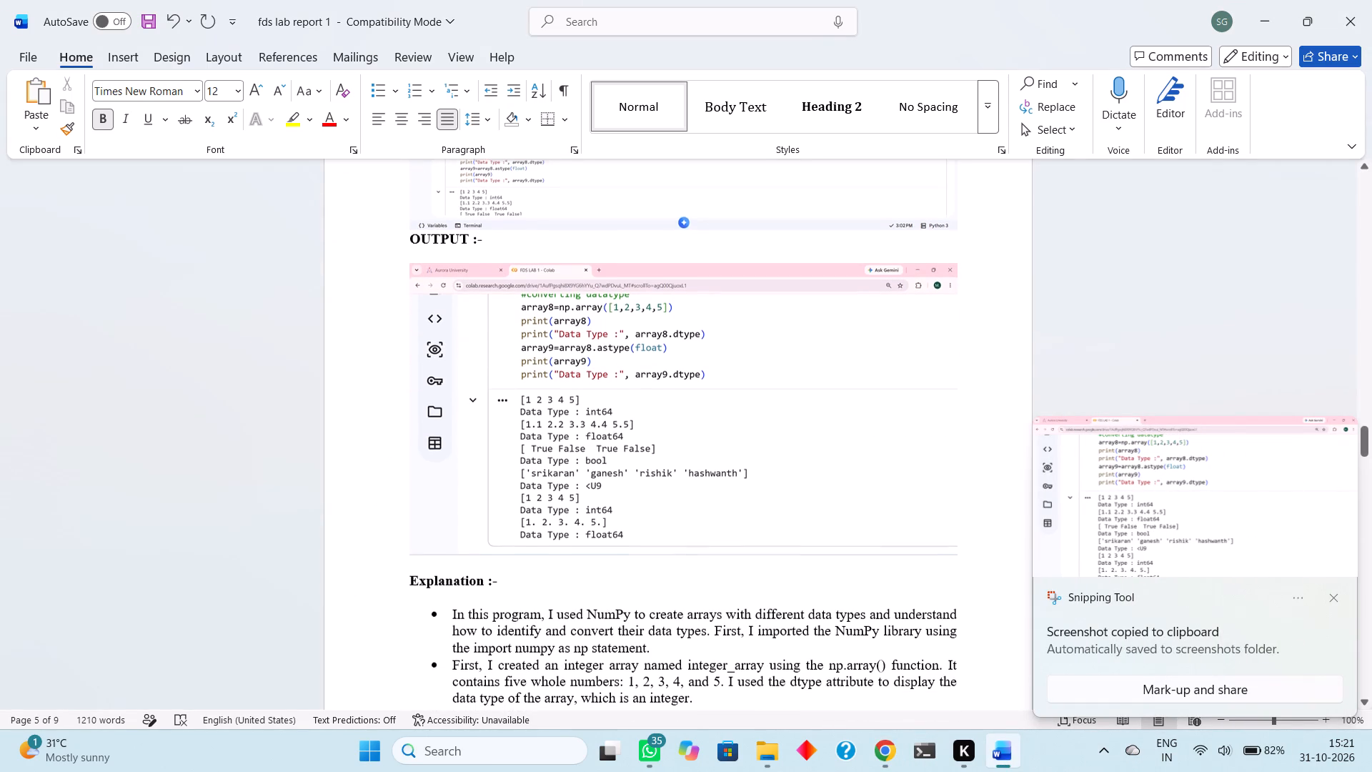
{"action": "scroll", "coordinate": [881, 656], "scroll_direction": "down", "scroll_amount": 1}
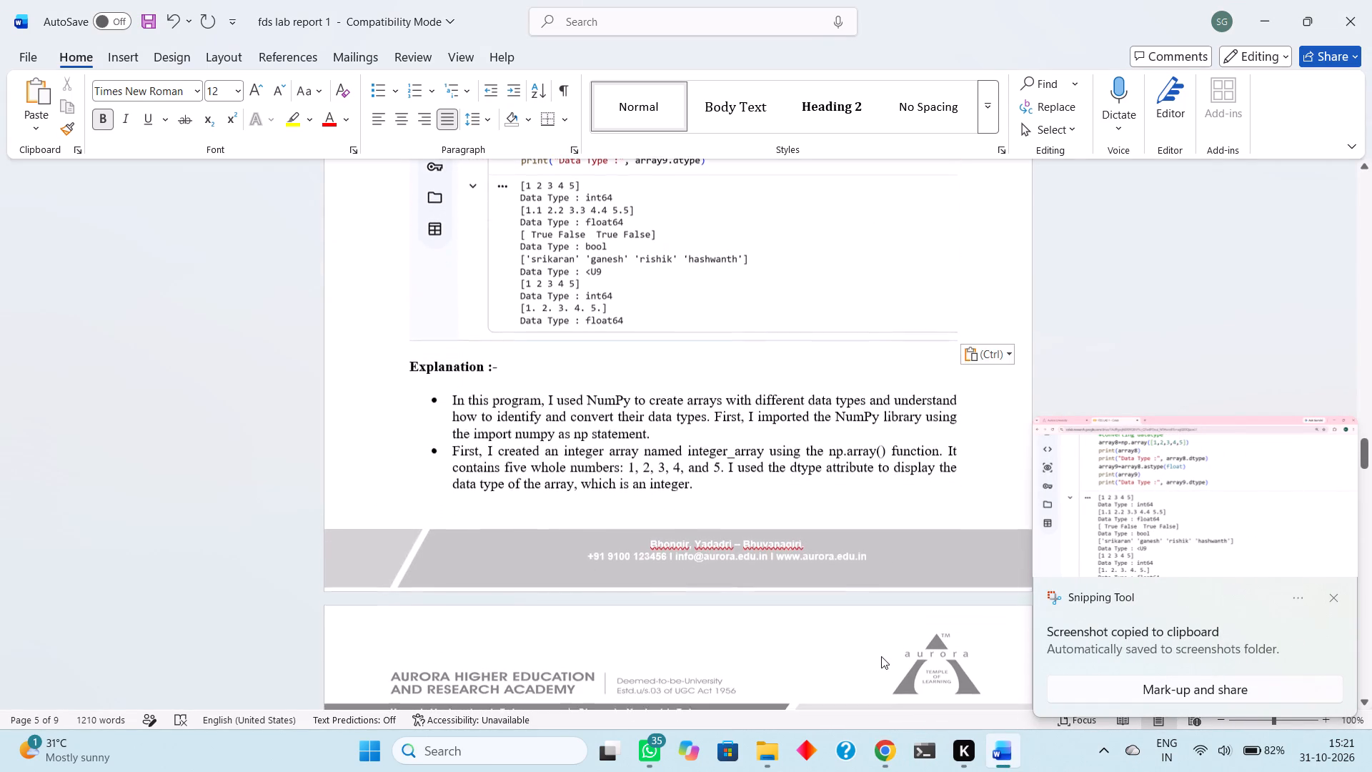
{"action": "scroll", "coordinate": [881, 656], "scroll_direction": "down", "scroll_amount": 2}
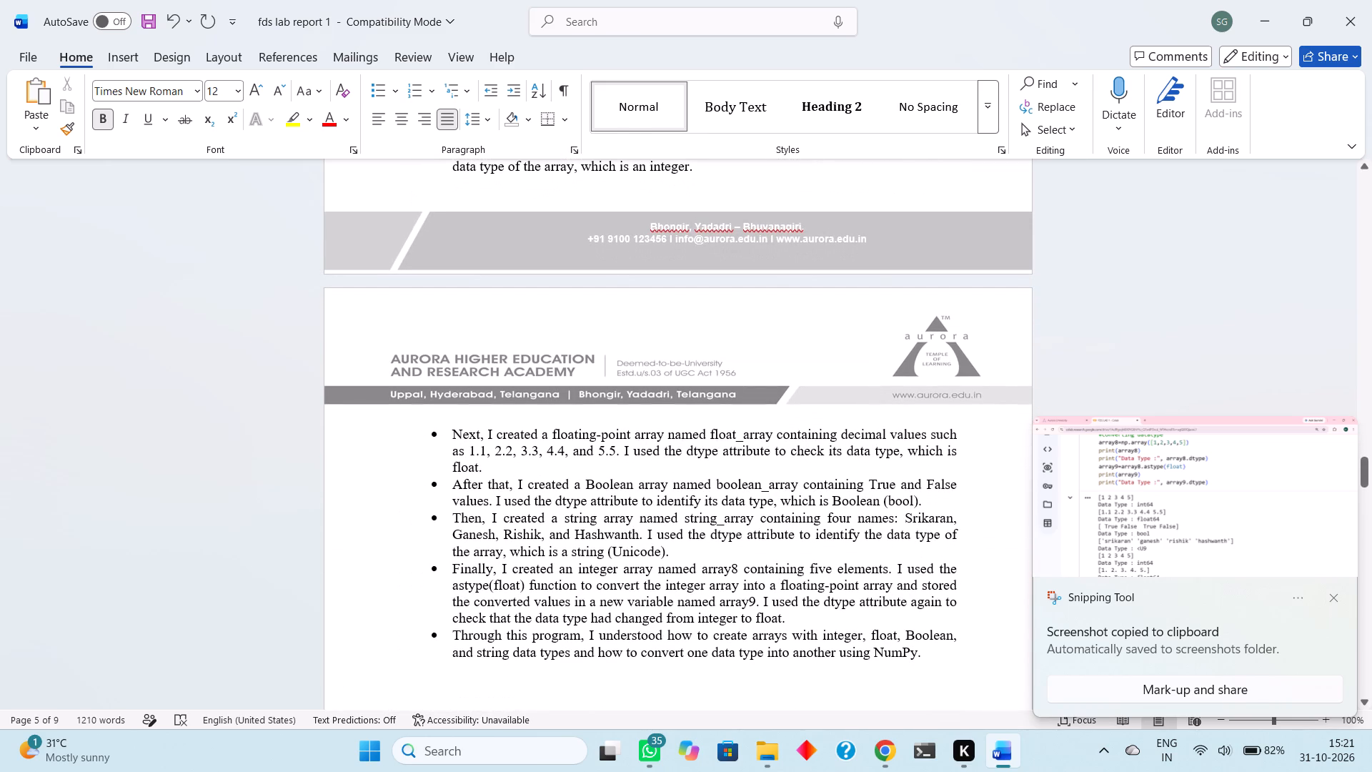
{"action": "scroll", "coordinate": [881, 656], "scroll_direction": "up", "scroll_amount": 1}
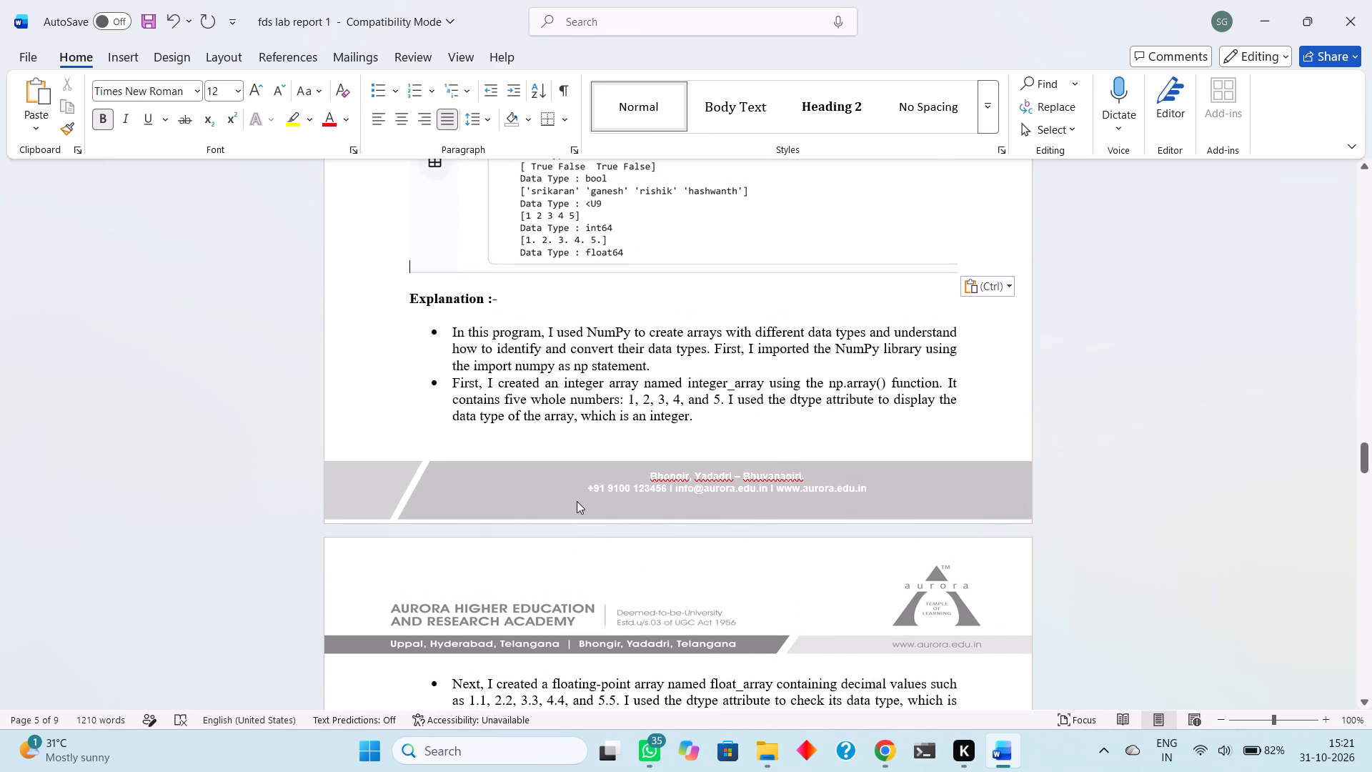
{"action": "key", "text": "Down"}
{"action": "key", "text": "BackSpace"}
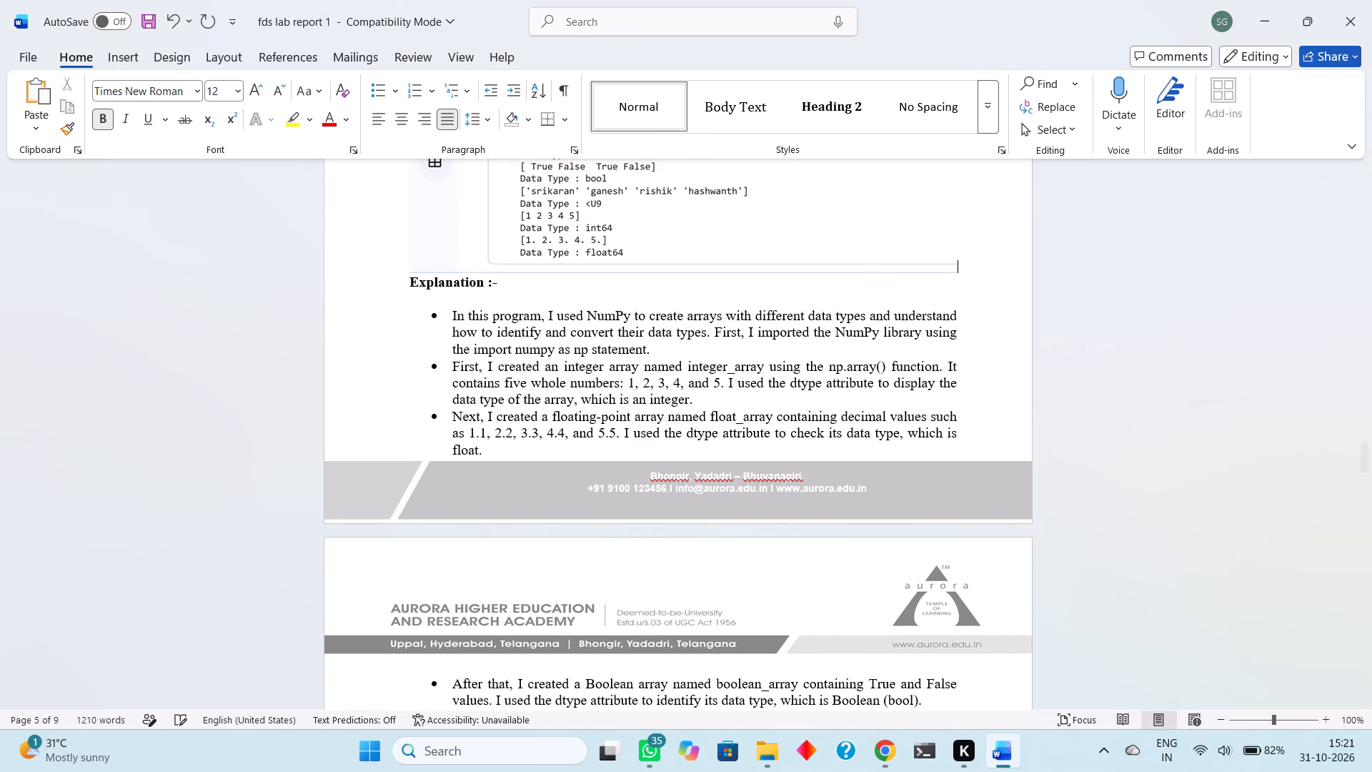
Delete all of section 3's bulleted explanation text and the trailing empty lines, keeping the Explanation heading.
{"action": "scroll", "coordinate": [467, 373], "scroll_direction": "up", "scroll_amount": 3}
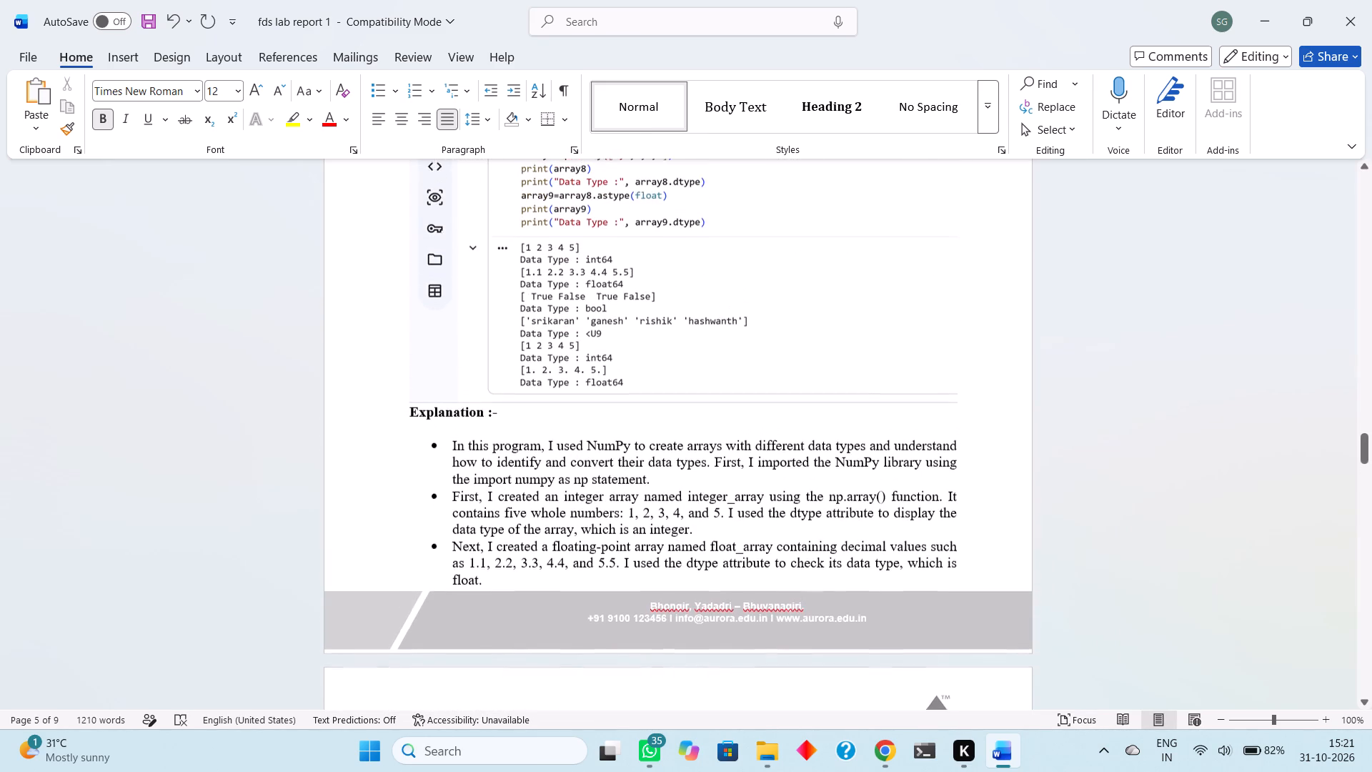
{"action": "scroll", "coordinate": [467, 373], "scroll_direction": "up", "scroll_amount": 8}
{"action": "scroll", "coordinate": [467, 373], "scroll_direction": "down", "scroll_amount": 3}
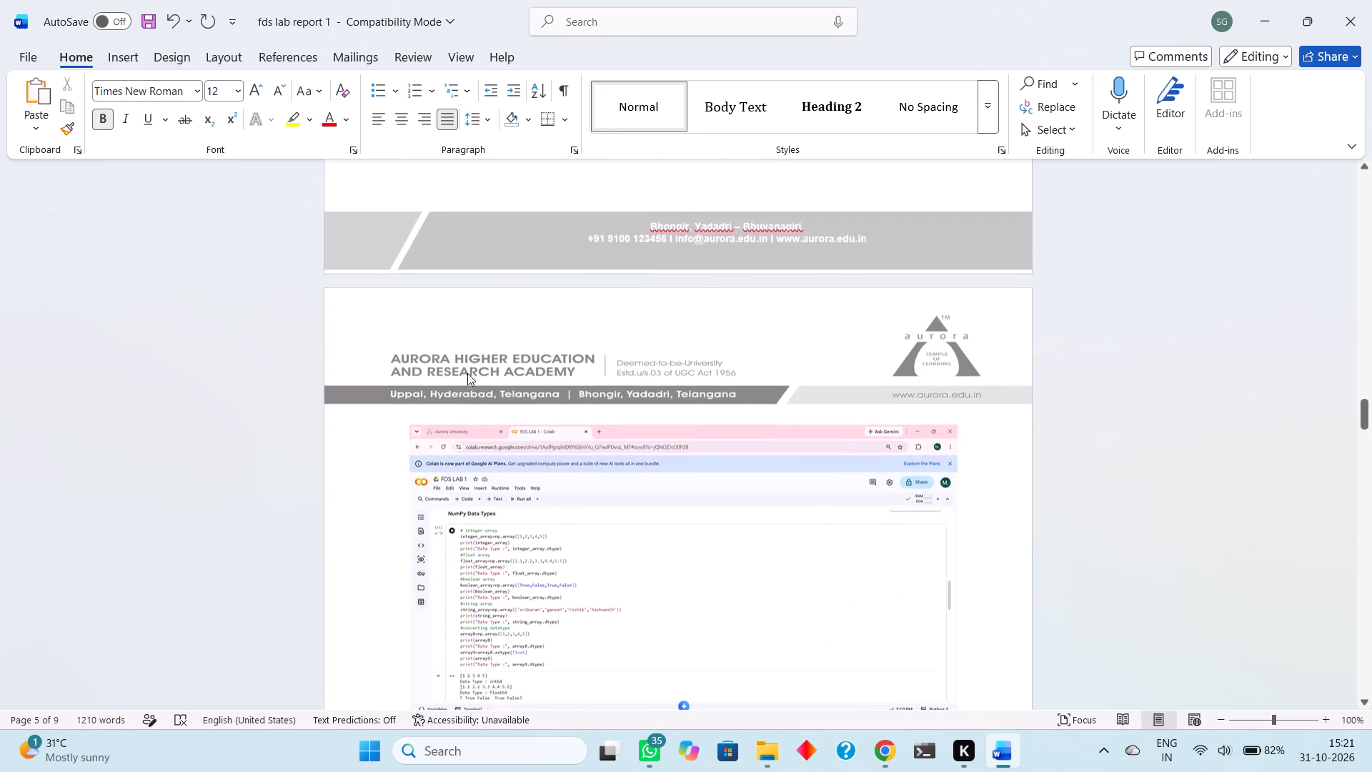
{"action": "scroll", "coordinate": [467, 373], "scroll_direction": "down", "scroll_amount": 1}
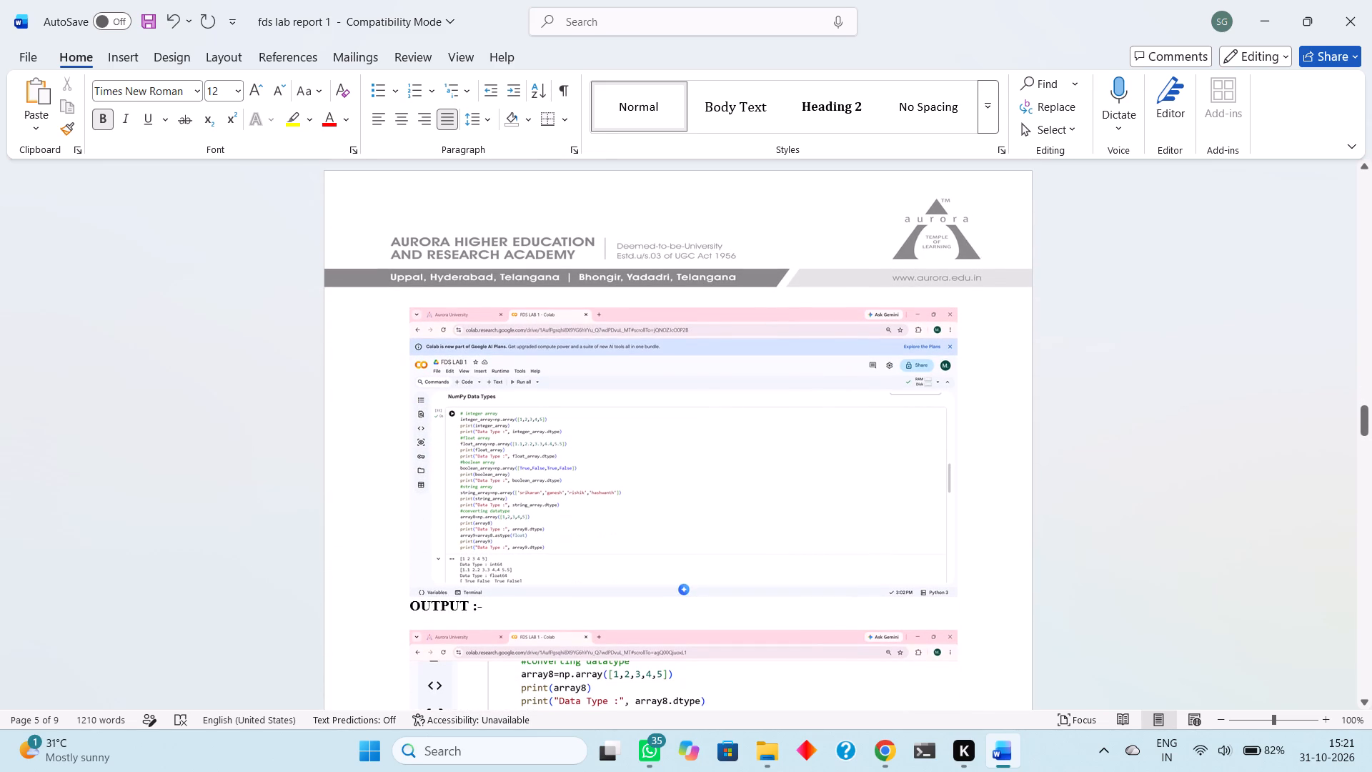
{"action": "scroll", "coordinate": [467, 373], "scroll_direction": "down", "scroll_amount": 6}
{"action": "scroll", "coordinate": [467, 373], "scroll_direction": "up", "scroll_amount": 2}
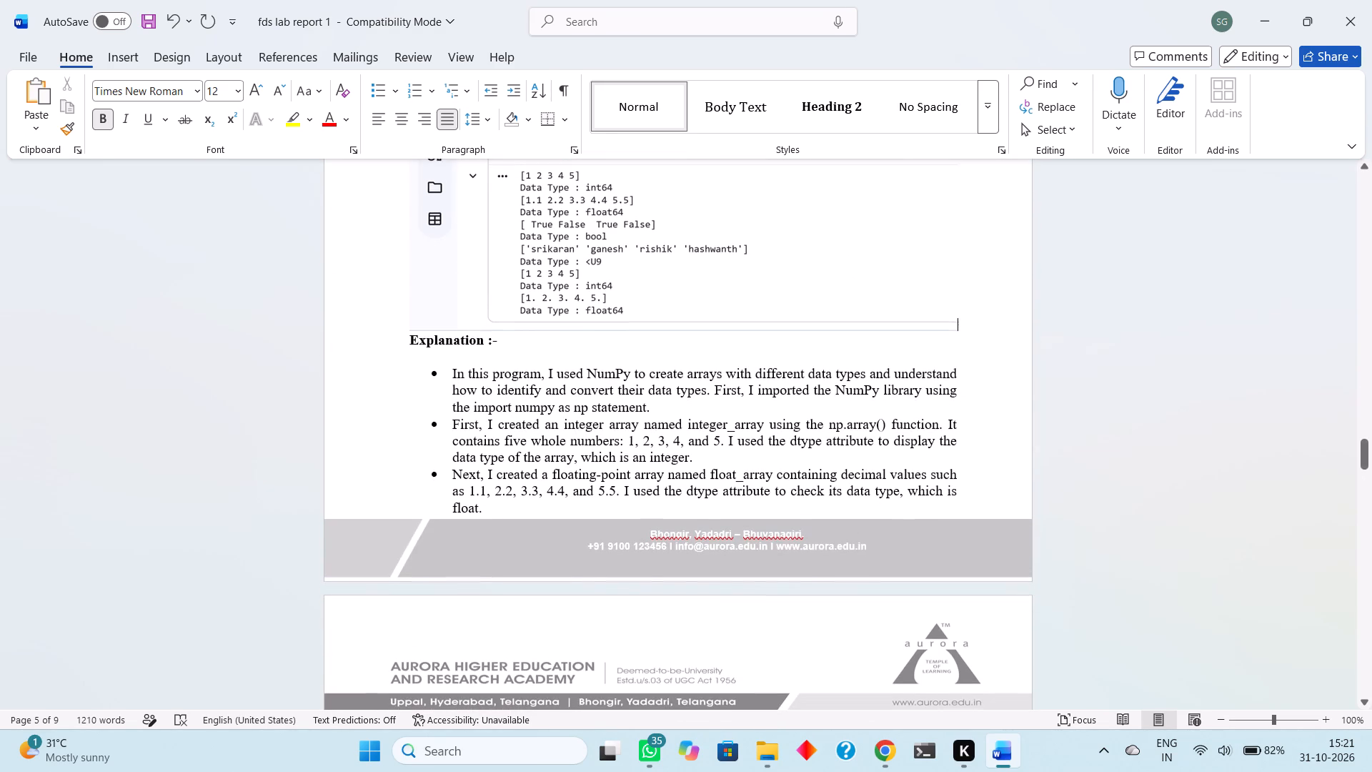
{"action": "left_click_drag", "start_coordinate": [420, 367], "coordinate": [532, 665]}
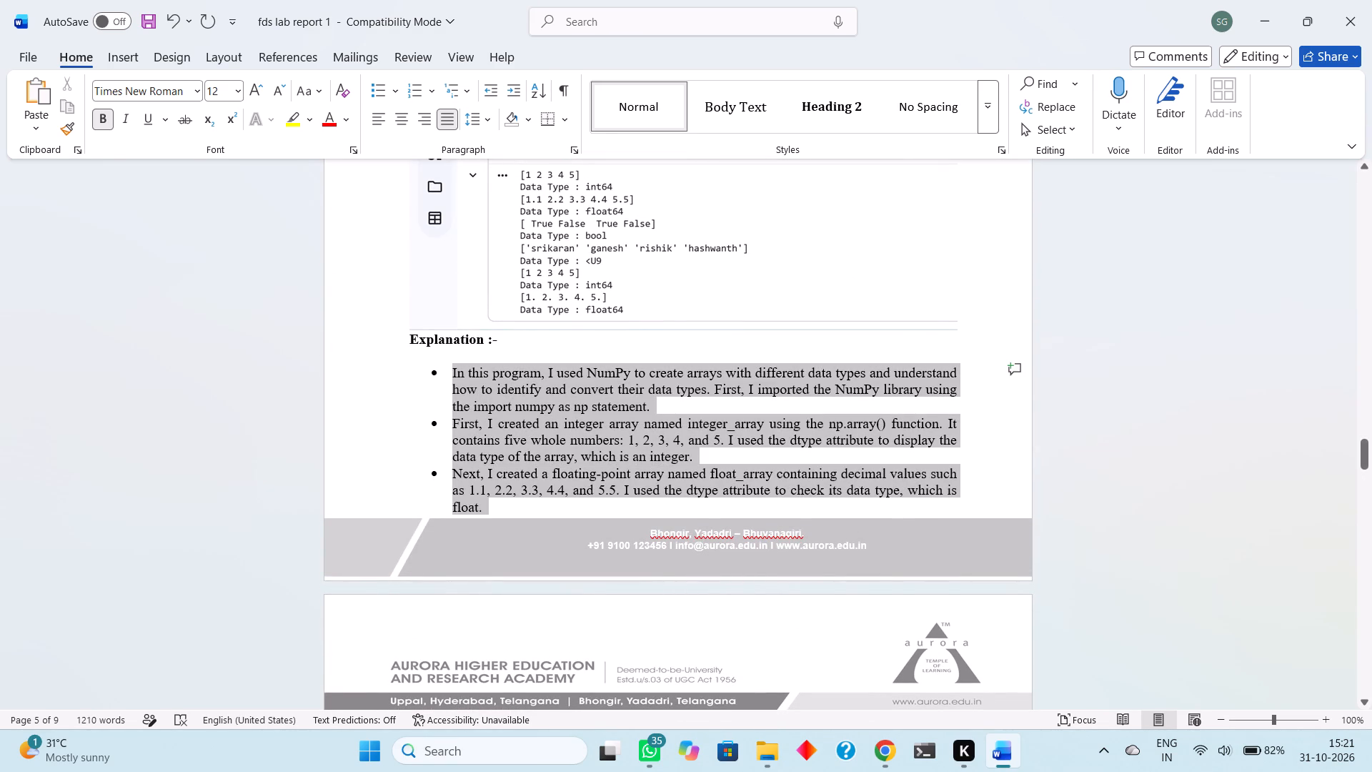
{"action": "left_click_drag", "start_coordinate": [532, 665], "coordinate": [768, 447]}
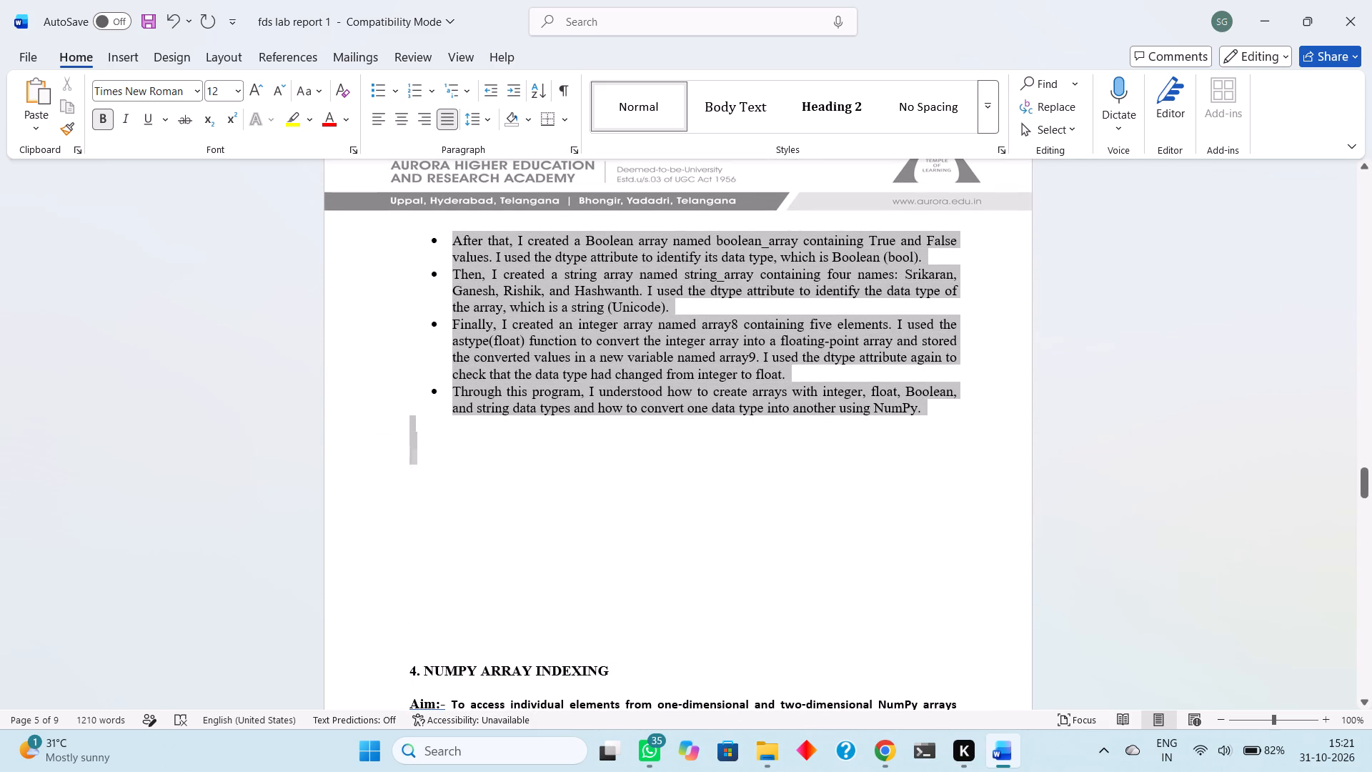
{"action": "left_click_drag", "start_coordinate": [768, 447], "coordinate": [769, 447]}
{"action": "key", "text": "BackSpace"}
{"action": "scroll", "coordinate": [769, 447], "scroll_direction": "up", "scroll_amount": 1}
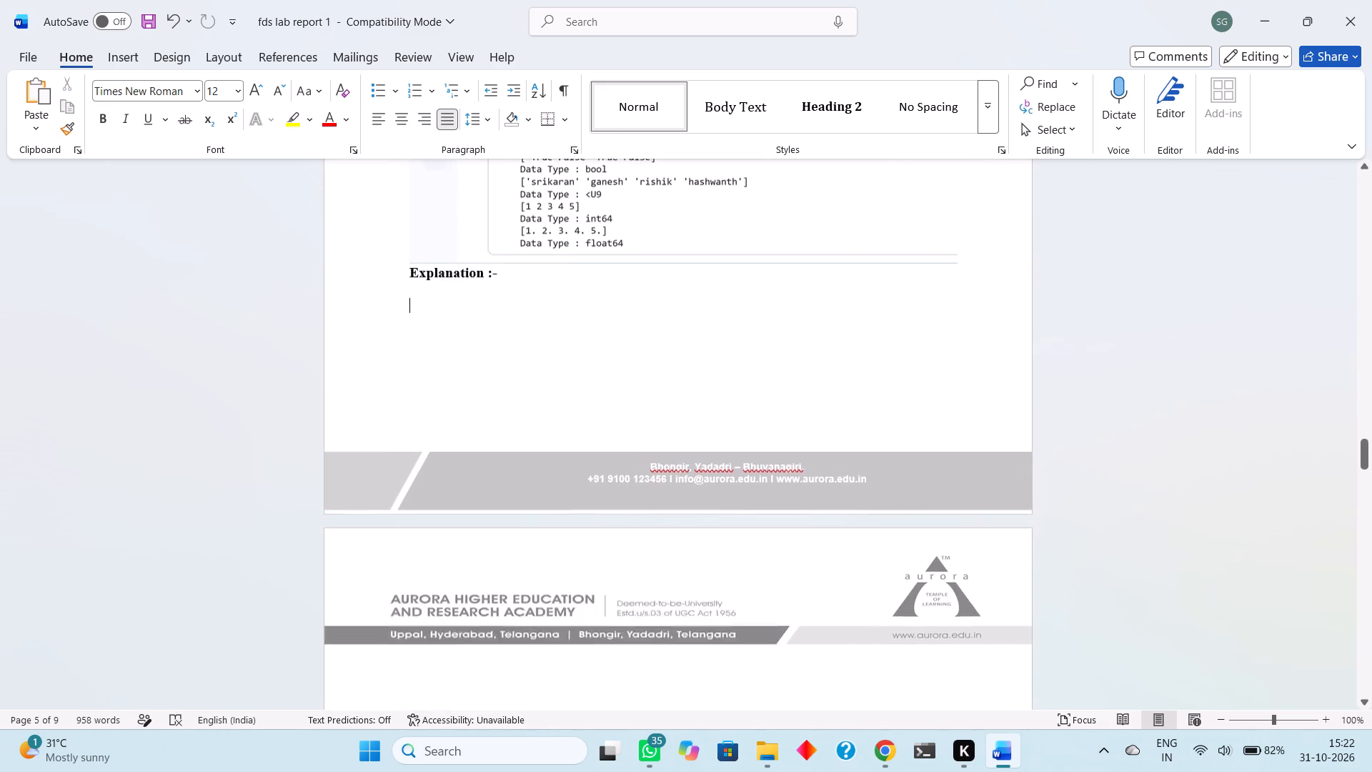
{"action": "scroll", "coordinate": [769, 447], "scroll_direction": "up", "scroll_amount": 1}
Copy the data types explanation paragraphs from the ChatGPT chat and paste them under section 3's Explanation heading in the Word report.
{"action": "key", "text": "alt+Tab"}
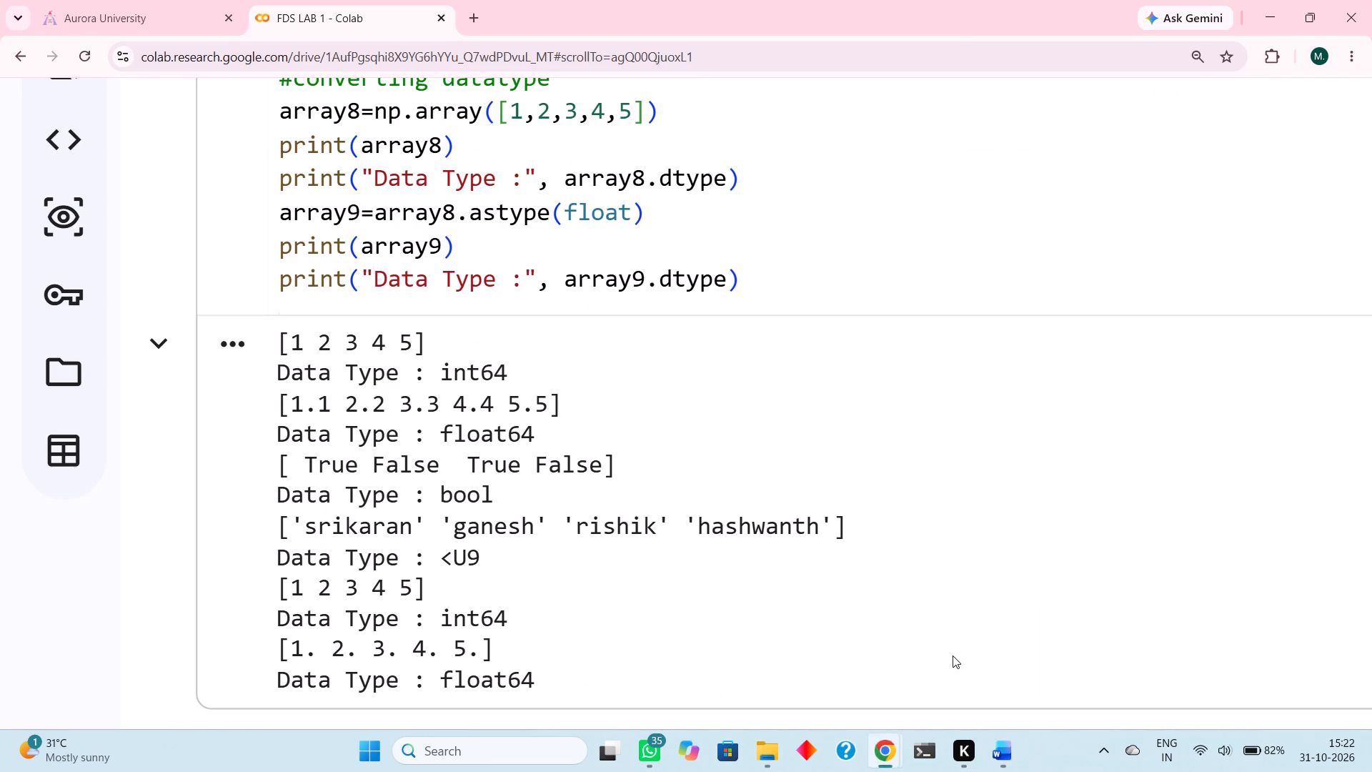
{"action": "left_click", "coordinate": [912, 641]}
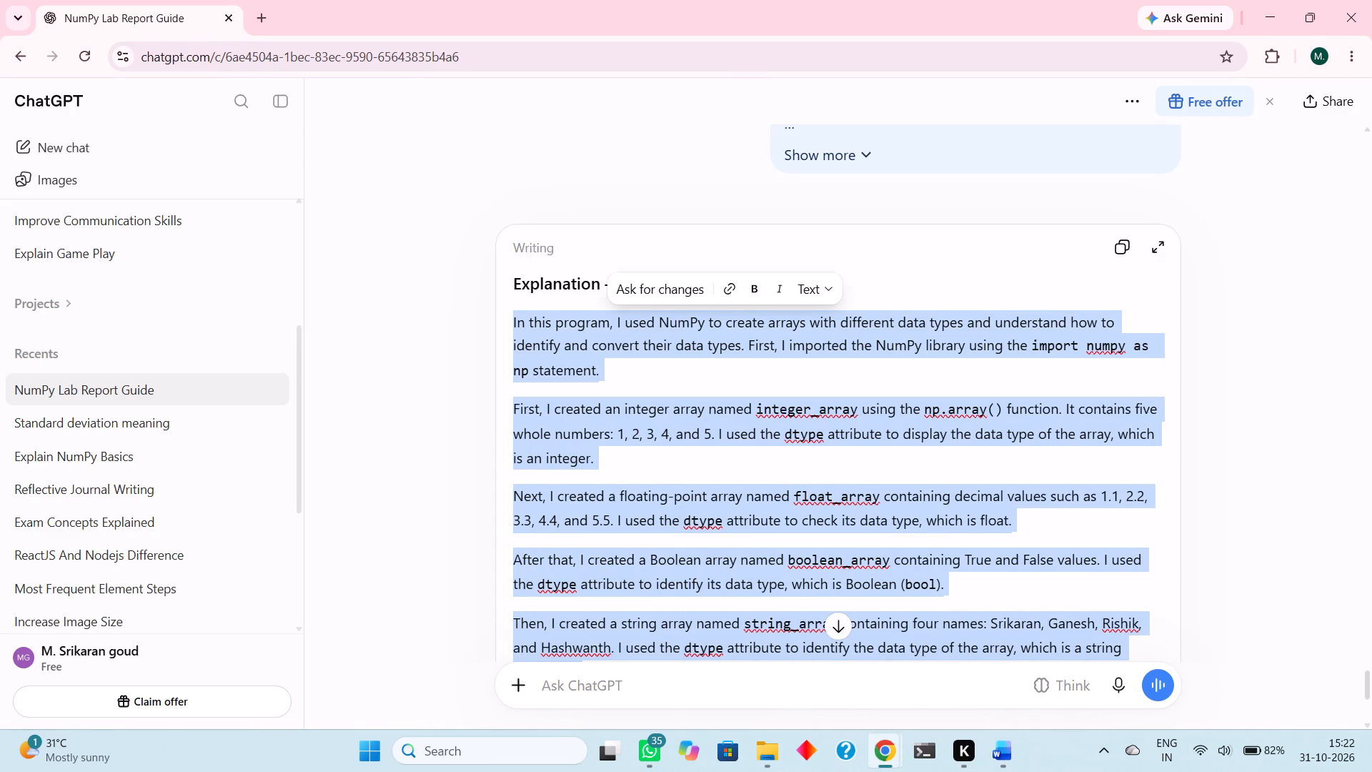
{"action": "scroll", "coordinate": [772, 460], "scroll_direction": "down", "scroll_amount": 1}
{"action": "scroll", "coordinate": [772, 460], "scroll_direction": "up", "scroll_amount": 1}
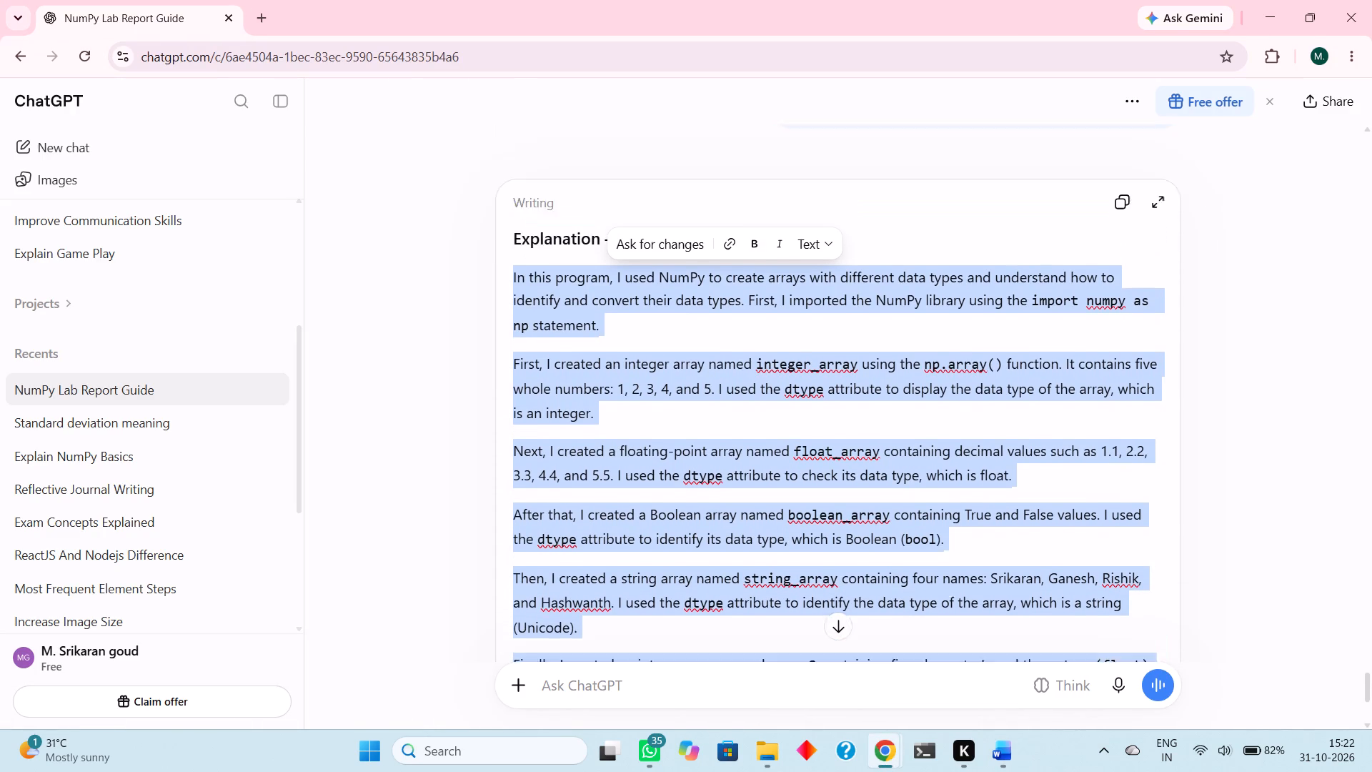
{"action": "scroll", "coordinate": [772, 460], "scroll_direction": "up", "scroll_amount": 1}
{"action": "scroll", "coordinate": [772, 460], "scroll_direction": "down", "scroll_amount": 4}
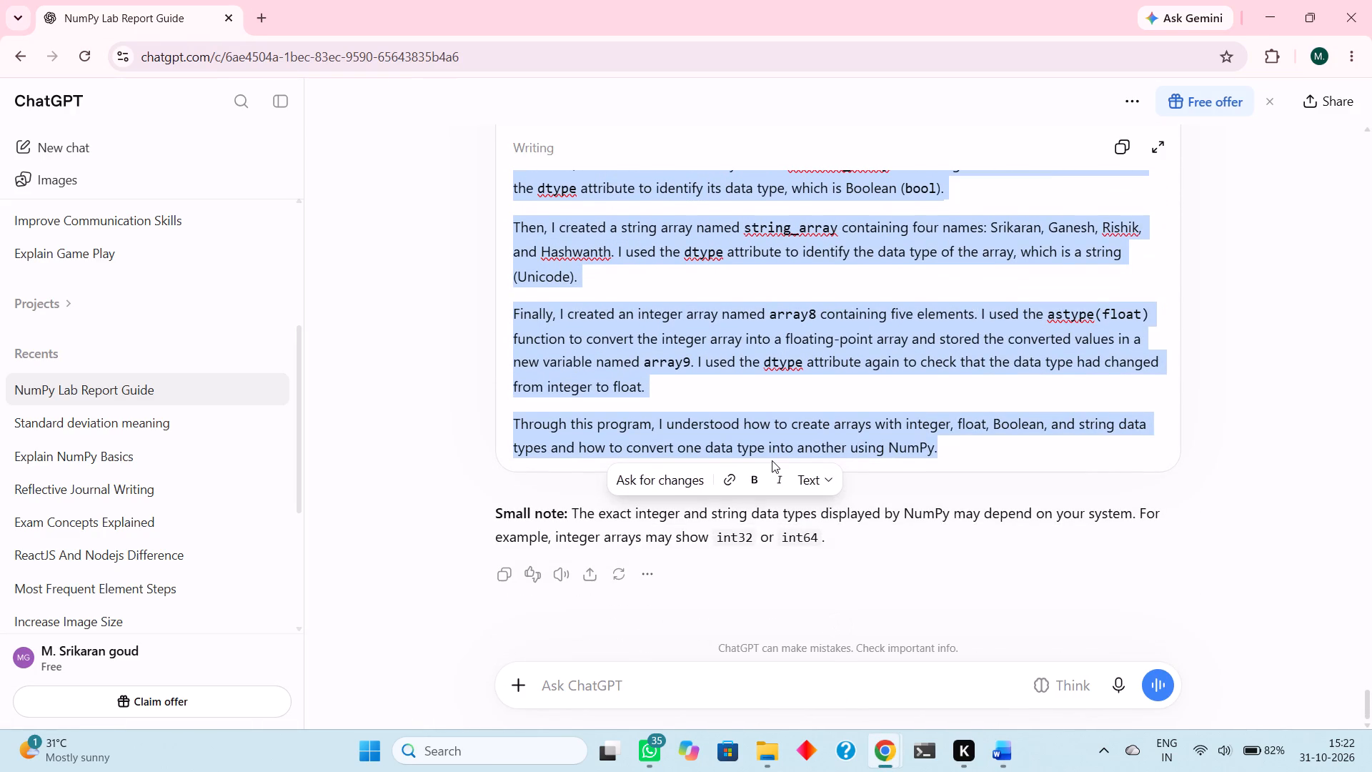
{"action": "scroll", "coordinate": [772, 460], "scroll_direction": "down", "scroll_amount": 1}
{"action": "key", "text": "ctrl+c"}
{"action": "key", "text": "alt+Tab"}
{"action": "scroll", "coordinate": [799, 515], "scroll_direction": "down", "scroll_amount": 1}
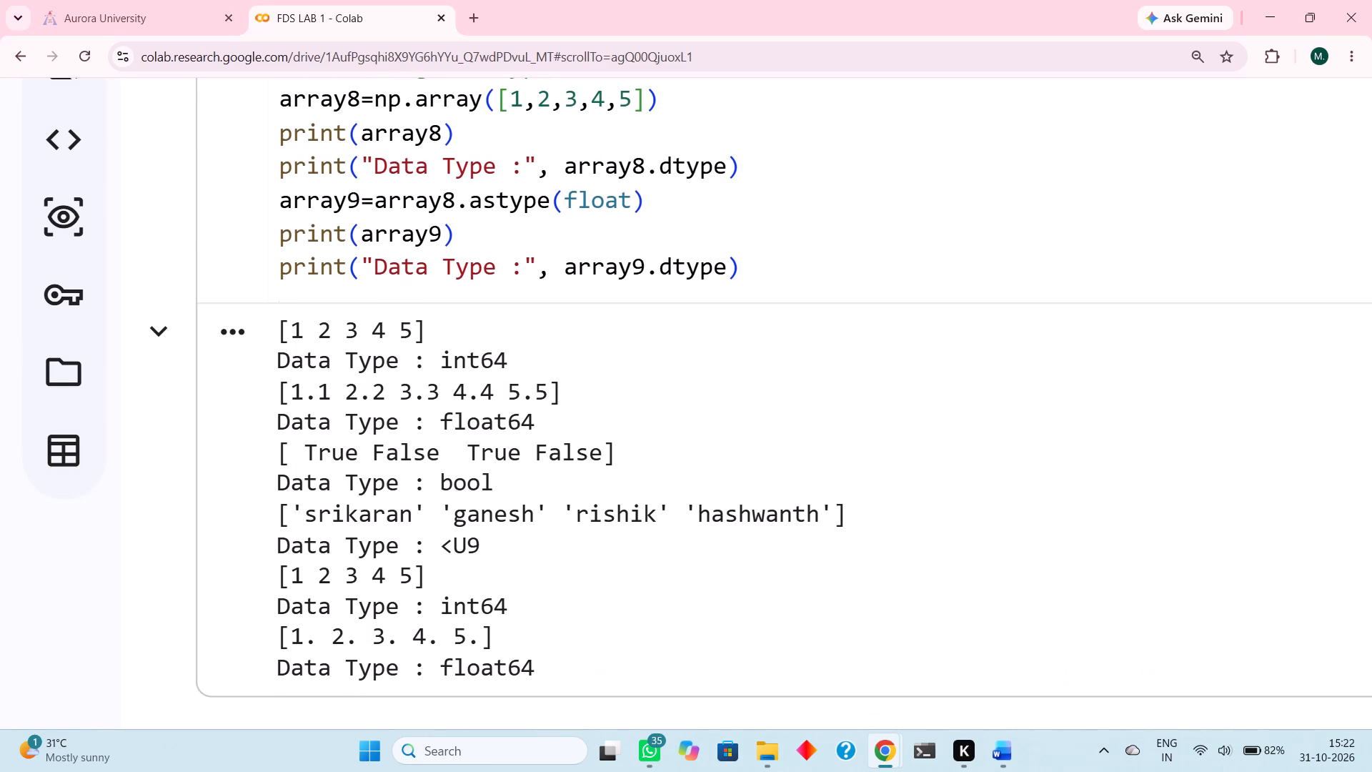
{"action": "scroll", "coordinate": [799, 515], "scroll_direction": "down", "scroll_amount": 1}
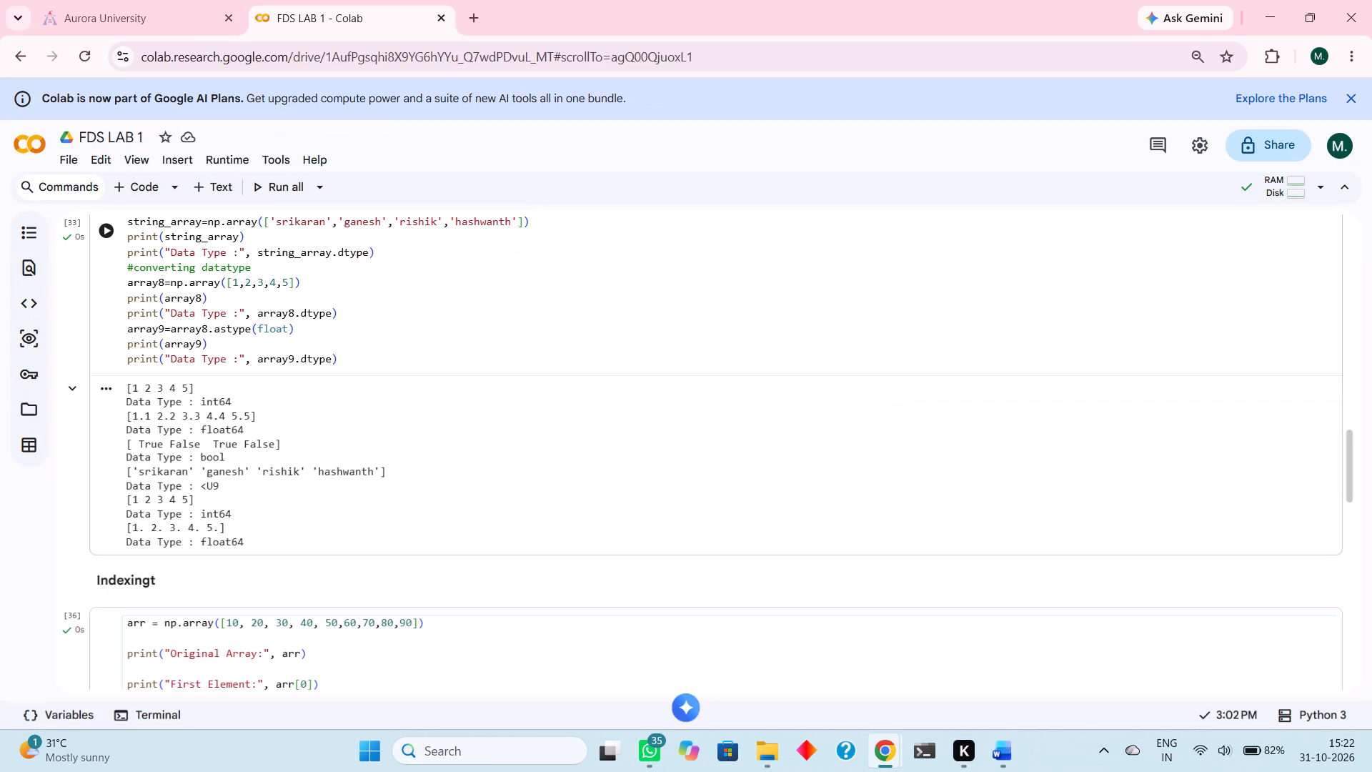
{"action": "scroll", "coordinate": [799, 515], "scroll_direction": "right", "scroll_amount": 1}
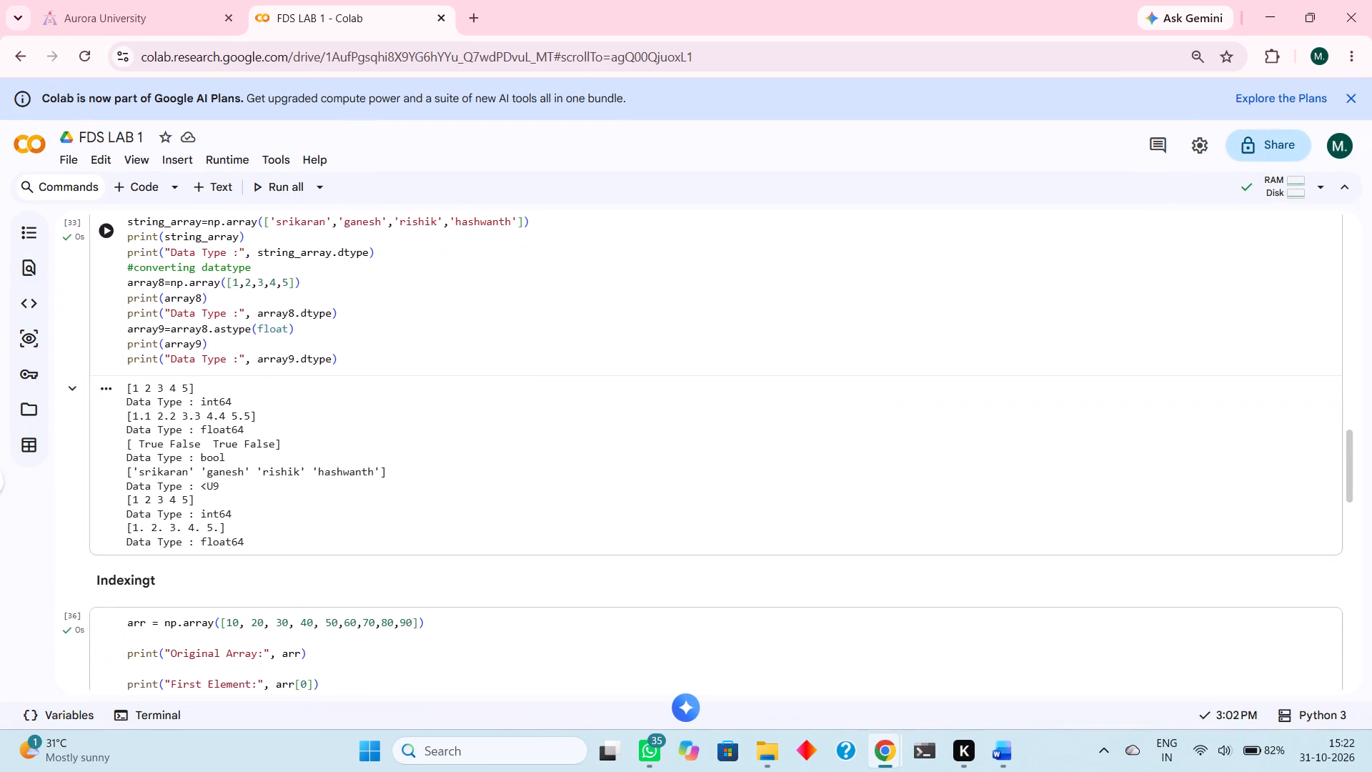
{"action": "left_click", "coordinate": [1012, 751]}
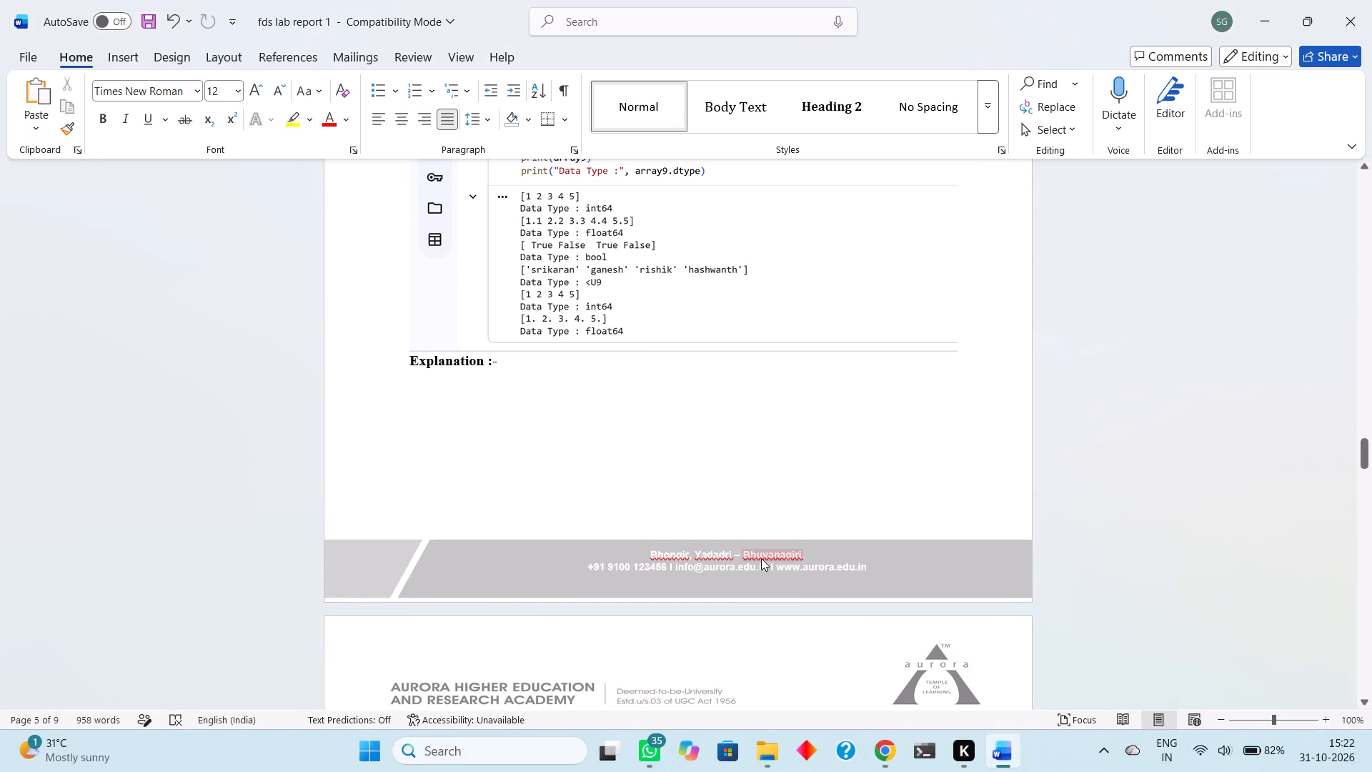
{"action": "key", "text": "ctrl+v"}
Review the layout from section 3's code and output screenshots through the pasted explanation to section 4, NumPy Array Indexing.
{"action": "scroll", "coordinate": [761, 558], "scroll_direction": "up", "scroll_amount": 1}
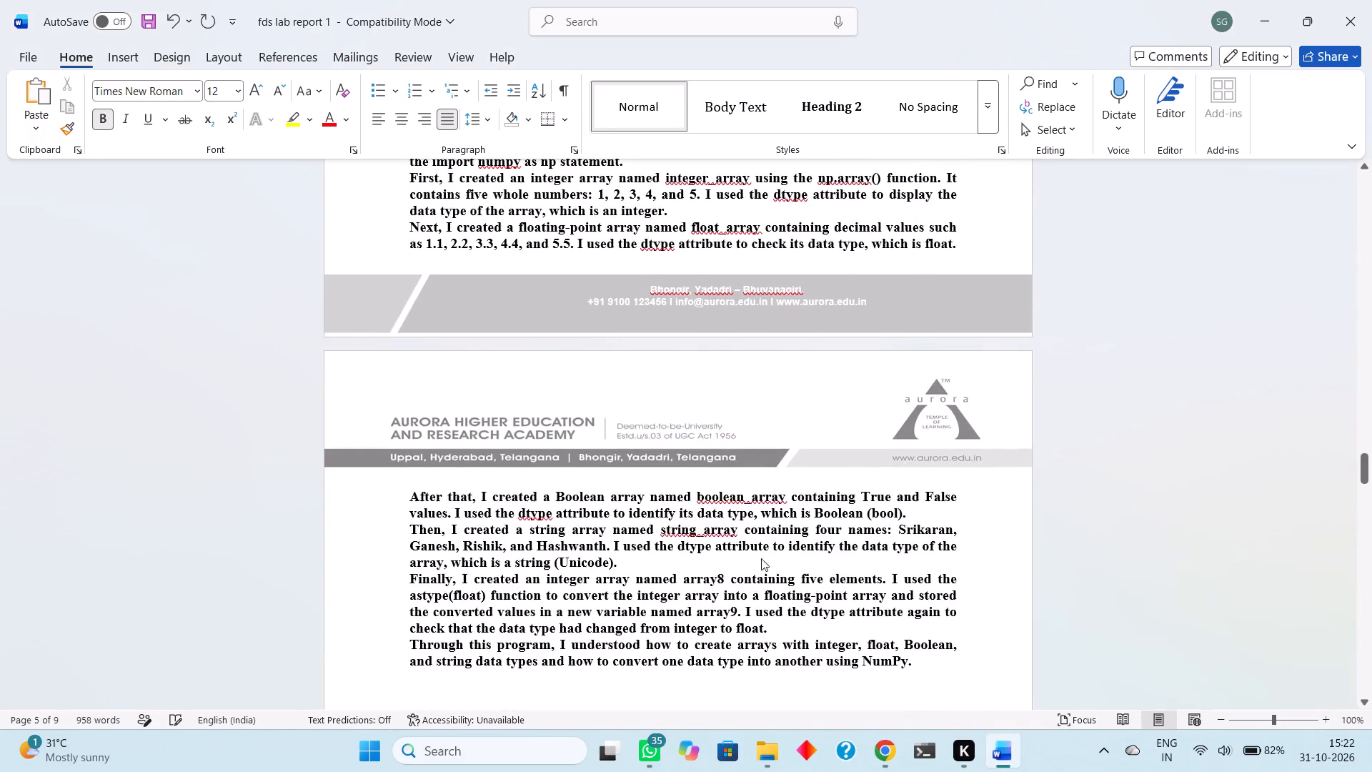
{"action": "scroll", "coordinate": [761, 558], "scroll_direction": "up", "scroll_amount": 1}
{"action": "scroll", "coordinate": [761, 558], "scroll_direction": "down", "scroll_amount": 4}
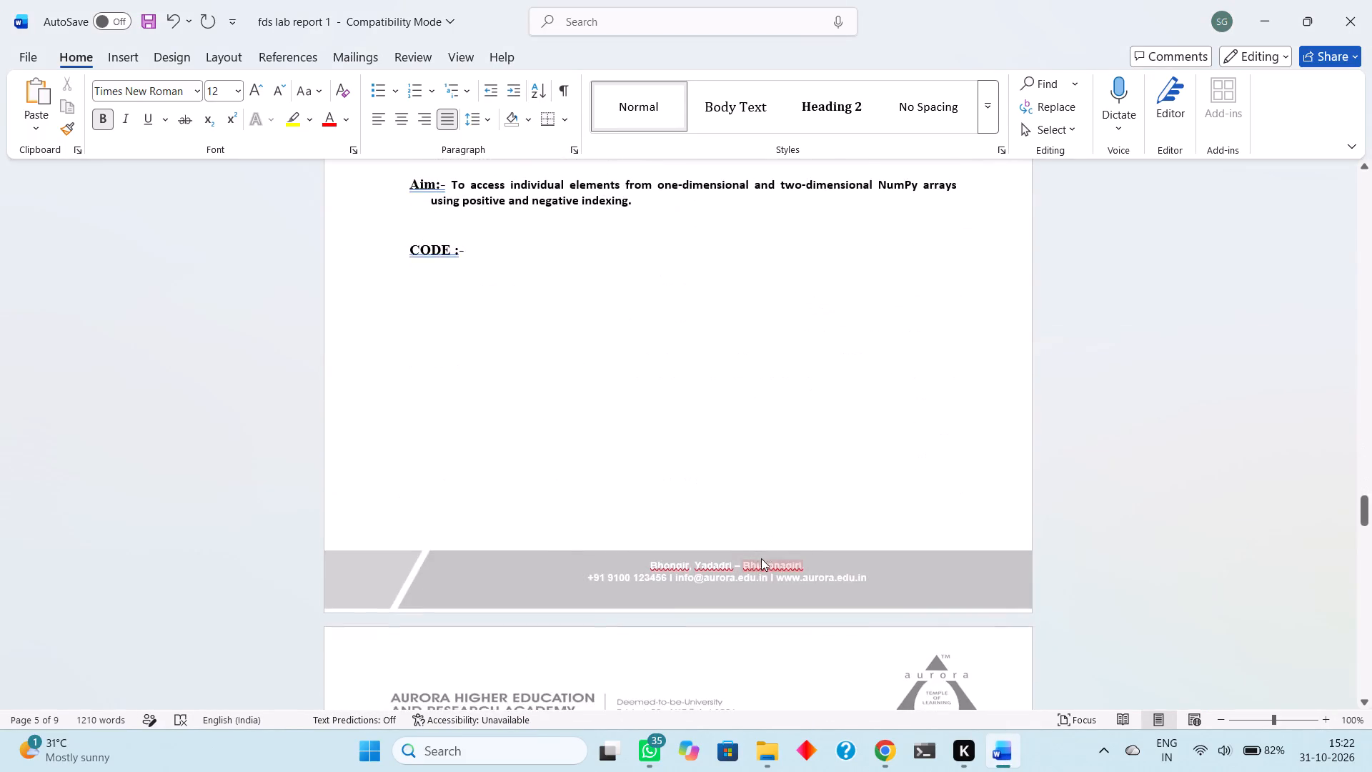
{"action": "scroll", "coordinate": [761, 558], "scroll_direction": "down", "scroll_amount": 1}
{"action": "scroll", "coordinate": [761, 558], "scroll_direction": "up", "scroll_amount": 3}
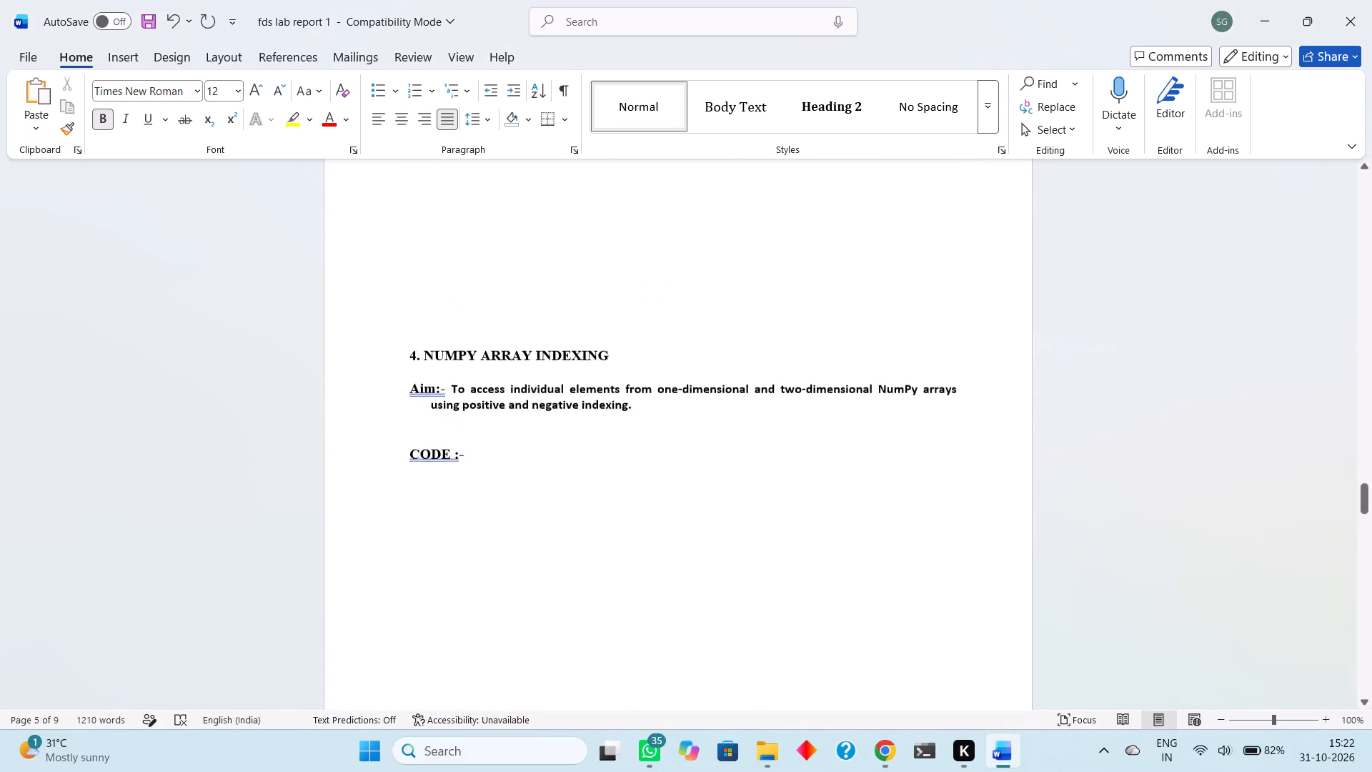
{"action": "scroll", "coordinate": [761, 558], "scroll_direction": "up", "scroll_amount": 3}
{"action": "scroll", "coordinate": [761, 558], "scroll_direction": "down", "scroll_amount": 1}
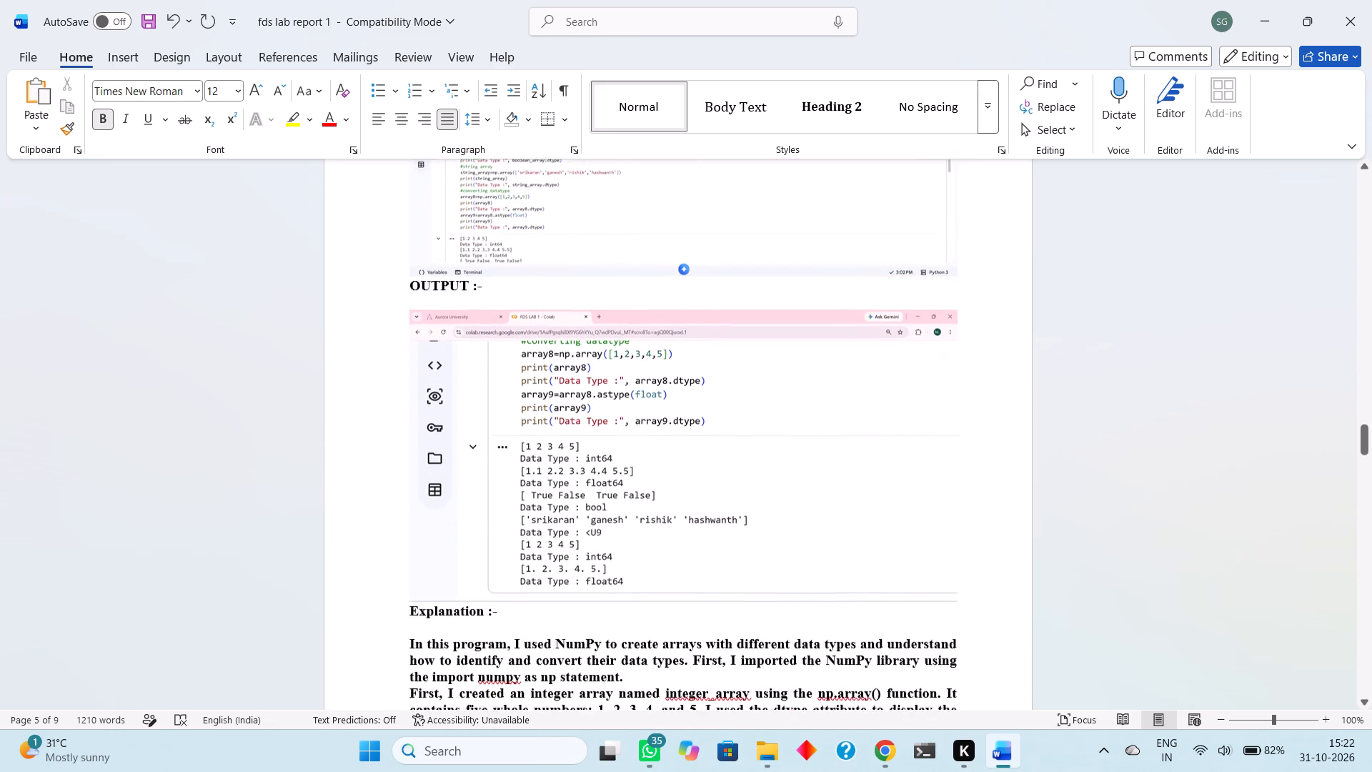
{"action": "scroll", "coordinate": [761, 558], "scroll_direction": "down", "scroll_amount": 1}
{"action": "scroll", "coordinate": [761, 558], "scroll_direction": "up", "scroll_amount": 1}
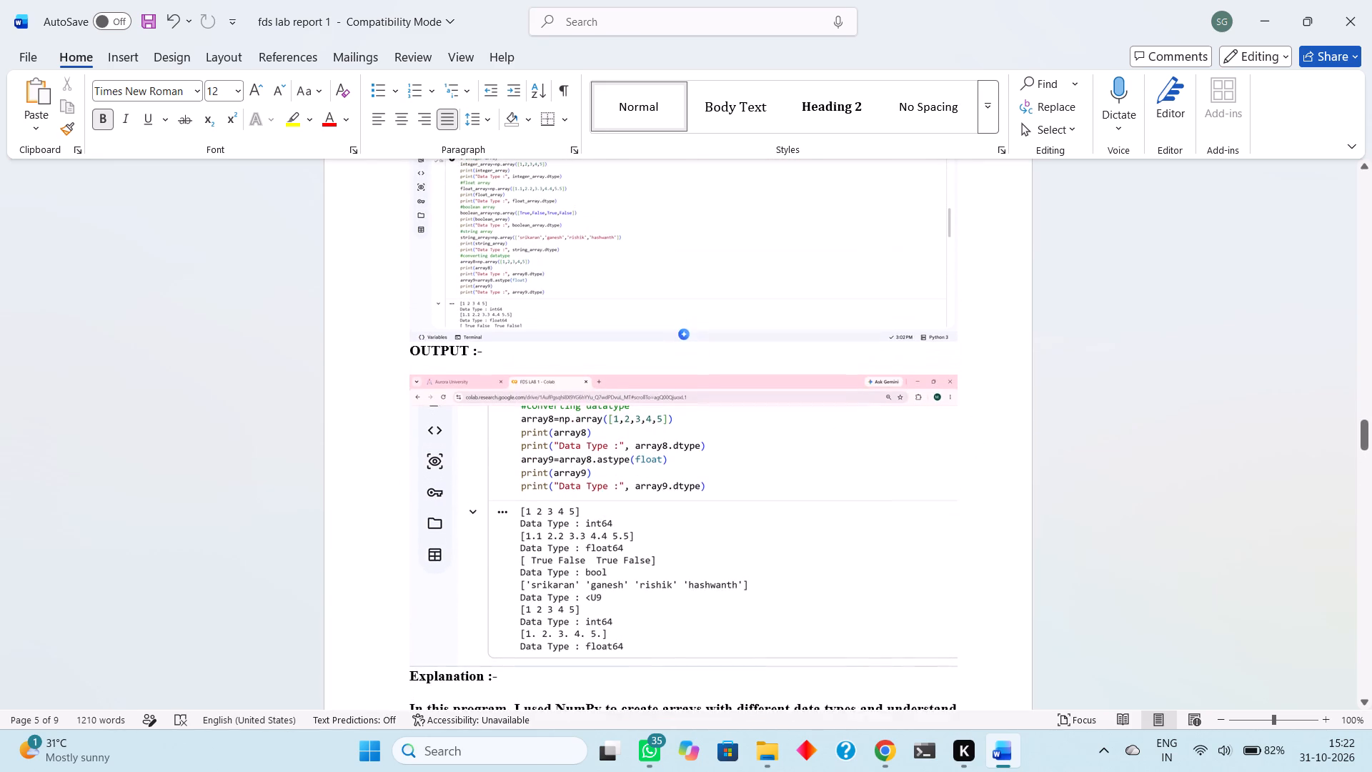
Format all of section 3's pasted explanation paragraphs, from "In this program" to "Through this program", as a bulleted list.
{"action": "scroll", "coordinate": [761, 558], "scroll_direction": "down", "scroll_amount": 4}
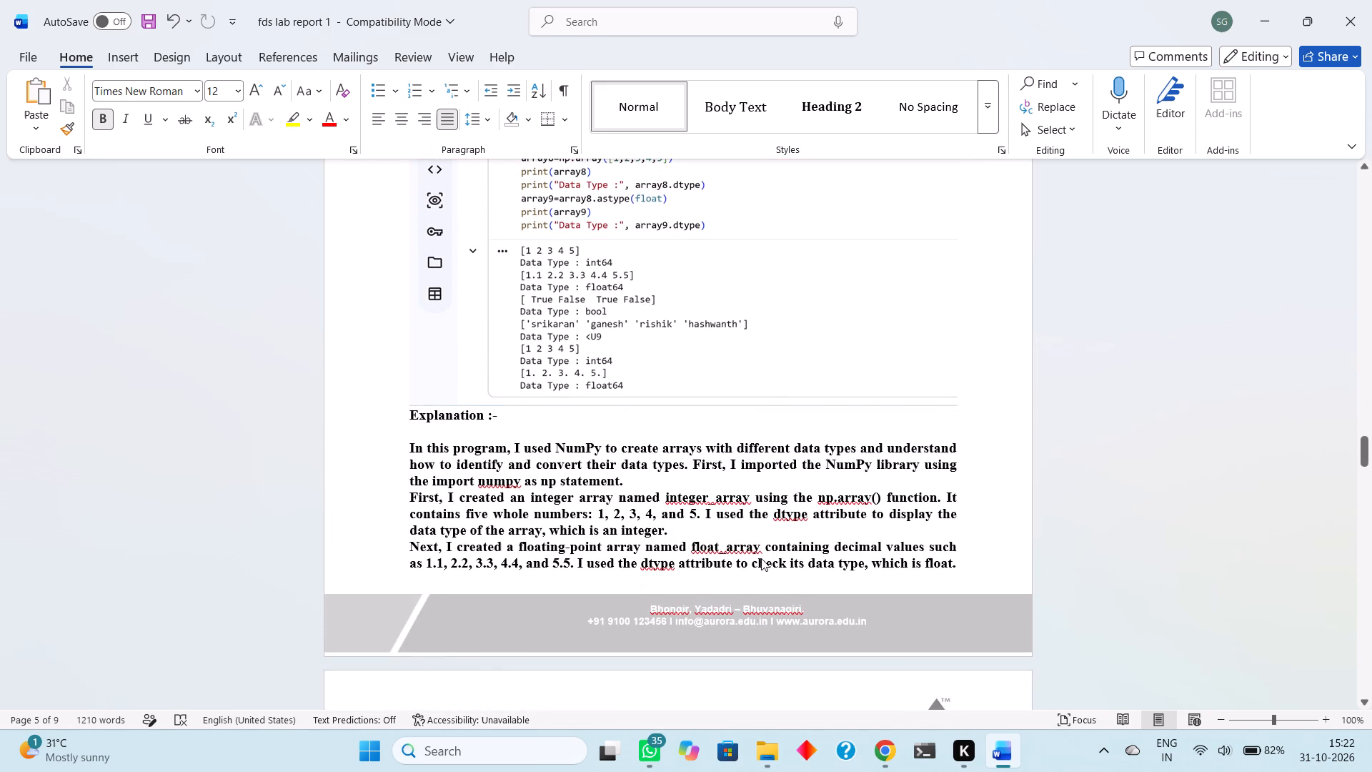
{"action": "scroll", "coordinate": [761, 558], "scroll_direction": "down", "scroll_amount": 1}
{"action": "left_click_drag", "start_coordinate": [407, 350], "coordinate": [492, 656]}
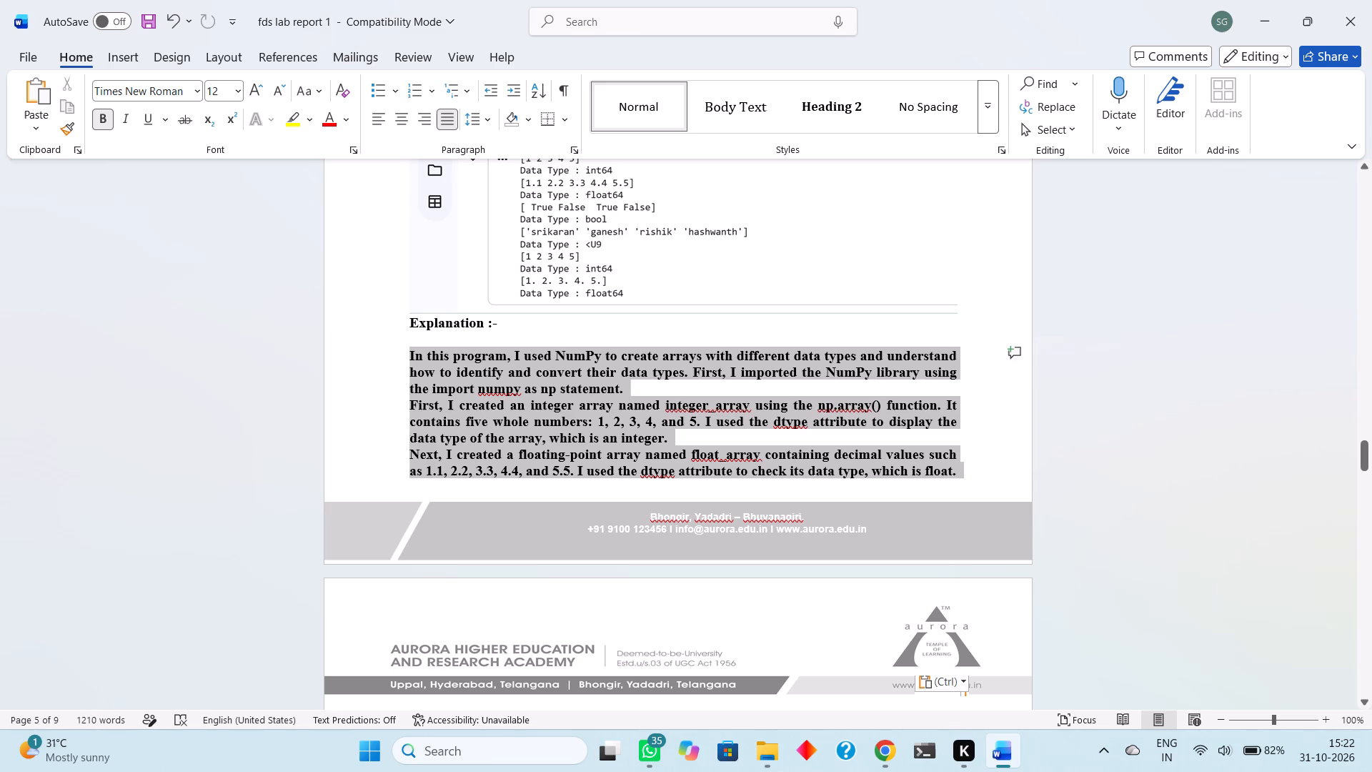
{"action": "left_click_drag", "start_coordinate": [492, 656], "coordinate": [573, 381]}
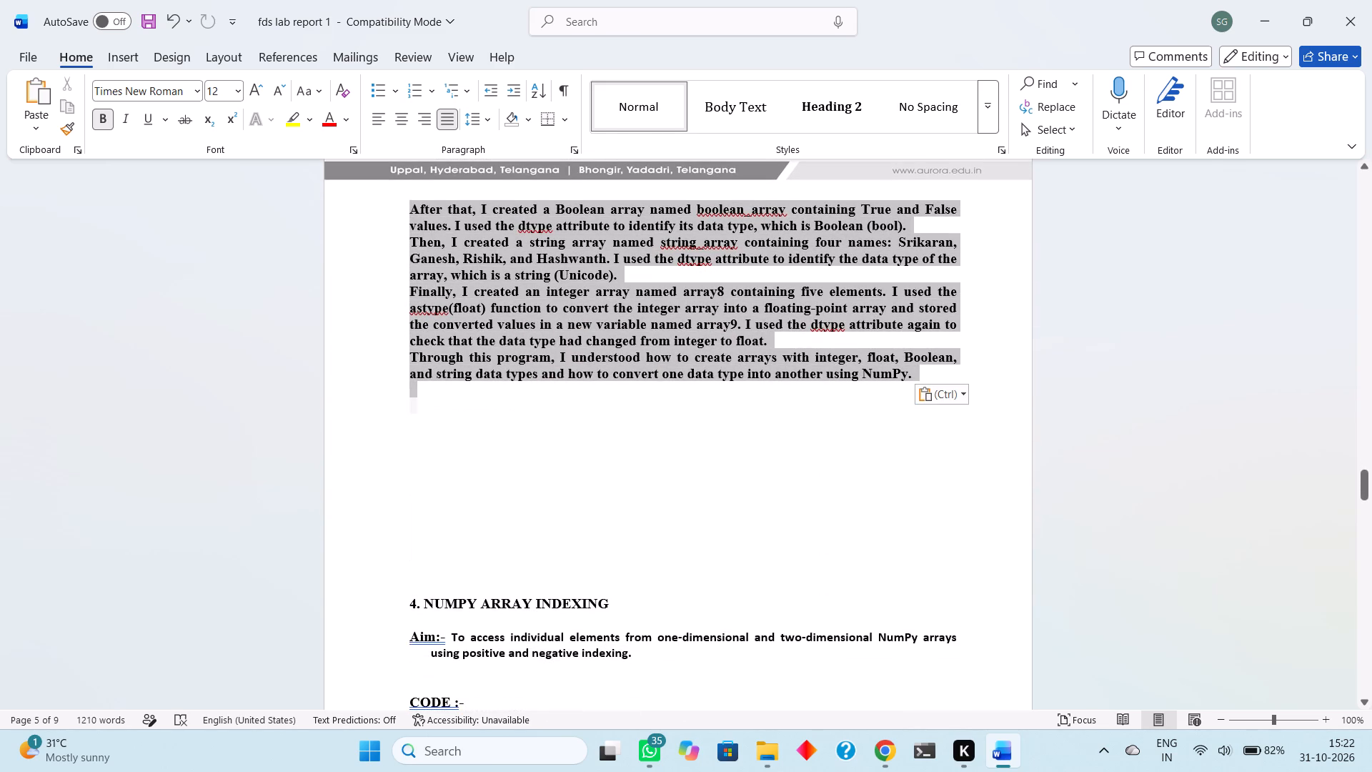
{"action": "left_click_drag", "start_coordinate": [573, 381], "coordinate": [875, 392]}
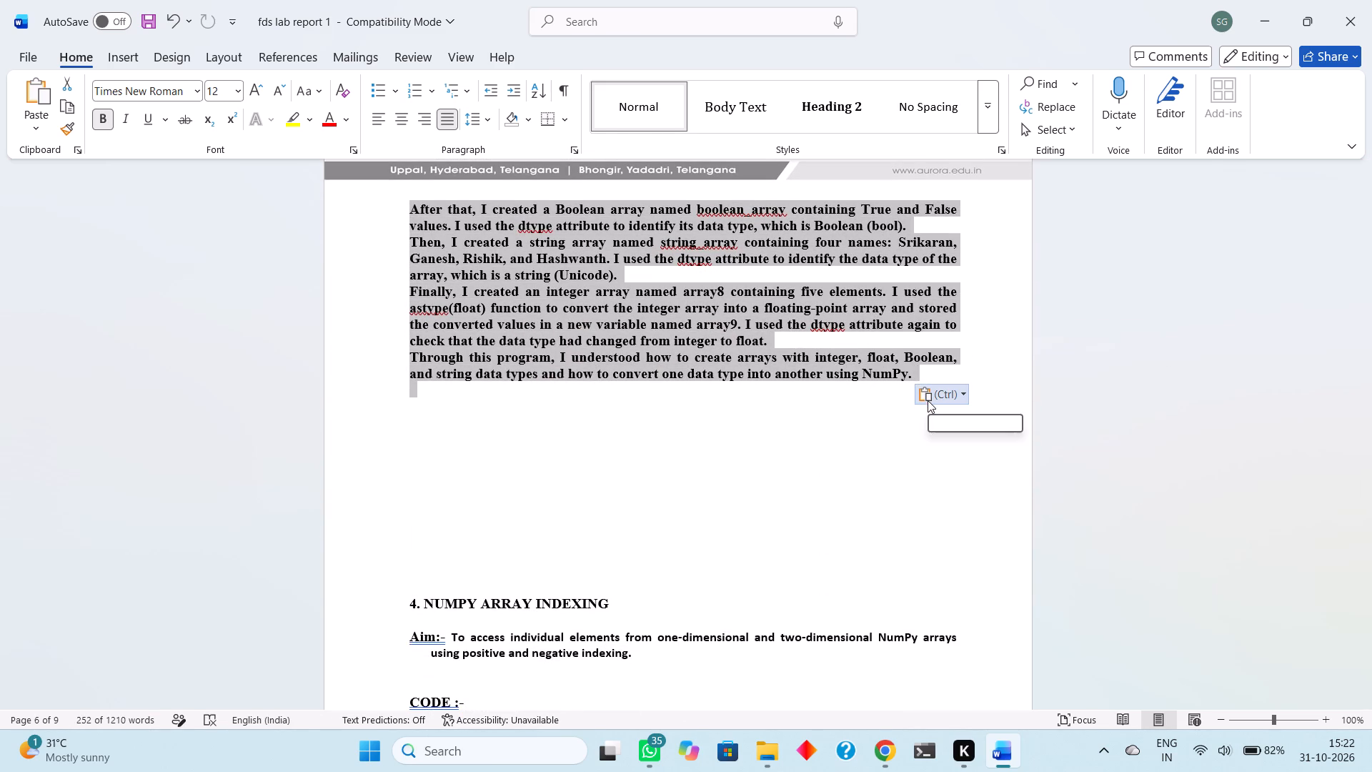
{"action": "left_click", "coordinate": [379, 91]}
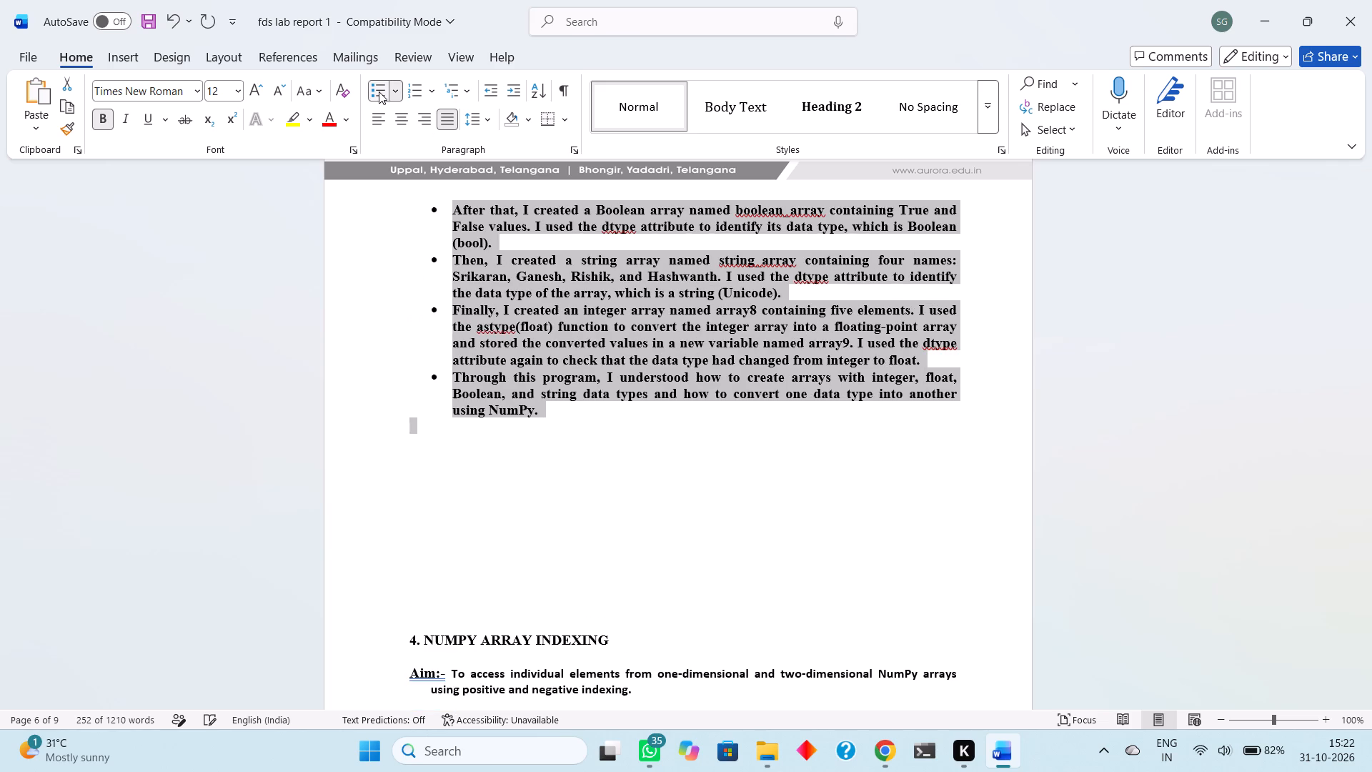
{"action": "left_click", "coordinate": [372, 293]}
{"action": "scroll", "coordinate": [372, 293], "scroll_direction": "up", "scroll_amount": 3}
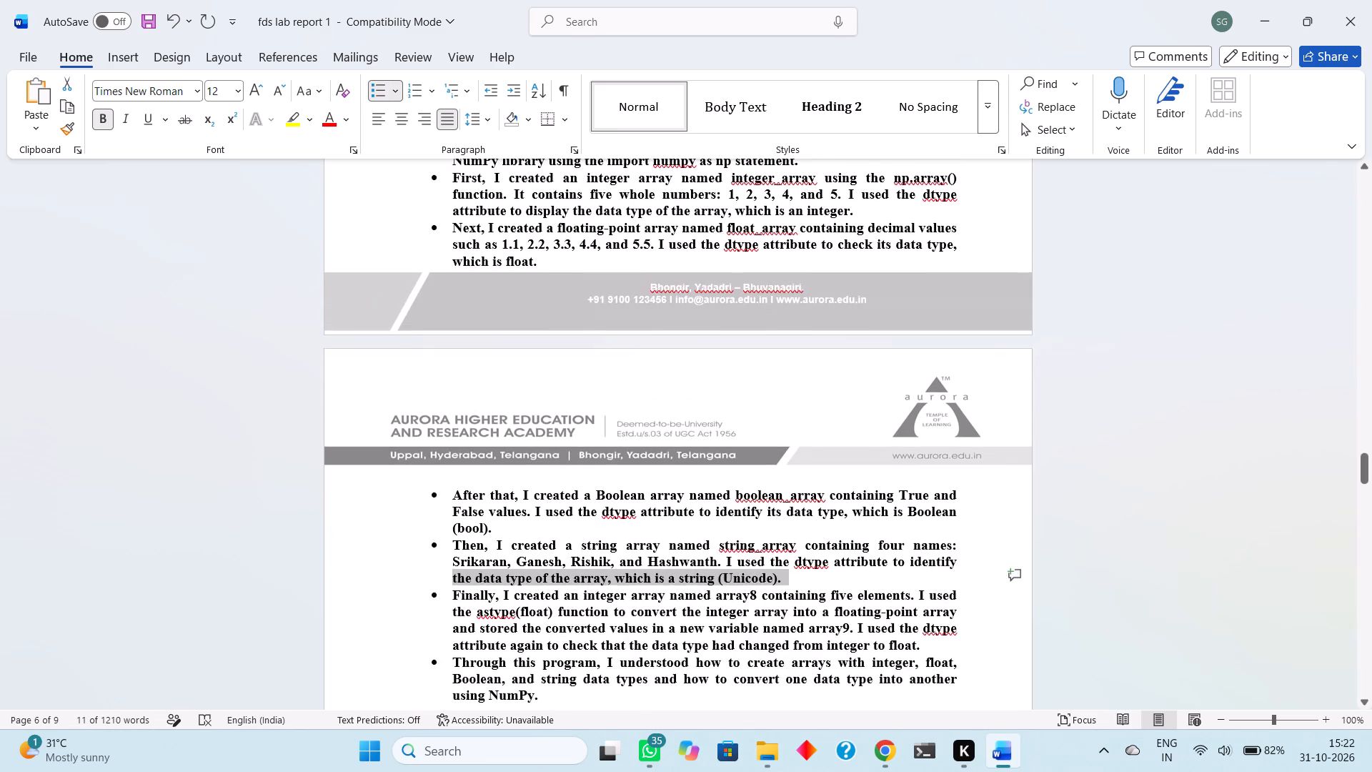
{"action": "scroll", "coordinate": [372, 293], "scroll_direction": "up", "scroll_amount": 2}
{"action": "scroll", "coordinate": [372, 293], "scroll_direction": "down", "scroll_amount": 1}
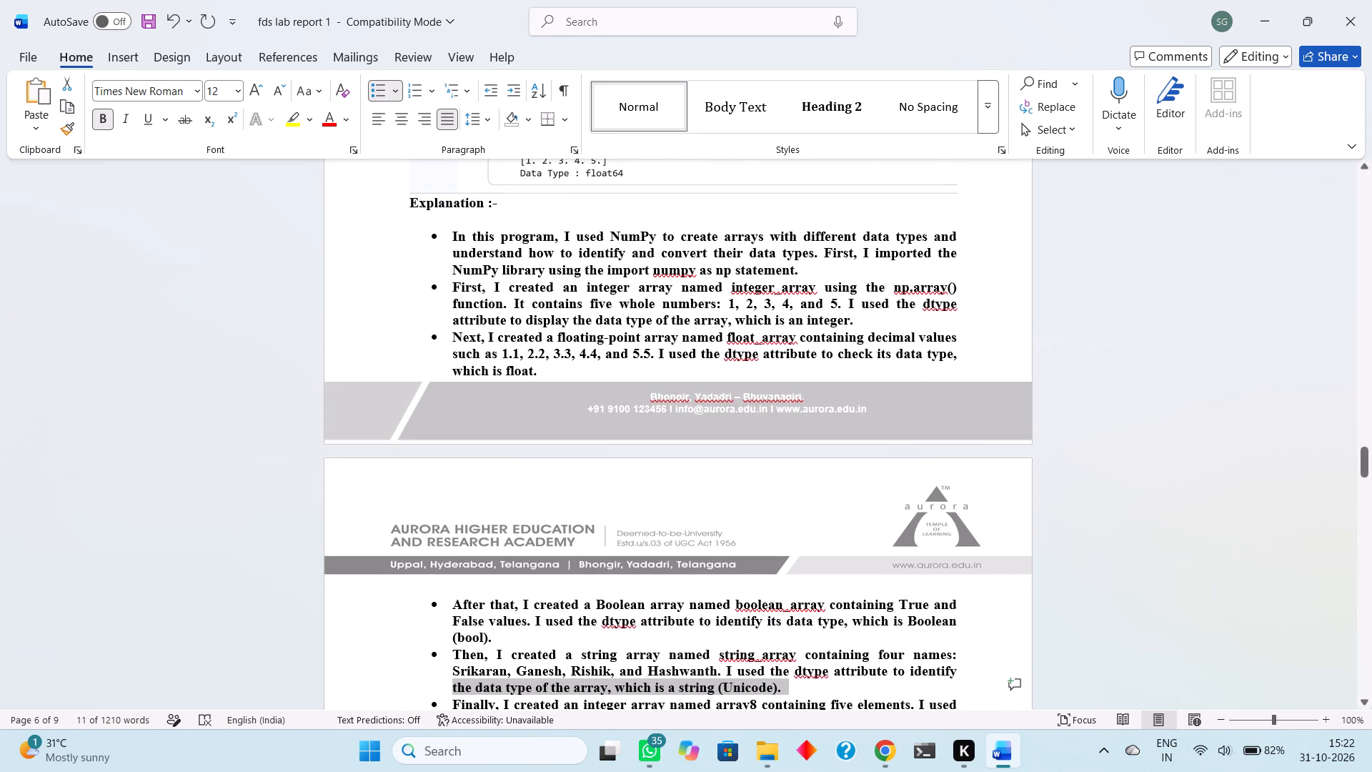
Remove the bold formatting from all of section 3's bulleted explanation, from "In this program" to "Through this program".
{"action": "left_click_drag", "start_coordinate": [449, 230], "coordinate": [542, 726]}
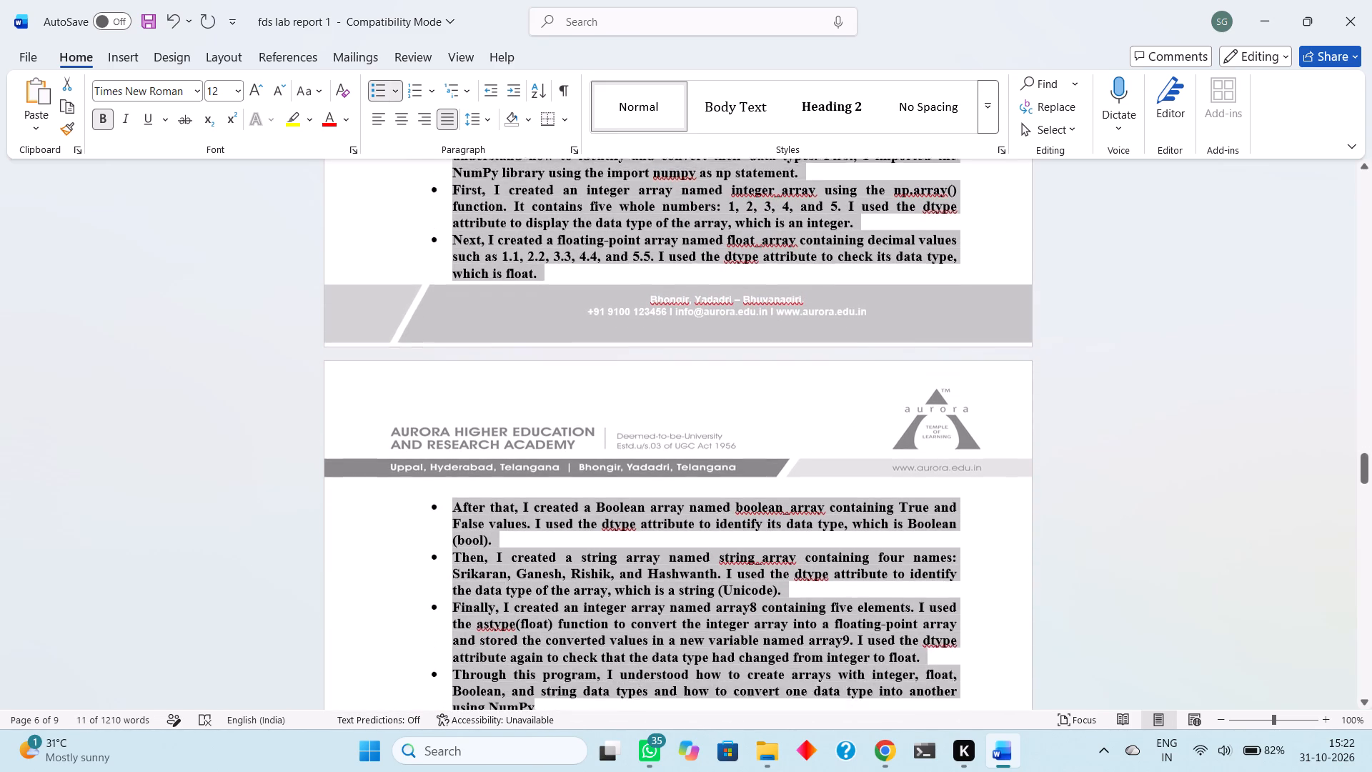
{"action": "left_click_drag", "start_coordinate": [542, 726], "coordinate": [554, 645]}
{"action": "left_click", "coordinate": [564, 611]}
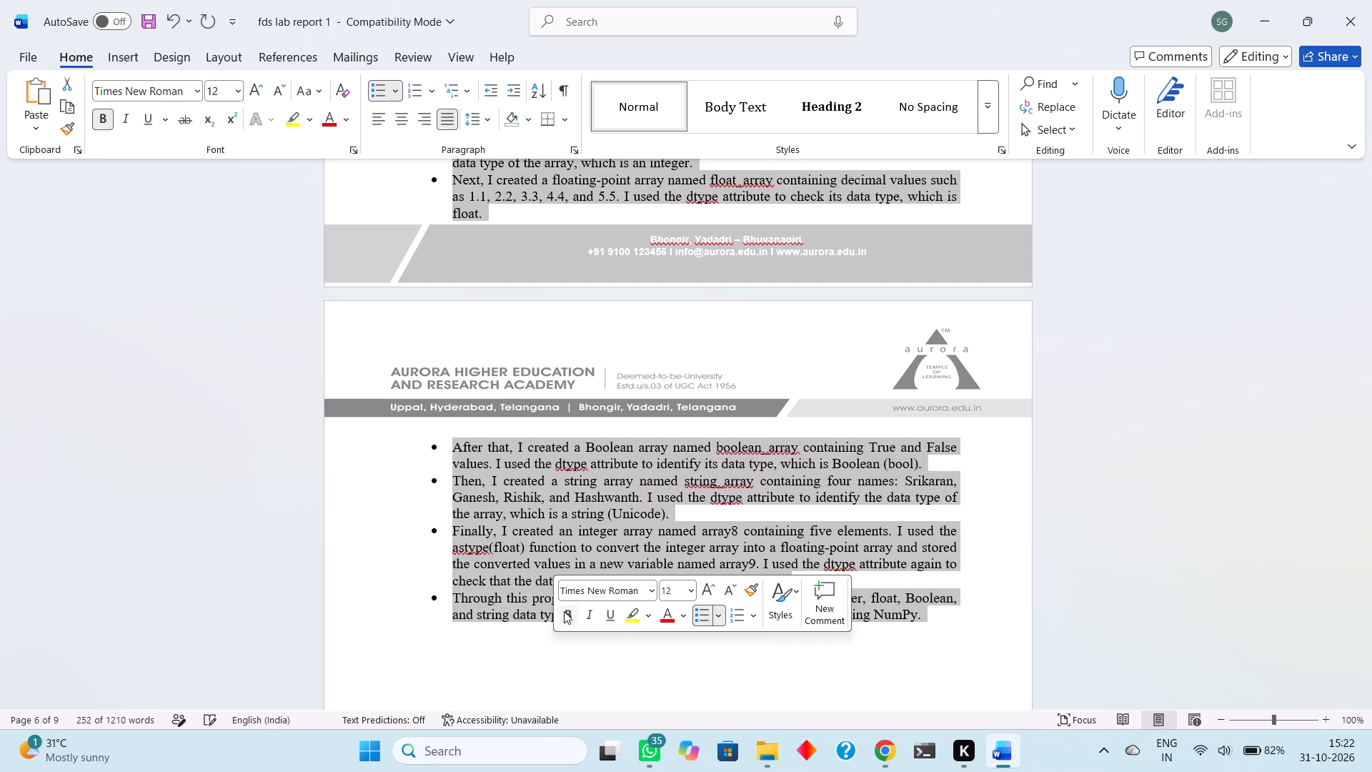
{"action": "left_click", "coordinate": [355, 540]}
Delete the blank line between section 3's CODE heading and its code screenshot so the screenshot sits directly beneath the heading.
{"action": "scroll", "coordinate": [425, 525], "scroll_direction": "up", "scroll_amount": 2}
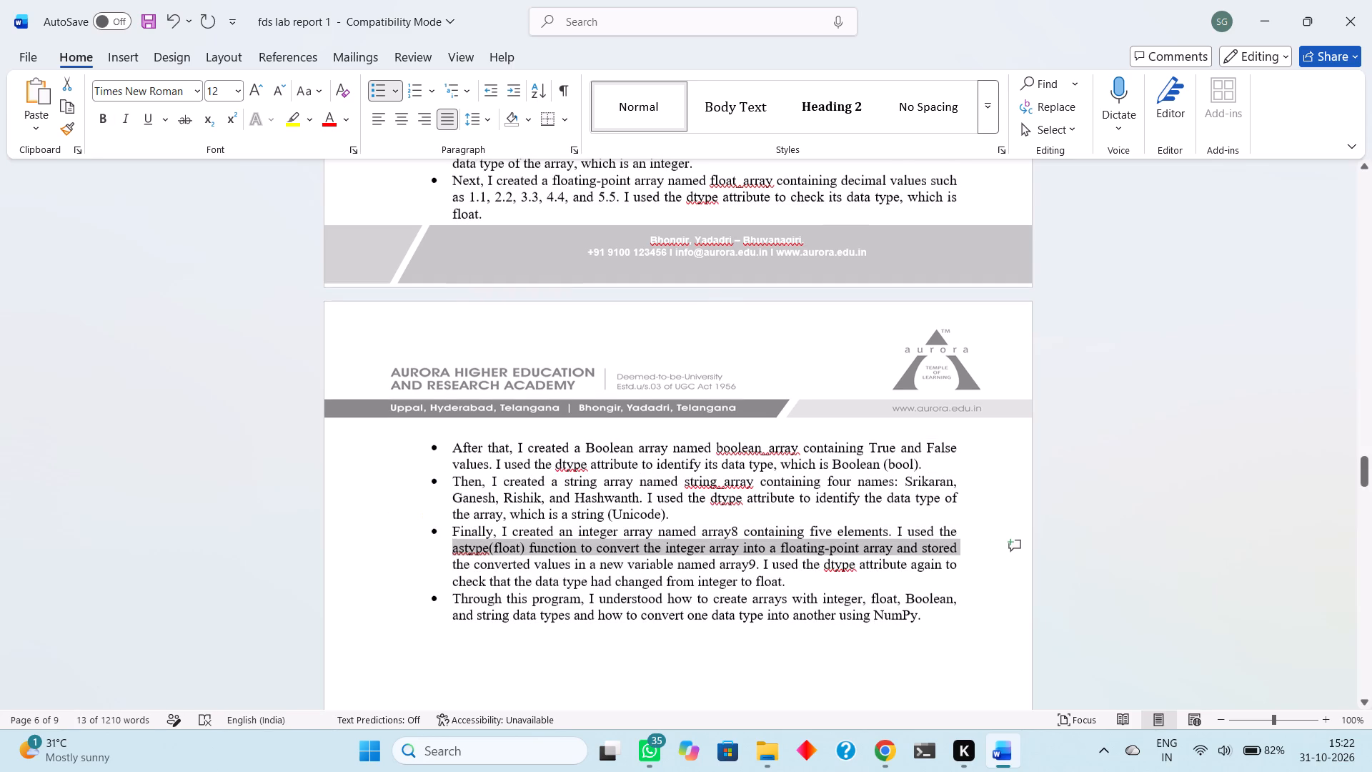
{"action": "scroll", "coordinate": [425, 525], "scroll_direction": "up", "scroll_amount": 6}
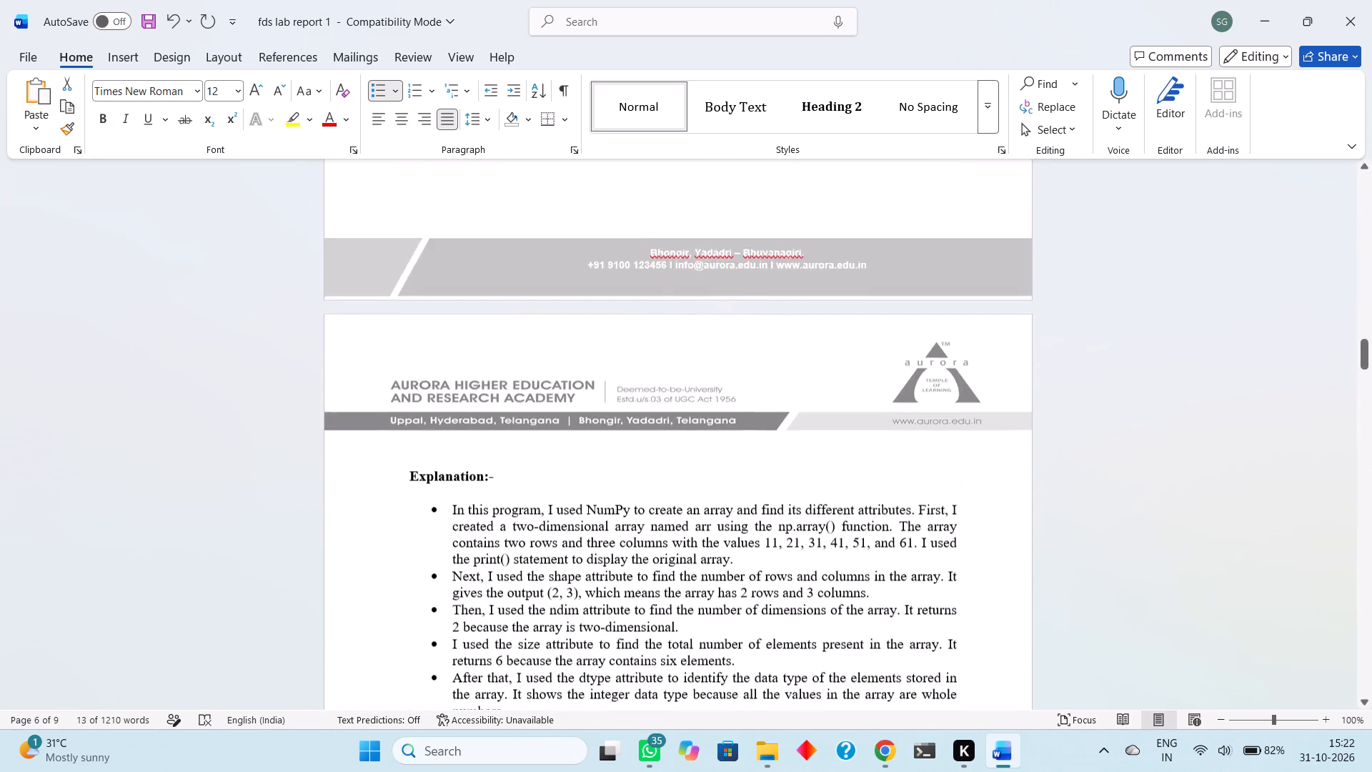
{"action": "scroll", "coordinate": [425, 525], "scroll_direction": "down", "scroll_amount": 4}
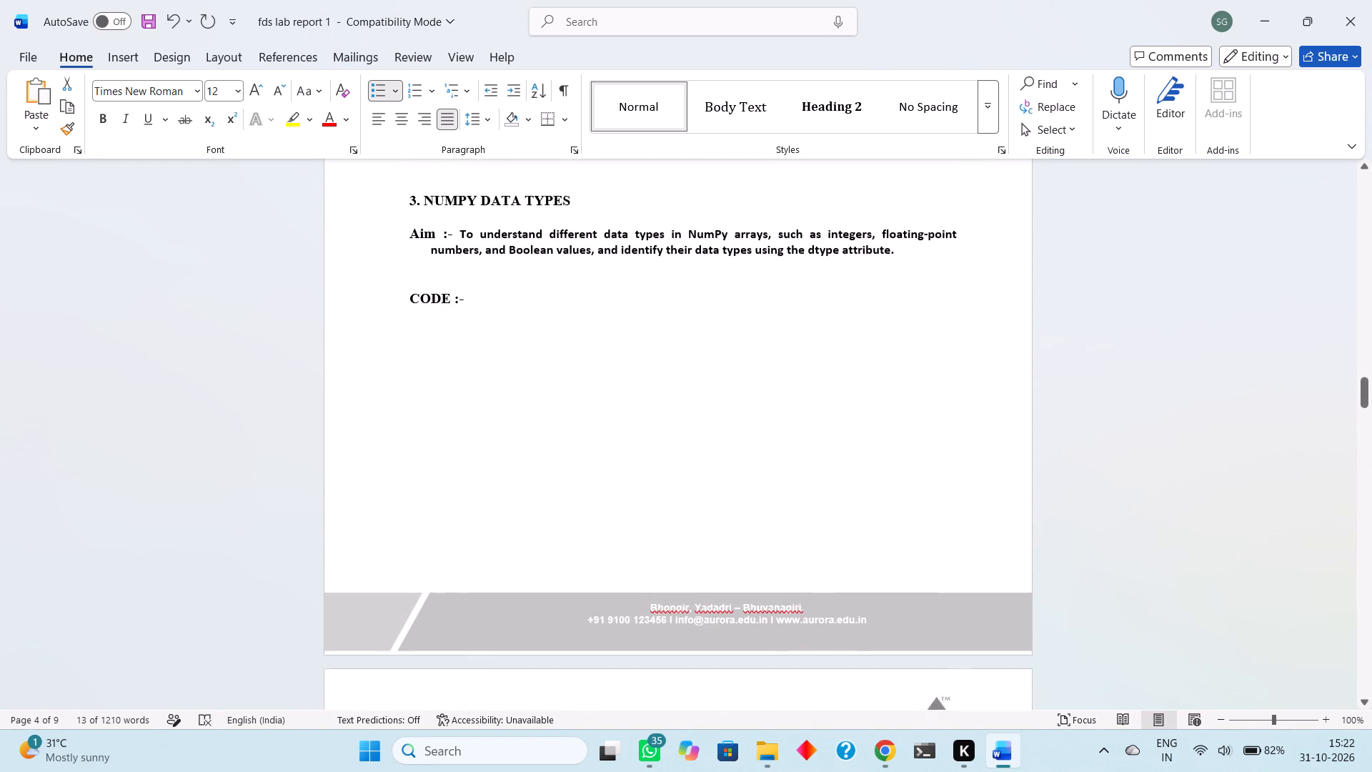
{"action": "scroll", "coordinate": [425, 525], "scroll_direction": "down", "scroll_amount": 1}
{"action": "left_click", "coordinate": [425, 525]}
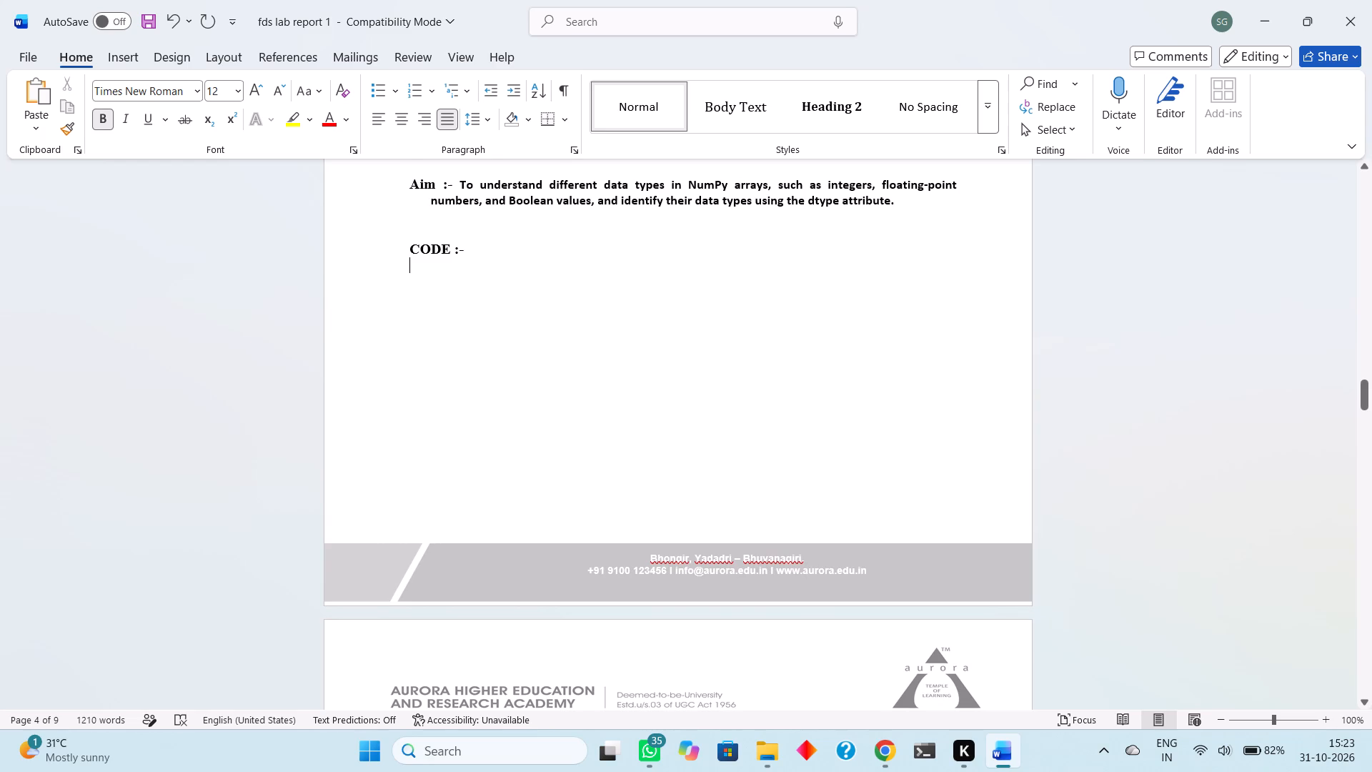
{"action": "key", "text": "Down"}
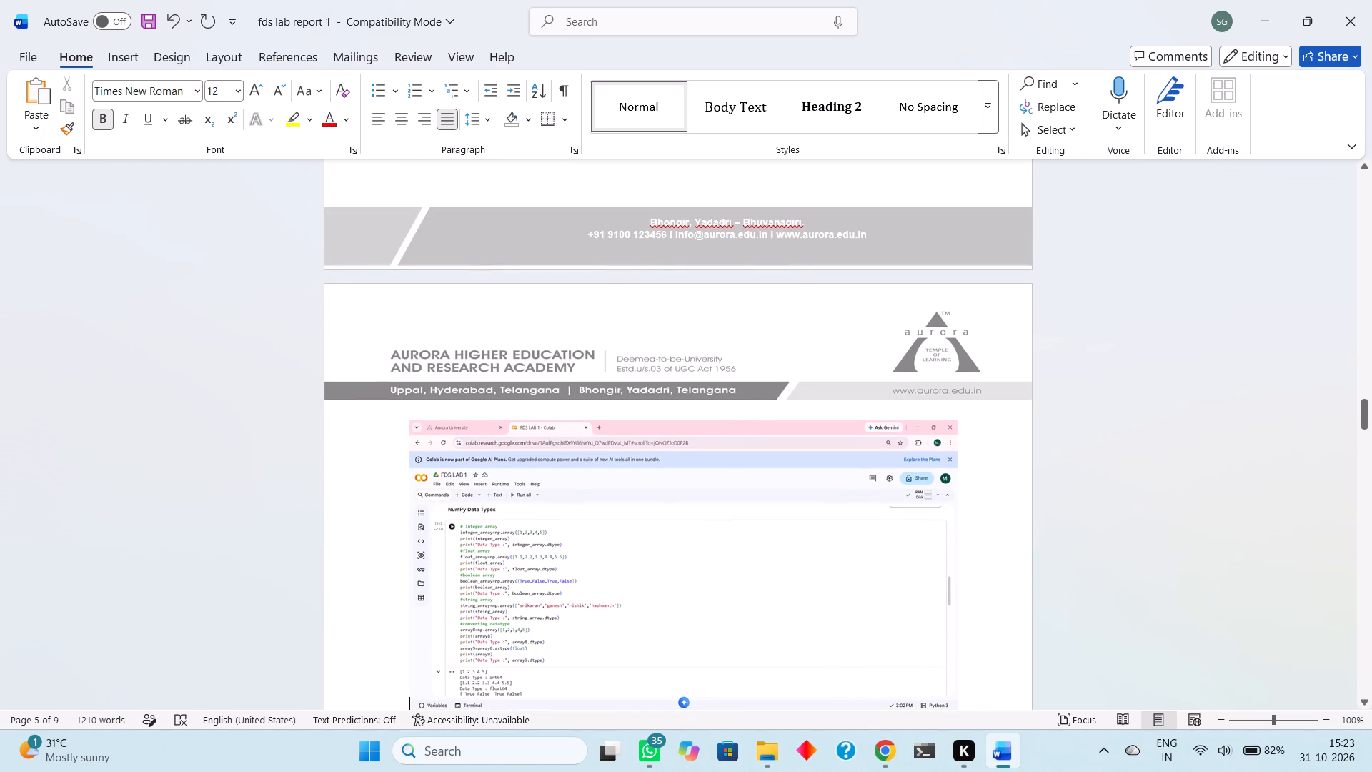
{"action": "left_click", "coordinate": [407, 426]}
{"action": "left_click", "coordinate": [407, 426]}
{"action": "key", "text": "Up"}
{"action": "key", "text": "BackSpace"}
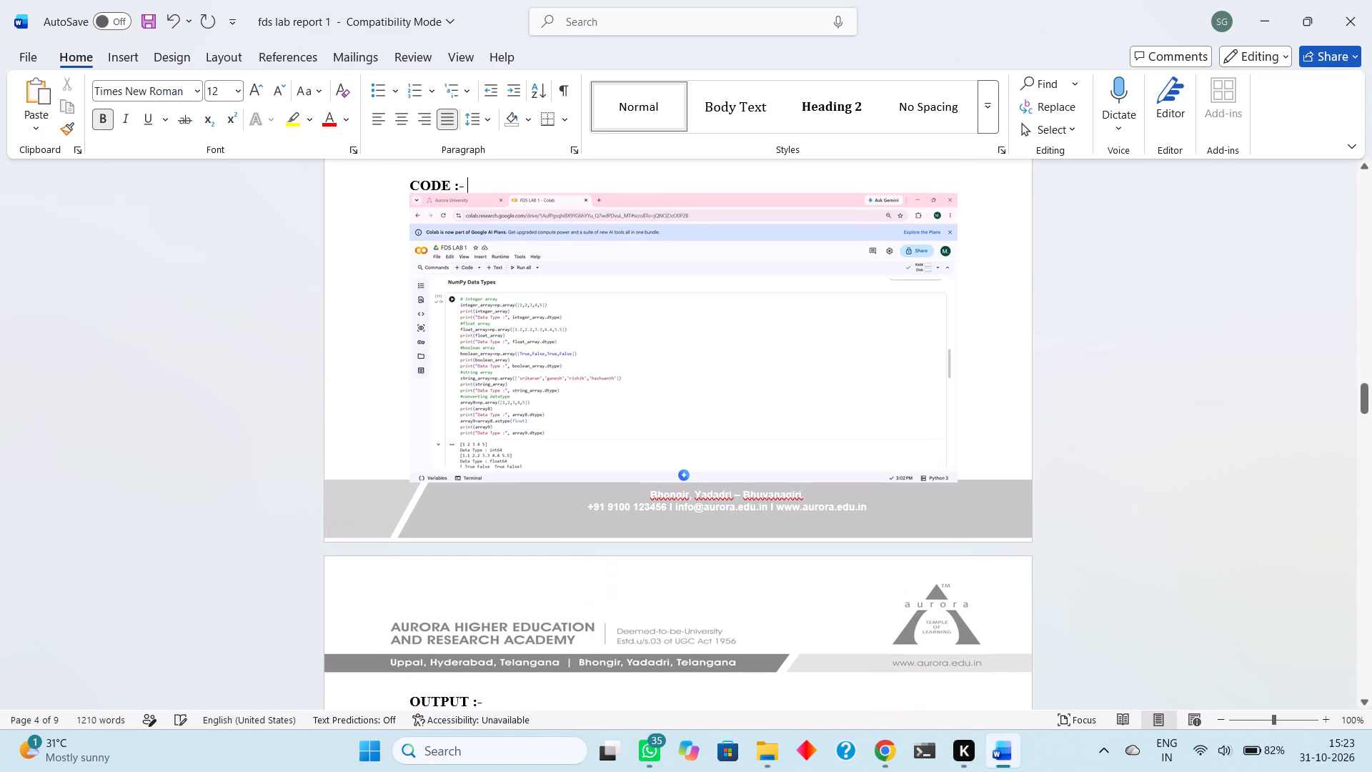
Review the layout from section 2's code and output screenshots through section 3's code, output and bulleted explanation.
{"action": "scroll", "coordinate": [407, 426], "scroll_direction": "up", "scroll_amount": 1}
{"action": "scroll", "coordinate": [407, 426], "scroll_direction": "down", "scroll_amount": 2}
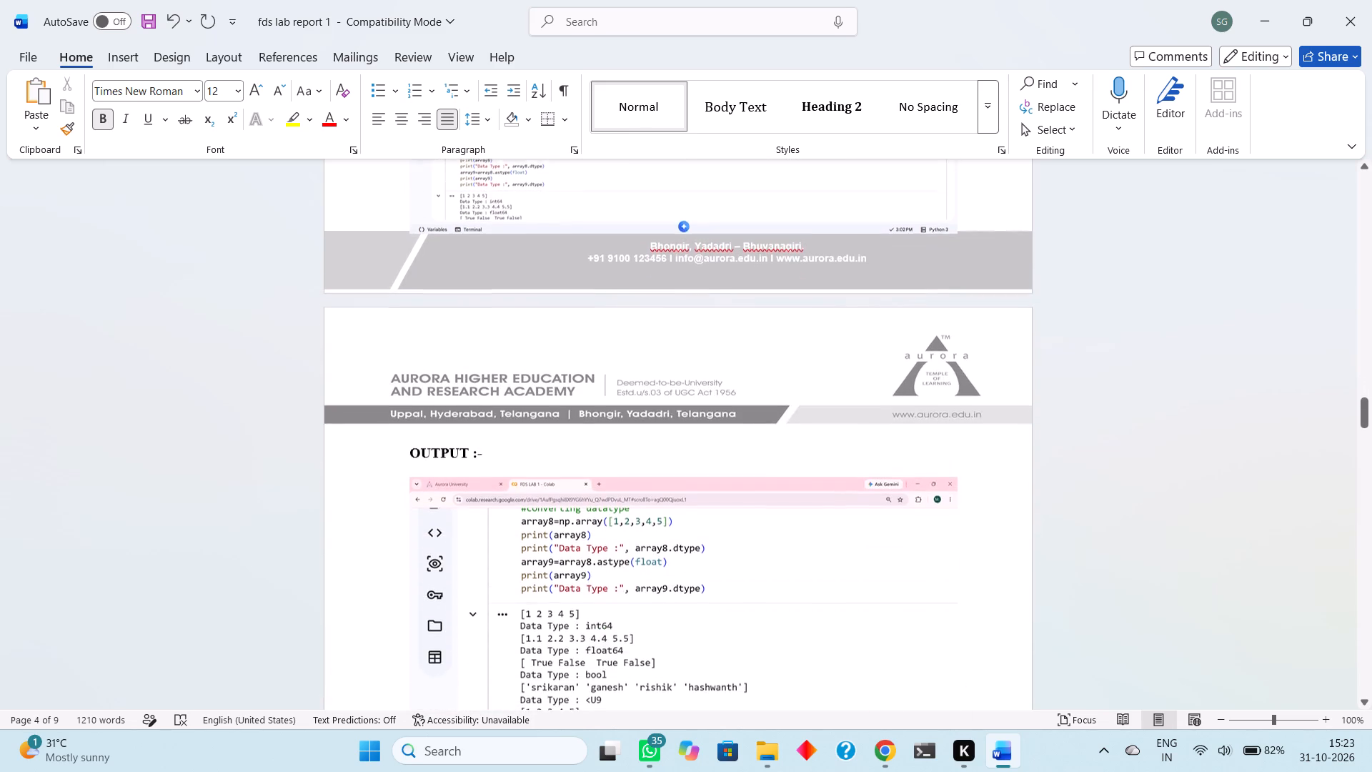
{"action": "scroll", "coordinate": [407, 426], "scroll_direction": "down", "scroll_amount": 1}
{"action": "scroll", "coordinate": [407, 426], "scroll_direction": "up", "scroll_amount": 3}
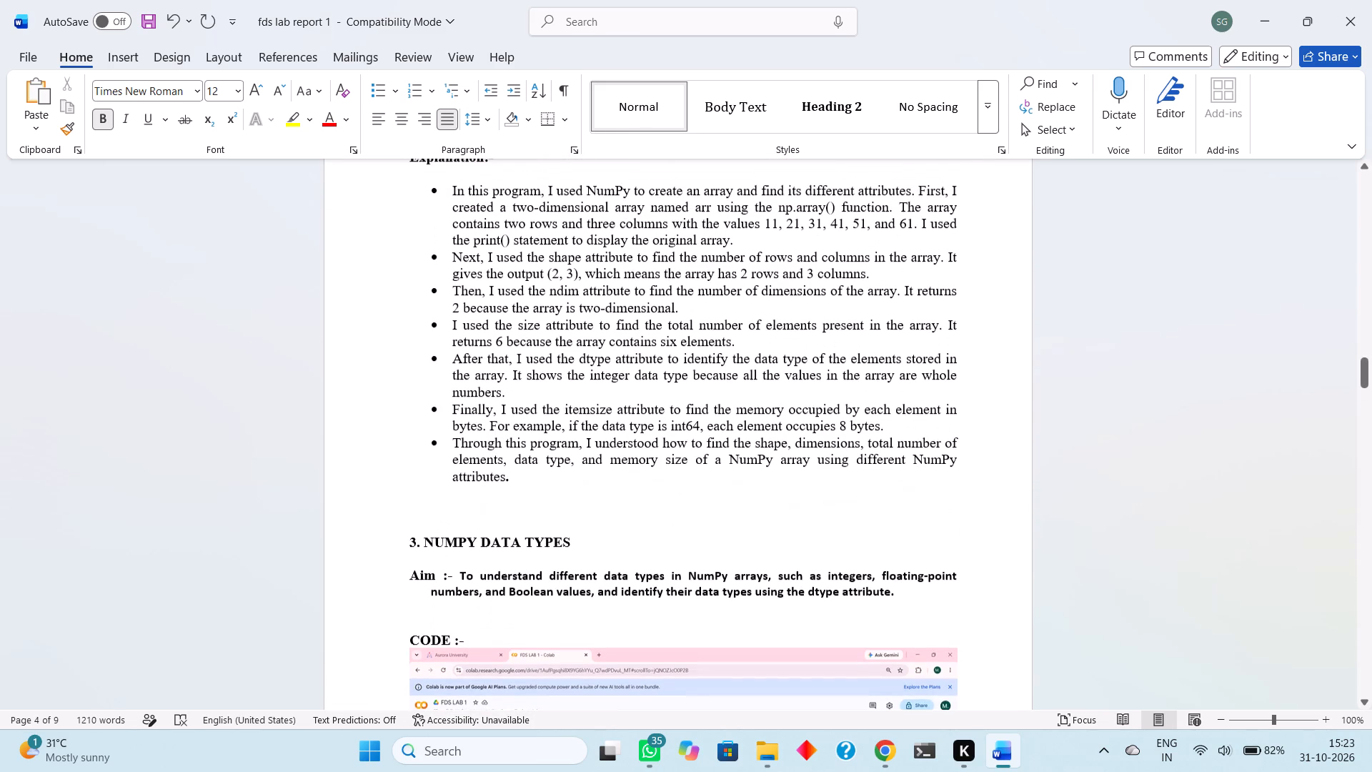
{"action": "scroll", "coordinate": [407, 426], "scroll_direction": "up", "scroll_amount": 1}
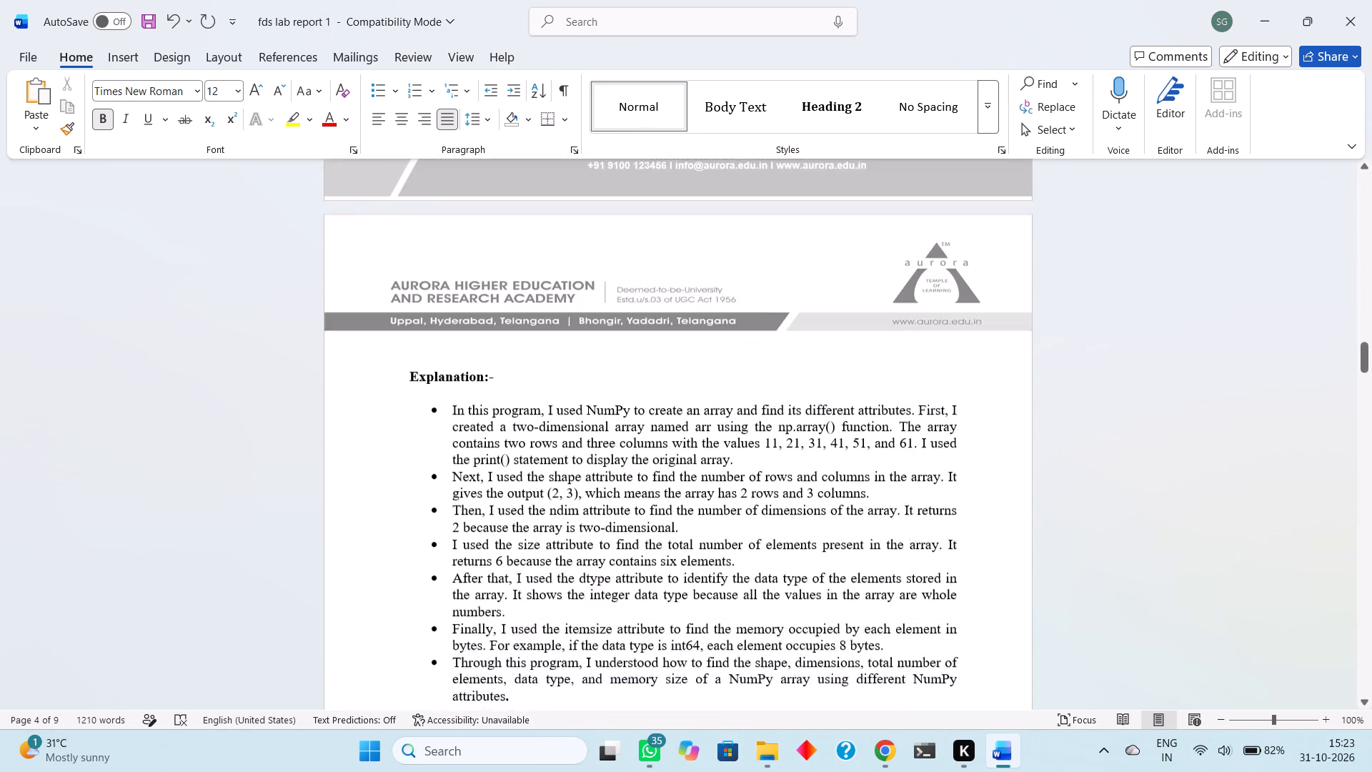
{"action": "scroll", "coordinate": [407, 426], "scroll_direction": "up", "scroll_amount": 1}
{"action": "scroll", "coordinate": [407, 426], "scroll_direction": "down", "scroll_amount": 2}
{"action": "scroll", "coordinate": [407, 426], "scroll_direction": "up", "scroll_amount": 2}
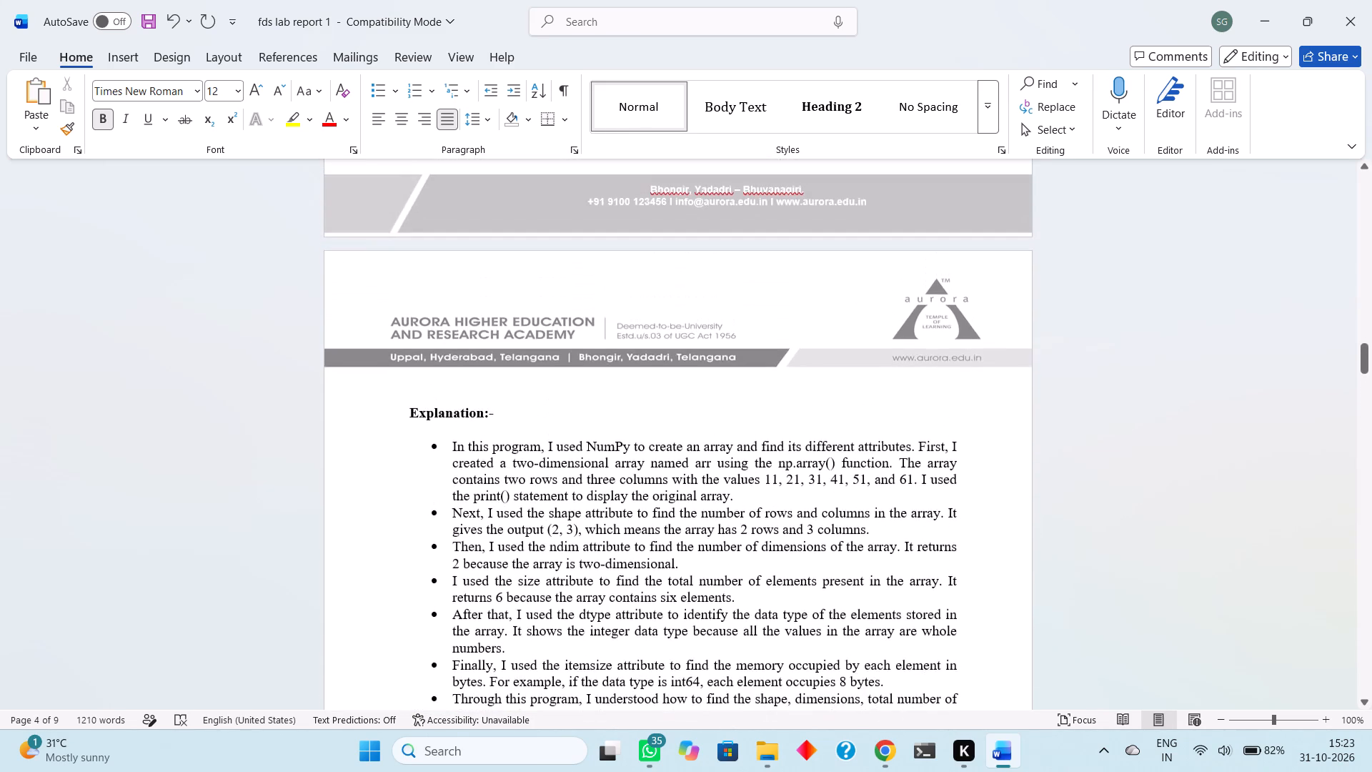
{"action": "scroll", "coordinate": [407, 426], "scroll_direction": "down", "scroll_amount": 1}
{"action": "scroll", "coordinate": [407, 426], "scroll_direction": "up", "scroll_amount": 1}
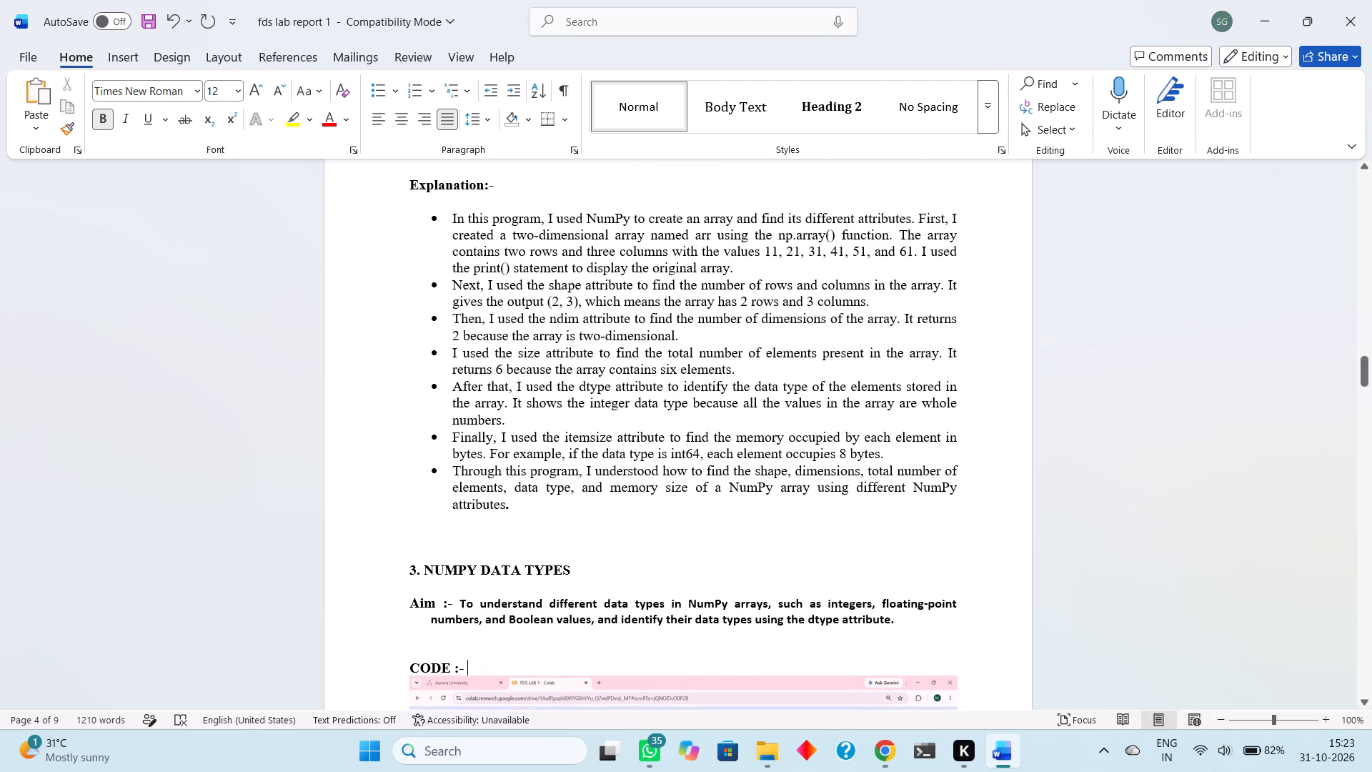
{"action": "scroll", "coordinate": [407, 426], "scroll_direction": "up", "scroll_amount": 4}
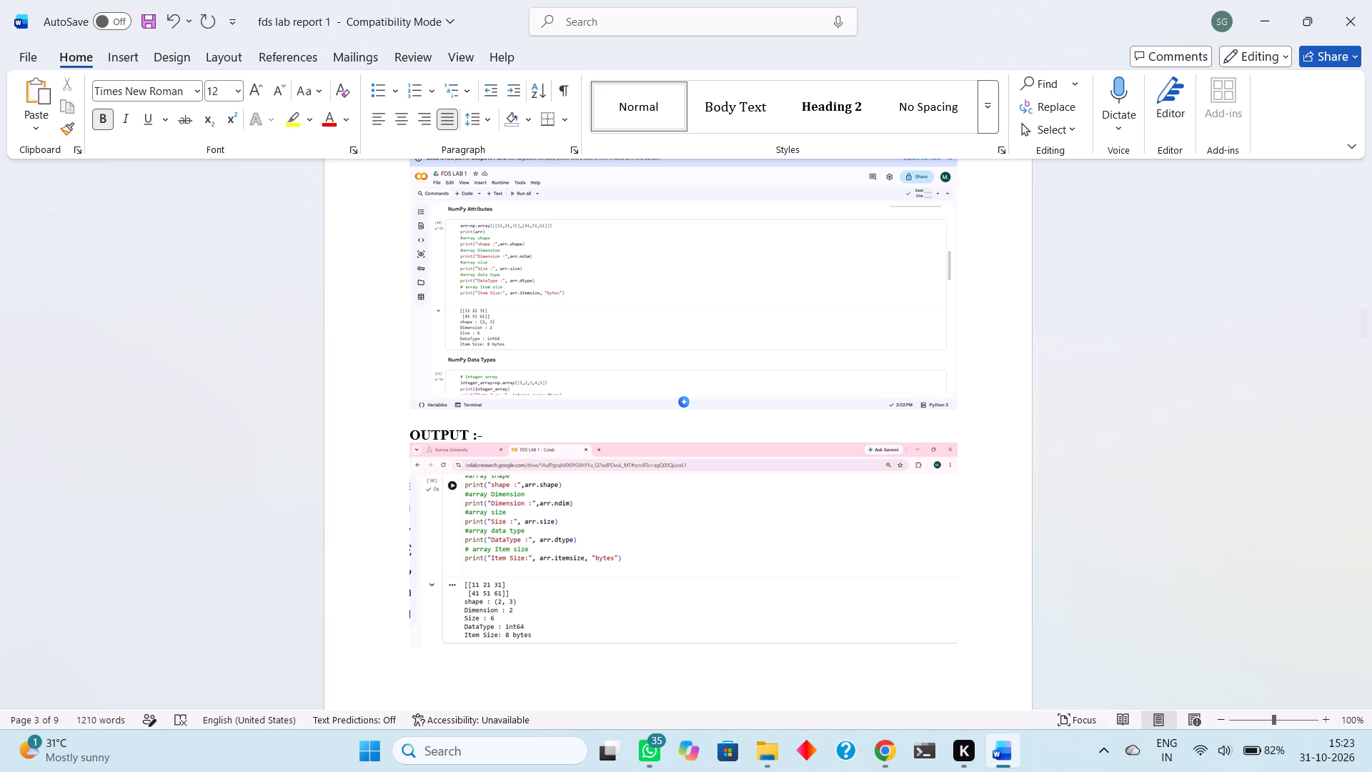
{"action": "scroll", "coordinate": [549, 376], "scroll_direction": "down", "scroll_amount": 2}
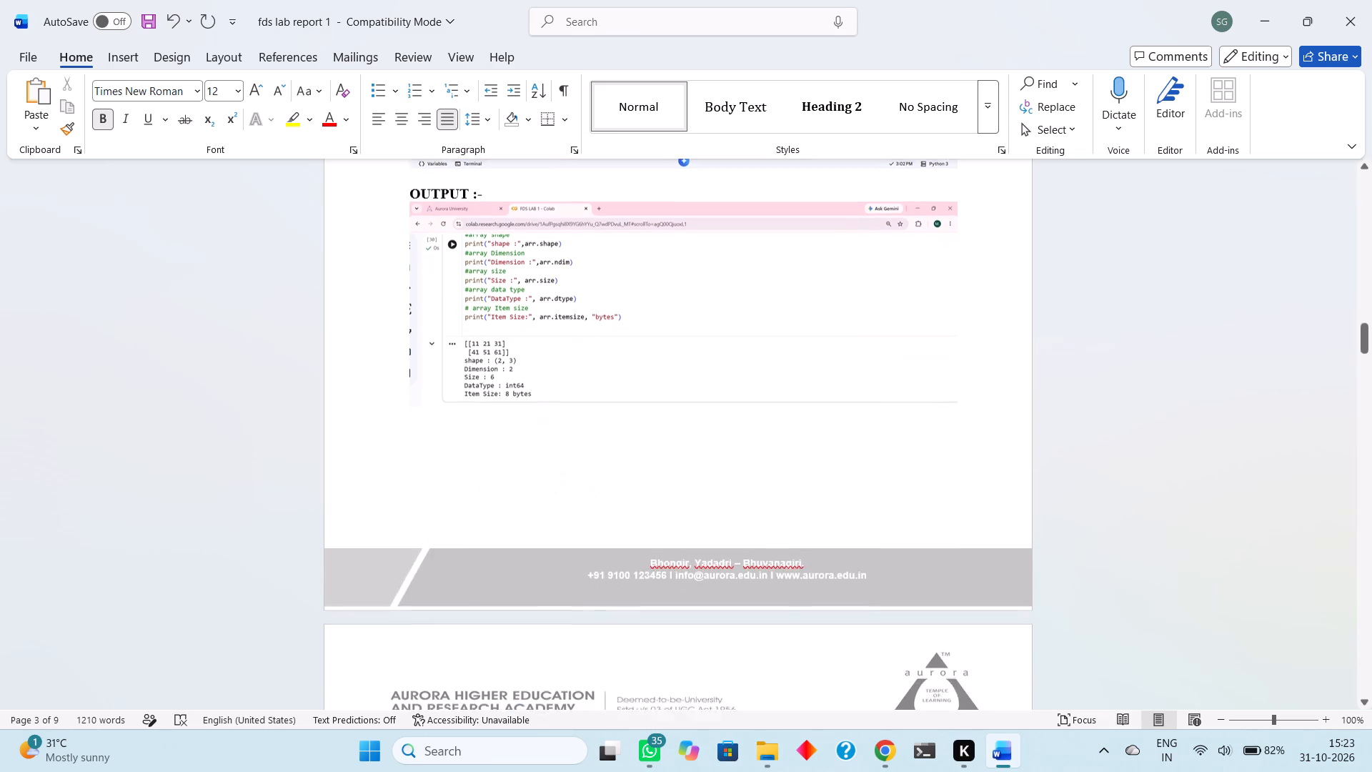
{"action": "scroll", "coordinate": [549, 376], "scroll_direction": "down", "scroll_amount": 2}
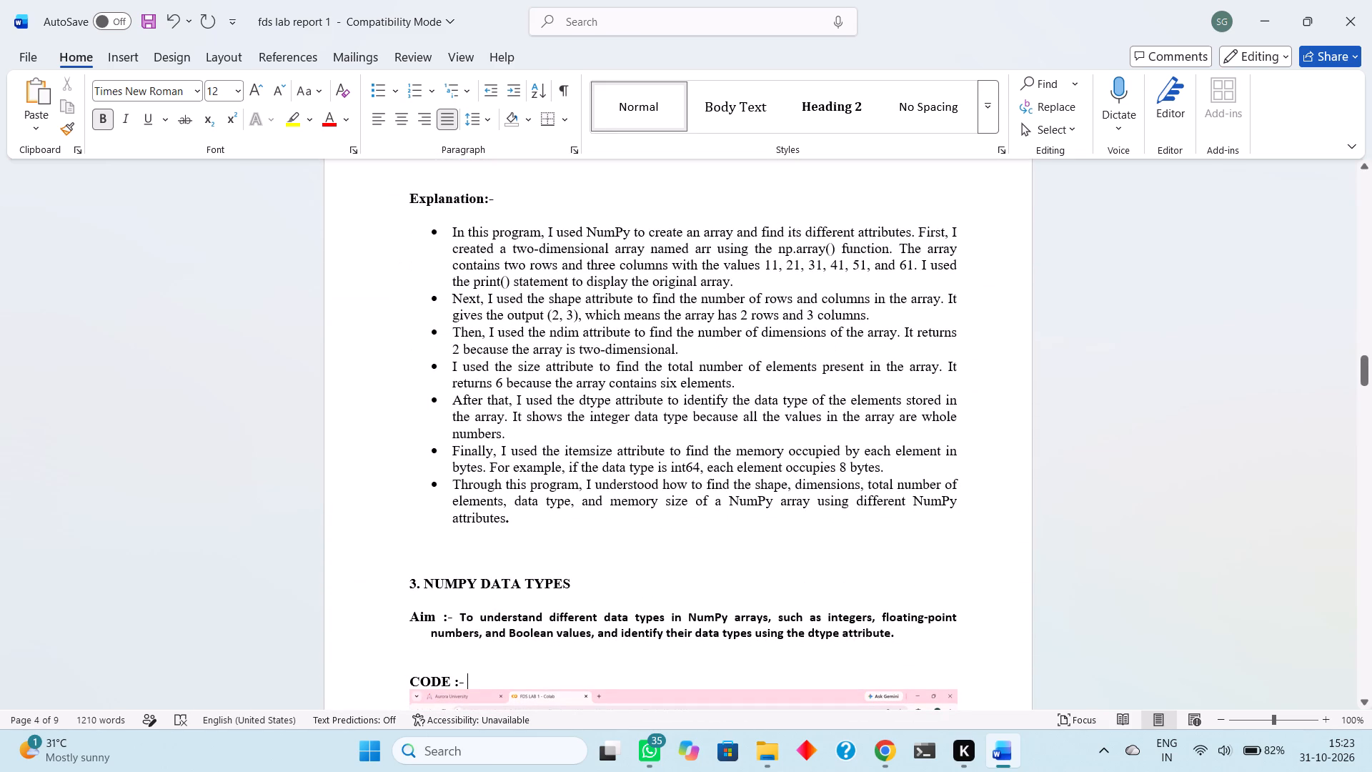
{"action": "scroll", "coordinate": [549, 376], "scroll_direction": "down", "scroll_amount": 3}
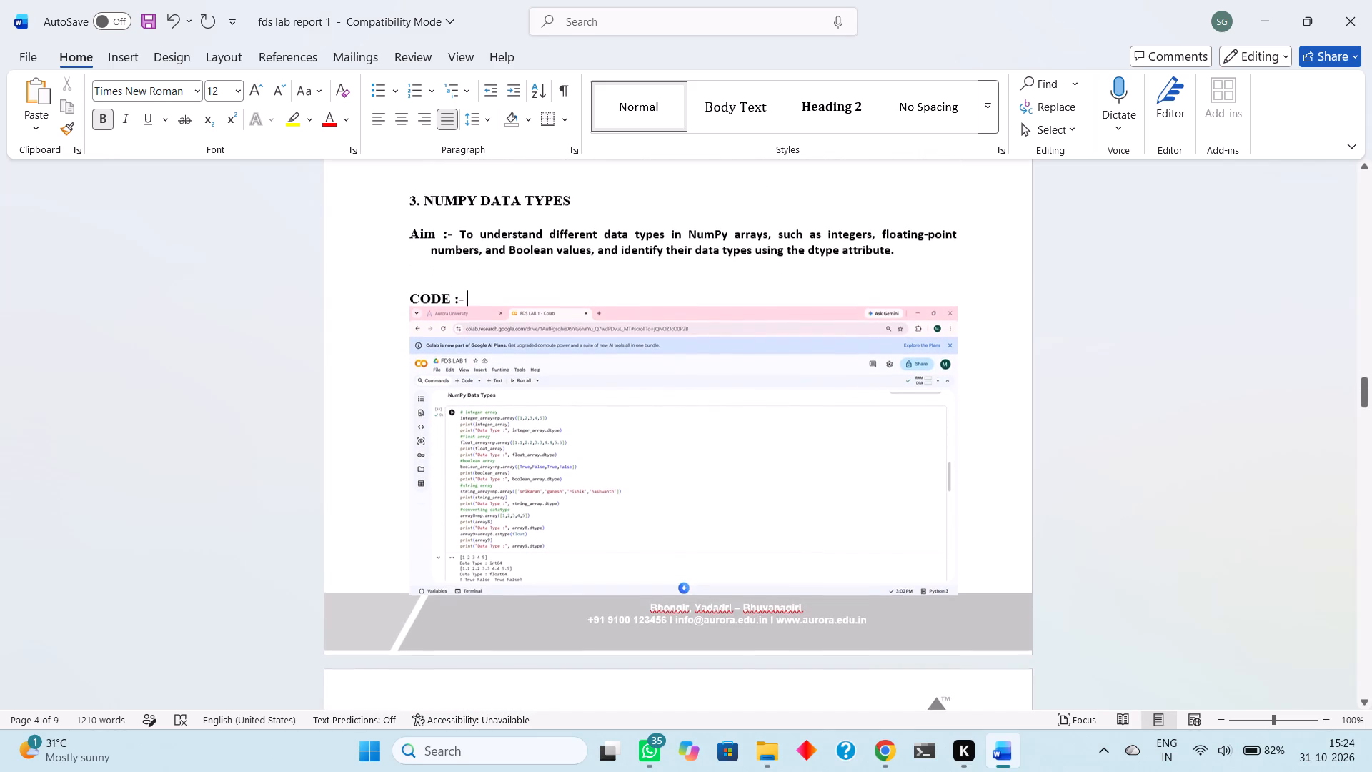
{"action": "scroll", "coordinate": [549, 376], "scroll_direction": "down", "scroll_amount": 4}
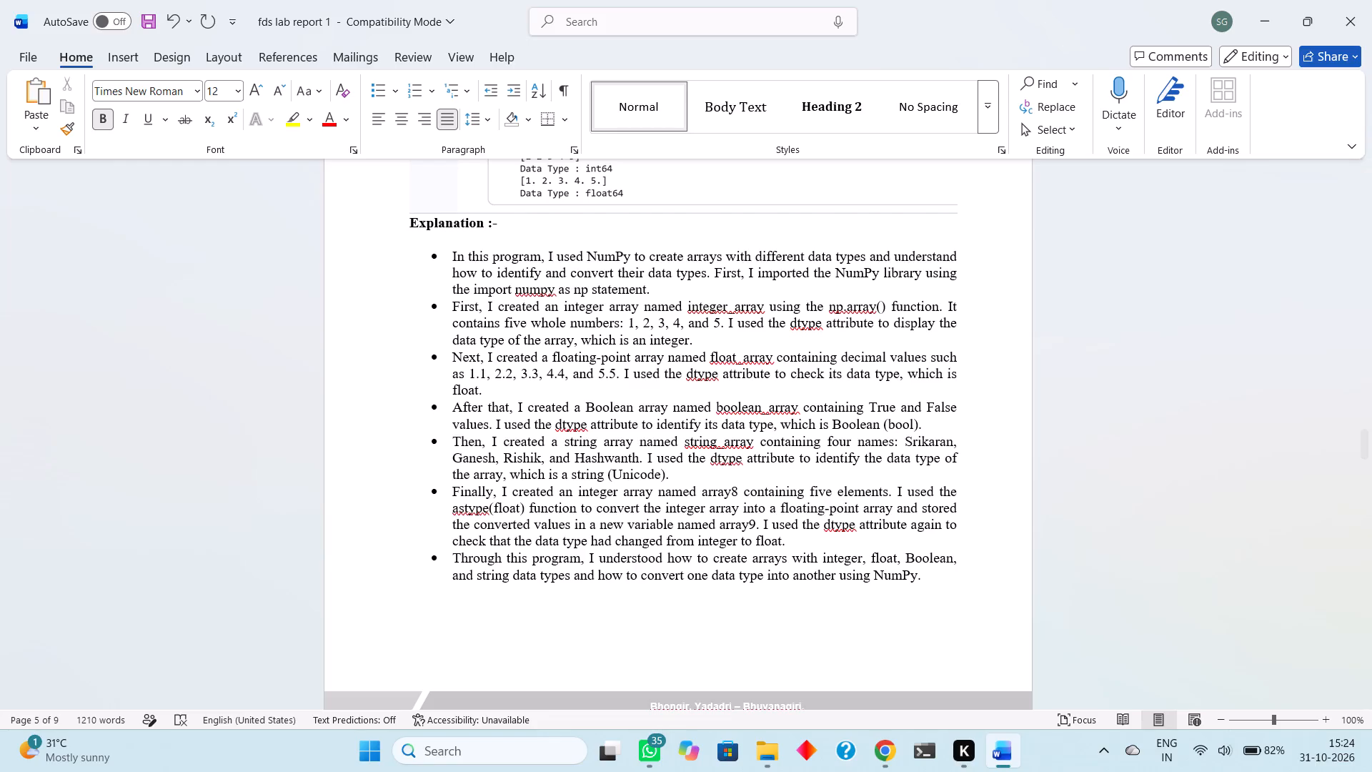
Remove the extra blank lines above the "4. NUMPY ARRAY INDEXING" heading, keeping the heading at the top of the page with its Aim.
{"action": "scroll", "coordinate": [549, 376], "scroll_direction": "down", "scroll_amount": 3}
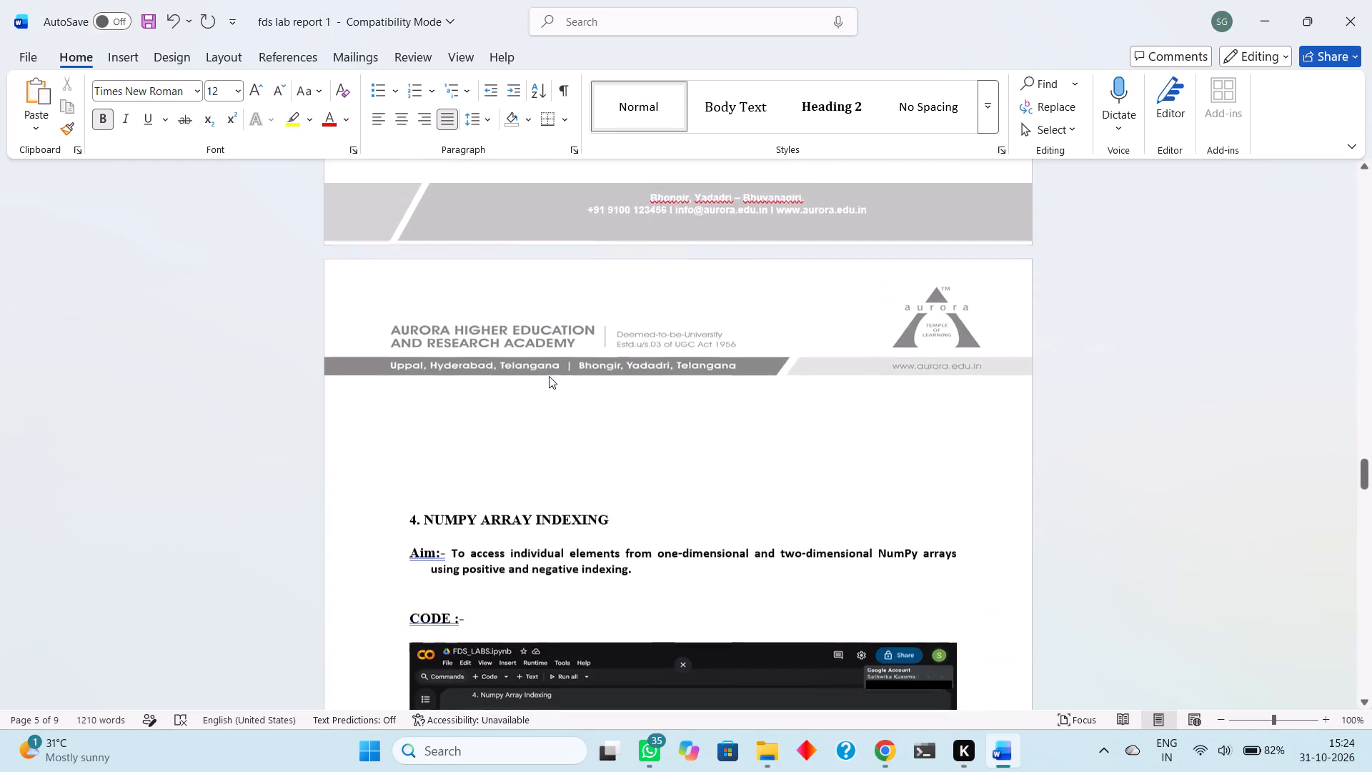
{"action": "scroll", "coordinate": [549, 376], "scroll_direction": "down", "scroll_amount": 1}
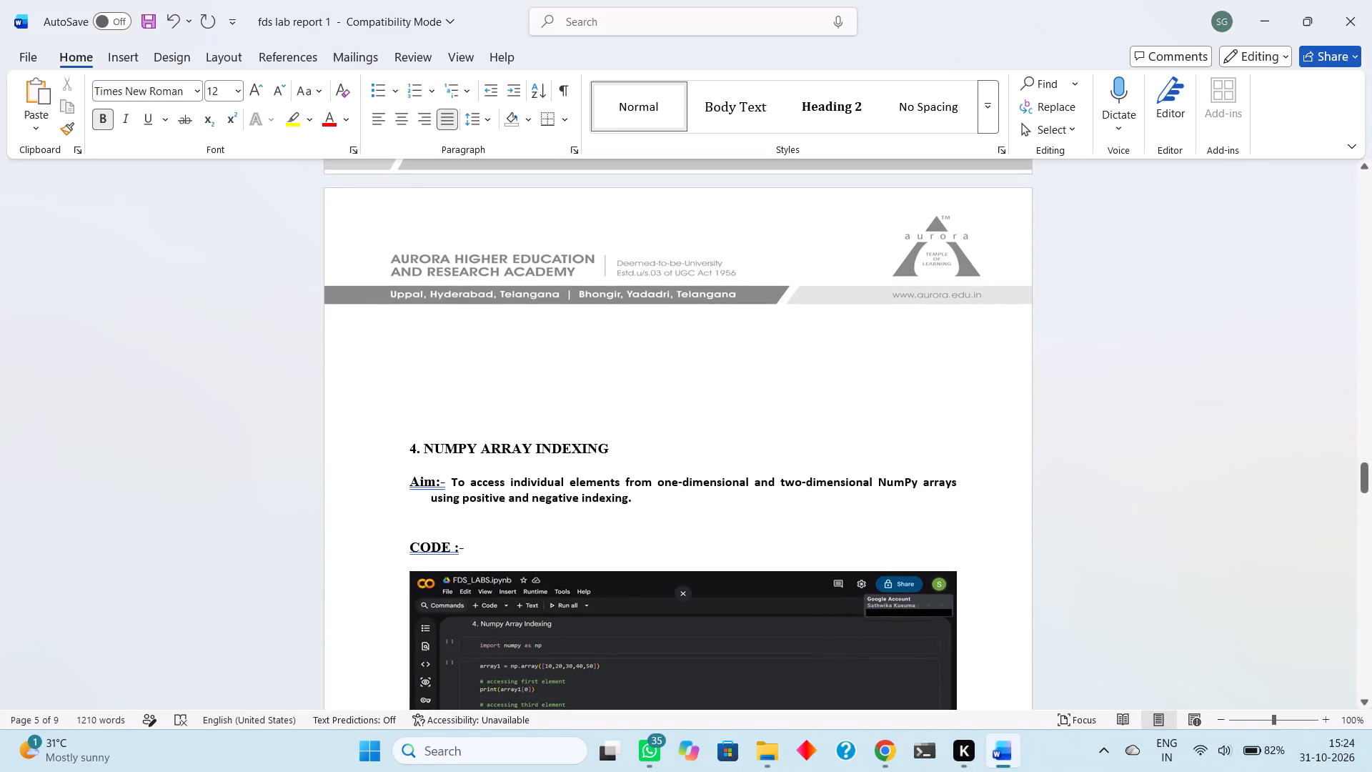
{"action": "left_click", "coordinate": [410, 442]}
{"action": "key", "text": "BackSpace"}
{"action": "key", "text": "BackSpace"}
{"action": "key", "text": "BackSpace"}
{"action": "key", "text": "BackSpace"}
{"action": "key", "text": "BackSpace"}
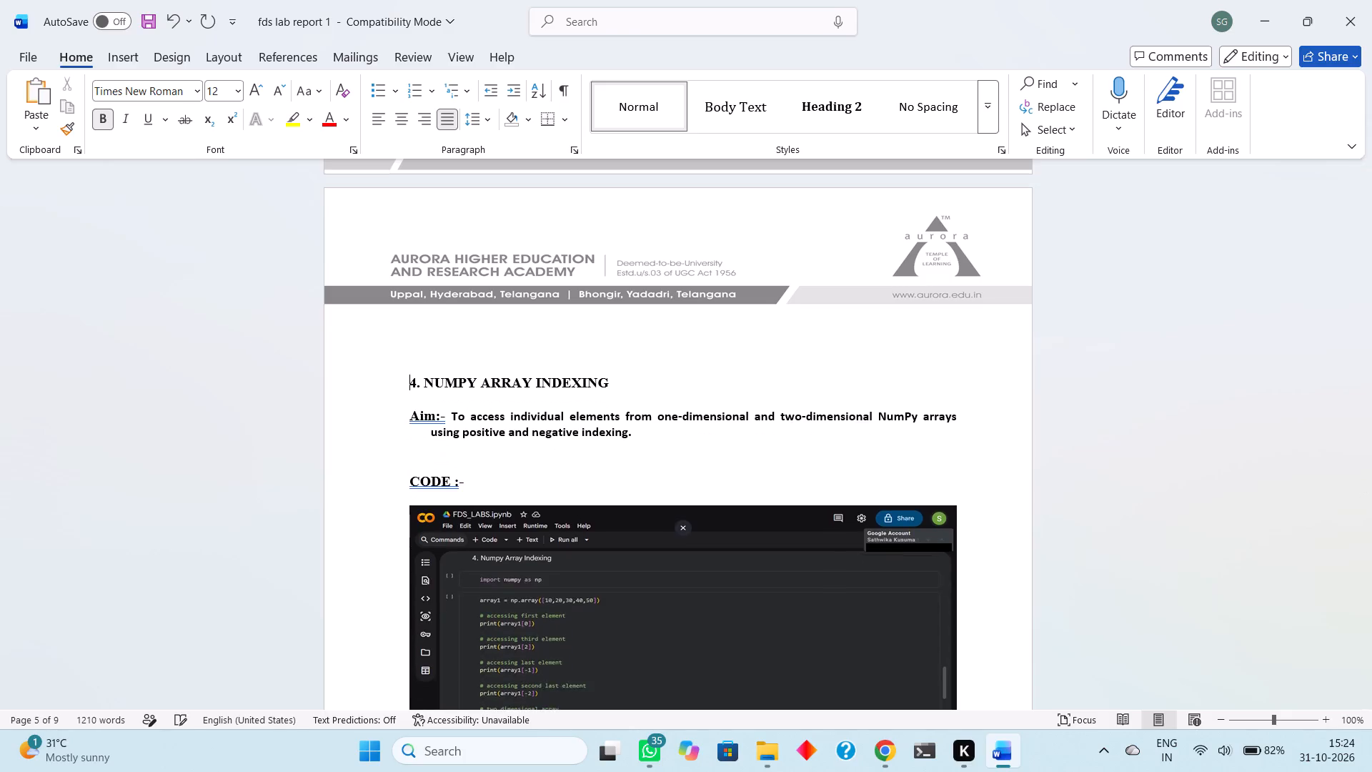
{"action": "key", "text": "BackSpace"}
{"action": "key", "text": "BackSpace"}
{"action": "key", "text": "BackSpace"}
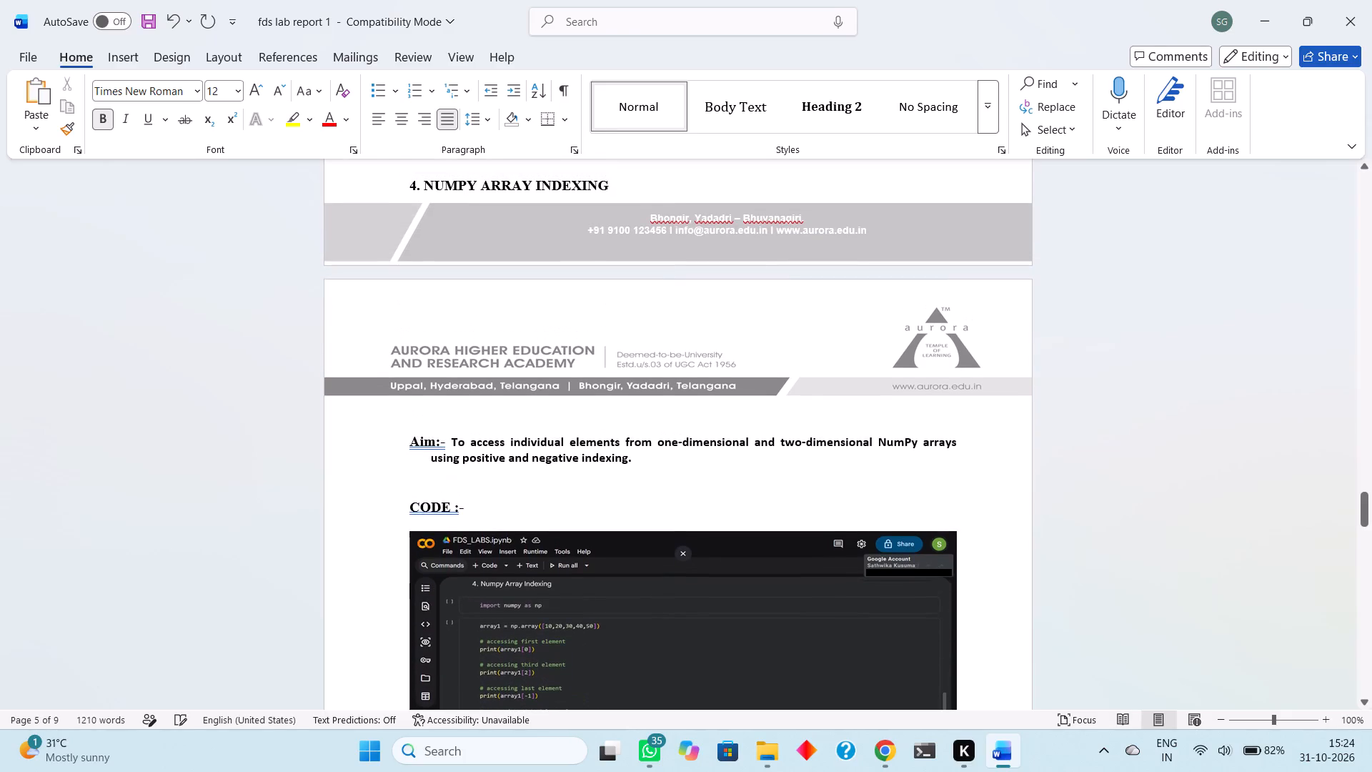
{"action": "key", "text": "Return"}
{"action": "scroll", "coordinate": [486, 516], "scroll_direction": "down", "scroll_amount": 1}
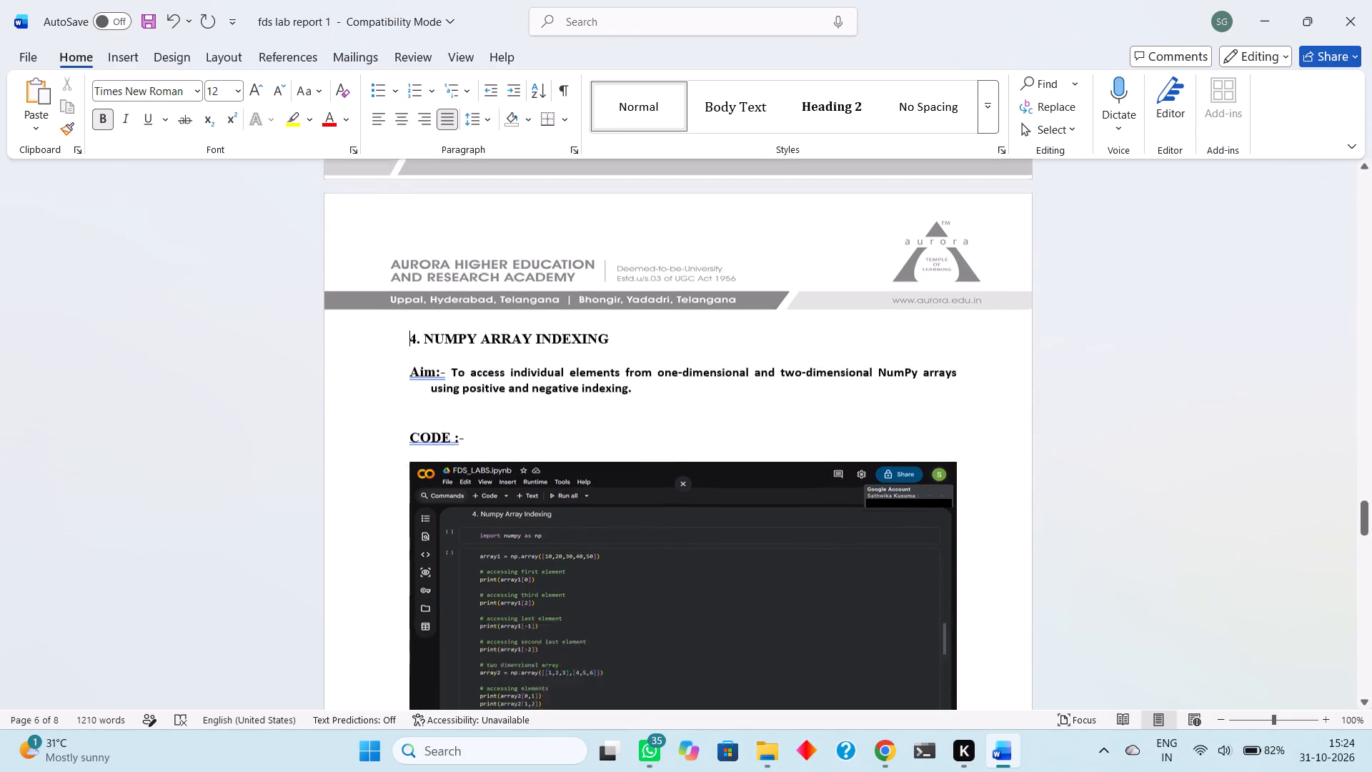
Review section 4's code, output and explanation and the start of section 5, NumPy Array Slicing.
{"action": "scroll", "coordinate": [486, 516], "scroll_direction": "down", "scroll_amount": 1}
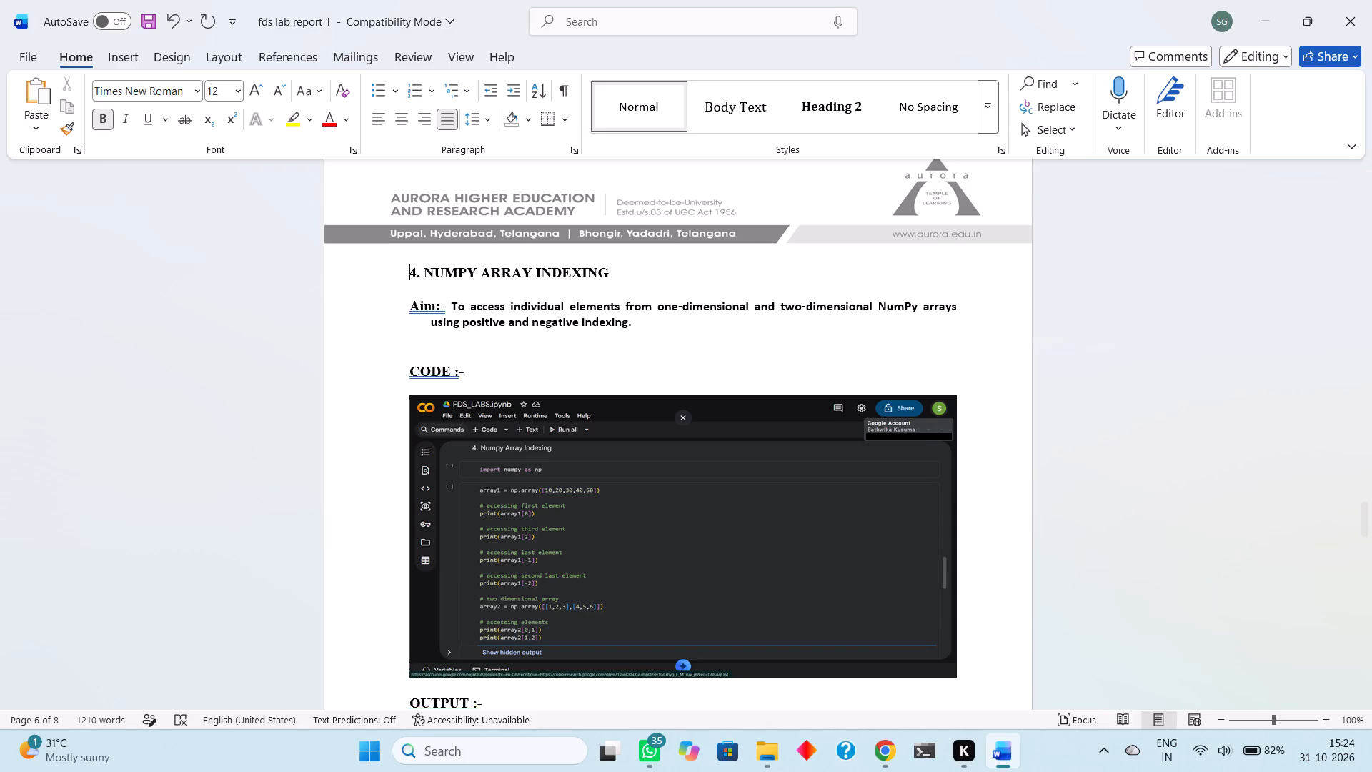
{"action": "scroll", "coordinate": [486, 516], "scroll_direction": "down", "scroll_amount": 7}
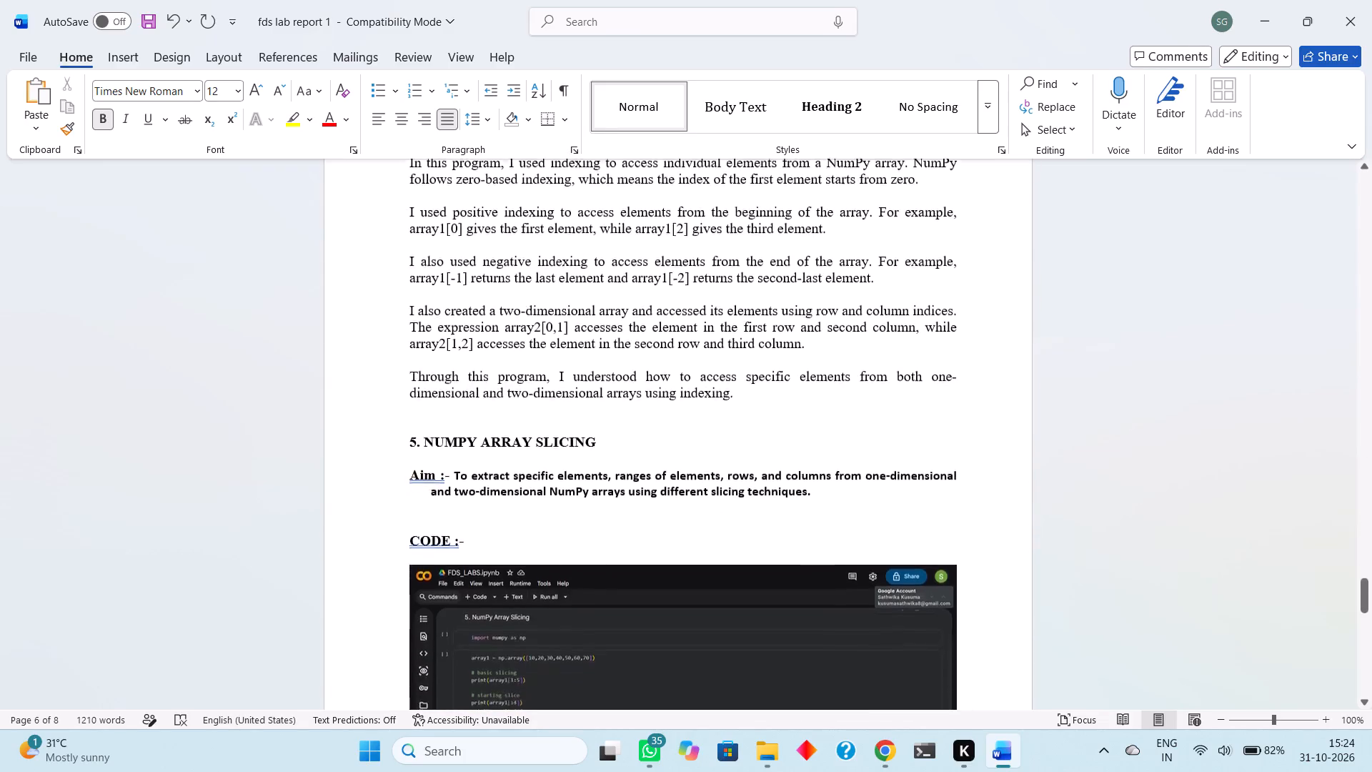
{"action": "scroll", "coordinate": [486, 516], "scroll_direction": "down", "scroll_amount": 1}
{"action": "scroll", "coordinate": [486, 516], "scroll_direction": "up", "scroll_amount": 3}
{"action": "scroll", "coordinate": [486, 516], "scroll_direction": "down", "scroll_amount": 5}
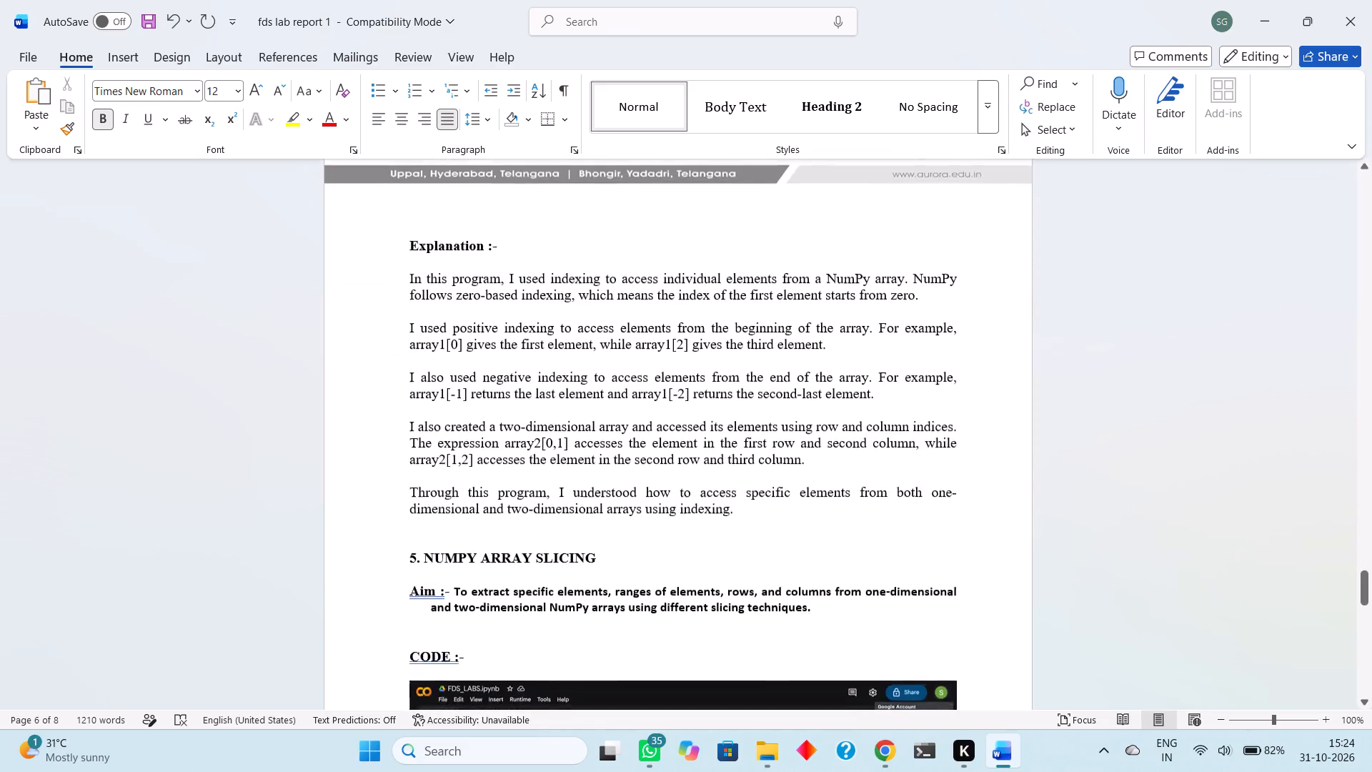
{"action": "scroll", "coordinate": [486, 516], "scroll_direction": "down", "scroll_amount": 1}
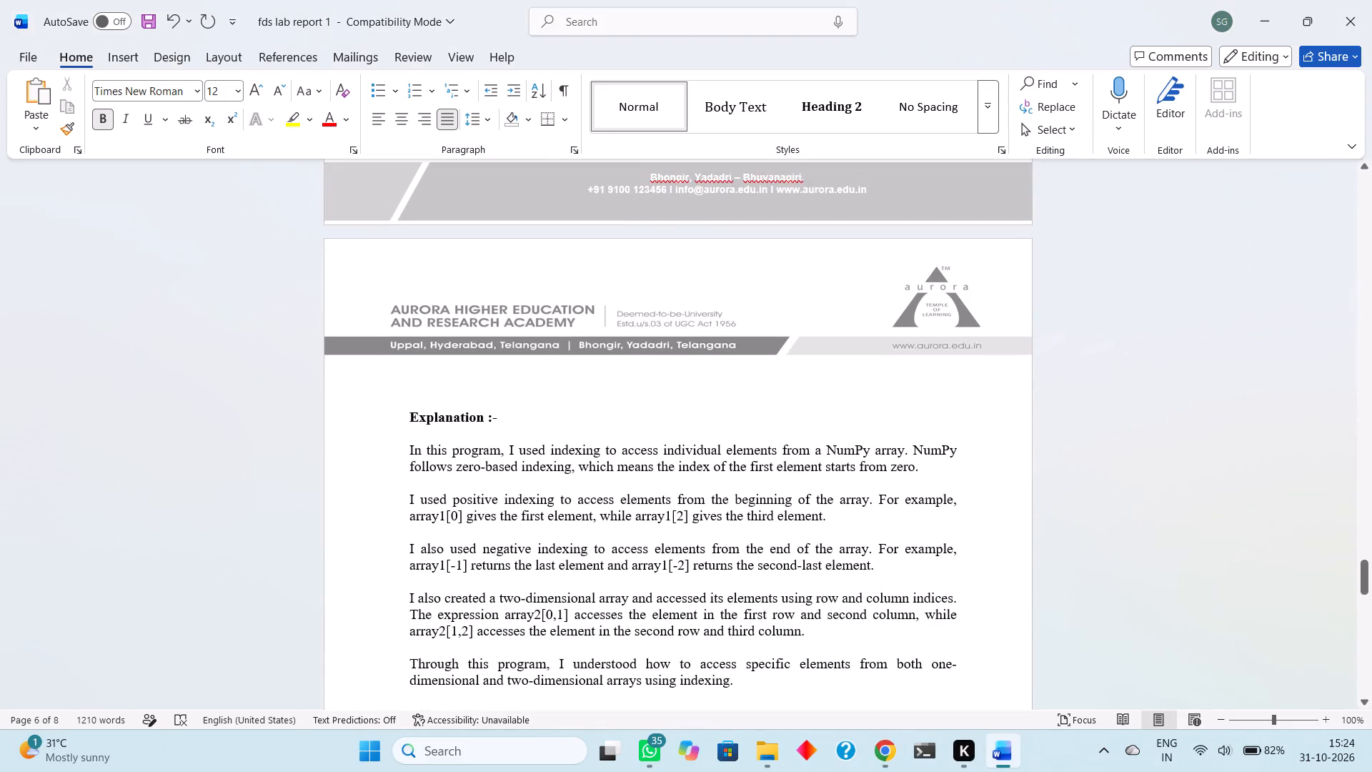
Check the layout of sections 1 to 3's code, output and explanations against section 4, ending at the "4. NUMPY ARRAY INDEXING" heading.
{"action": "scroll", "coordinate": [898, 652], "scroll_direction": "up", "scroll_amount": 3}
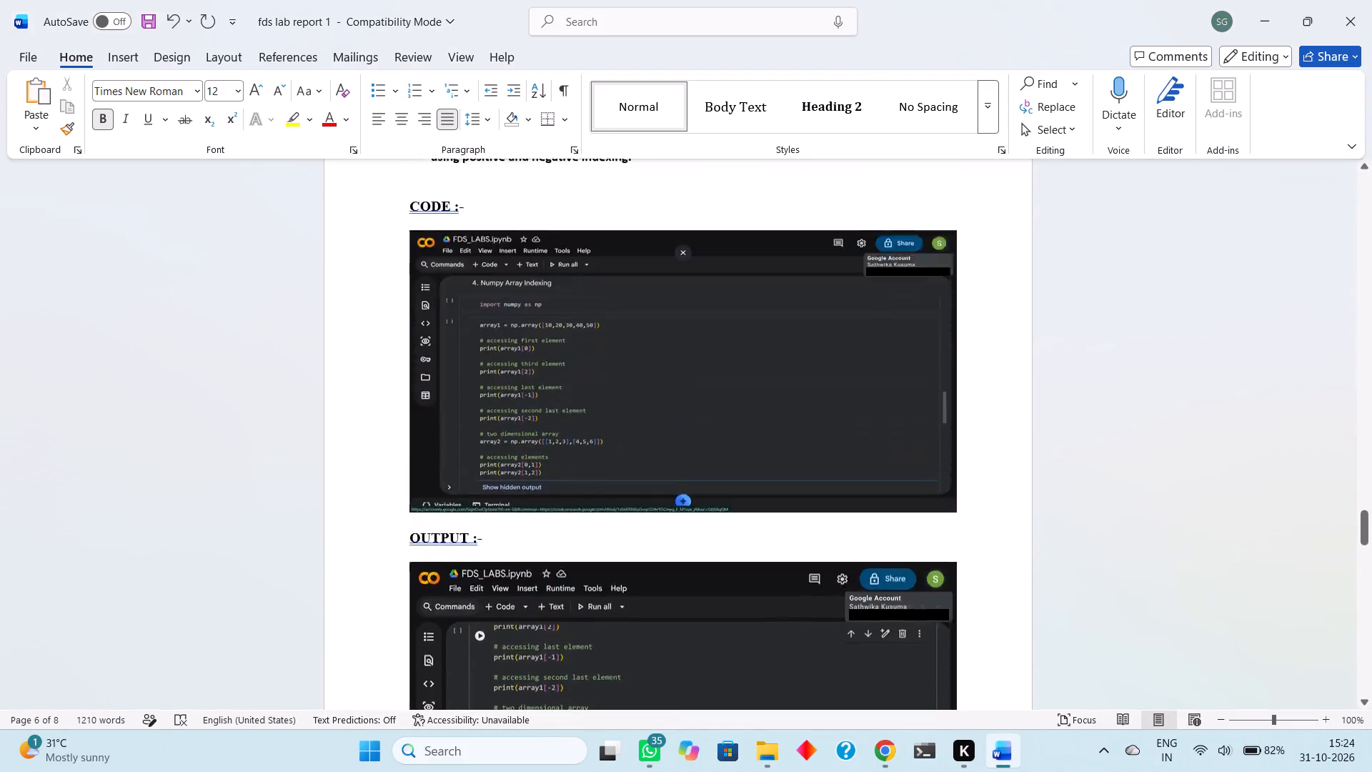
{"action": "scroll", "coordinate": [898, 652], "scroll_direction": "up", "scroll_amount": 4}
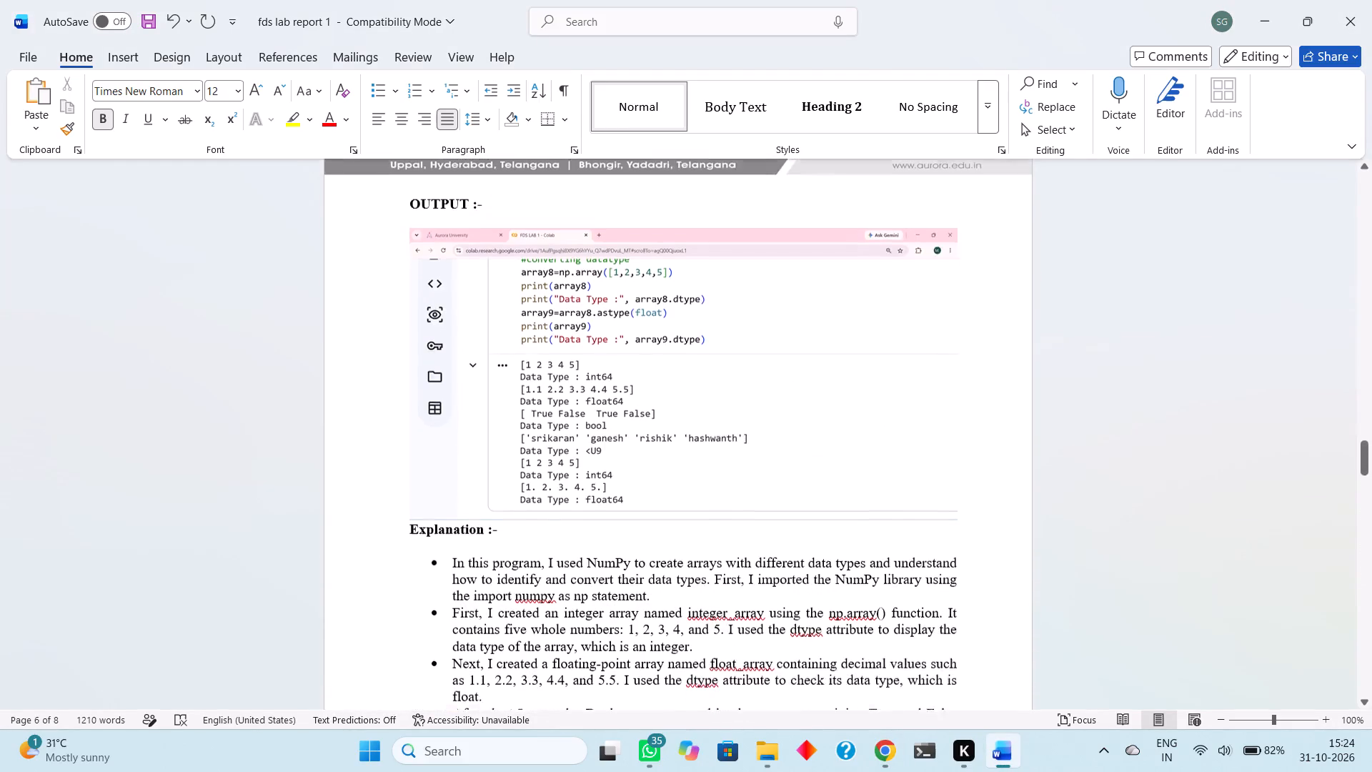
{"action": "scroll", "coordinate": [898, 652], "scroll_direction": "down", "scroll_amount": 2}
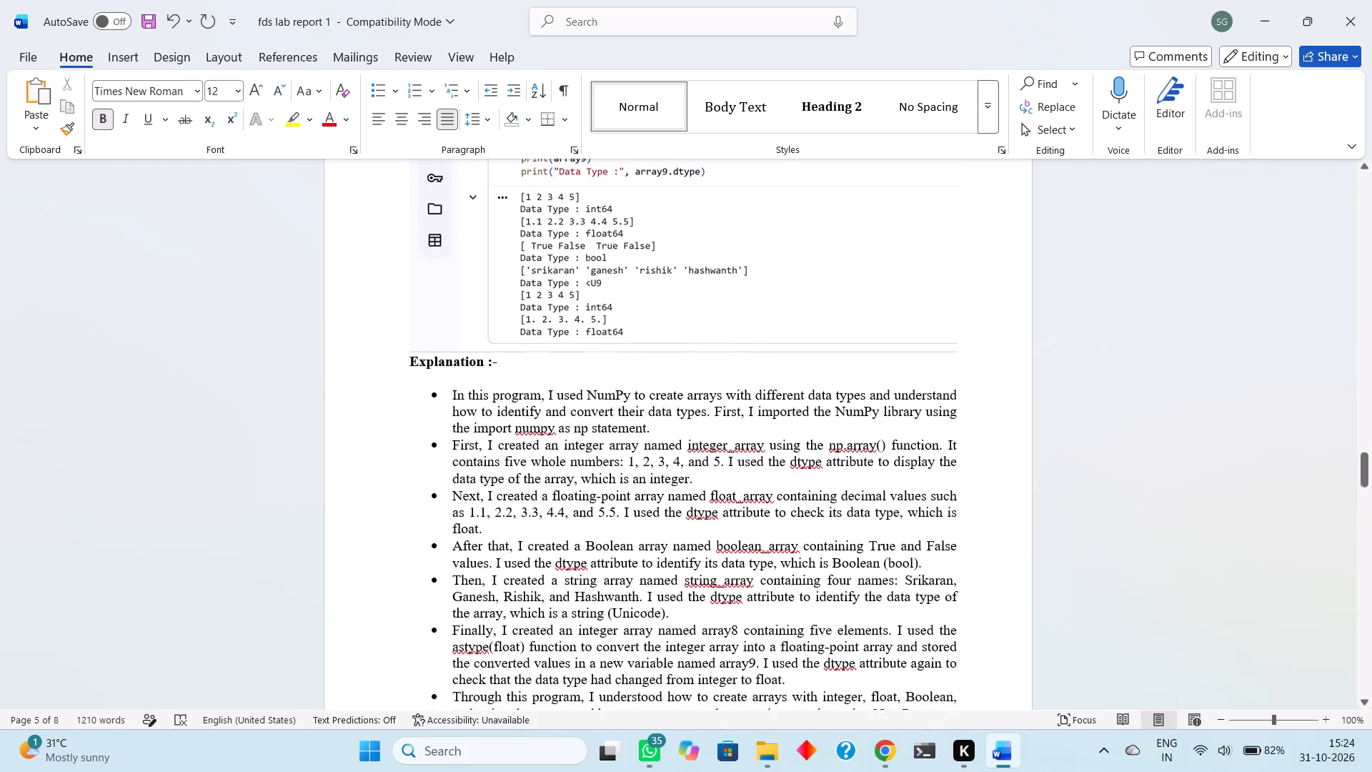
{"action": "scroll", "coordinate": [898, 652], "scroll_direction": "down", "scroll_amount": 2}
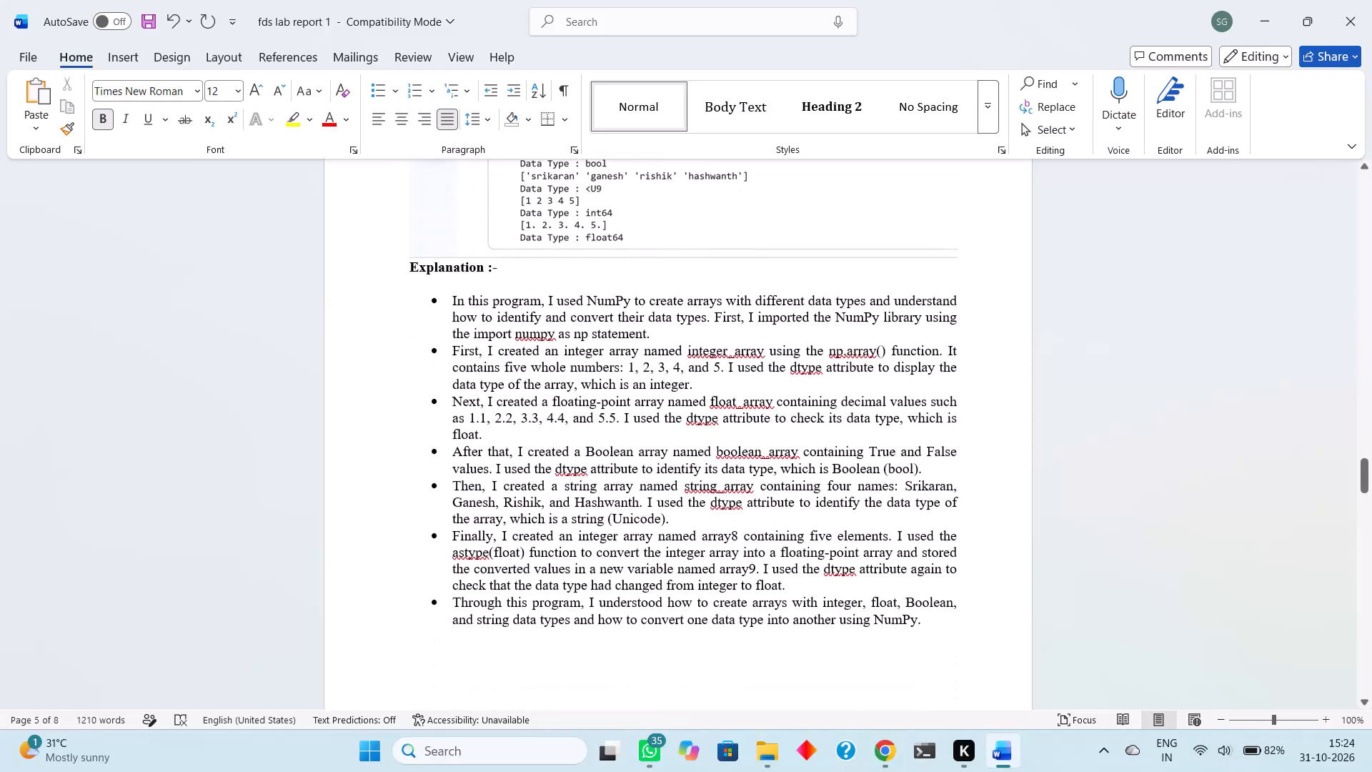
{"action": "scroll", "coordinate": [797, 585], "scroll_direction": "up", "scroll_amount": 15}
{"action": "scroll", "coordinate": [797, 585], "scroll_direction": "up", "scroll_amount": 20}
{"action": "scroll", "coordinate": [797, 585], "scroll_direction": "up", "scroll_amount": 13}
{"action": "scroll", "coordinate": [797, 585], "scroll_direction": "down", "scroll_amount": 2}
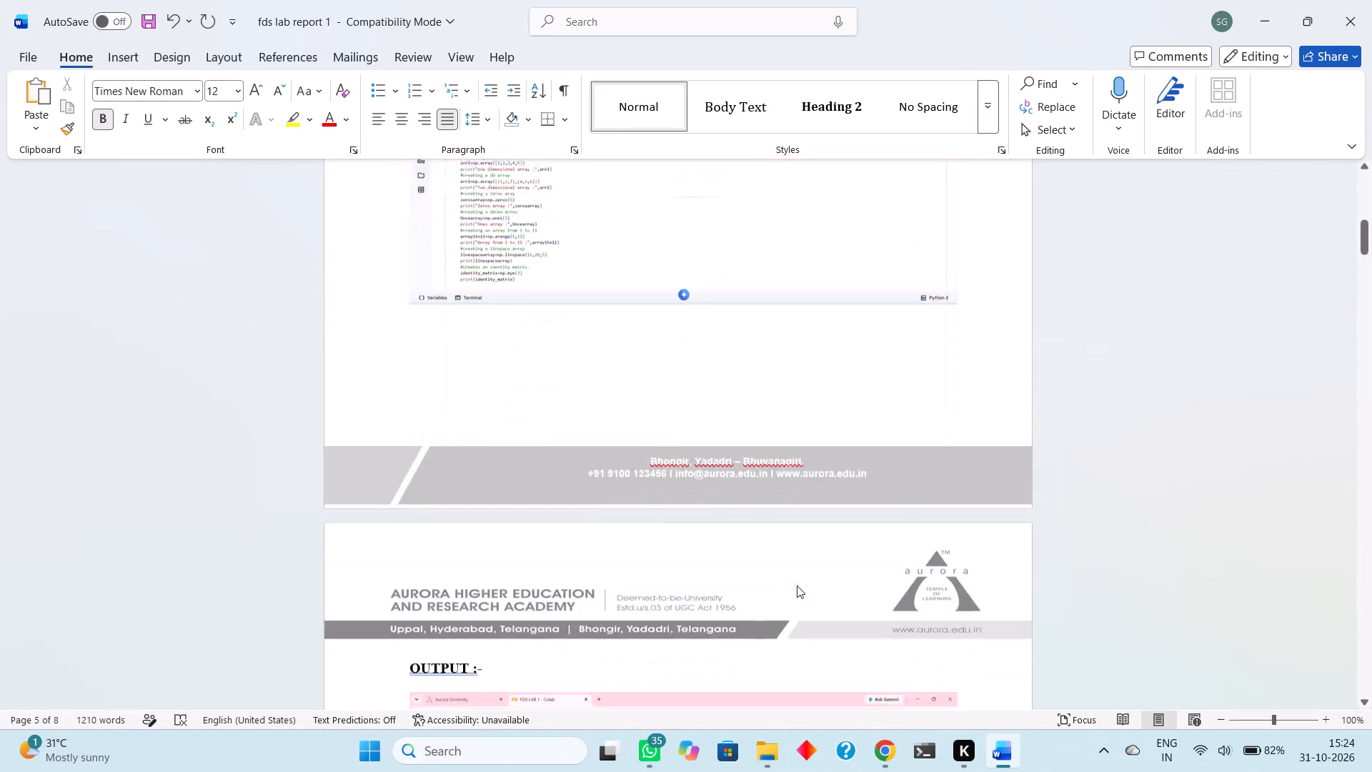
{"action": "scroll", "coordinate": [797, 585], "scroll_direction": "down", "scroll_amount": 4}
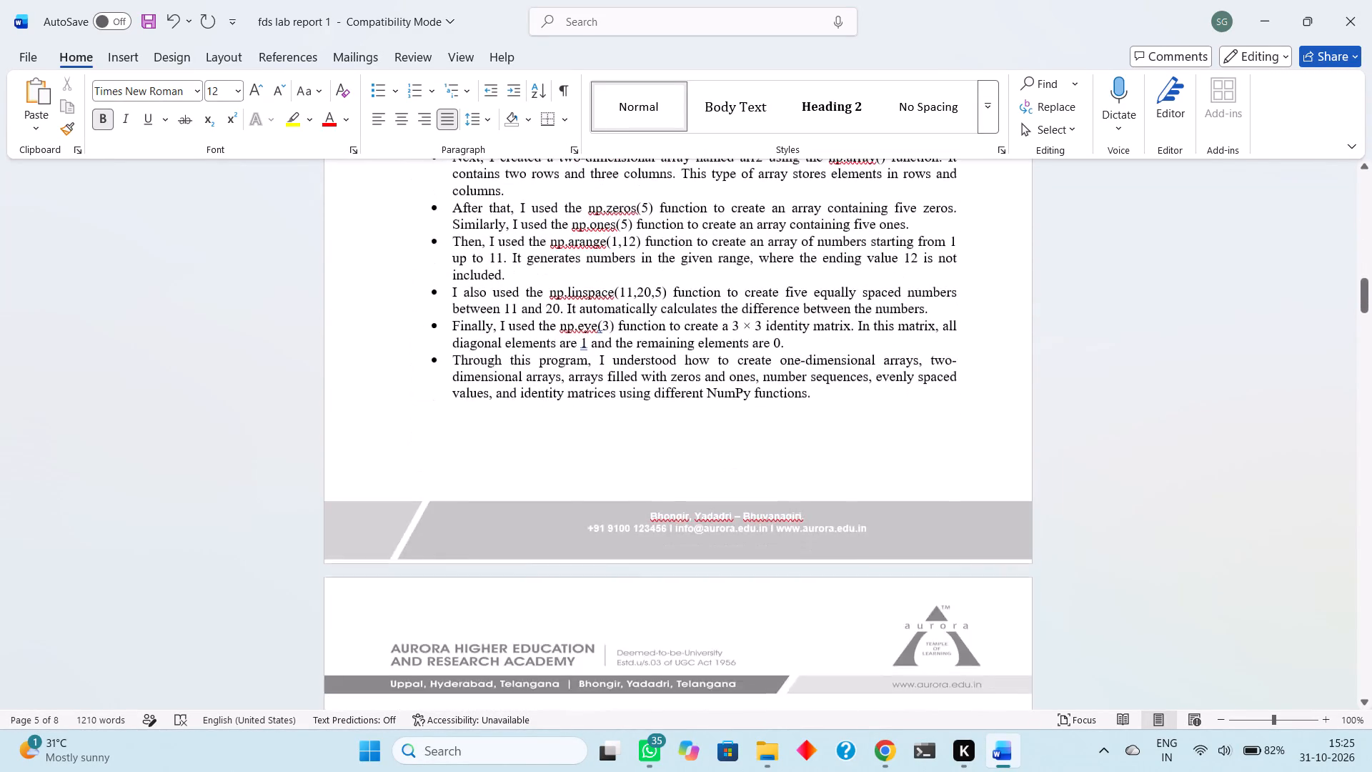
{"action": "scroll", "coordinate": [797, 585], "scroll_direction": "down", "scroll_amount": 4}
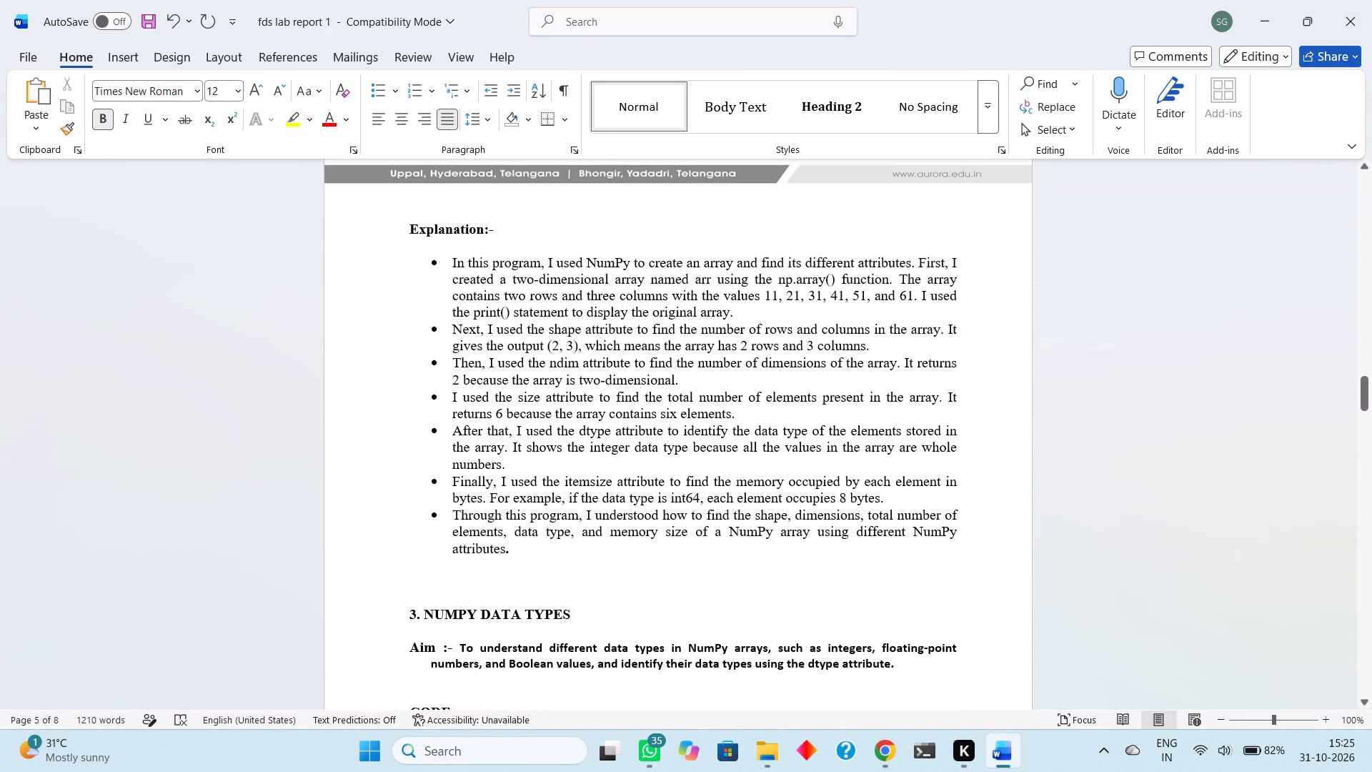
{"action": "scroll", "coordinate": [797, 585], "scroll_direction": "down", "scroll_amount": 3}
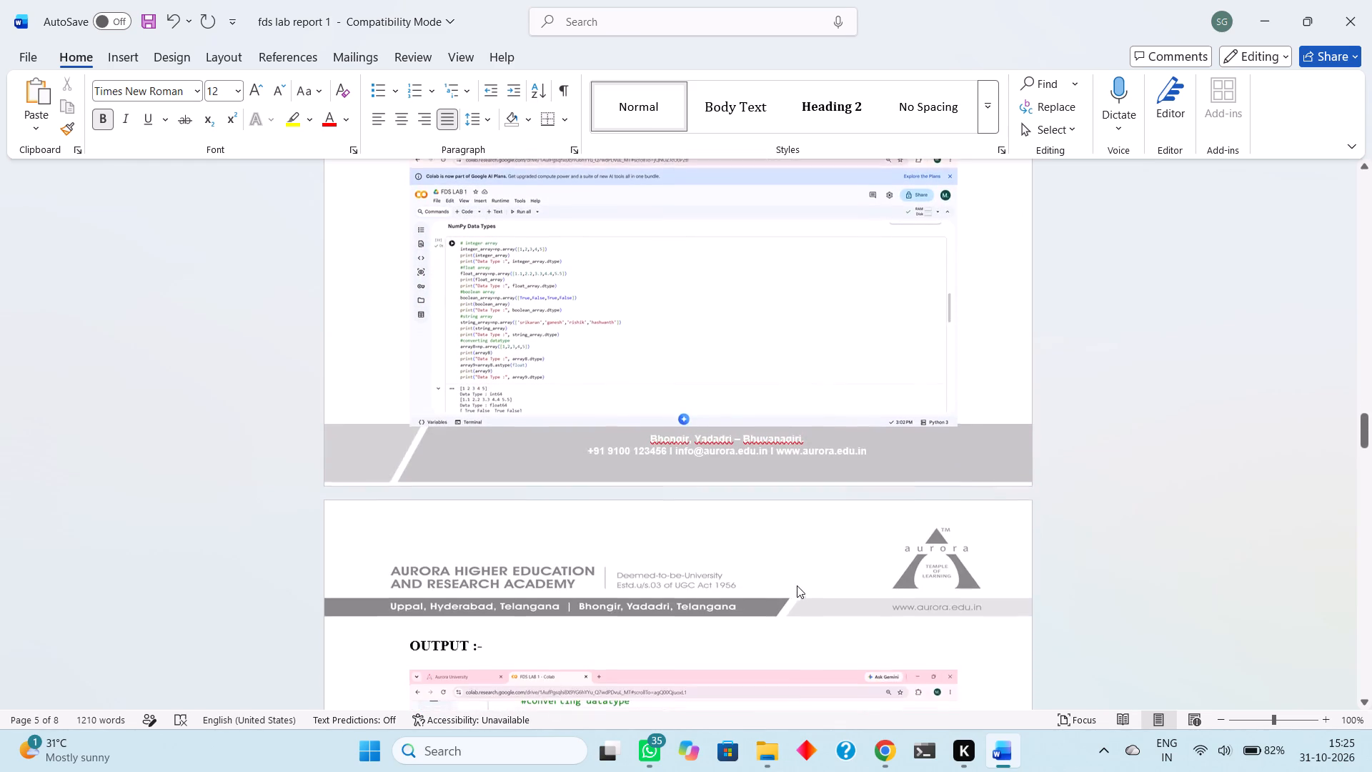
{"action": "scroll", "coordinate": [797, 585], "scroll_direction": "down", "scroll_amount": 3}
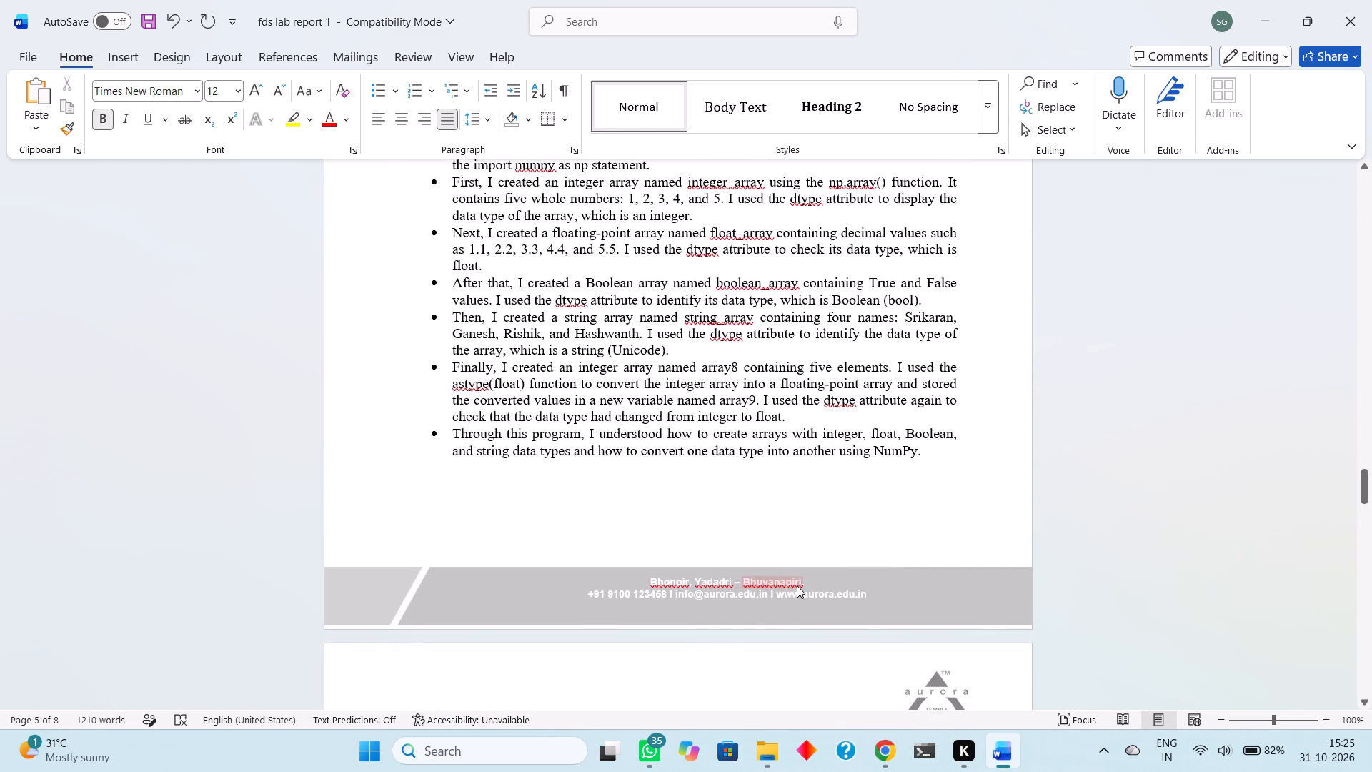
{"action": "scroll", "coordinate": [797, 585], "scroll_direction": "up", "scroll_amount": 4}
{"action": "scroll", "coordinate": [797, 585], "scroll_direction": "down", "scroll_amount": 1}
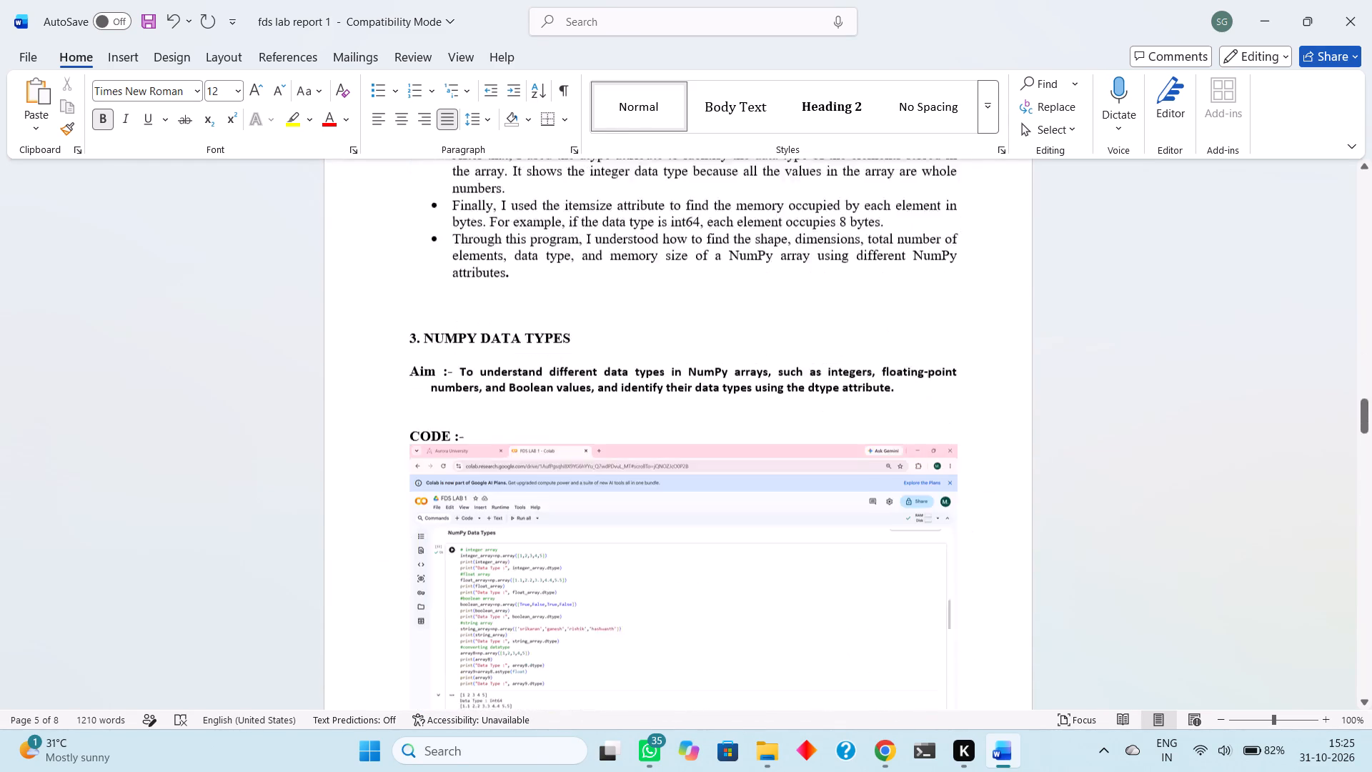
{"action": "scroll", "coordinate": [797, 585], "scroll_direction": "down", "scroll_amount": 2}
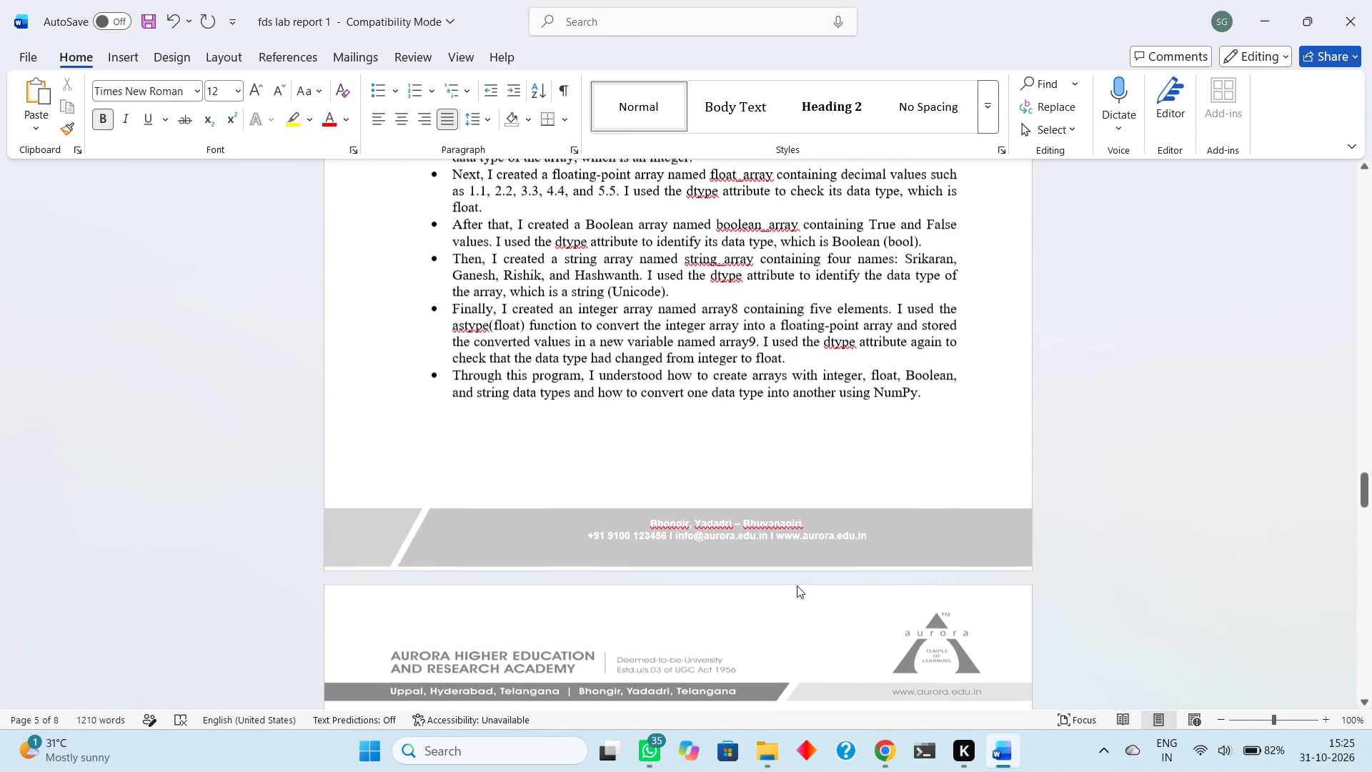
{"action": "scroll", "coordinate": [797, 585], "scroll_direction": "down", "scroll_amount": 3}
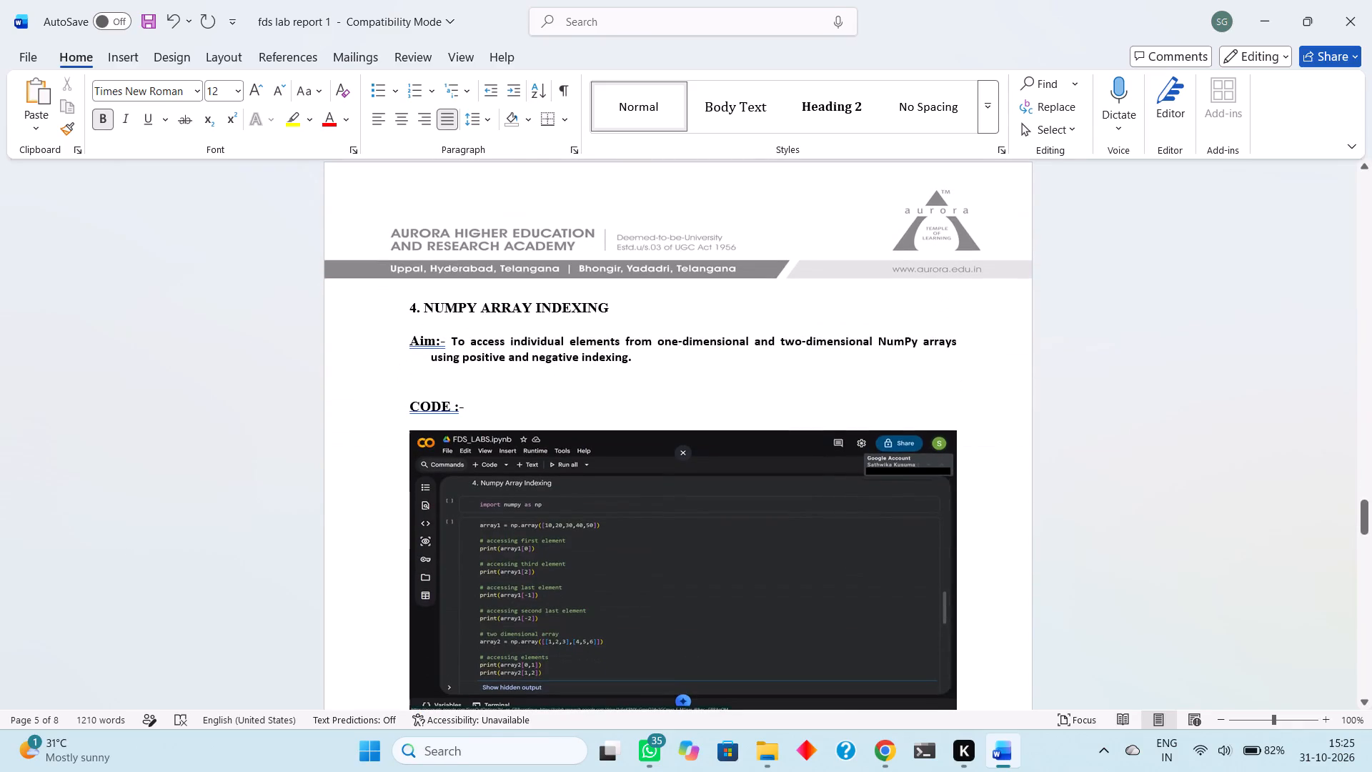
Delete the dark-themed Colab code screenshot under section 4's CODE heading.
{"action": "left_click", "coordinate": [797, 585]}
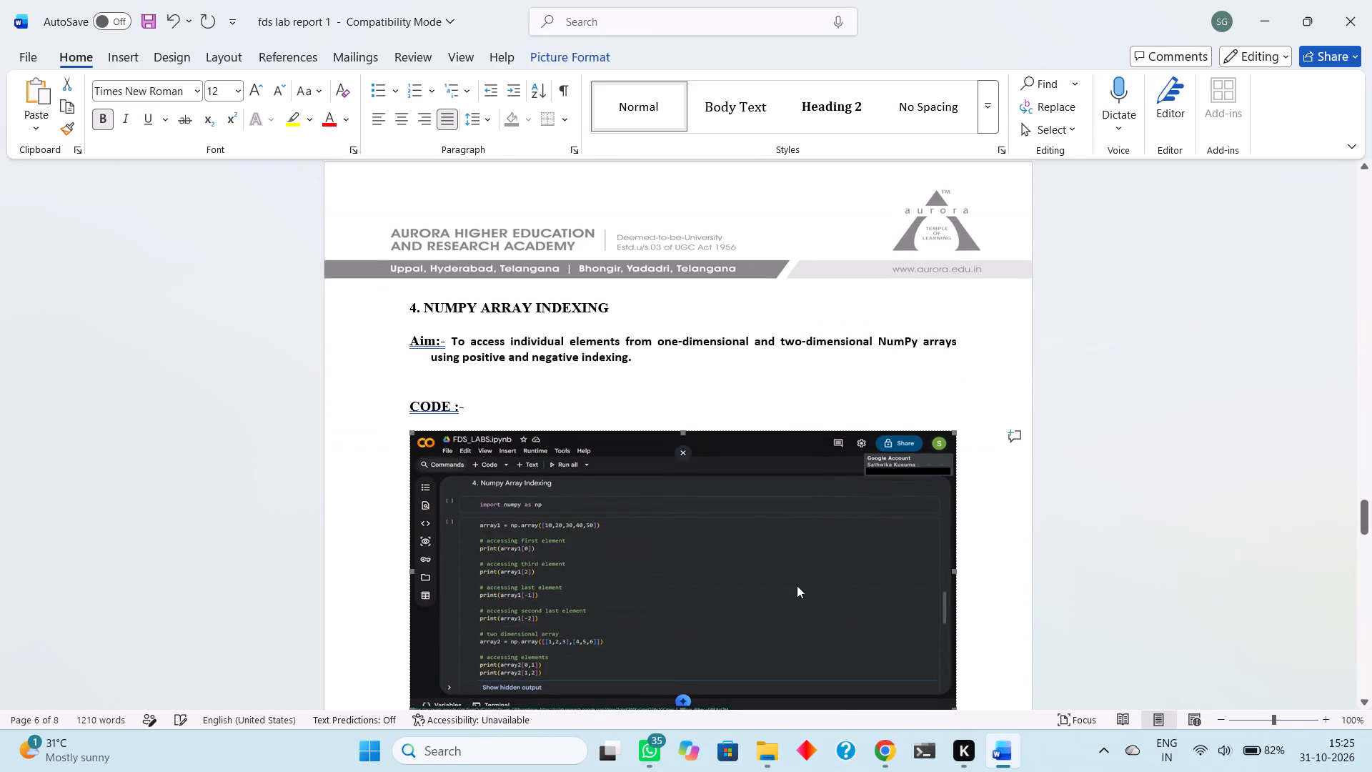
{"action": "key", "text": "BackSpace"}
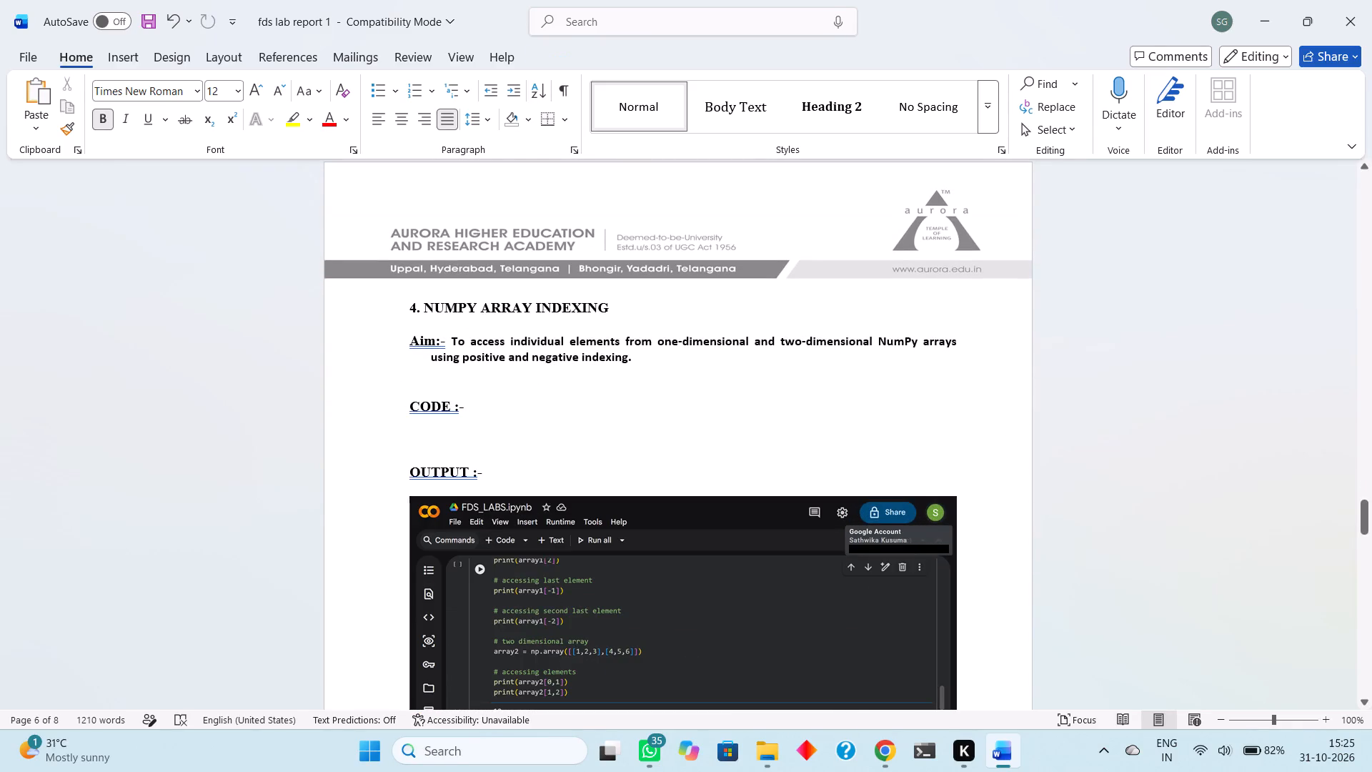
Reduce the gap between section 4's Aim and its CODE heading to a single blank line.
{"action": "left_click", "coordinate": [406, 406]}
{"action": "key", "text": "Left"}
{"action": "key", "text": "BackSpace"}
{"action": "key", "text": "BackSpace"}
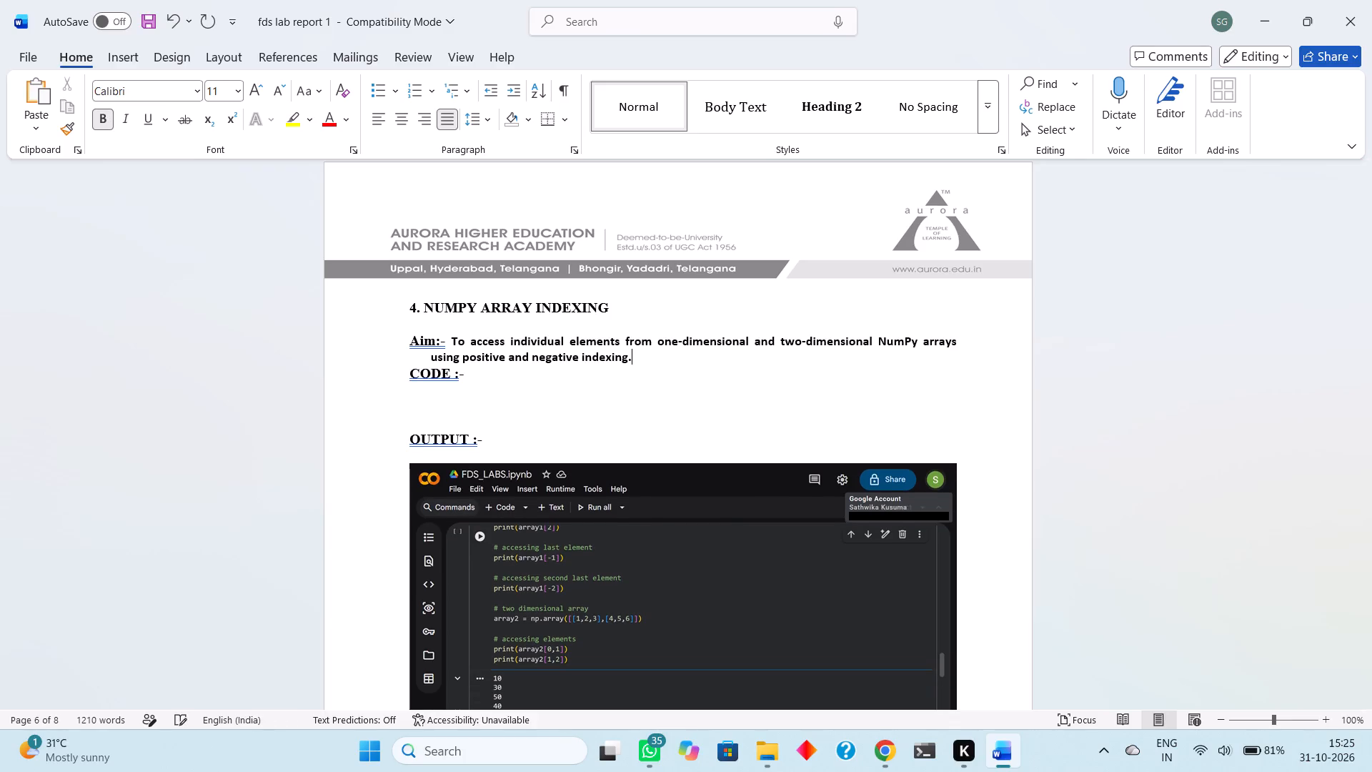
{"action": "key", "text": "Return"}
{"action": "key", "text": "alt+Tab"}
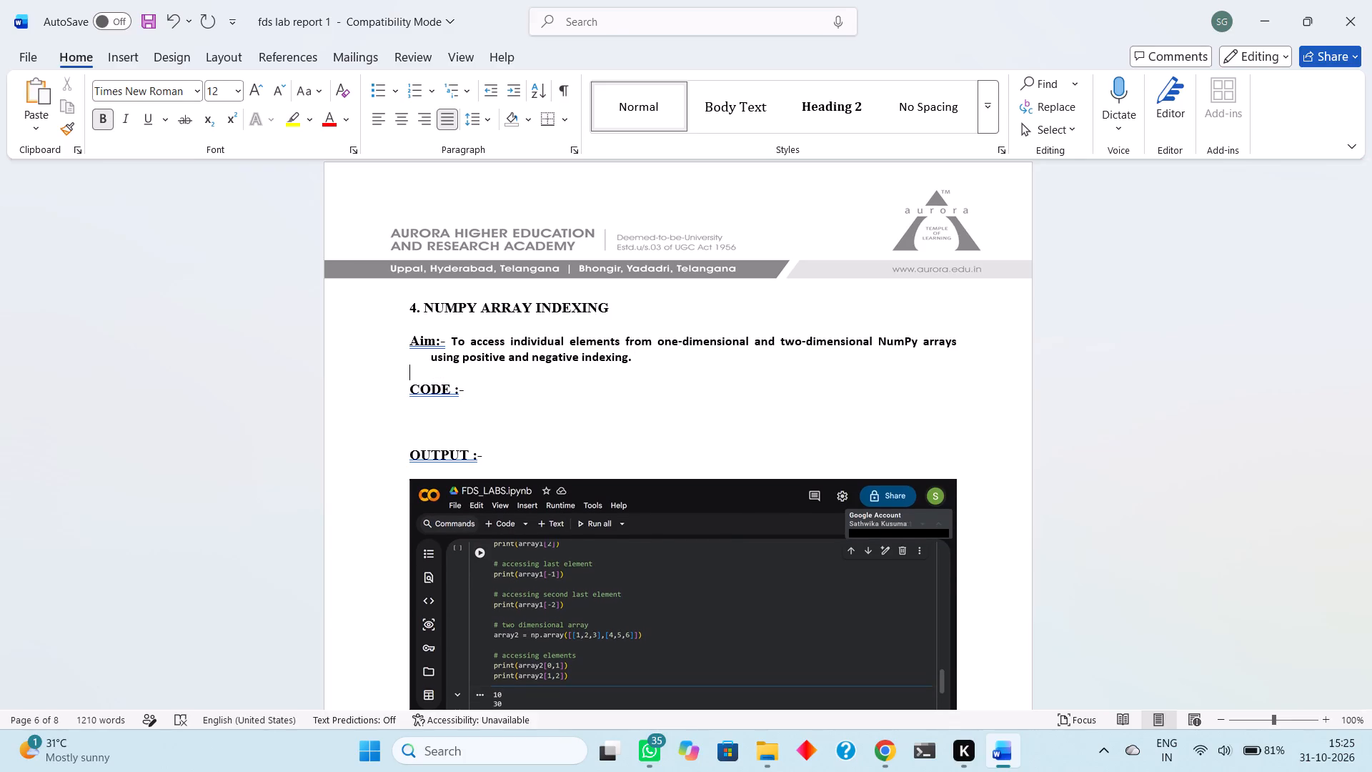
{"action": "key", "text": "alt+Tab"}
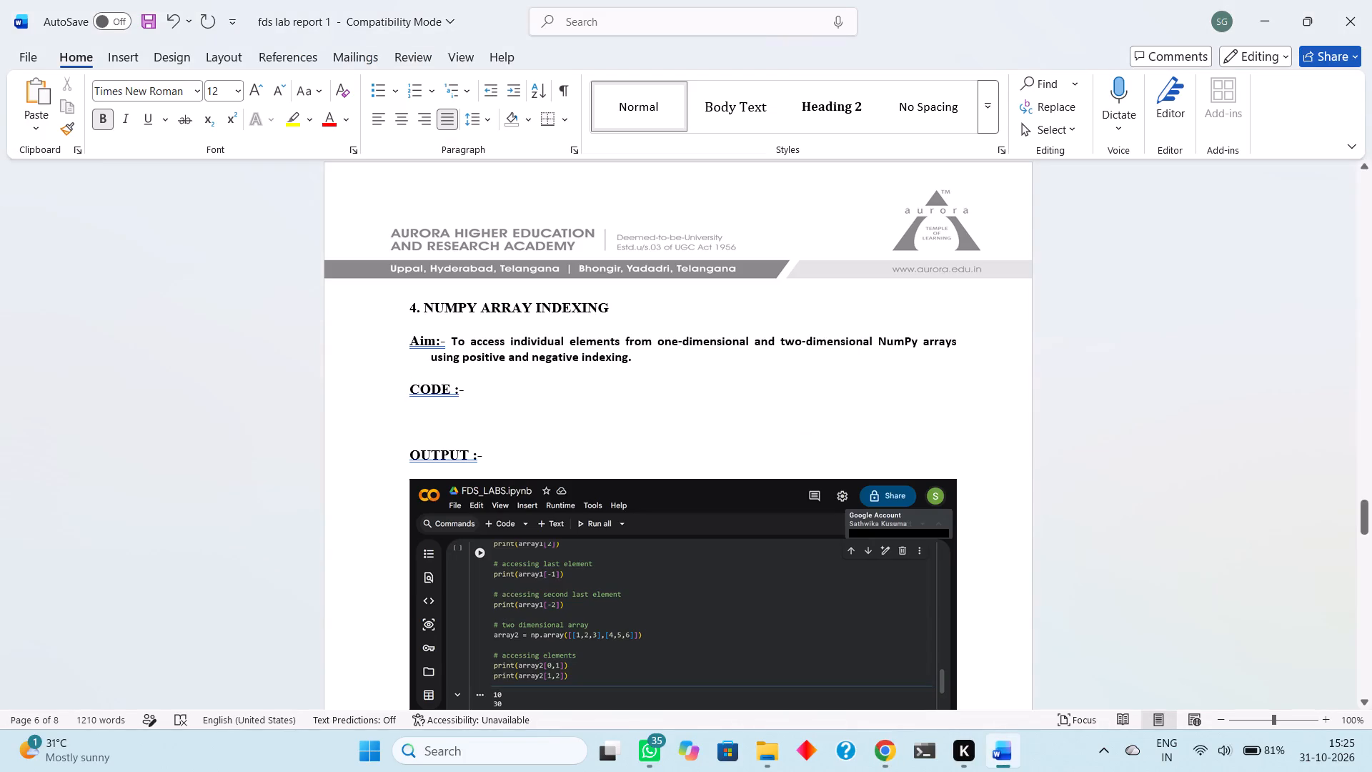
Add an empty line directly below section 4's CODE heading.
{"action": "left_click", "coordinate": [481, 387]}
{"action": "key", "text": "Return"}
Switch to the FDS LAB 1 Colab notebook in Chrome and locate the Indexing cell's code and output for section 4.
{"action": "key", "text": "alt+Tab"}
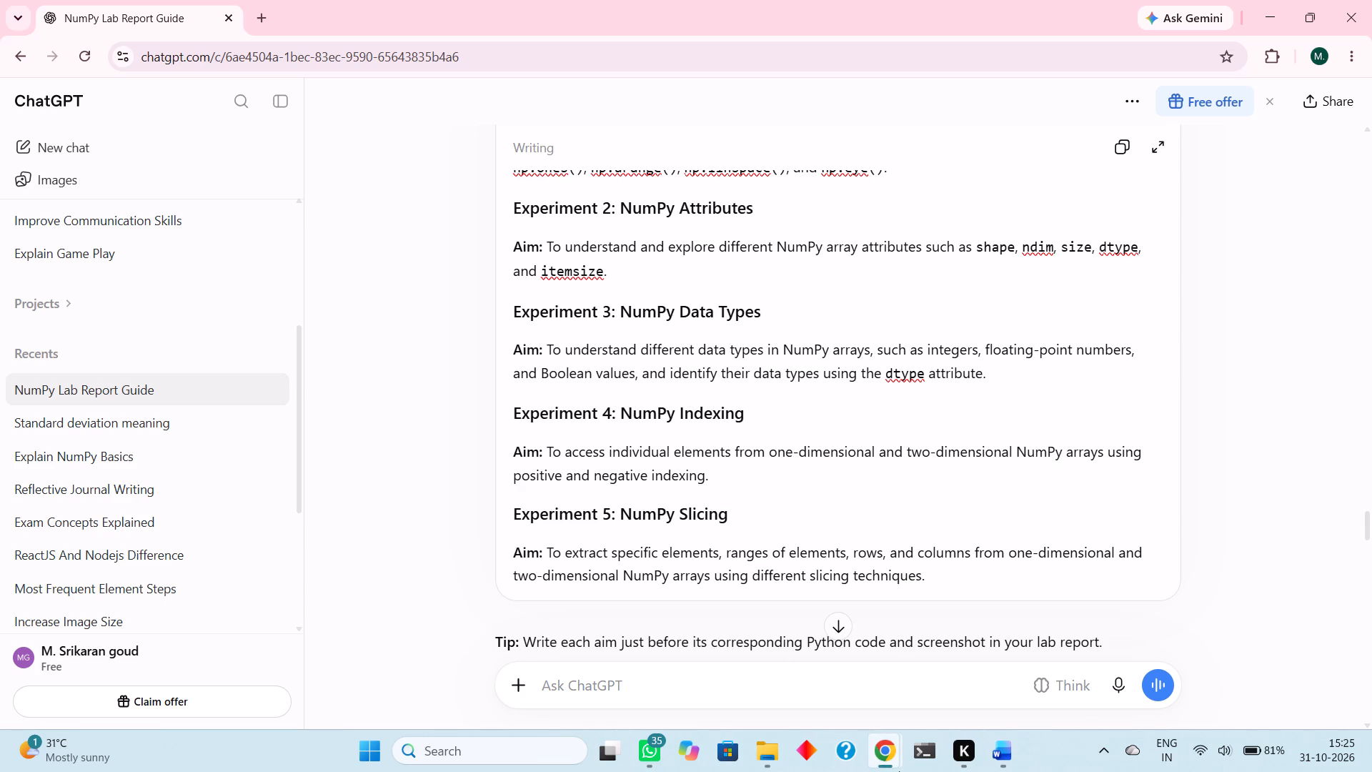
{"action": "left_click", "coordinate": [802, 688]}
{"action": "scroll", "coordinate": [637, 570], "scroll_direction": "down", "scroll_amount": 1}
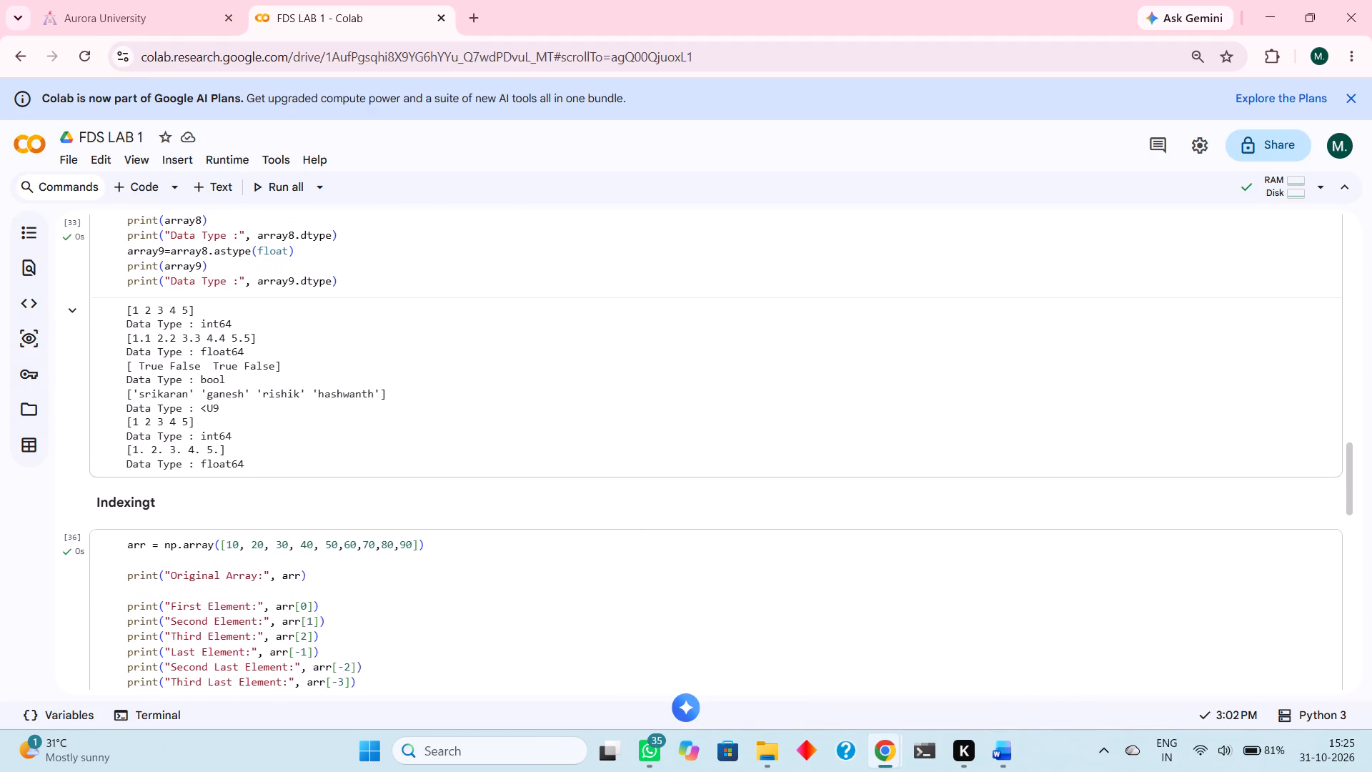
{"action": "scroll", "coordinate": [637, 570], "scroll_direction": "down", "scroll_amount": 1}
{"action": "scroll", "coordinate": [637, 570], "scroll_direction": "up", "scroll_amount": 2}
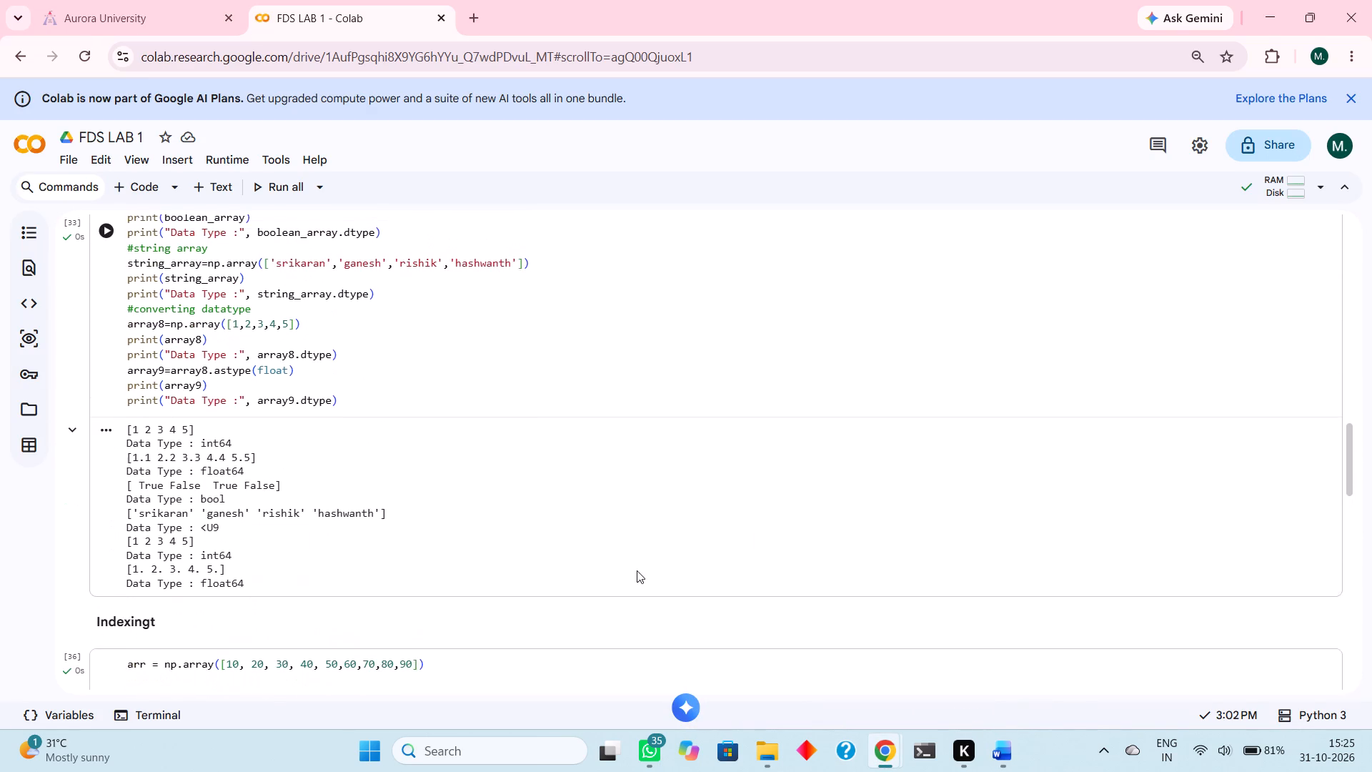
{"action": "scroll", "coordinate": [637, 570], "scroll_direction": "down", "scroll_amount": 6}
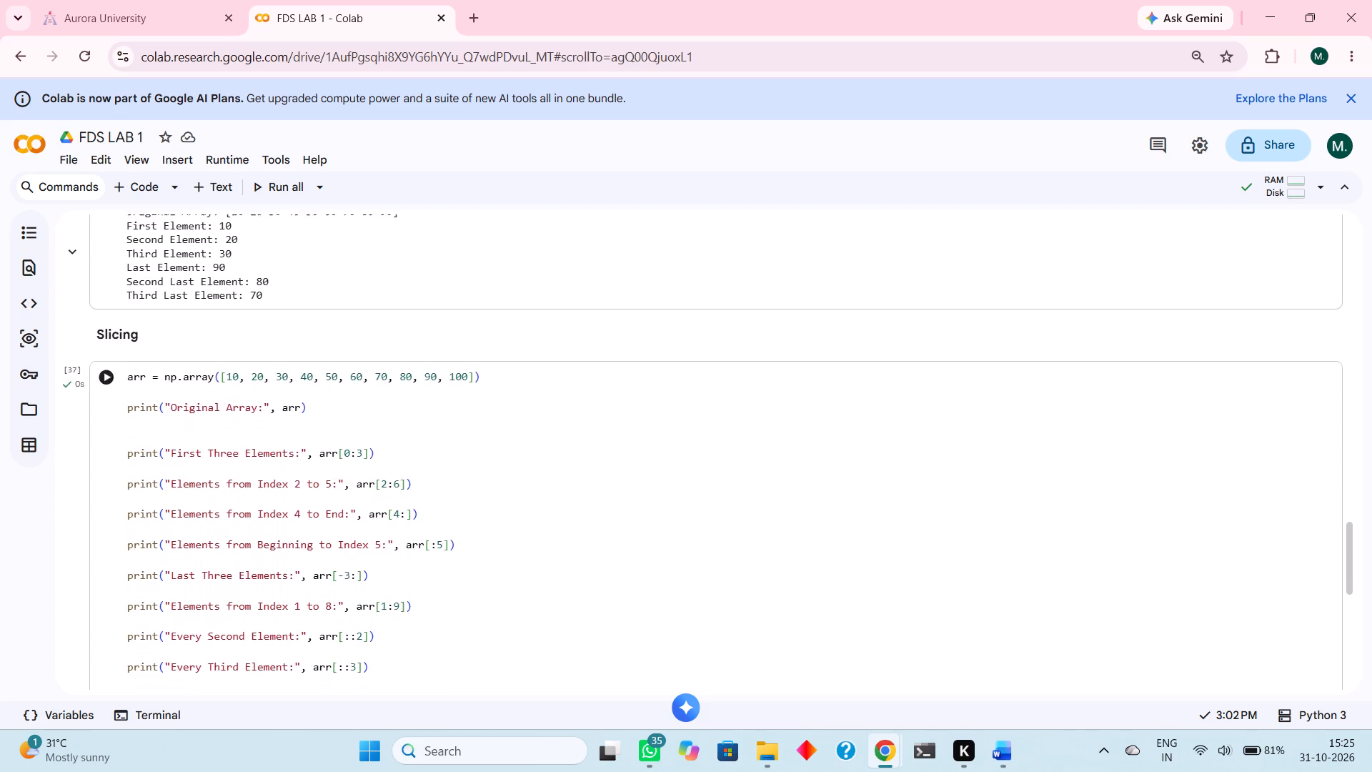
{"action": "scroll", "coordinate": [637, 570], "scroll_direction": "up", "scroll_amount": 3}
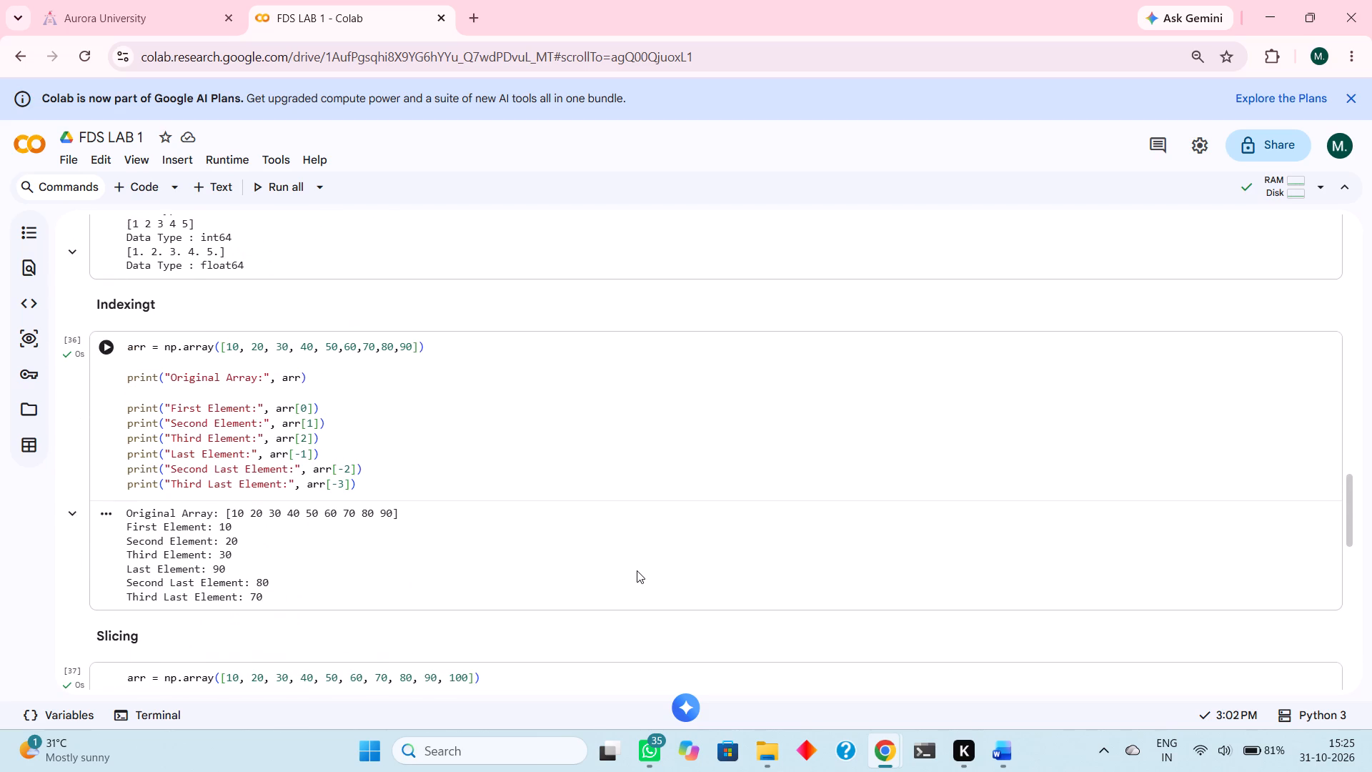
{"action": "scroll", "coordinate": [642, 564], "scroll_direction": "right", "scroll_amount": 4}
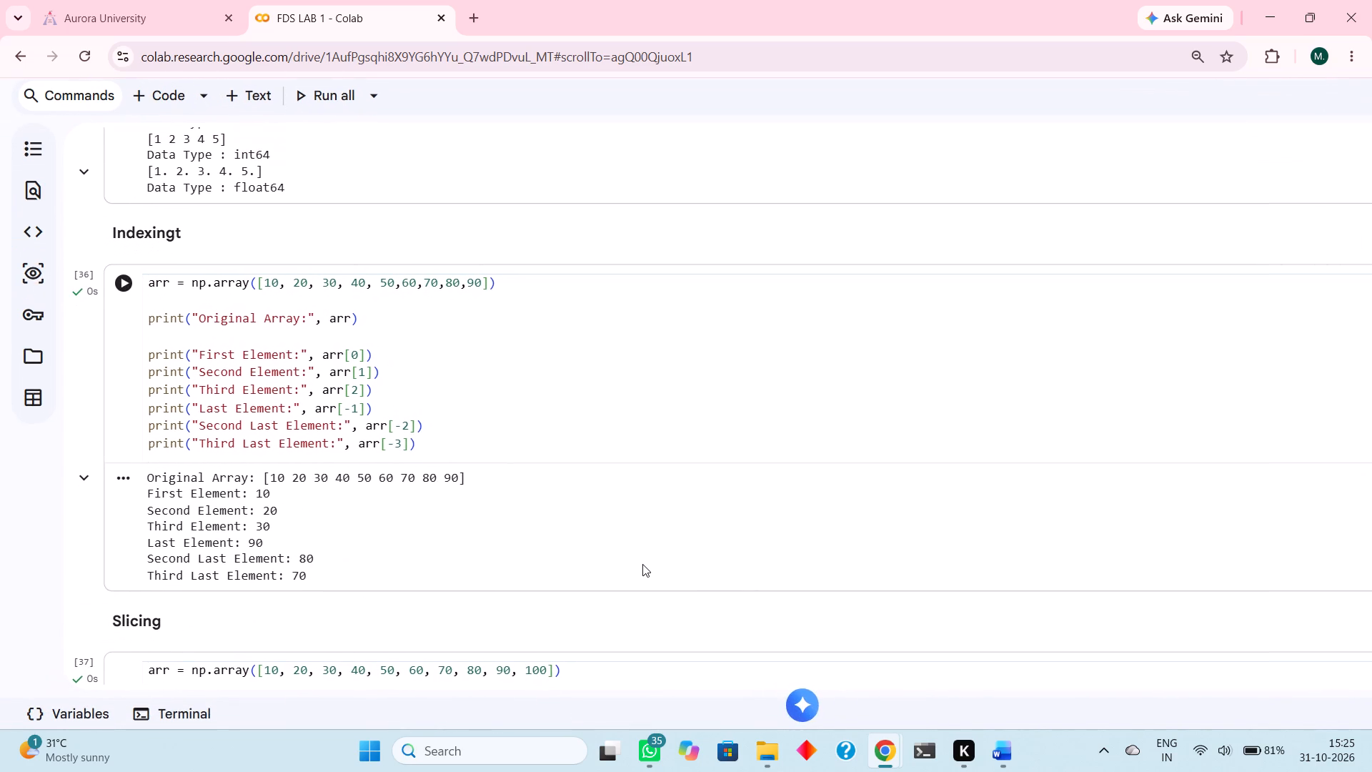
{"action": "scroll", "coordinate": [642, 564], "scroll_direction": "down", "scroll_amount": 1}
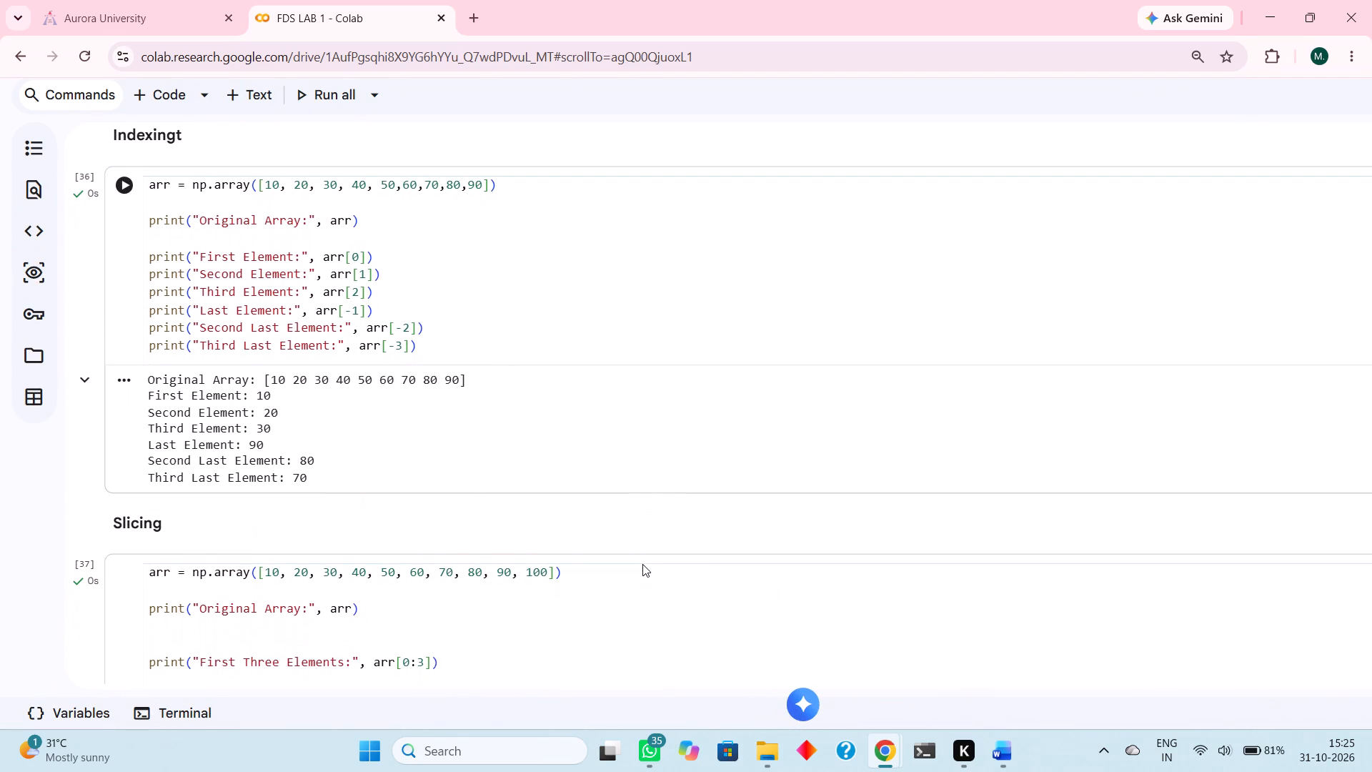
{"action": "scroll", "coordinate": [642, 564], "scroll_direction": "down", "scroll_amount": 1}
{"action": "key", "text": "alt+Tab"}
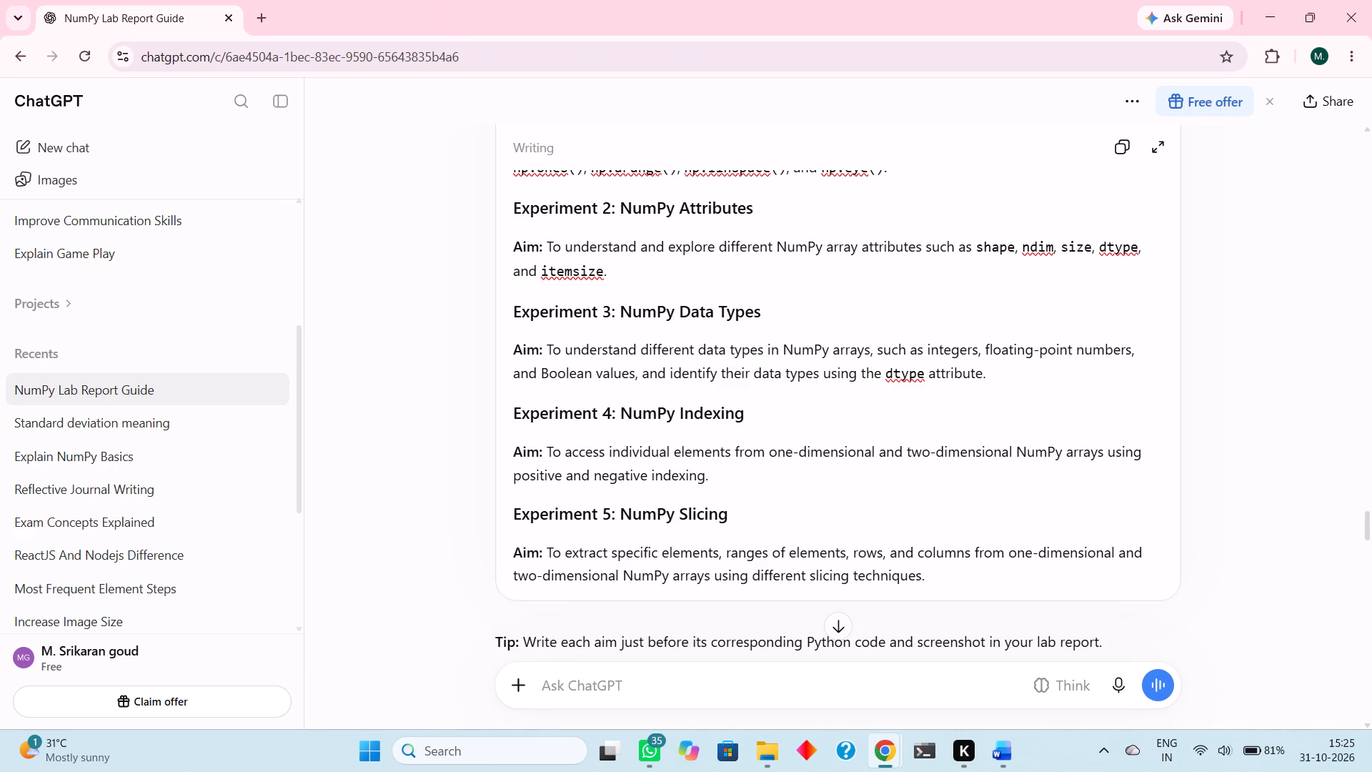
{"action": "key", "text": "alt+Tab"}
{"action": "left_click", "coordinate": [1016, 771]}
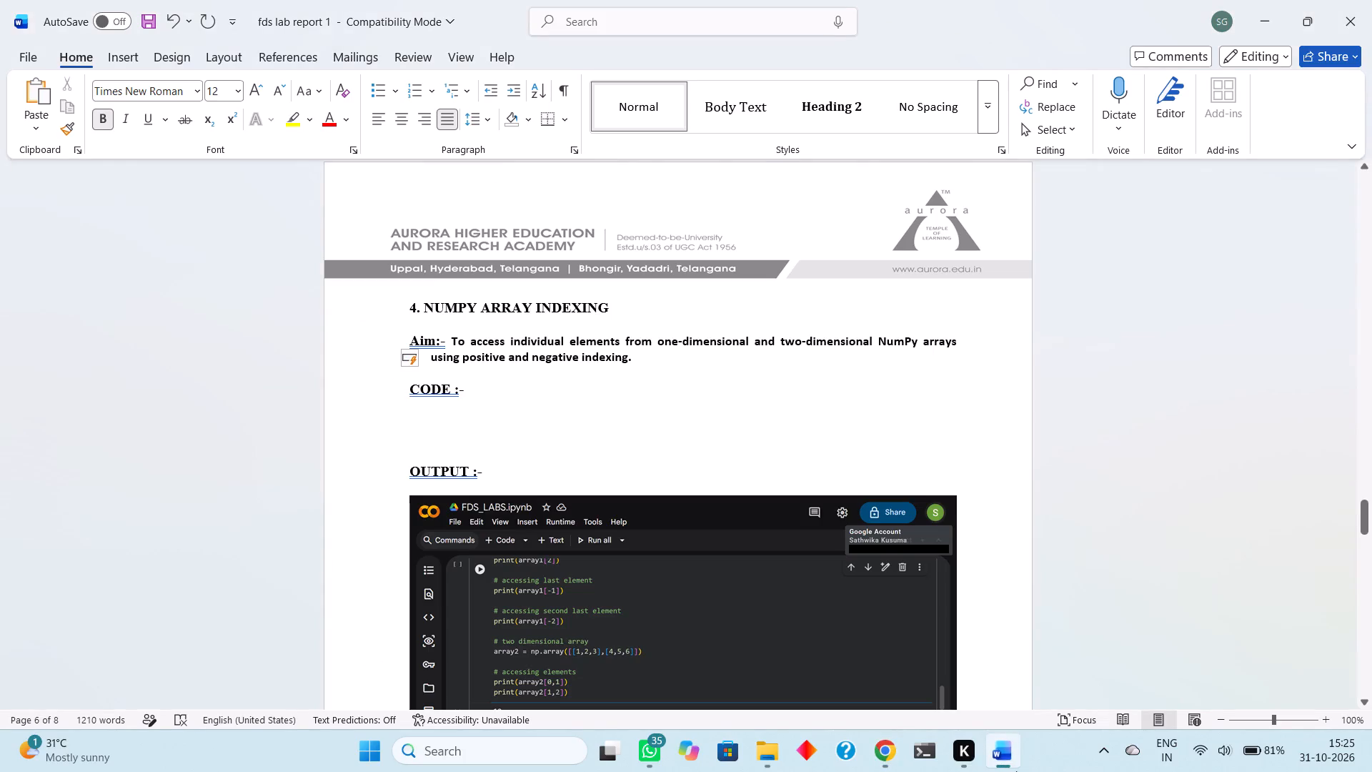
{"action": "key", "text": "alt+Tab"}
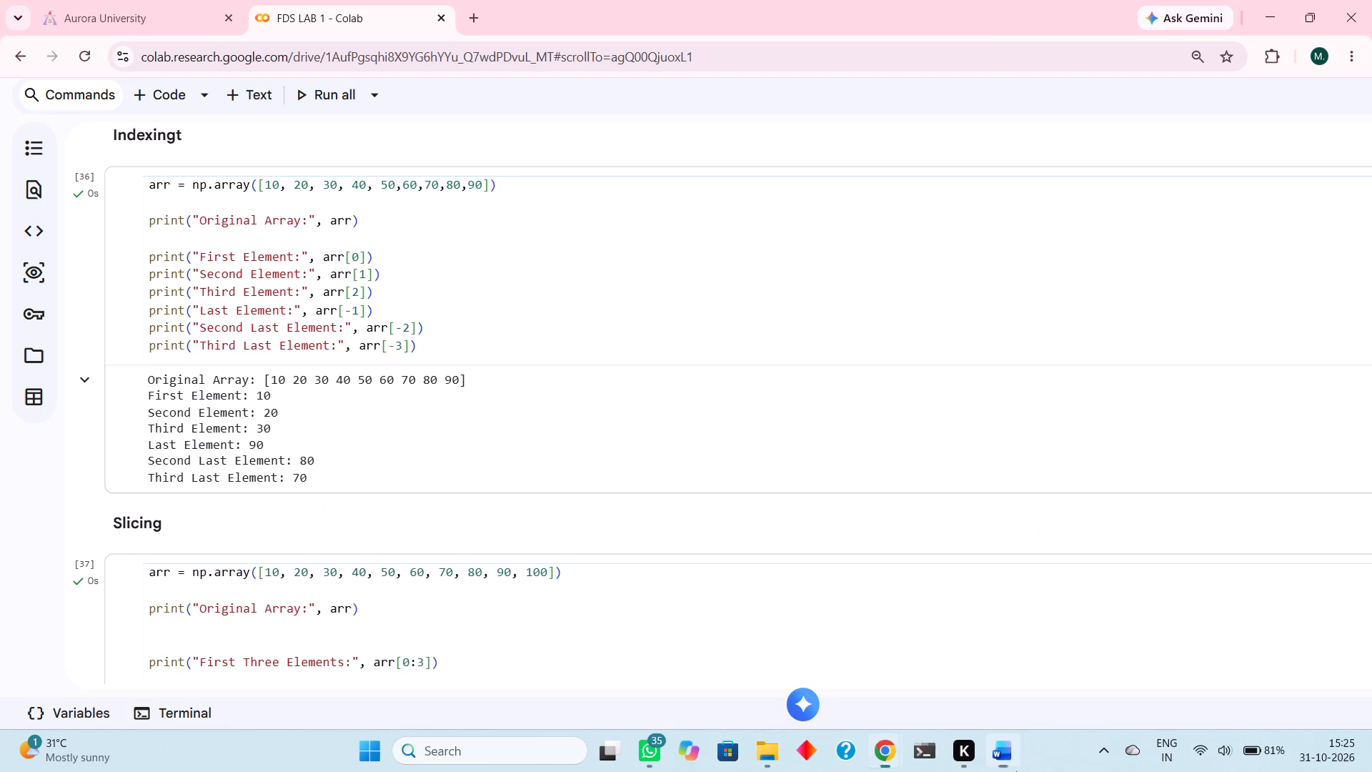
{"action": "scroll", "coordinate": [807, 674], "scroll_direction": "up", "scroll_amount": 1}
{"action": "scroll", "coordinate": [807, 674], "scroll_direction": "down", "scroll_amount": 1}
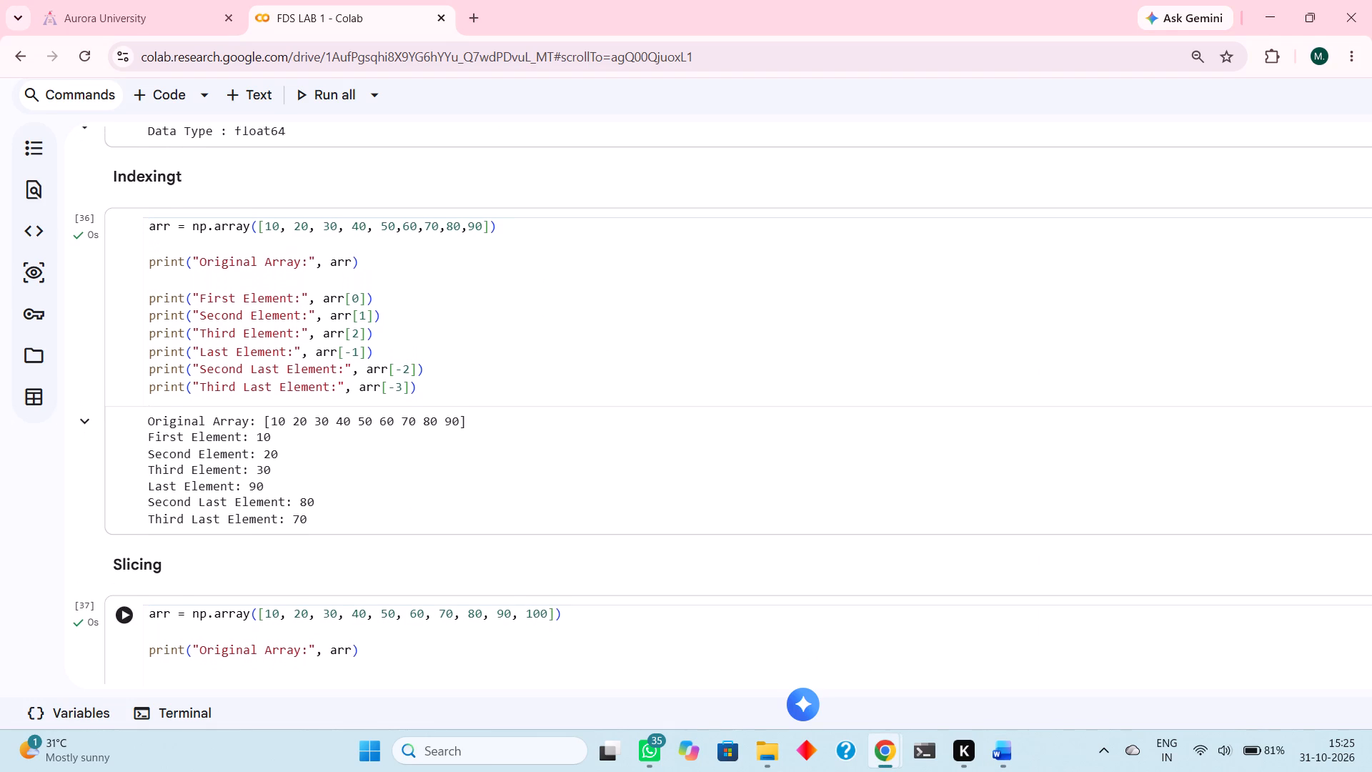
{"action": "scroll", "coordinate": [807, 674], "scroll_direction": "down", "scroll_amount": 1}
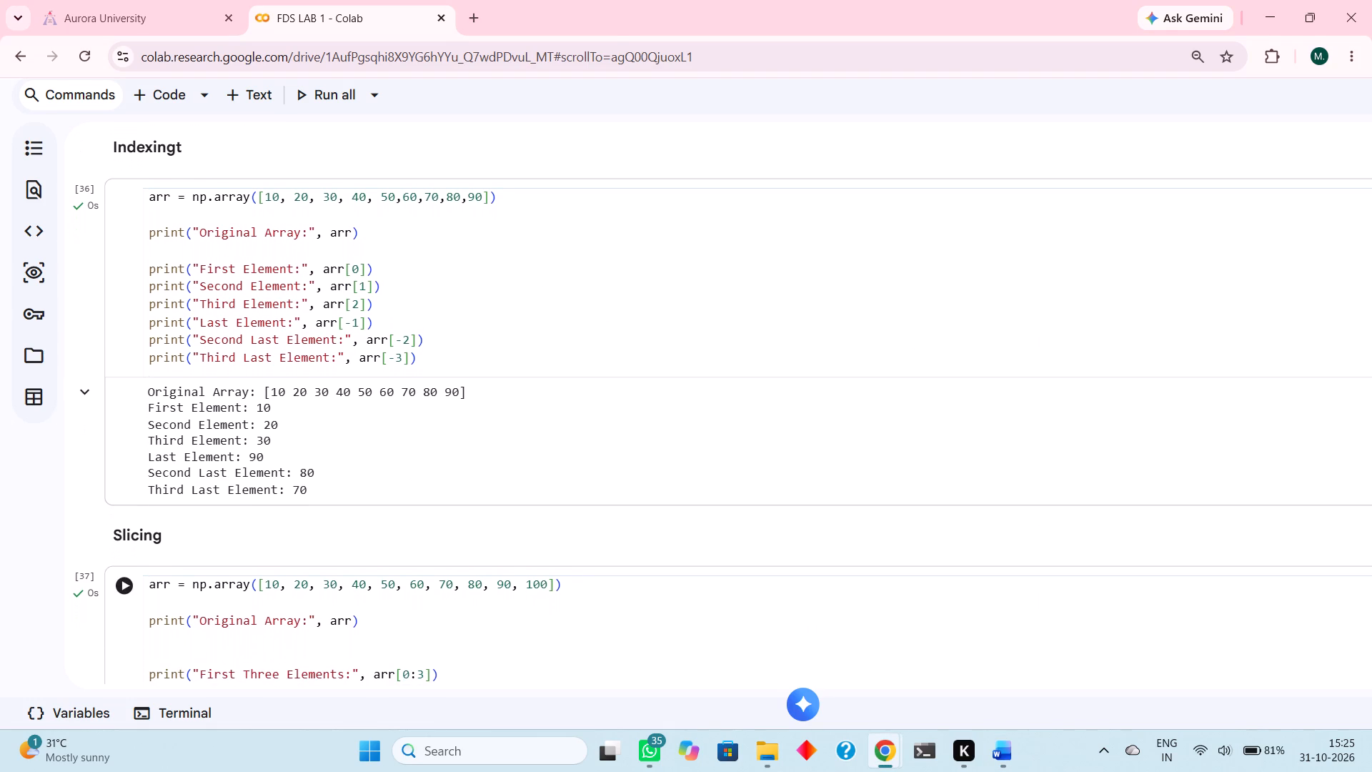
Take a full-width screen snip from the top of the Colab window down to the end of the Indexing cell's output.
{"action": "left_click_drag", "start_coordinate": [807, 674], "coordinate": [827, 547]}
{"action": "scroll", "coordinate": [661, 477], "scroll_direction": "up", "scroll_amount": 1}
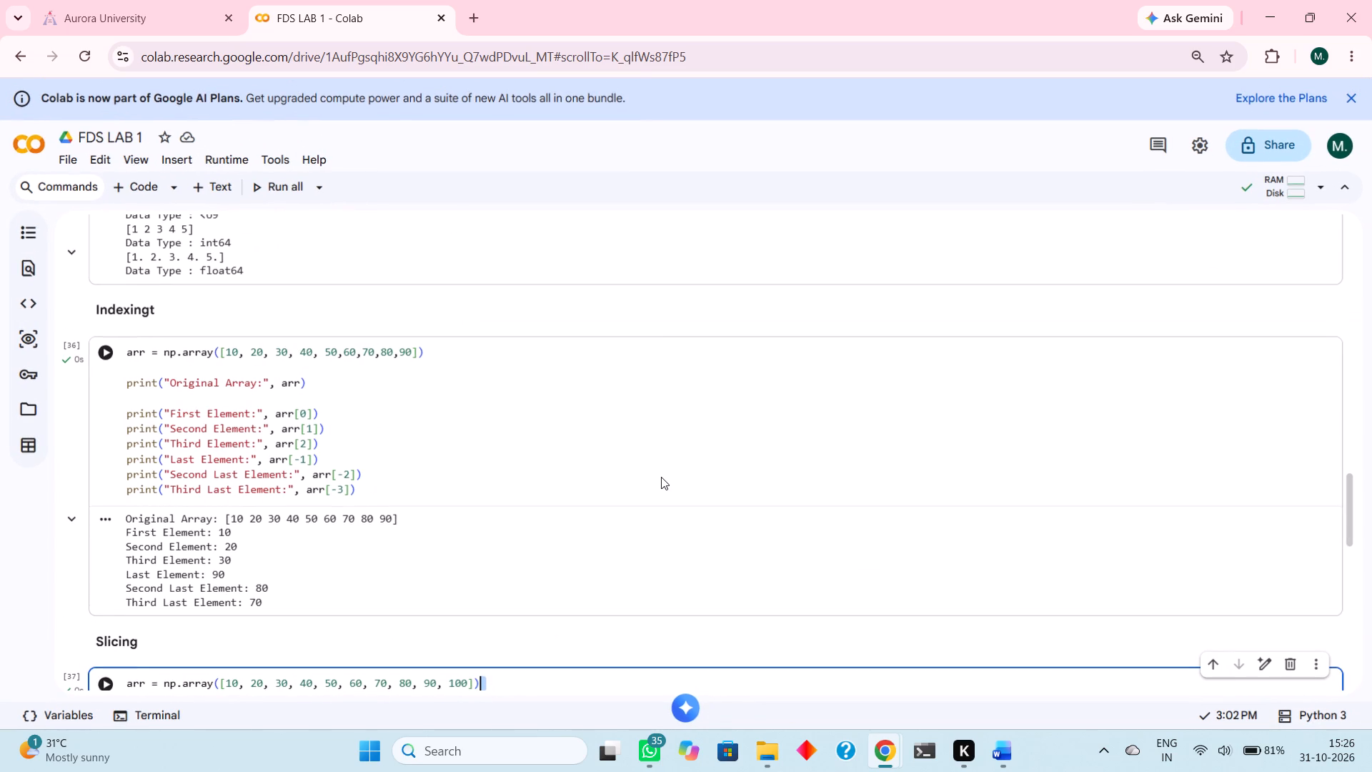
{"action": "left_click", "coordinate": [661, 477]}
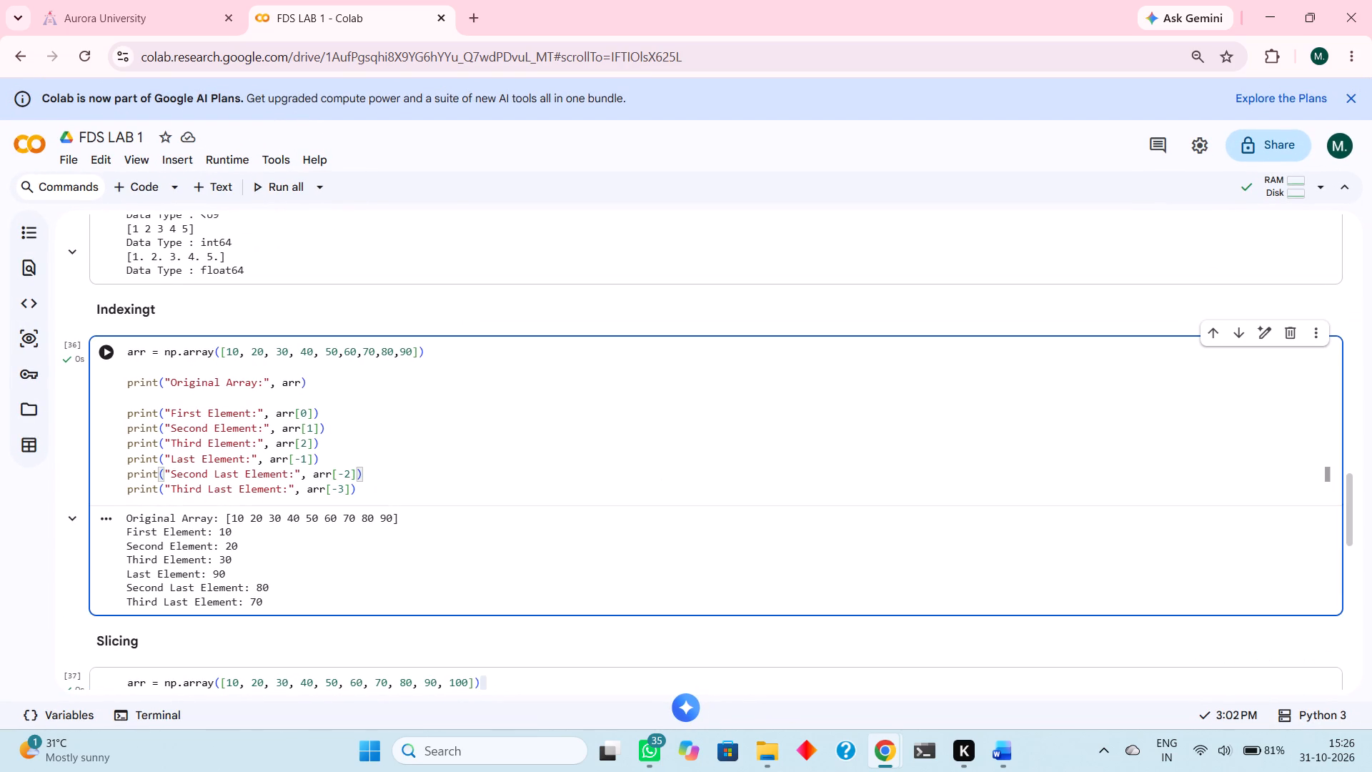
{"action": "left_click", "coordinate": [200, 327]}
{"action": "left_click", "coordinate": [200, 312]}
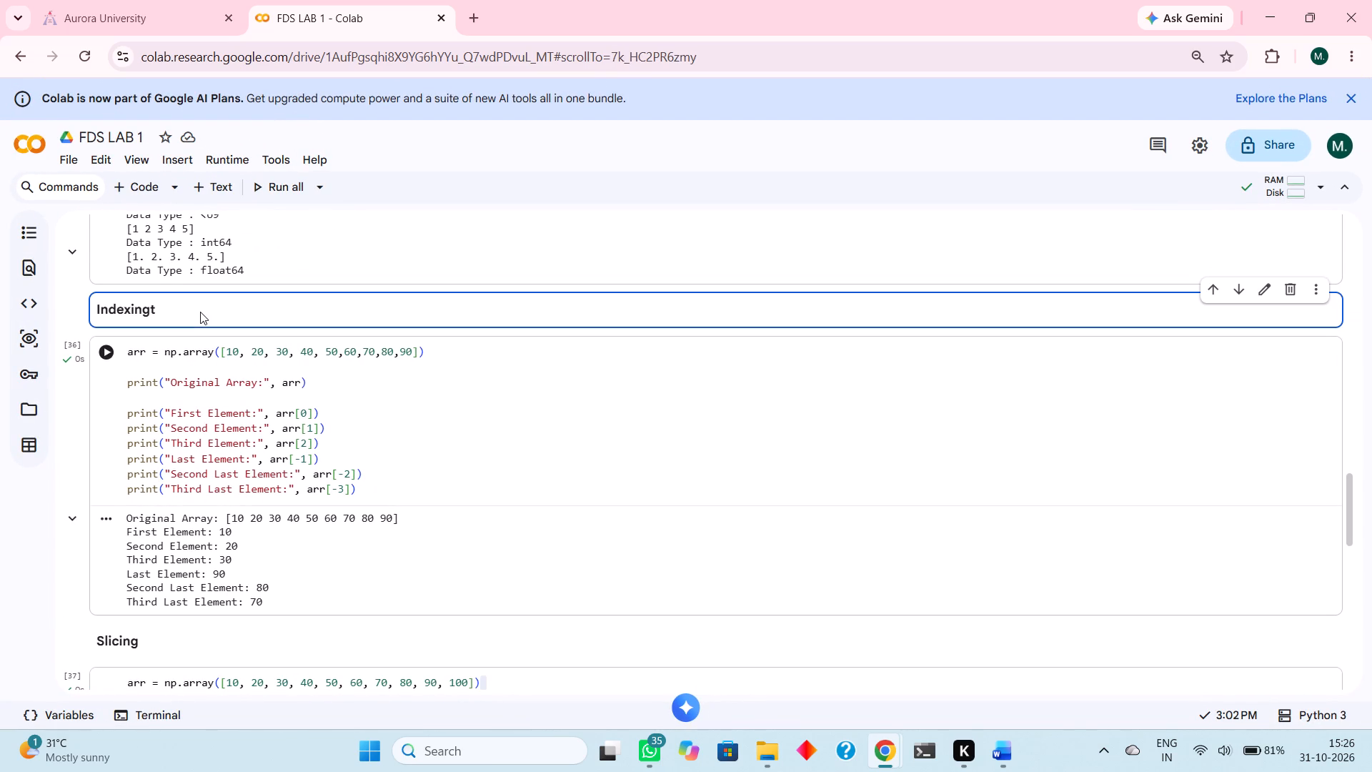
{"action": "left_click", "coordinate": [130, 385]}
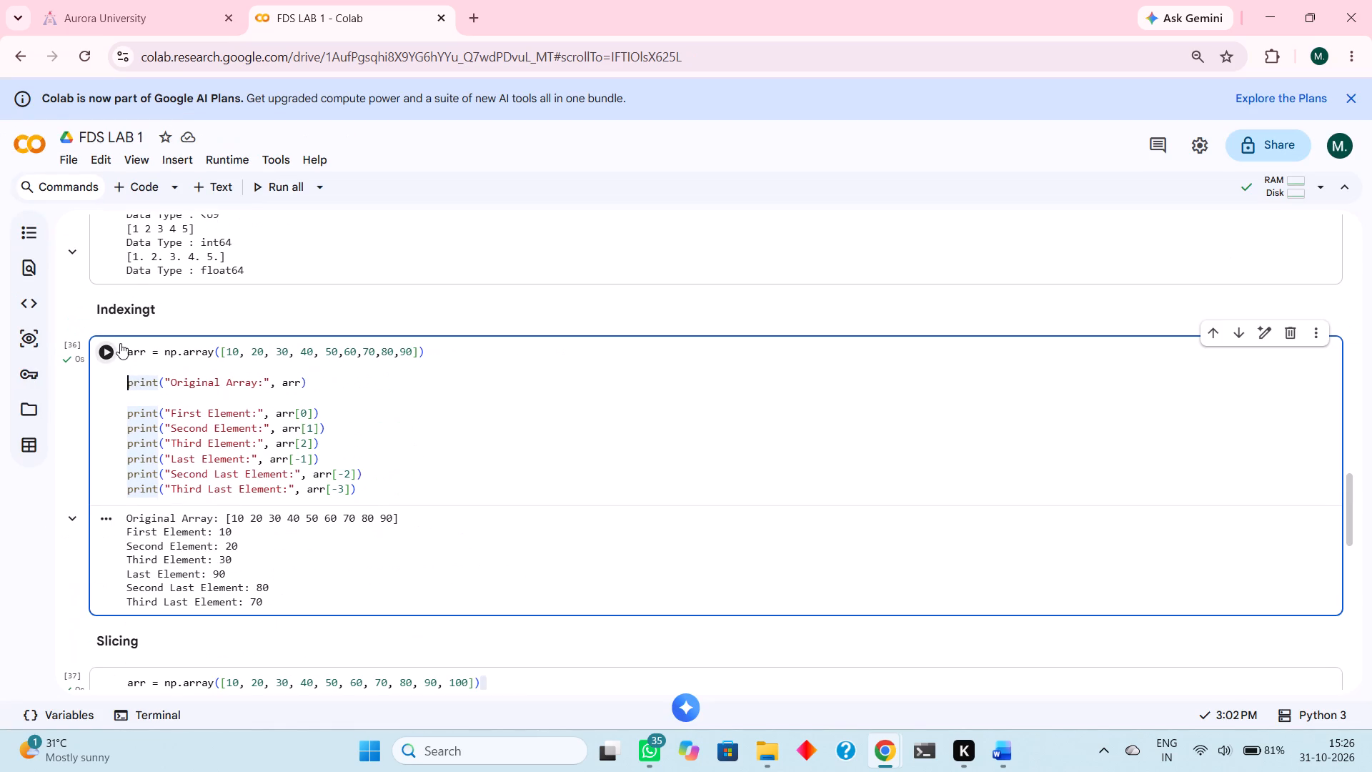
{"action": "scroll", "coordinate": [120, 342], "scroll_direction": "down", "scroll_amount": 1}
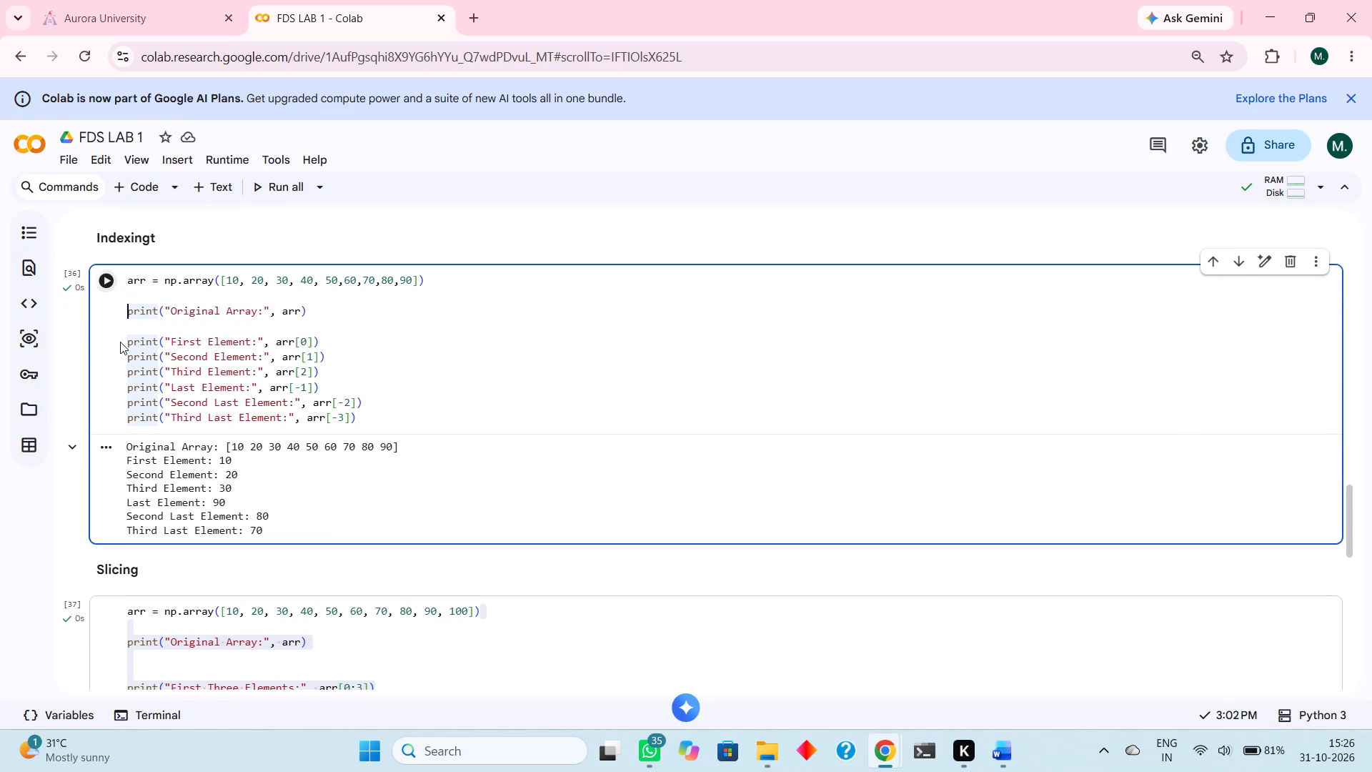
{"action": "left_click", "coordinate": [66, 501]}
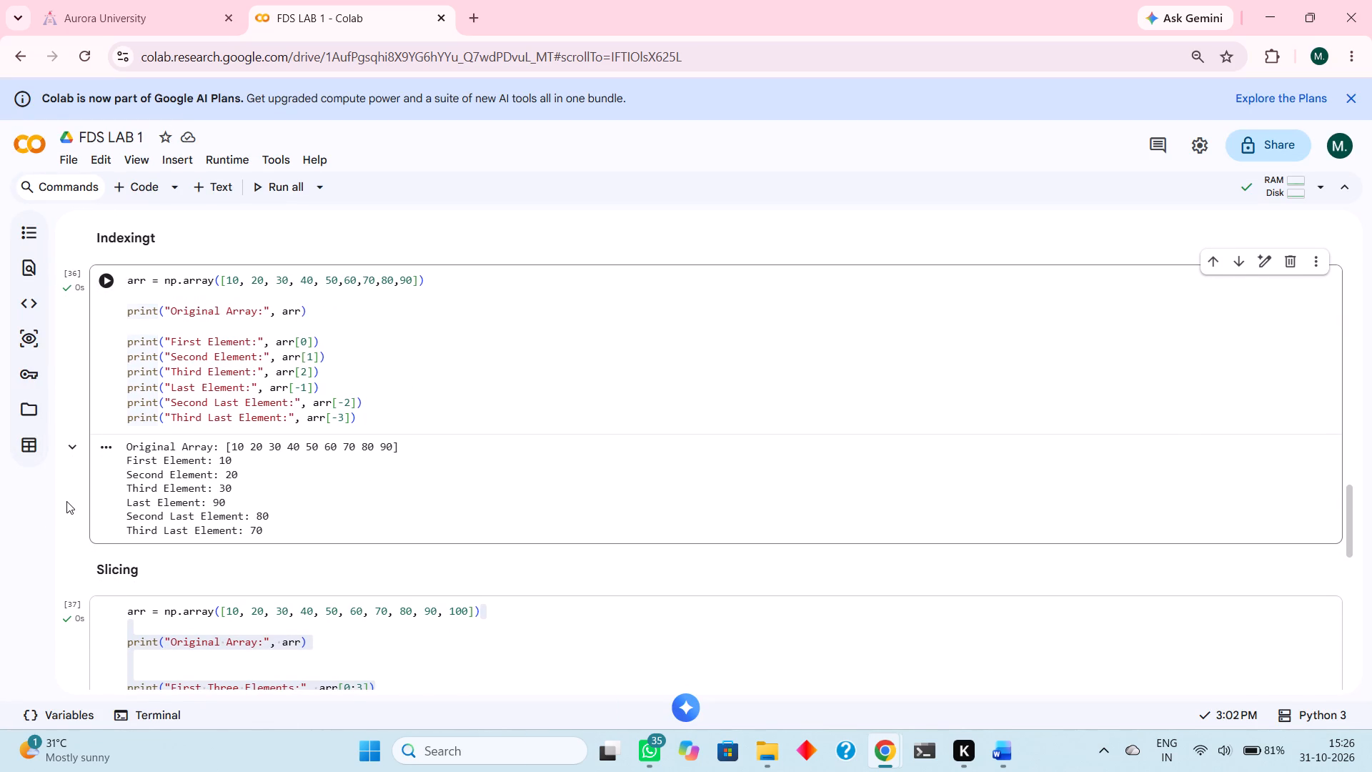
{"action": "key", "text": "Print"}
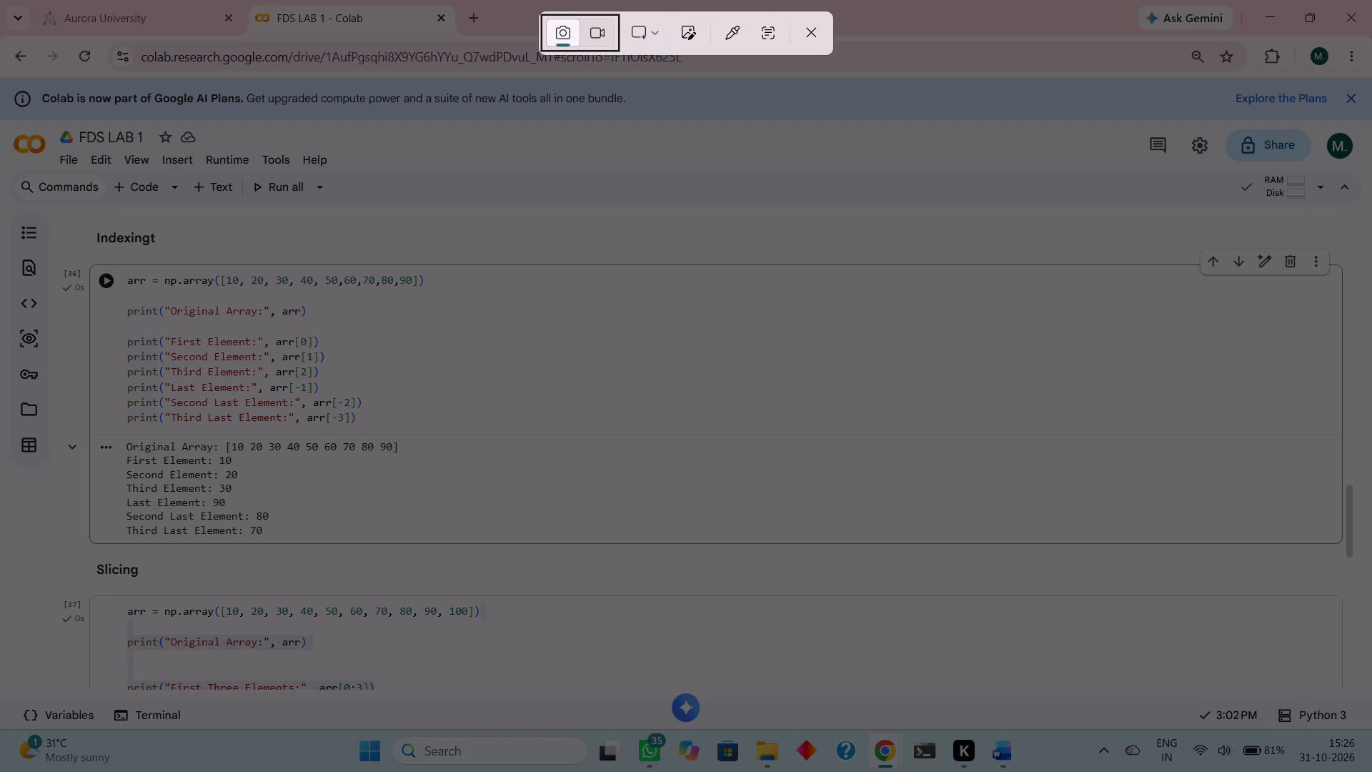
{"action": "left_click_drag", "start_coordinate": [0, 0], "coordinate": [540, 552]}
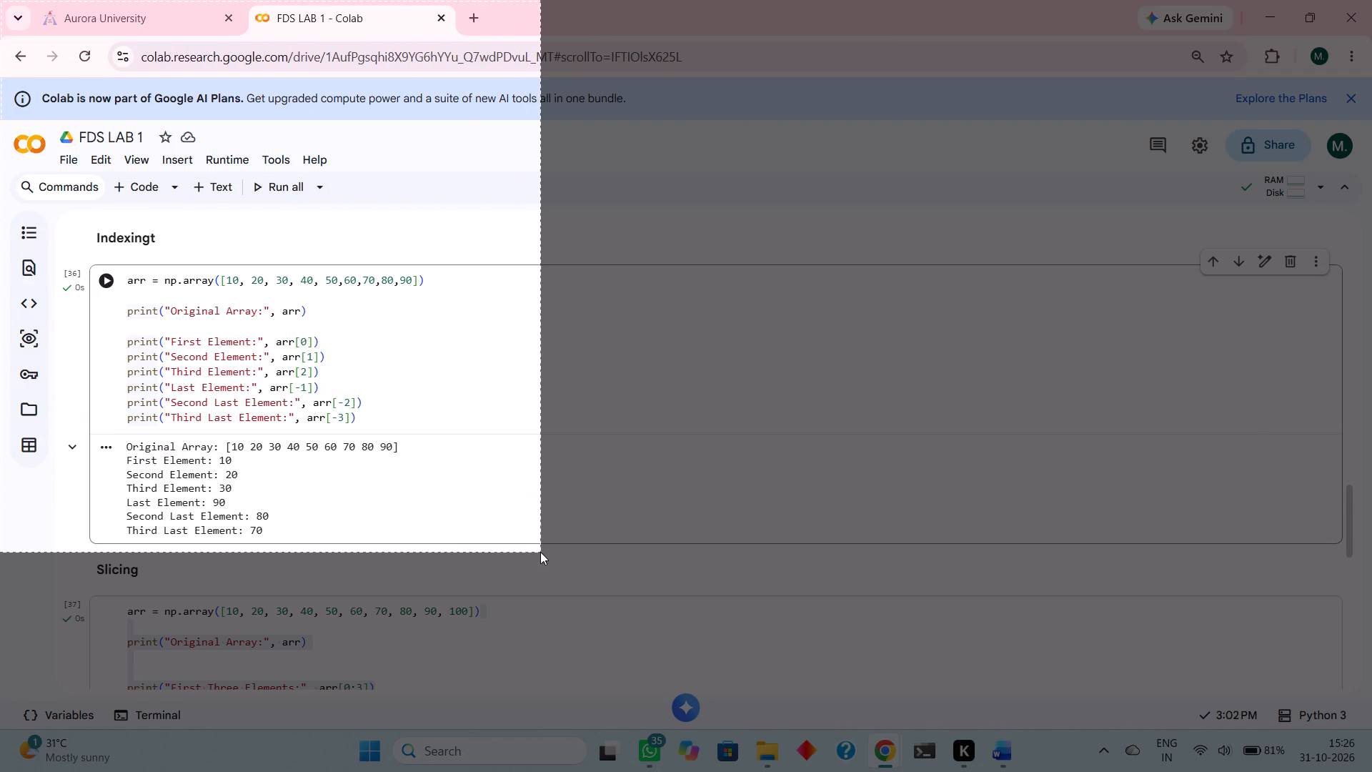
{"action": "left_click_drag", "start_coordinate": [540, 552], "coordinate": [778, 553]}
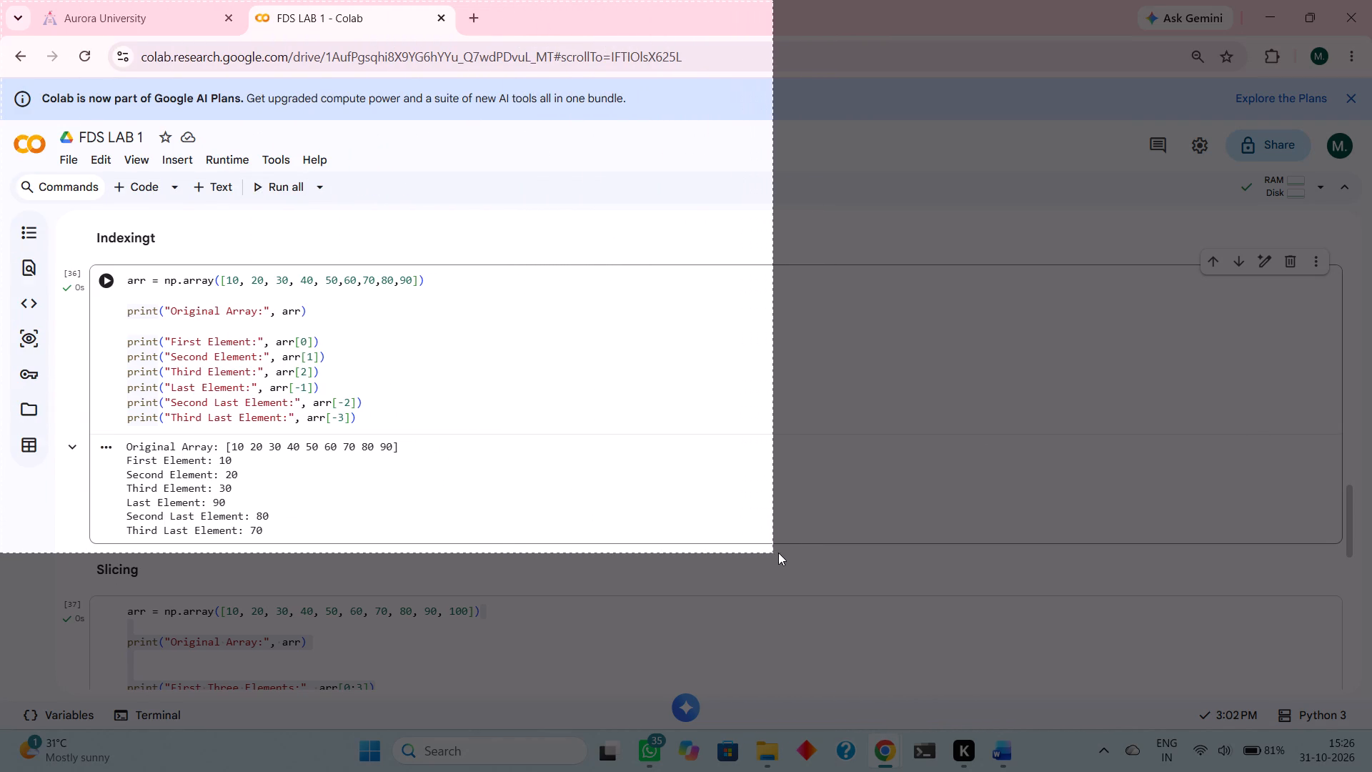
{"action": "left_click_drag", "start_coordinate": [778, 553], "coordinate": [1013, 563]}
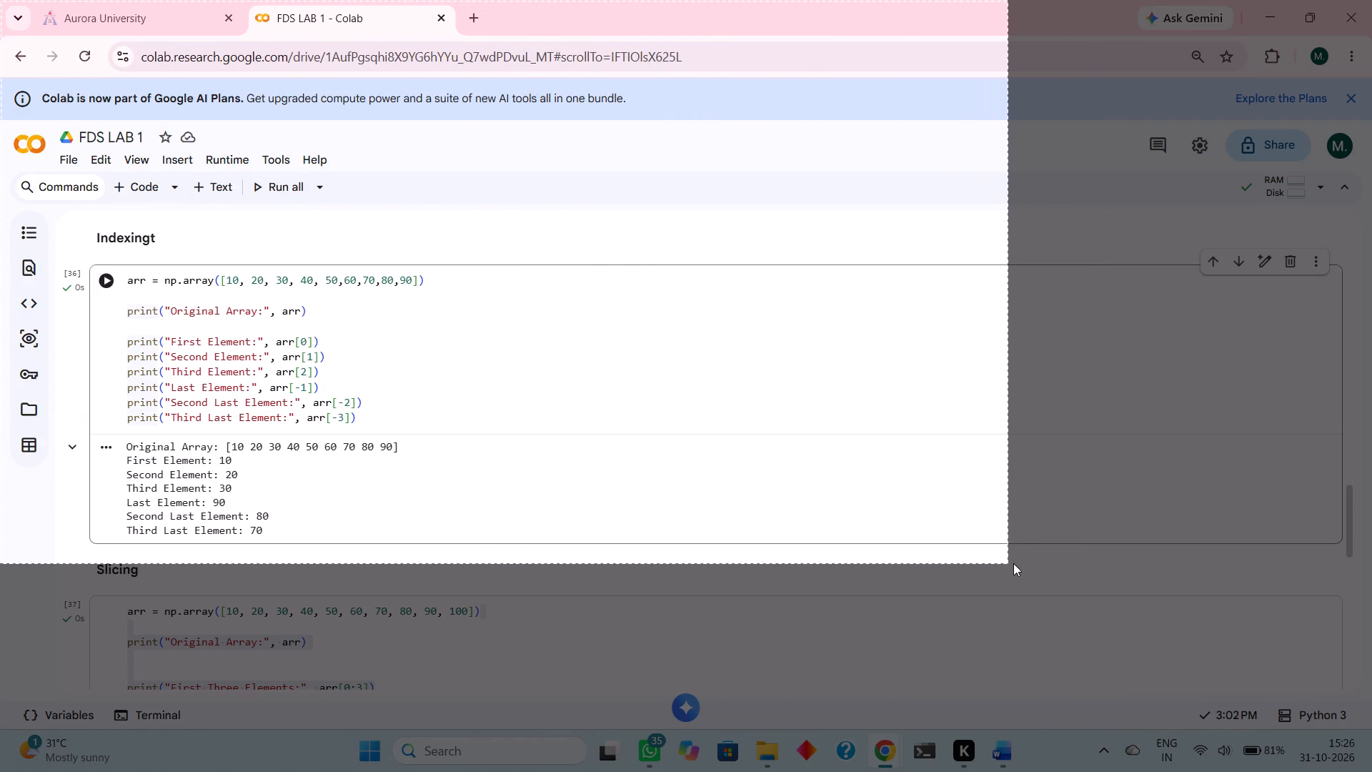
{"action": "left_click_drag", "start_coordinate": [1013, 563], "coordinate": [1250, 564]}
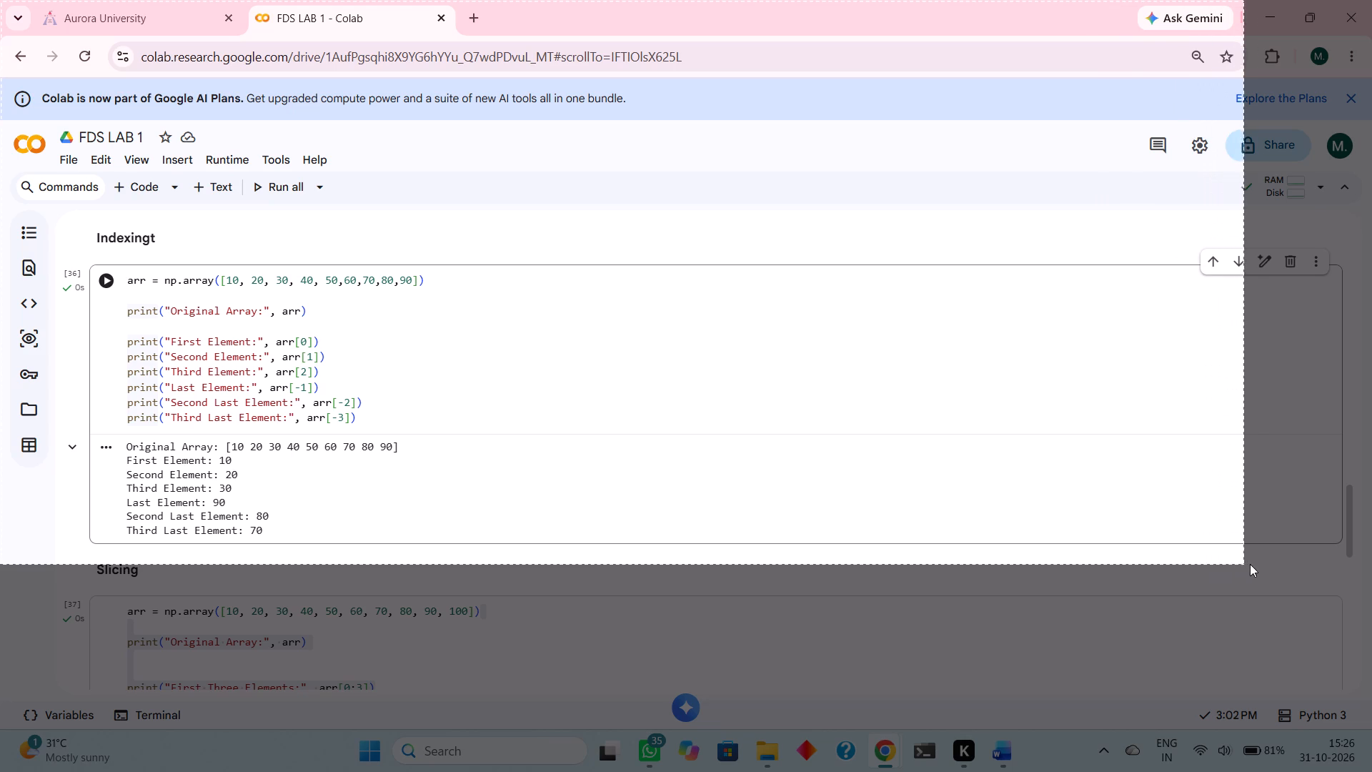
{"action": "left_click_drag", "start_coordinate": [1250, 564], "coordinate": [1371, 563]}
Switch to the Word report and paste the Indexing snip on the empty line below section 4's CODE heading.
{"action": "key", "text": "alt+Tab"}
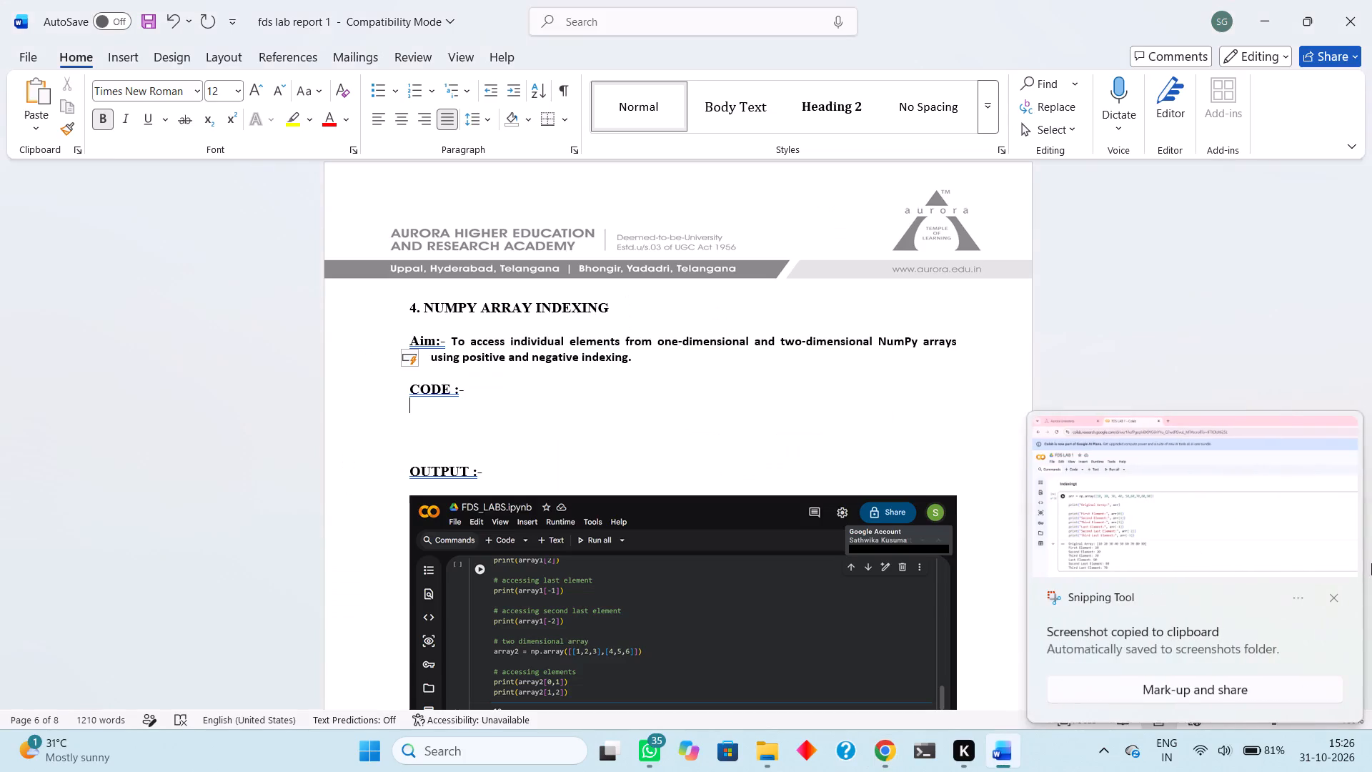
{"action": "key", "text": "ctrl+v"}
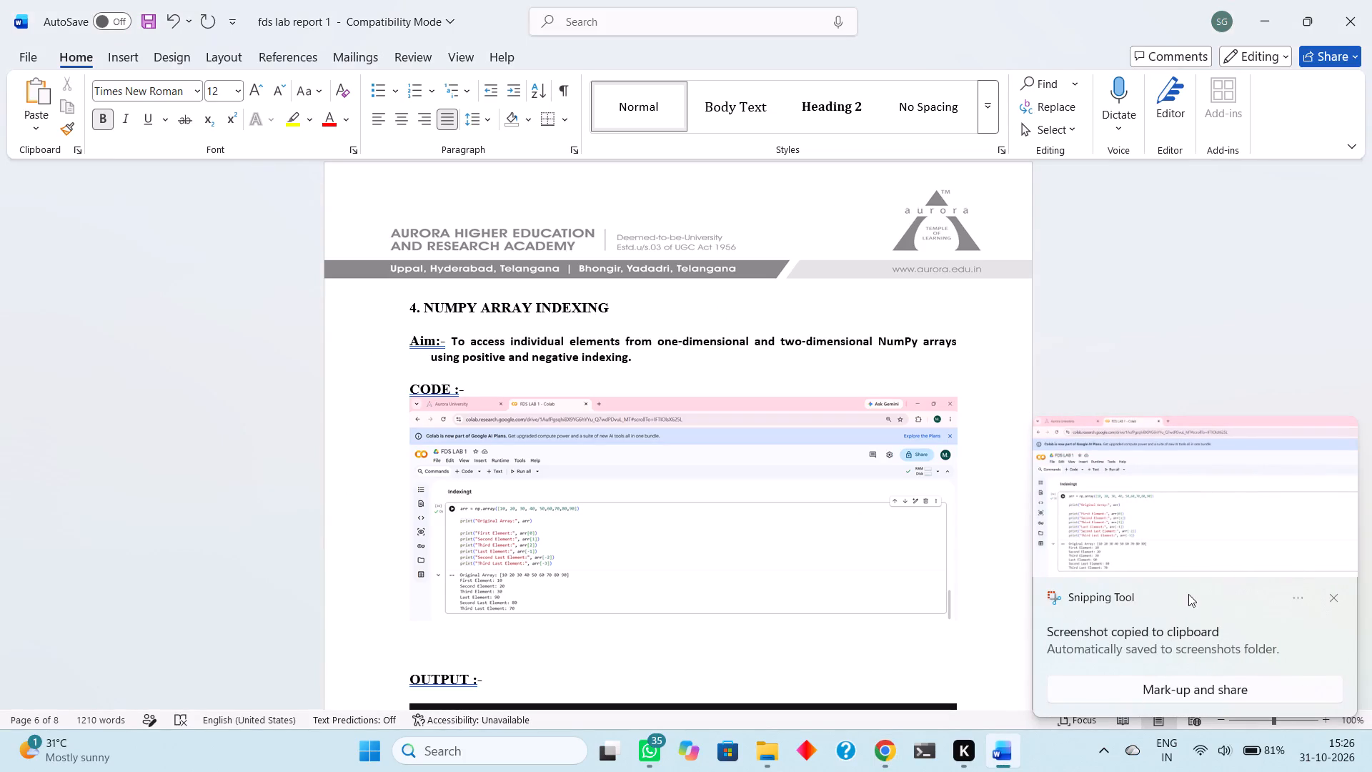
Delete the dark-themed Colab screenshot under section 4's OUTPUT heading in the Word report.
{"action": "key", "text": "alt+Tab"}
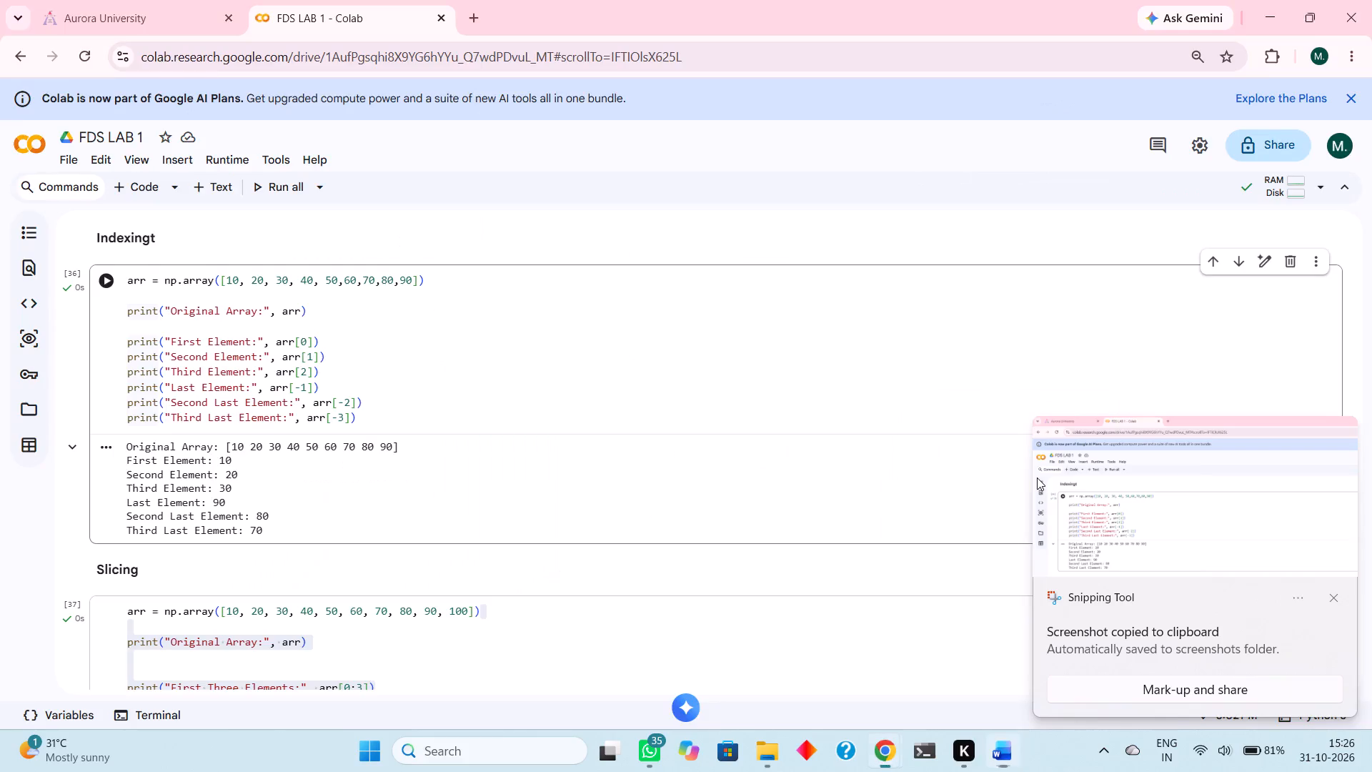
{"action": "key", "text": "alt+Tab"}
{"action": "scroll", "coordinate": [760, 582], "scroll_direction": "down", "scroll_amount": 1}
{"action": "left_click", "coordinate": [760, 582]}
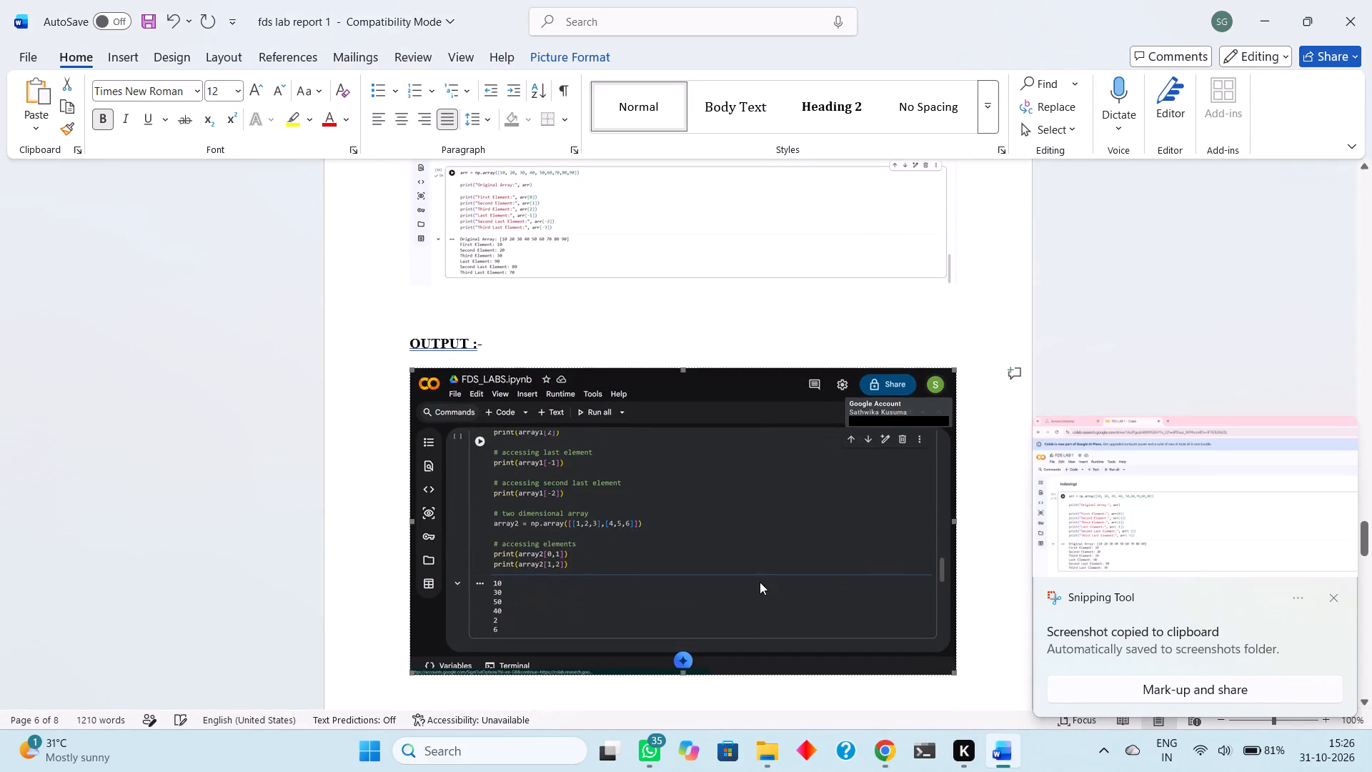
{"action": "key", "text": "BackSpace"}
In the Colab notebook in Chrome, enlarge the Indexing cell and take a full-width snip down to the end of its output.
{"action": "key", "text": "alt+Tab"}
{"action": "scroll", "coordinate": [406, 488], "scroll_direction": "down", "scroll_amount": 1}
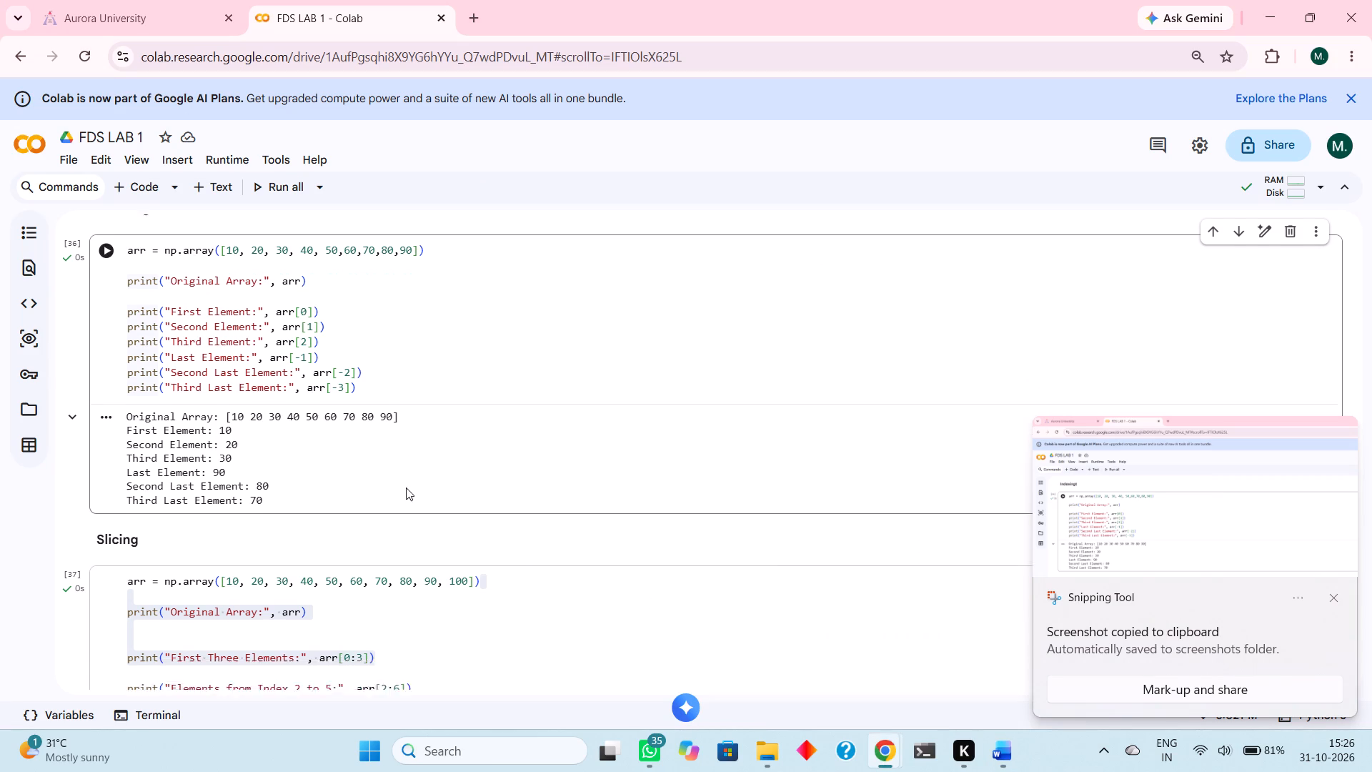
{"action": "scroll", "coordinate": [406, 488], "scroll_direction": "down", "scroll_amount": 3}
{"action": "scroll", "coordinate": [406, 488], "scroll_direction": "up", "scroll_amount": 3}
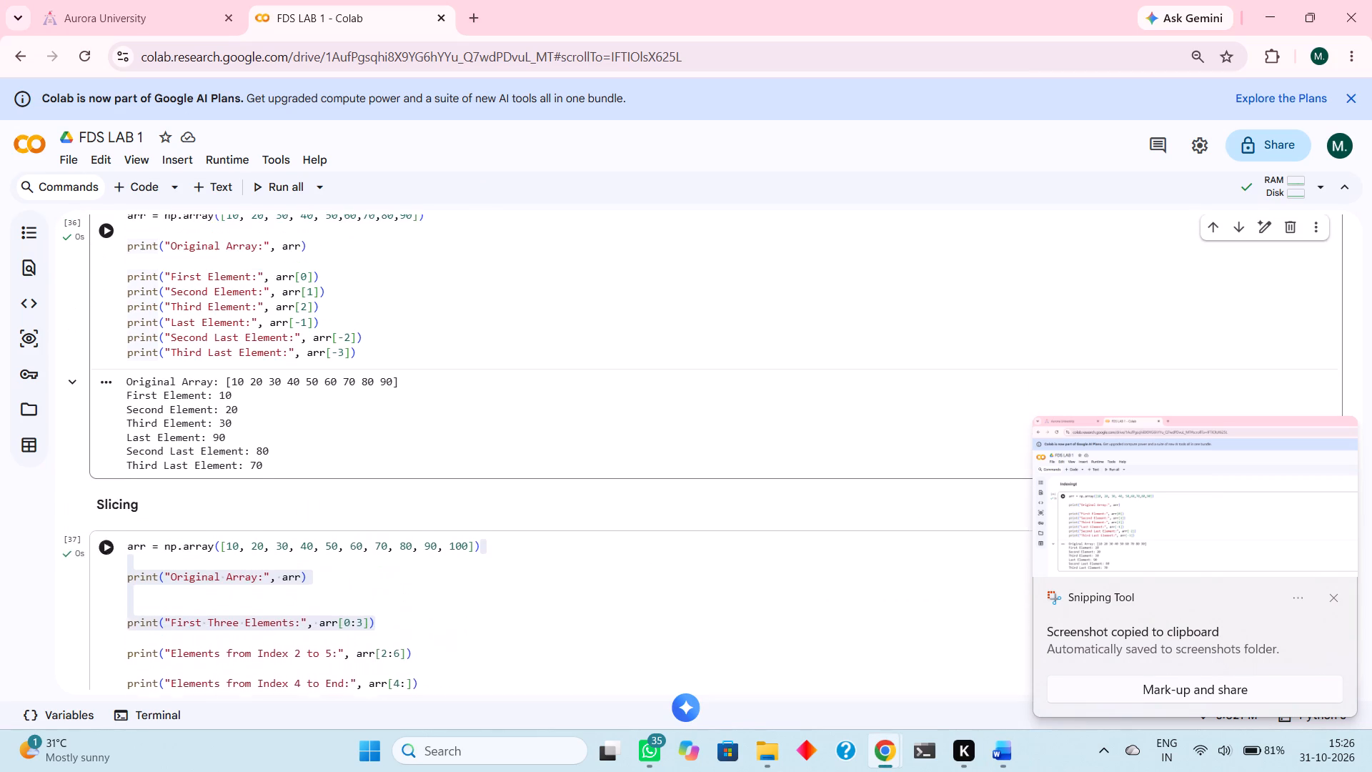
{"action": "scroll", "coordinate": [406, 488], "scroll_direction": "up", "scroll_amount": 1}
{"action": "scroll", "coordinate": [406, 488], "scroll_direction": "right", "scroll_amount": 3}
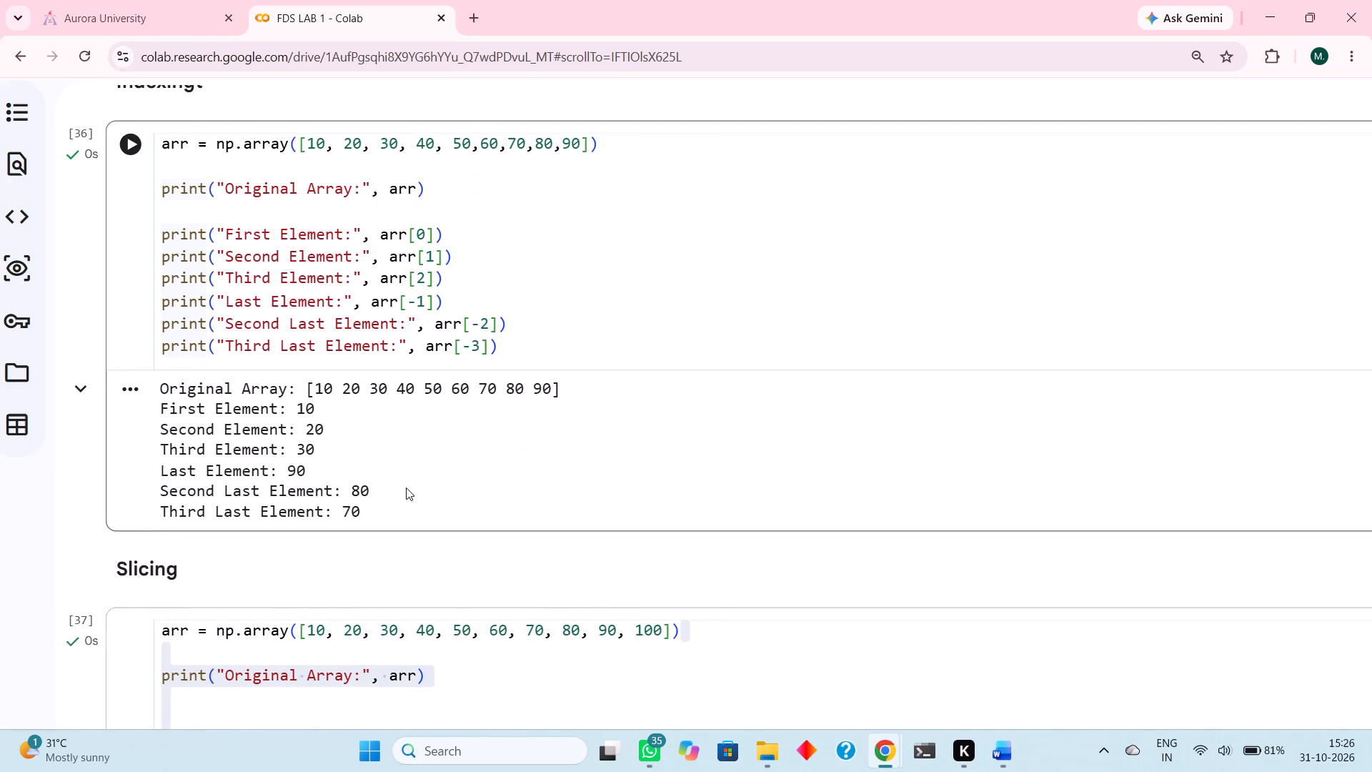
{"action": "scroll", "coordinate": [406, 488], "scroll_direction": "right", "scroll_amount": 1}
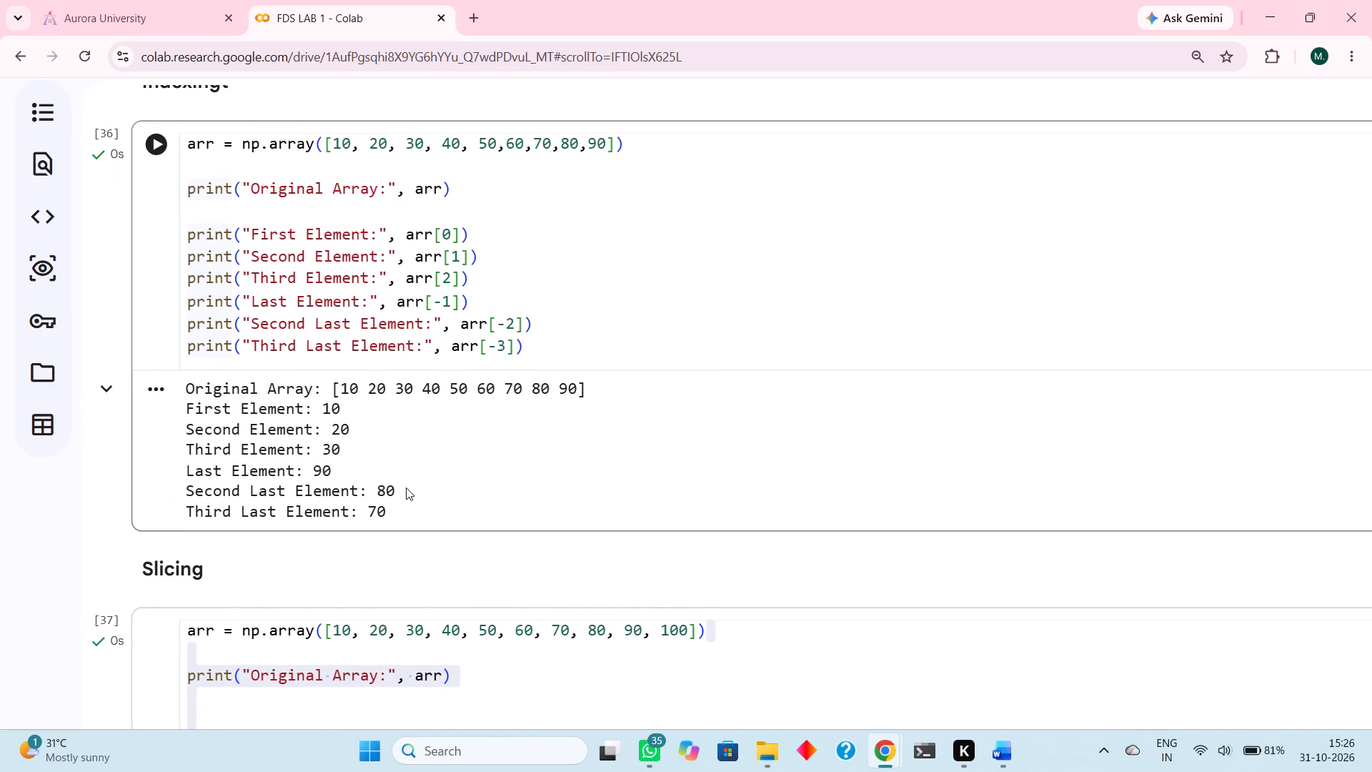
{"action": "scroll", "coordinate": [406, 488], "scroll_direction": "right", "scroll_amount": 1}
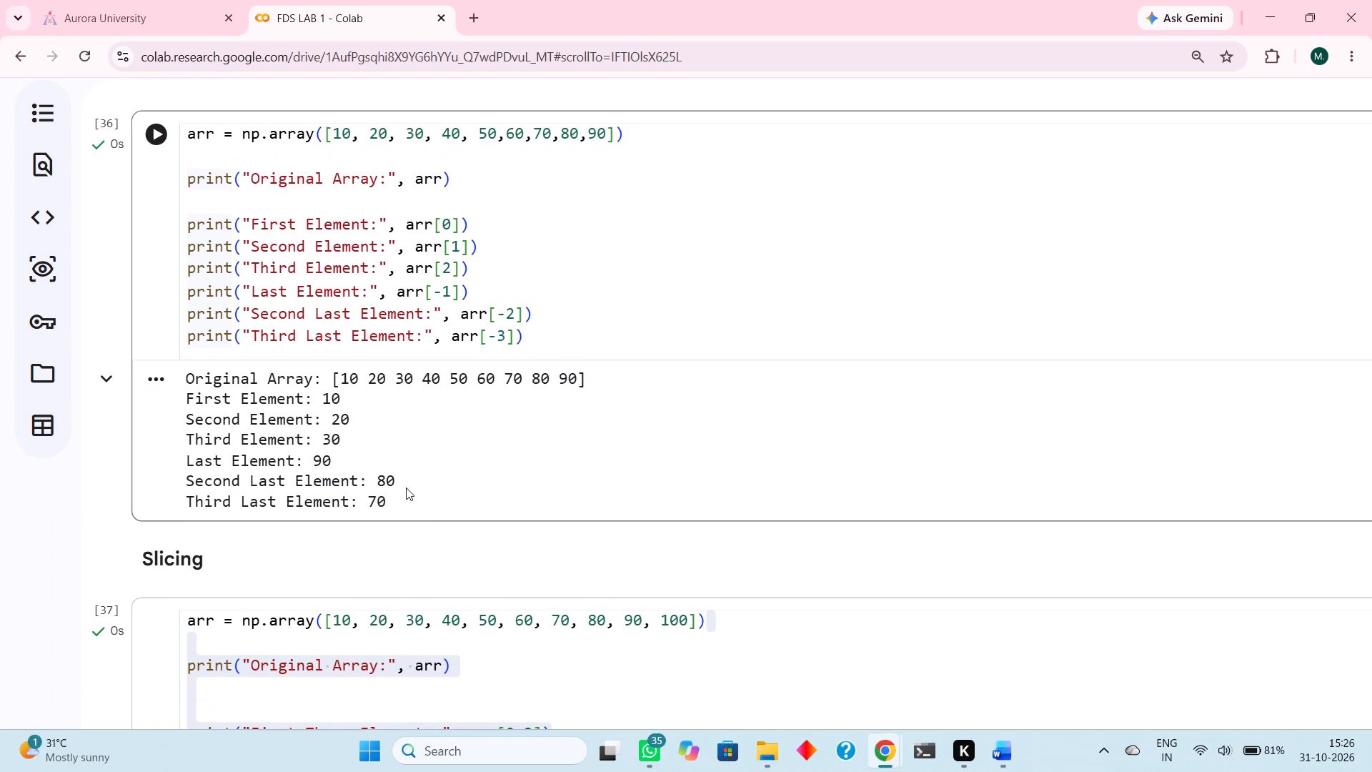
{"action": "key", "text": "Print"}
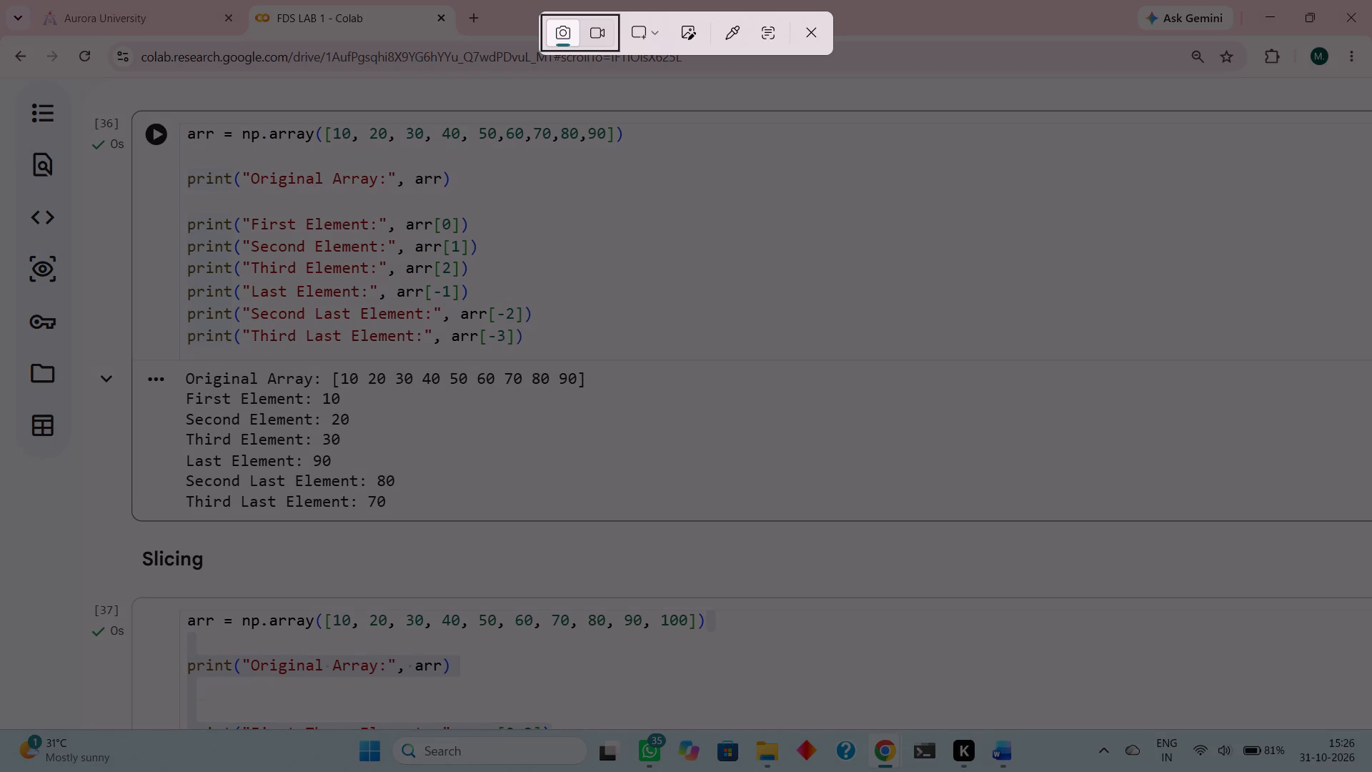
{"action": "left_click_drag", "start_coordinate": [0, 0], "coordinate": [841, 526]}
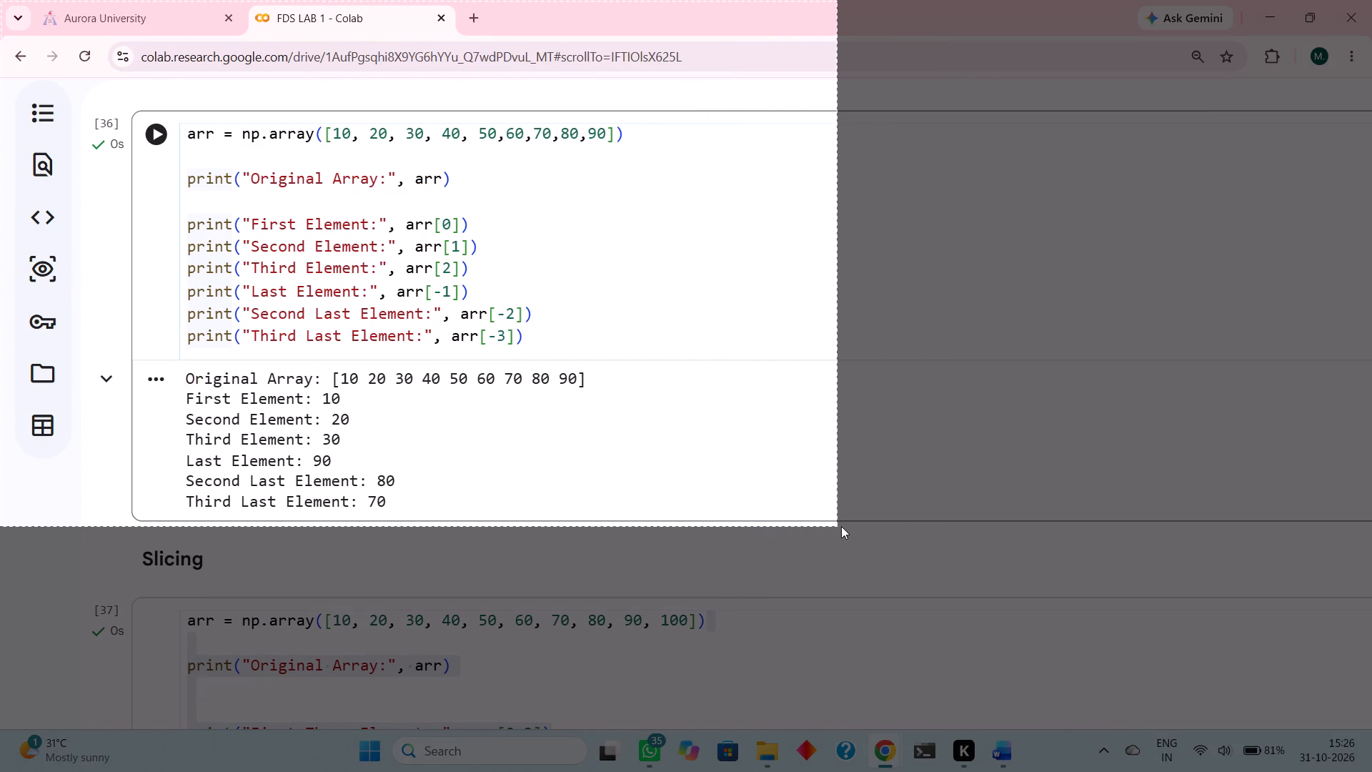
{"action": "left_click_drag", "start_coordinate": [841, 526], "coordinate": [1077, 526]}
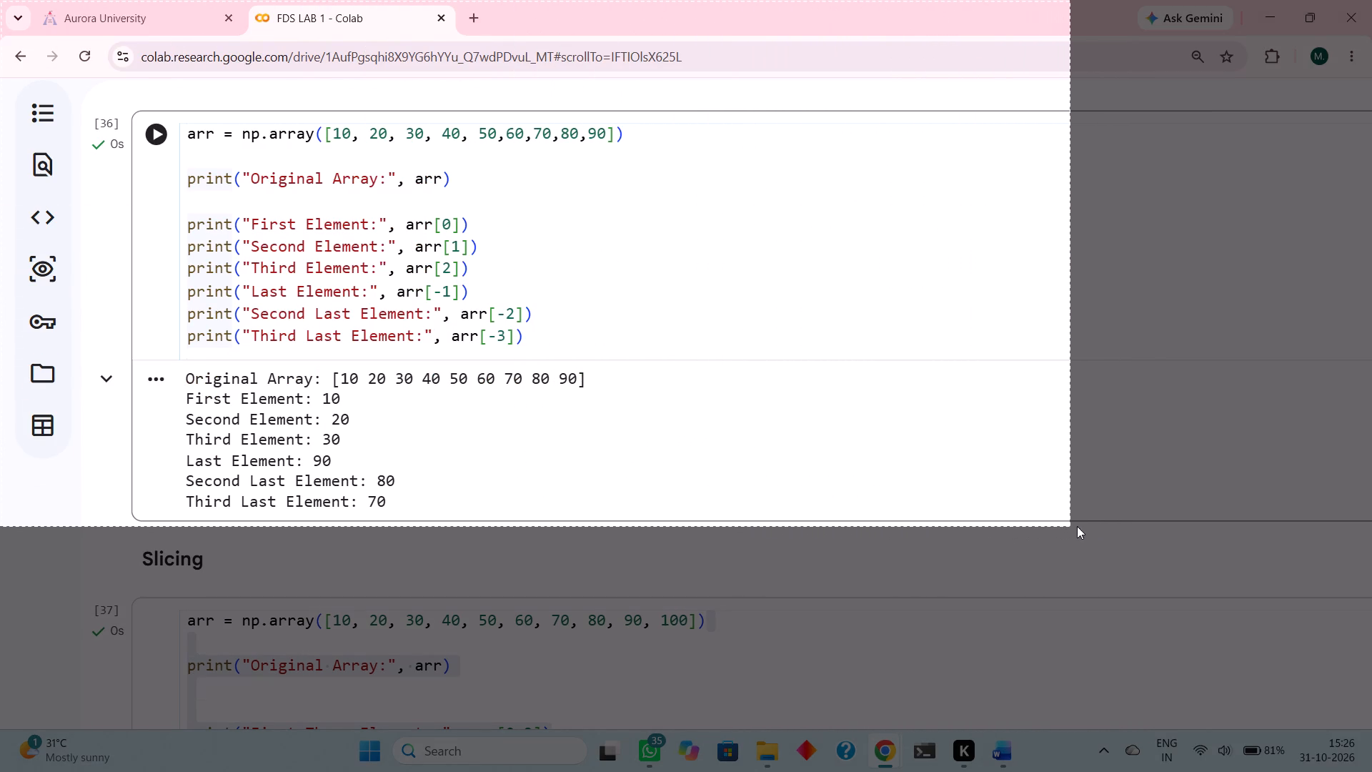
{"action": "left_click_drag", "start_coordinate": [1077, 526], "coordinate": [1315, 526]}
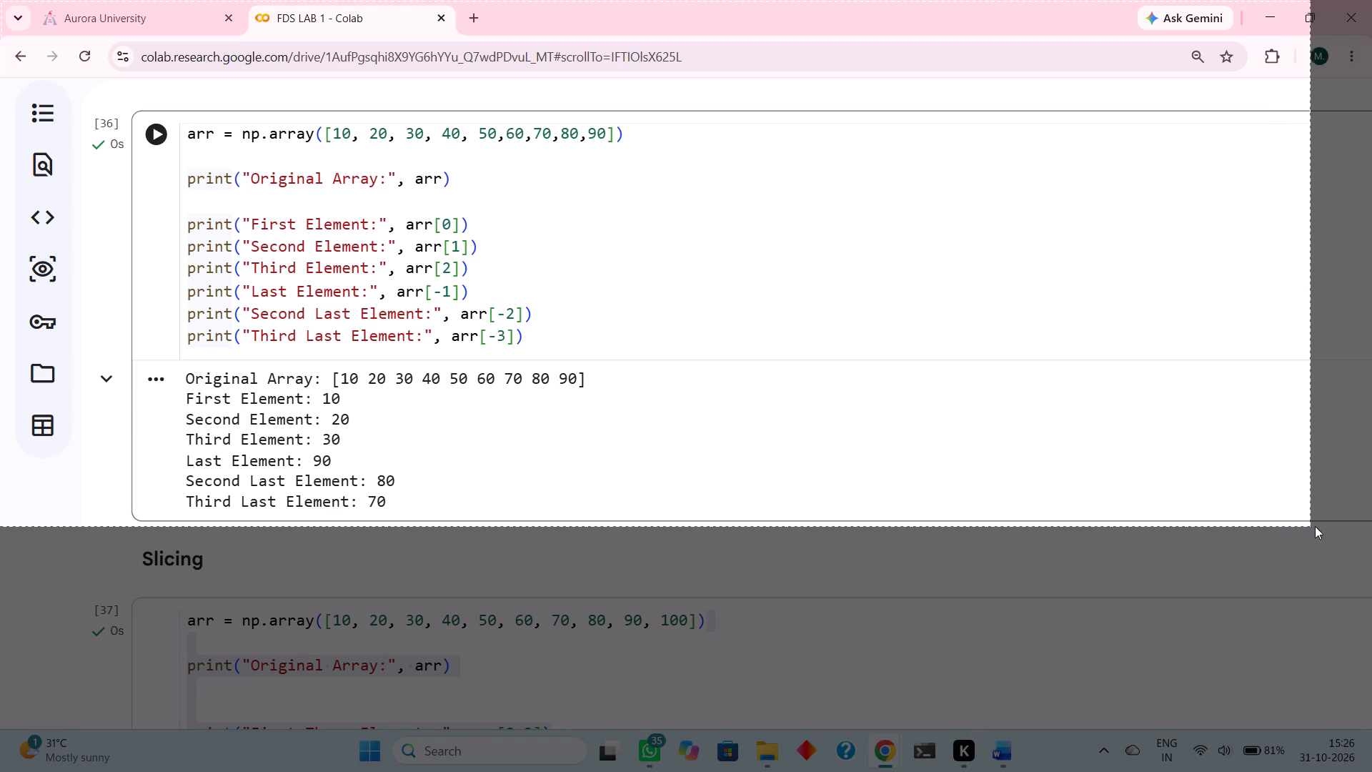
{"action": "left_click_drag", "start_coordinate": [1315, 526], "coordinate": [1371, 526]}
Switch to the Word report and paste the enlarged Indexing snip under section 4's OUTPUT heading.
{"action": "key", "text": "alt+Tab"}
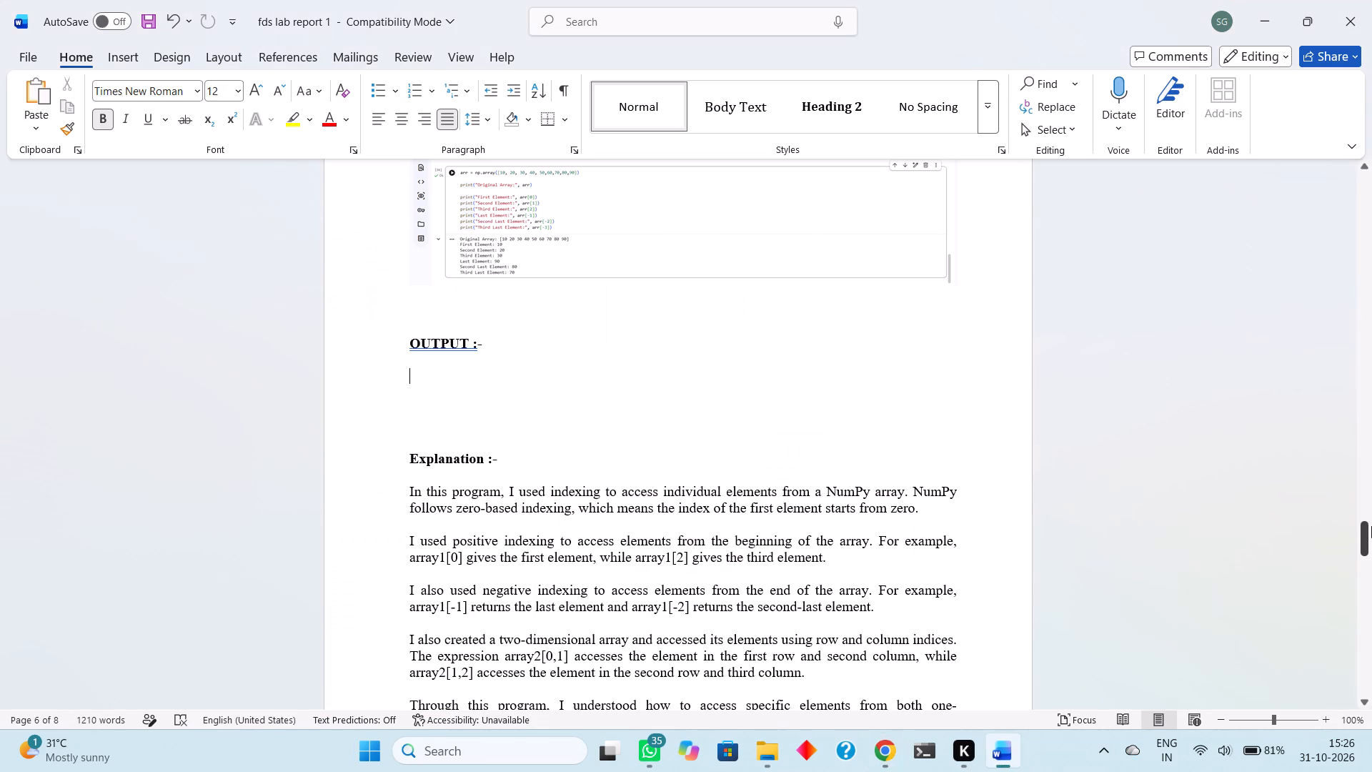
{"action": "key", "text": "ctrl+v"}
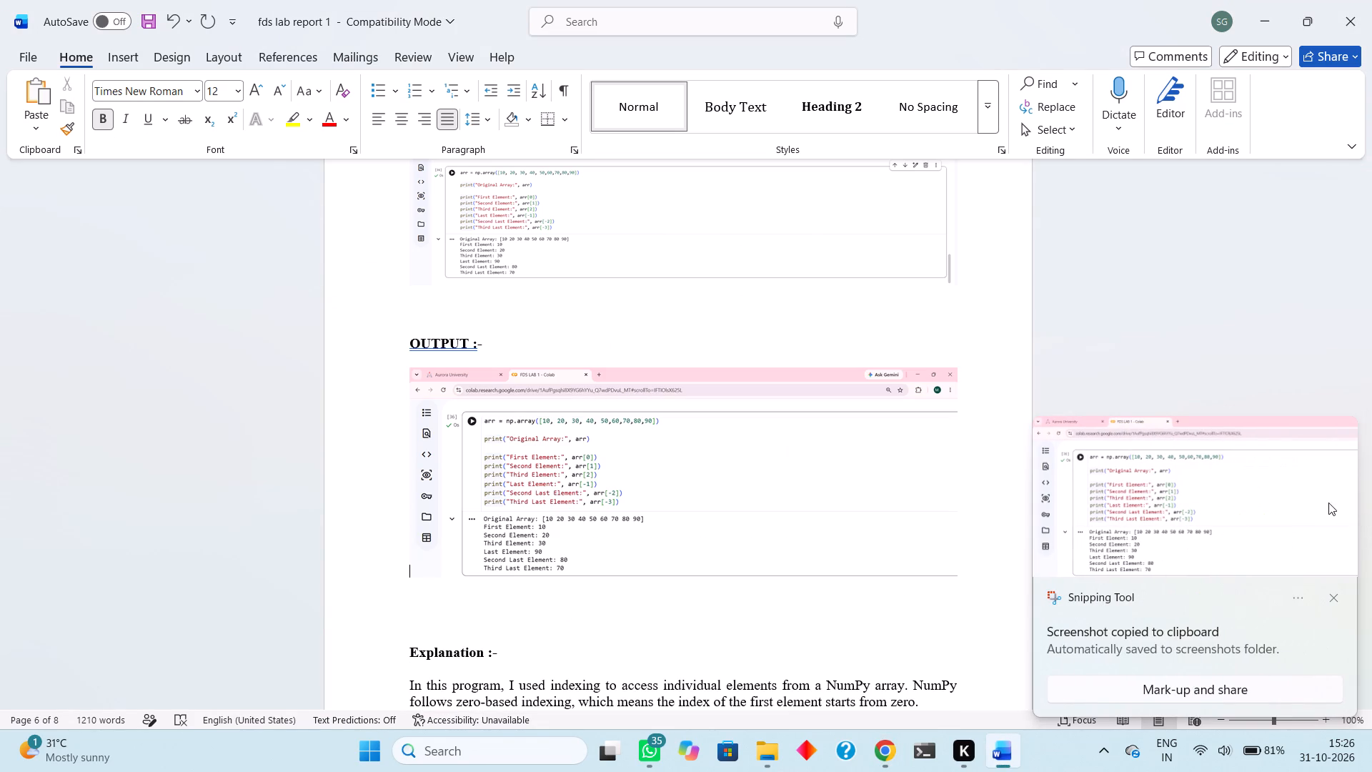
Reduce the gap between section 4's code screenshot and its OUTPUT heading to a single blank line.
{"action": "scroll", "coordinate": [1312, 460], "scroll_direction": "down", "scroll_amount": 2}
{"action": "scroll", "coordinate": [831, 526], "scroll_direction": "down", "scroll_amount": 4}
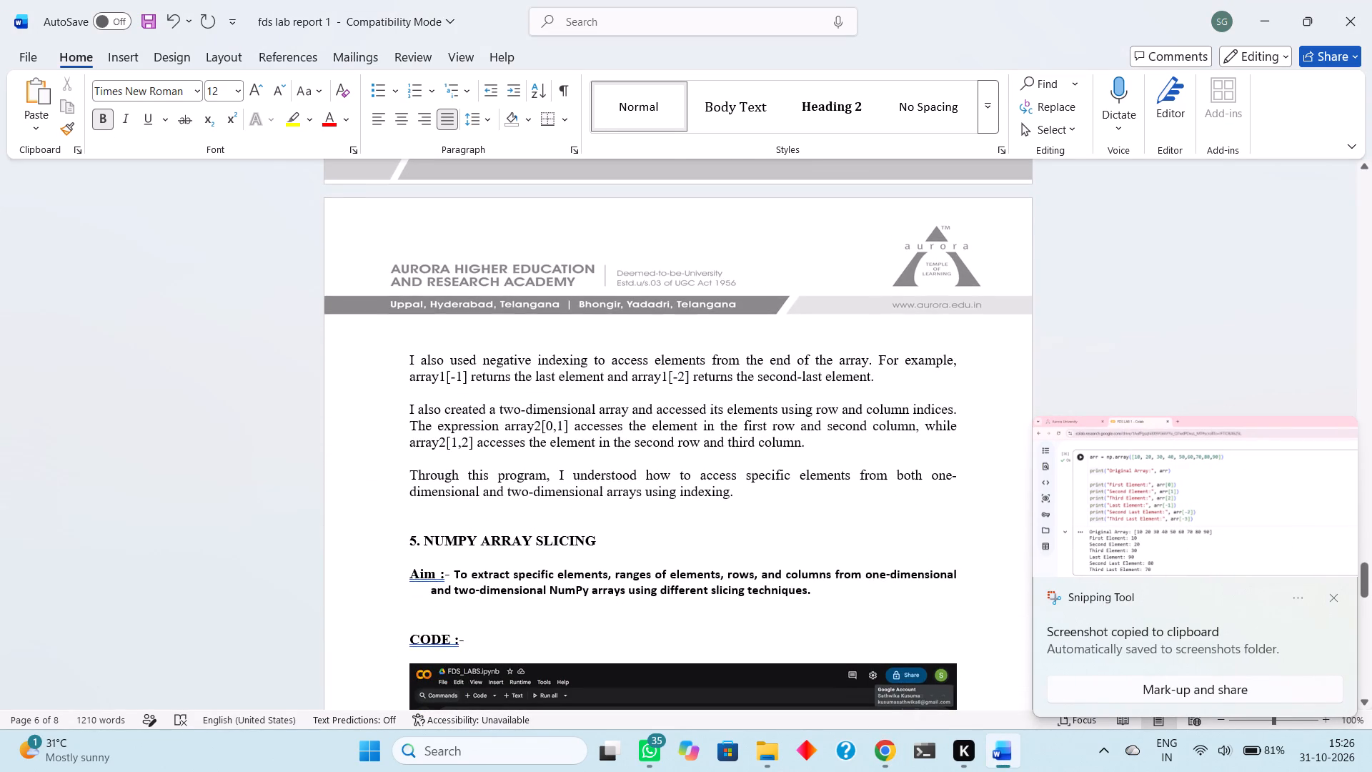
{"action": "scroll", "coordinate": [725, 516], "scroll_direction": "up", "scroll_amount": 4}
{"action": "scroll", "coordinate": [725, 516], "scroll_direction": "down", "scroll_amount": 1}
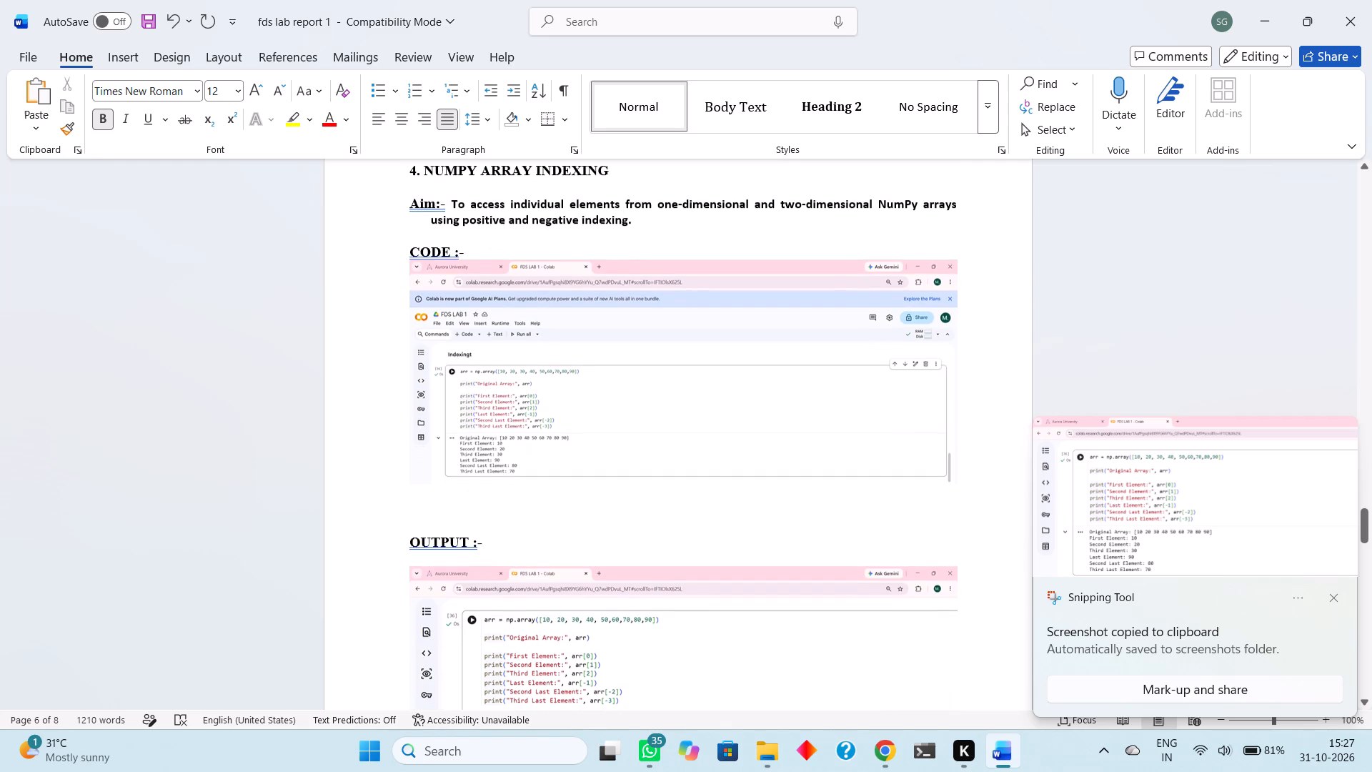
{"action": "left_click", "coordinate": [408, 538]}
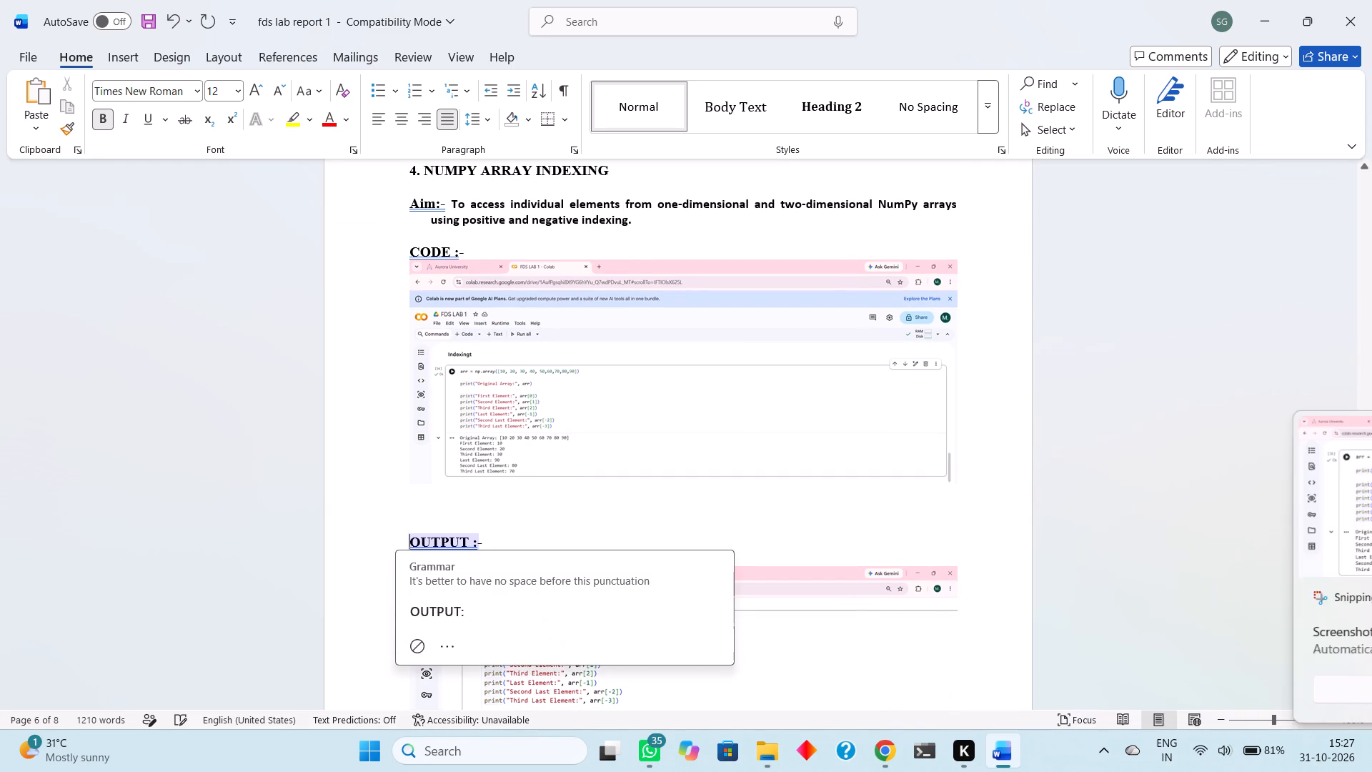
{"action": "key", "text": "Left"}
{"action": "key", "text": "BackSpace"}
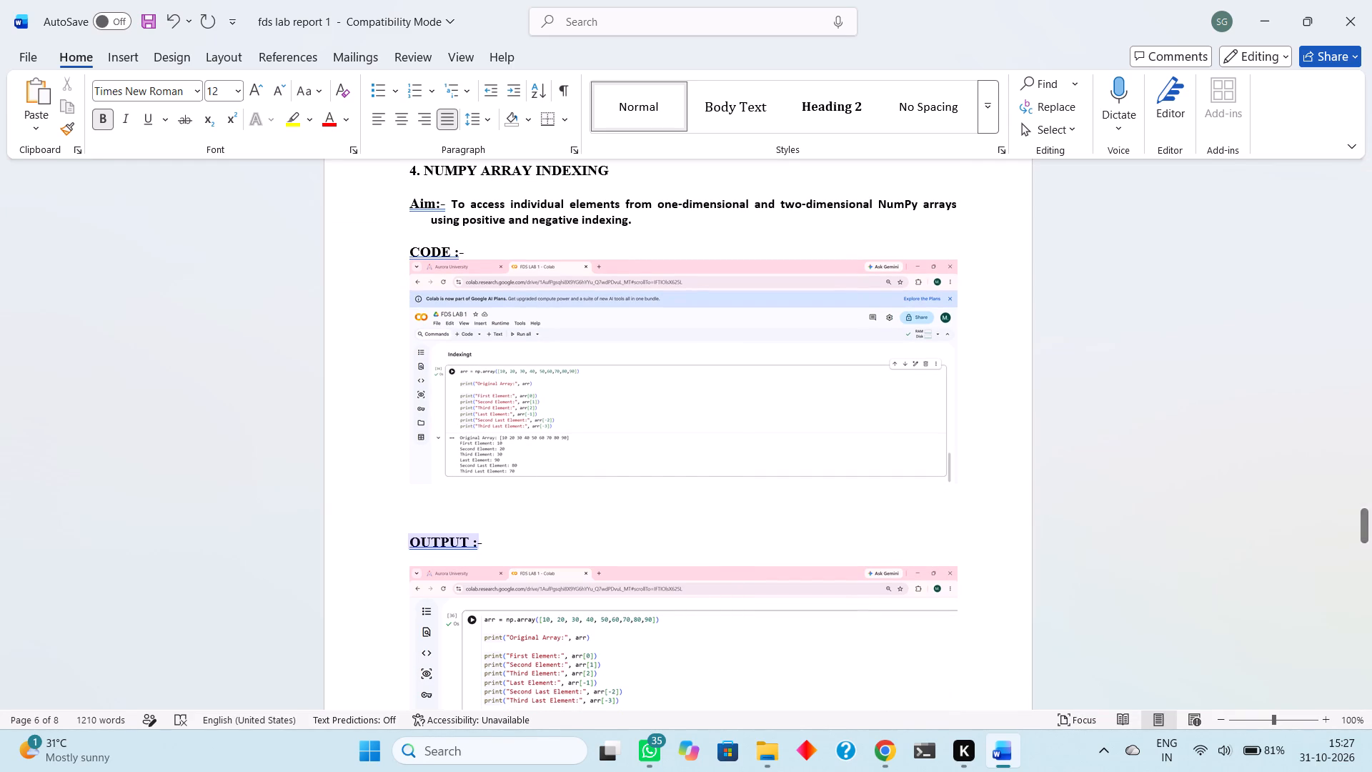
{"action": "key", "text": "BackSpace"}
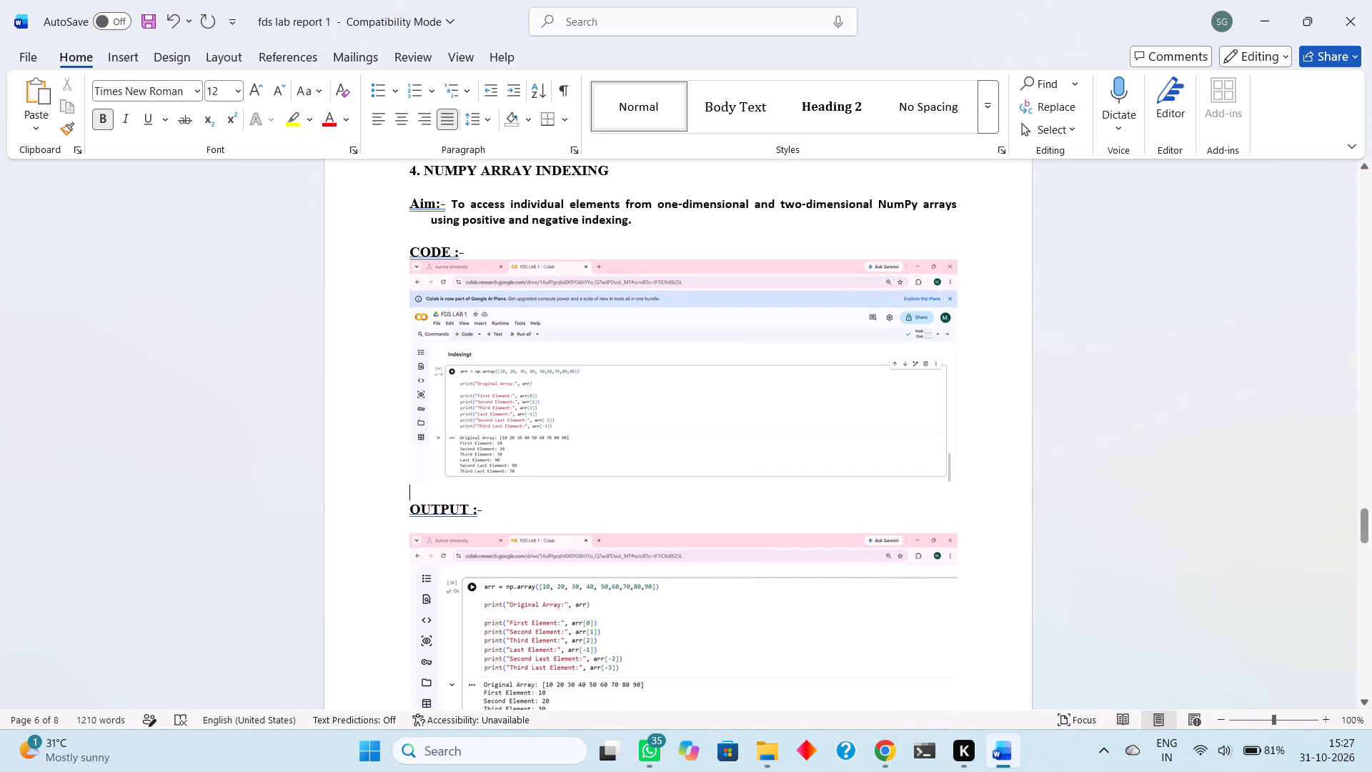
Delete the old explanation paragraphs under section 4's Explanation heading, down to the line before the NUMPY ARRAY SLICING heading.
{"action": "scroll", "coordinate": [453, 584], "scroll_direction": "down", "scroll_amount": 2}
{"action": "left_click_drag", "start_coordinate": [407, 460], "coordinate": [469, 563]}
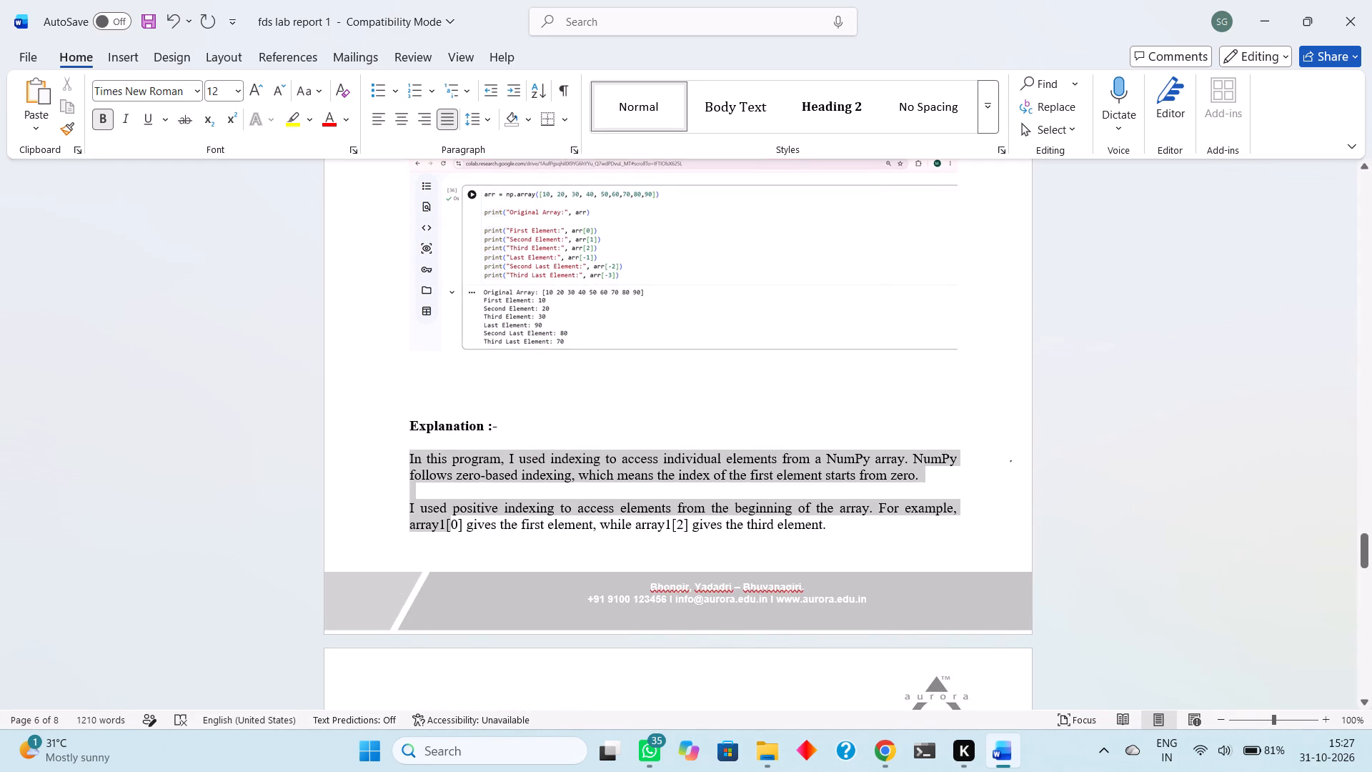
{"action": "left_click_drag", "start_coordinate": [469, 563], "coordinate": [497, 722]}
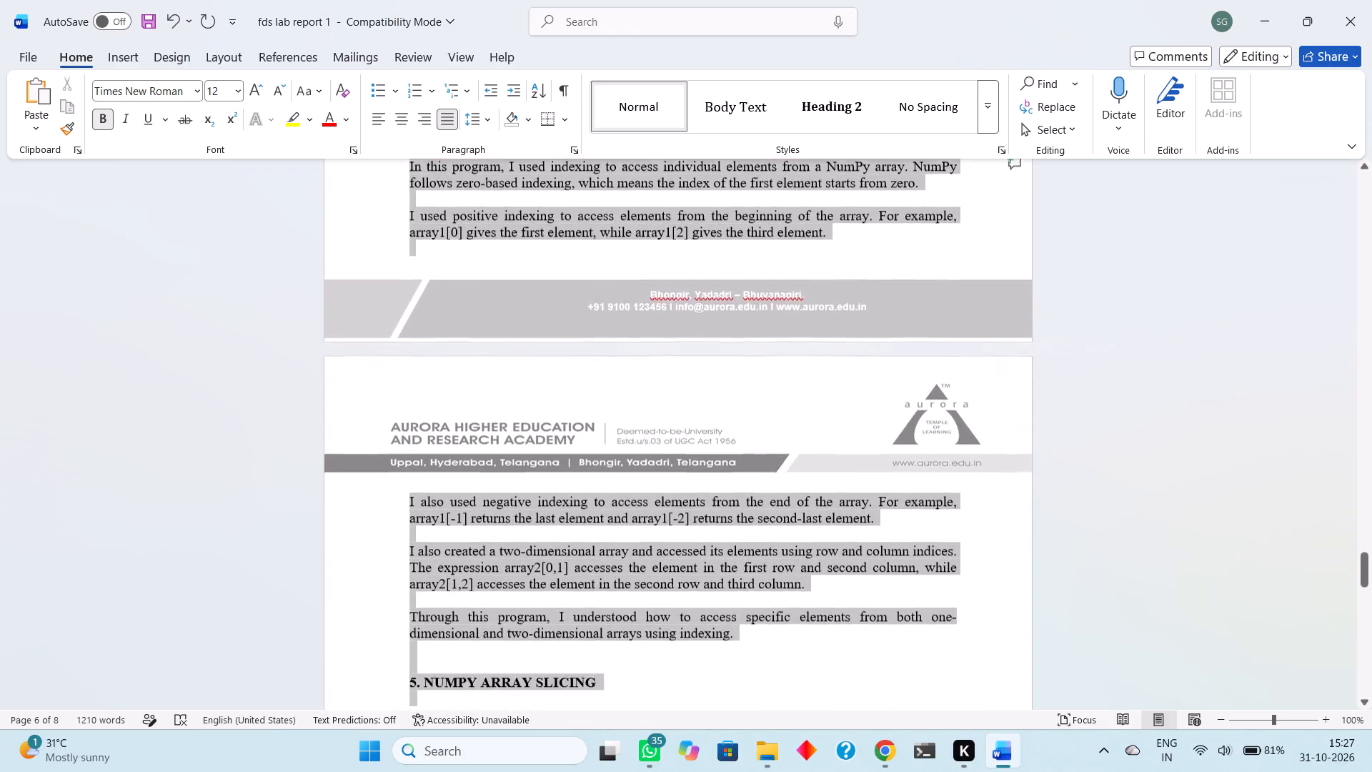
{"action": "left_click_drag", "start_coordinate": [497, 722], "coordinate": [735, 459]}
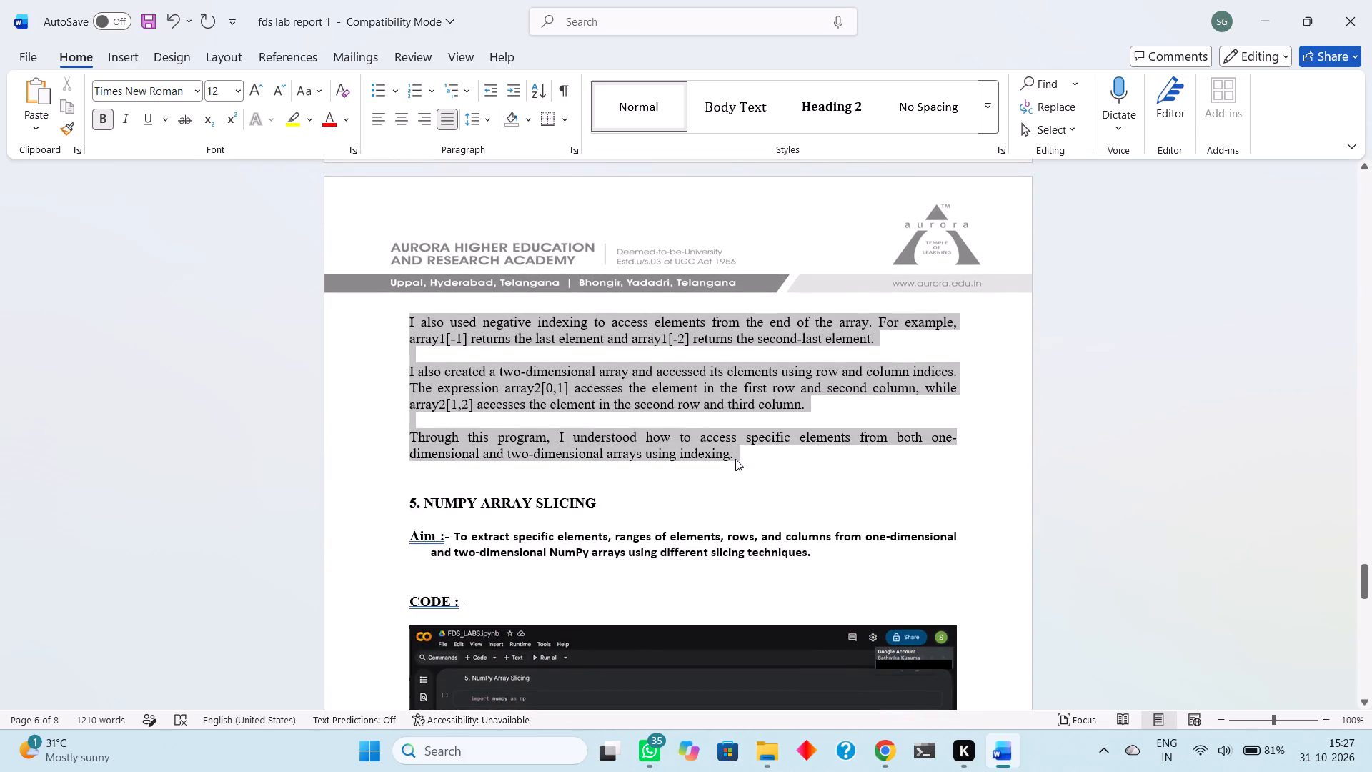
{"action": "key", "text": "BackSpace"}
{"action": "scroll", "coordinate": [735, 459], "scroll_direction": "up", "scroll_amount": 1}
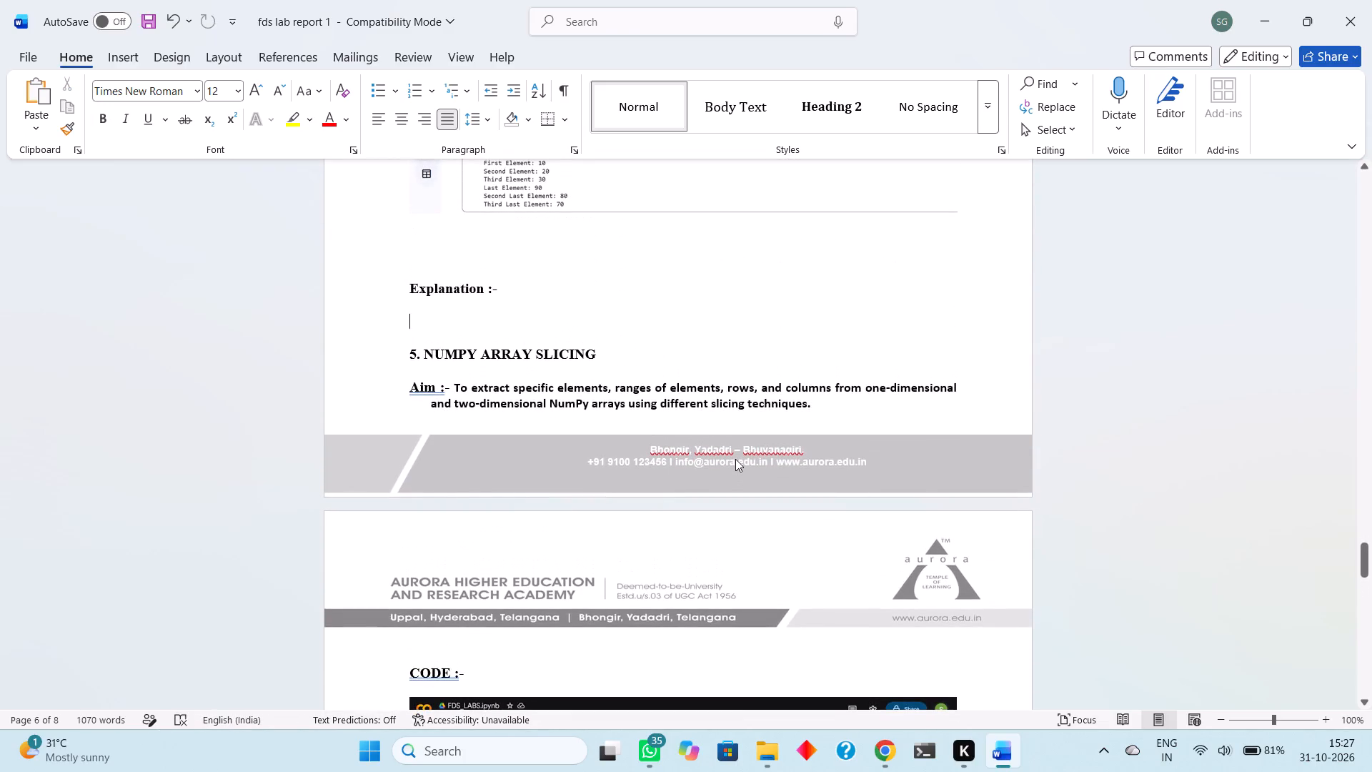
Switch to the Colab notebook in Chrome and copy all the code of the Indexing cell.
{"action": "key", "text": "alt+Tab"}
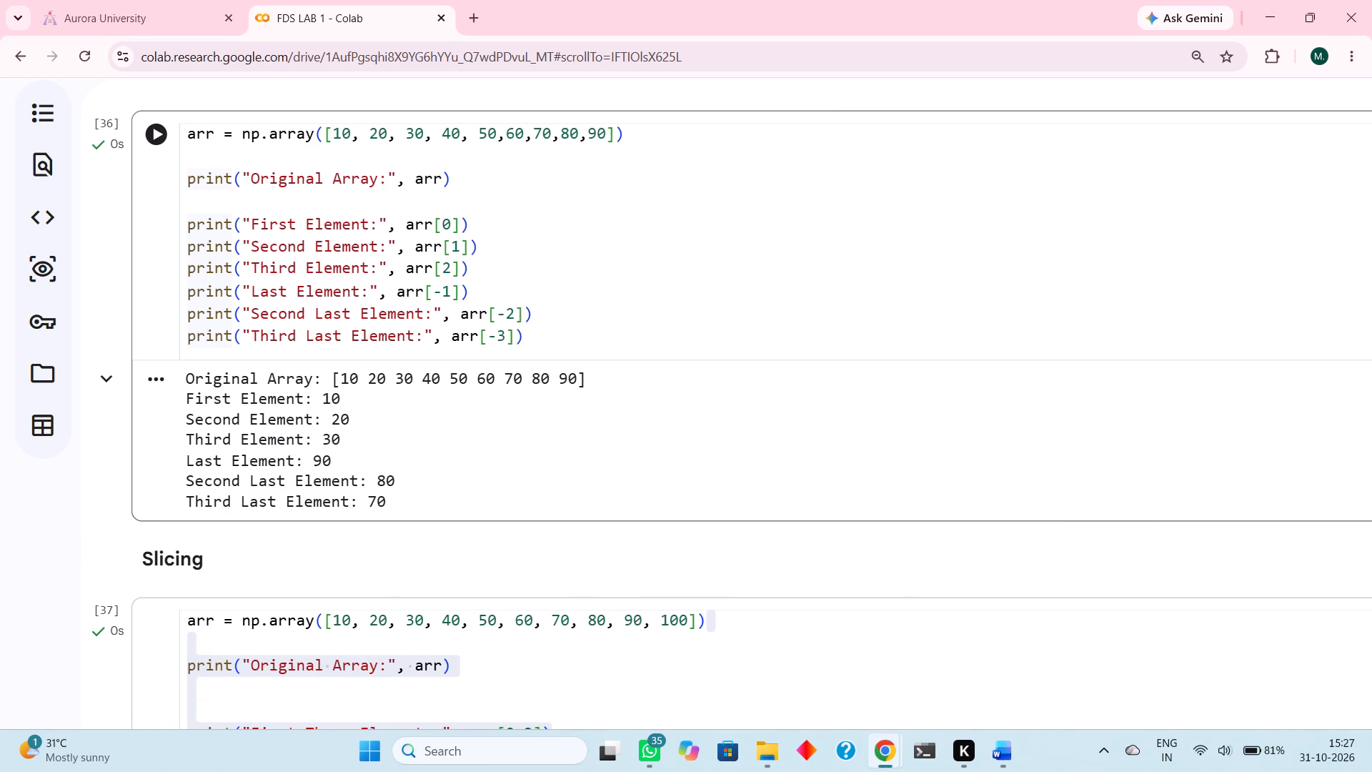
{"action": "left_click_drag", "start_coordinate": [536, 345], "coordinate": [204, 132]}
{"action": "scroll", "coordinate": [204, 132], "scroll_direction": "up", "scroll_amount": 1}
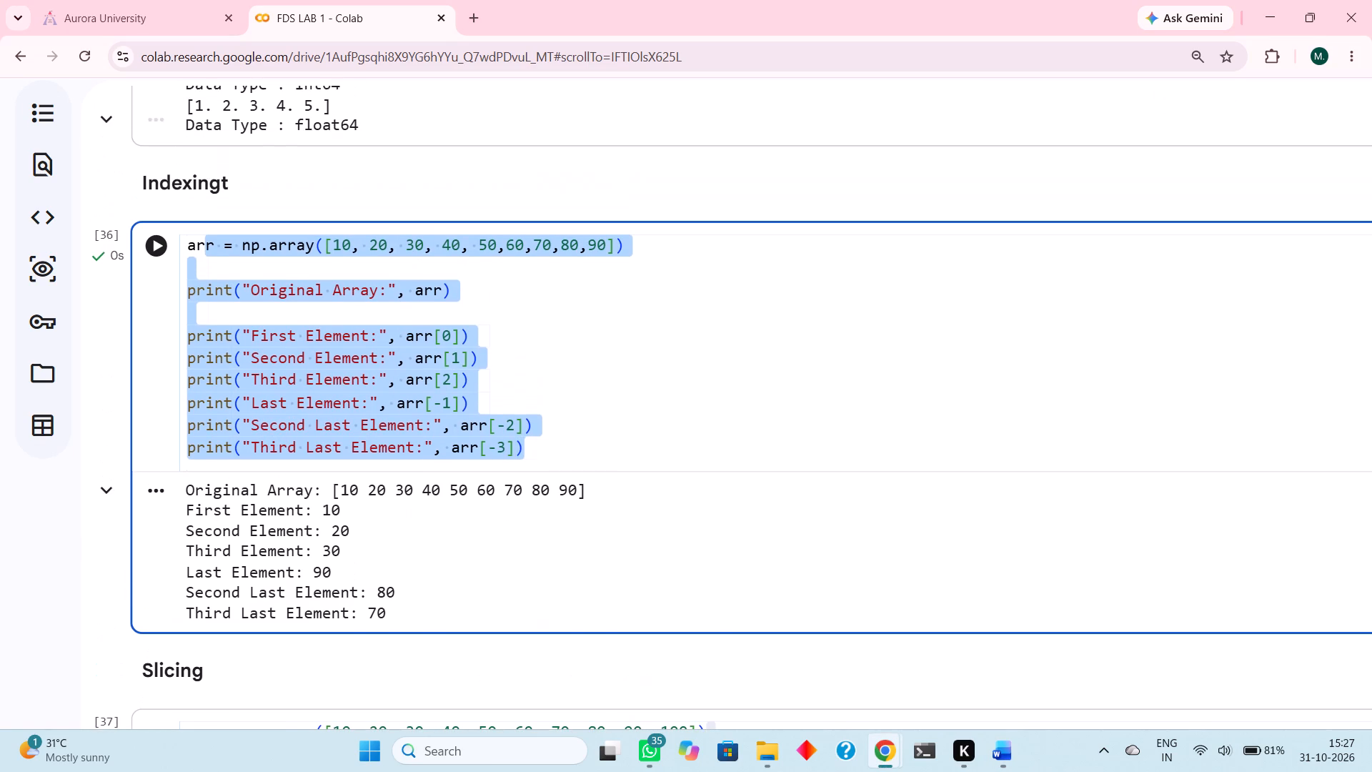
{"action": "scroll", "coordinate": [204, 132], "scroll_direction": "up", "scroll_amount": 1}
{"action": "key", "text": "ctrl+a"}
{"action": "key", "text": "ctrl+a"}
{"action": "key", "text": "ctrl+c"}
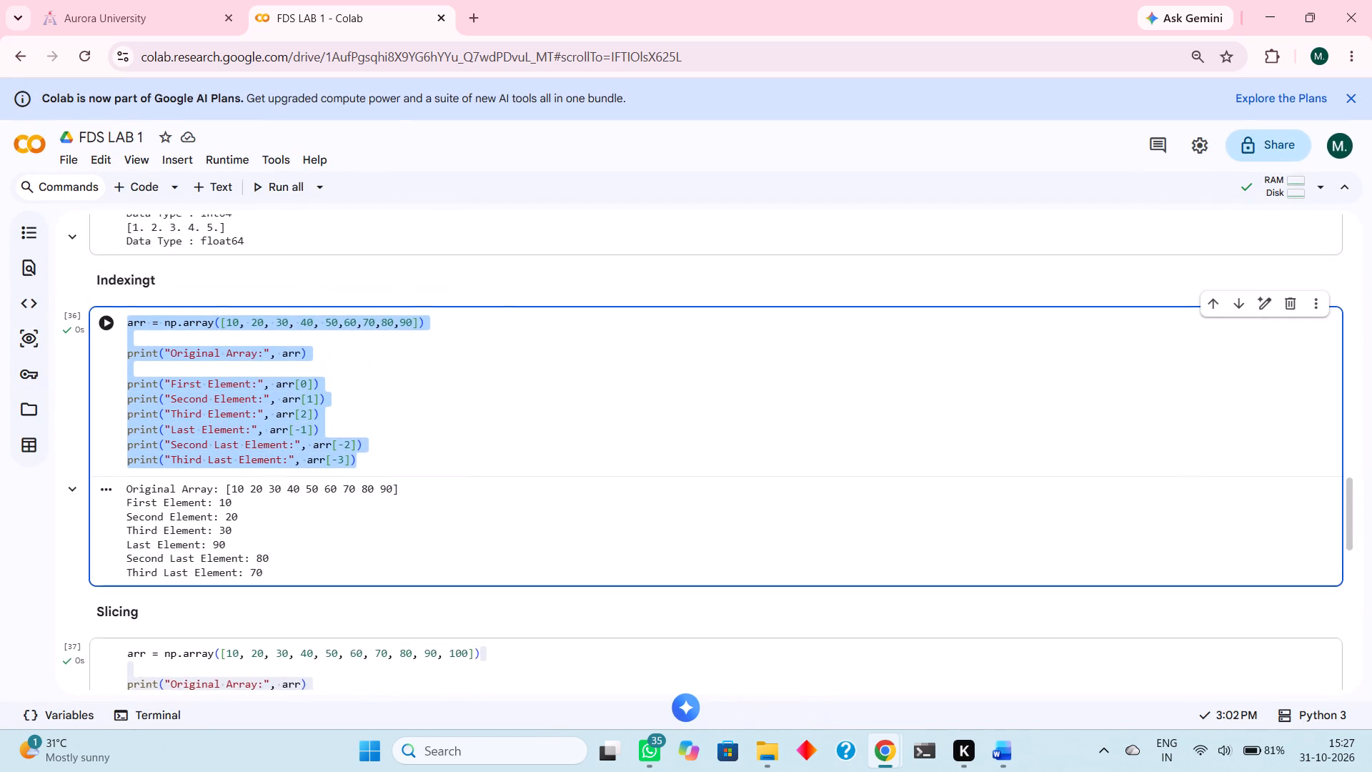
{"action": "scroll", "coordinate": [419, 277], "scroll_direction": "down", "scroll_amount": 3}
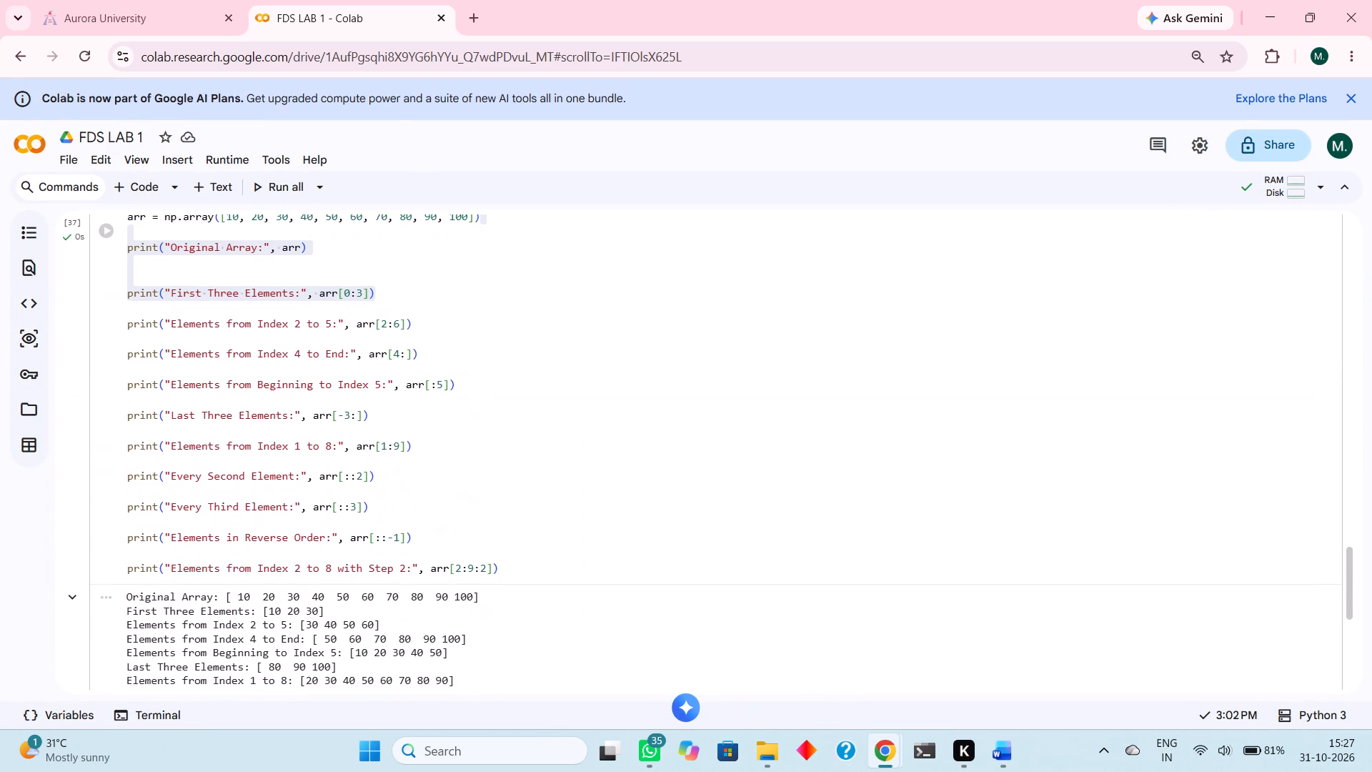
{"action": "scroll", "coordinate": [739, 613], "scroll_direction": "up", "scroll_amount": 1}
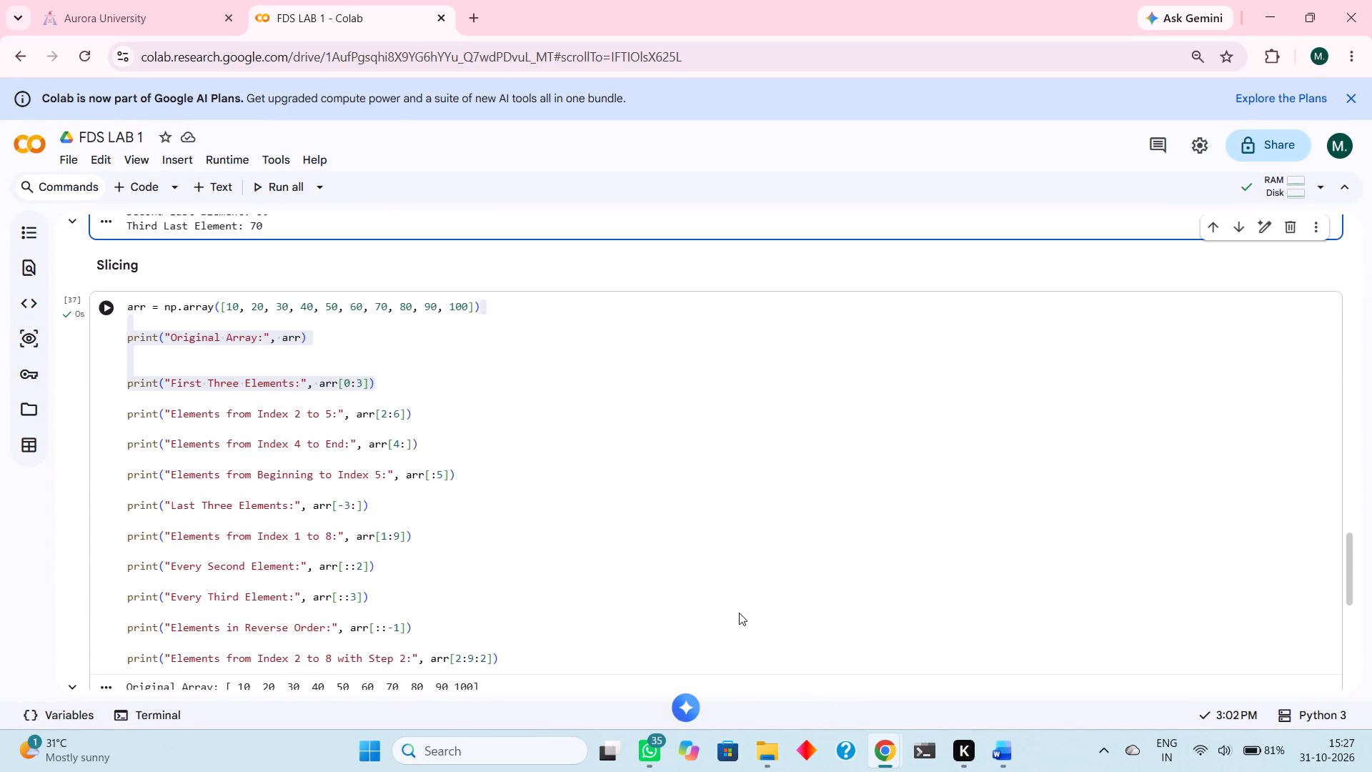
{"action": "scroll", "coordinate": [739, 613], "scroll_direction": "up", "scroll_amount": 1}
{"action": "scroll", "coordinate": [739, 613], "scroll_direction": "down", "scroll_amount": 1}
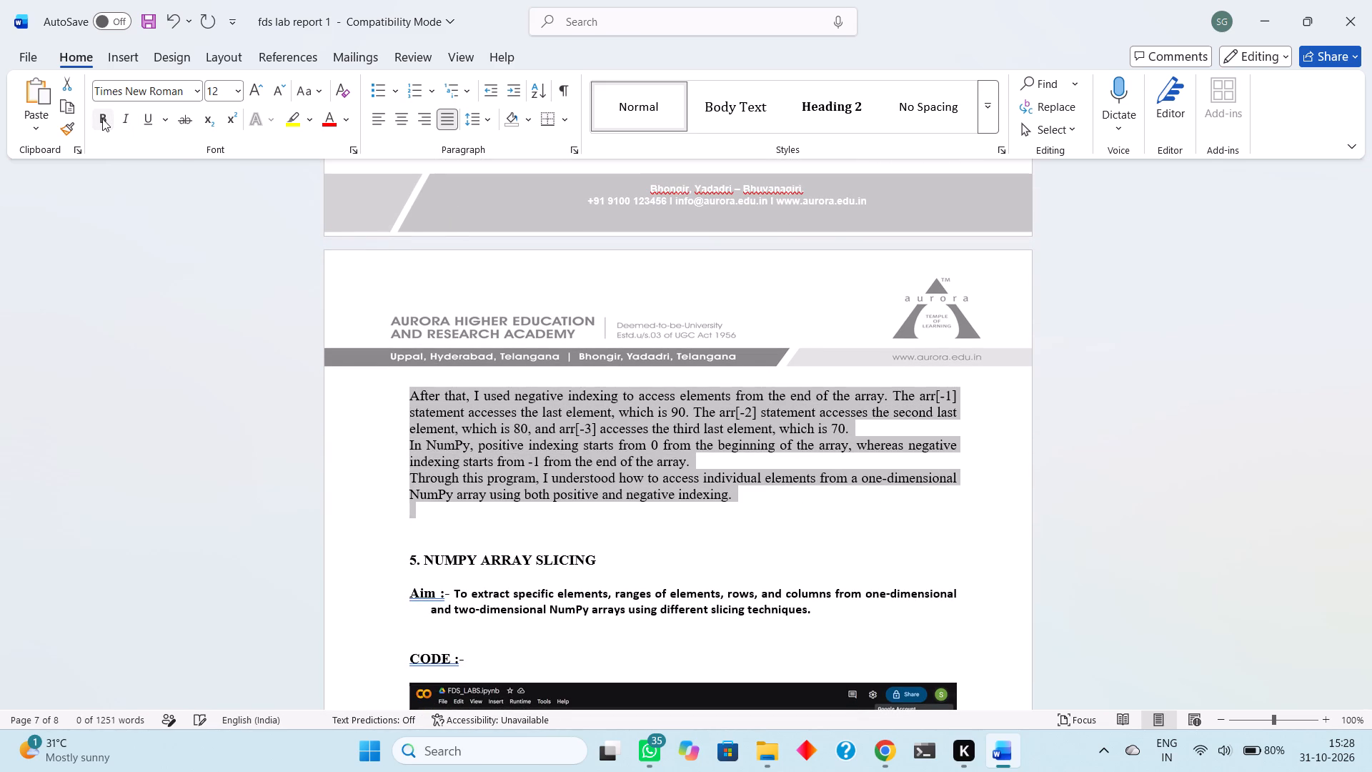
{"action": "left_click", "coordinate": [372, 94]}
{"action": "left_click", "coordinate": [404, 425]}
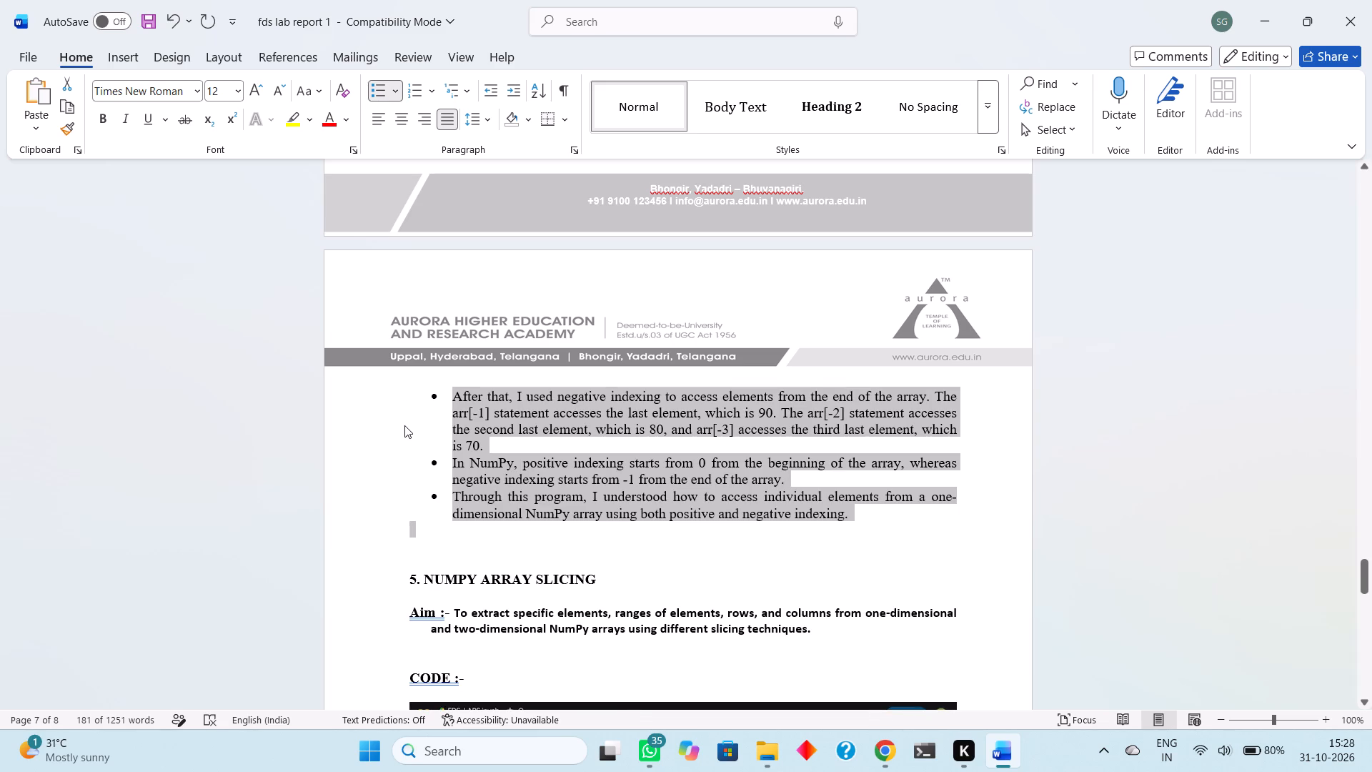
{"action": "scroll", "coordinate": [404, 425], "scroll_direction": "up", "scroll_amount": 1}
{"action": "scroll", "coordinate": [404, 425], "scroll_direction": "down", "scroll_amount": 1}
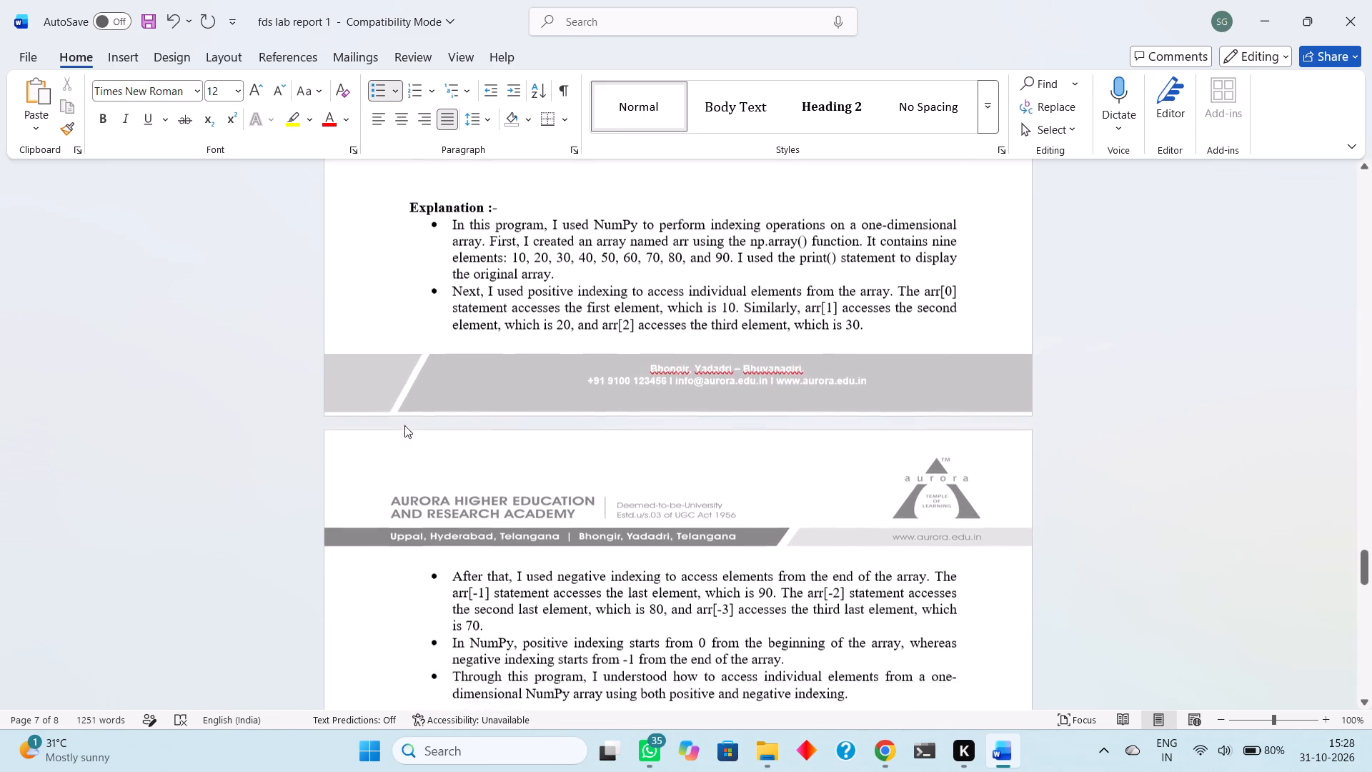
{"action": "scroll", "coordinate": [404, 425], "scroll_direction": "down", "scroll_amount": 2}
Remove the blank lines between section 4's output screenshot and its Explanation heading.
{"action": "scroll", "coordinate": [404, 425], "scroll_direction": "up", "scroll_amount": 1}
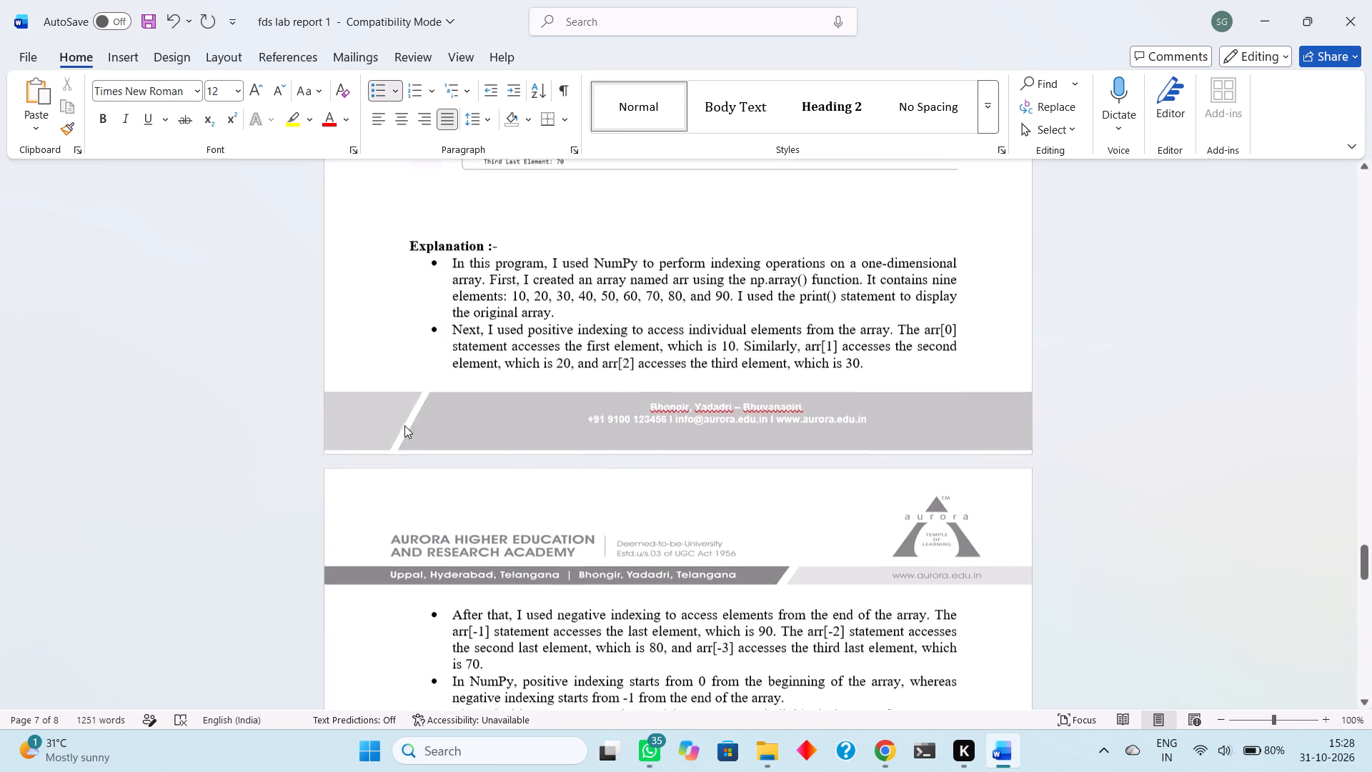
{"action": "scroll", "coordinate": [404, 425], "scroll_direction": "up", "scroll_amount": 1}
{"action": "left_click", "coordinate": [408, 418]}
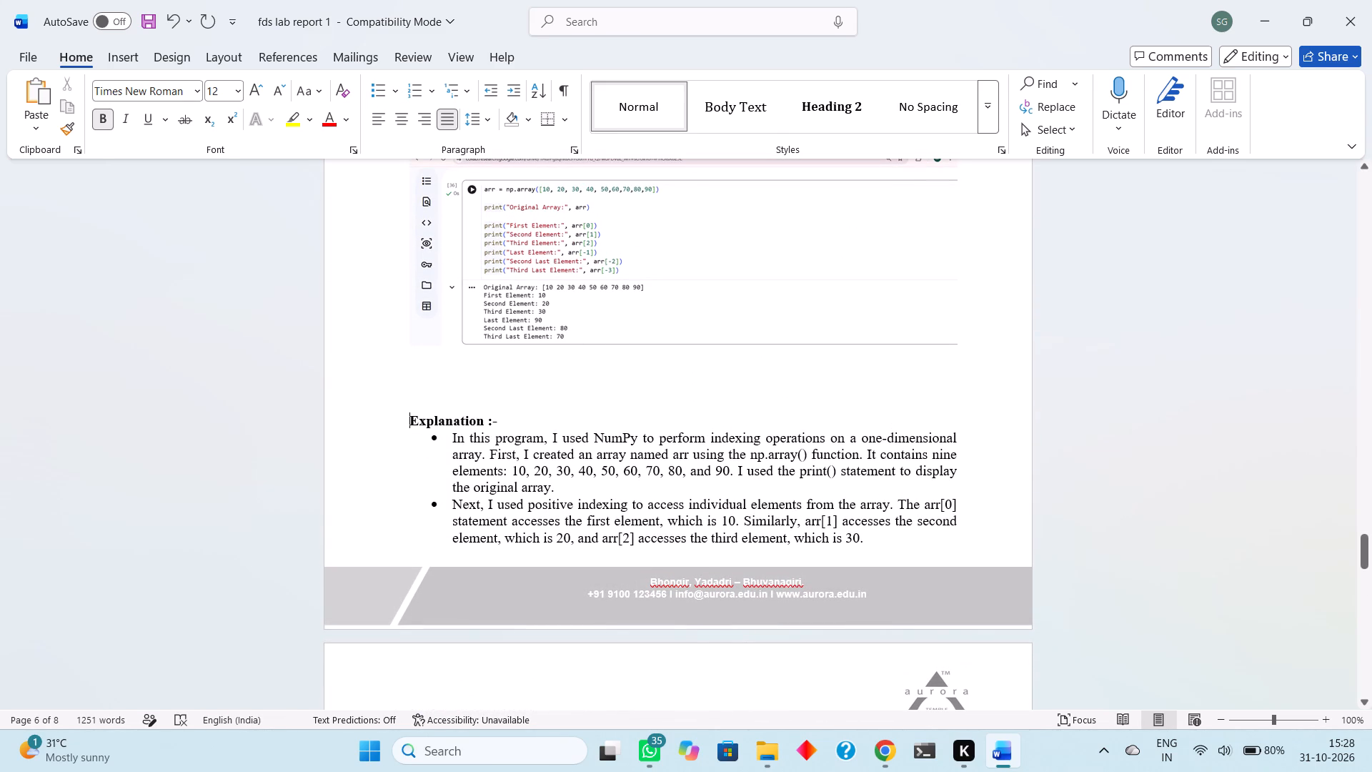
{"action": "key", "text": "BackSpace"}
{"action": "key", "text": "BackSpace"}
{"action": "key", "text": "BackSpace"}
{"action": "key", "text": "BackSpace"}
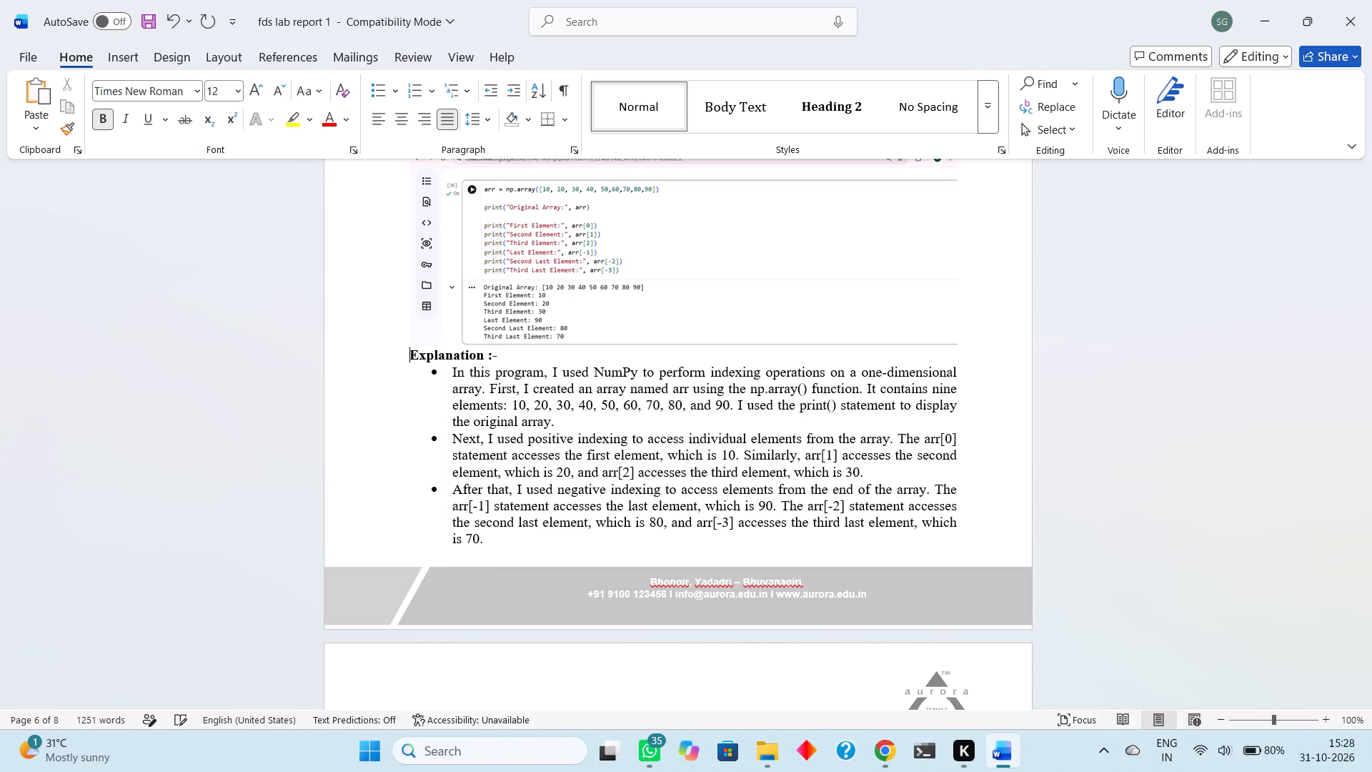
Reduce the gap above the "5. NUMPY ARRAY SLICING" heading to a single blank line.
{"action": "scroll", "coordinate": [452, 452], "scroll_direction": "down", "scroll_amount": 4}
{"action": "left_click", "coordinate": [406, 380]}
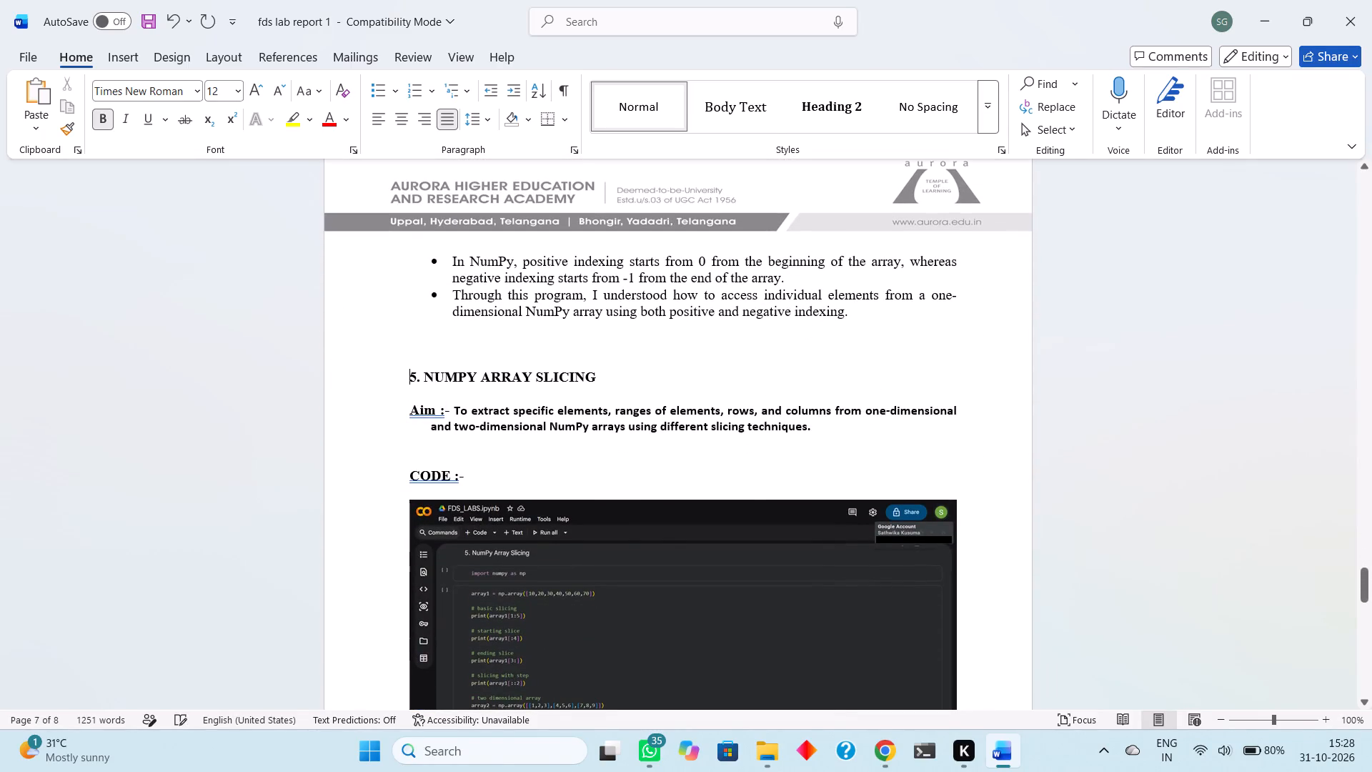
{"action": "key", "text": "BackSpace"}
{"action": "key", "text": "BackSpace"}
{"action": "key", "text": "BackSpace"}
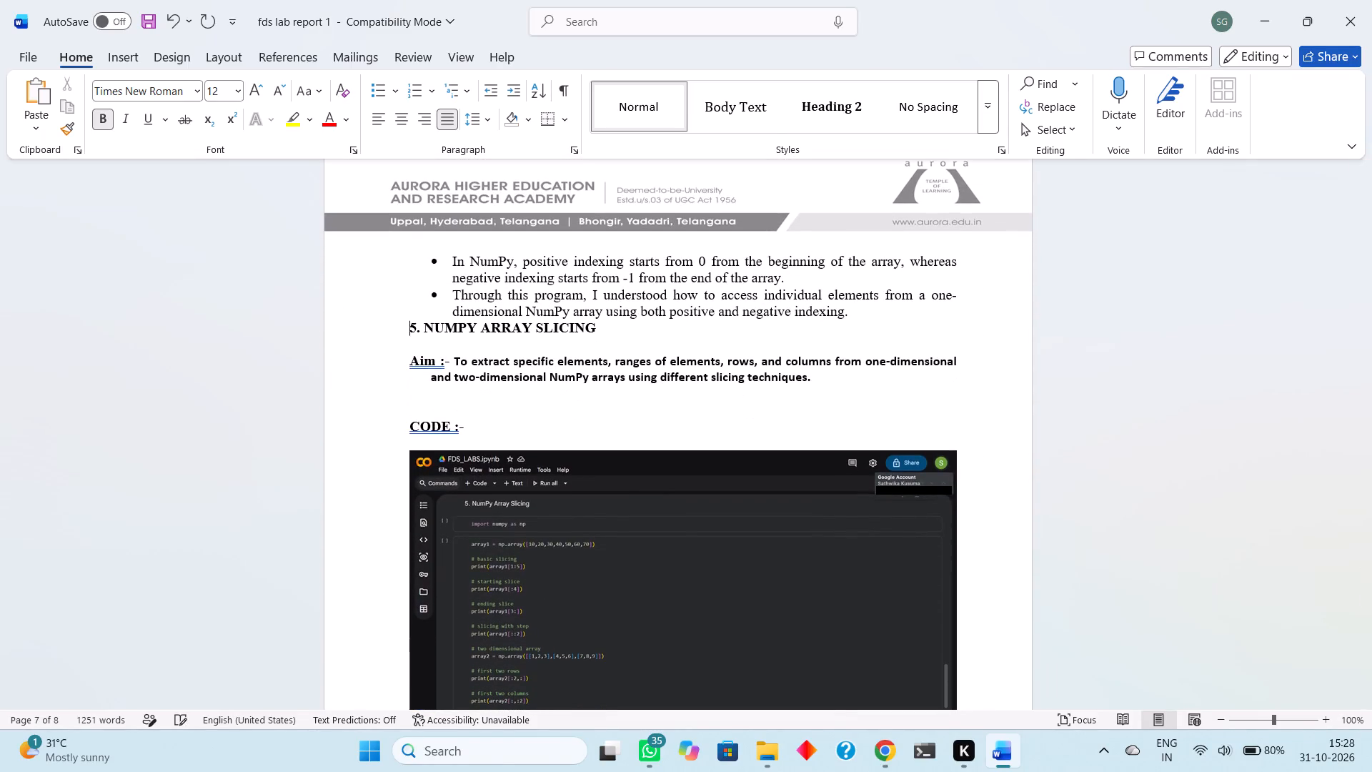
{"action": "key", "text": "Return"}
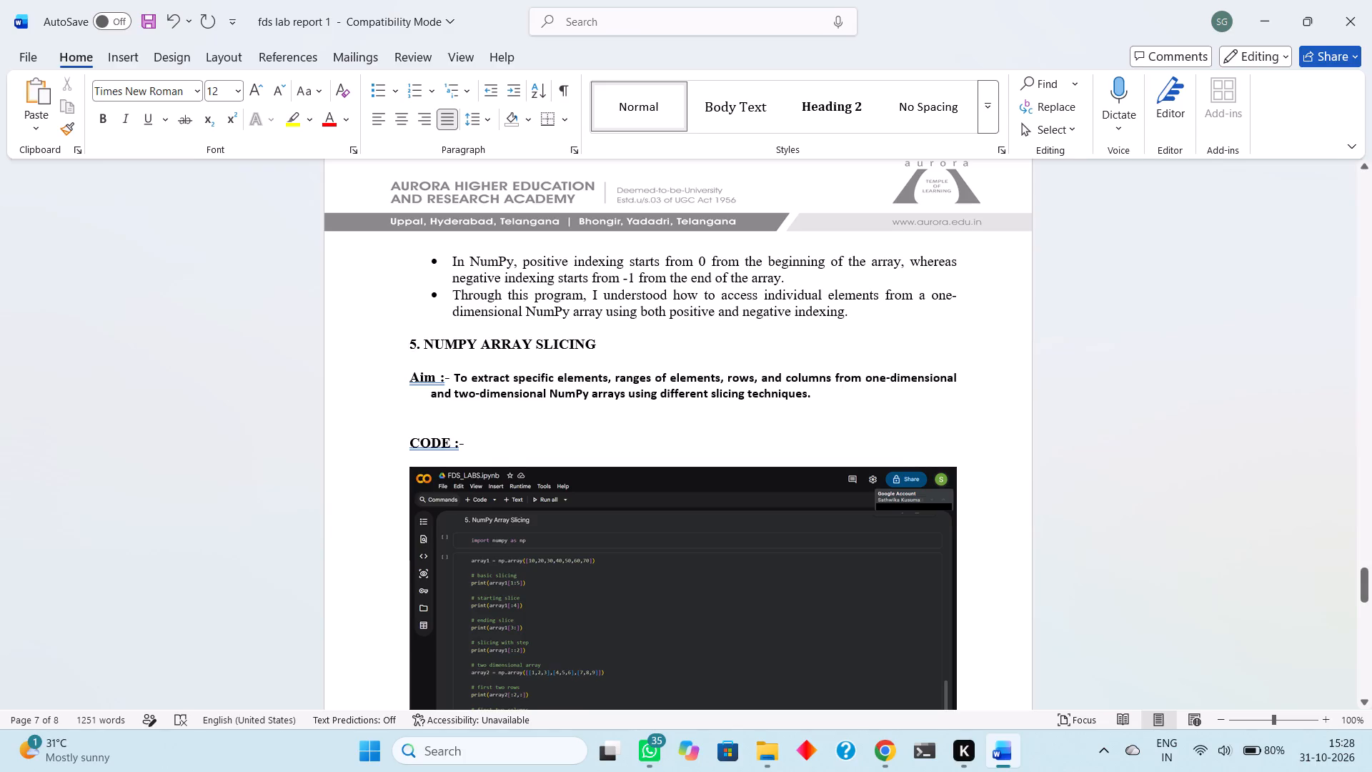
Delete the old dark-themed code and output screenshots from section 5.
{"action": "scroll", "coordinate": [602, 434], "scroll_direction": "down", "scroll_amount": 1}
{"action": "left_click", "coordinate": [602, 434]}
{"action": "key", "text": "BackSpace"}
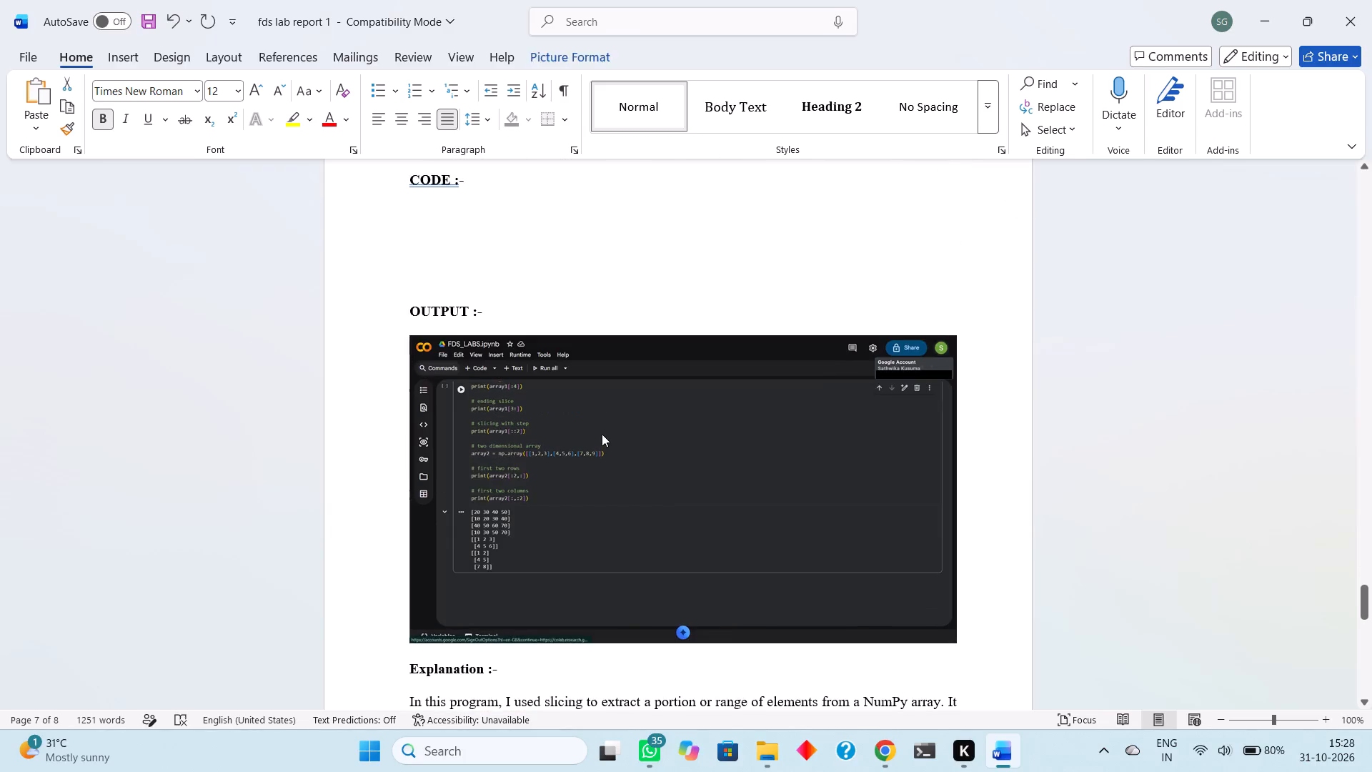
{"action": "left_click", "coordinate": [602, 434]}
{"action": "key", "text": "BackSpace"}
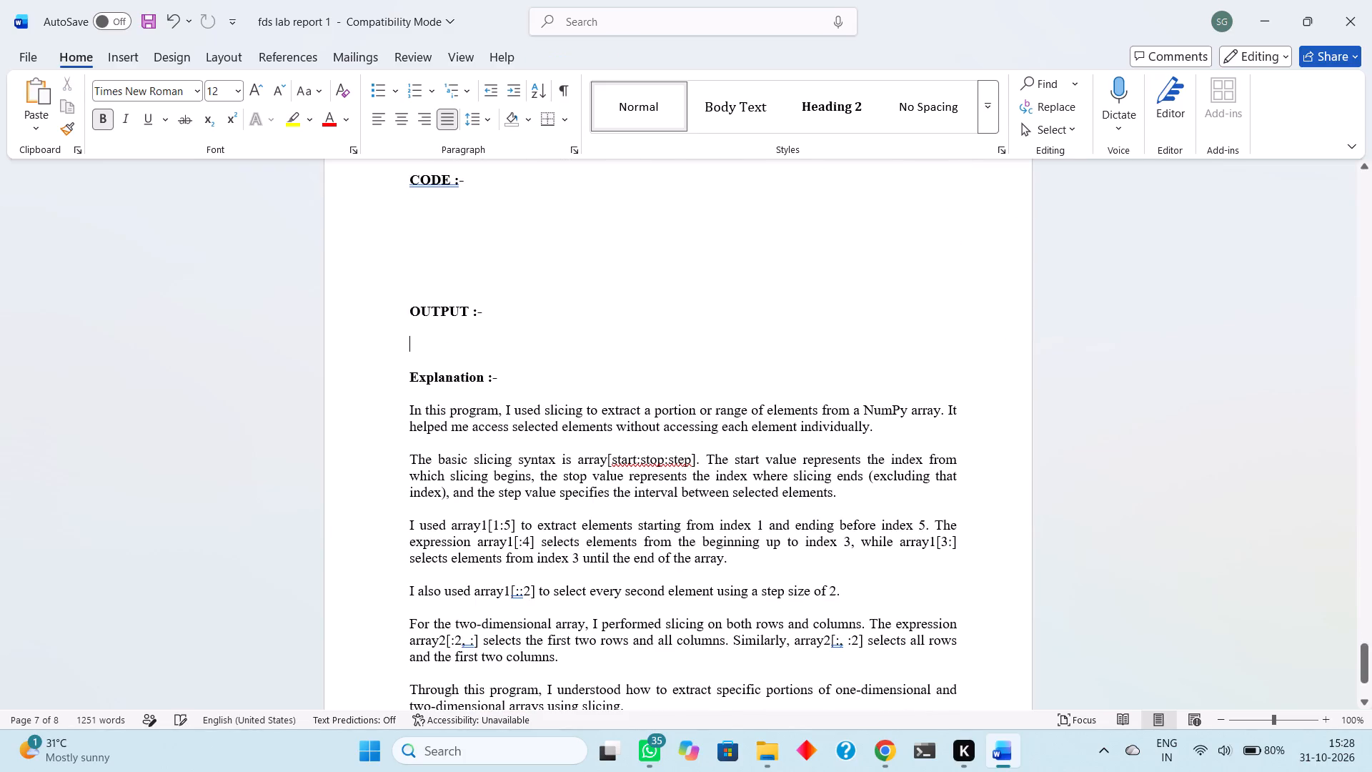
Switch to the FDS LAB 1 Colab notebook and capture a full-width screenshot from the browser's top edge through the Slicing cell's last code line.
{"action": "key", "text": "alt+Tab"}
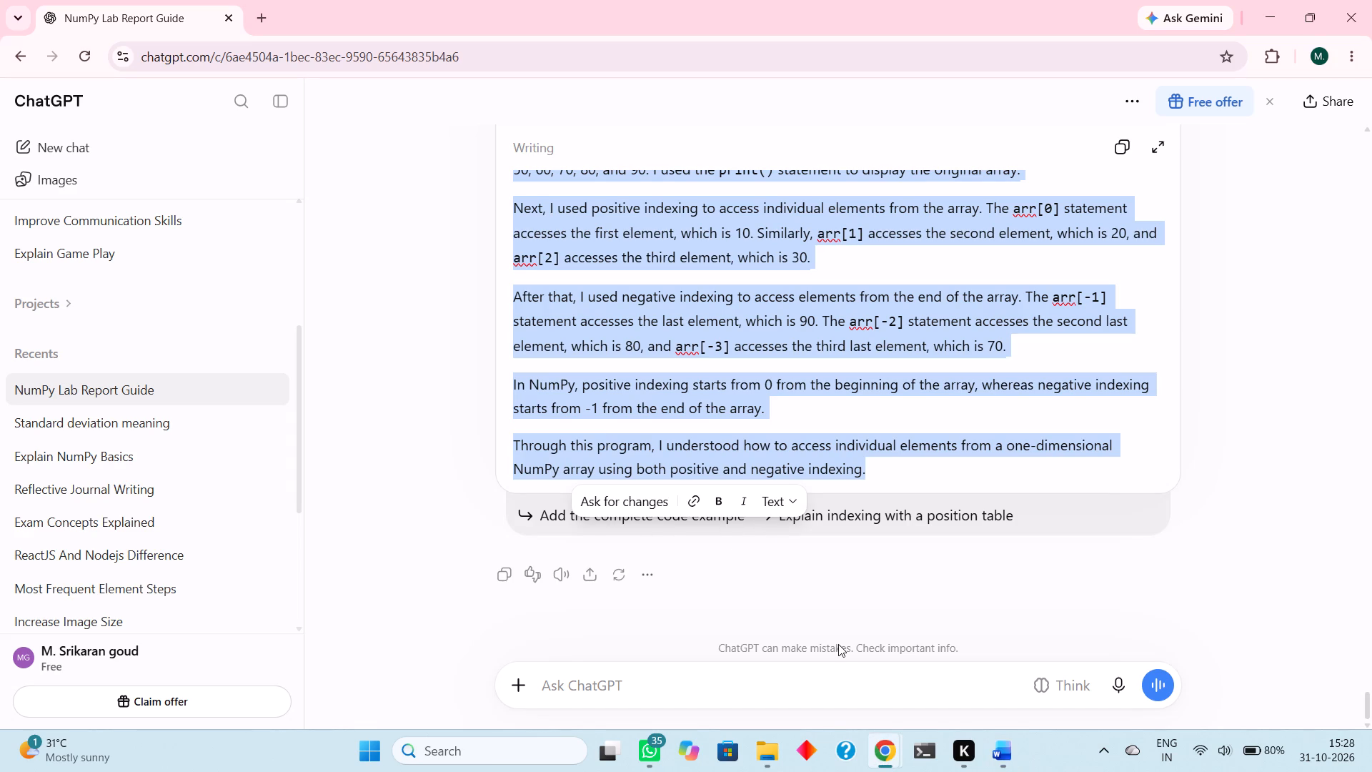
{"action": "left_click", "coordinate": [827, 697]}
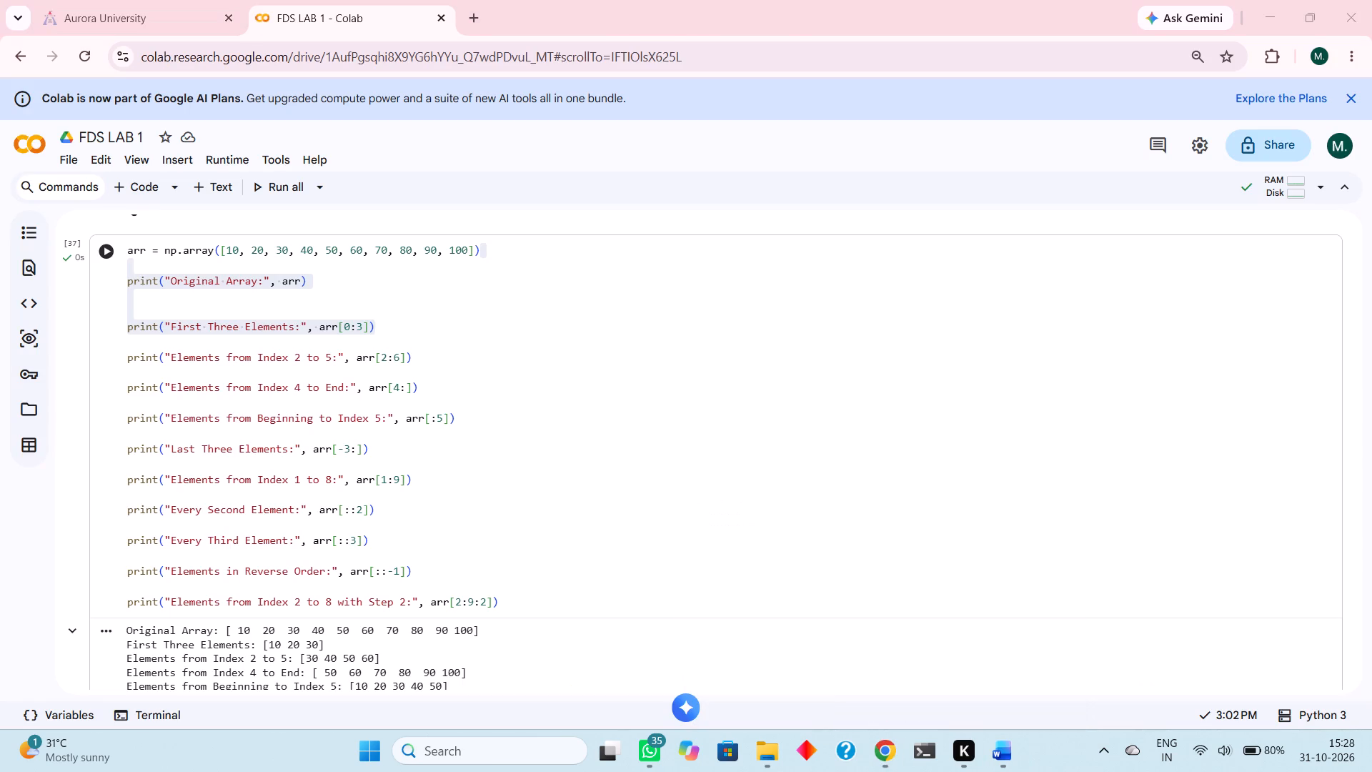
{"action": "scroll", "coordinate": [754, 621], "scroll_direction": "down", "scroll_amount": 2}
{"action": "scroll", "coordinate": [754, 621], "scroll_direction": "up", "scroll_amount": 4}
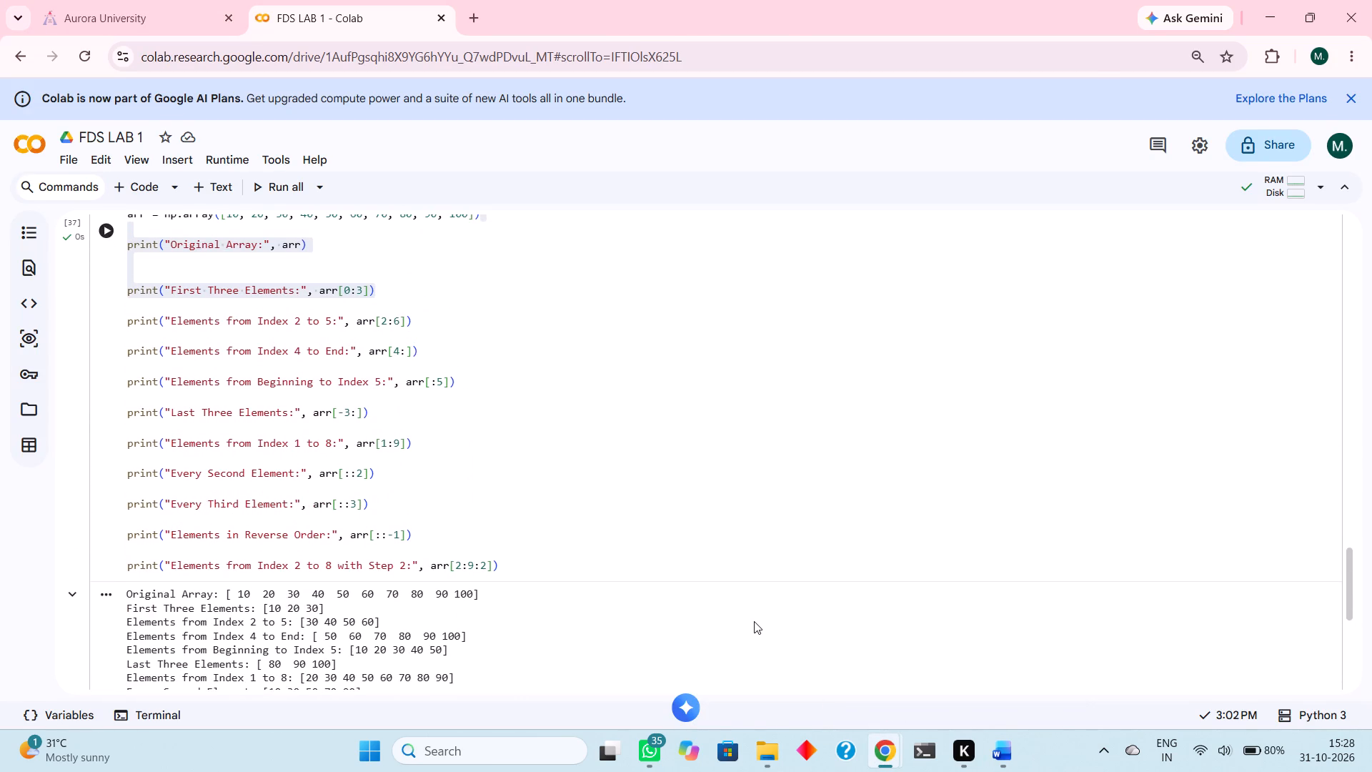
{"action": "scroll", "coordinate": [754, 621], "scroll_direction": "up", "scroll_amount": 1}
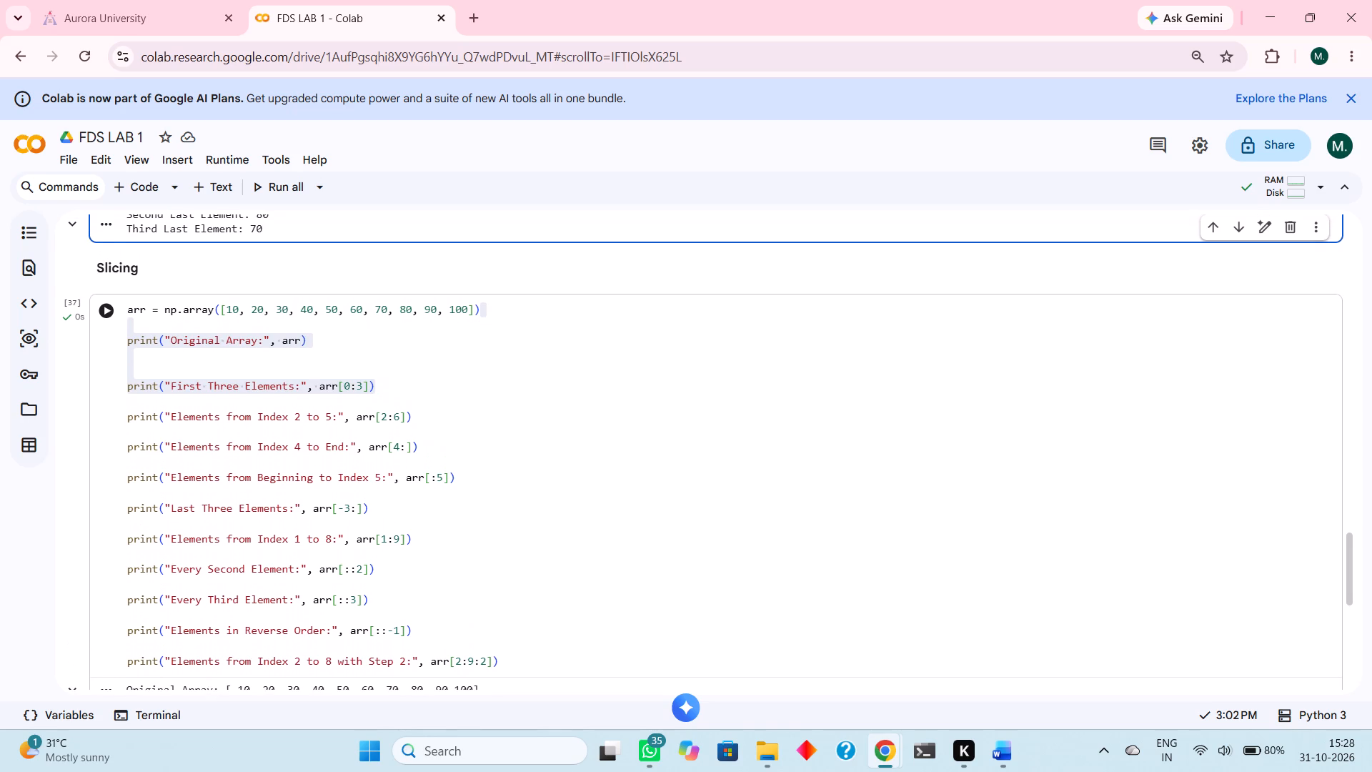
{"action": "scroll", "coordinate": [754, 621], "scroll_direction": "down", "scroll_amount": 1}
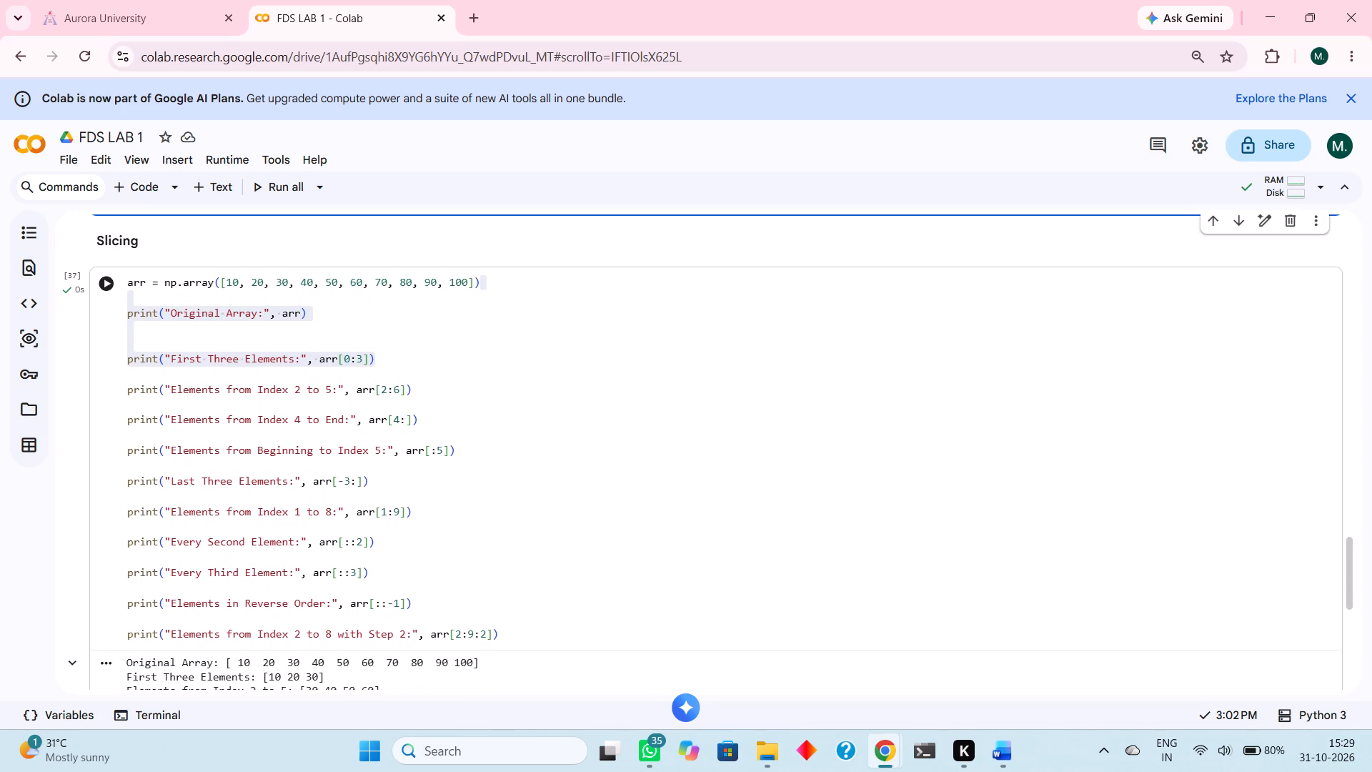
{"action": "key", "text": "Print"}
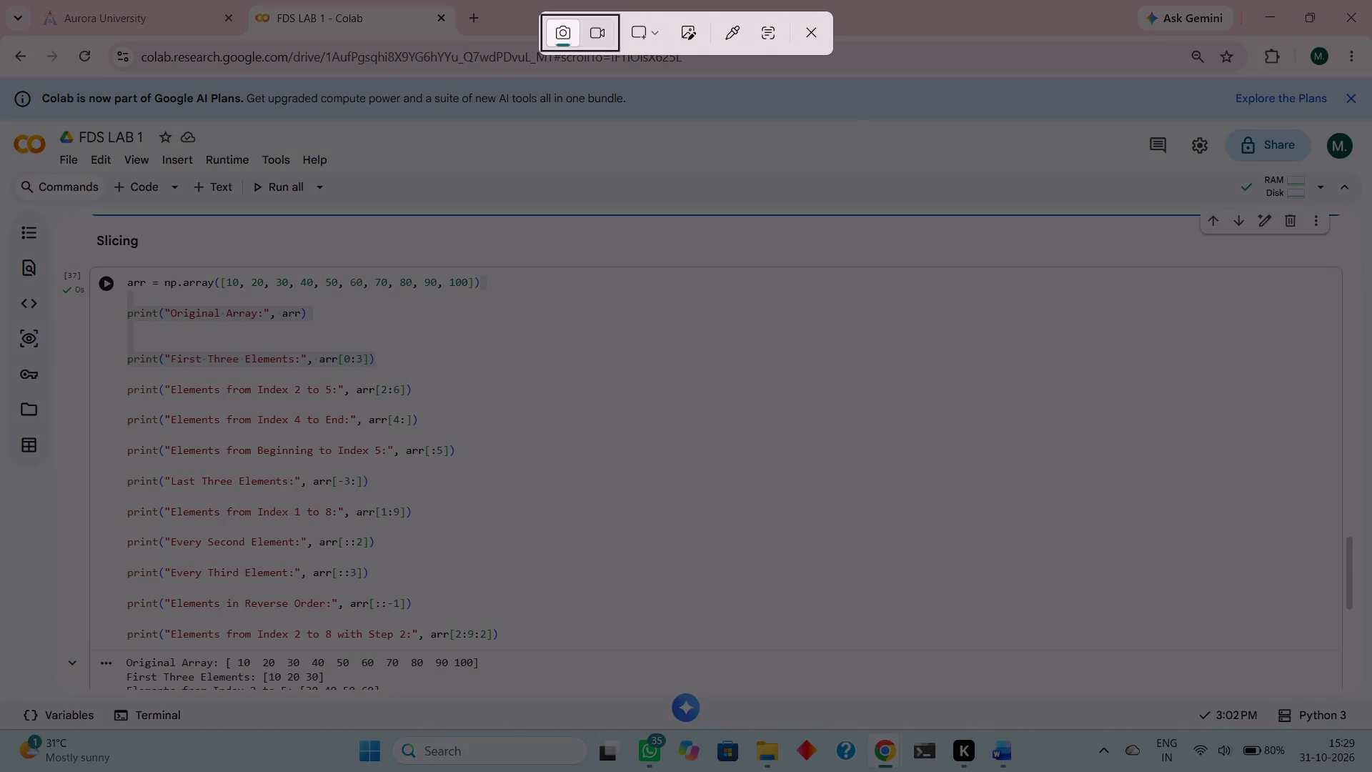
{"action": "left_click_drag", "start_coordinate": [0, 0], "coordinate": [332, 300]}
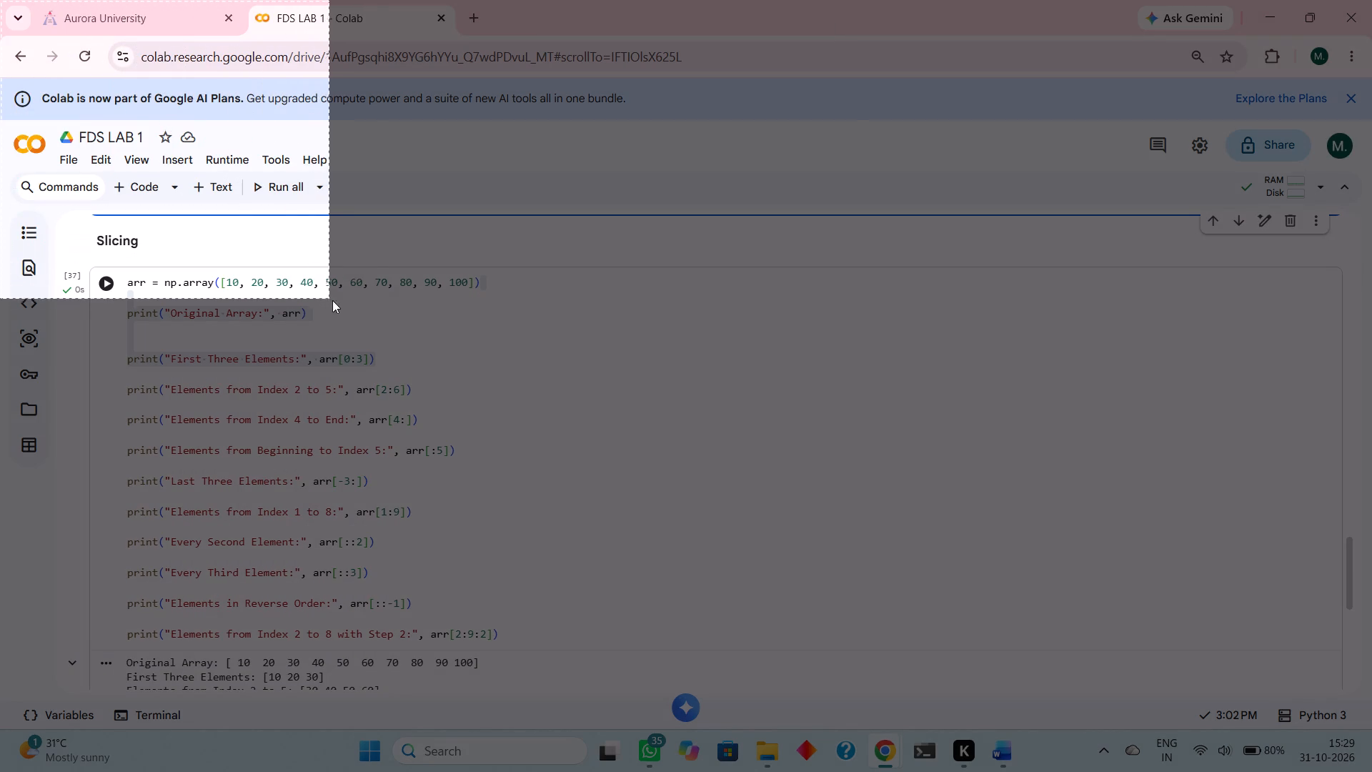
{"action": "left_click_drag", "start_coordinate": [332, 300], "coordinate": [387, 553]}
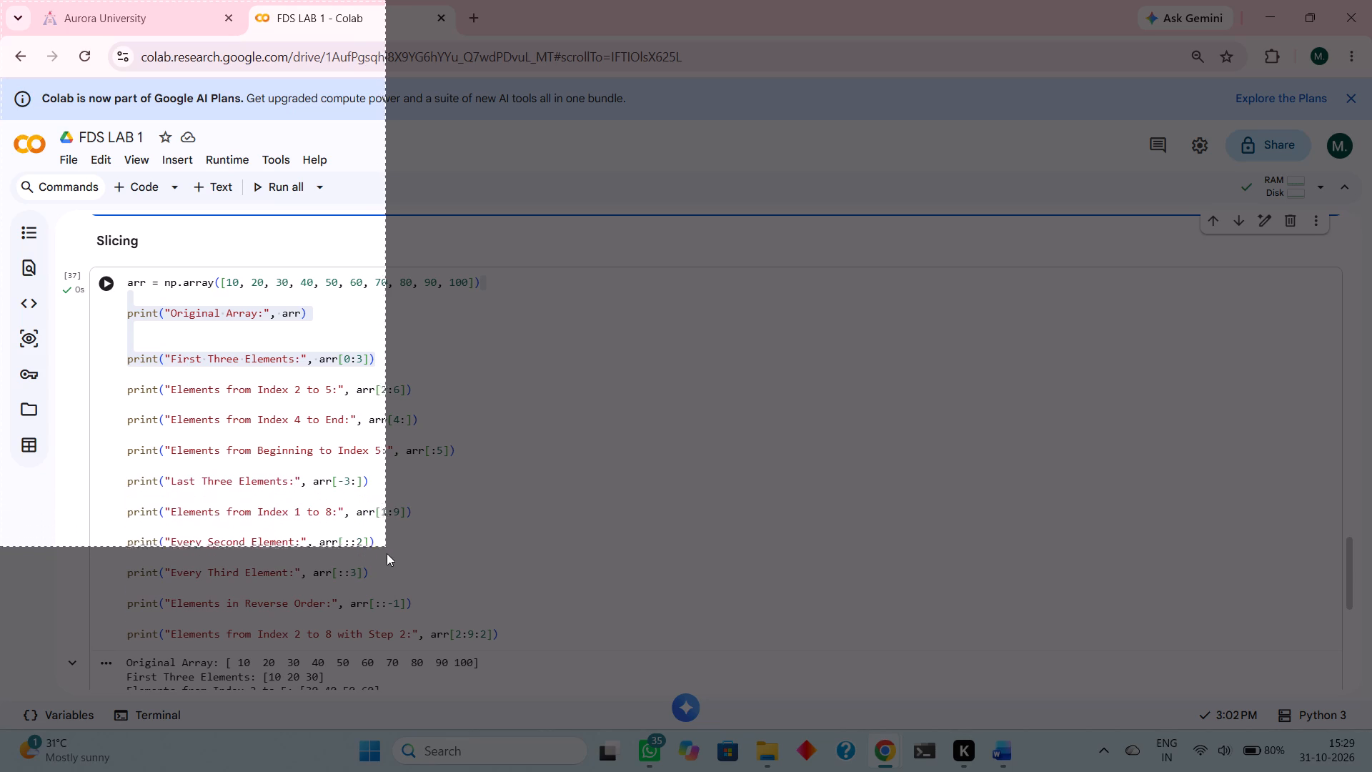
{"action": "left_click_drag", "start_coordinate": [387, 553], "coordinate": [703, 703]}
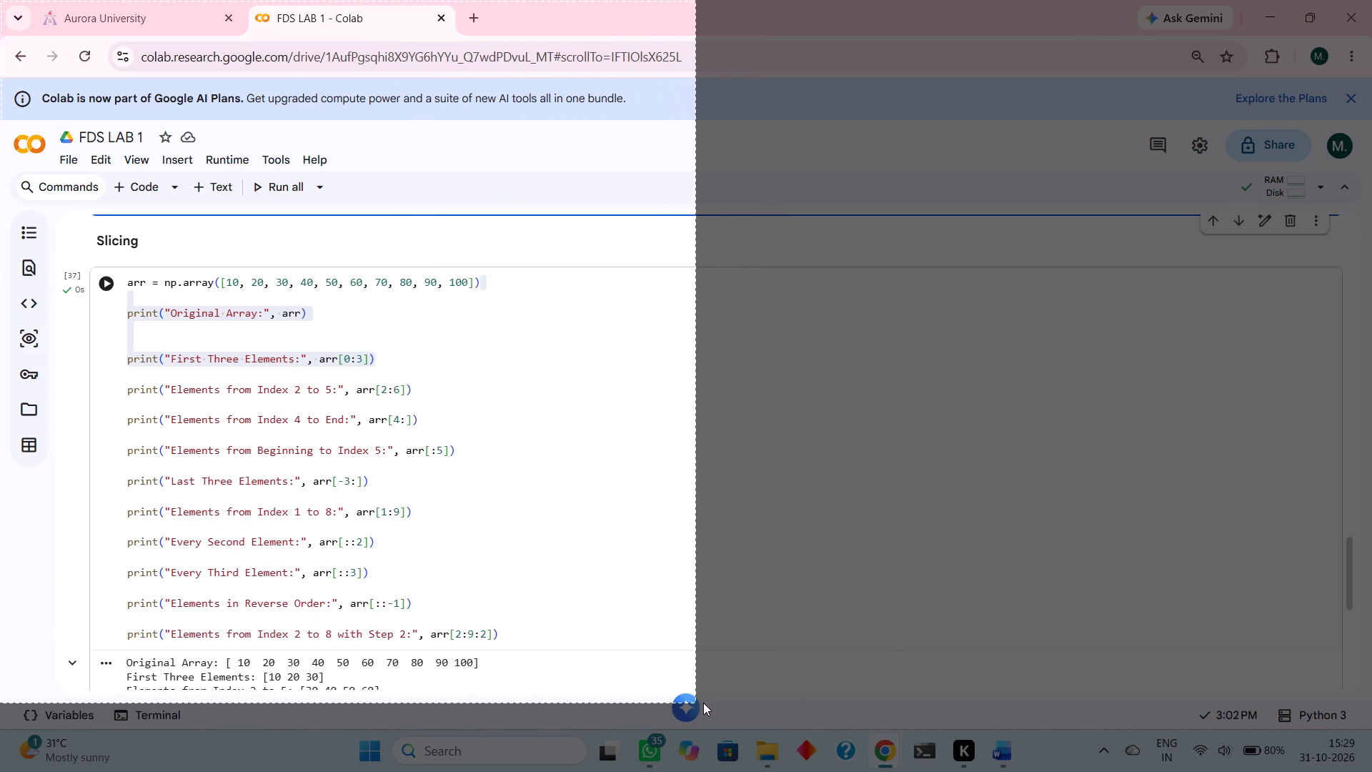
{"action": "left_click_drag", "start_coordinate": [703, 703], "coordinate": [948, 660]}
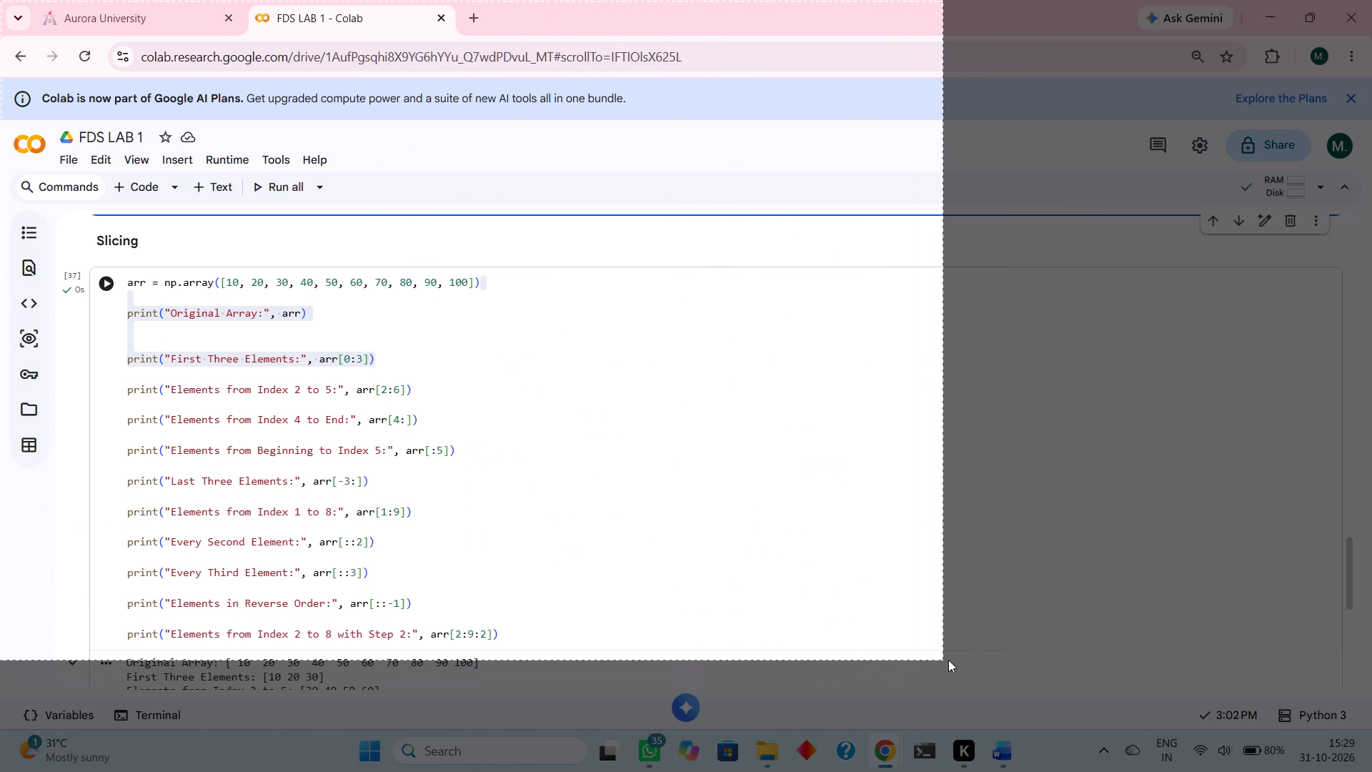
{"action": "left_click_drag", "start_coordinate": [948, 660], "coordinate": [1189, 659]}
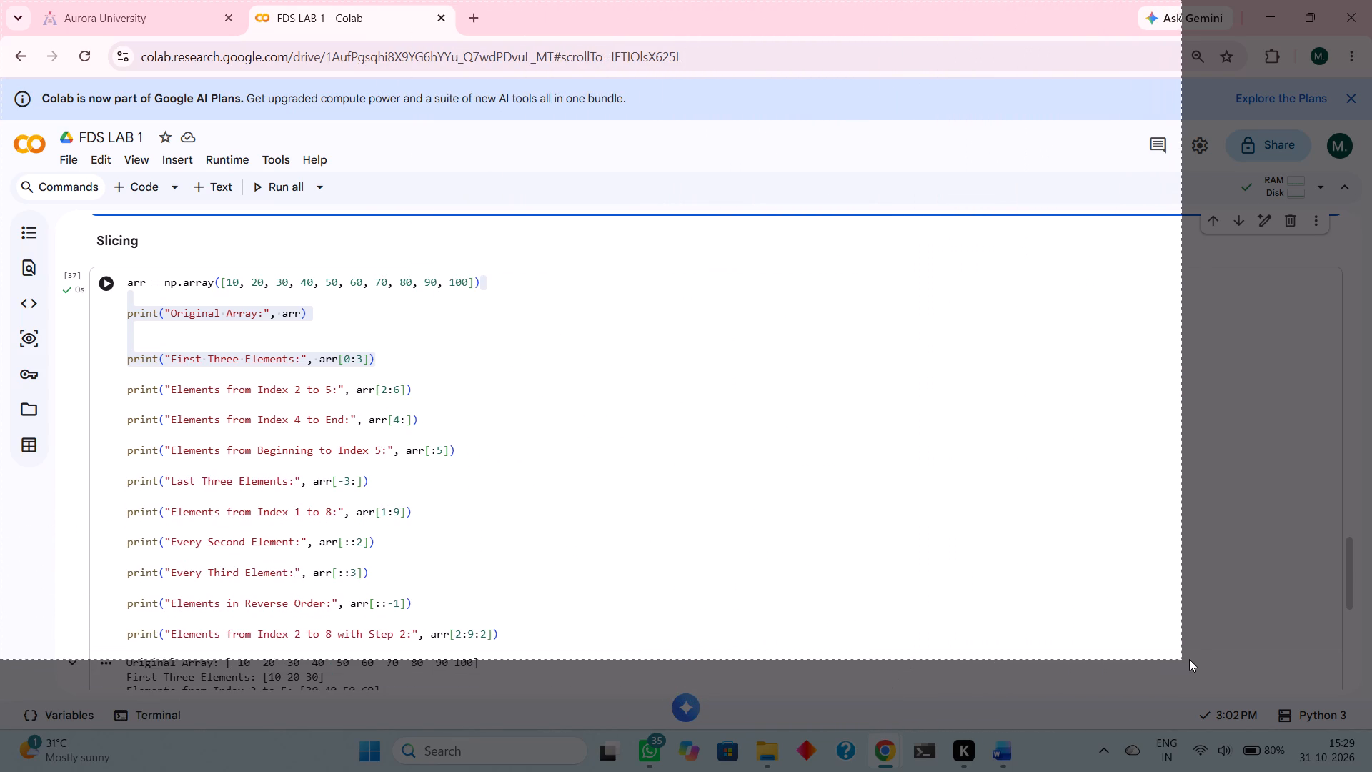
{"action": "left_click_drag", "start_coordinate": [1189, 659], "coordinate": [1371, 659]}
Switch to the Word report and paste the slicing code screenshot directly under section 5's CODE heading.
{"action": "key", "text": "alt+Tab"}
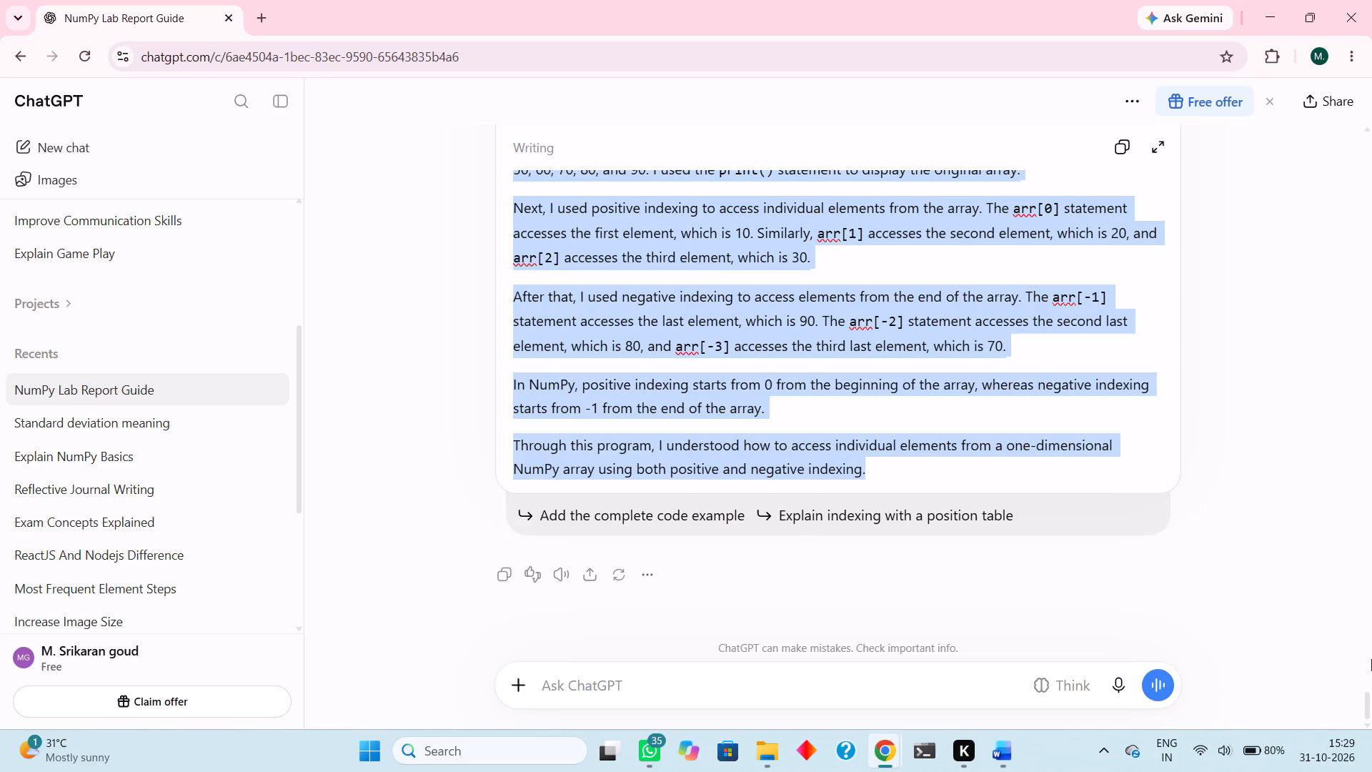
{"action": "key", "text": "alt+Tab"}
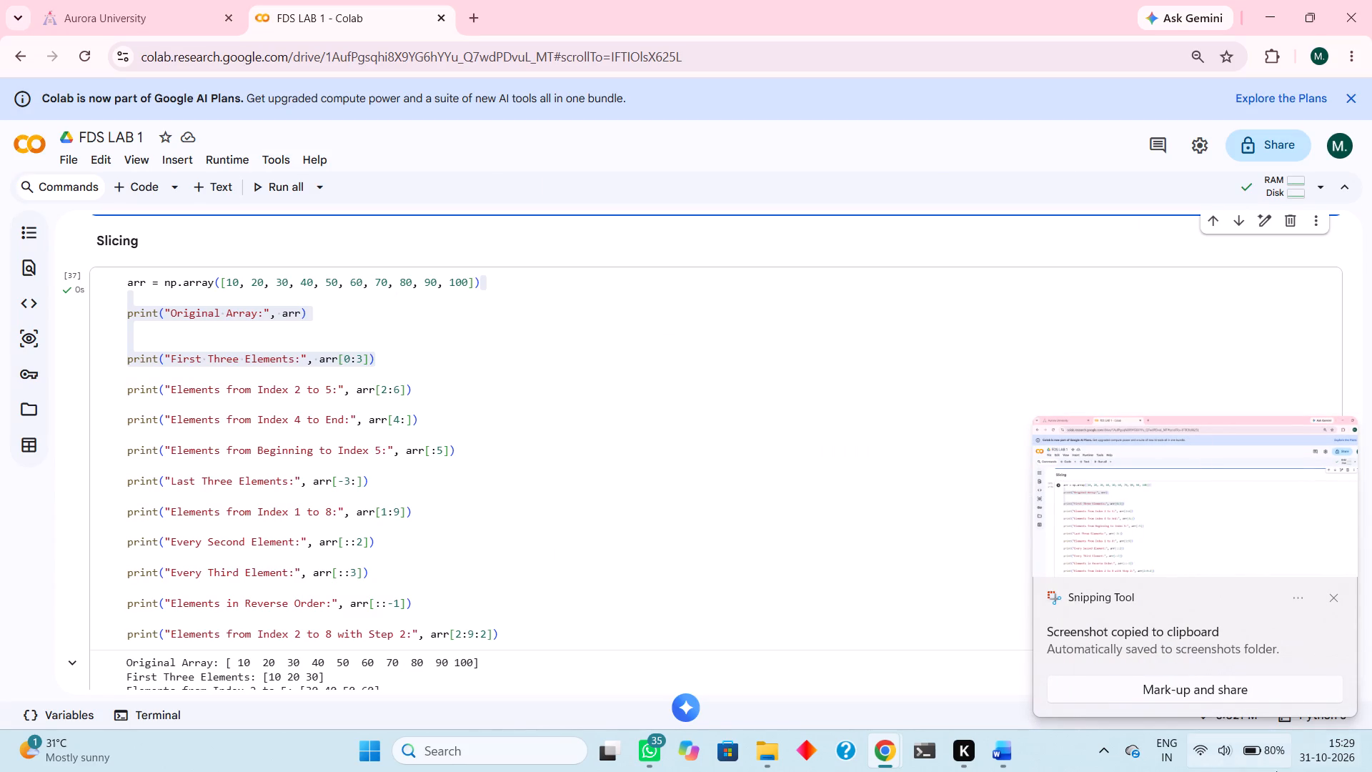
{"action": "left_click", "coordinate": [1019, 754]}
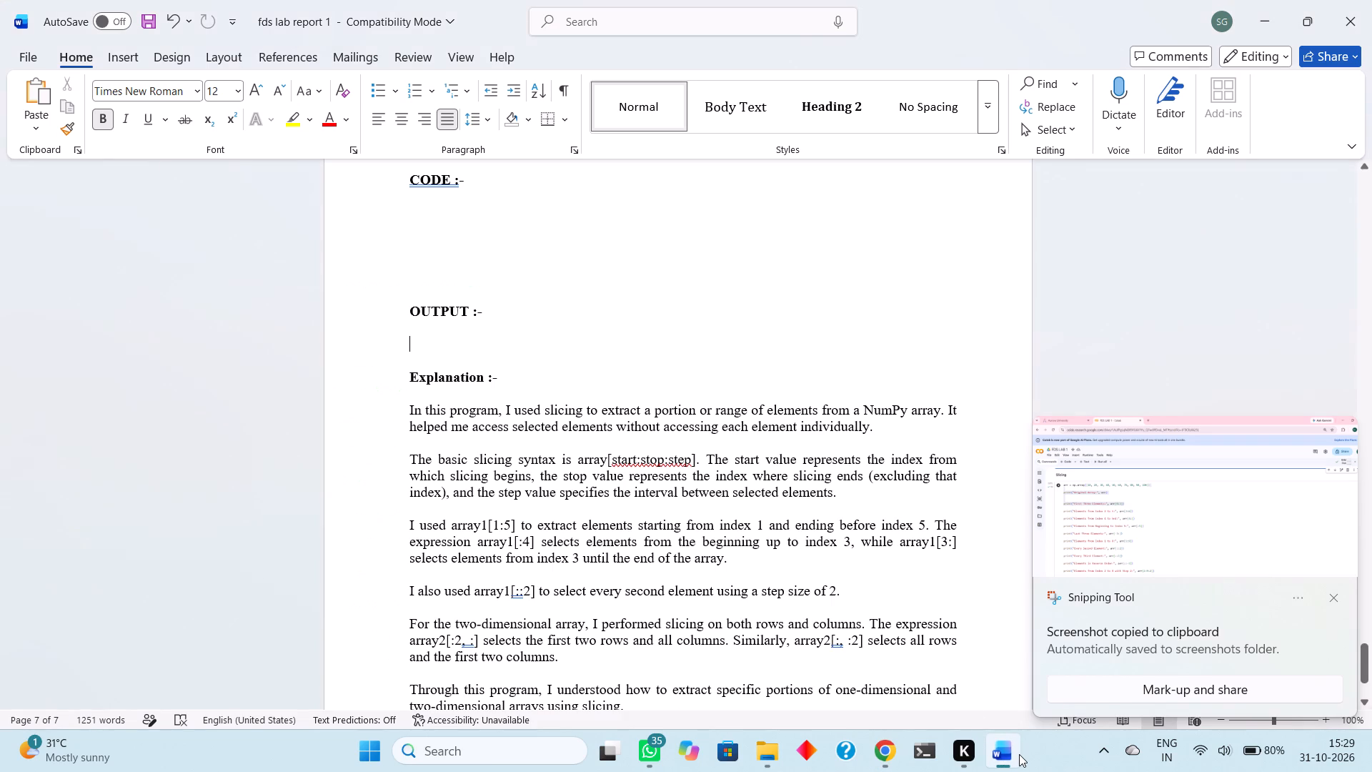
{"action": "left_click", "coordinate": [474, 187]}
{"action": "key", "text": "ctrl+v"}
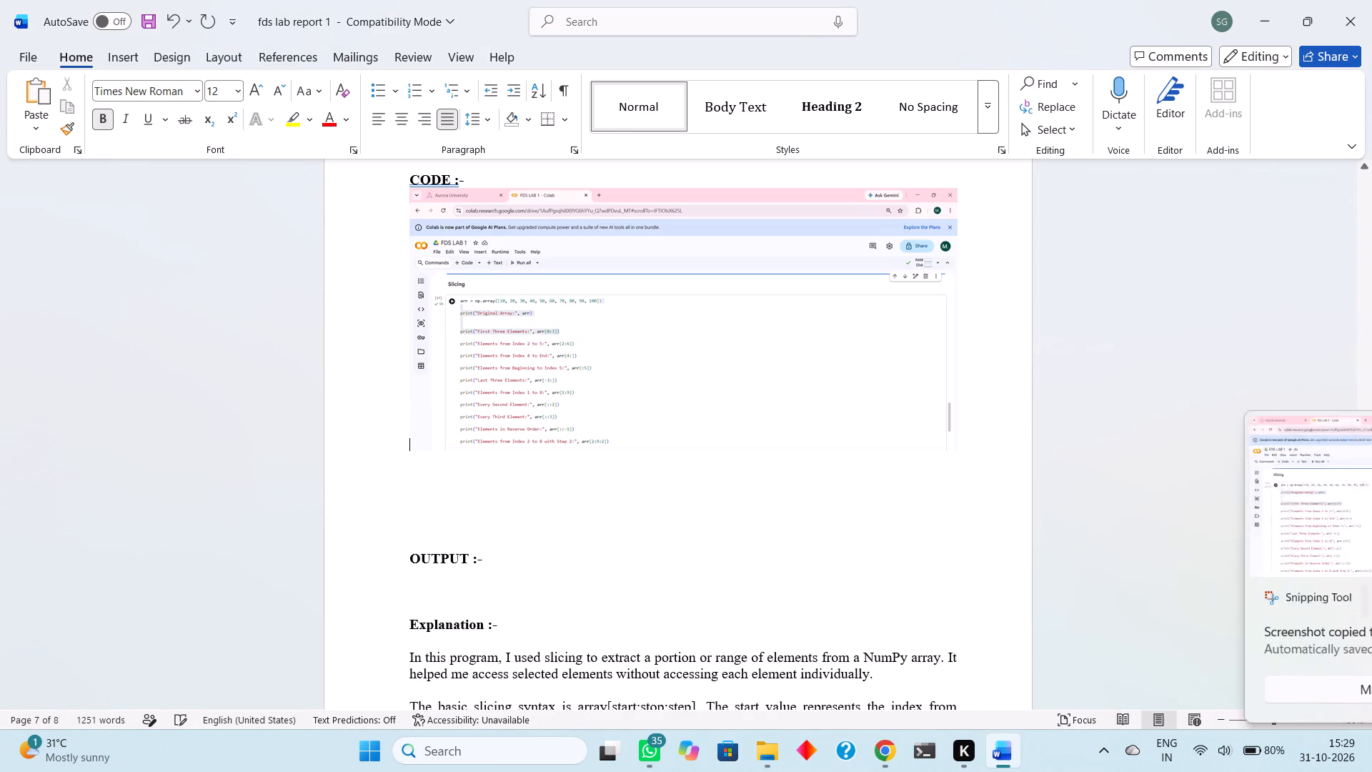
Remove the blank lines between section 5's code screenshot and its OUTPUT heading.
{"action": "left_click", "coordinate": [409, 563]}
{"action": "key", "text": "BackSpace"}
{"action": "key", "text": "BackSpace"}
{"action": "key", "text": "BackSpace"}
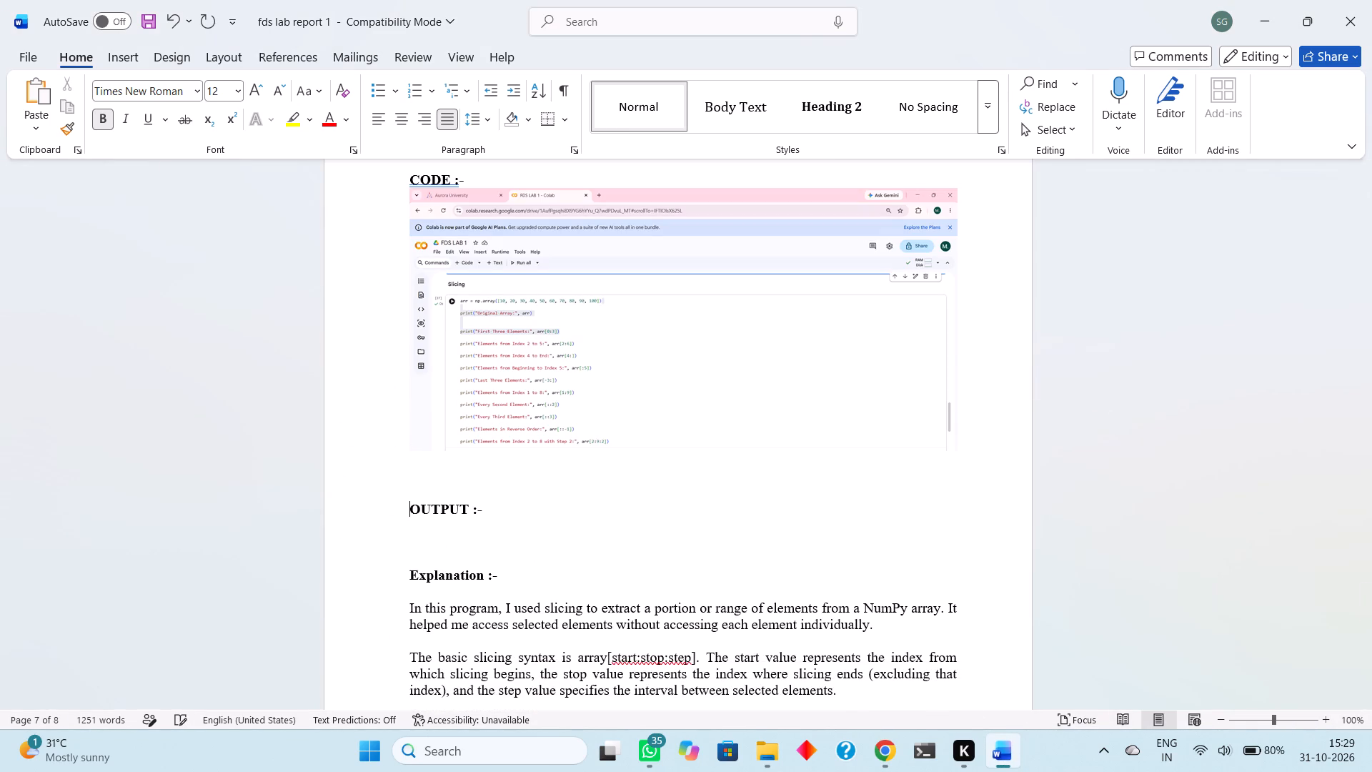
{"action": "key", "text": "BackSpace"}
{"action": "key", "text": "BackSpace"}
{"action": "key", "text": "BackSpace"}
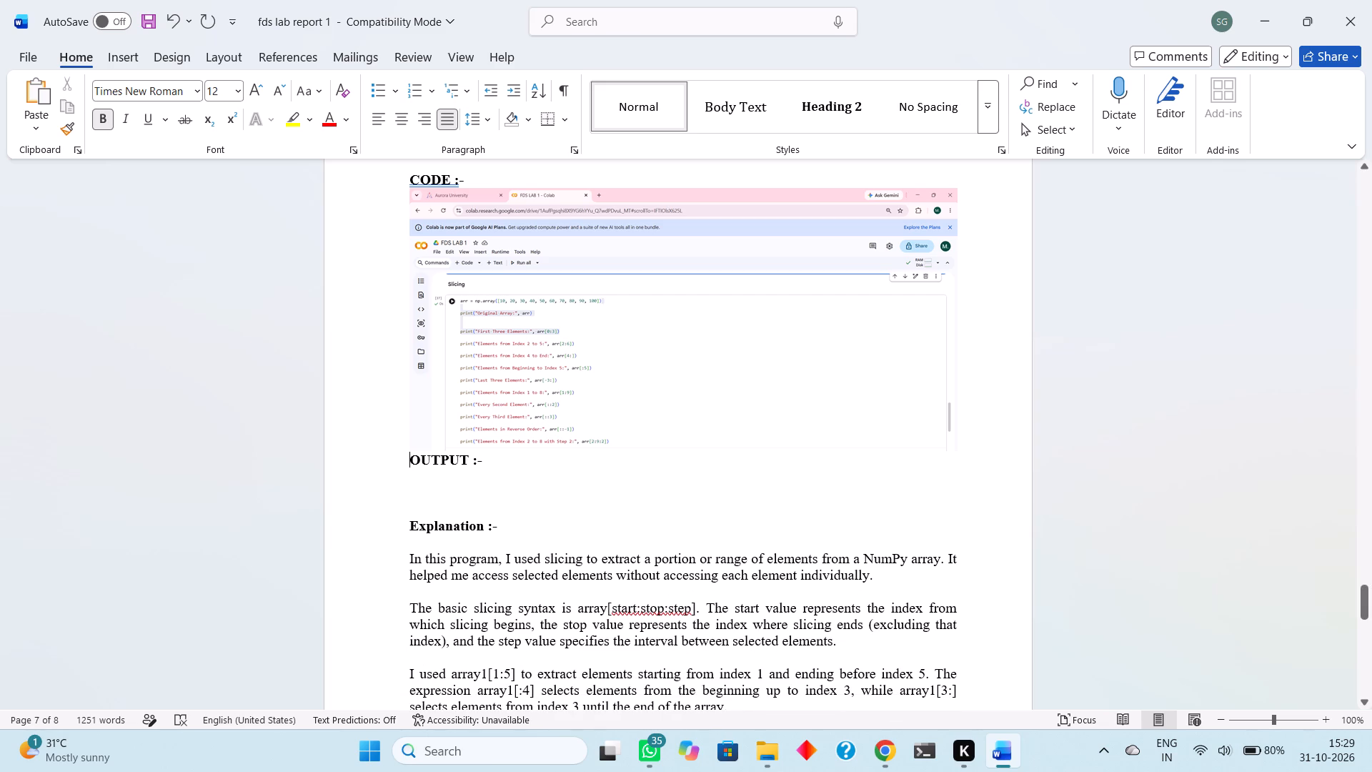
Switch to Colab and capture a full-width screenshot of the magnified page down to the end of the Slicing cell's output.
{"action": "left_click", "coordinate": [489, 469]}
{"action": "key", "text": "alt+Tab"}
{"action": "scroll", "coordinate": [489, 469], "scroll_direction": "down", "scroll_amount": 4}
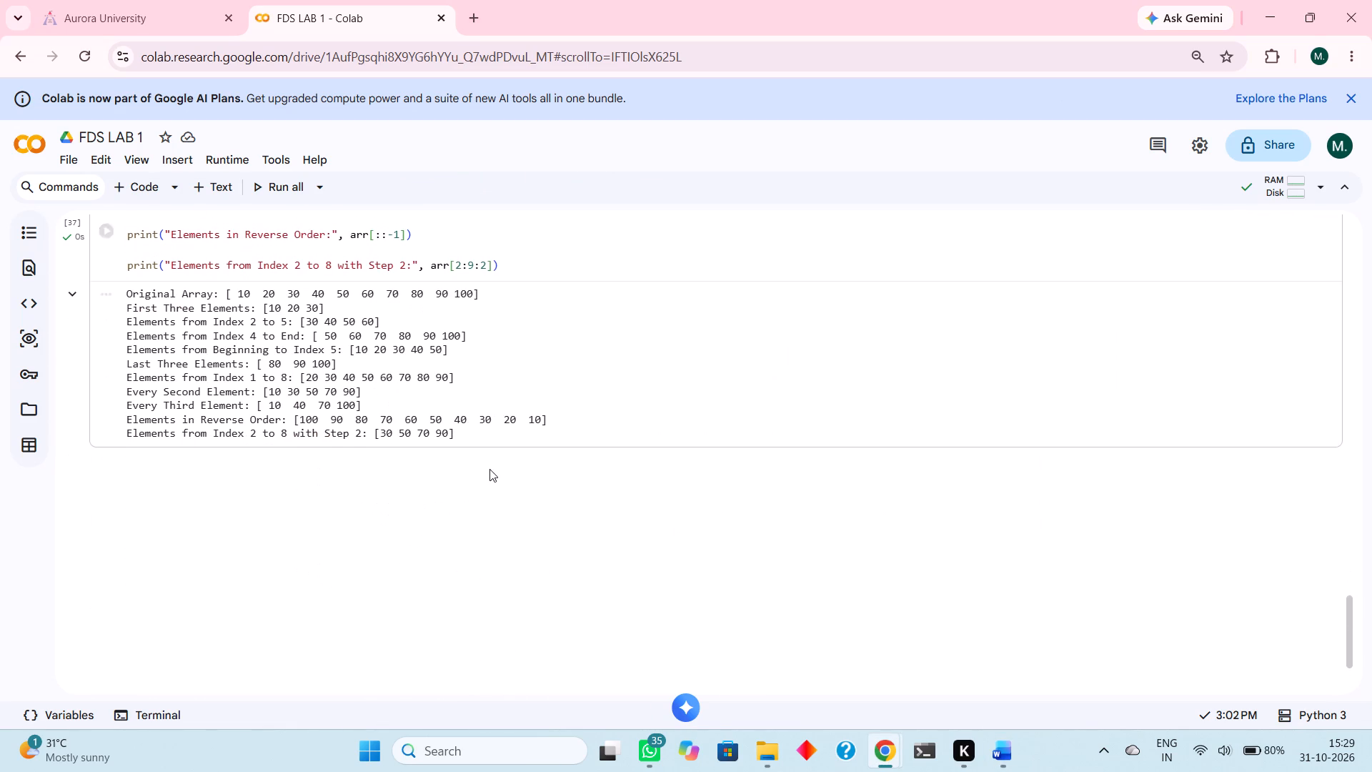
{"action": "scroll", "coordinate": [489, 469], "scroll_direction": "up", "scroll_amount": 1}
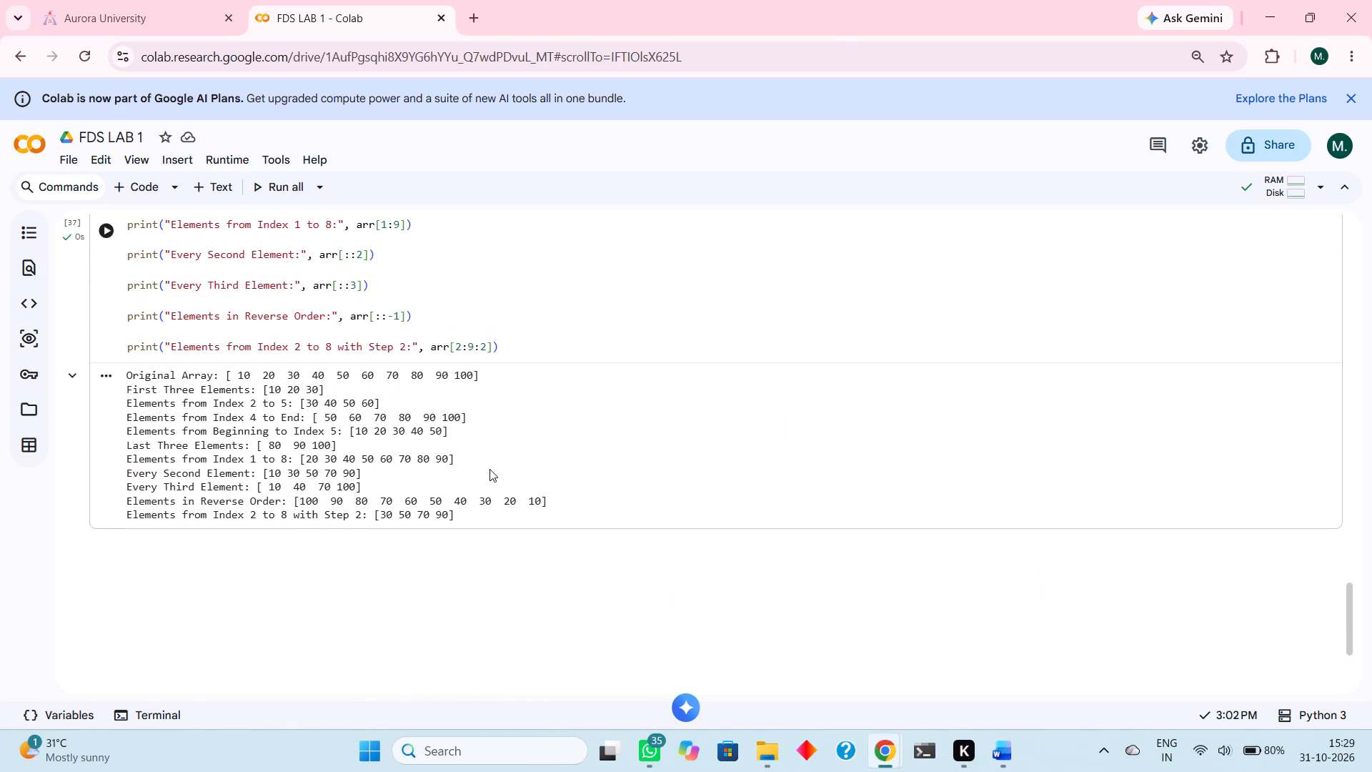
{"action": "key", "text": "Print"}
{"action": "left_click", "coordinate": [810, 27]}
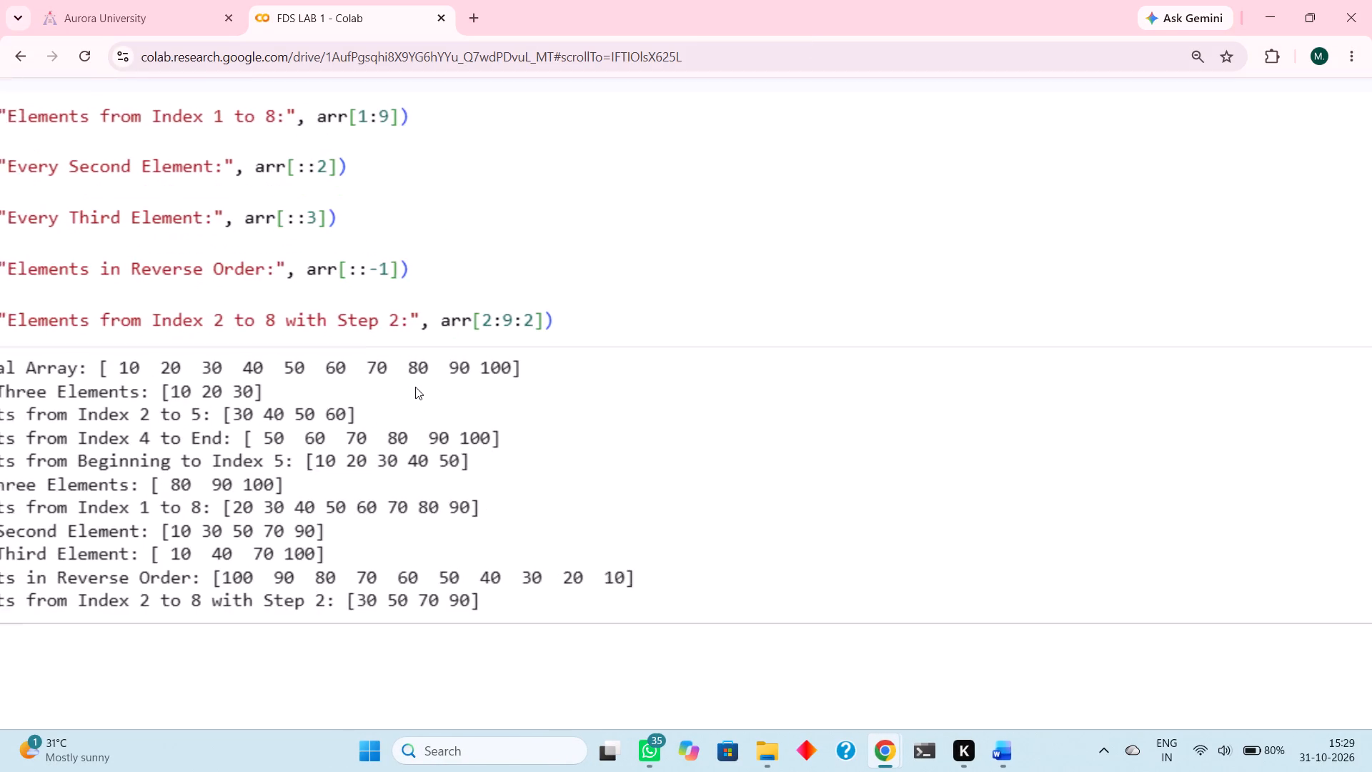
{"action": "scroll", "coordinate": [415, 387], "scroll_direction": "right", "scroll_amount": 5}
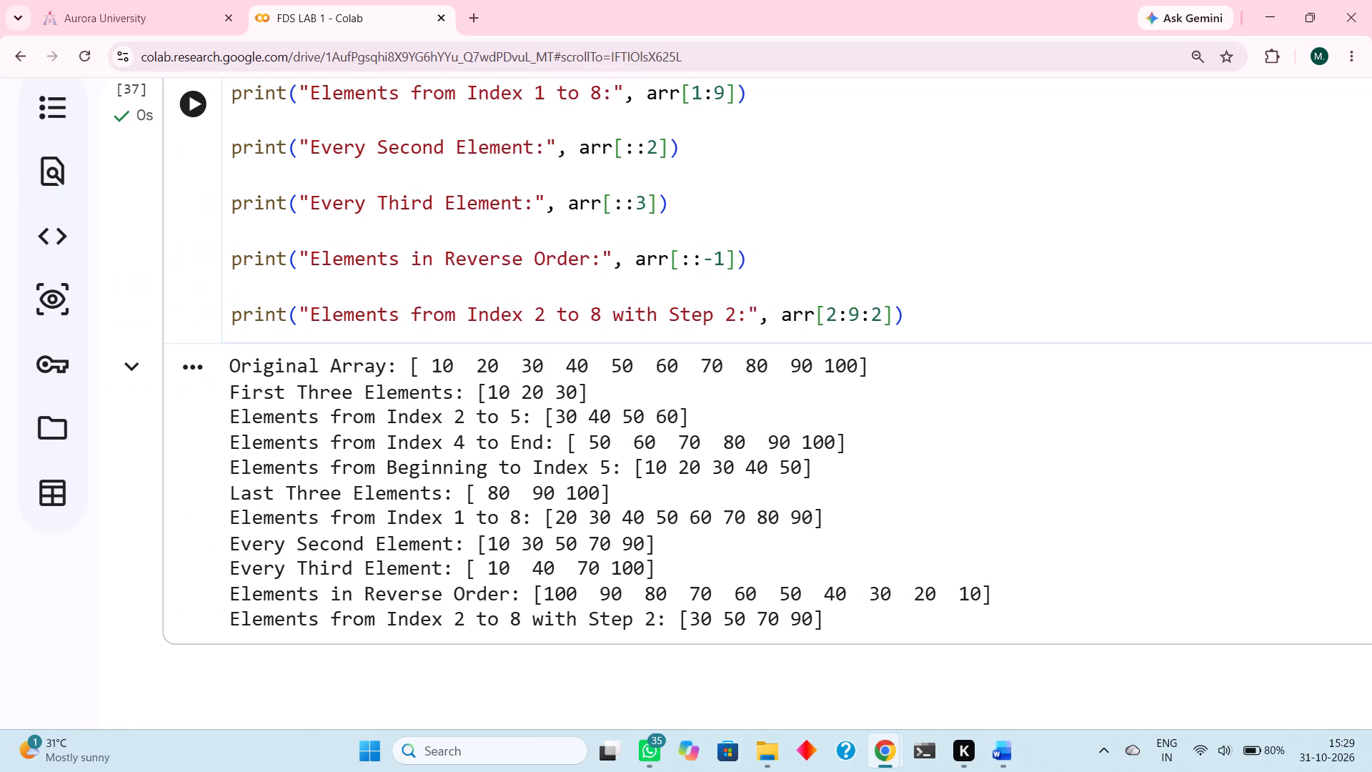
{"action": "scroll", "coordinate": [415, 387], "scroll_direction": "right", "scroll_amount": 1}
{"action": "key", "text": "Print"}
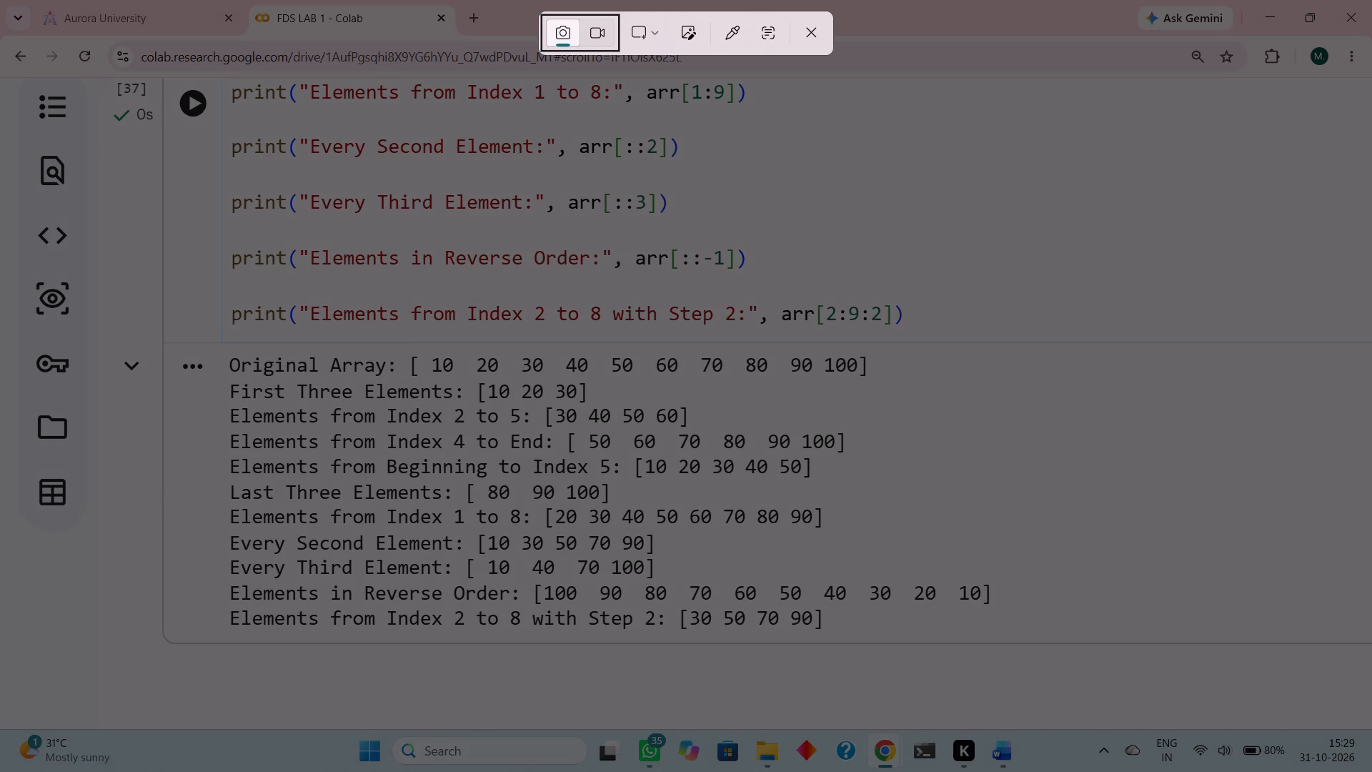
{"action": "left_click_drag", "start_coordinate": [0, 0], "coordinate": [586, 488]}
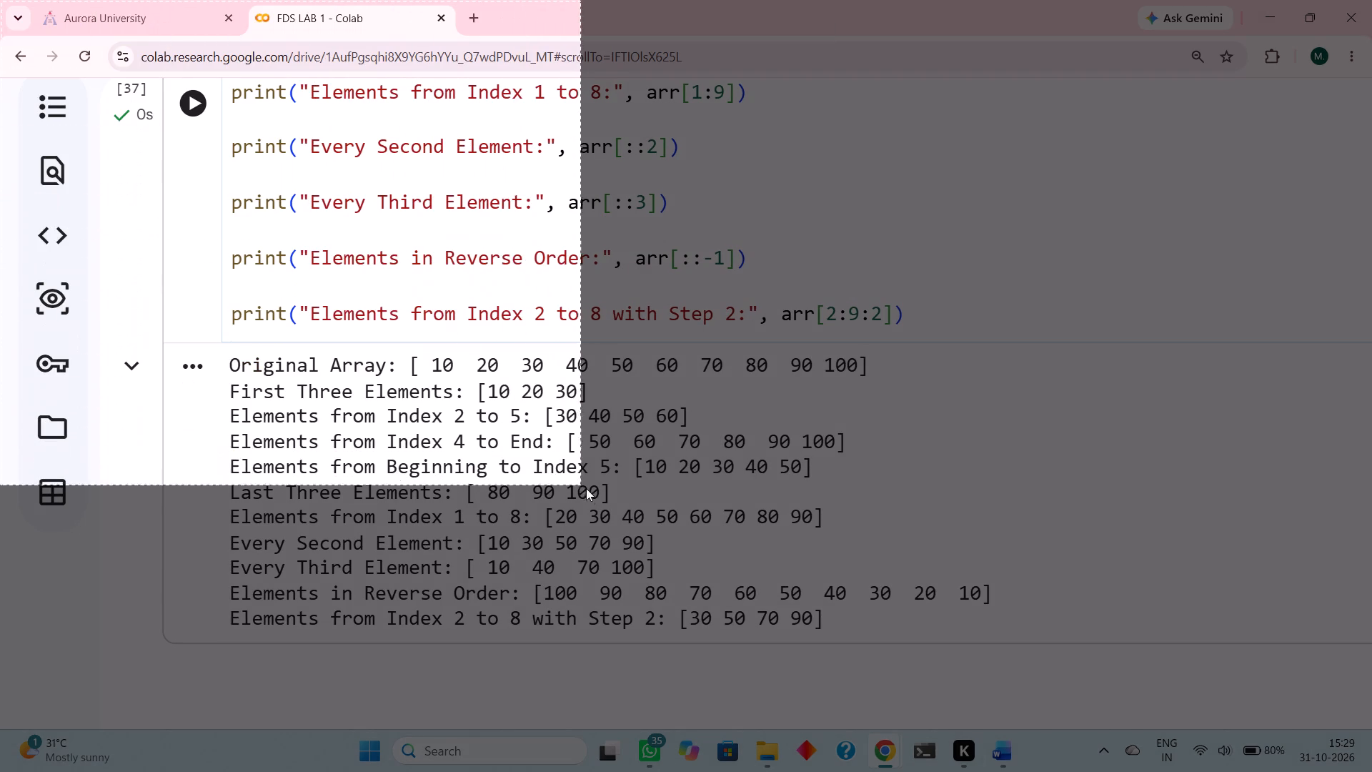
{"action": "left_click_drag", "start_coordinate": [586, 488], "coordinate": [675, 650]}
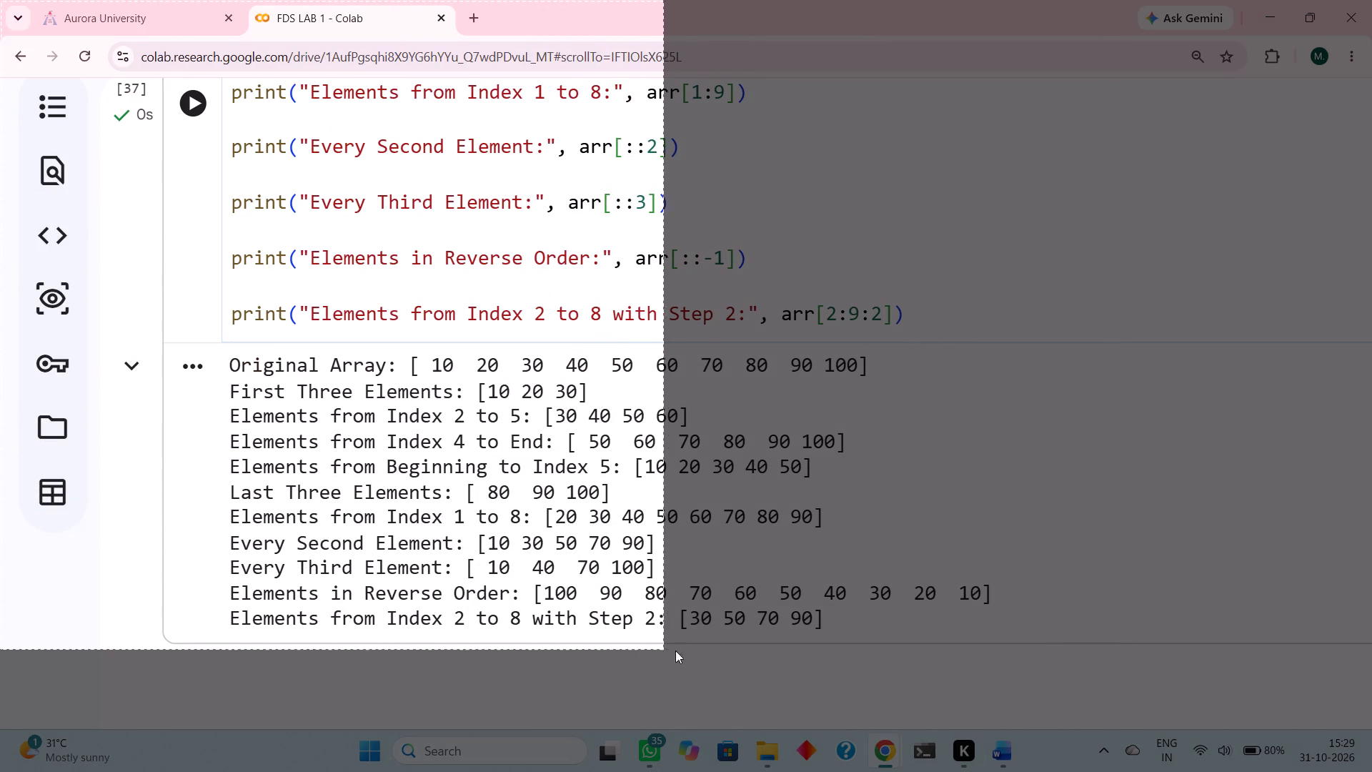
{"action": "left_click_drag", "start_coordinate": [675, 650], "coordinate": [933, 655]}
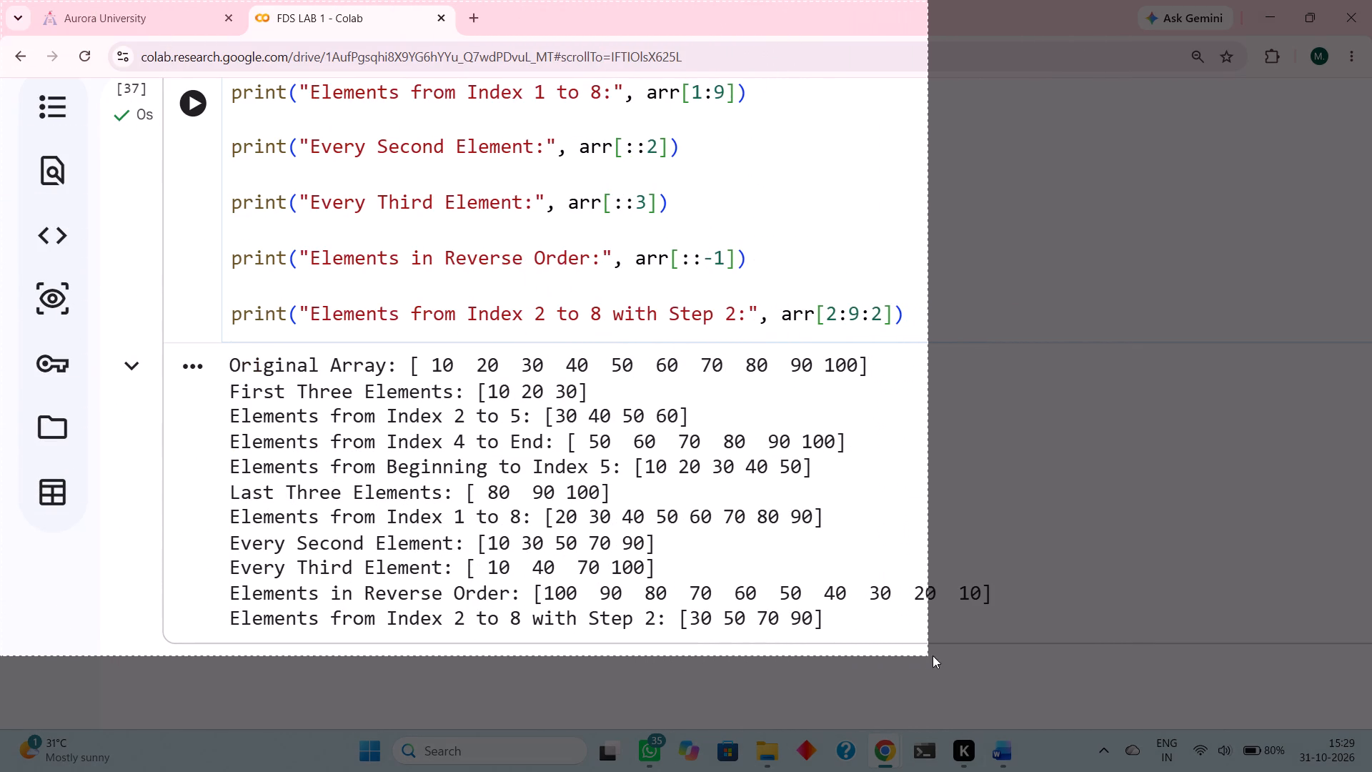
{"action": "left_click_drag", "start_coordinate": [933, 655], "coordinate": [1175, 656]}
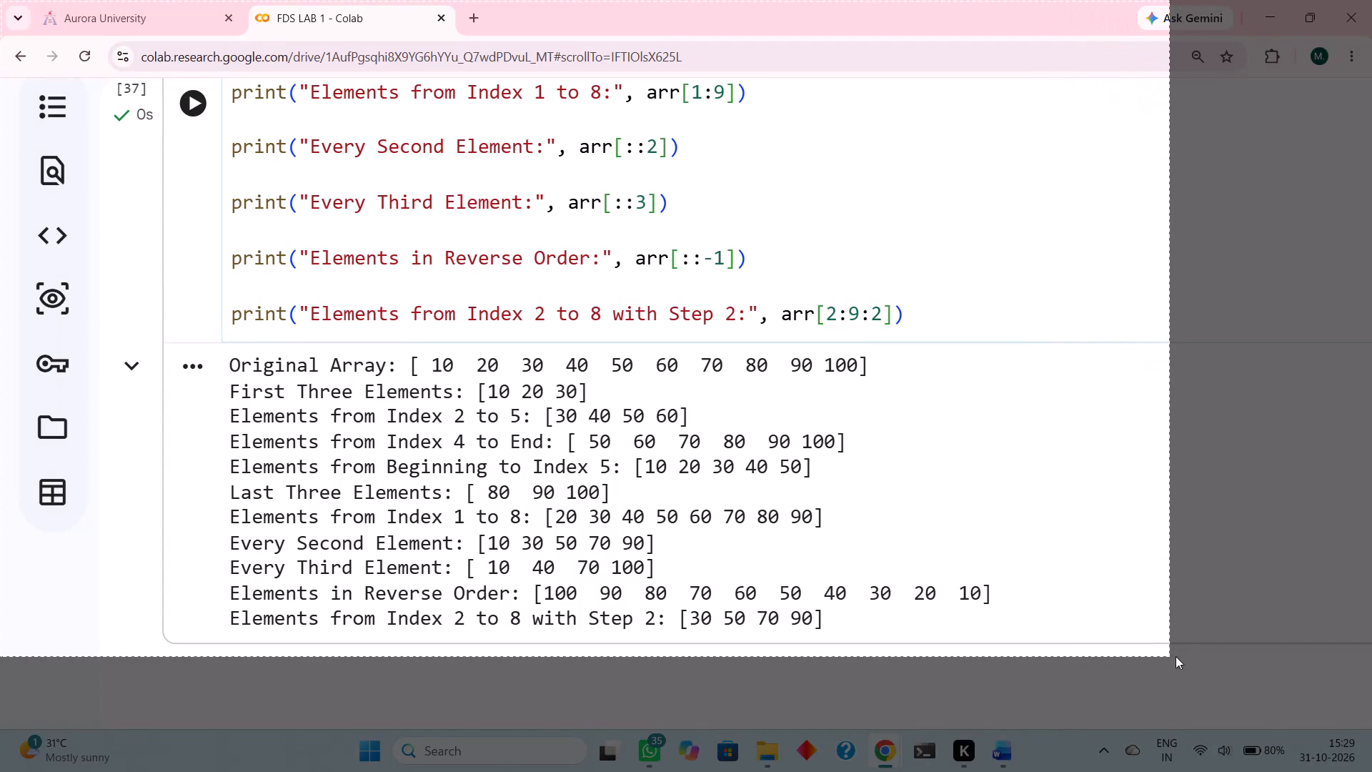
{"action": "left_click_drag", "start_coordinate": [1175, 656], "coordinate": [1371, 656]}
Switch to the Word report and paste the slicing output screenshot directly under section 5's OUTPUT heading.
{"action": "key", "text": "alt+Tab"}
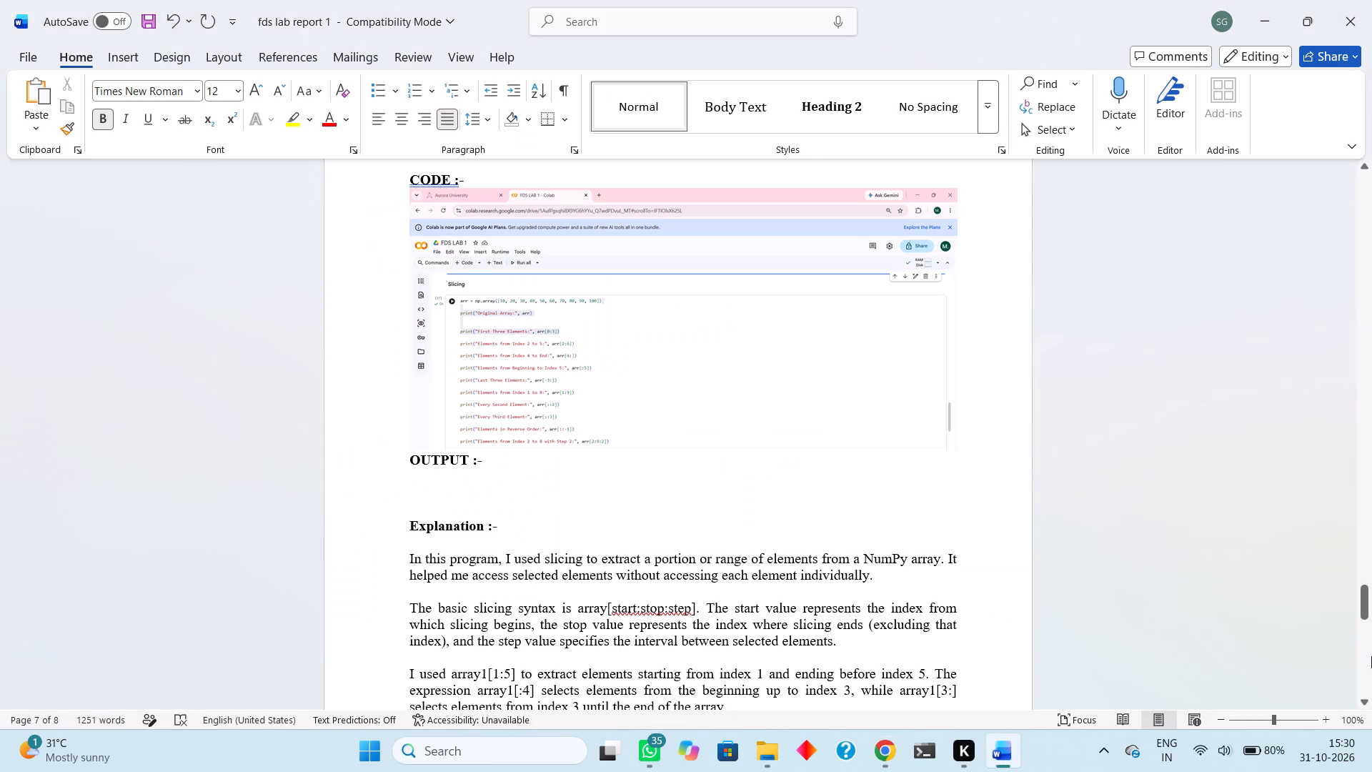
{"action": "key", "text": "ctrl+v"}
{"action": "scroll", "coordinate": [1155, 629], "scroll_direction": "down", "scroll_amount": 1}
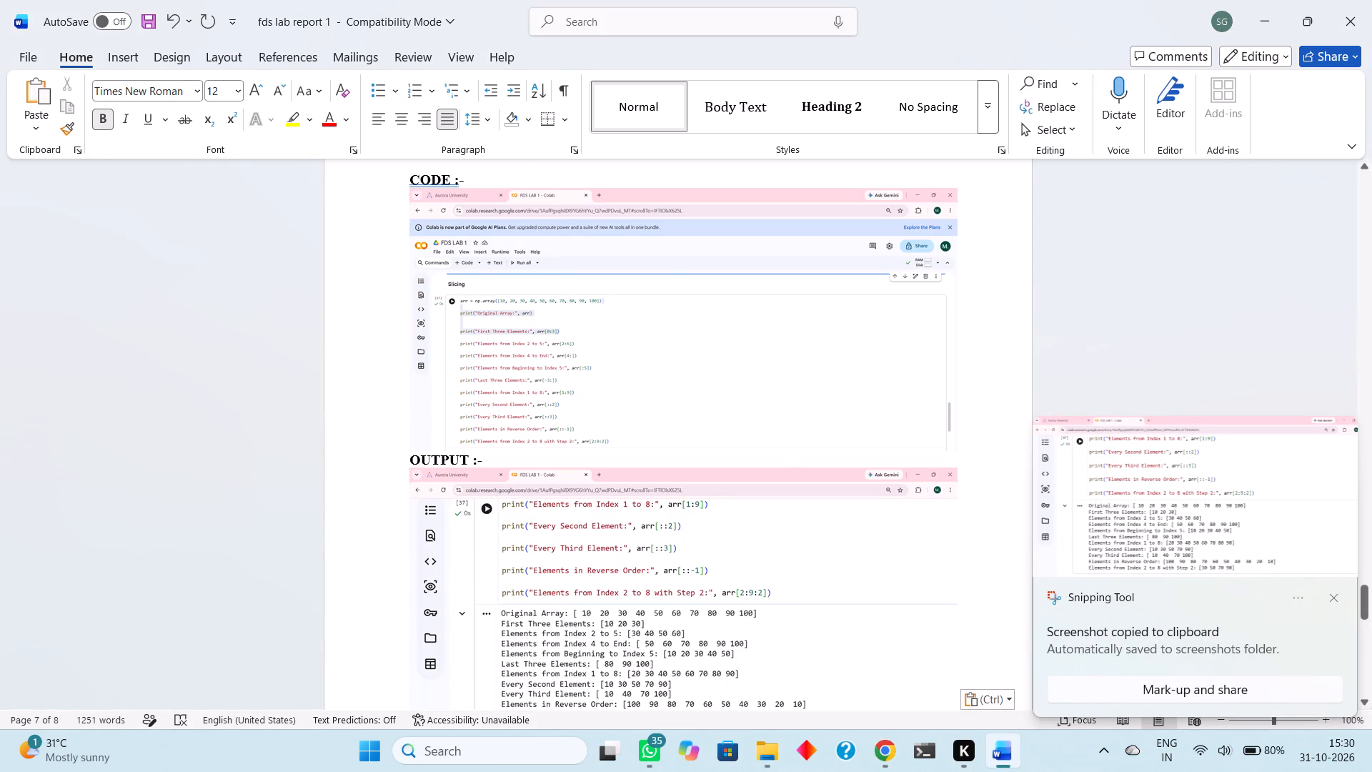
Switch to Colab and copy all the code in the Slicing cell.
{"action": "key", "text": "alt+Tab"}
{"action": "scroll", "coordinate": [675, 399], "scroll_direction": "up", "scroll_amount": 1}
{"action": "left_click", "coordinate": [675, 399]}
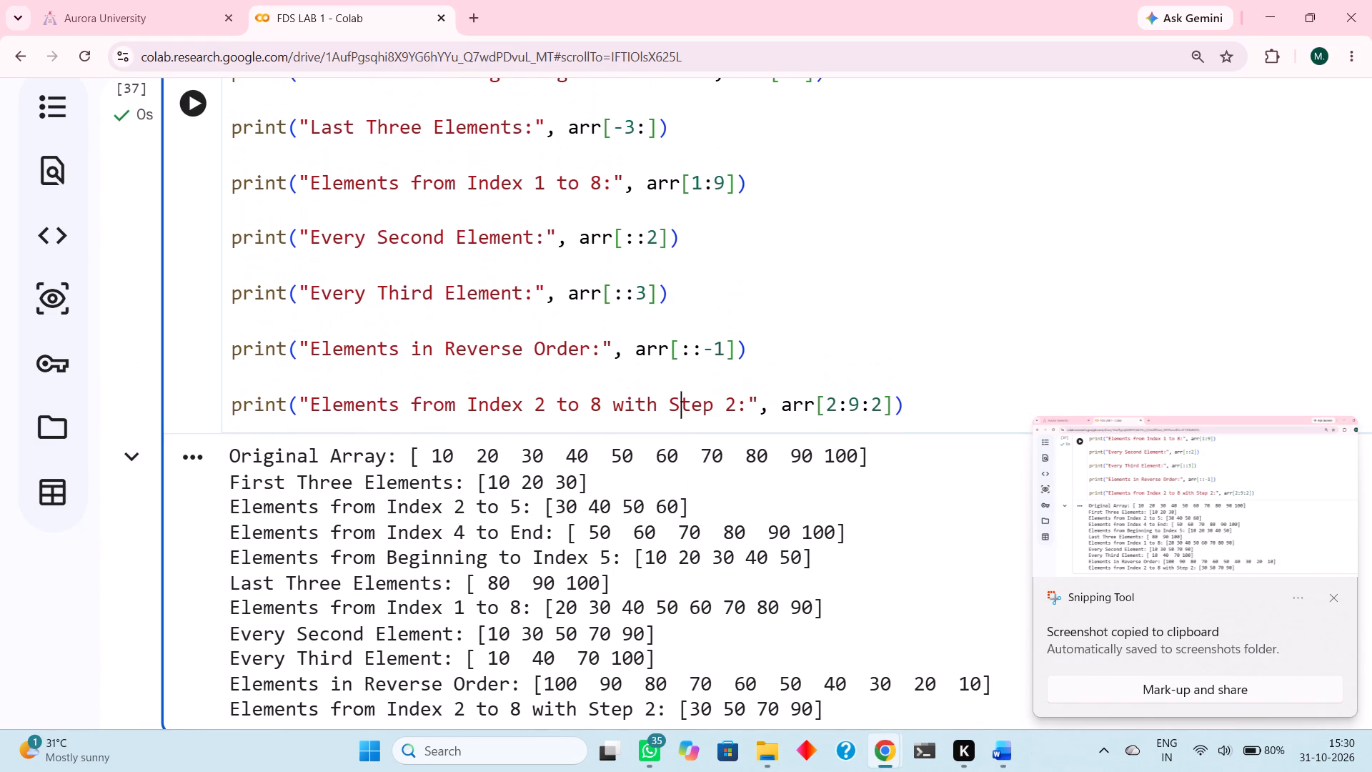
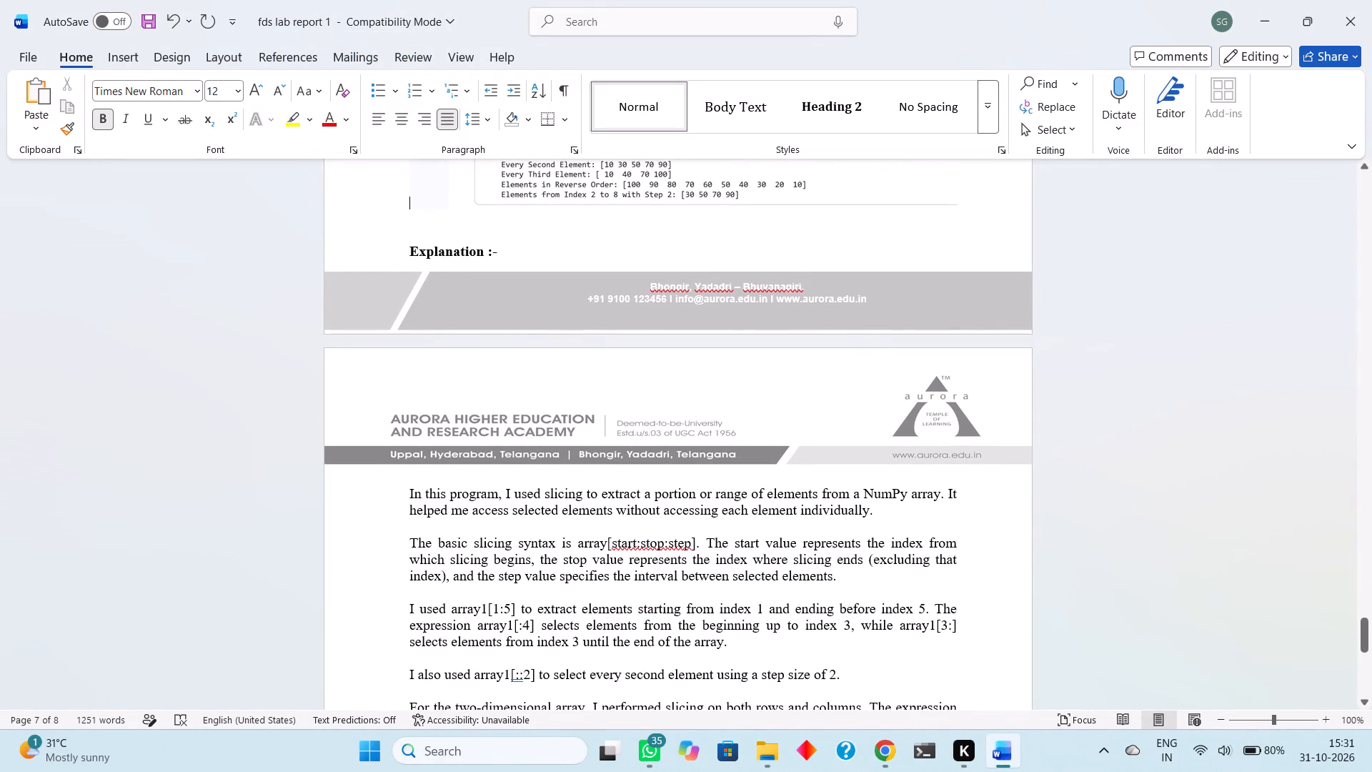
{"action": "left_click", "coordinate": [408, 254]}
{"action": "key", "text": "Return"}
{"action": "key", "text": "Return"}
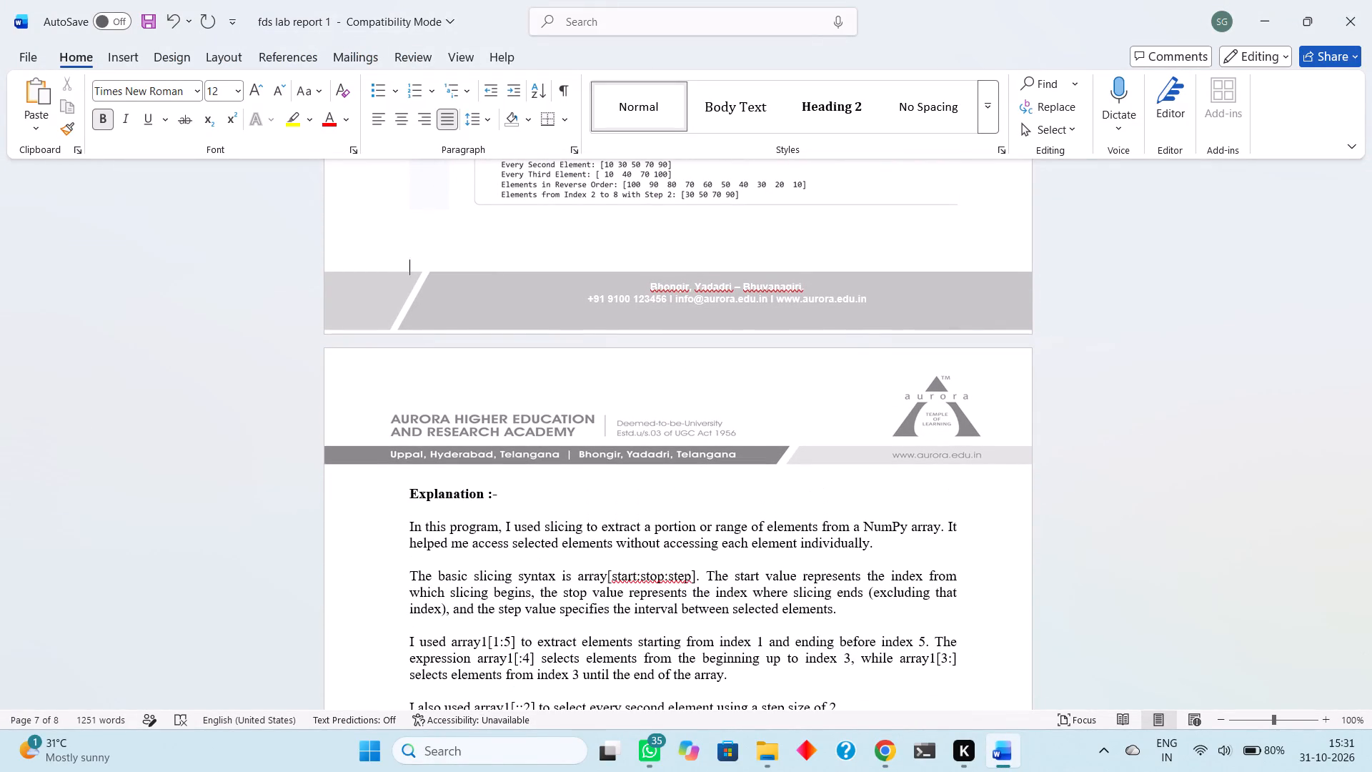
Replace the old slicing explanation paragraphs under "Explanation :-" with the copied NumPy slicing explanation.
{"action": "scroll", "coordinate": [422, 430], "scroll_direction": "down", "scroll_amount": 2}
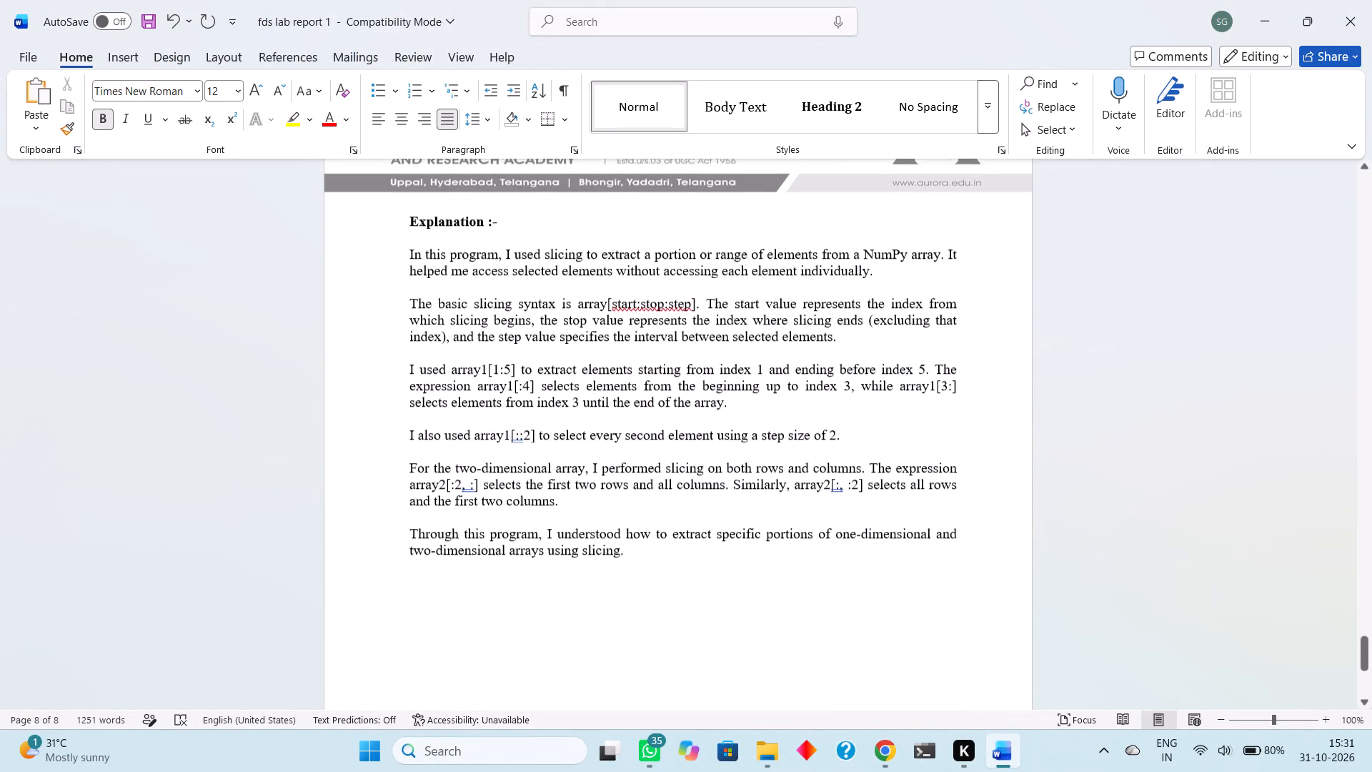
{"action": "left_click_drag", "start_coordinate": [640, 547], "coordinate": [405, 244]}
{"action": "key", "text": "BackSpace"}
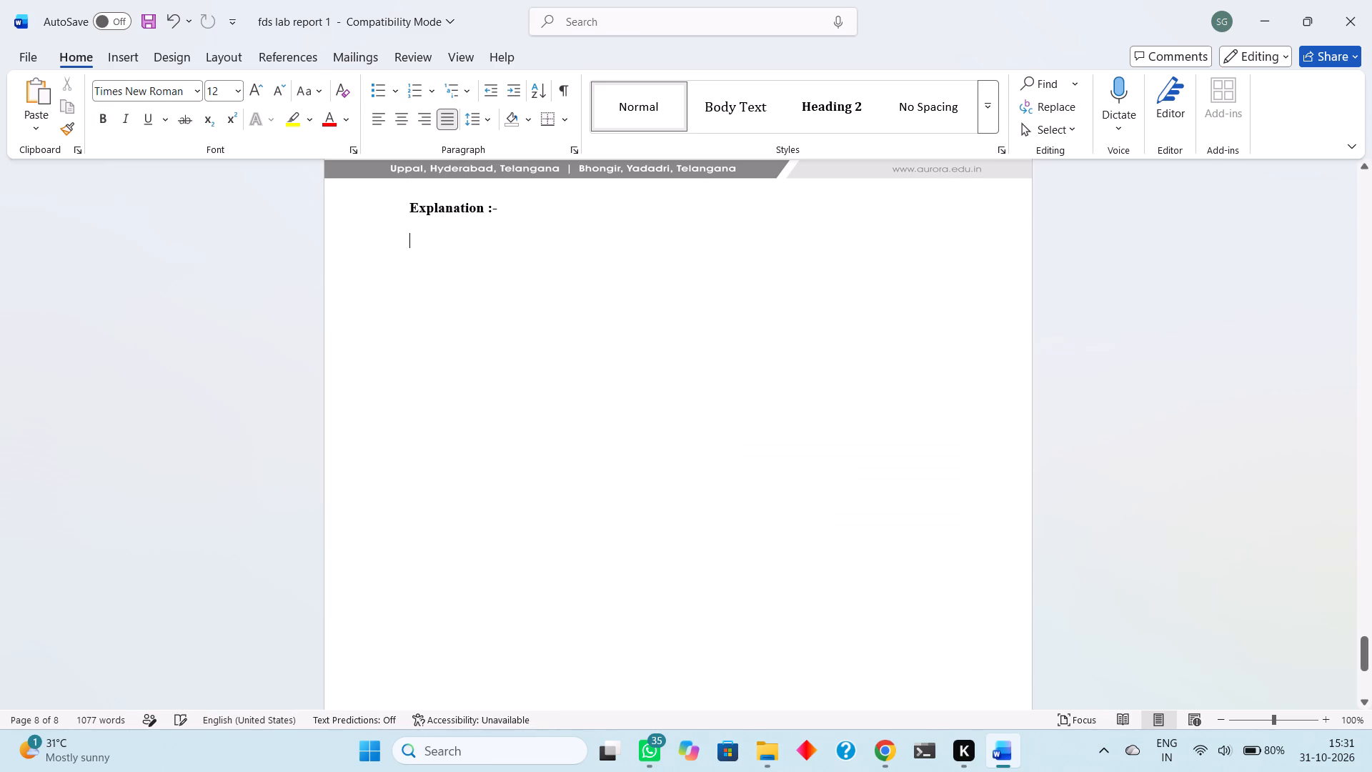
{"action": "key", "text": "ctrl+v"}
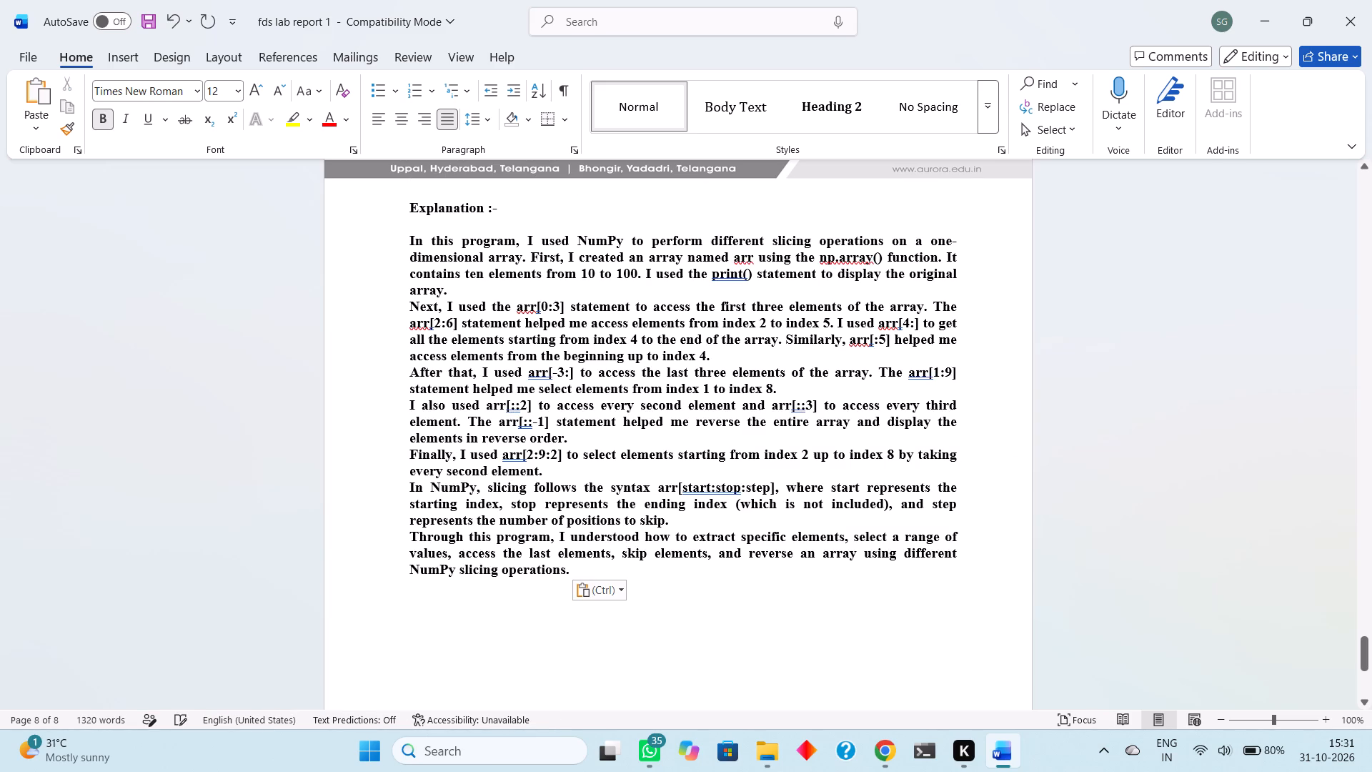
{"action": "left_click", "coordinate": [617, 593]}
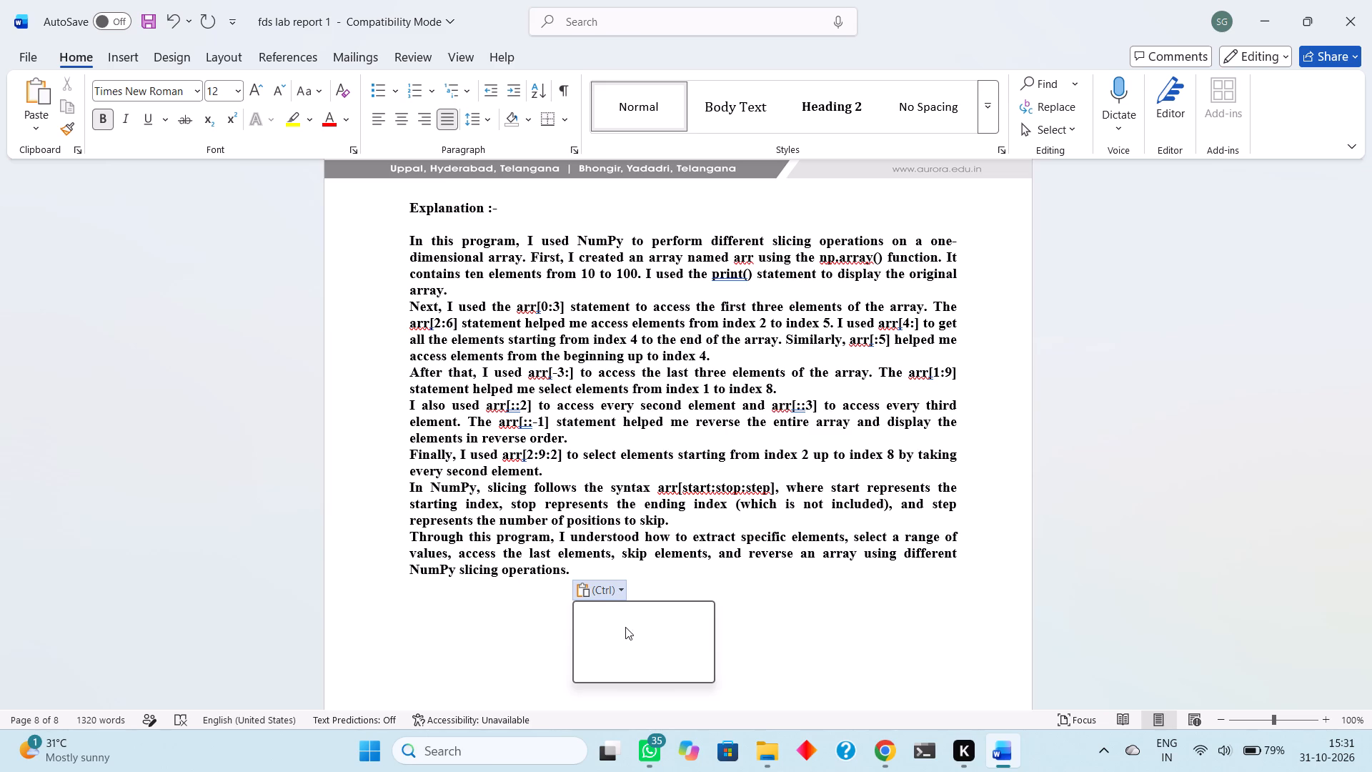
{"action": "left_click", "coordinate": [662, 570]}
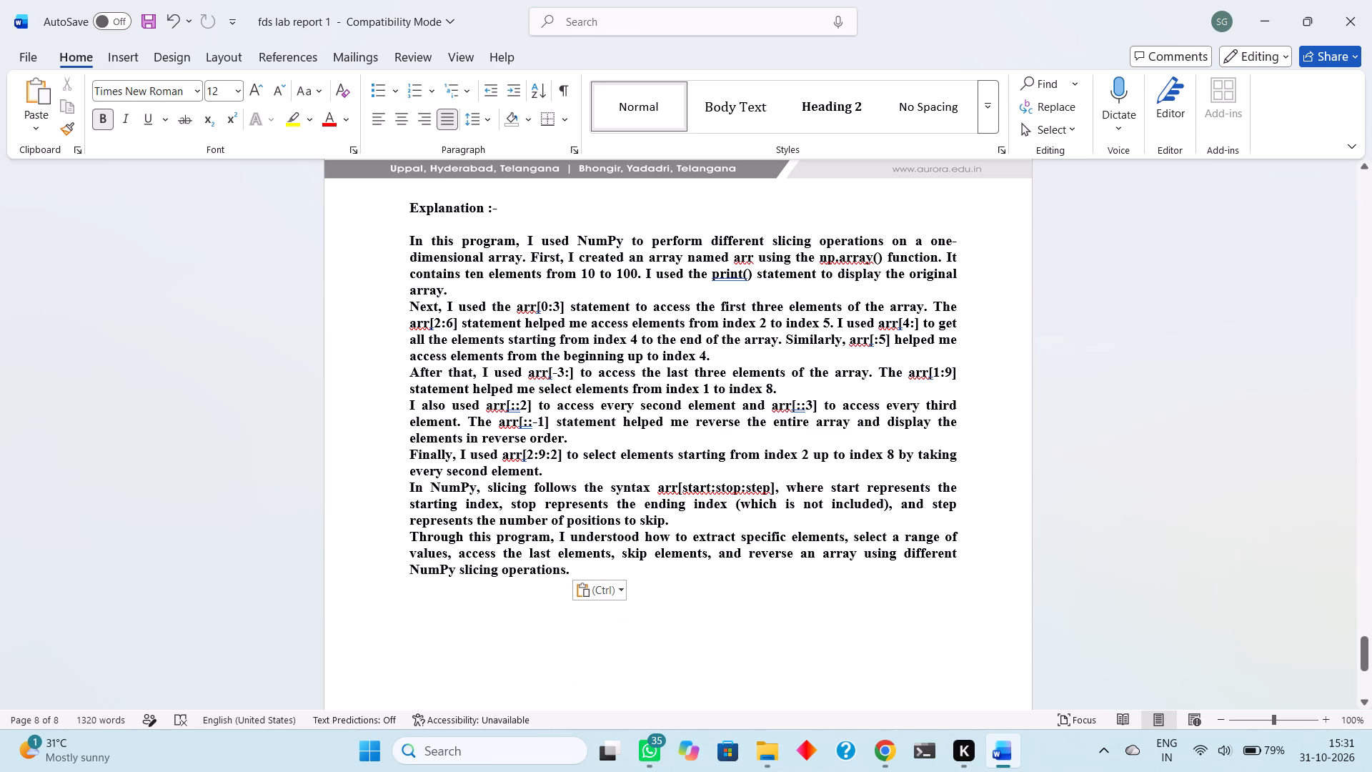
Remove the bold formatting from the whole pasted slicing explanation, from "In this program" through "NumPy slicing operations.".
{"action": "left_click_drag", "start_coordinate": [577, 571], "coordinate": [393, 244]}
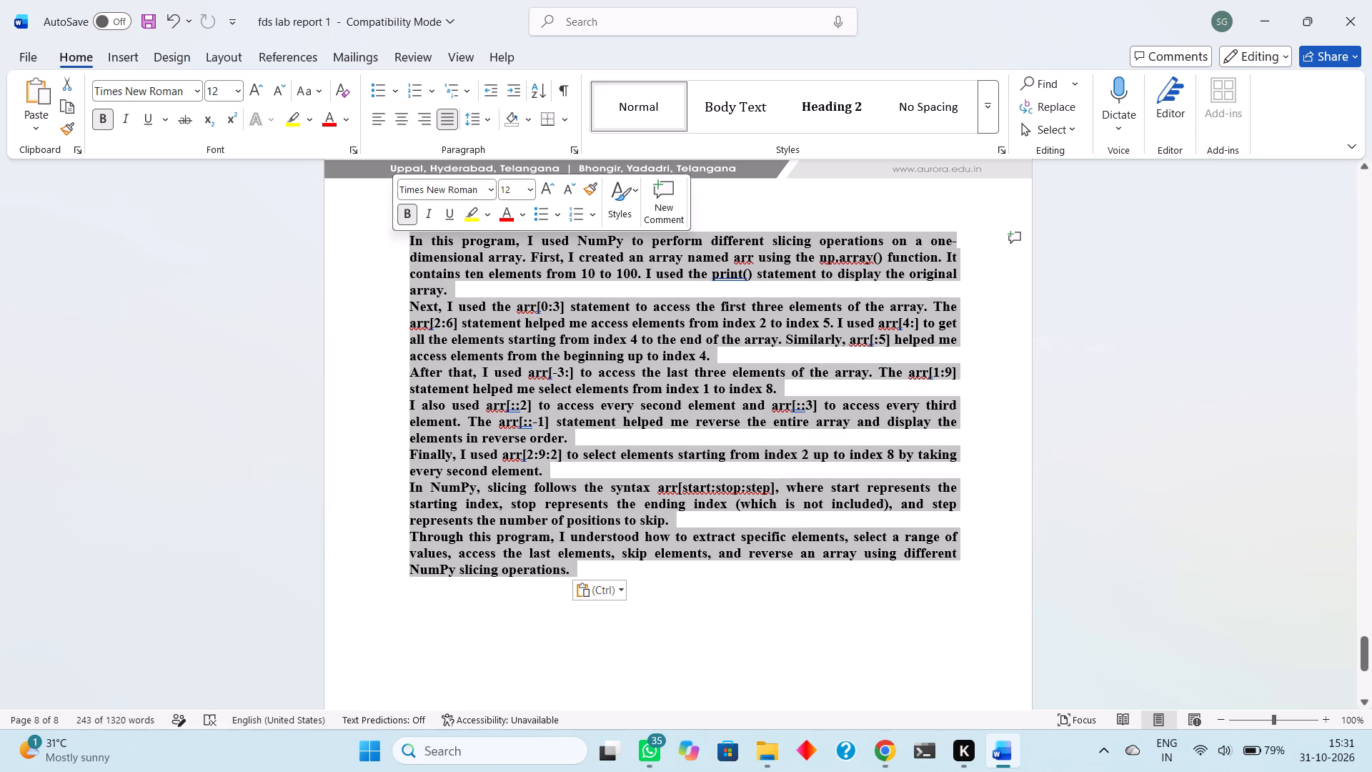
{"action": "left_click", "coordinate": [409, 214]}
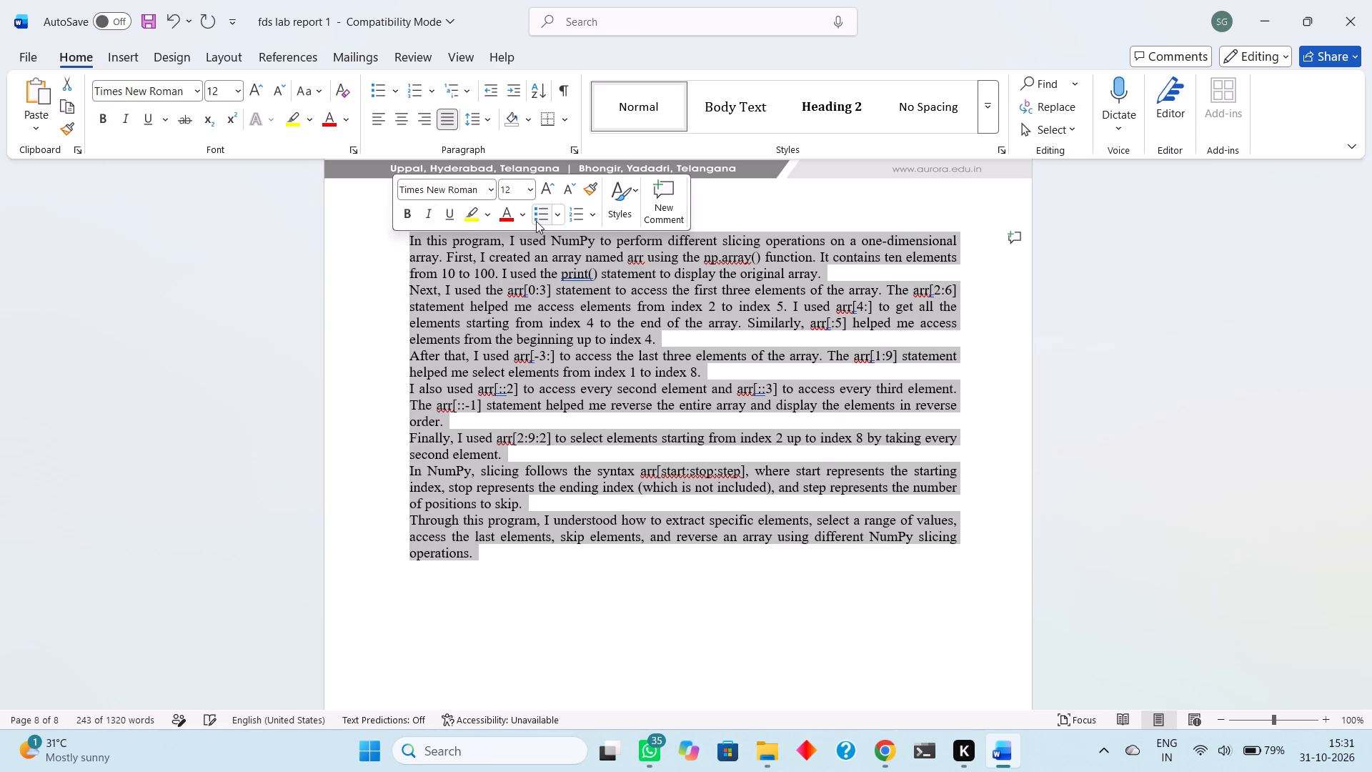
Format the pasted slicing explanation paragraphs, from "In this program" through "NumPy slicing operations.", as a bulleted list.
{"action": "left_click", "coordinate": [536, 221]}
{"action": "left_click", "coordinate": [405, 397]}
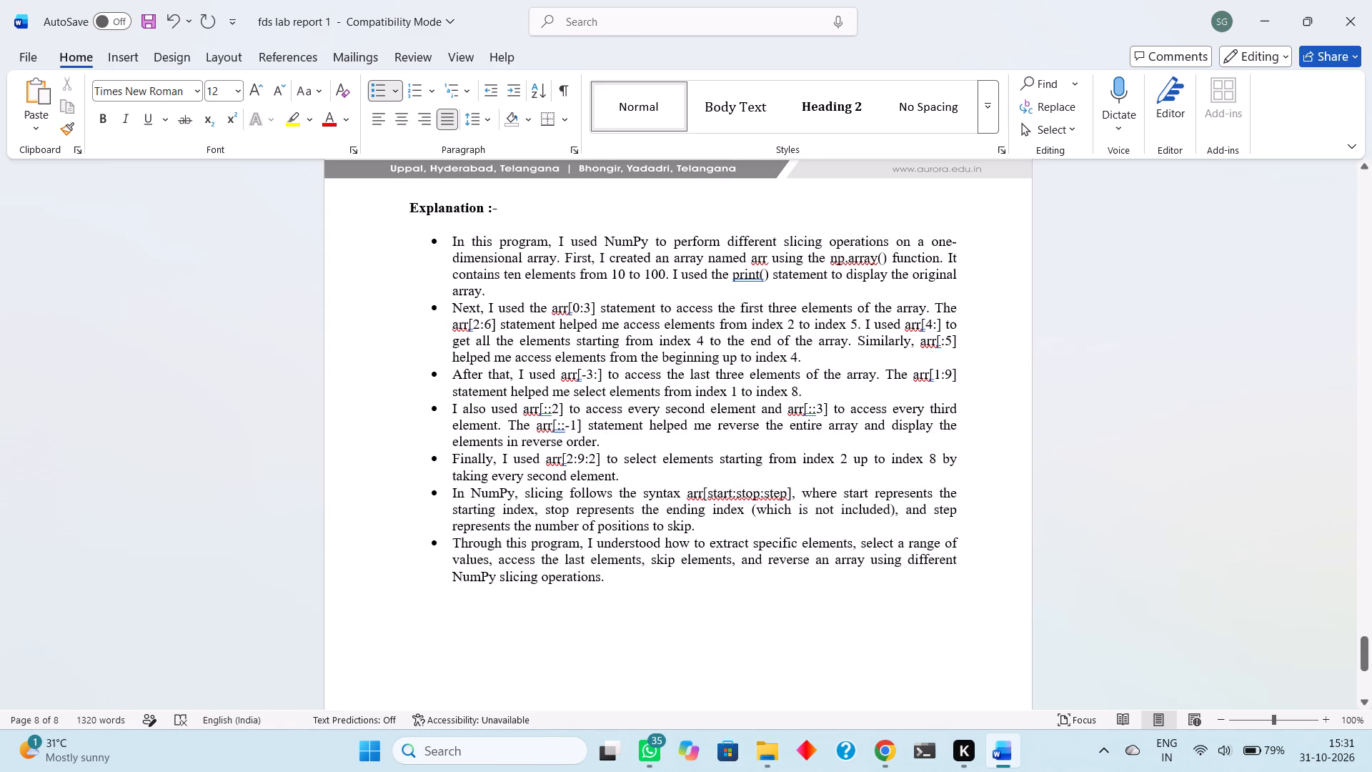
Review the slicing program's code, output and bulleted explanation across the report's last pages.
{"action": "scroll", "coordinate": [405, 397], "scroll_direction": "up", "scroll_amount": 3}
{"action": "scroll", "coordinate": [405, 397], "scroll_direction": "down", "scroll_amount": 1}
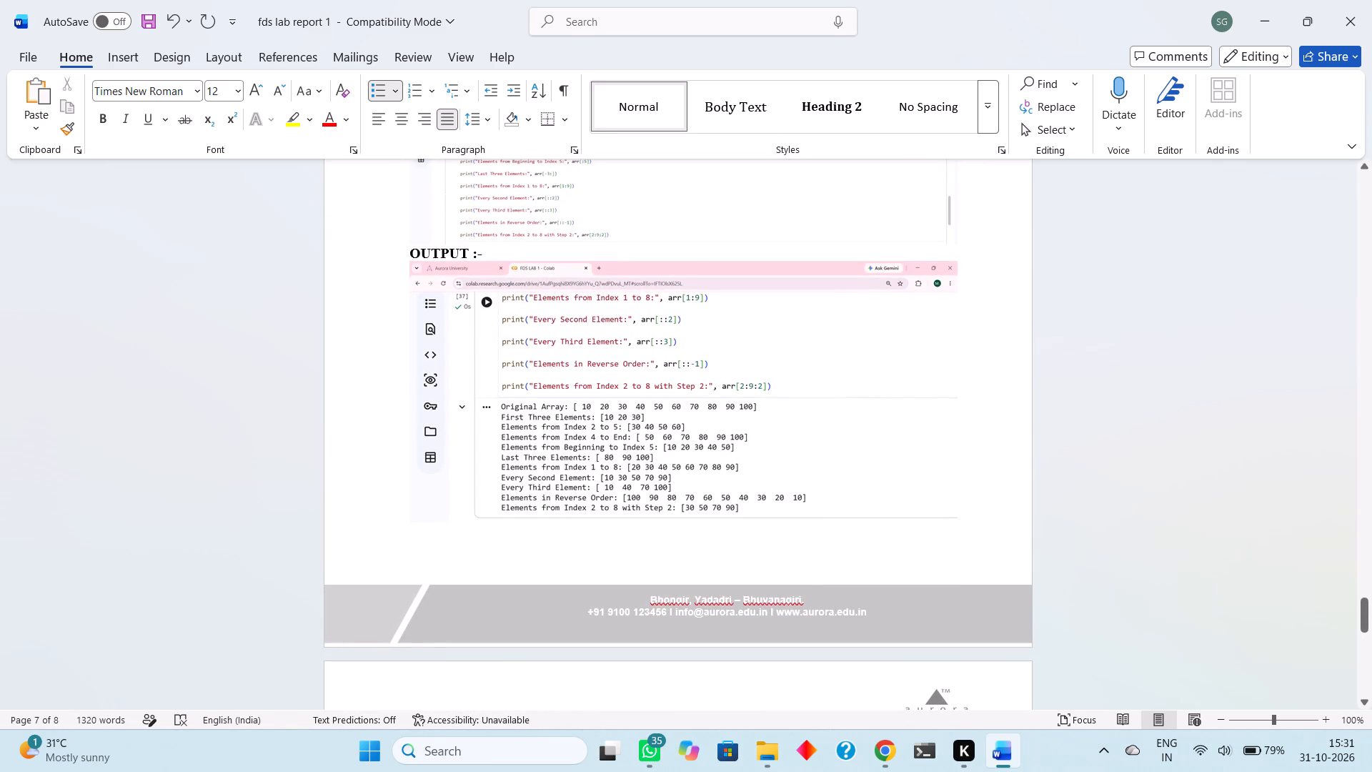
{"action": "scroll", "coordinate": [405, 397], "scroll_direction": "down", "scroll_amount": 2}
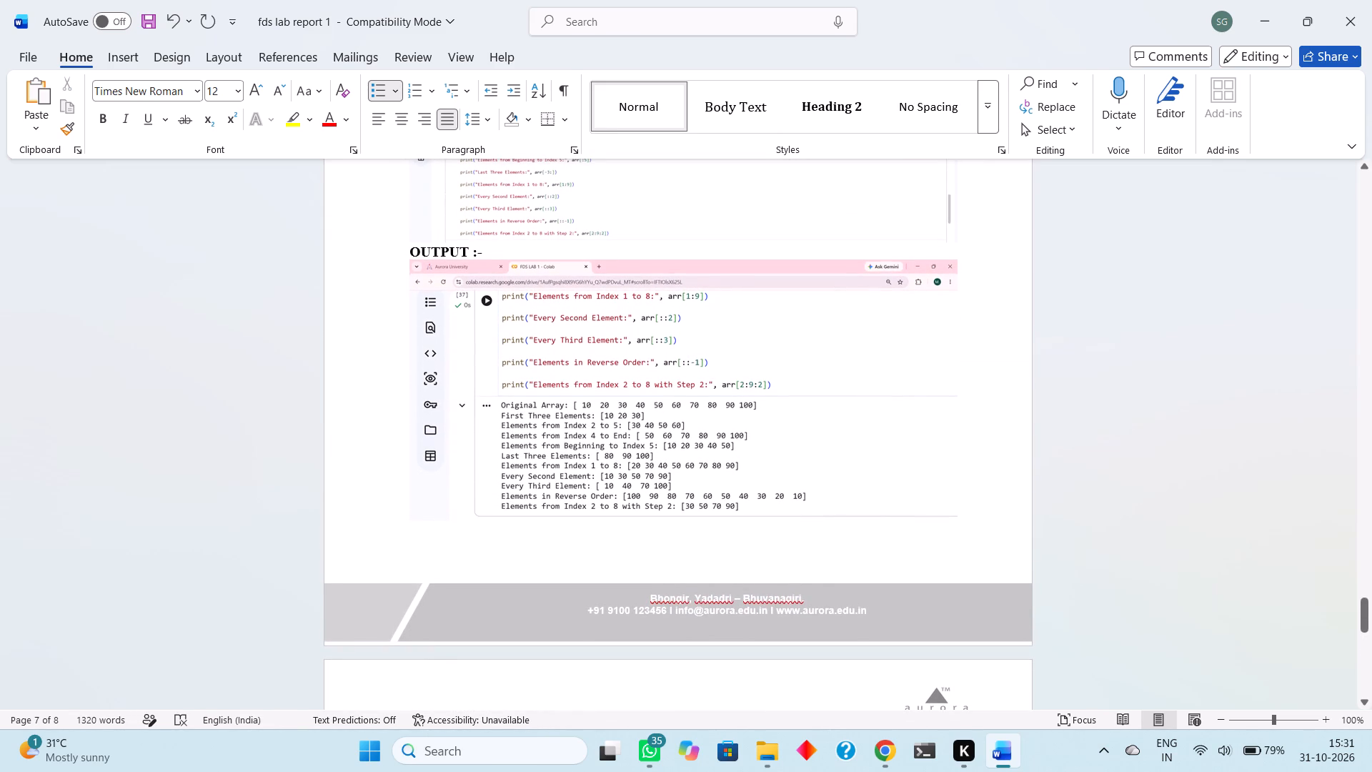
{"action": "scroll", "coordinate": [405, 397], "scroll_direction": "down", "scroll_amount": 2}
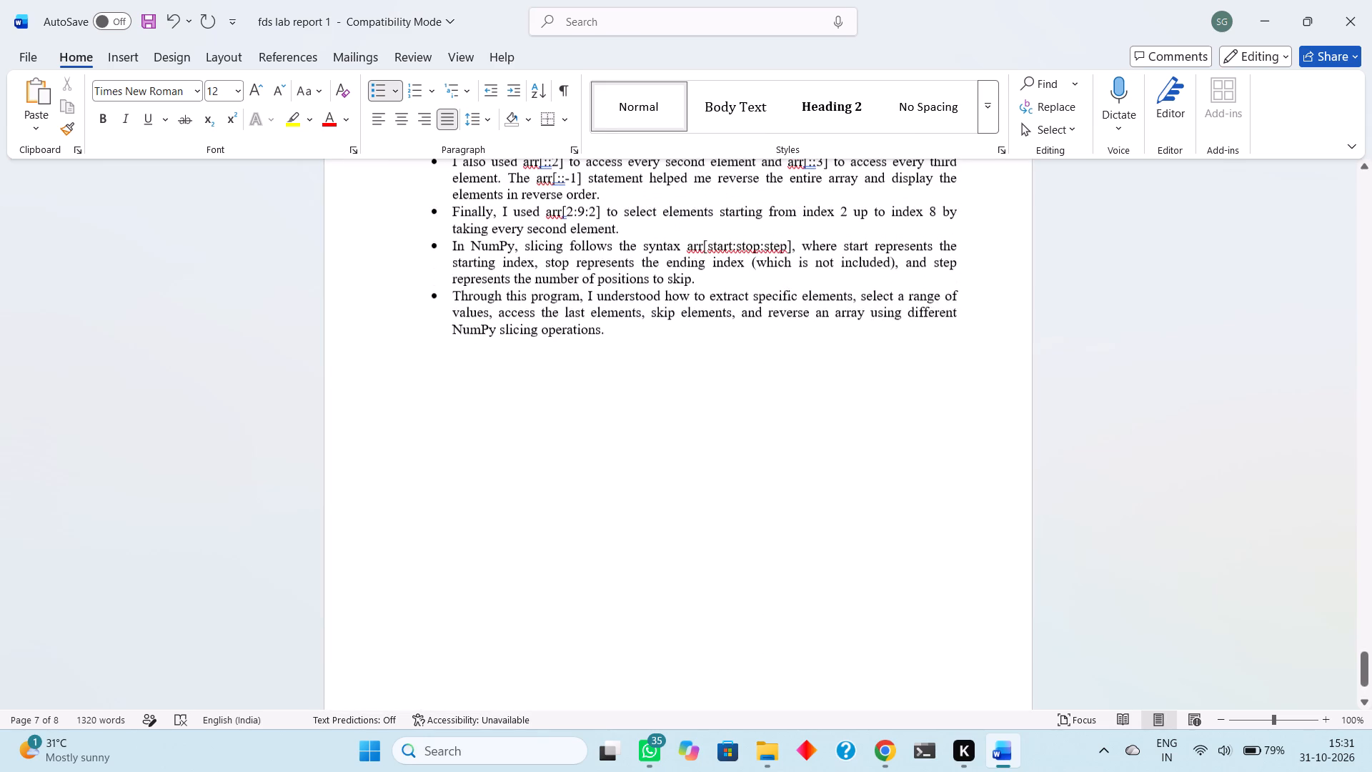
{"action": "scroll", "coordinate": [405, 397], "scroll_direction": "down", "scroll_amount": 1}
{"action": "scroll", "coordinate": [405, 397], "scroll_direction": "up", "scroll_amount": 2}
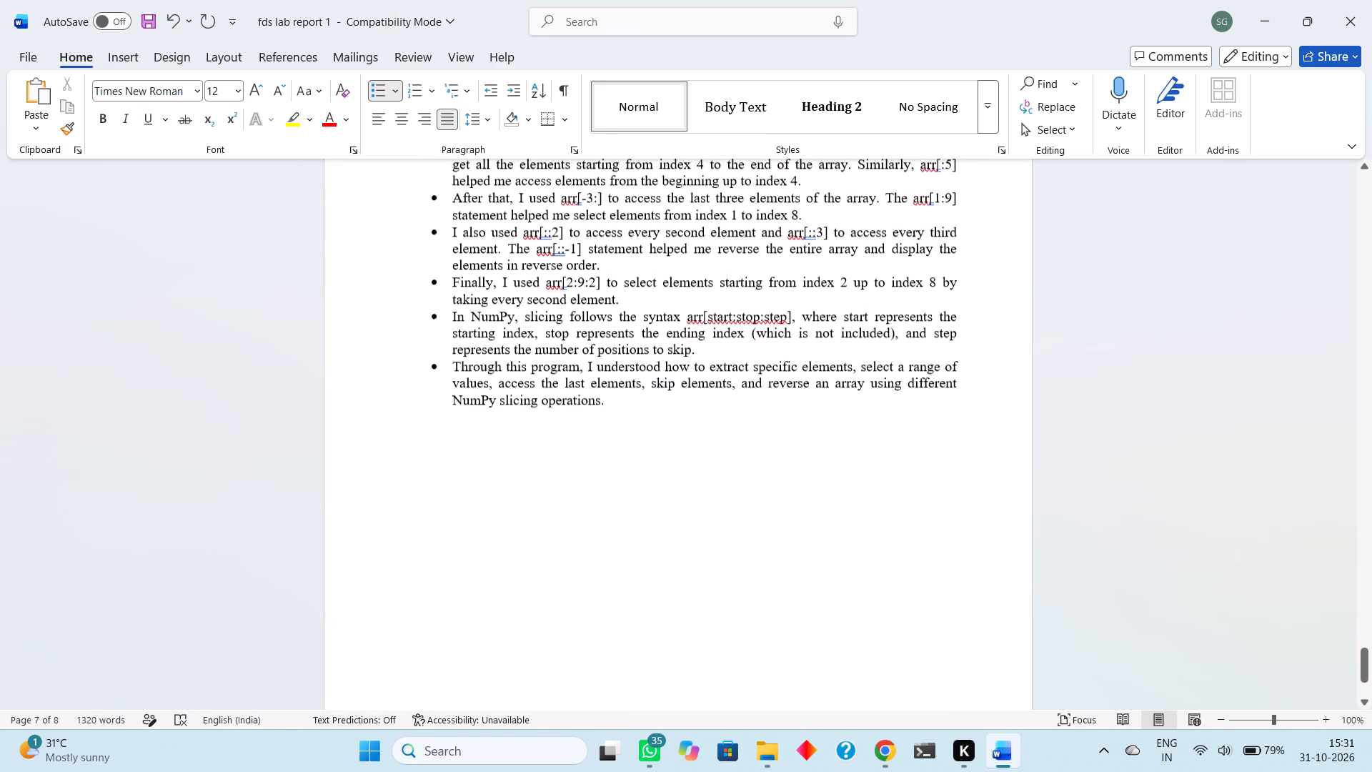
{"action": "scroll", "coordinate": [405, 397], "scroll_direction": "up", "scroll_amount": 2}
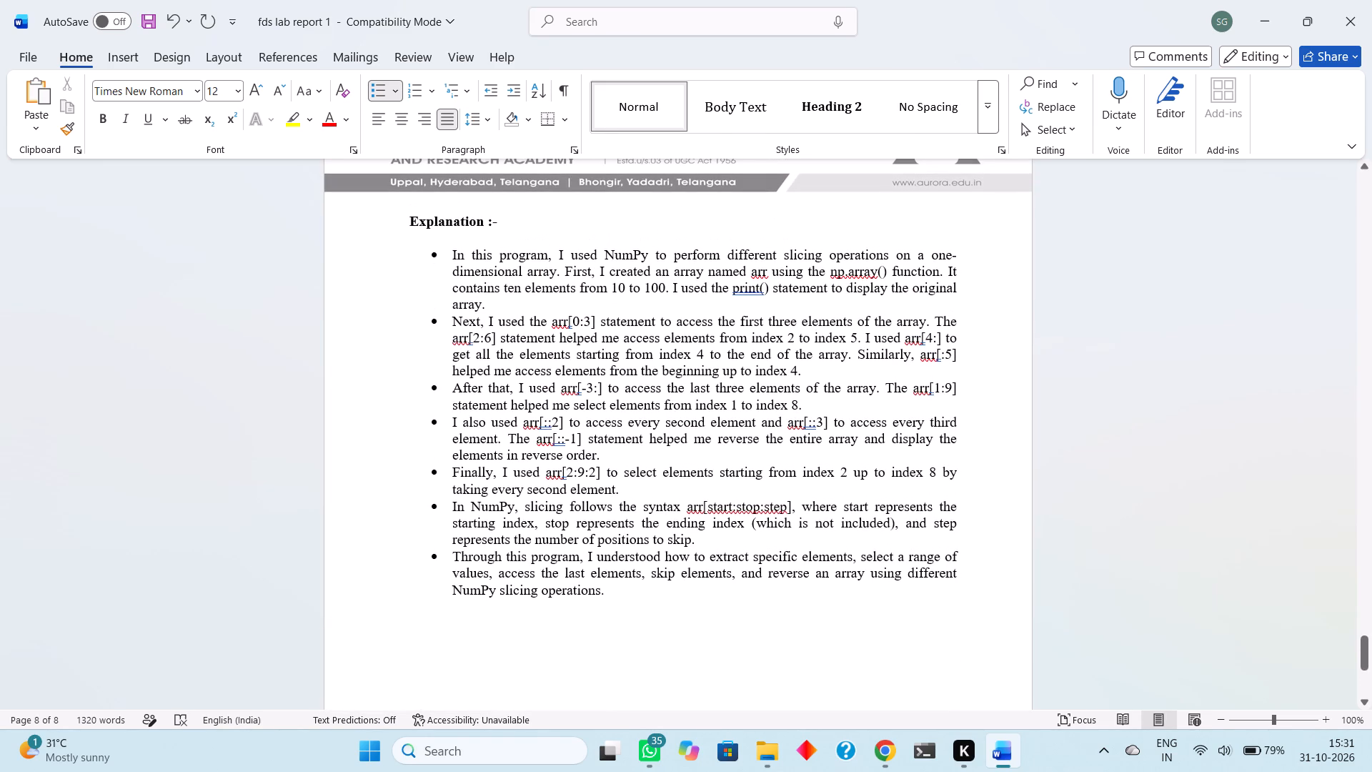
{"action": "scroll", "coordinate": [405, 397], "scroll_direction": "up", "scroll_amount": 2}
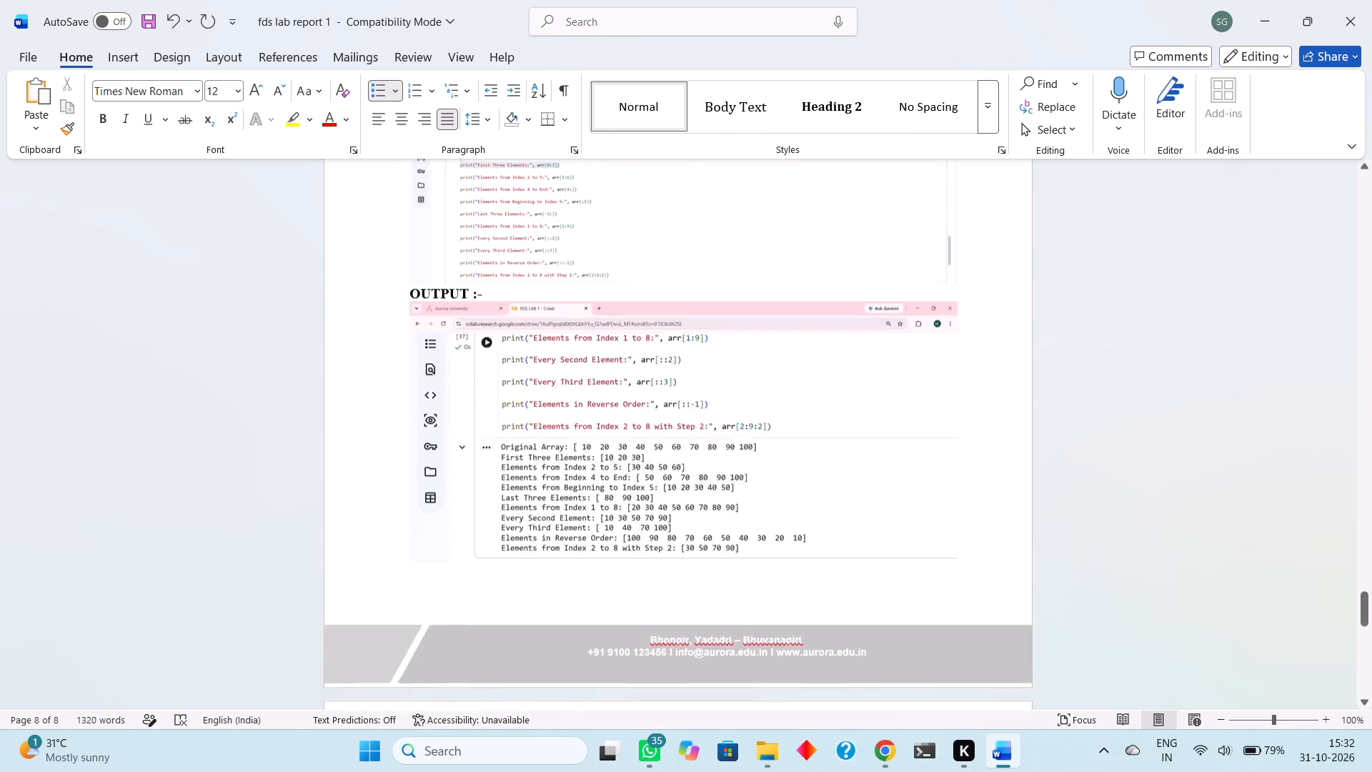
{"action": "scroll", "coordinate": [405, 397], "scroll_direction": "up", "scroll_amount": 2}
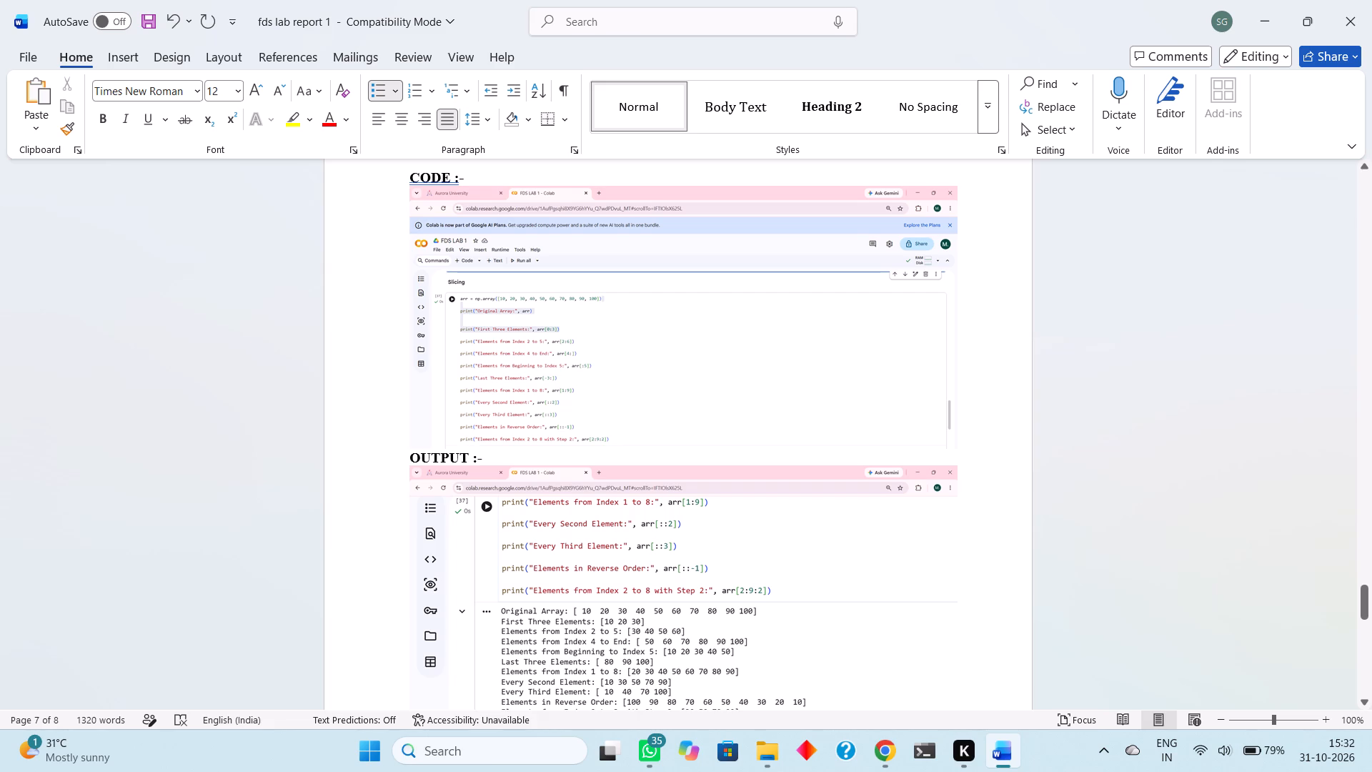
{"action": "scroll", "coordinate": [405, 397], "scroll_direction": "up", "scroll_amount": 5}
{"action": "scroll", "coordinate": [405, 397], "scroll_direction": "down", "scroll_amount": 4}
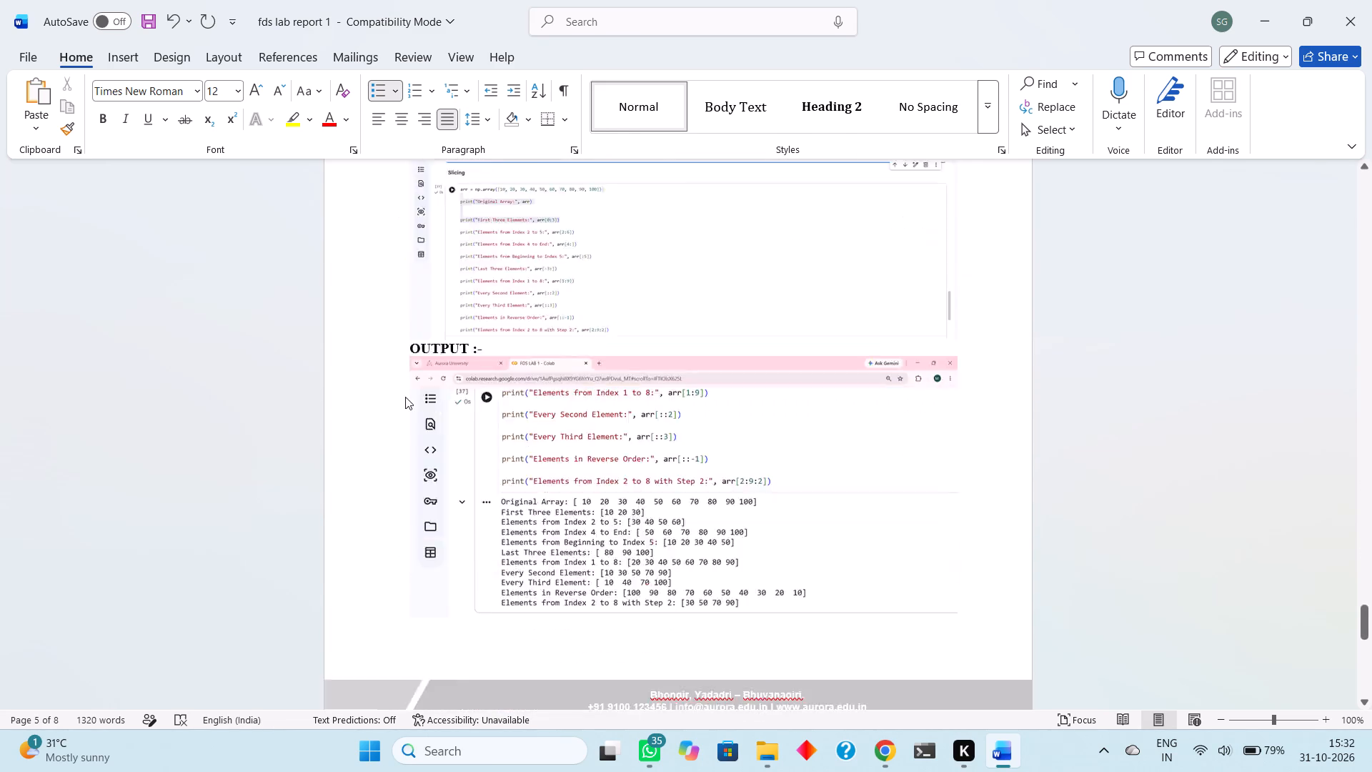
{"action": "scroll", "coordinate": [405, 397], "scroll_direction": "down", "scroll_amount": 4}
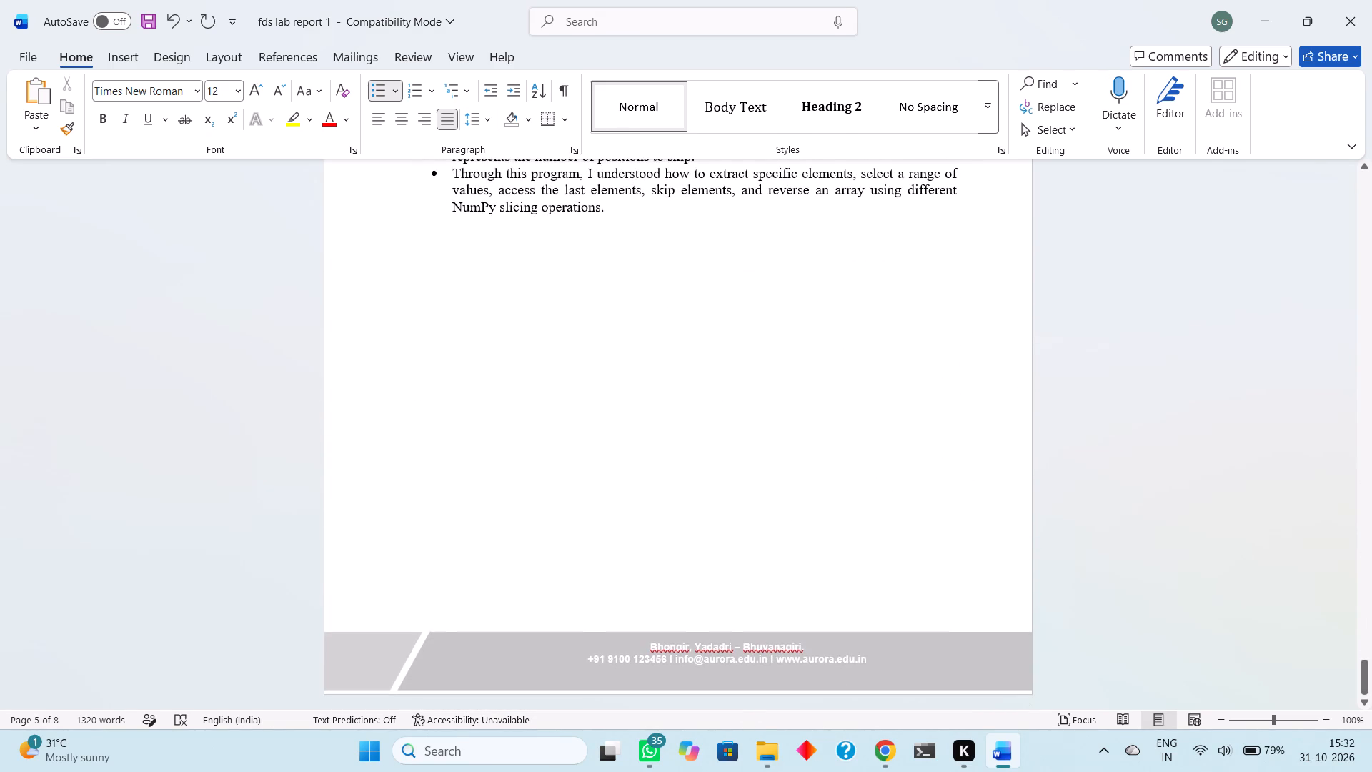
Place the text cursor on the empty line below the last bullet of the slicing explanation.
{"action": "left_click", "coordinate": [603, 214]}
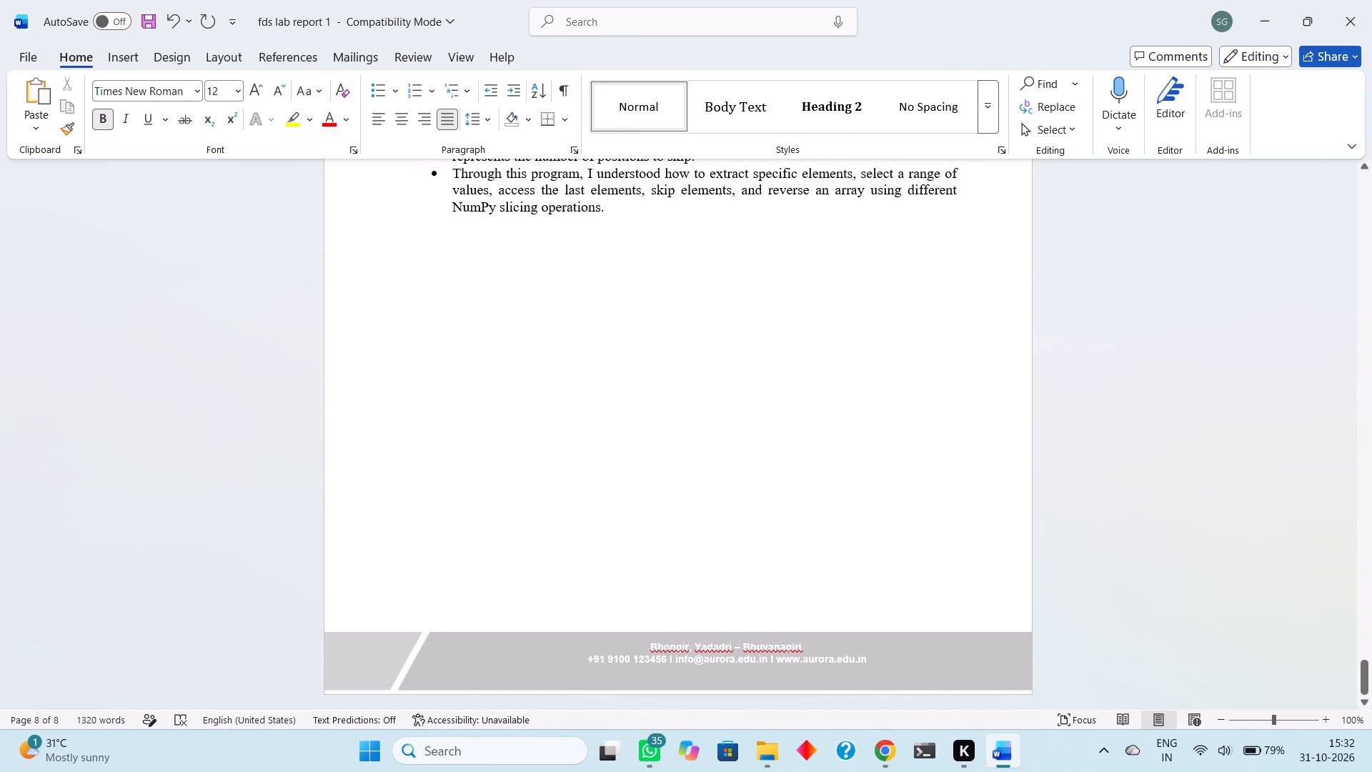
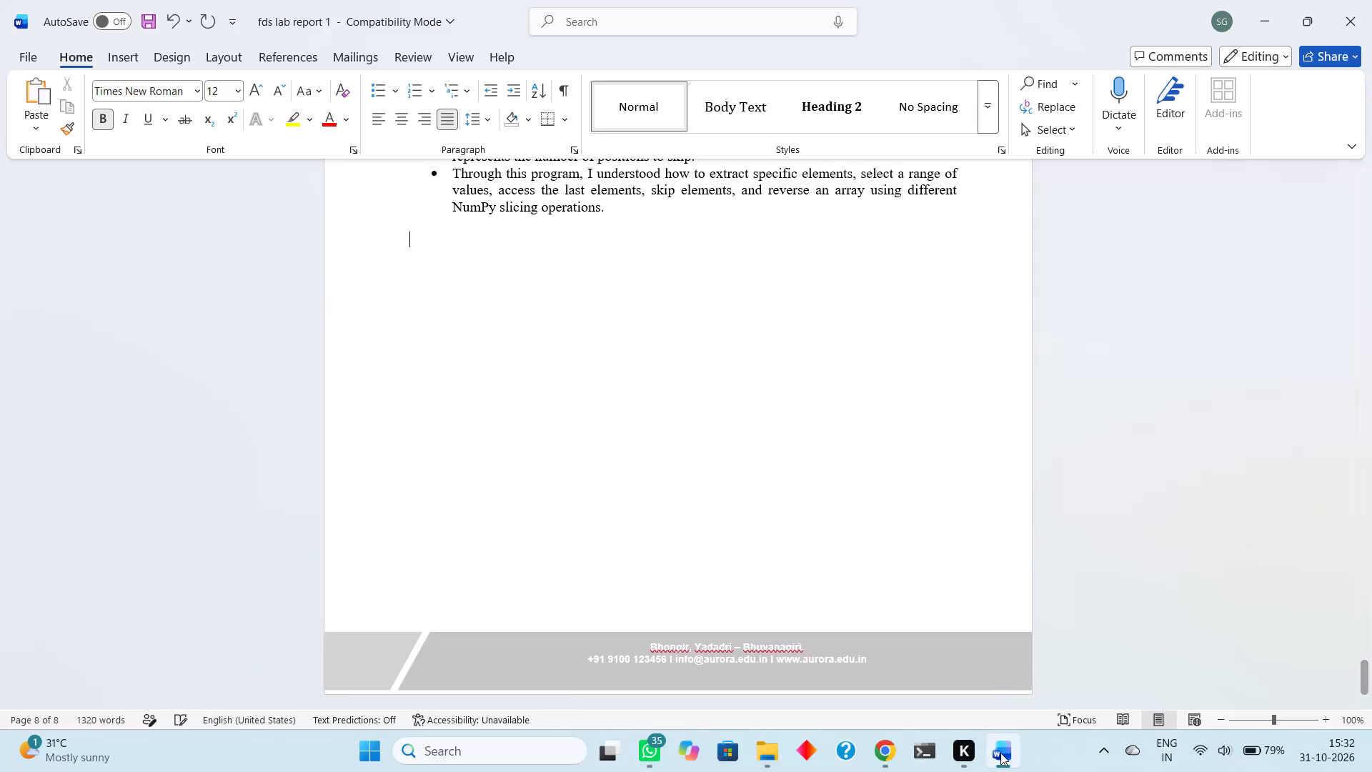
Paste the copied "Google colab link:" heading below the slicing explanation on the last page, with an empty line under it.
{"action": "key", "text": "Return"}
{"action": "key", "text": "BackSpace"}
{"action": "key", "text": "Return"}
{"action": "key", "text": "ctrl+v"}
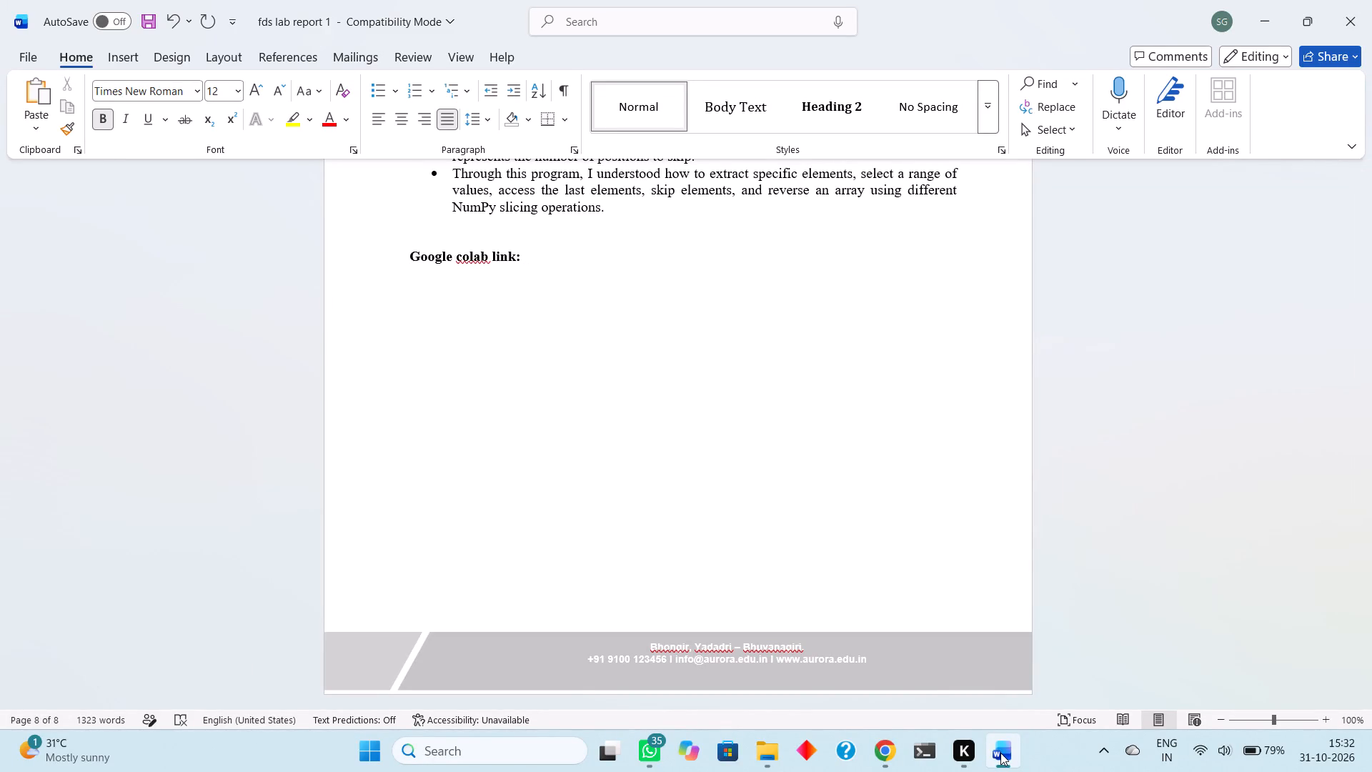
{"action": "key", "text": "Return"}
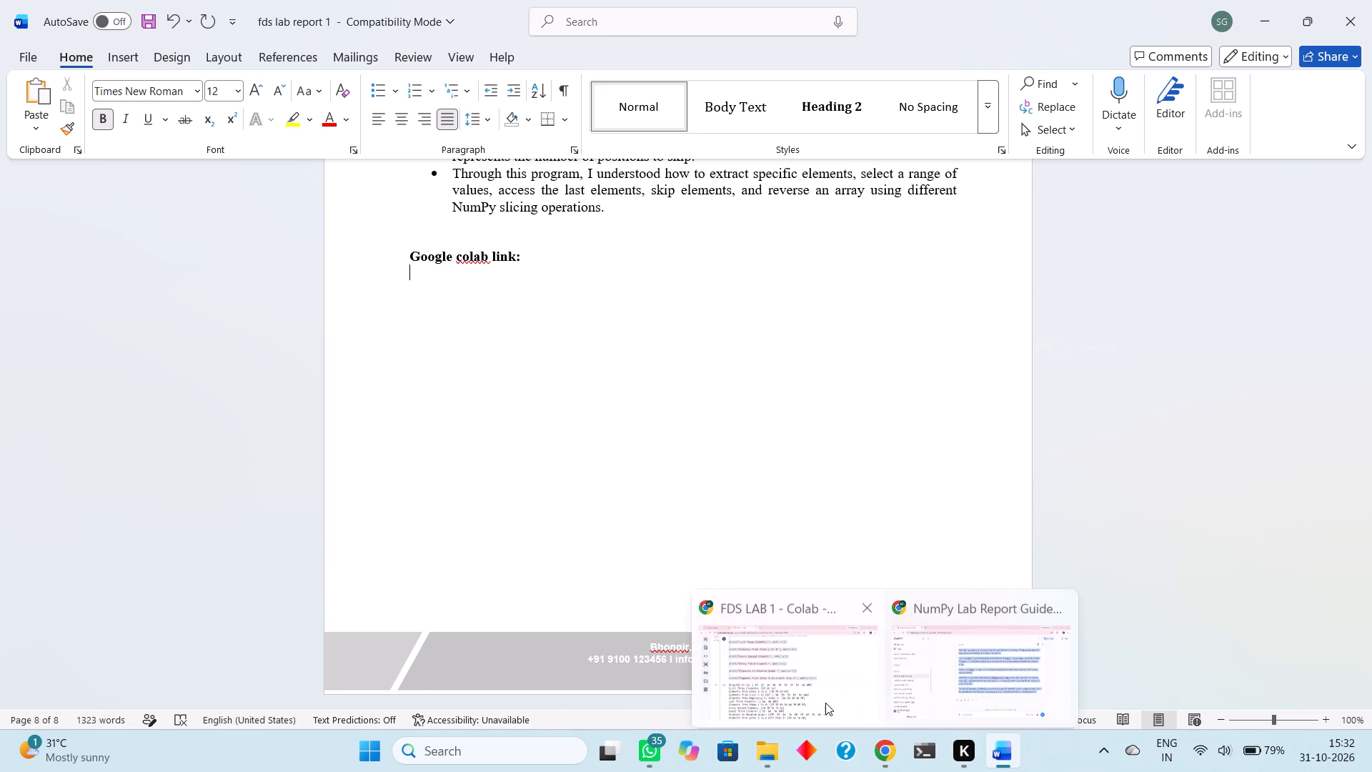
Switch to the FDS LAB 1 Colab notebook in Chrome.
{"action": "left_click", "coordinate": [825, 703]}
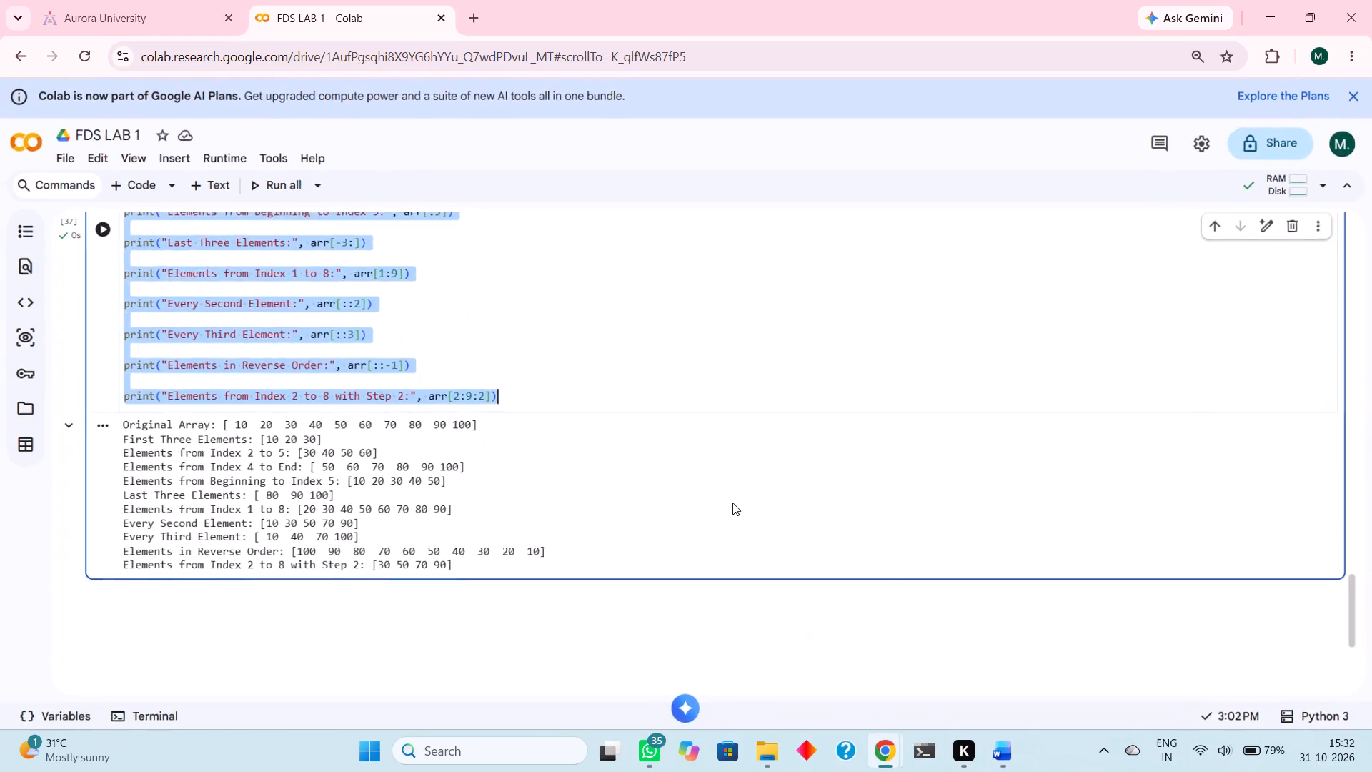
Set the general access of the FDS LAB 1 Colab notebook to Anyone with the link, leaving the role as Viewer.
{"action": "scroll", "coordinate": [732, 503], "scroll_direction": "up", "scroll_amount": 12}
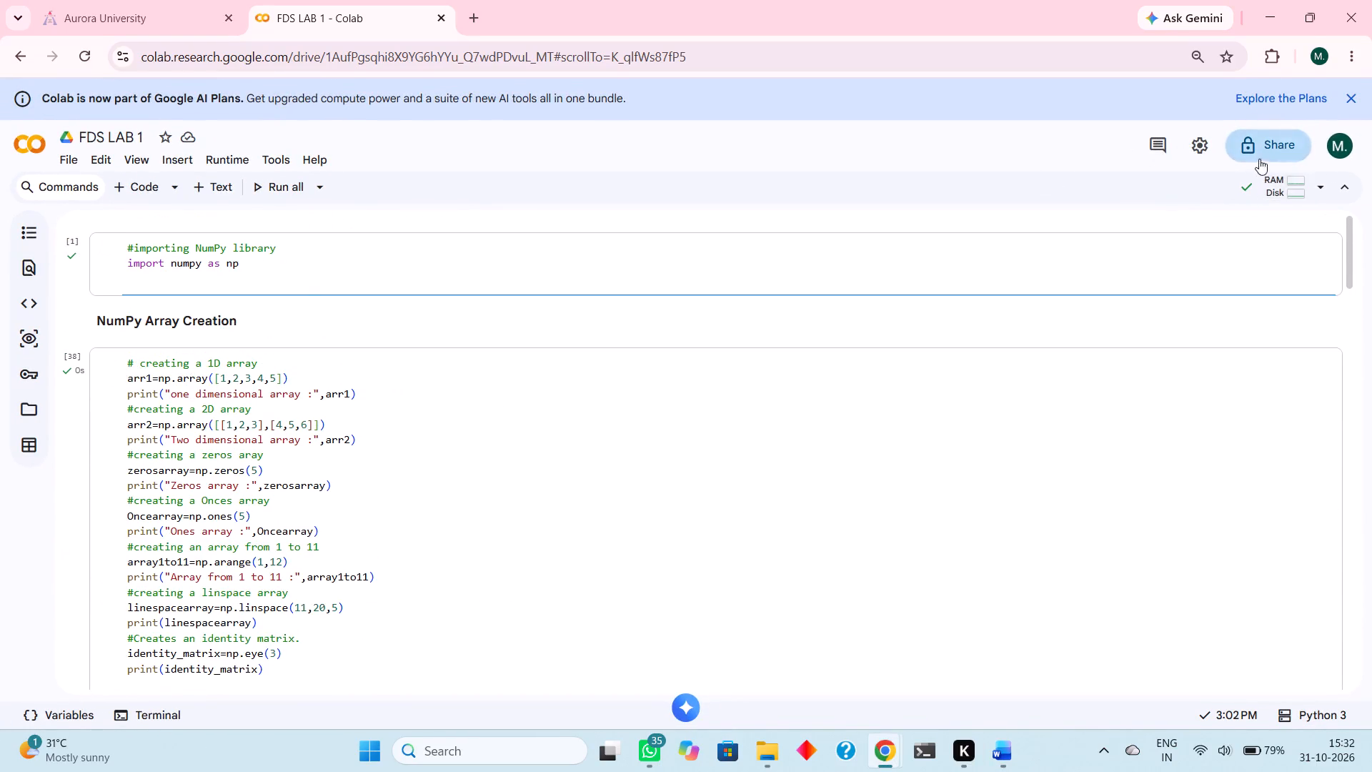
{"action": "left_click", "coordinate": [1336, 162]}
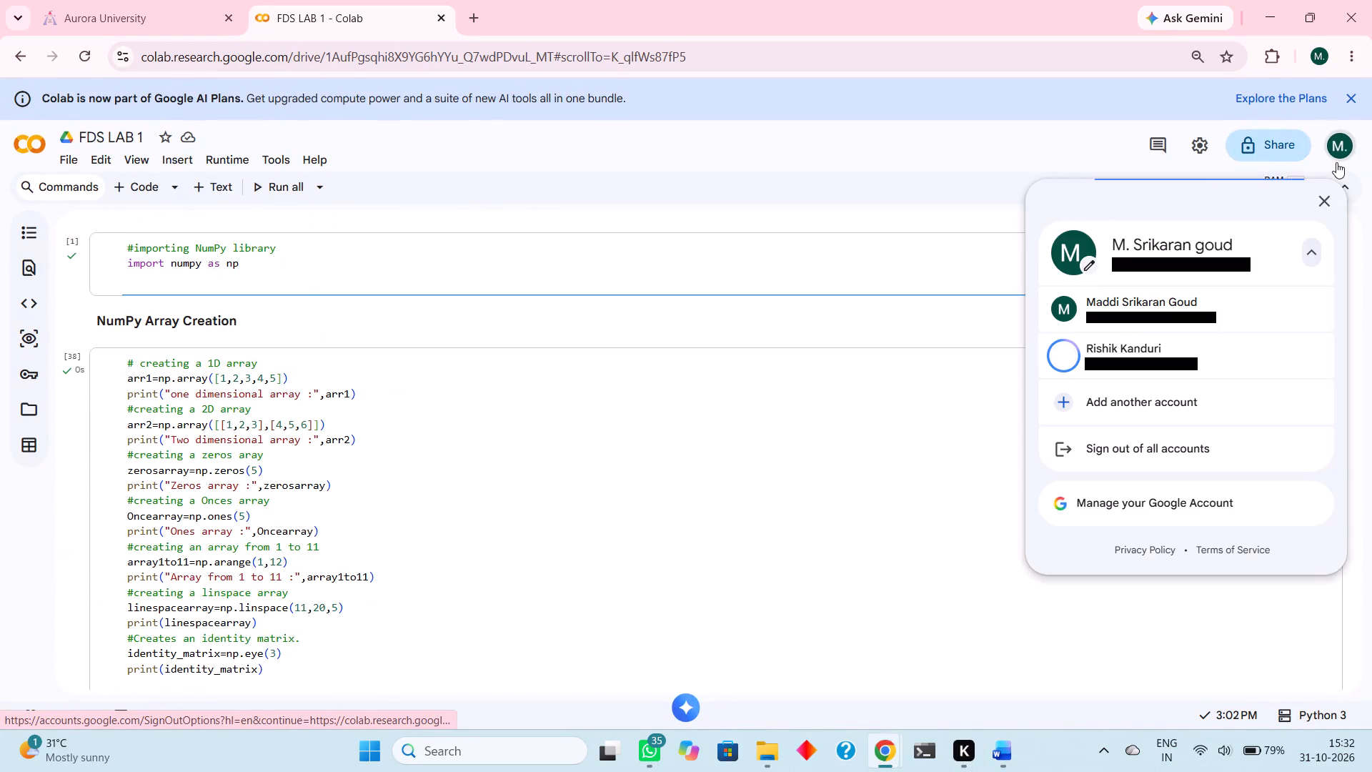
{"action": "left_click", "coordinate": [1253, 143]}
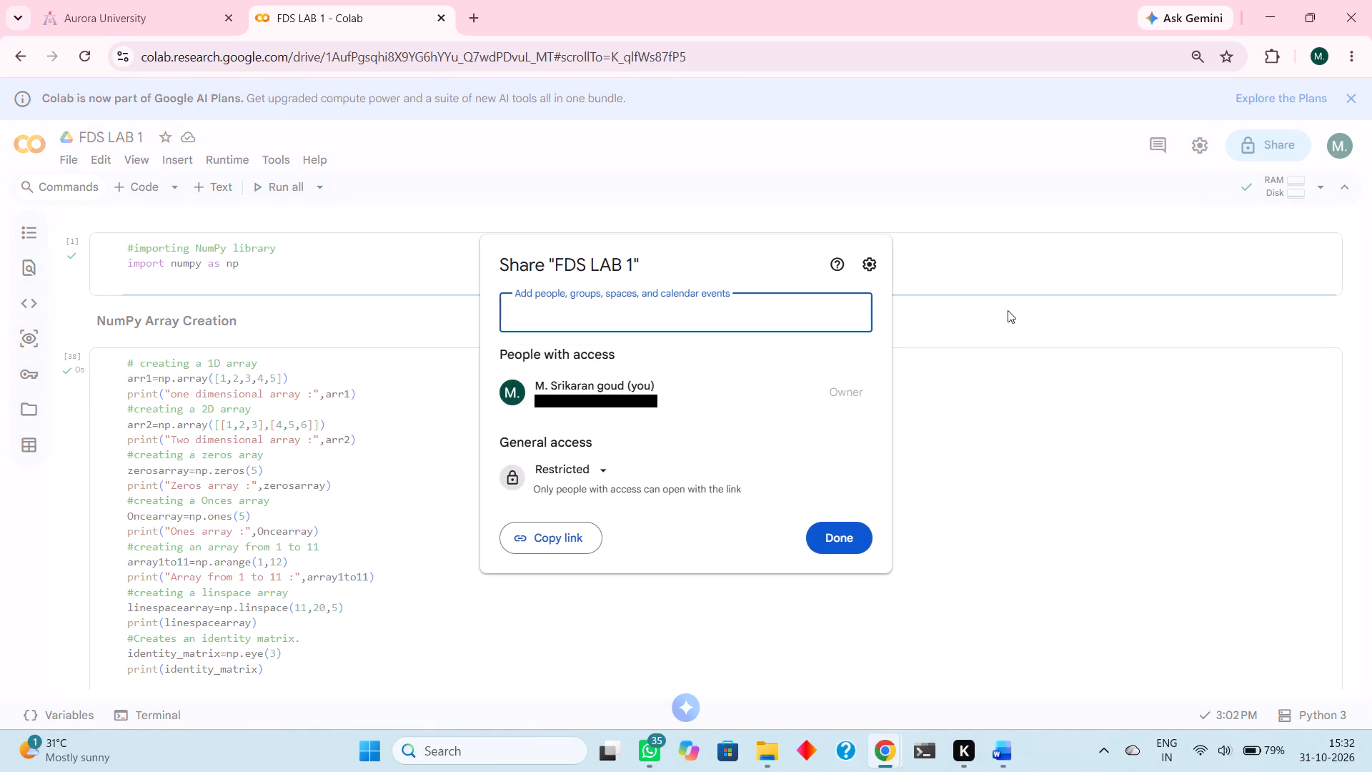
{"action": "left_click", "coordinate": [629, 488]}
{"action": "left_click", "coordinate": [598, 476]}
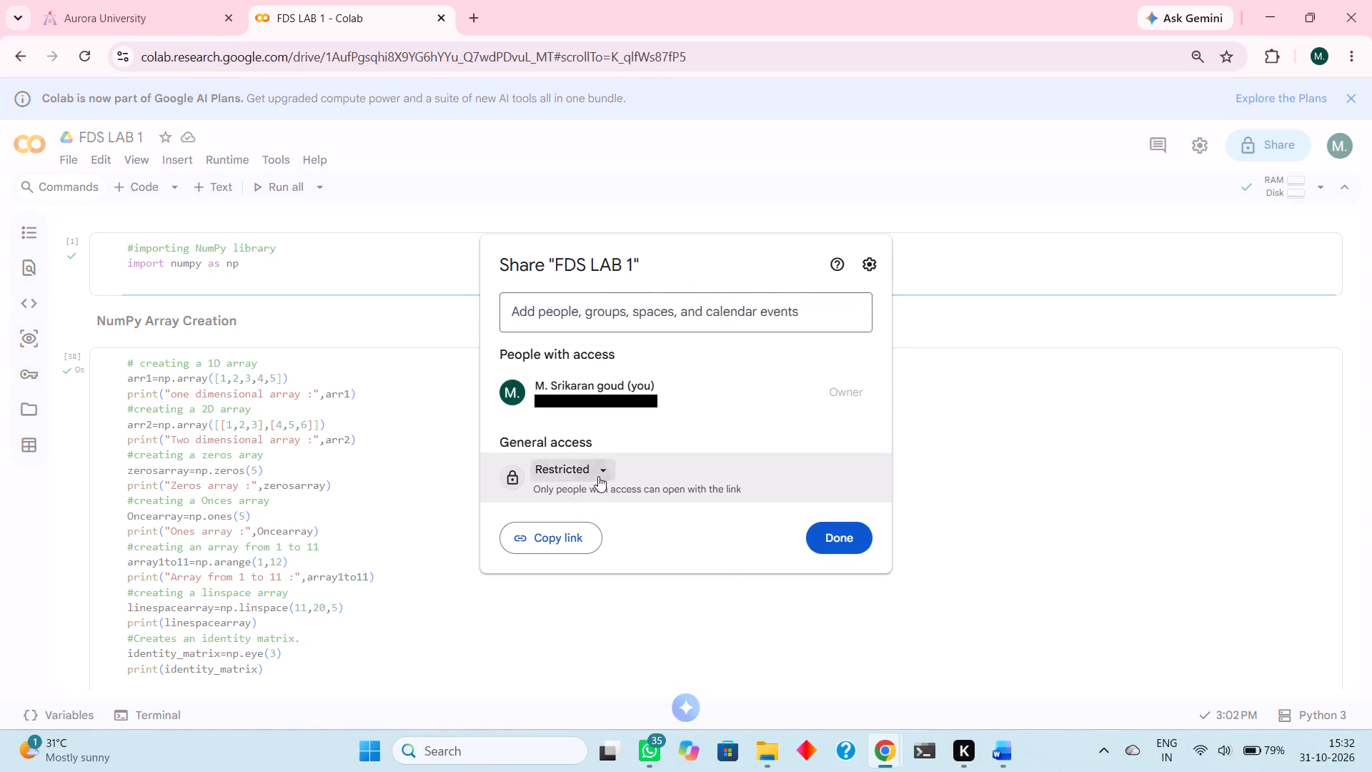
{"action": "left_click", "coordinate": [602, 539]}
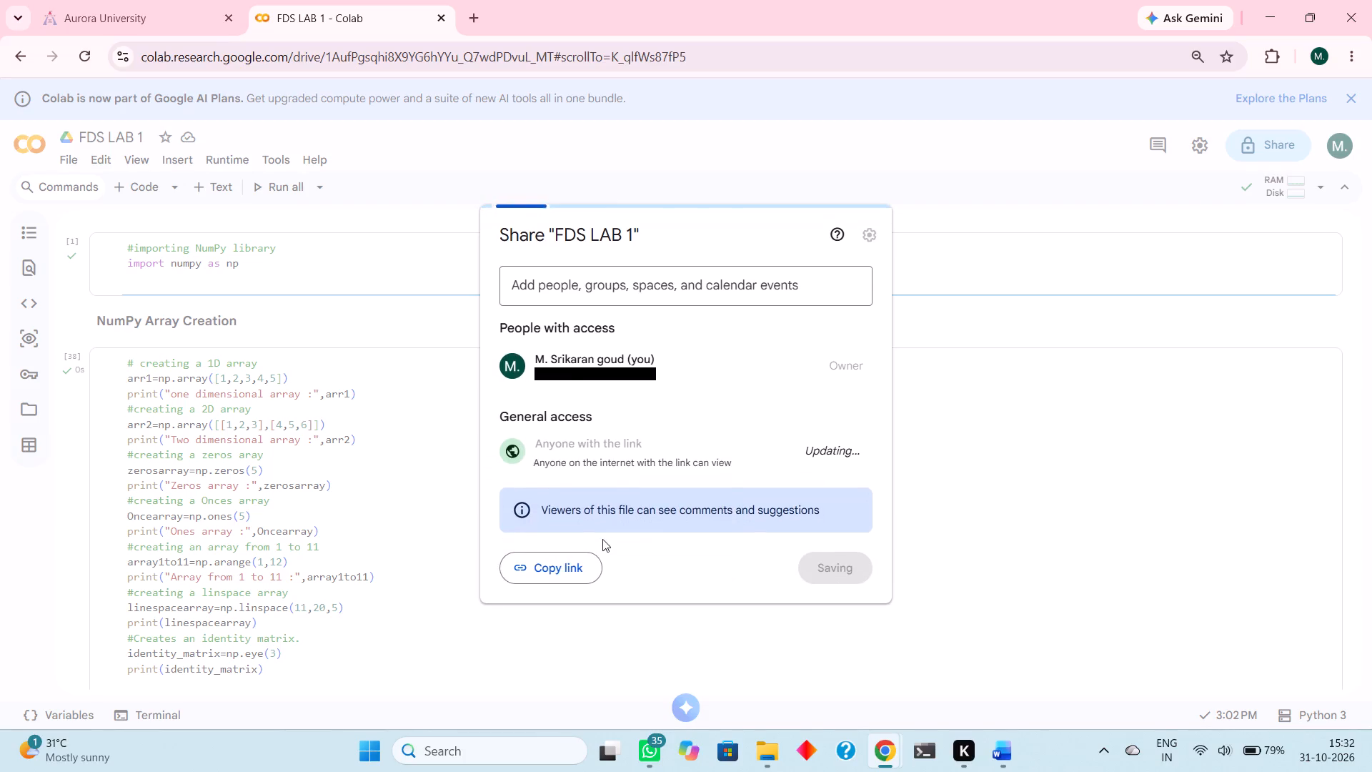
Copy the notebook's sharing link and paste it below "Google colab link:" at the end of the Word report.
{"action": "left_click", "coordinate": [542, 555]}
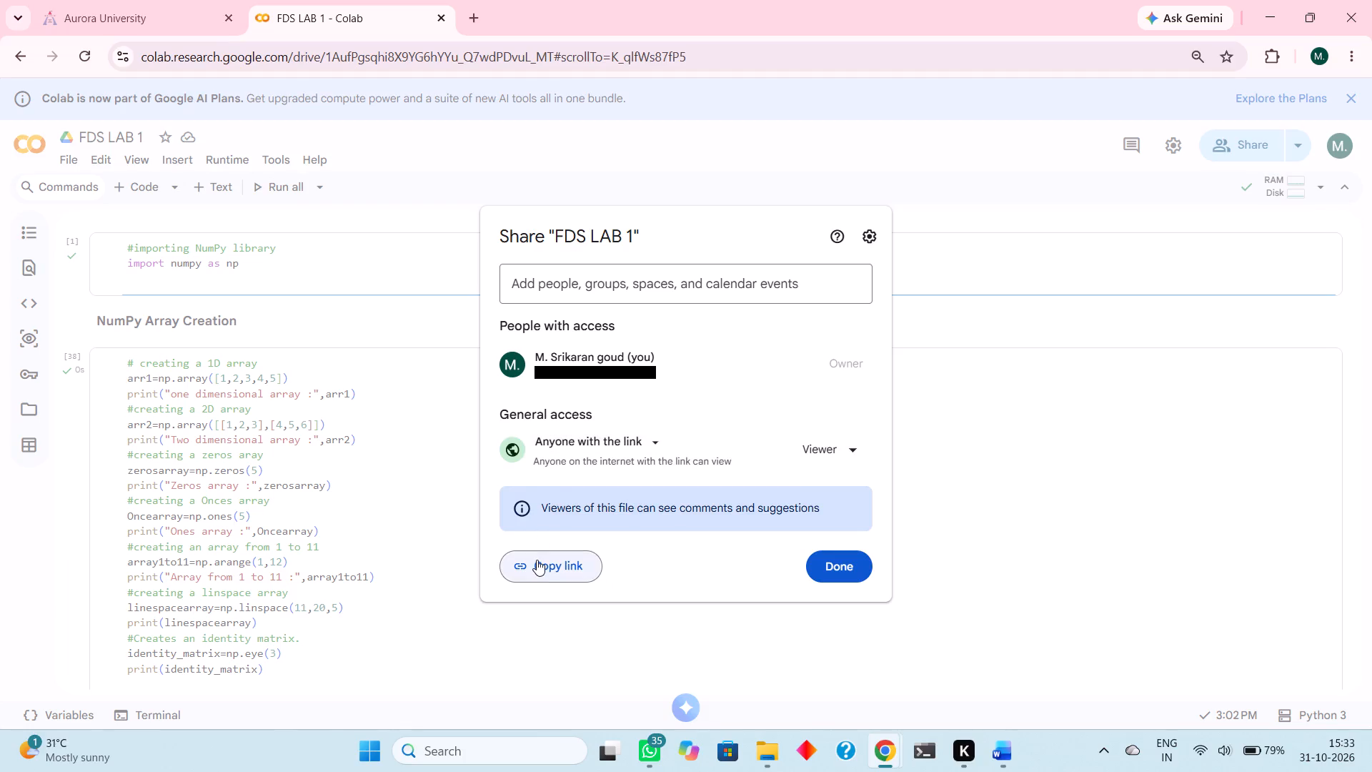
{"action": "left_click", "coordinate": [537, 560]}
{"action": "left_click", "coordinate": [996, 754]}
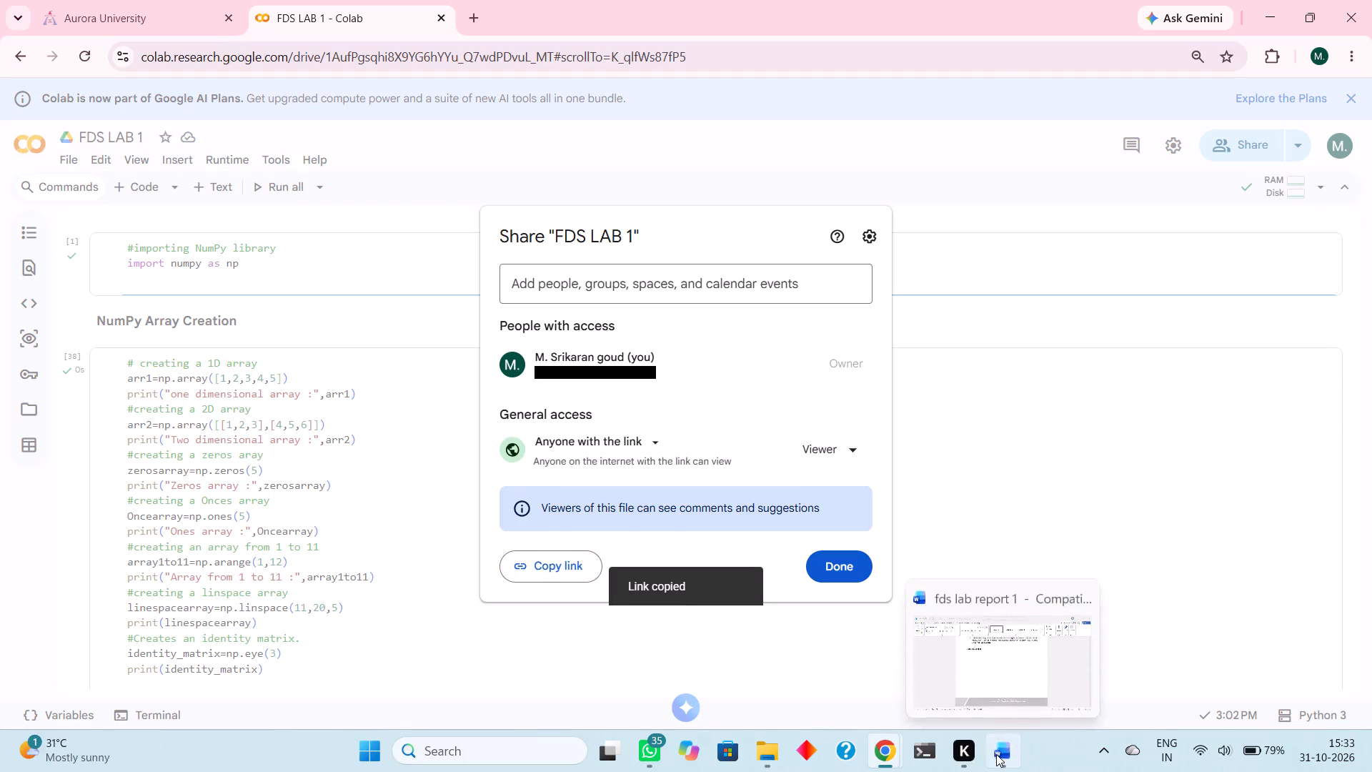
{"action": "key", "text": "ctrl+v"}
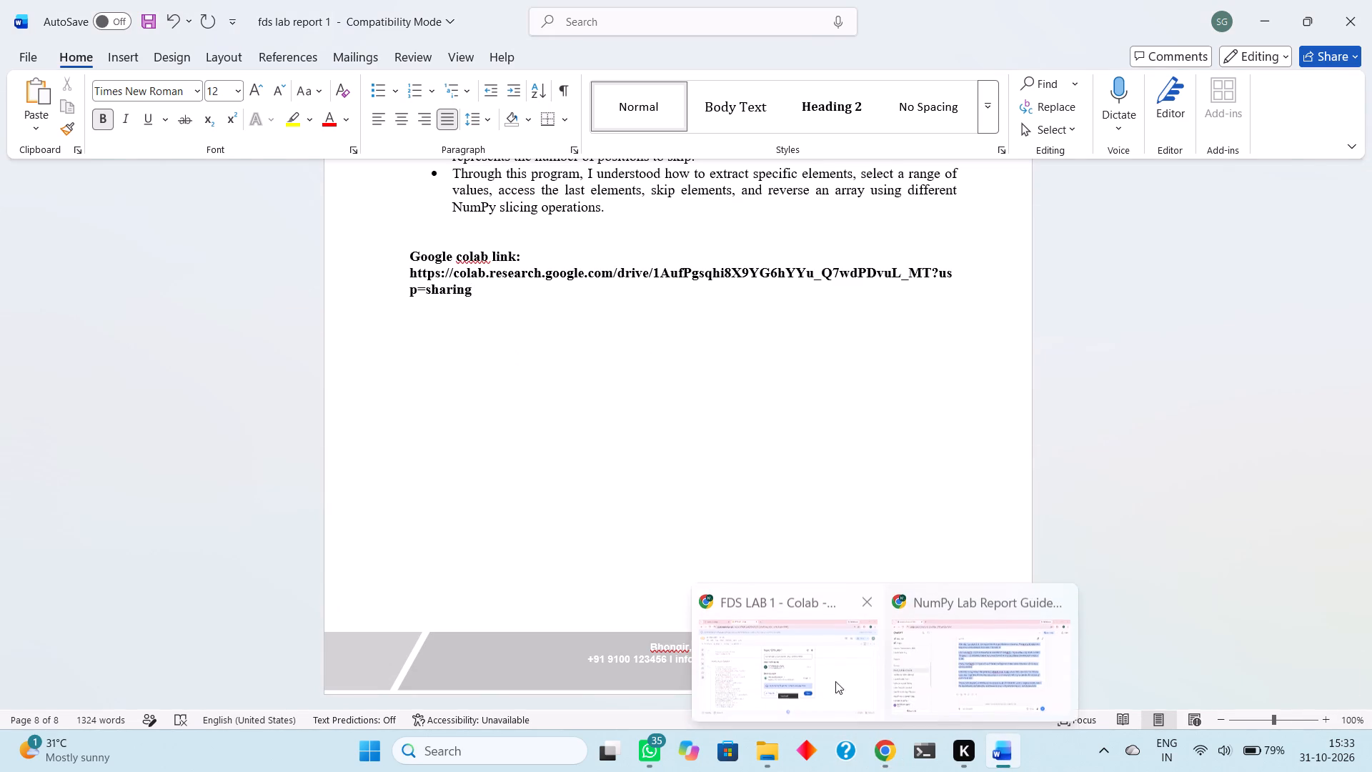
Close the FDS LAB 1 notebook tab in Chrome and return to the Word report.
{"action": "left_click", "coordinate": [820, 638]}
{"action": "left_click", "coordinate": [447, 15]}
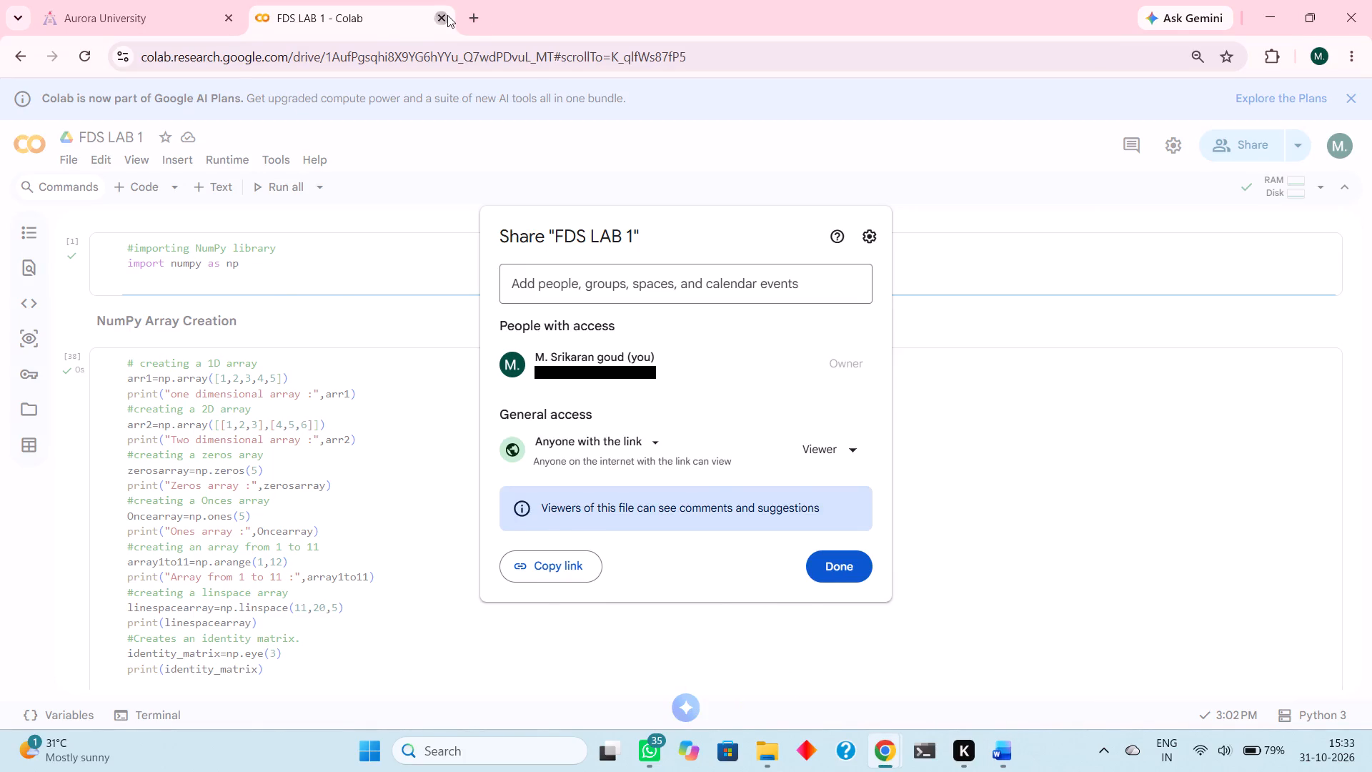
{"action": "left_click", "coordinate": [1013, 749]}
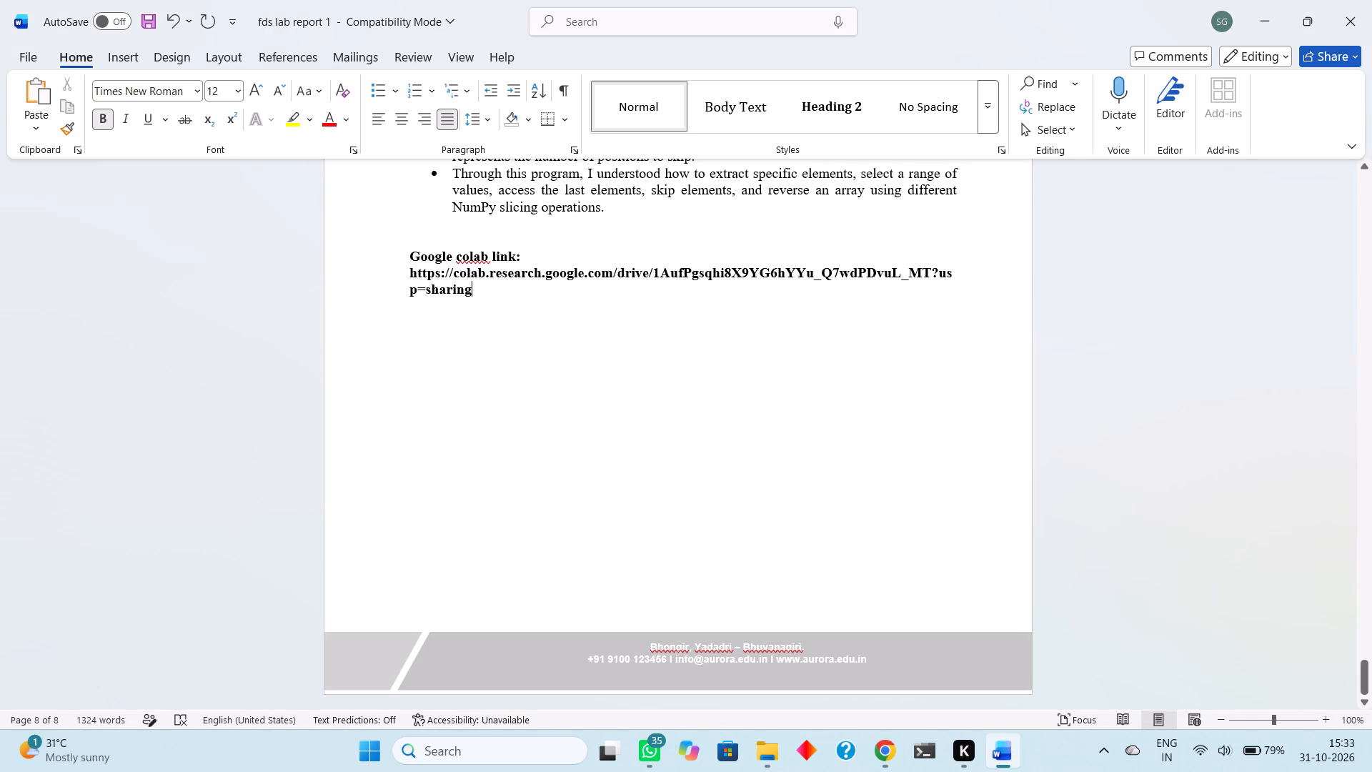
Insert a blank line between the "Google colab link:" heading and the pasted notebook link.
{"action": "scroll", "coordinate": [519, 340], "scroll_direction": "up", "scroll_amount": 20}
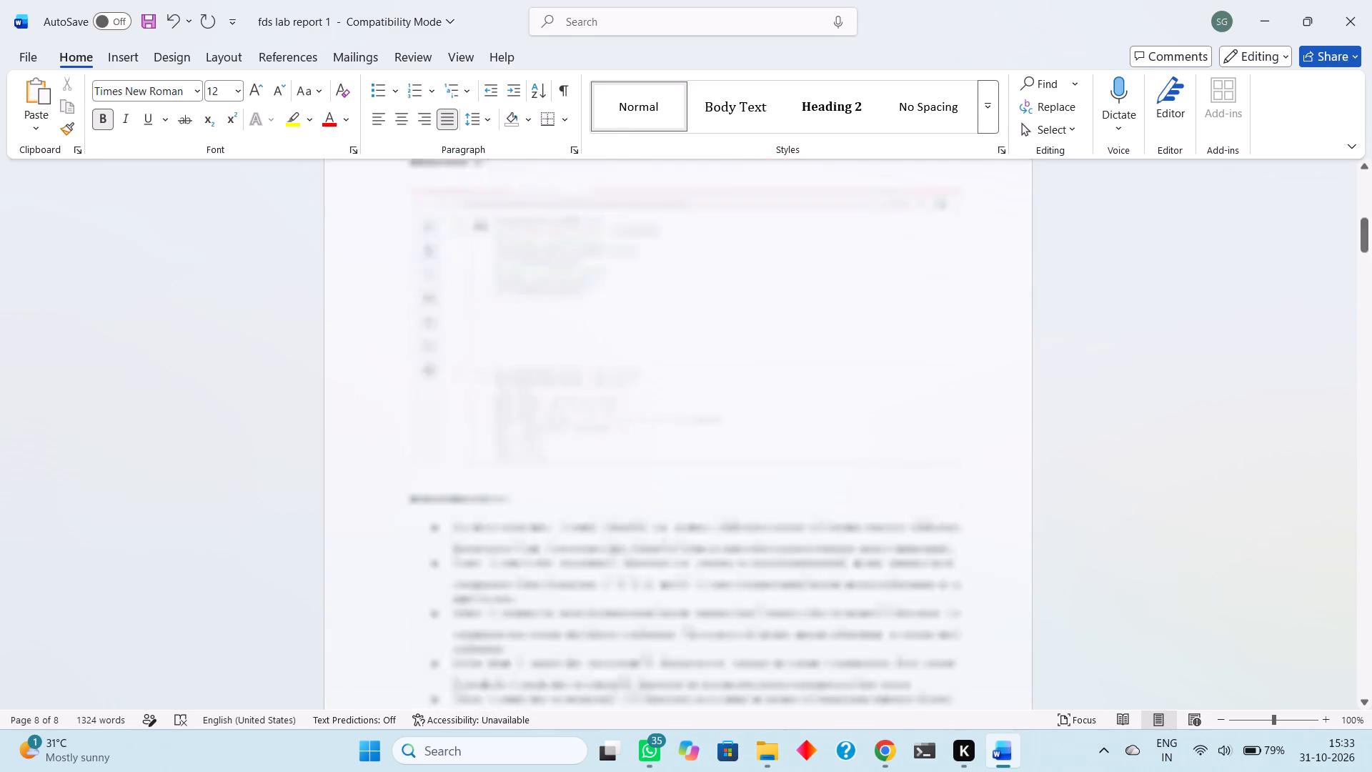
{"action": "scroll", "coordinate": [519, 340], "scroll_direction": "down", "scroll_amount": 18}
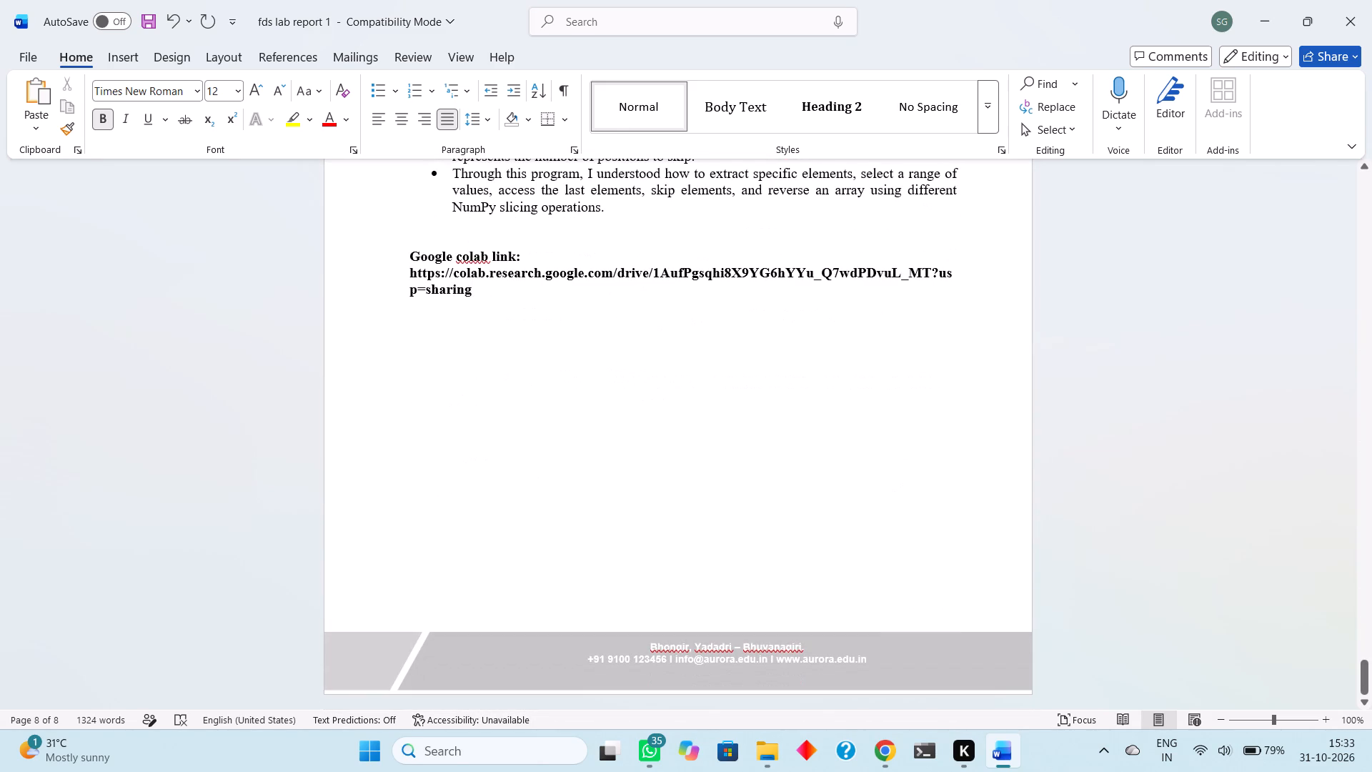
{"action": "left_click", "coordinate": [406, 271]}
{"action": "key", "text": "Return"}
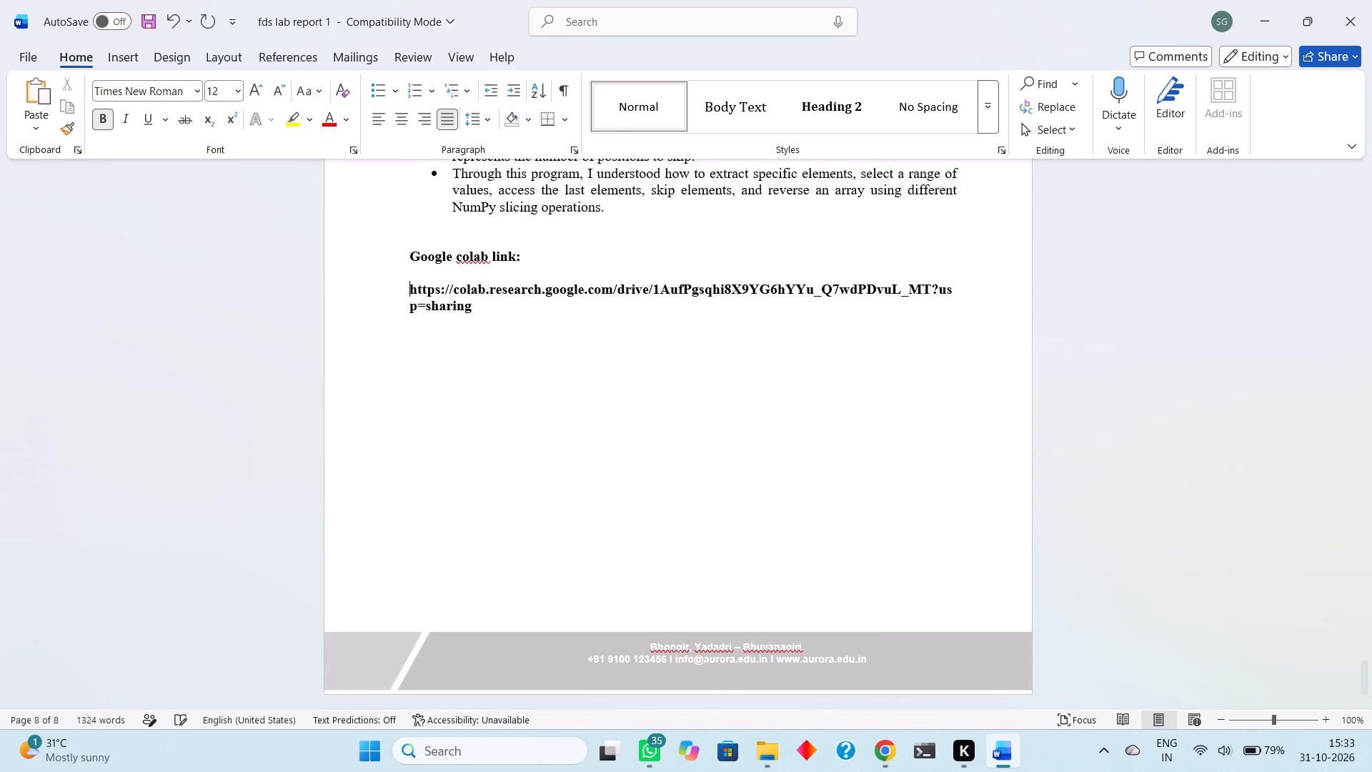
Review the whole report from the Colab link back to the first page, checking the layout of each section's screenshots and explanations.
{"action": "scroll", "coordinate": [496, 273], "scroll_direction": "up", "scroll_amount": 1}
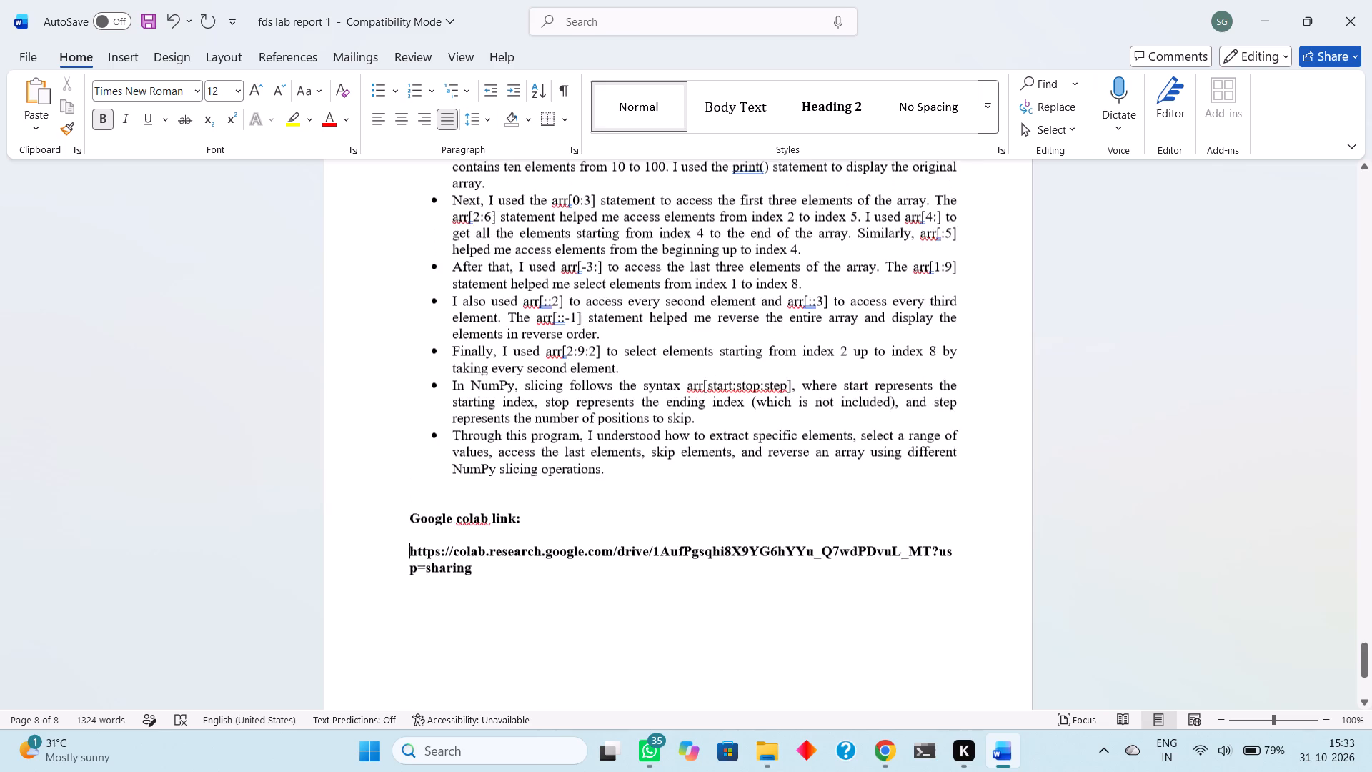
{"action": "scroll", "coordinate": [496, 273], "scroll_direction": "up", "scroll_amount": 2}
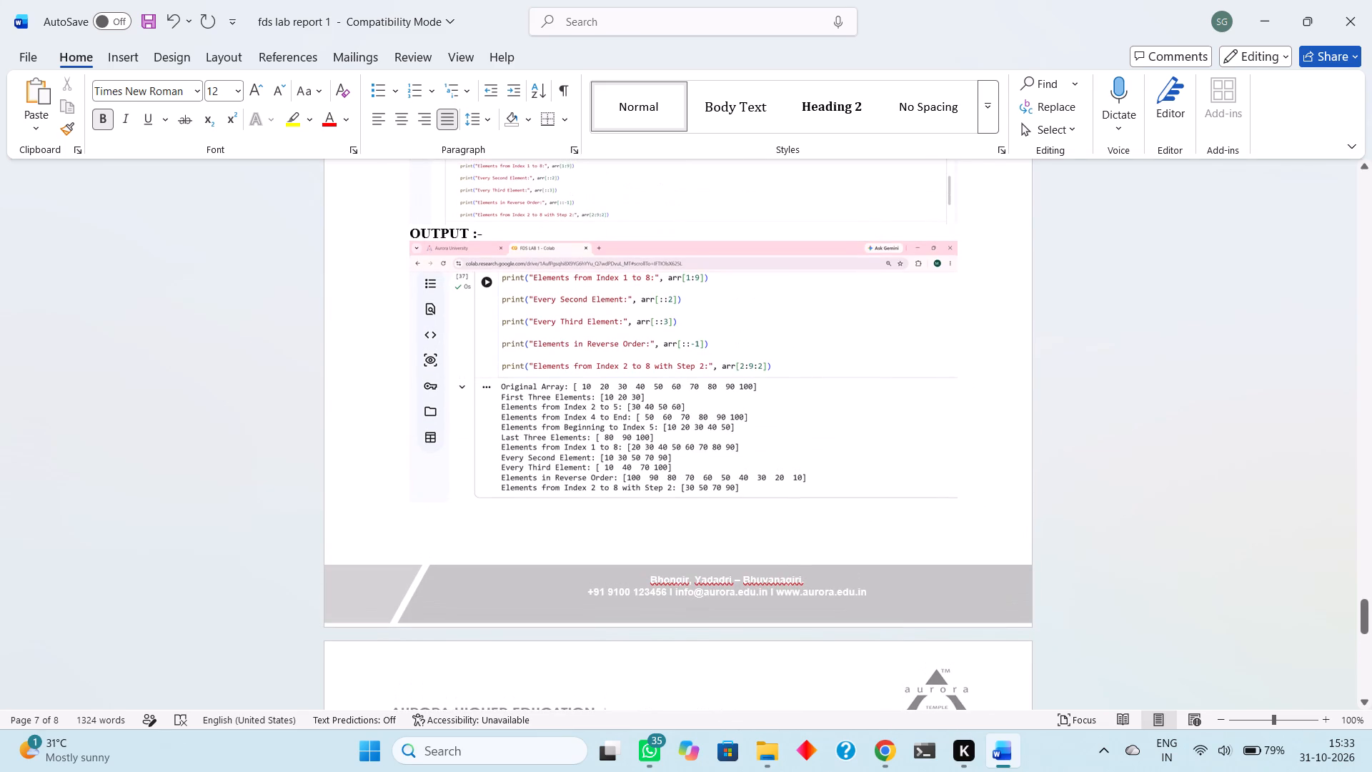
{"action": "scroll", "coordinate": [496, 273], "scroll_direction": "right", "scroll_amount": 1}
{"action": "scroll", "coordinate": [496, 273], "scroll_direction": "up", "scroll_amount": 1}
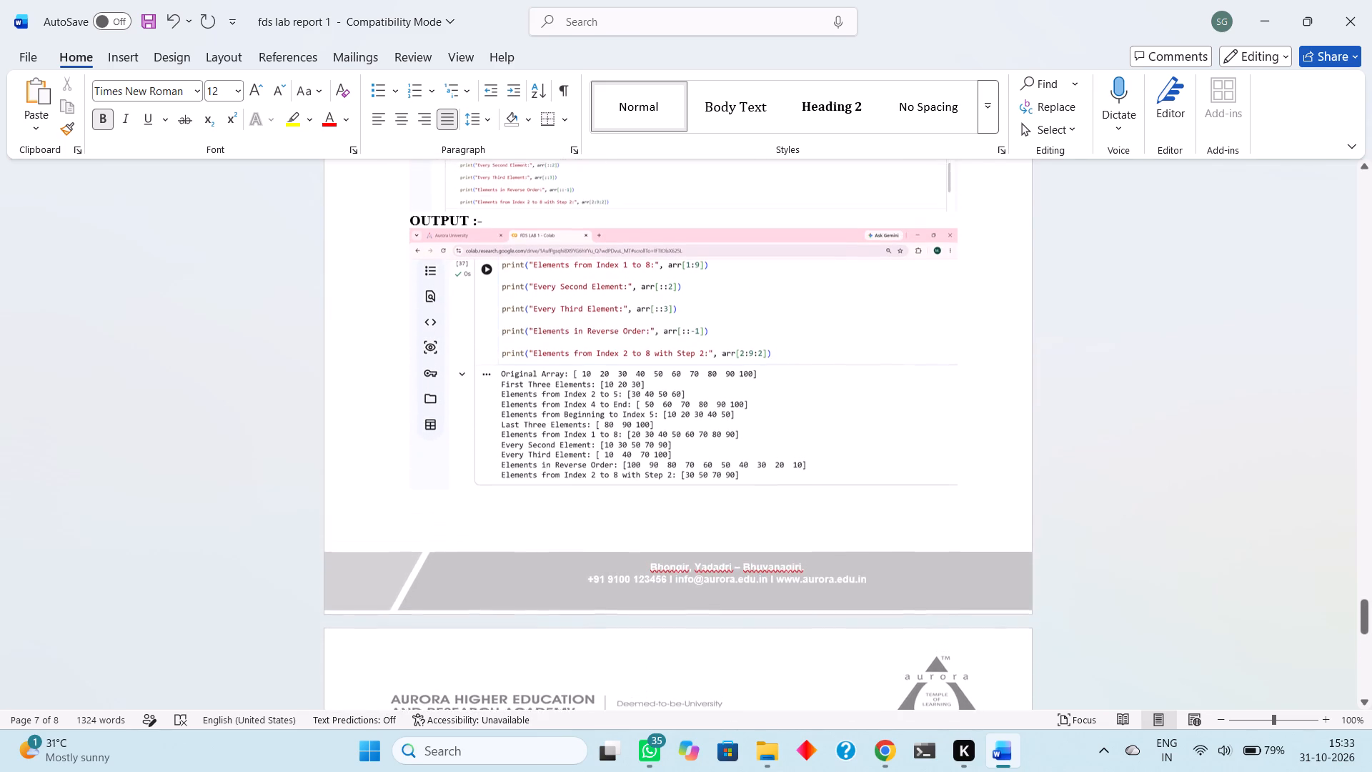
{"action": "scroll", "coordinate": [496, 273], "scroll_direction": "up", "scroll_amount": 3}
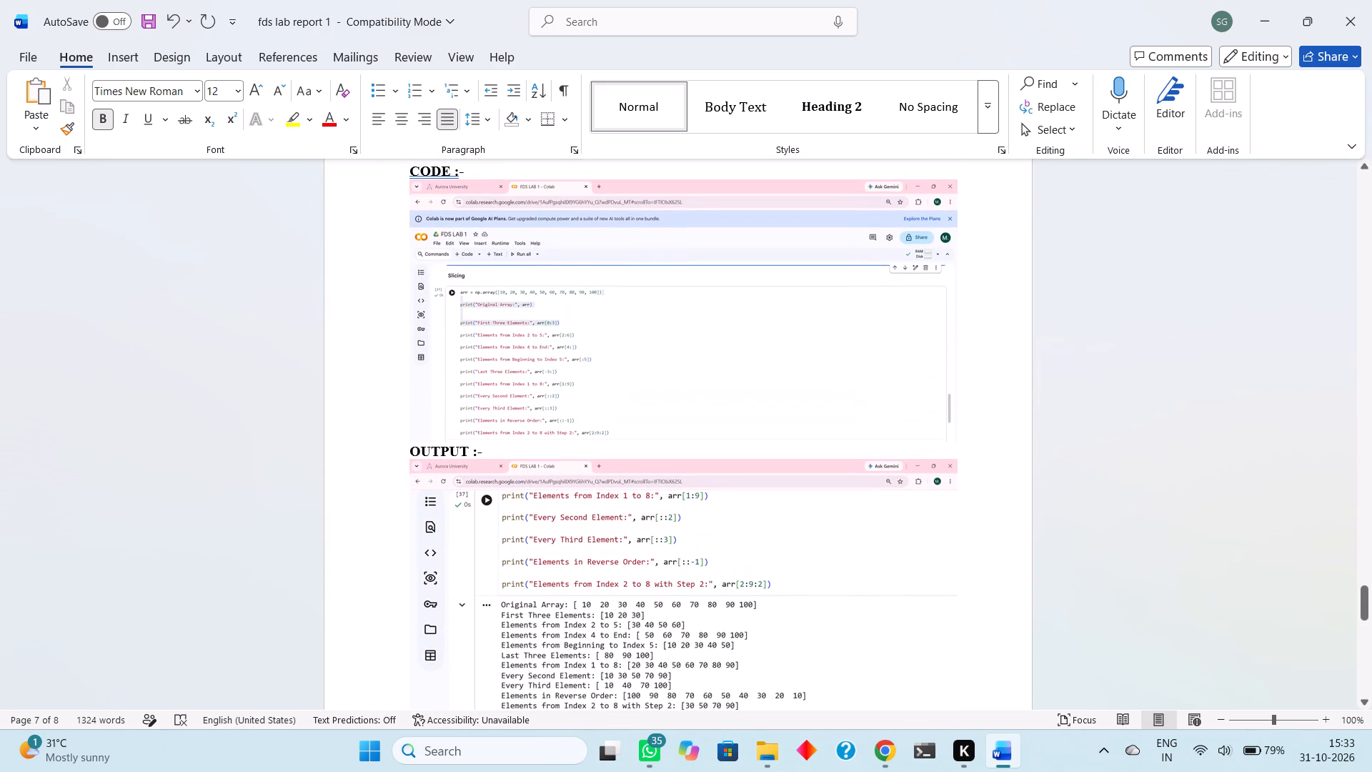
{"action": "scroll", "coordinate": [496, 273], "scroll_direction": "up", "scroll_amount": 2}
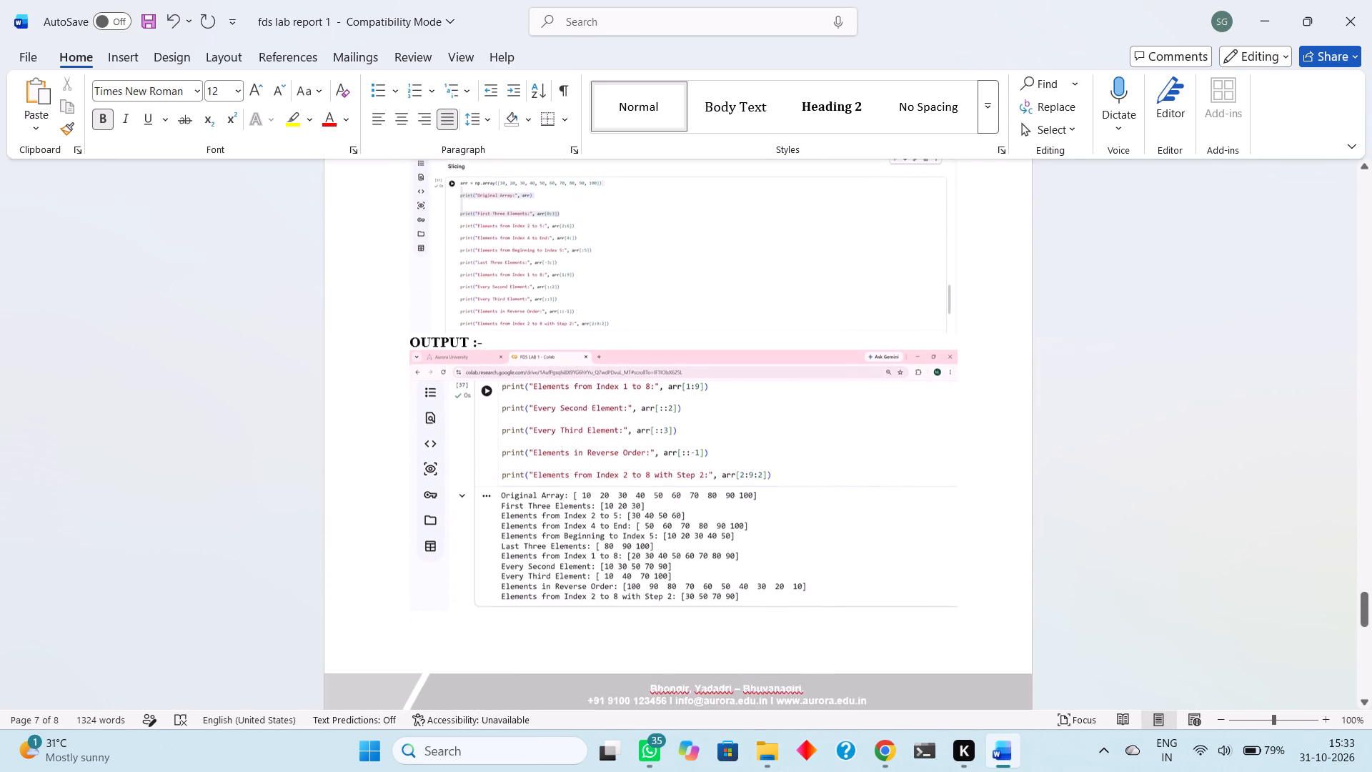
{"action": "scroll", "coordinate": [496, 273], "scroll_direction": "up", "scroll_amount": 3}
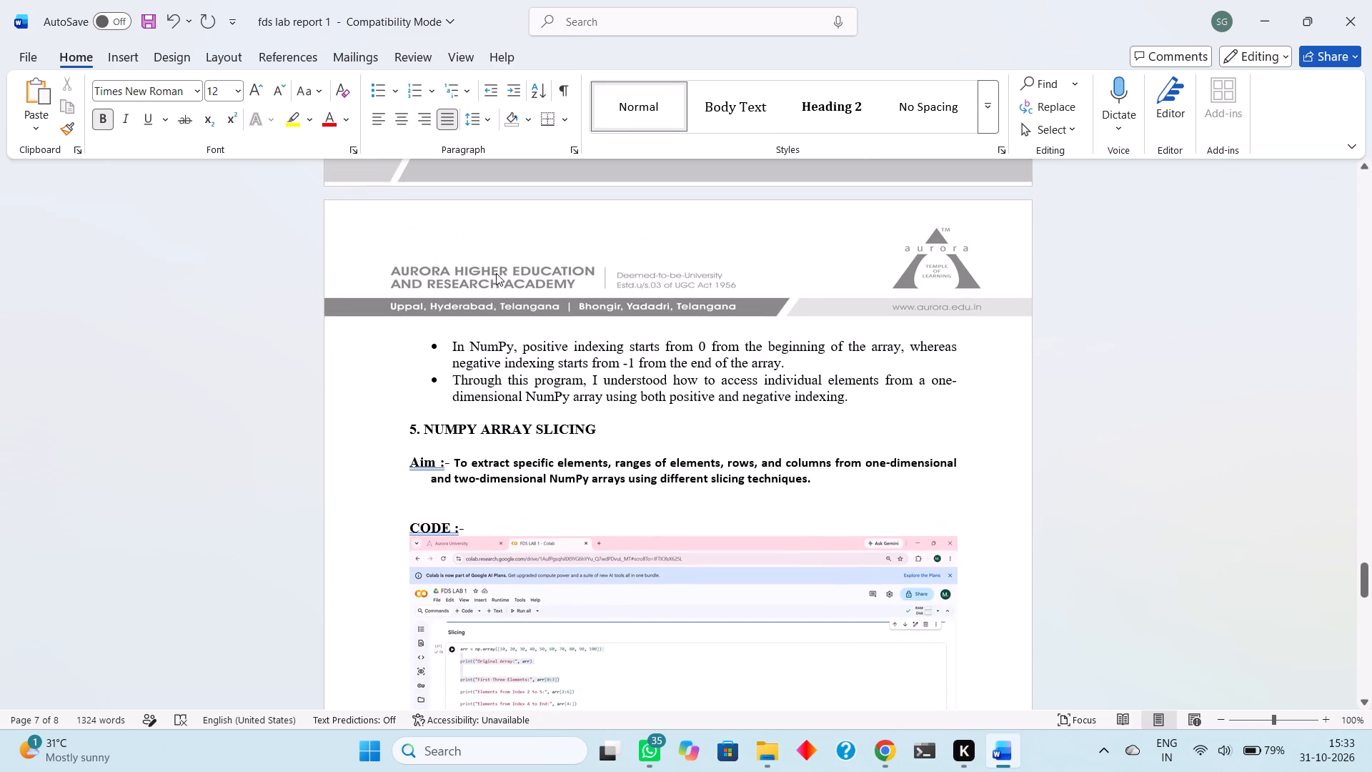
{"action": "scroll", "coordinate": [496, 273], "scroll_direction": "up", "scroll_amount": 1}
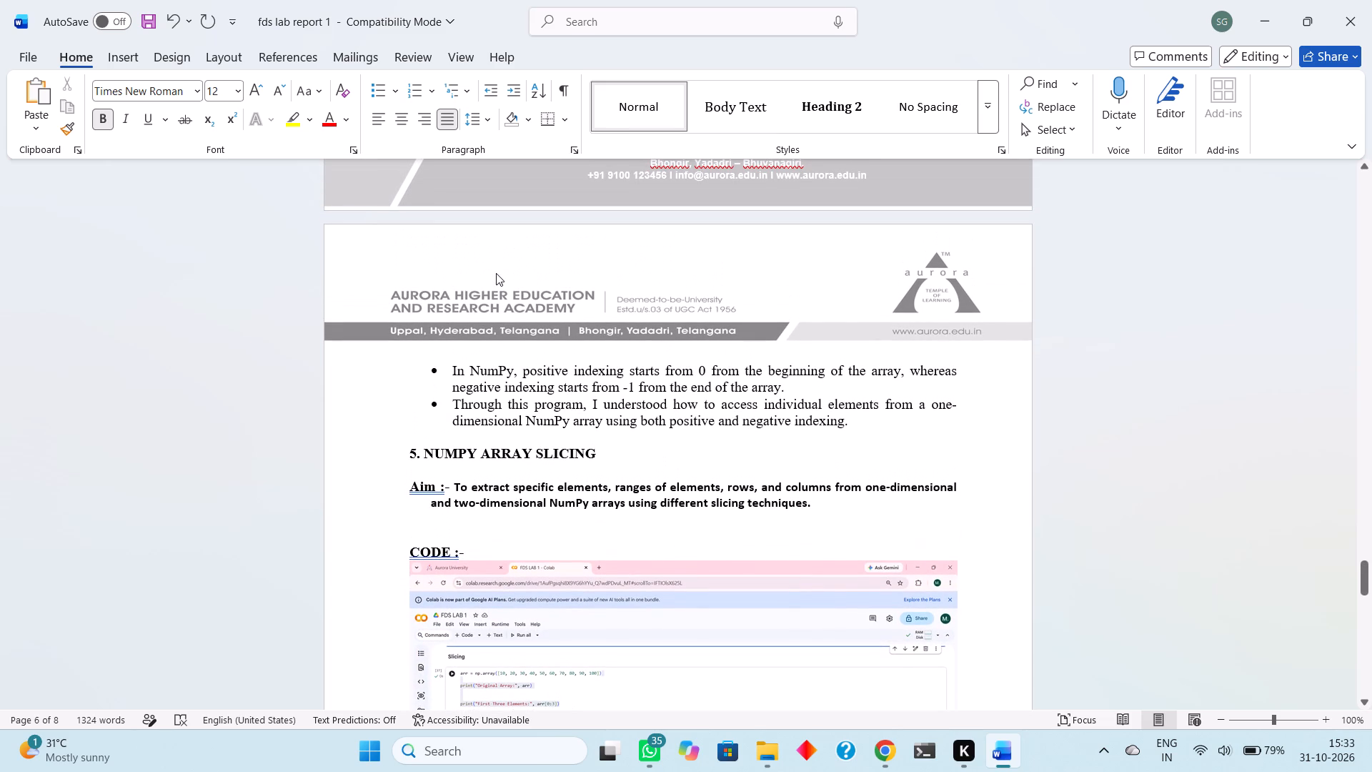
{"action": "scroll", "coordinate": [496, 273], "scroll_direction": "up", "scroll_amount": 4}
{"action": "scroll", "coordinate": [496, 273], "scroll_direction": "down", "scroll_amount": 1}
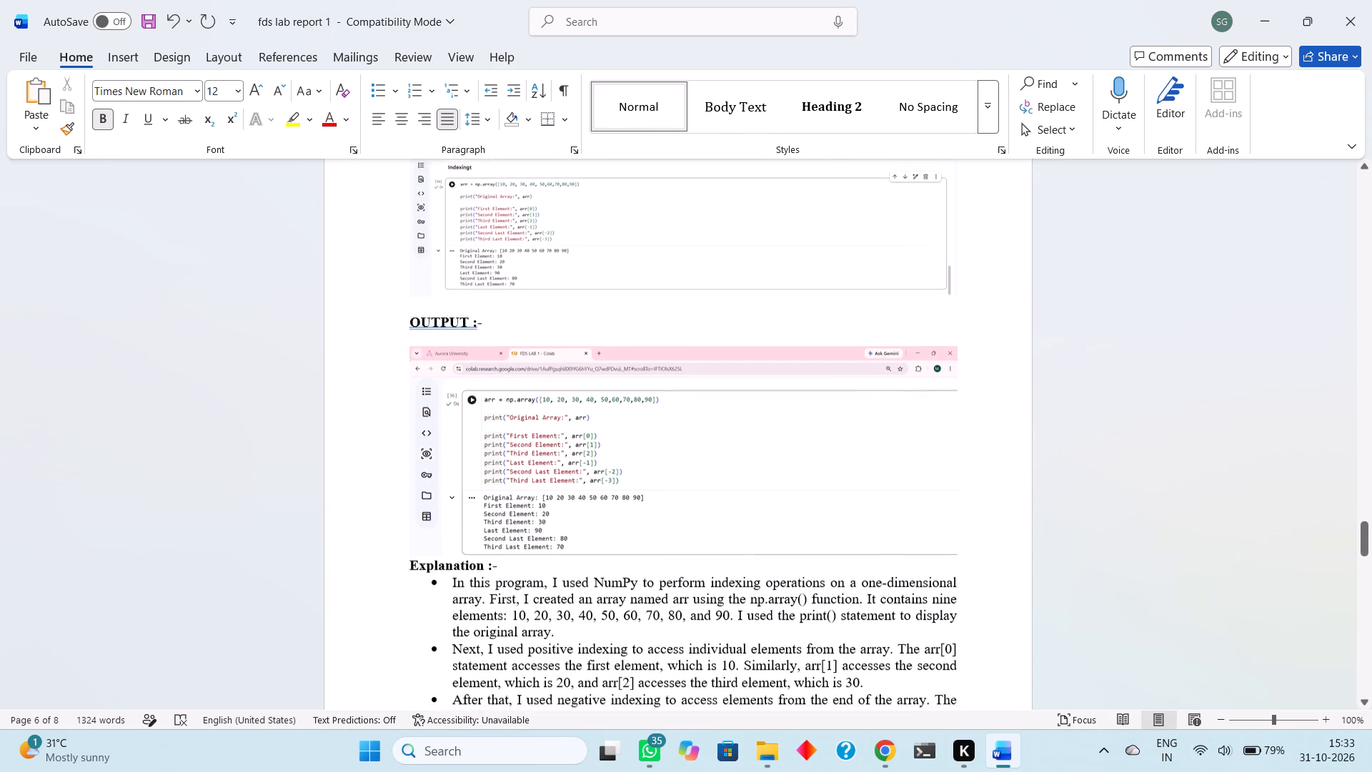
{"action": "scroll", "coordinate": [496, 273], "scroll_direction": "down", "scroll_amount": 3}
{"action": "scroll", "coordinate": [496, 273], "scroll_direction": "up", "scroll_amount": 3}
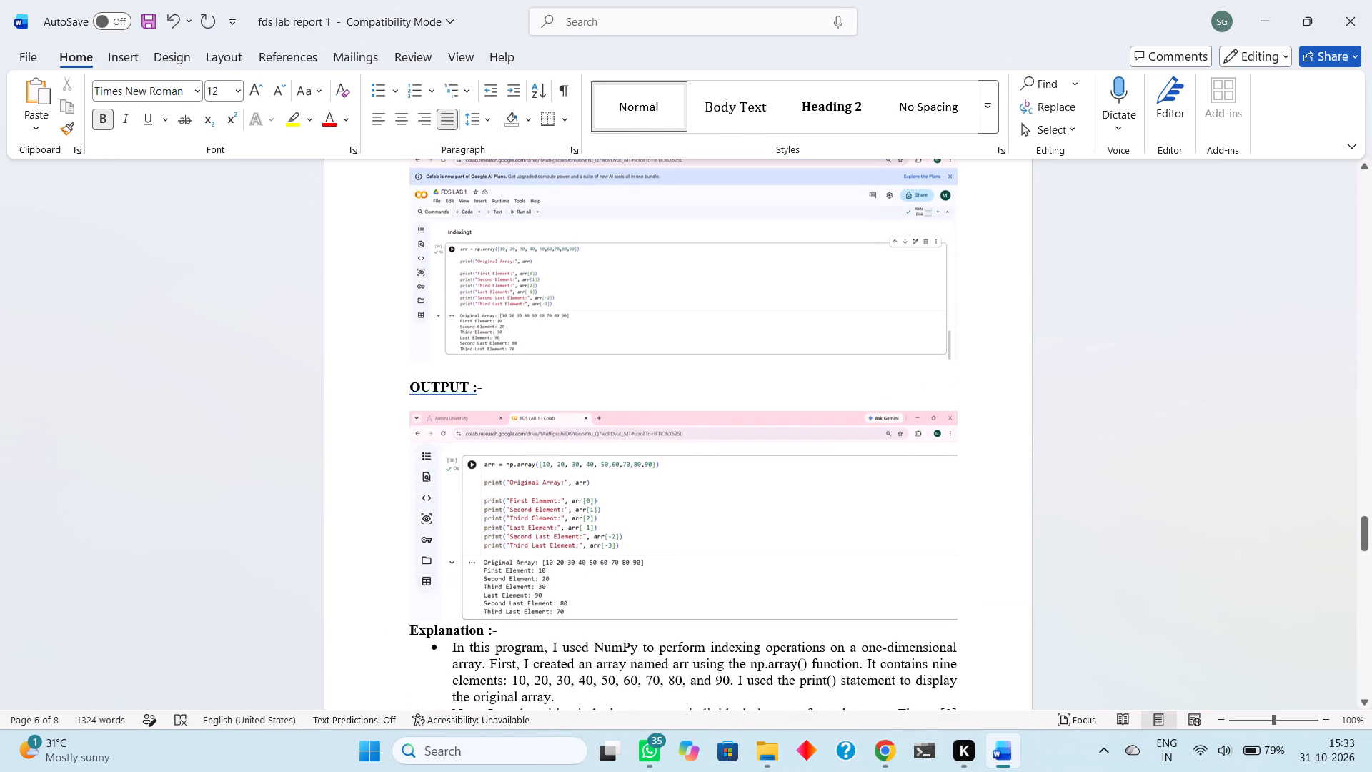
{"action": "scroll", "coordinate": [496, 273], "scroll_direction": "up", "scroll_amount": 1}
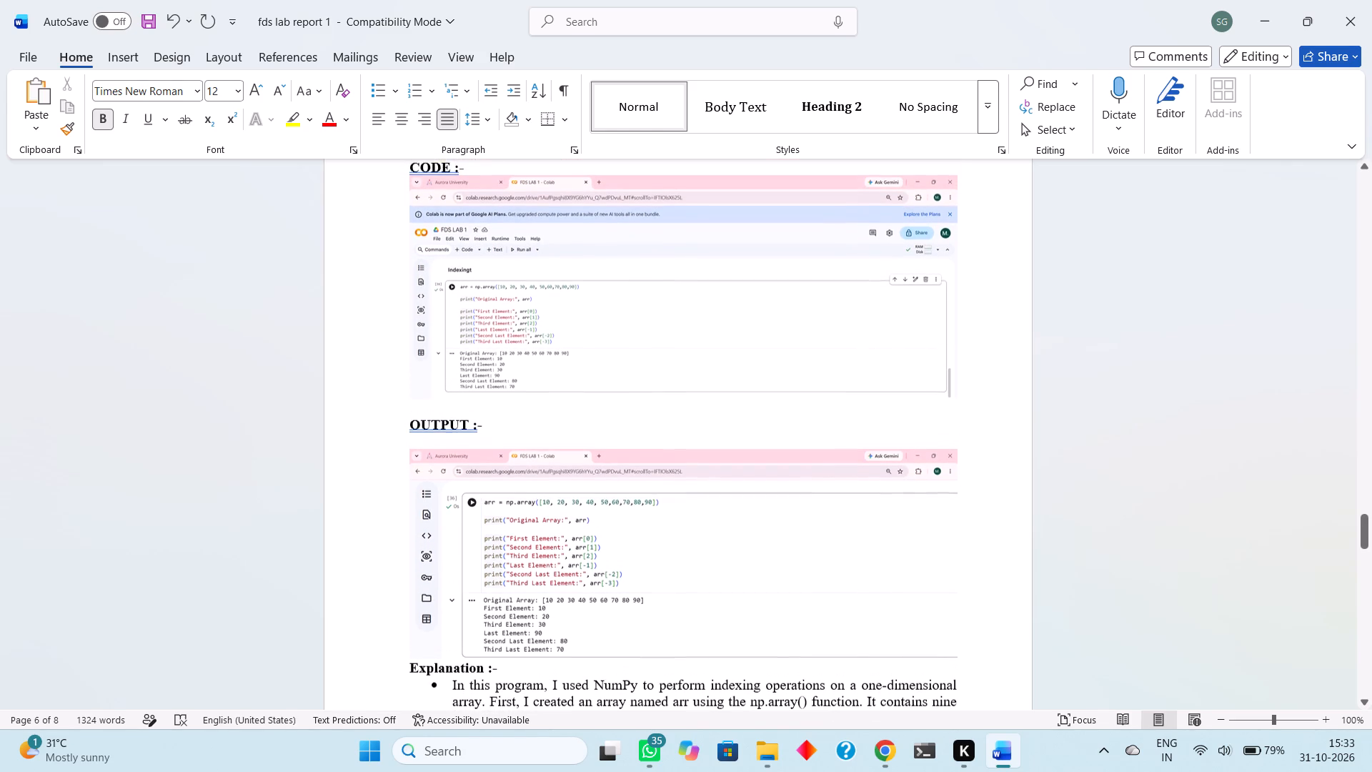
{"action": "scroll", "coordinate": [496, 273], "scroll_direction": "up", "scroll_amount": 3}
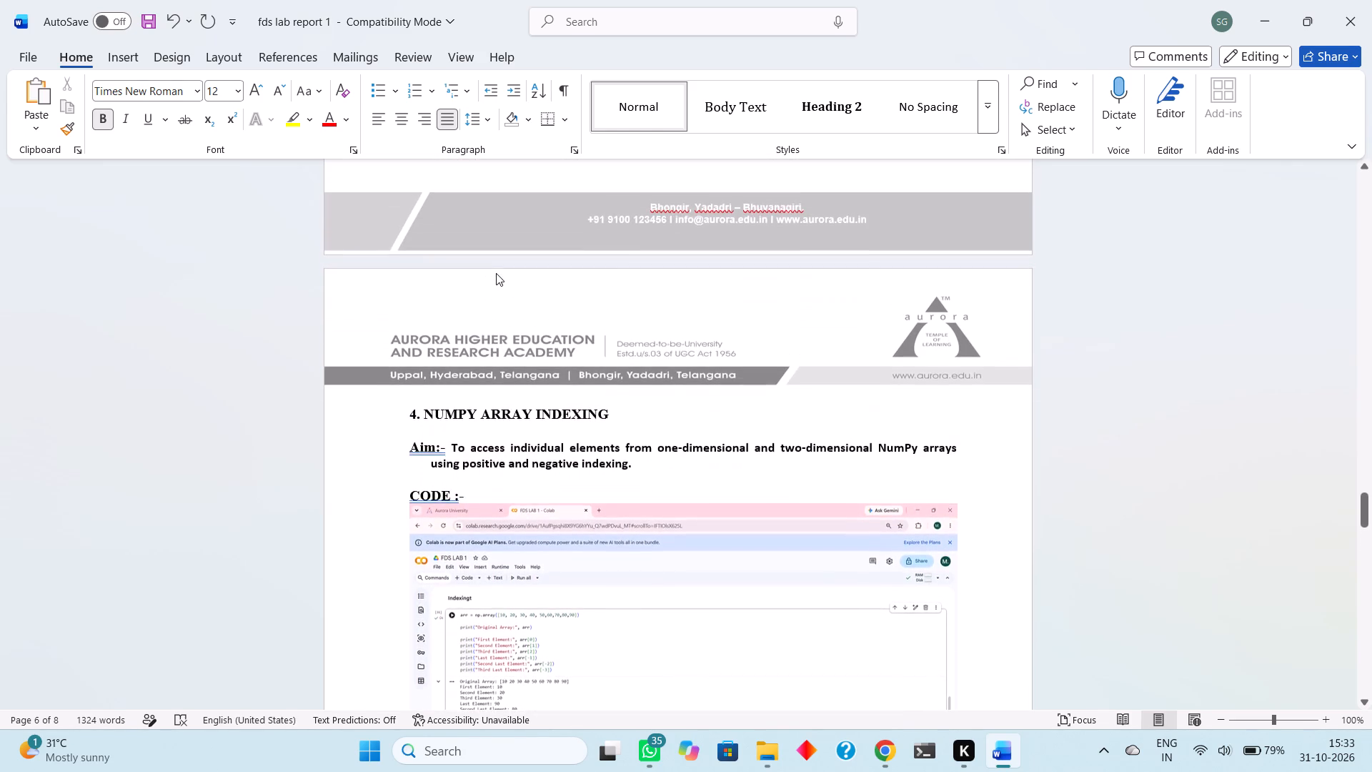
{"action": "scroll", "coordinate": [496, 273], "scroll_direction": "up", "scroll_amount": 3}
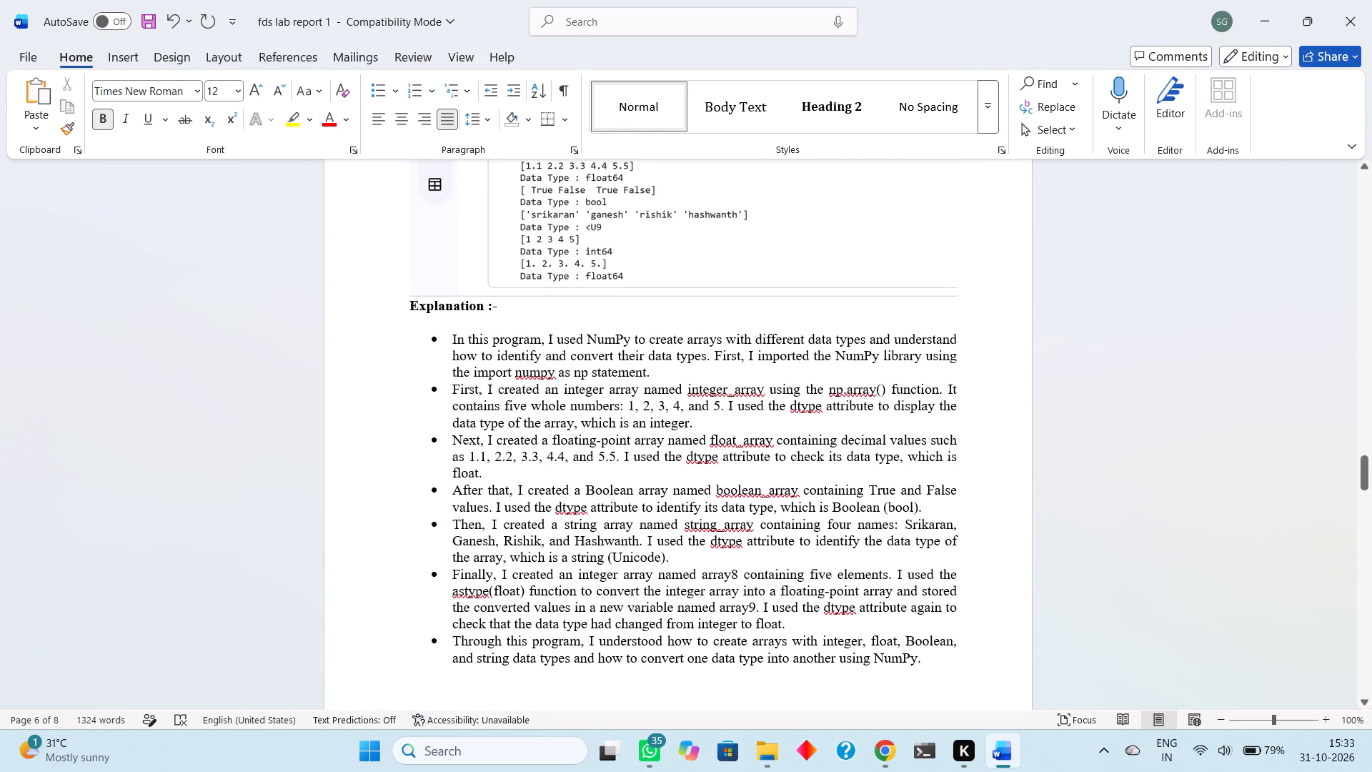
{"action": "scroll", "coordinate": [496, 273], "scroll_direction": "up", "scroll_amount": 4}
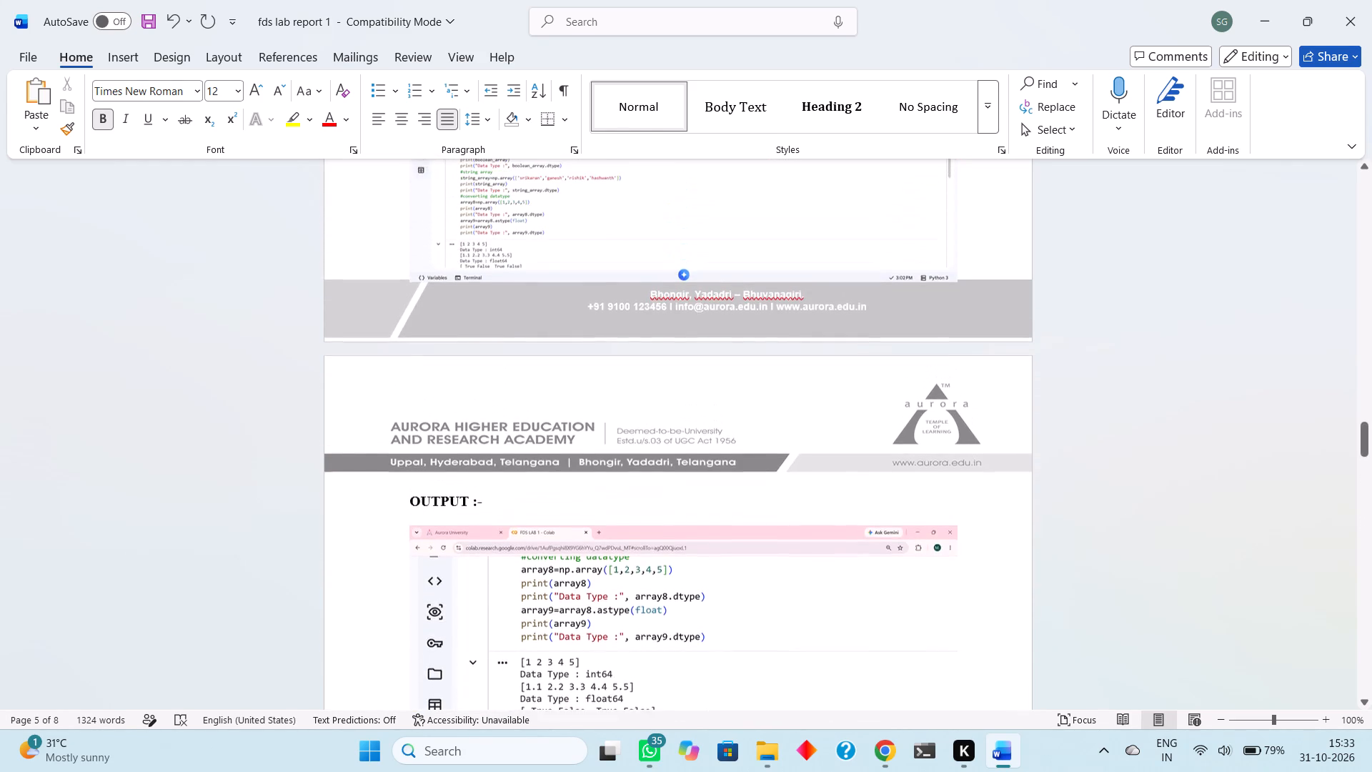
{"action": "scroll", "coordinate": [496, 273], "scroll_direction": "up", "scroll_amount": 5}
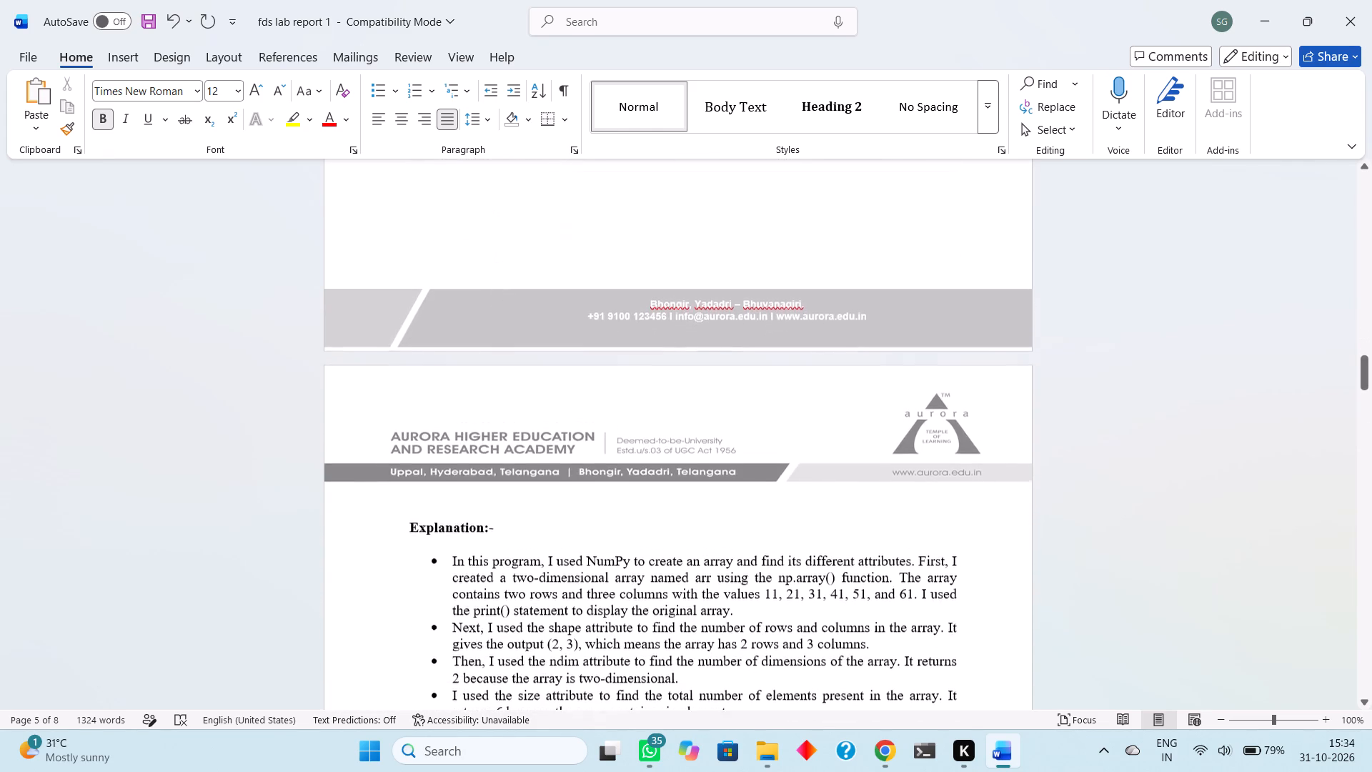
{"action": "scroll", "coordinate": [496, 273], "scroll_direction": "up", "scroll_amount": 5}
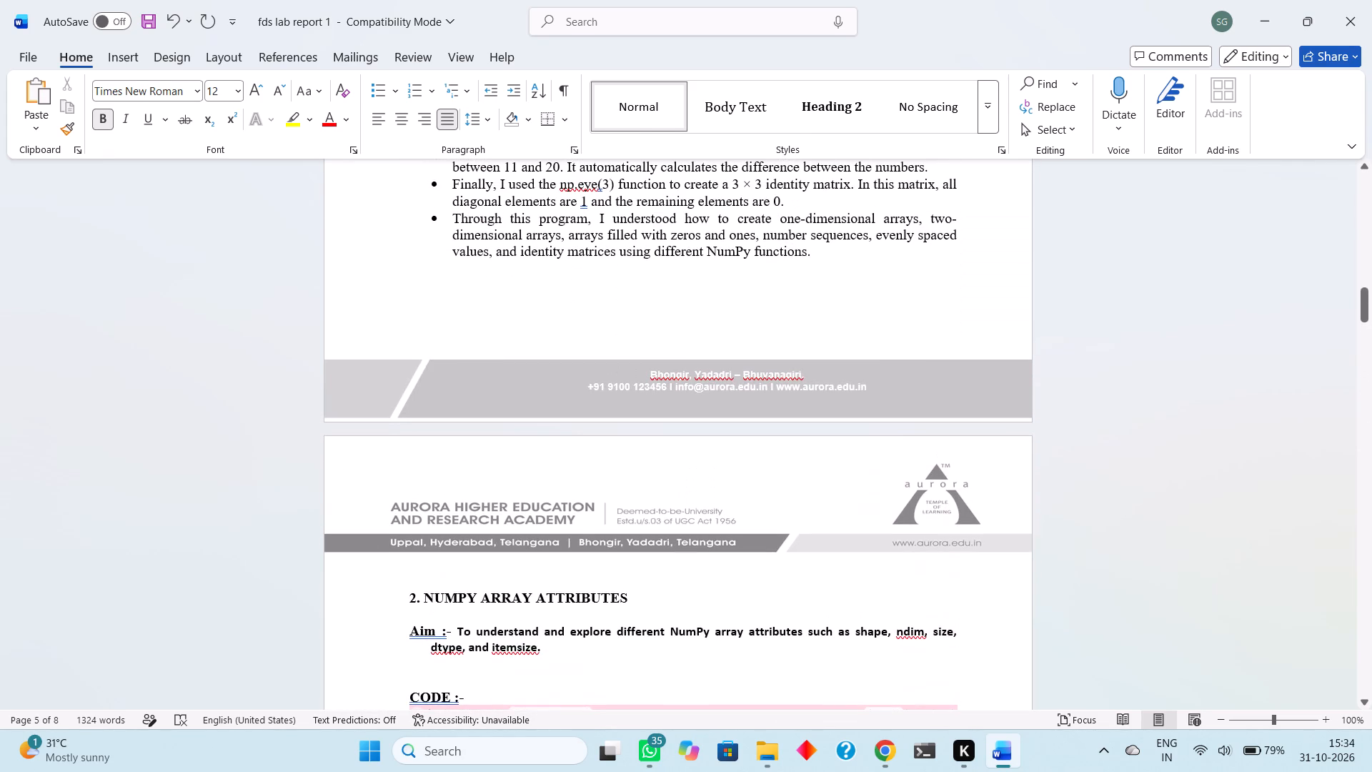
{"action": "scroll", "coordinate": [496, 273], "scroll_direction": "up", "scroll_amount": 4}
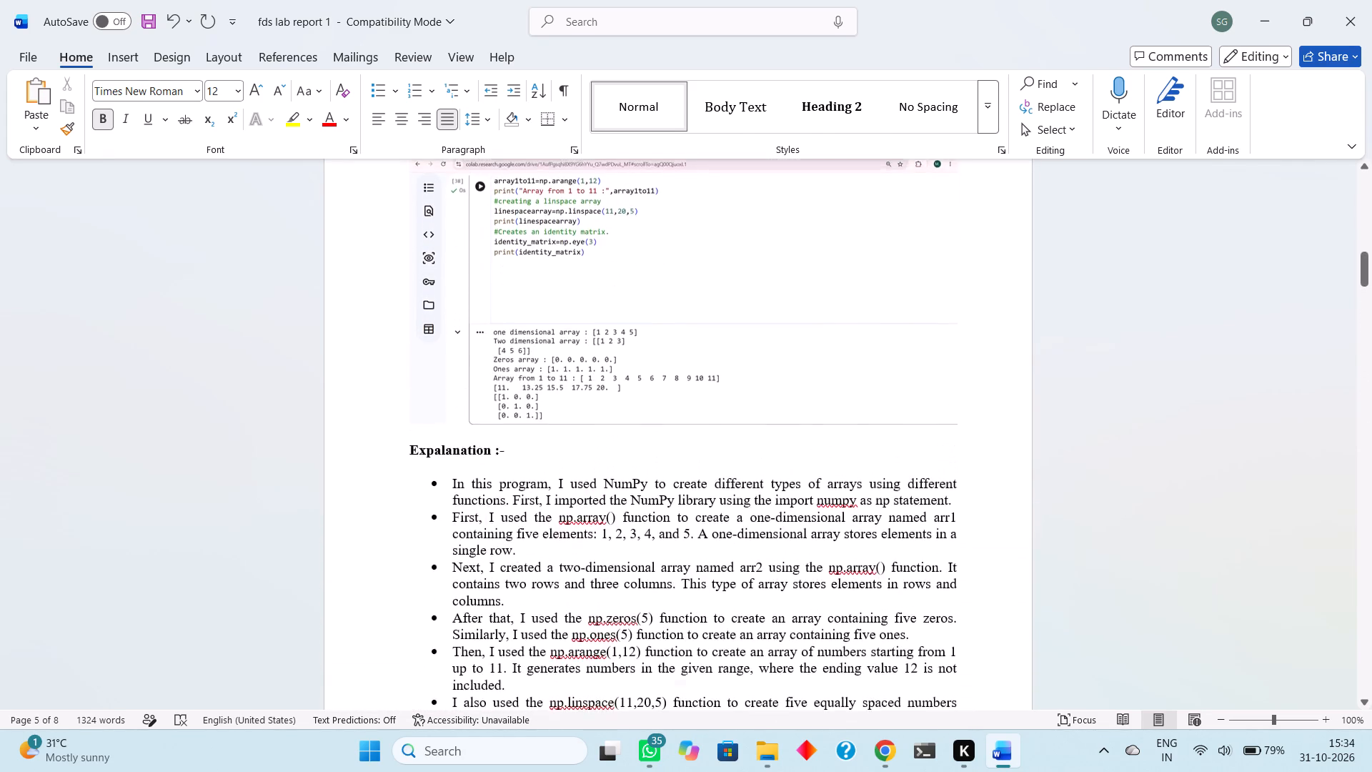
{"action": "scroll", "coordinate": [496, 273], "scroll_direction": "up", "scroll_amount": 4}
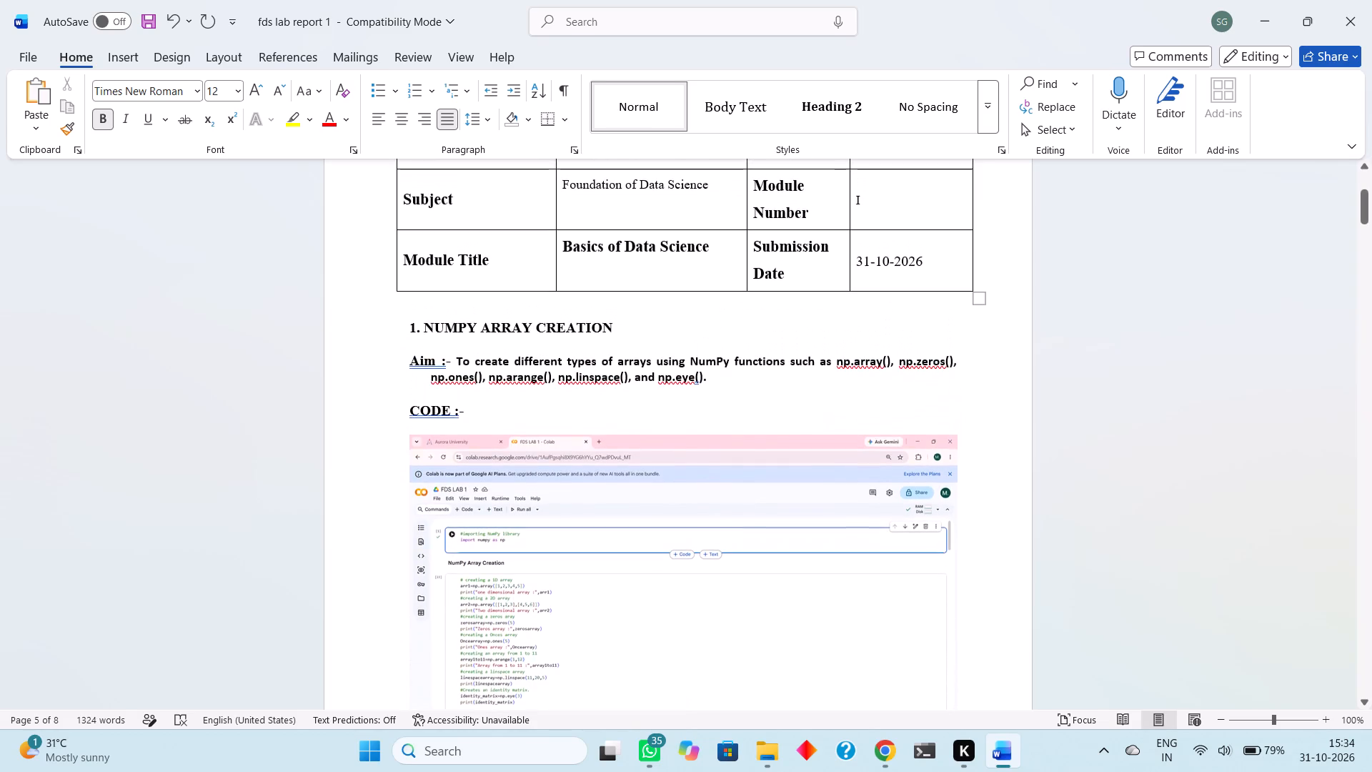
{"action": "scroll", "coordinate": [496, 273], "scroll_direction": "up", "scroll_amount": 4}
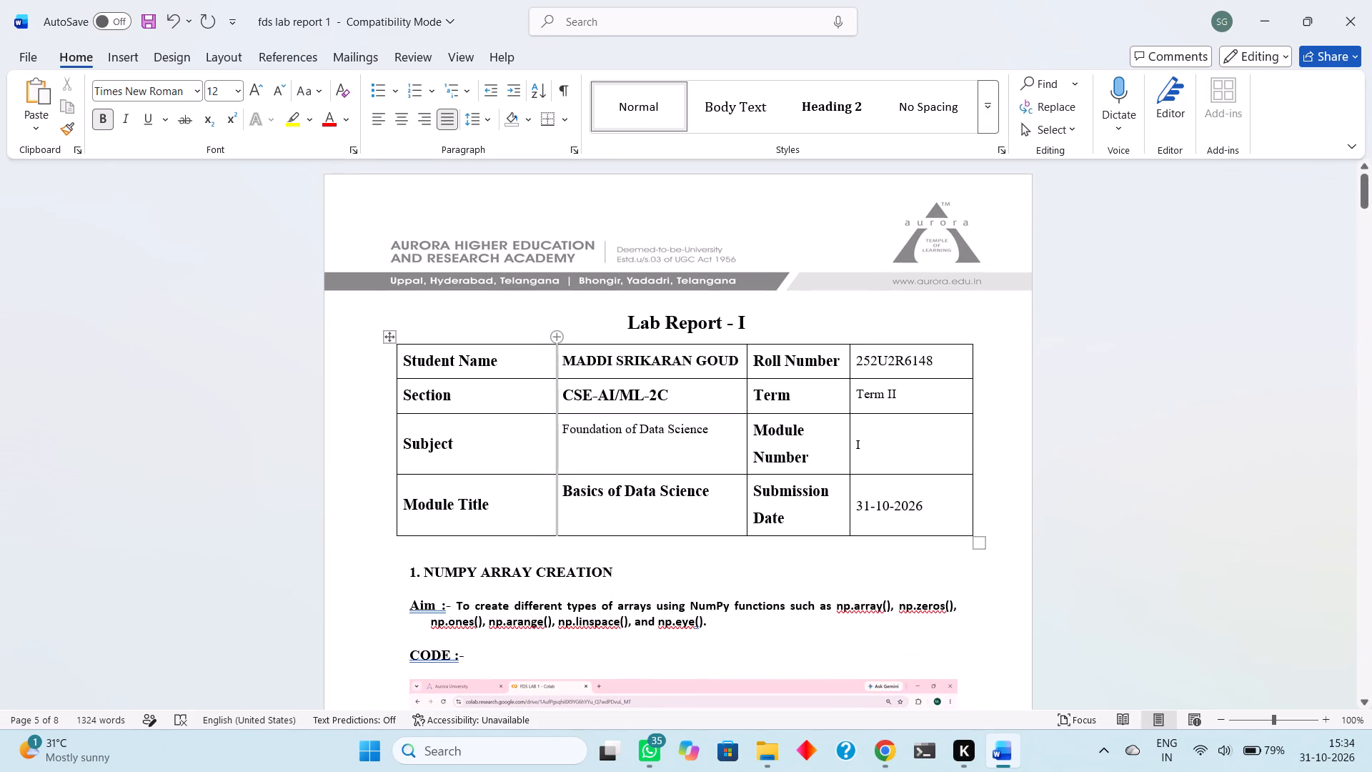
Narrow the first column of the student details table, widening the column that holds the student name, section and subject.
{"action": "left_click", "coordinate": [555, 342]}
{"action": "left_click_drag", "start_coordinate": [555, 362], "coordinate": [528, 362]}
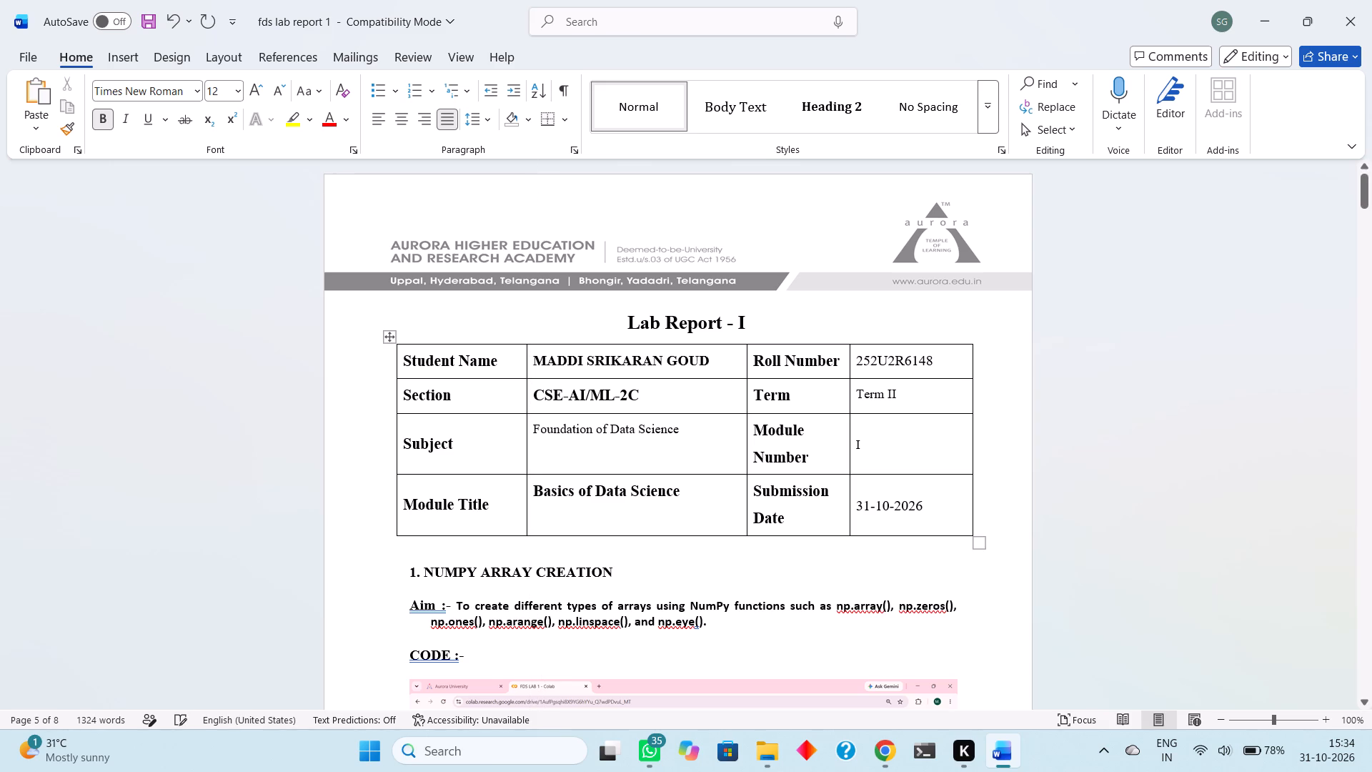
{"action": "left_click", "coordinate": [555, 327]}
Correct the roll number in the student details table by replacing the digit after the letter U with 1.
{"action": "left_click", "coordinate": [895, 365]}
{"action": "key", "text": "BackSpace"}
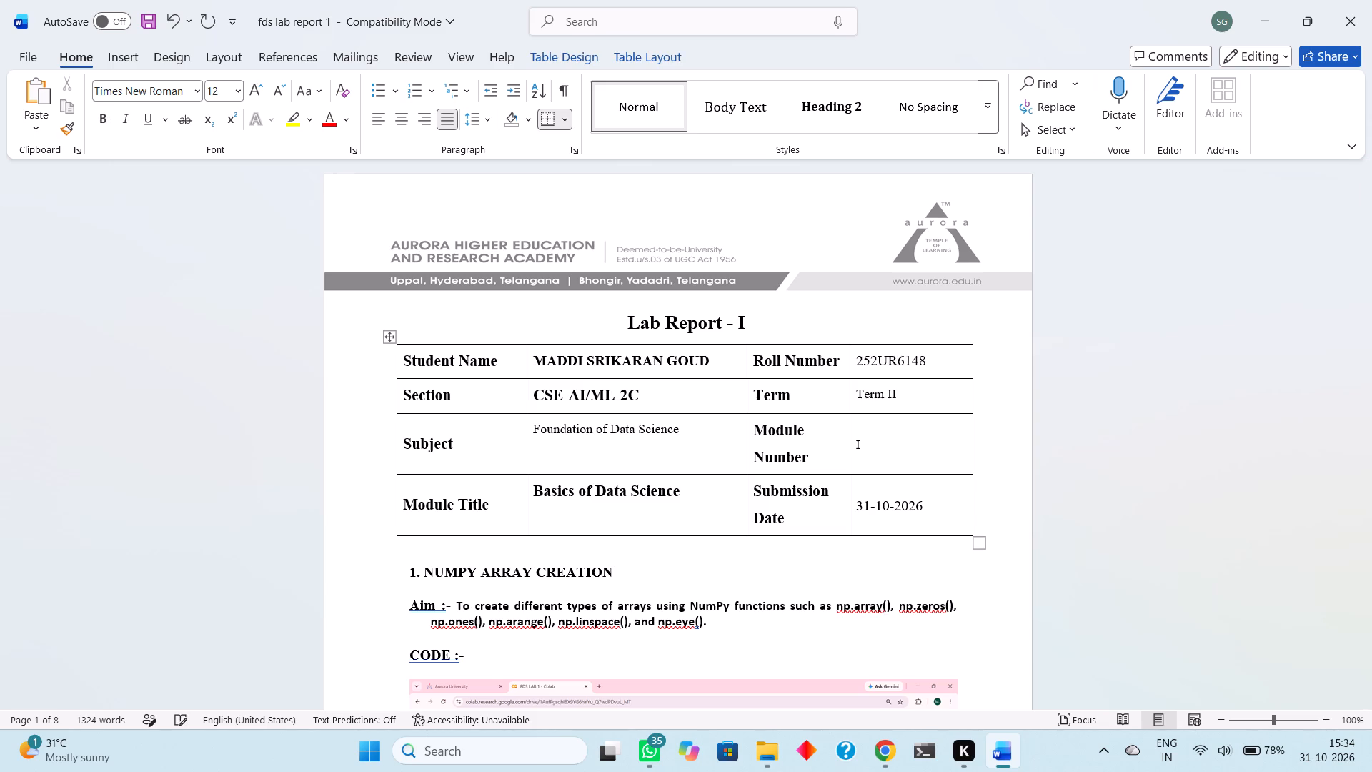
{"action": "key", "text": "1"}
Remove the bold formatting from the student name and section values in the details table.
{"action": "left_click_drag", "start_coordinate": [692, 434], "coordinate": [559, 423]}
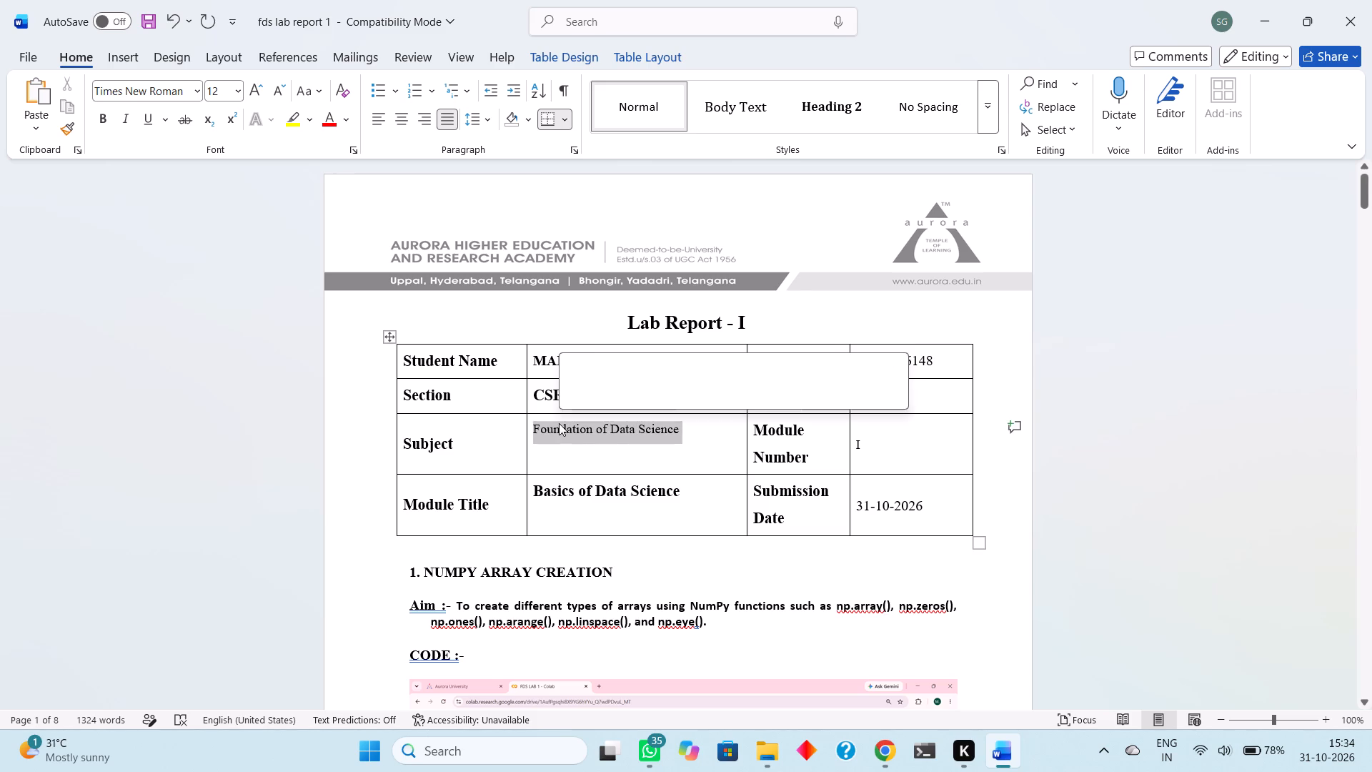
{"action": "left_click", "coordinate": [507, 397]}
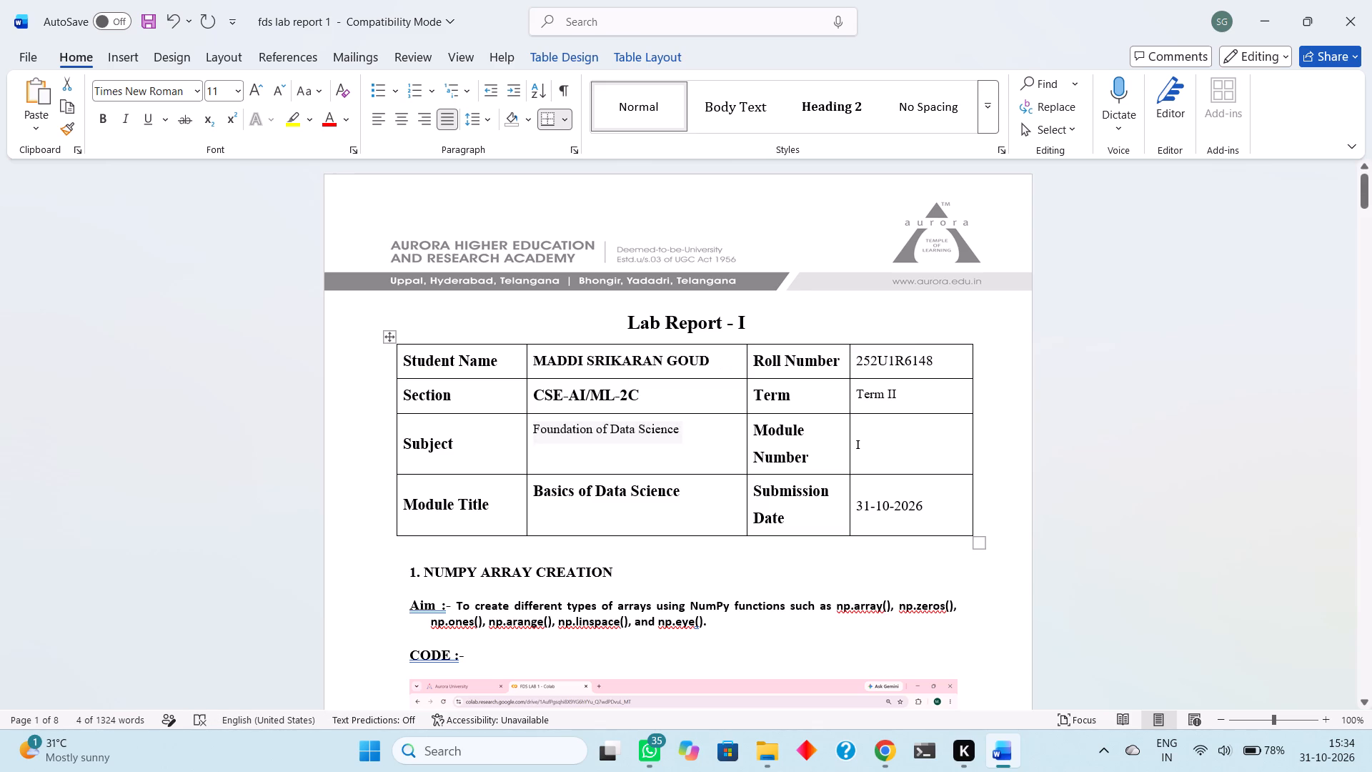
{"action": "left_click_drag", "start_coordinate": [716, 360], "coordinate": [525, 362]}
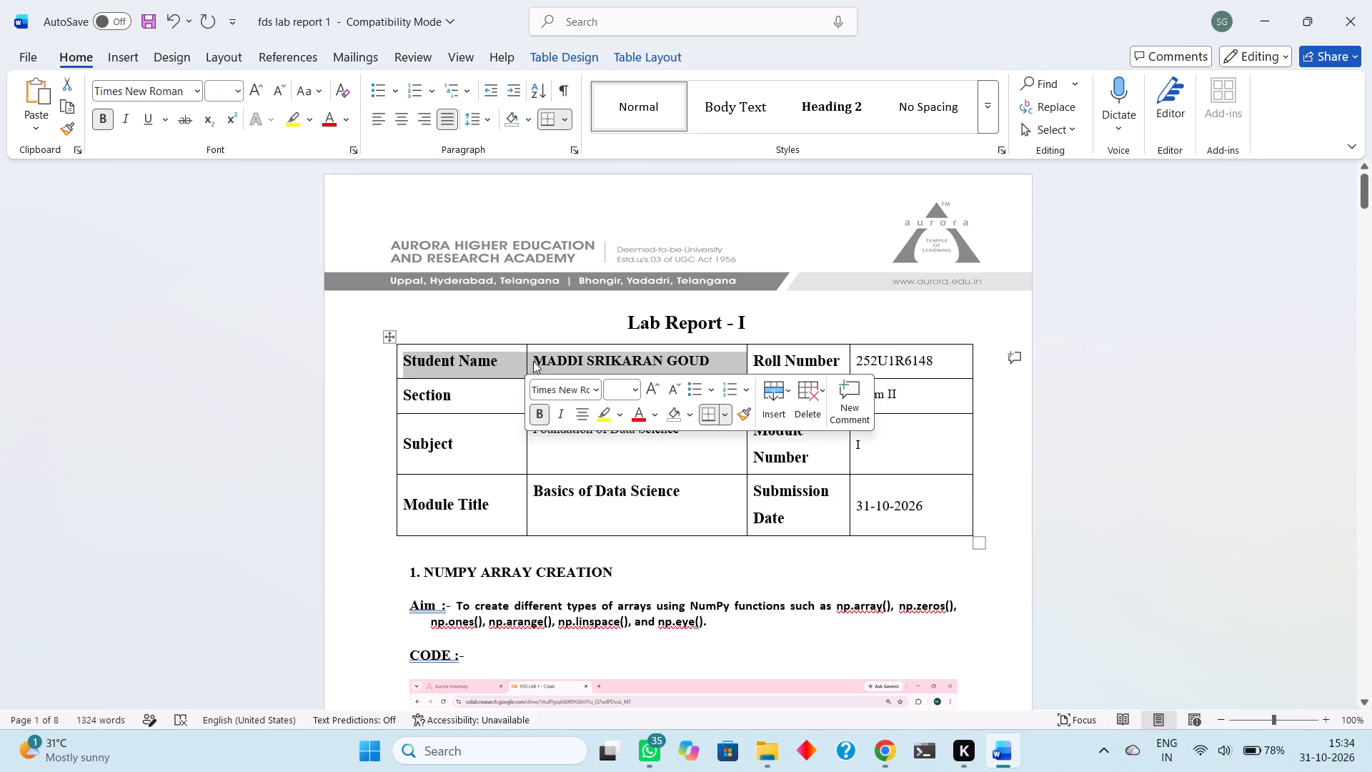
{"action": "left_click", "coordinate": [721, 356]}
{"action": "left_click_drag", "start_coordinate": [721, 356], "coordinate": [567, 357]}
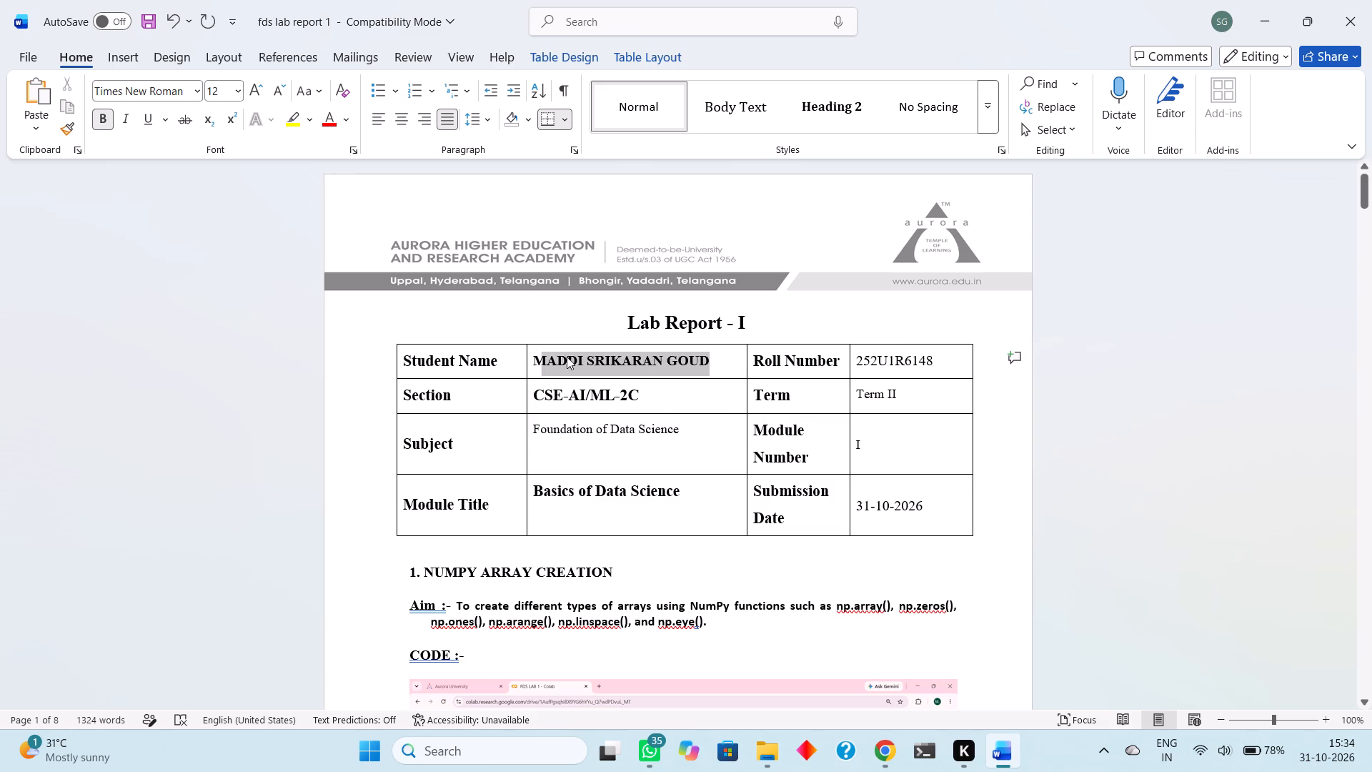
{"action": "left_click_drag", "start_coordinate": [567, 357], "coordinate": [557, 355]}
{"action": "left_click", "coordinate": [570, 407]}
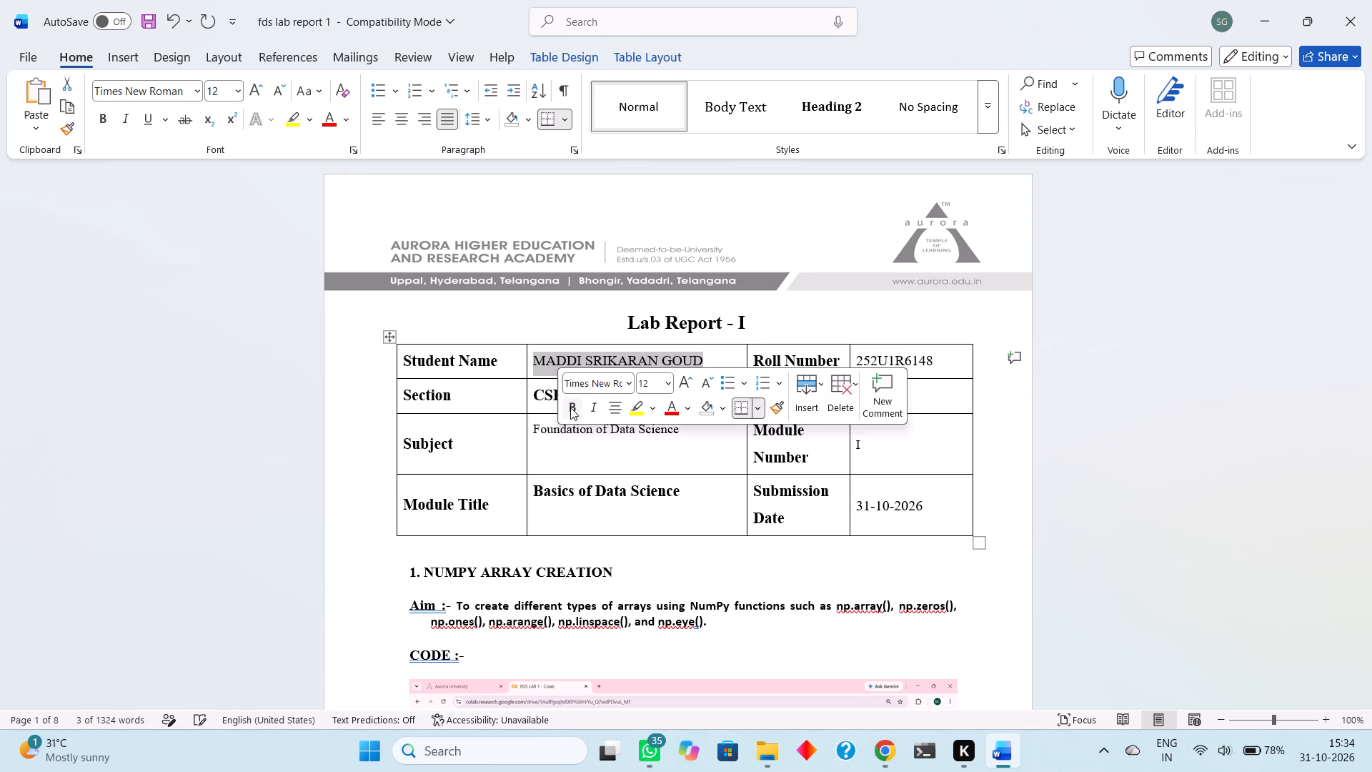
{"action": "left_click", "coordinate": [545, 404]}
{"action": "left_click_drag", "start_coordinate": [652, 393], "coordinate": [547, 395]}
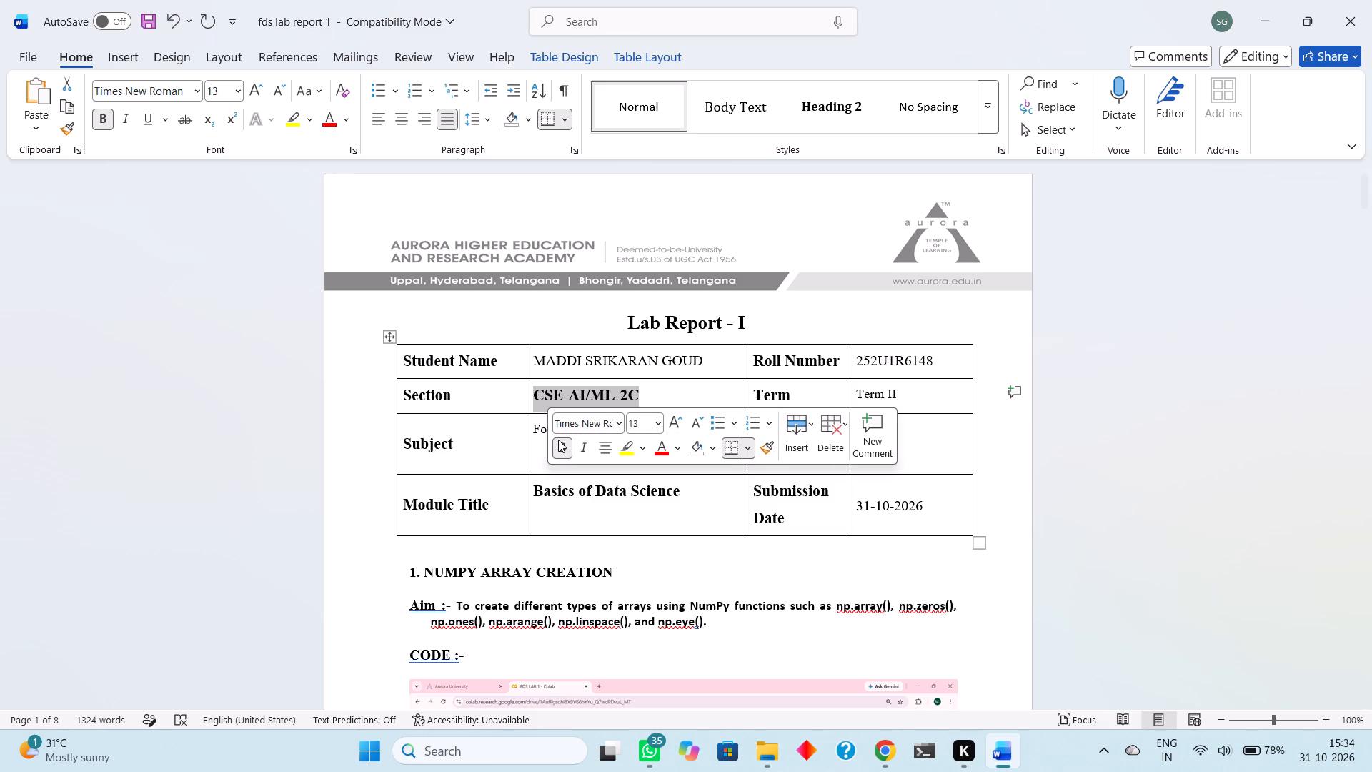
{"action": "left_click", "coordinate": [558, 445]}
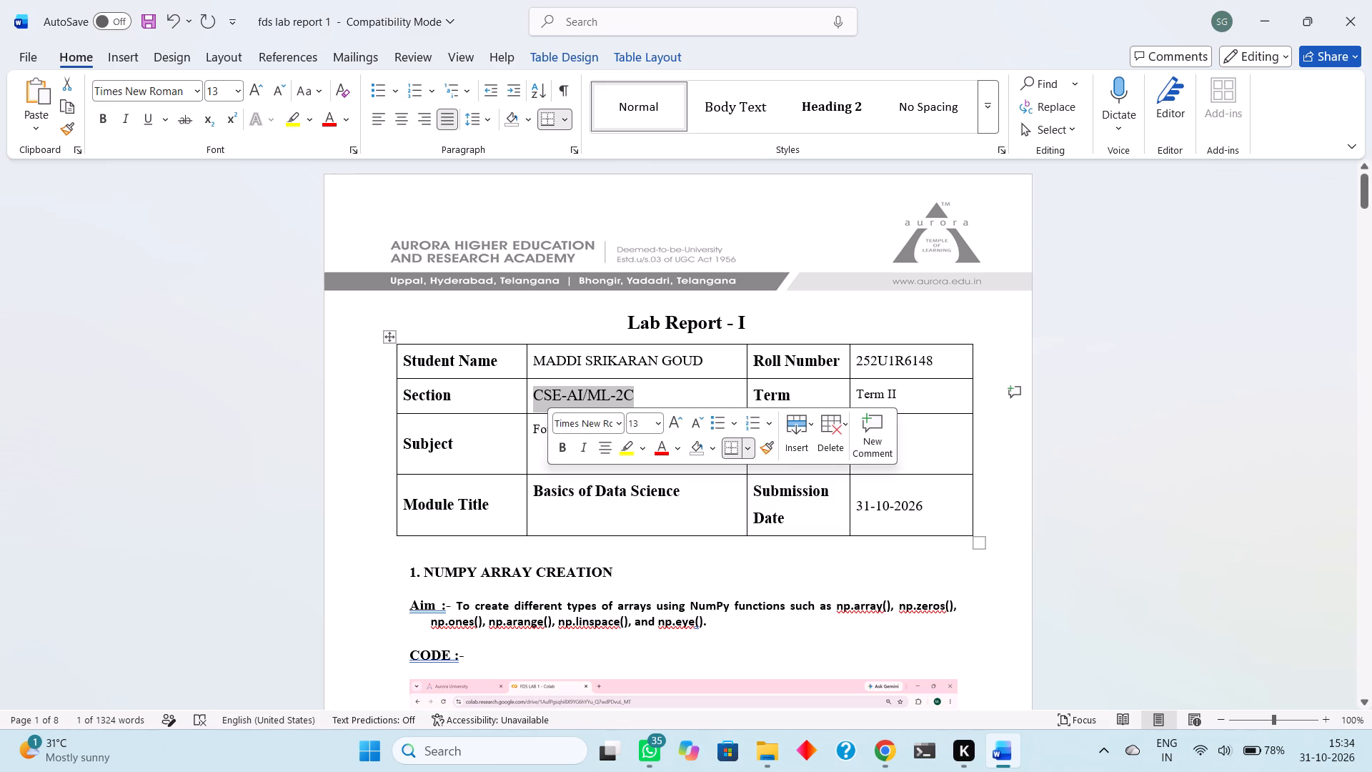
{"action": "left_click", "coordinate": [730, 357]}
Set the subject, section and student name values in the details table to font size 12.
{"action": "scroll", "coordinate": [689, 417], "scroll_direction": "down", "scroll_amount": 1}
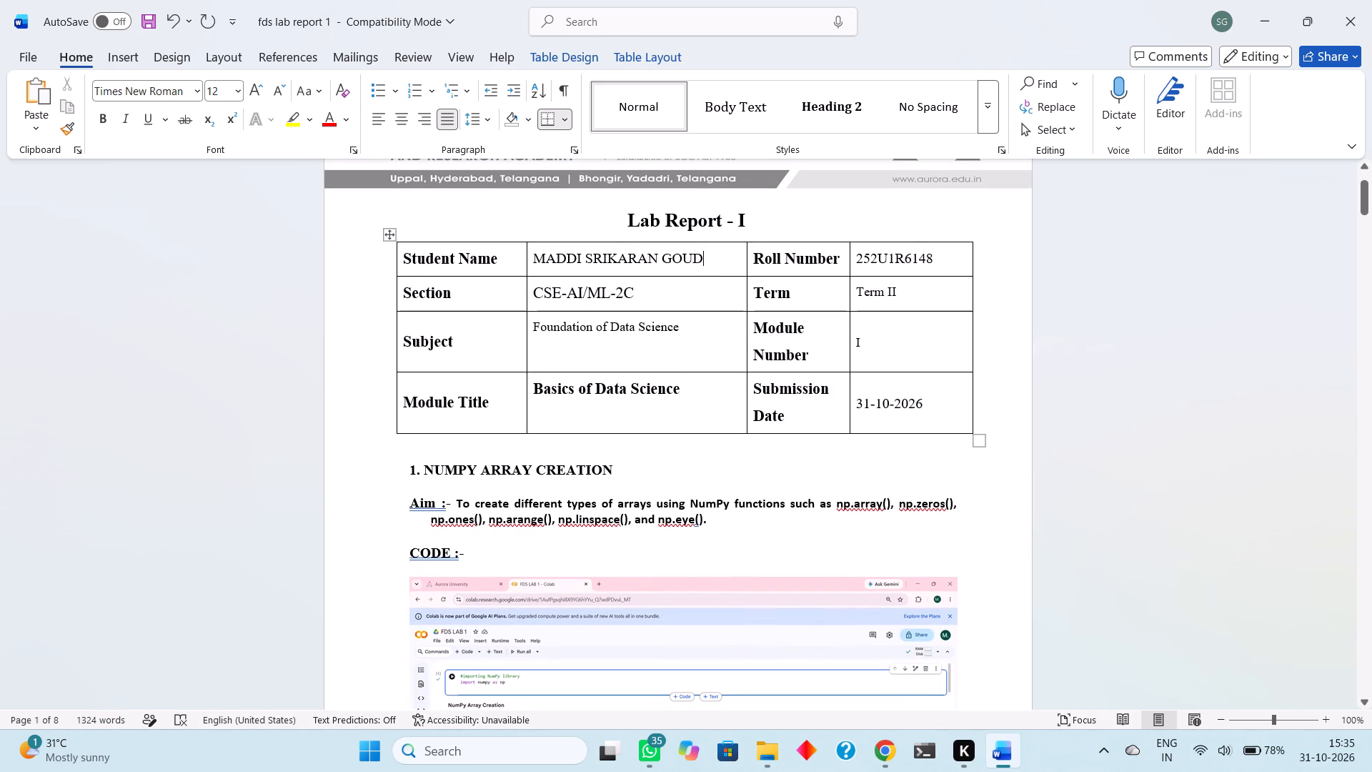
{"action": "left_click_drag", "start_coordinate": [685, 325], "coordinate": [672, 325]}
{"action": "left_click_drag", "start_coordinate": [672, 325], "coordinate": [563, 325]}
{"action": "left_click", "coordinate": [672, 271]}
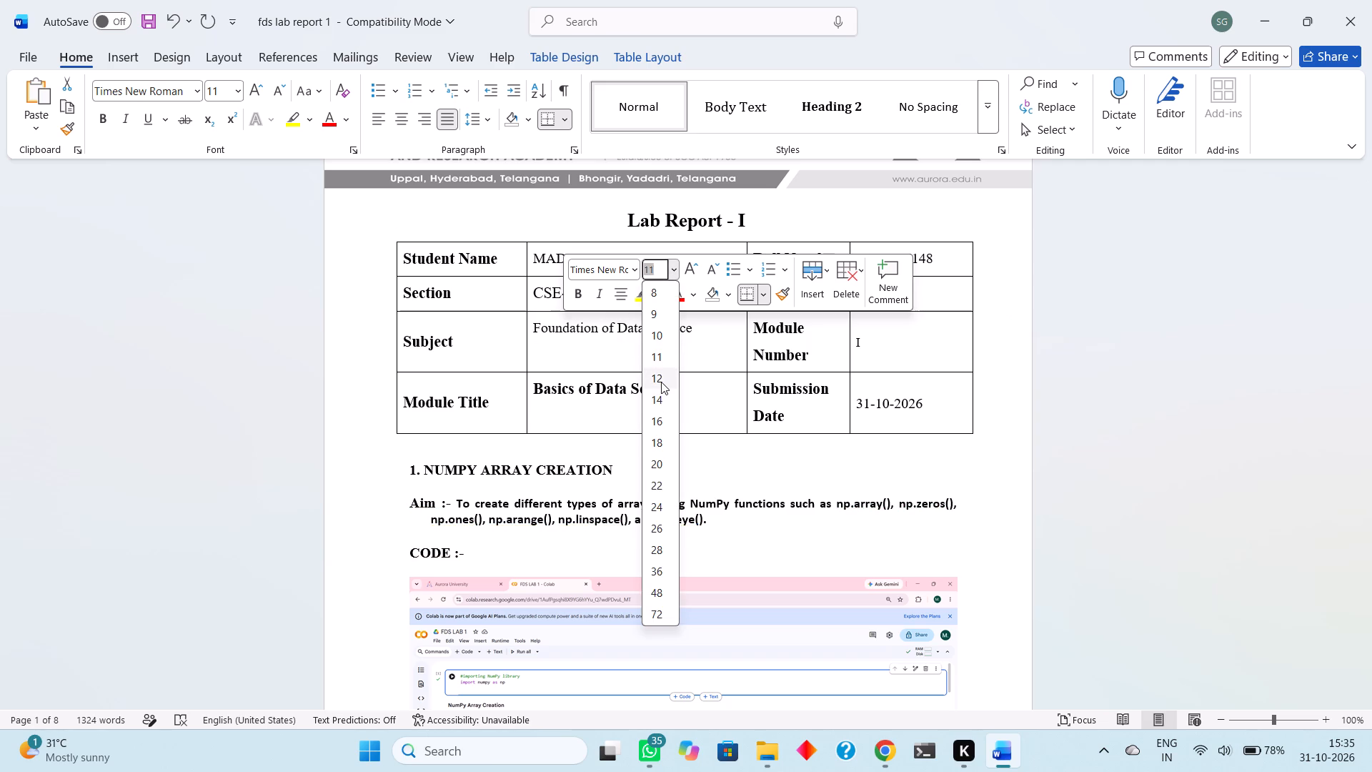
{"action": "left_click", "coordinate": [661, 382]}
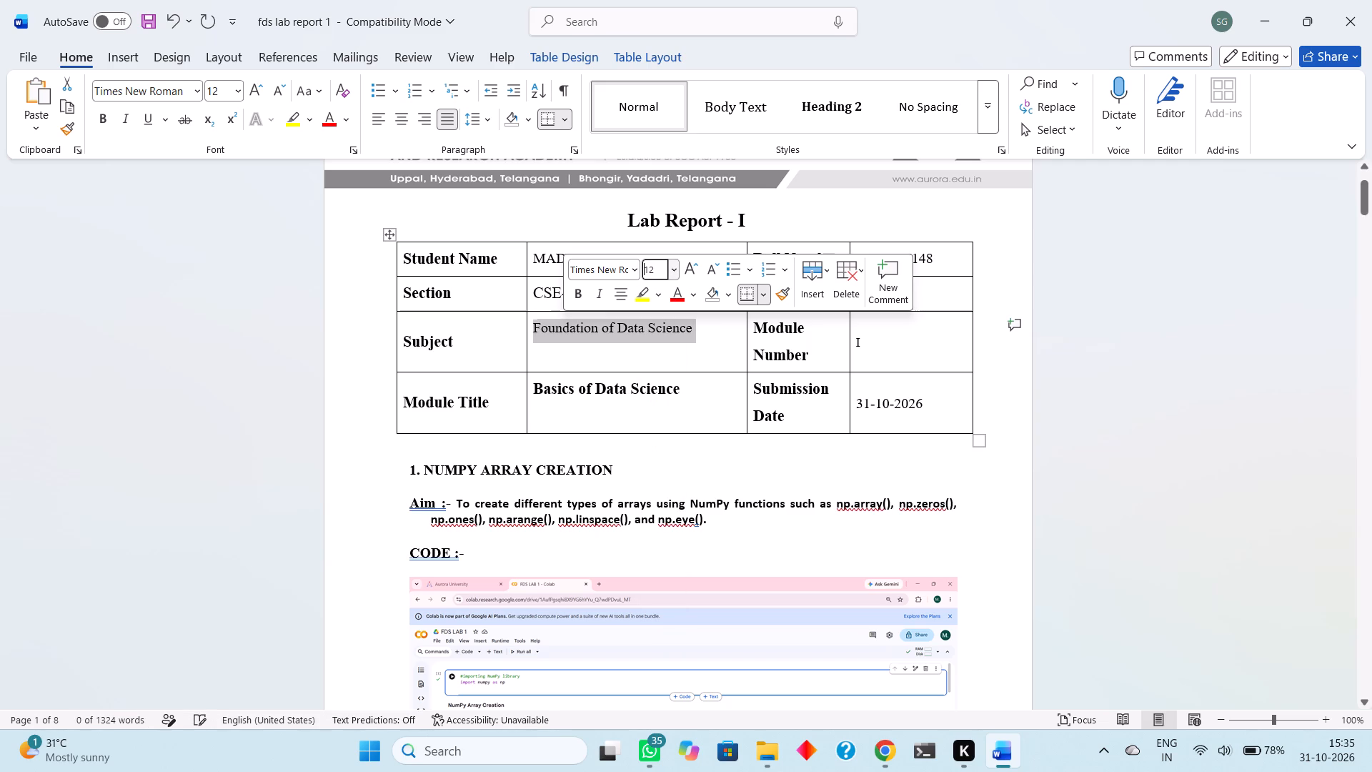
{"action": "left_click", "coordinate": [669, 358]}
{"action": "left_click_drag", "start_coordinate": [657, 300], "coordinate": [550, 292]}
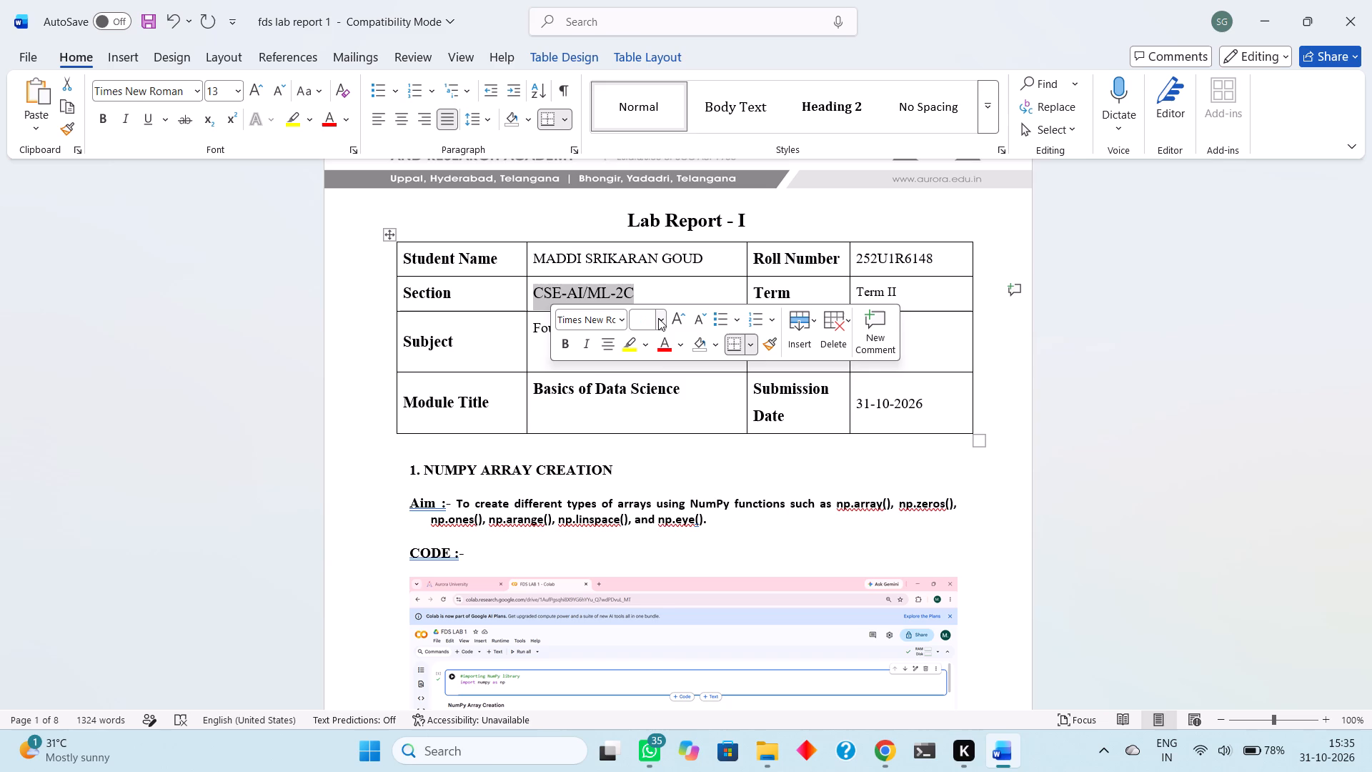
{"action": "left_click", "coordinate": [658, 318]}
{"action": "left_click", "coordinate": [640, 425]}
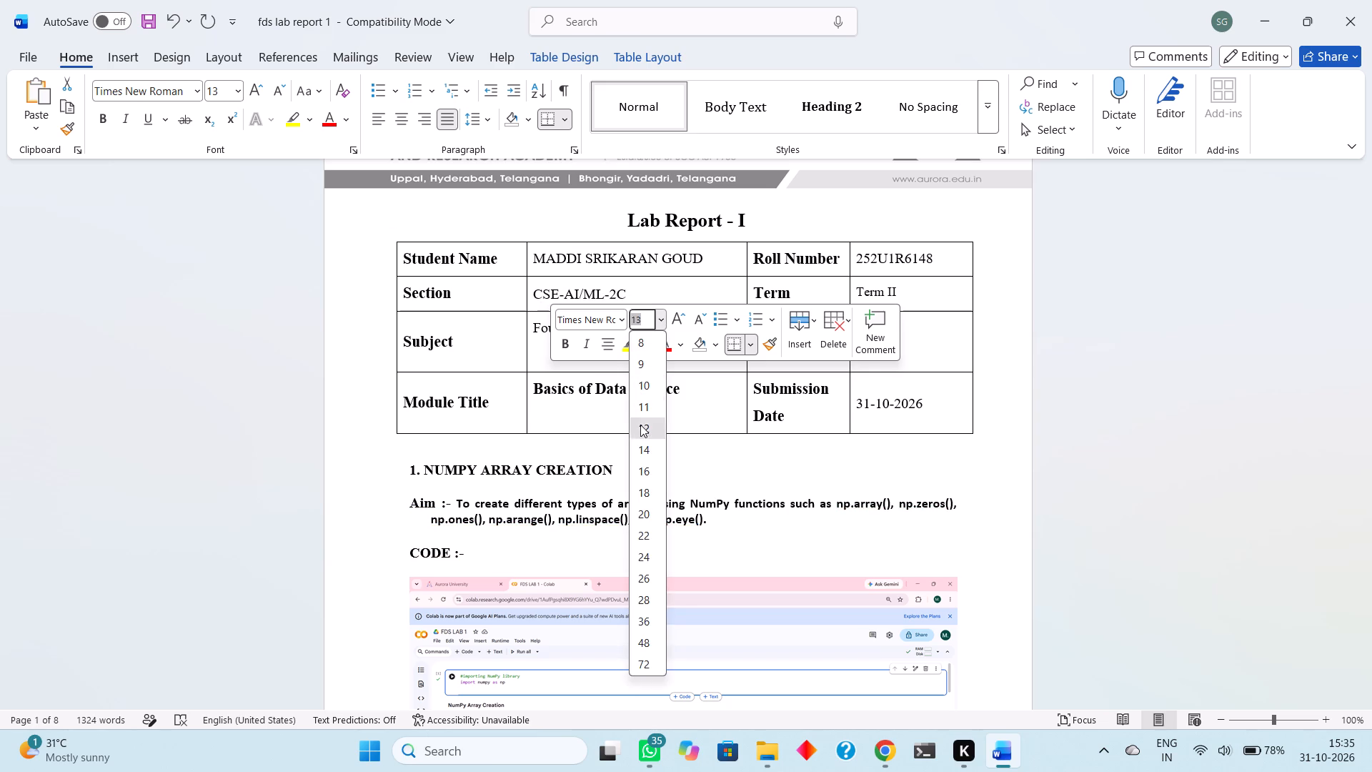
{"action": "left_click_drag", "start_coordinate": [706, 261], "coordinate": [577, 267]}
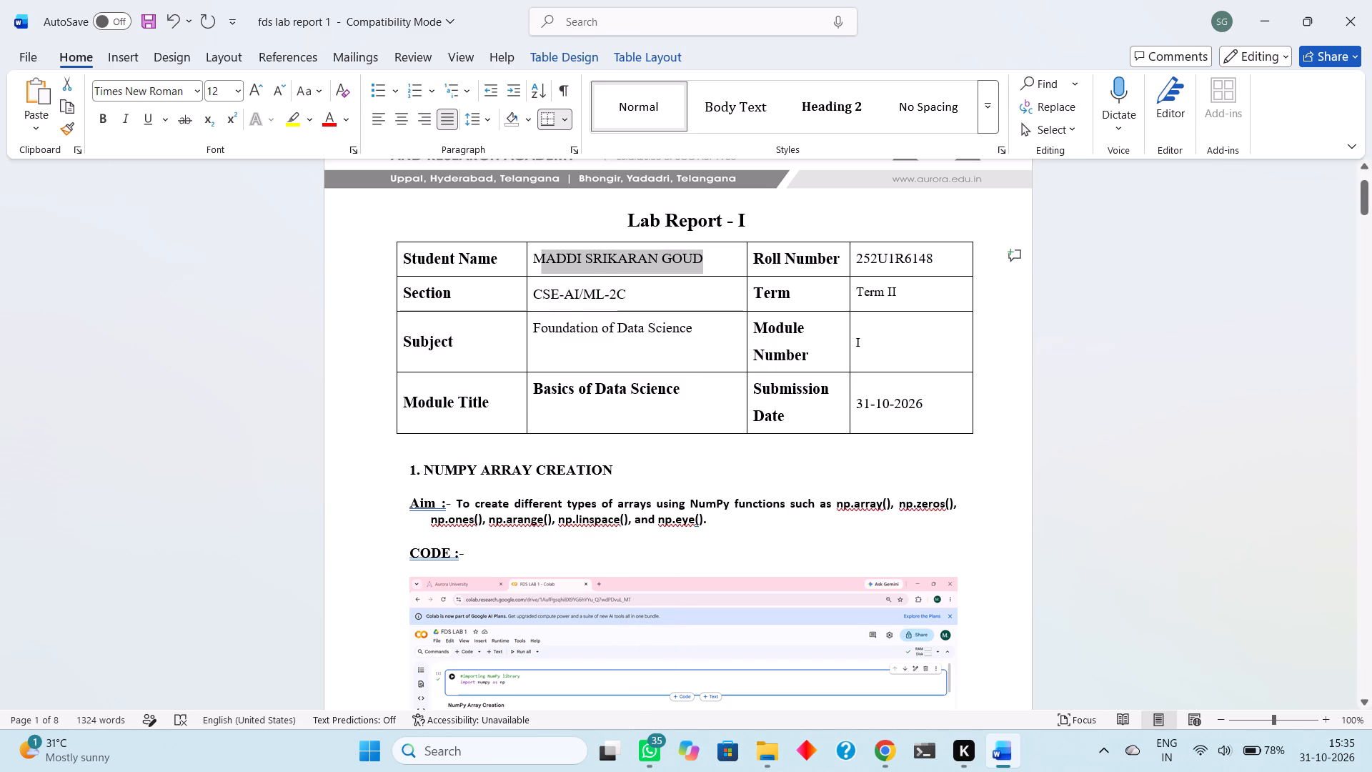
{"action": "left_click_drag", "start_coordinate": [577, 267], "coordinate": [562, 267]}
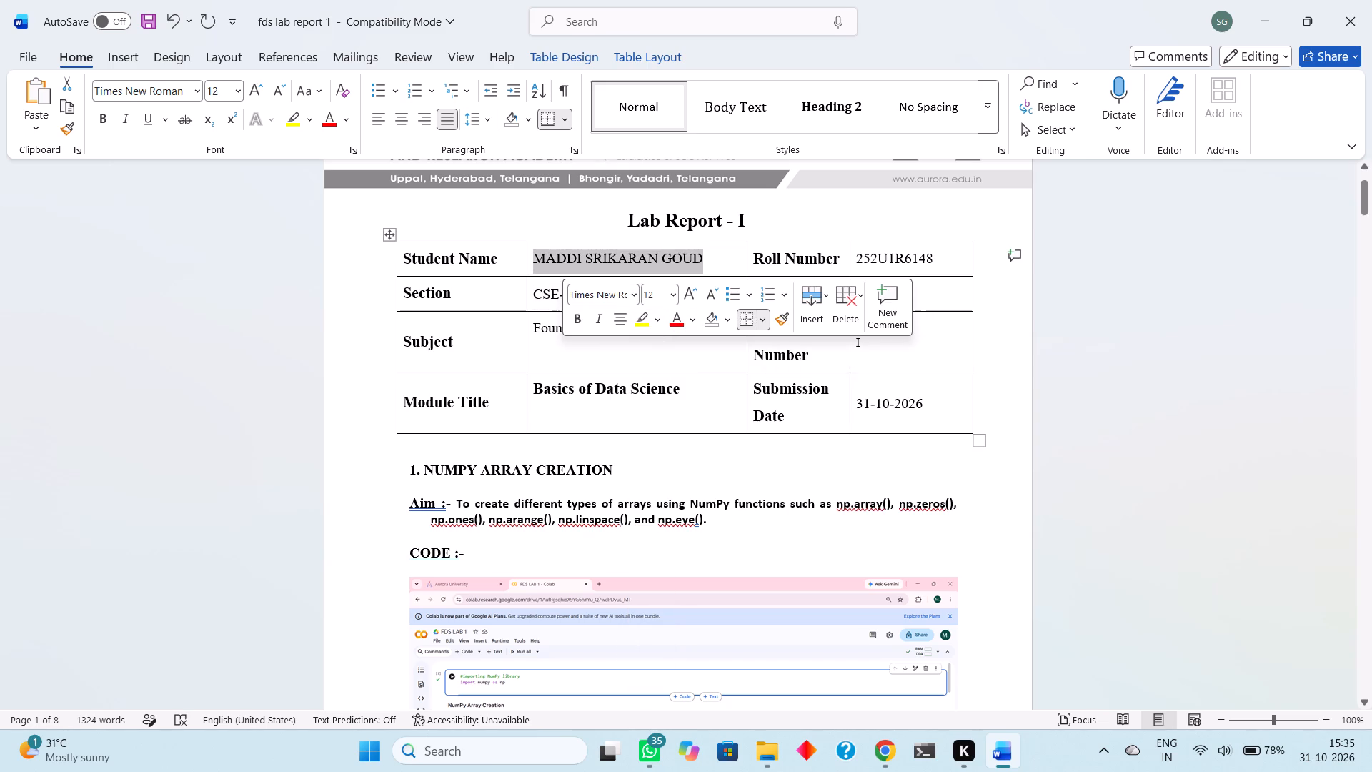
{"action": "left_click", "coordinate": [654, 298]}
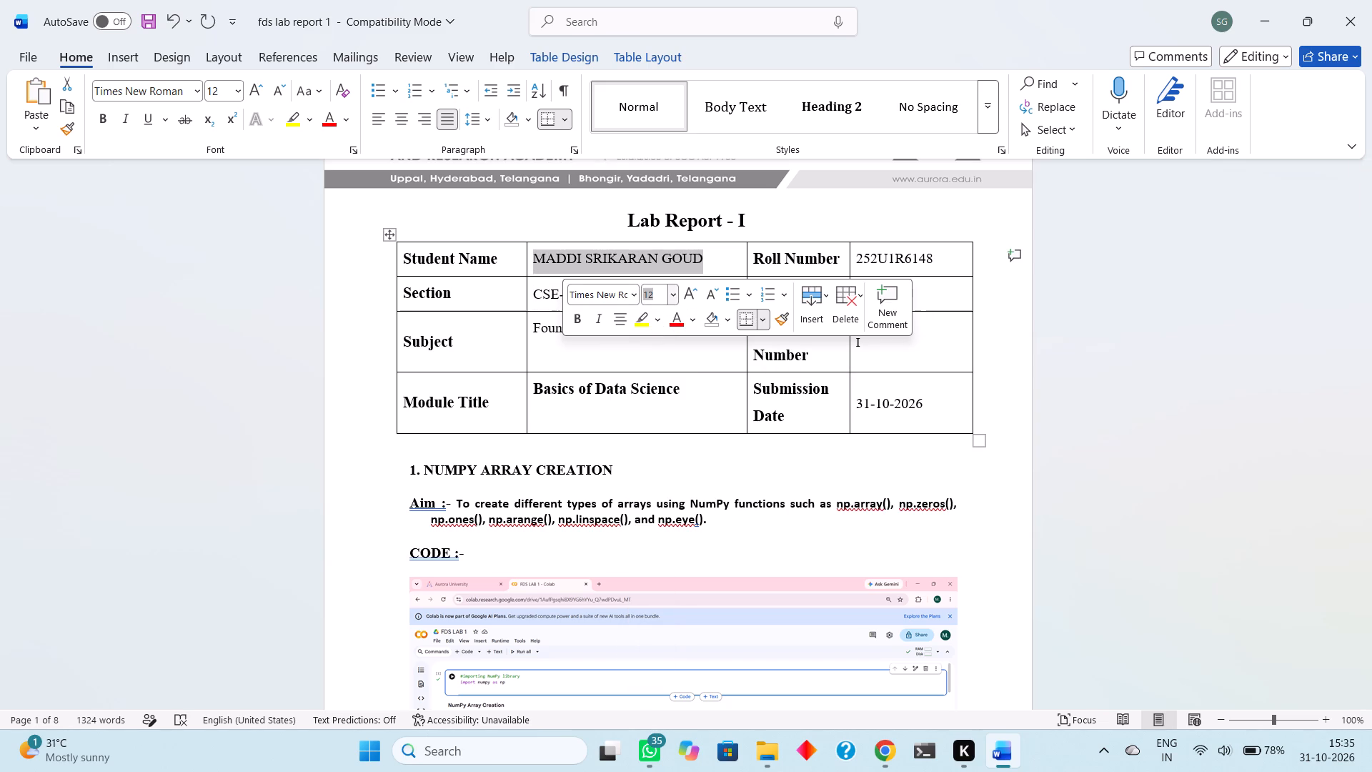
{"action": "left_click", "coordinate": [670, 297]}
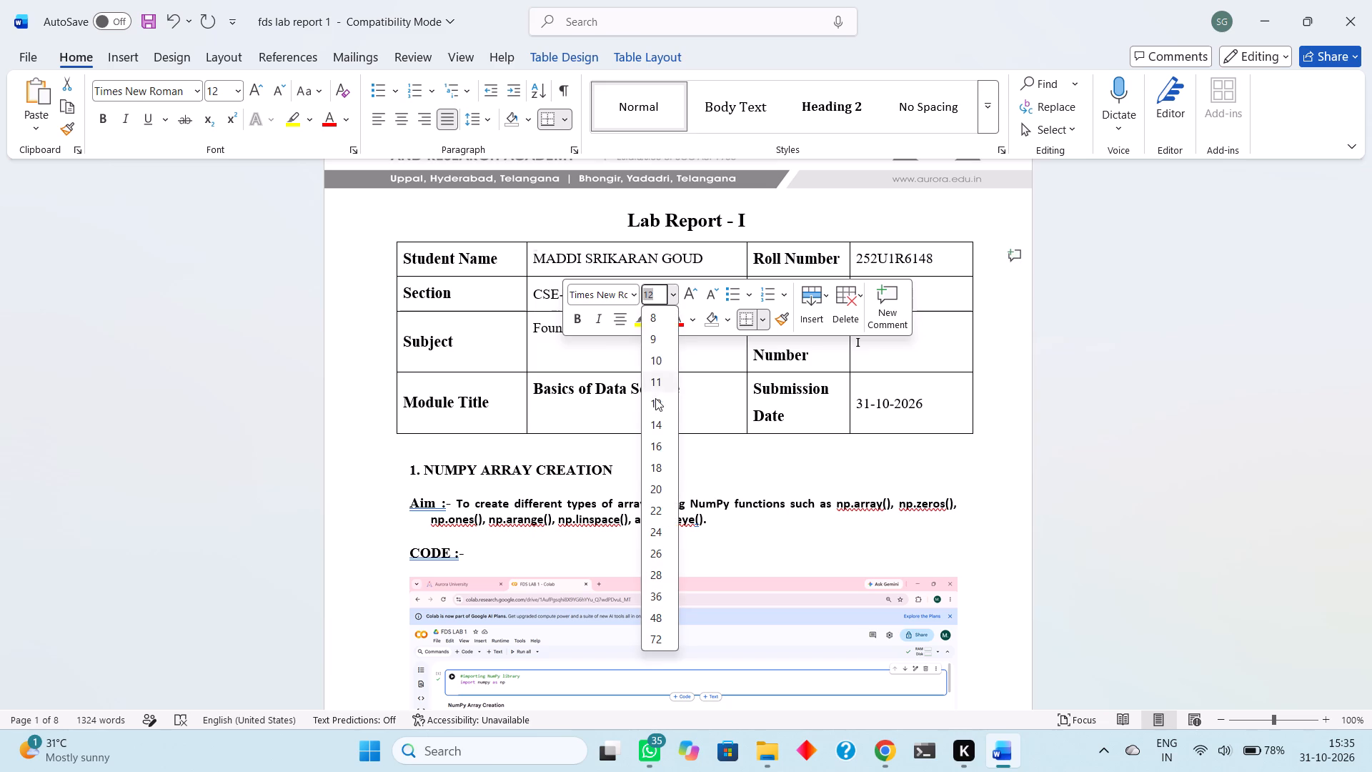
{"action": "left_click", "coordinate": [655, 401]}
{"action": "left_click", "coordinate": [584, 370]}
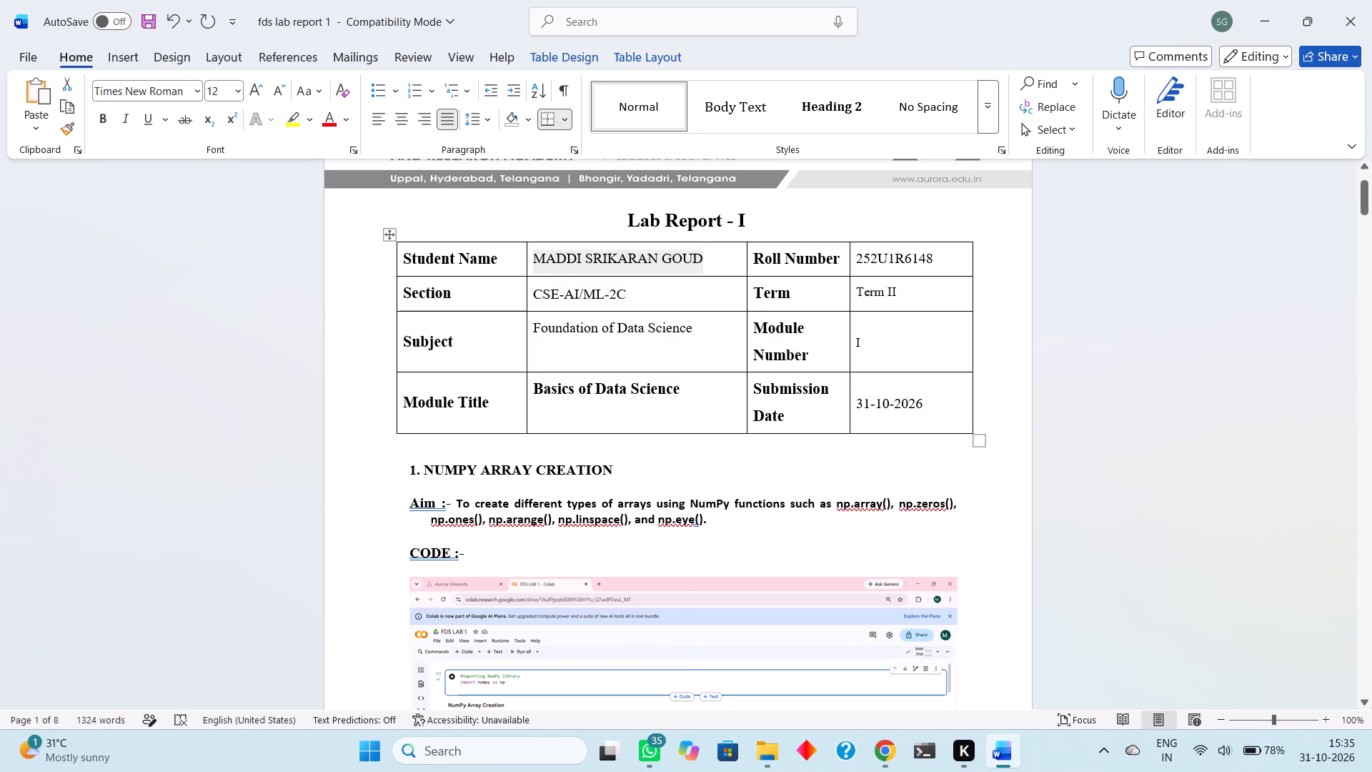
Remove bold from the Module Title value "Basics of Data Science" and set its font size to 12.
{"action": "left_click_drag", "start_coordinate": [687, 396], "coordinate": [573, 380]}
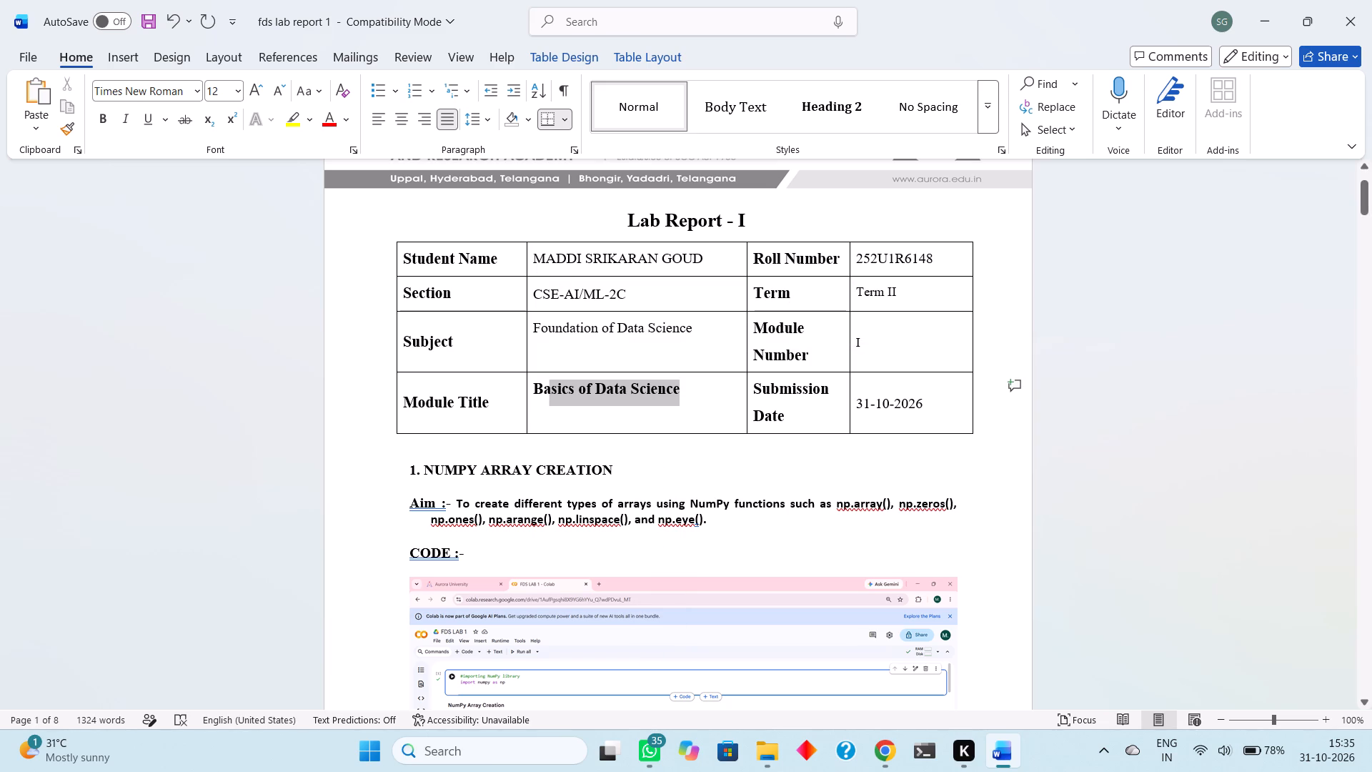
{"action": "left_click_drag", "start_coordinate": [573, 380], "coordinate": [552, 379]}
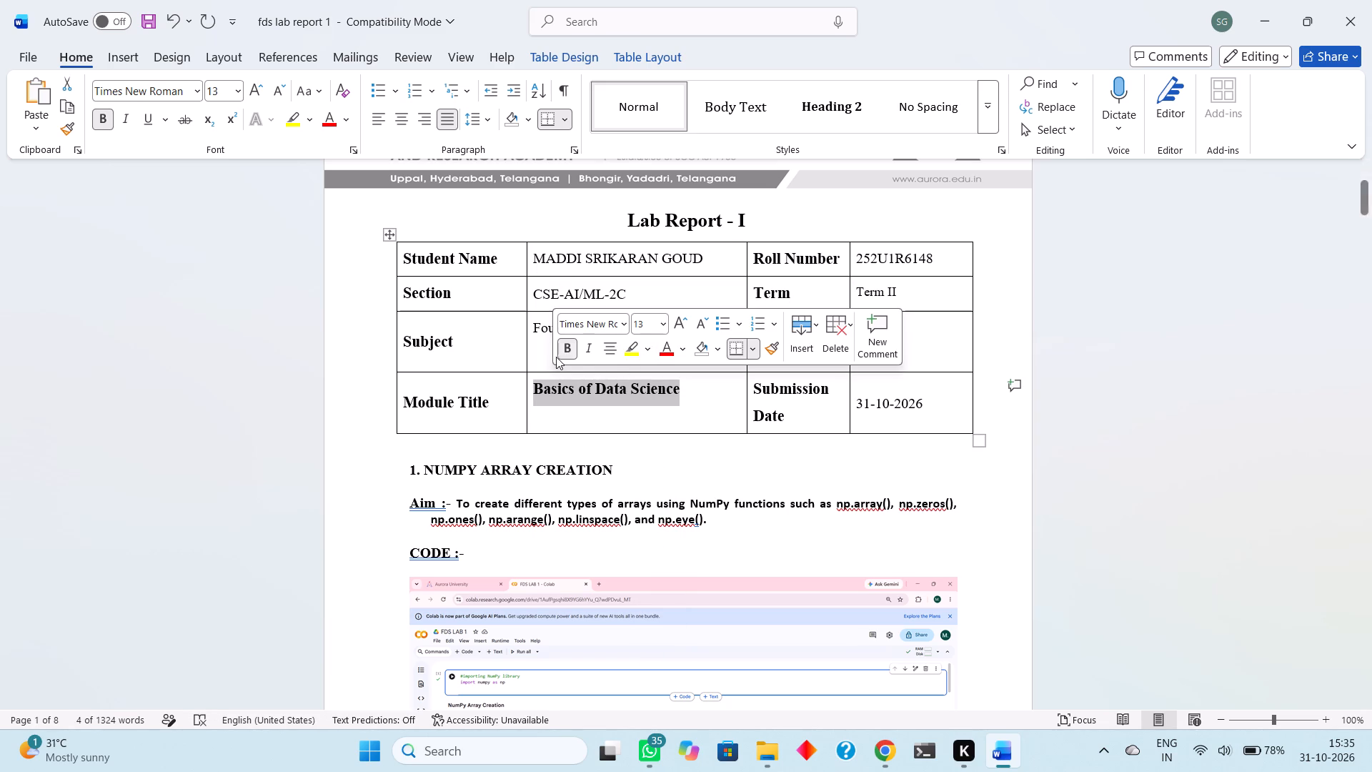
{"action": "left_click", "coordinate": [565, 358]}
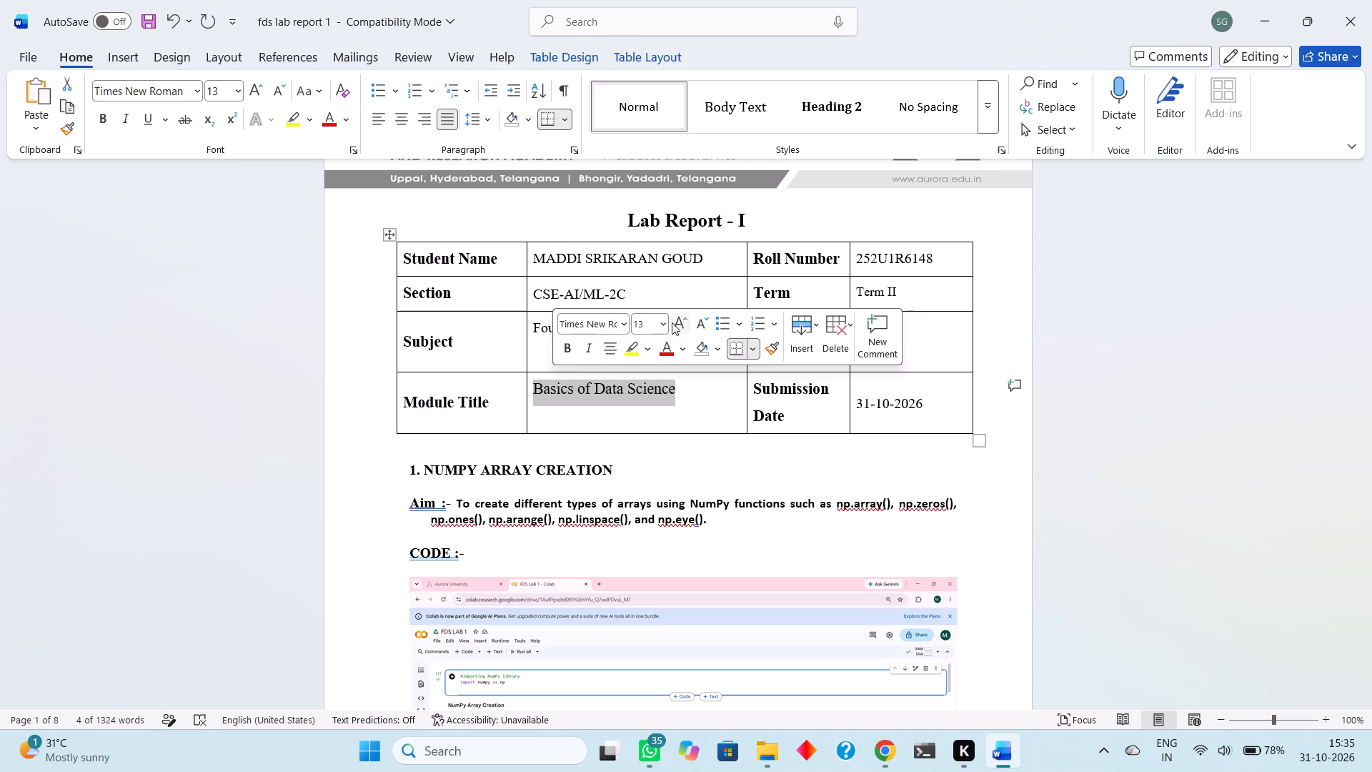
{"action": "left_click", "coordinate": [668, 323]}
{"action": "left_click", "coordinate": [646, 431]}
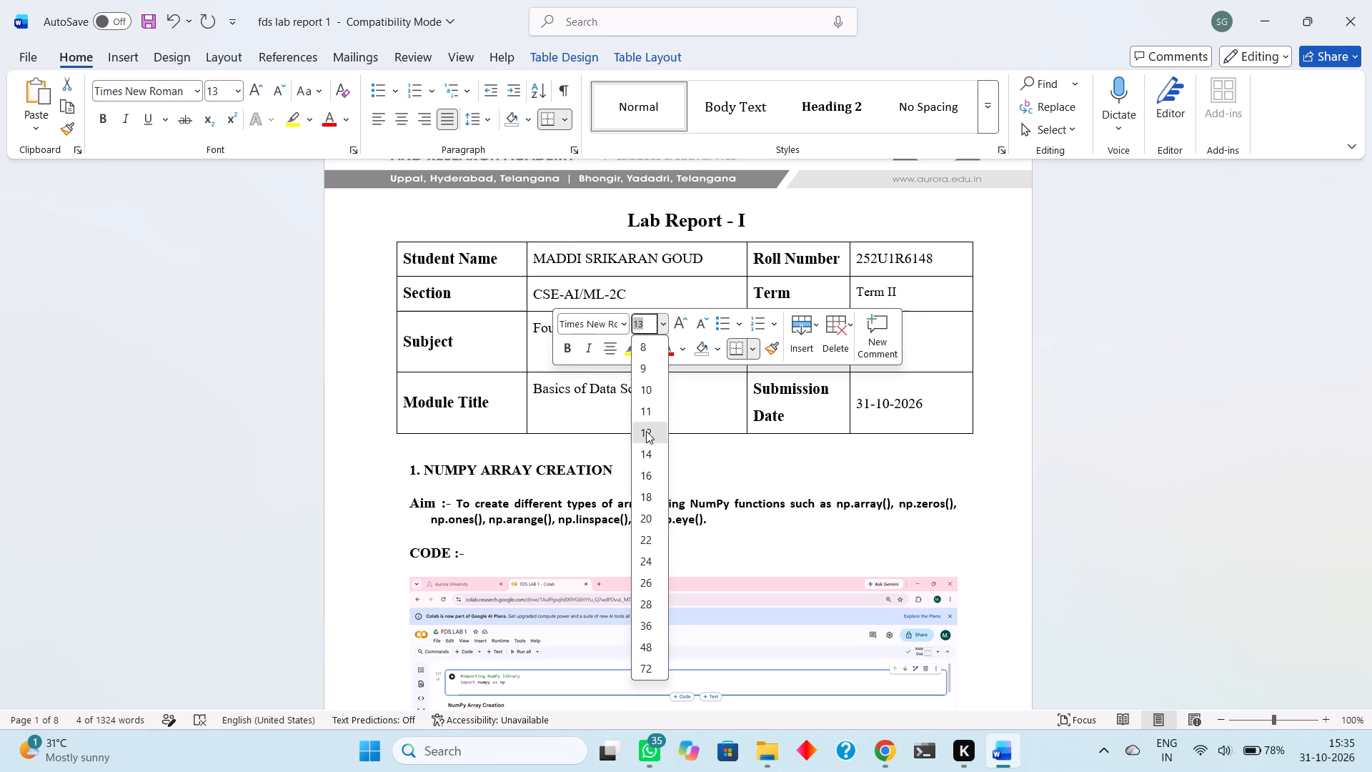
{"action": "left_click", "coordinate": [645, 423]}
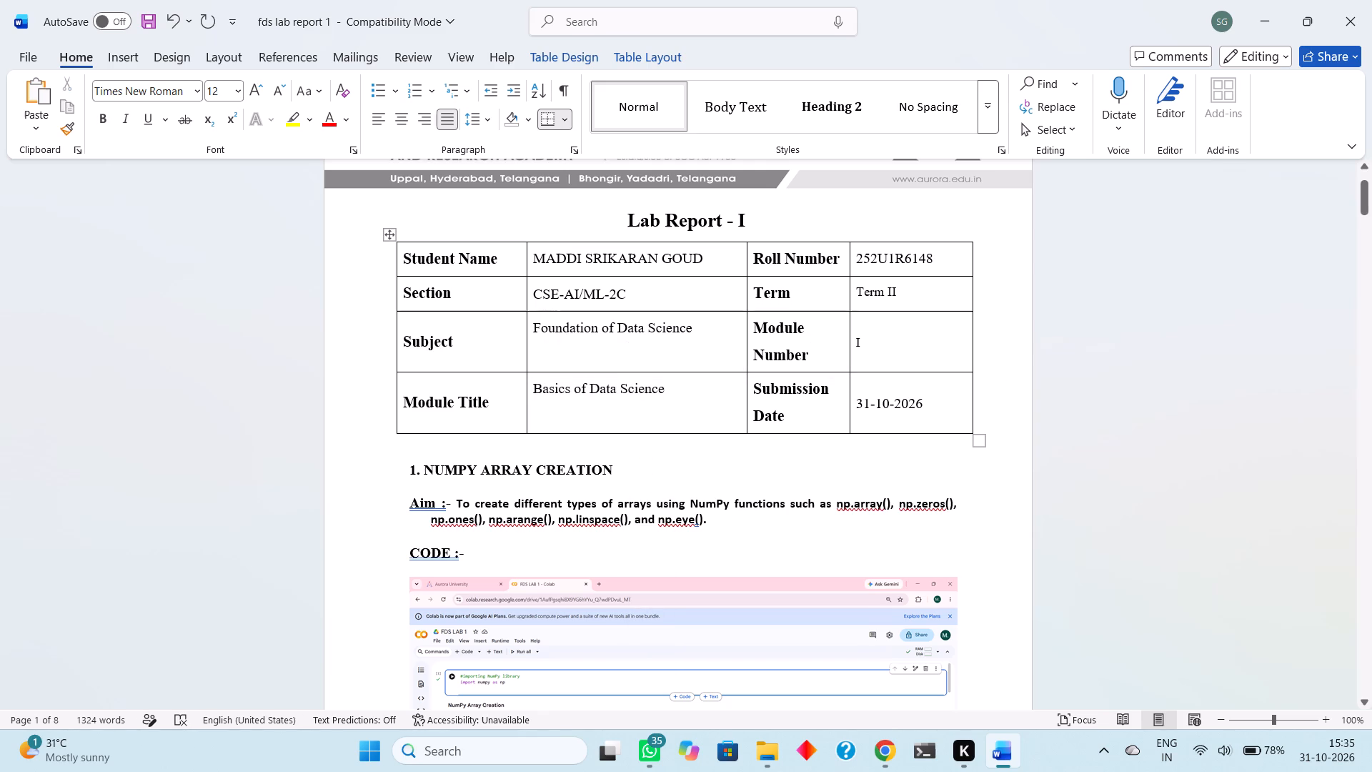
Widen the last column of the student details table, extending the table's outer edge towards the page margin.
{"action": "left_click", "coordinate": [973, 340]}
{"action": "left_click_drag", "start_coordinate": [971, 342], "coordinate": [996, 342]}
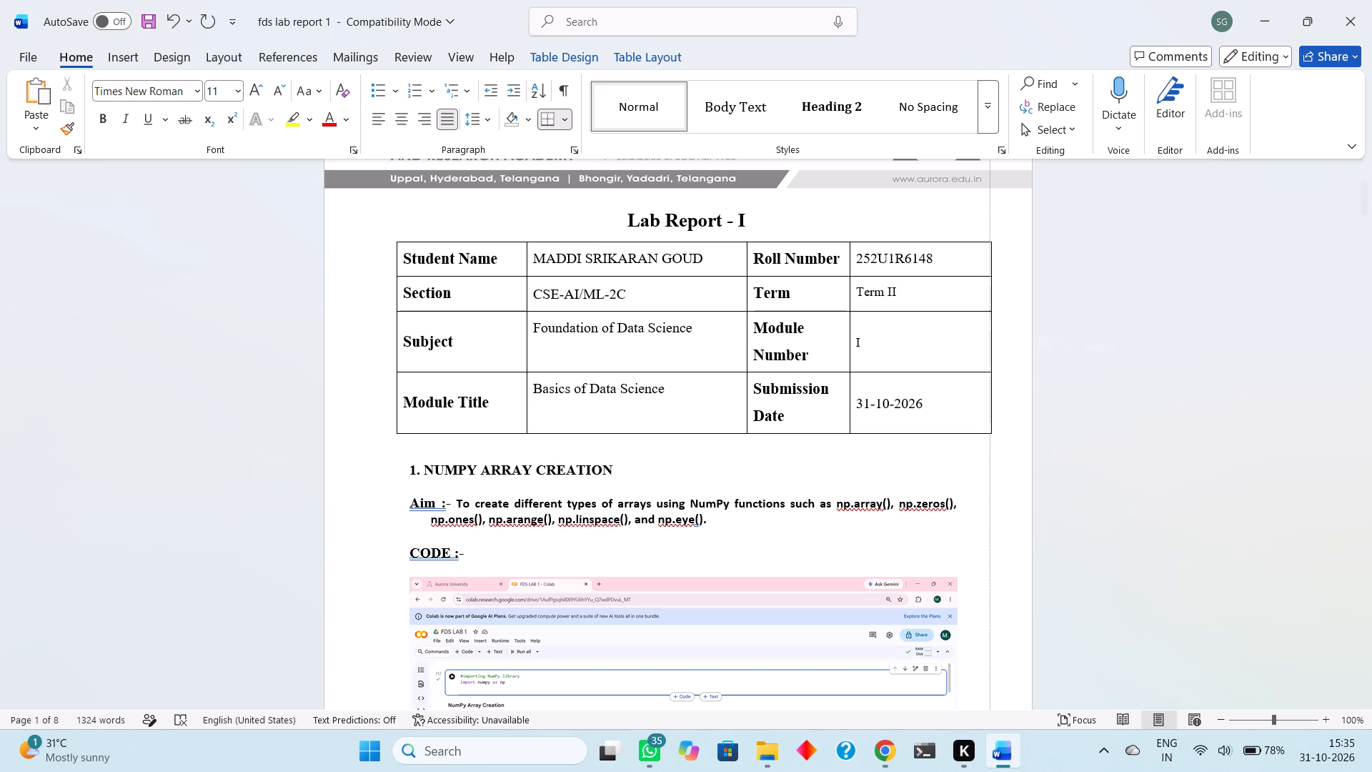
{"action": "left_click_drag", "start_coordinate": [996, 342], "coordinate": [1005, 342]}
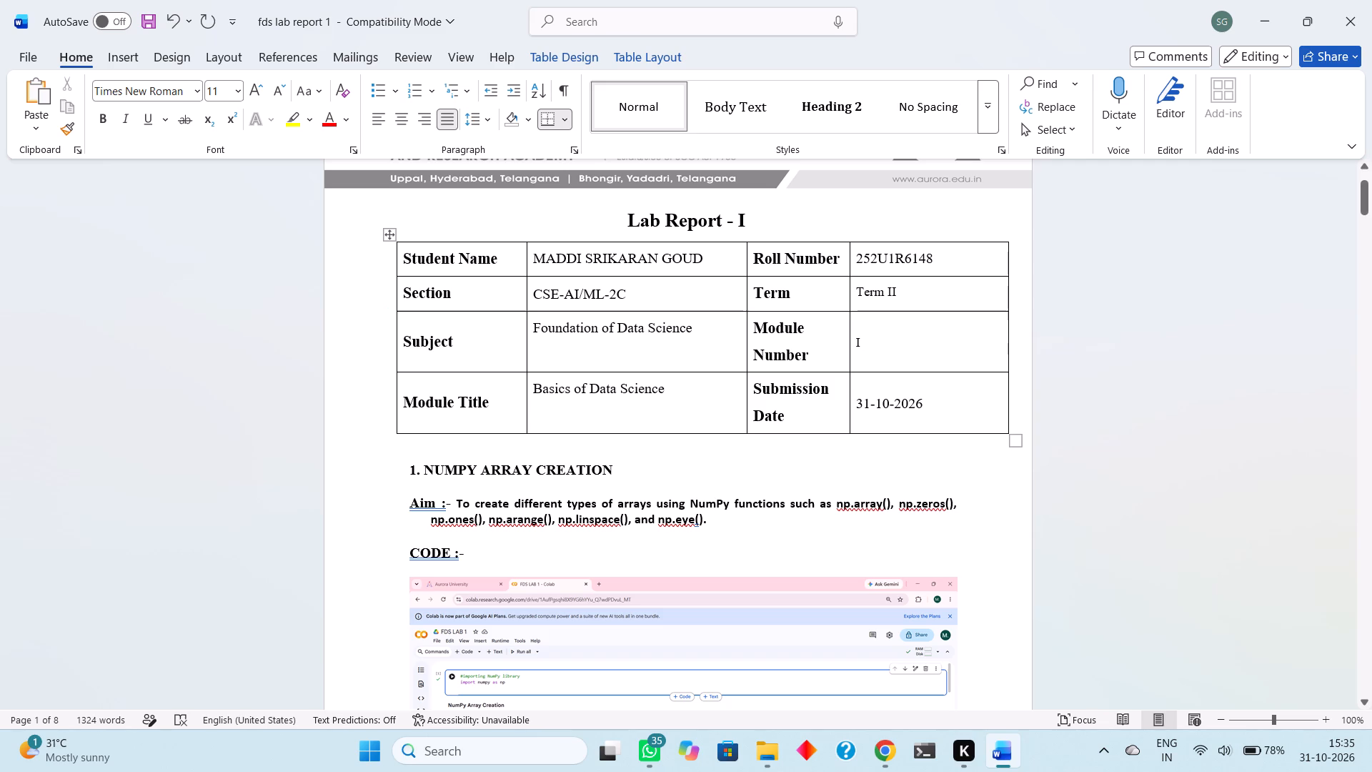
Slightly increase the height of the Section row in the student details table.
{"action": "left_click_drag", "start_coordinate": [488, 312], "coordinate": [490, 317]}
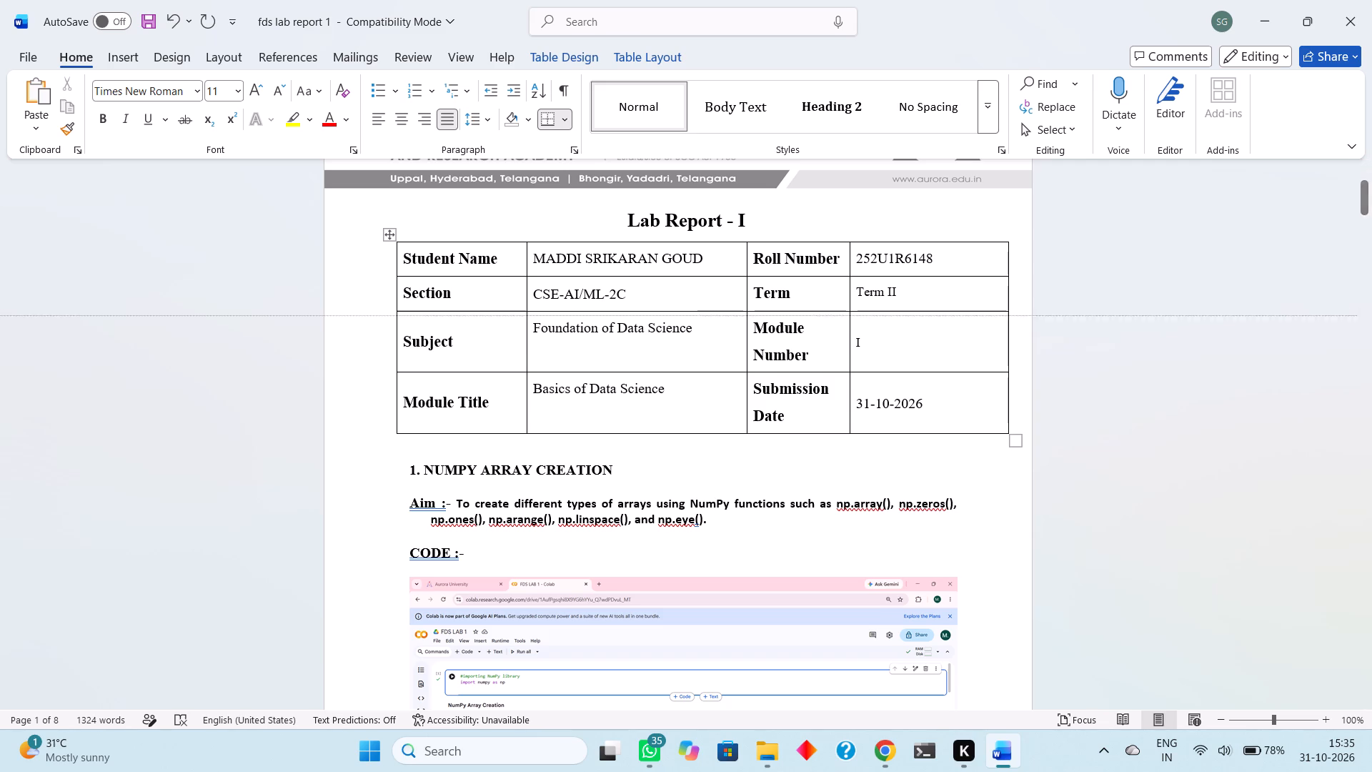
{"action": "left_click_drag", "start_coordinate": [490, 317], "coordinate": [494, 317]}
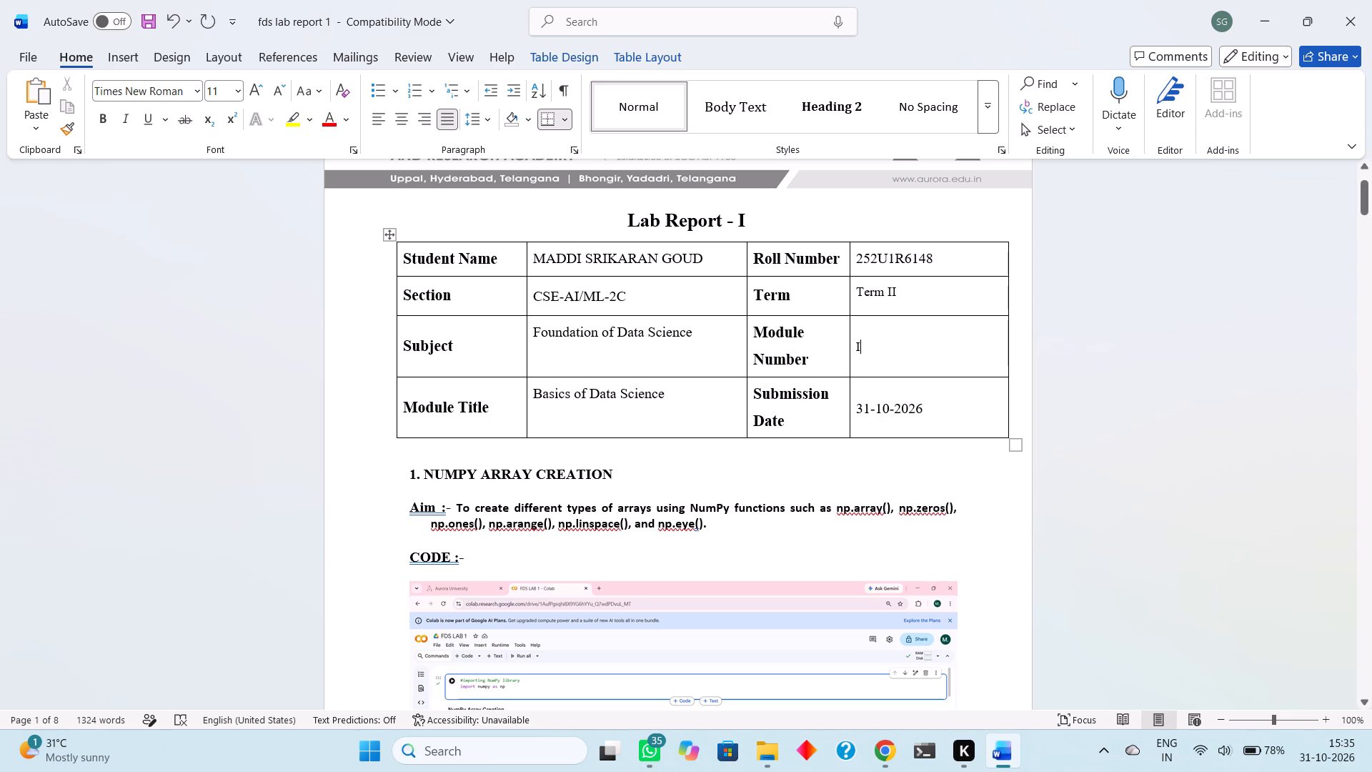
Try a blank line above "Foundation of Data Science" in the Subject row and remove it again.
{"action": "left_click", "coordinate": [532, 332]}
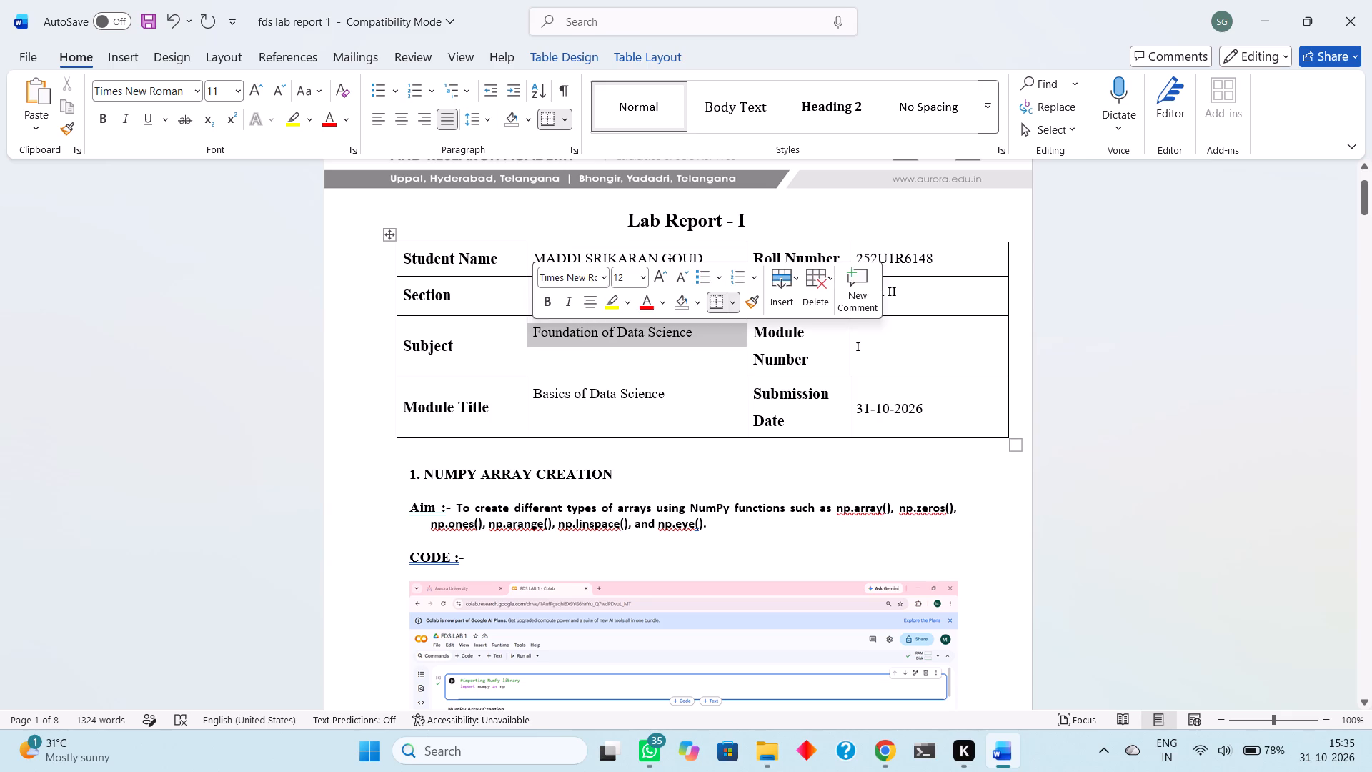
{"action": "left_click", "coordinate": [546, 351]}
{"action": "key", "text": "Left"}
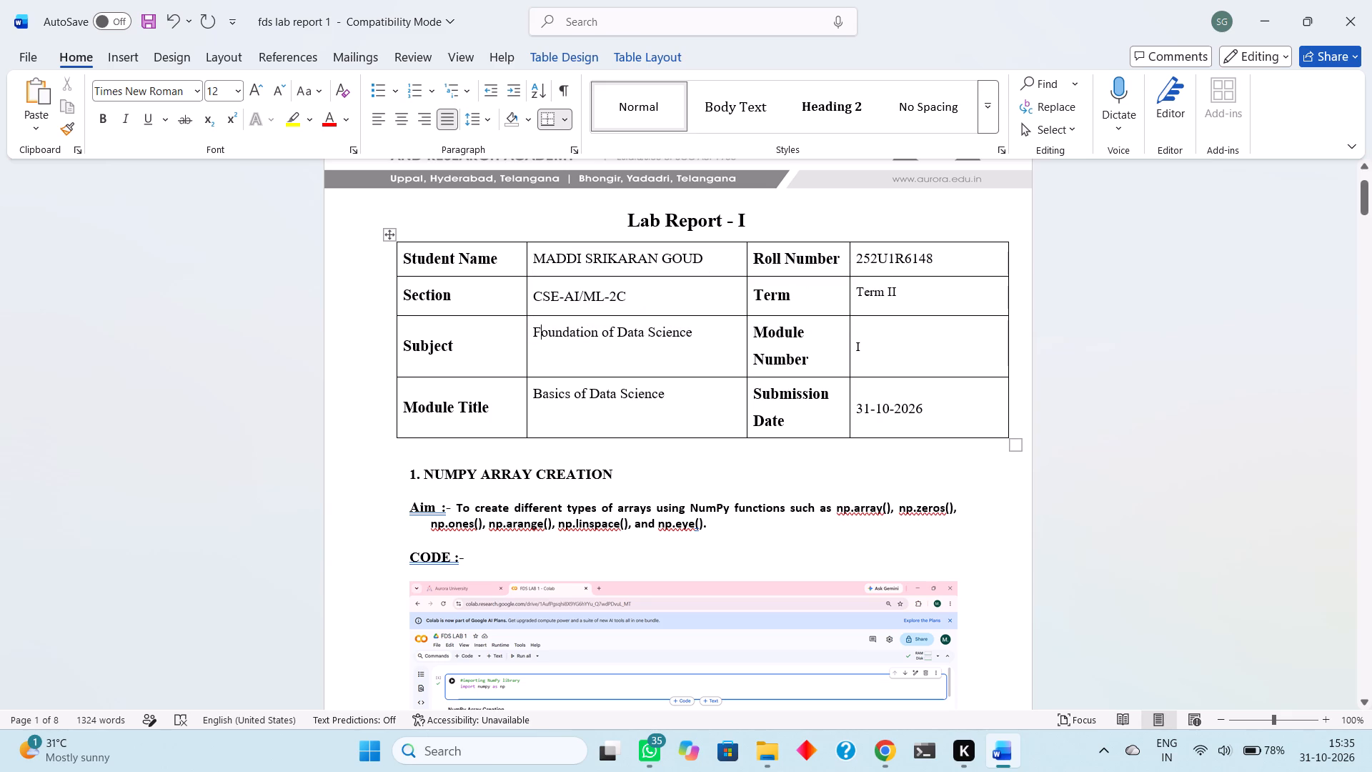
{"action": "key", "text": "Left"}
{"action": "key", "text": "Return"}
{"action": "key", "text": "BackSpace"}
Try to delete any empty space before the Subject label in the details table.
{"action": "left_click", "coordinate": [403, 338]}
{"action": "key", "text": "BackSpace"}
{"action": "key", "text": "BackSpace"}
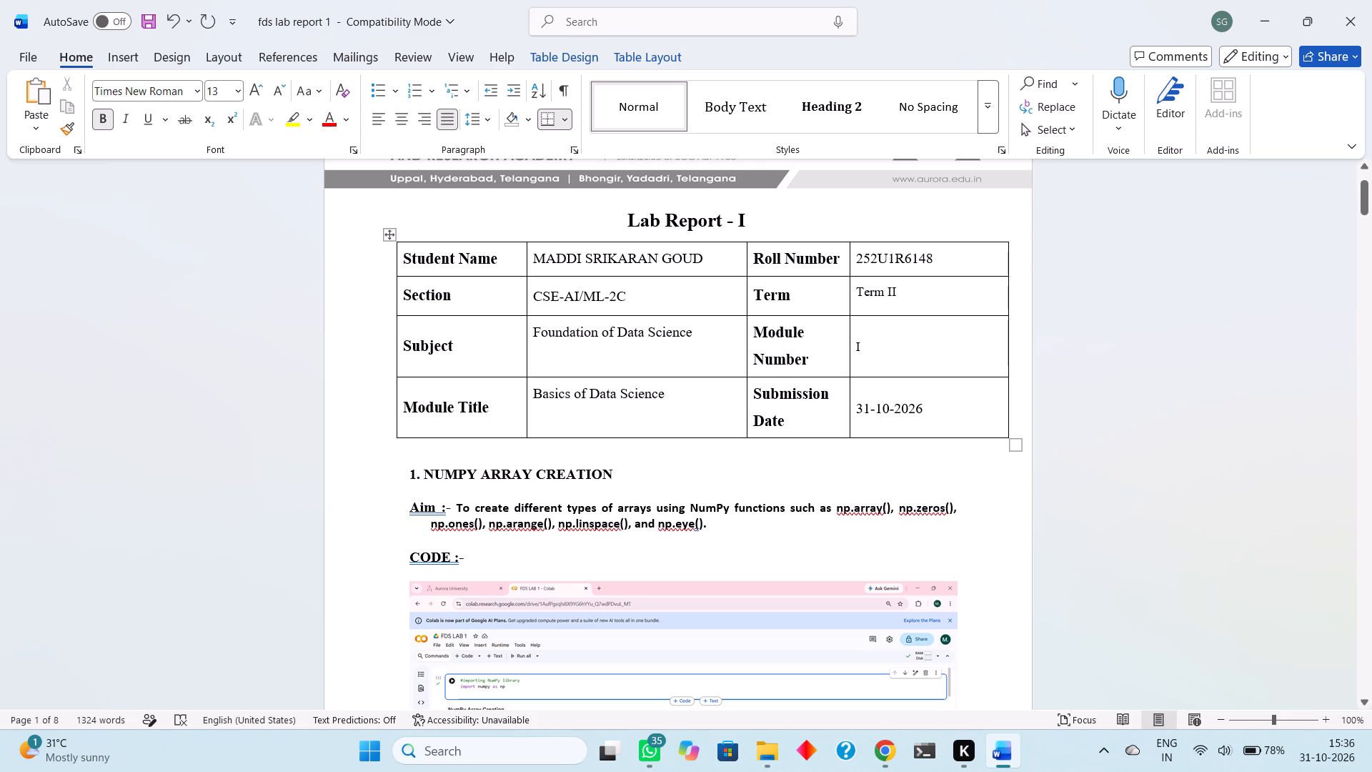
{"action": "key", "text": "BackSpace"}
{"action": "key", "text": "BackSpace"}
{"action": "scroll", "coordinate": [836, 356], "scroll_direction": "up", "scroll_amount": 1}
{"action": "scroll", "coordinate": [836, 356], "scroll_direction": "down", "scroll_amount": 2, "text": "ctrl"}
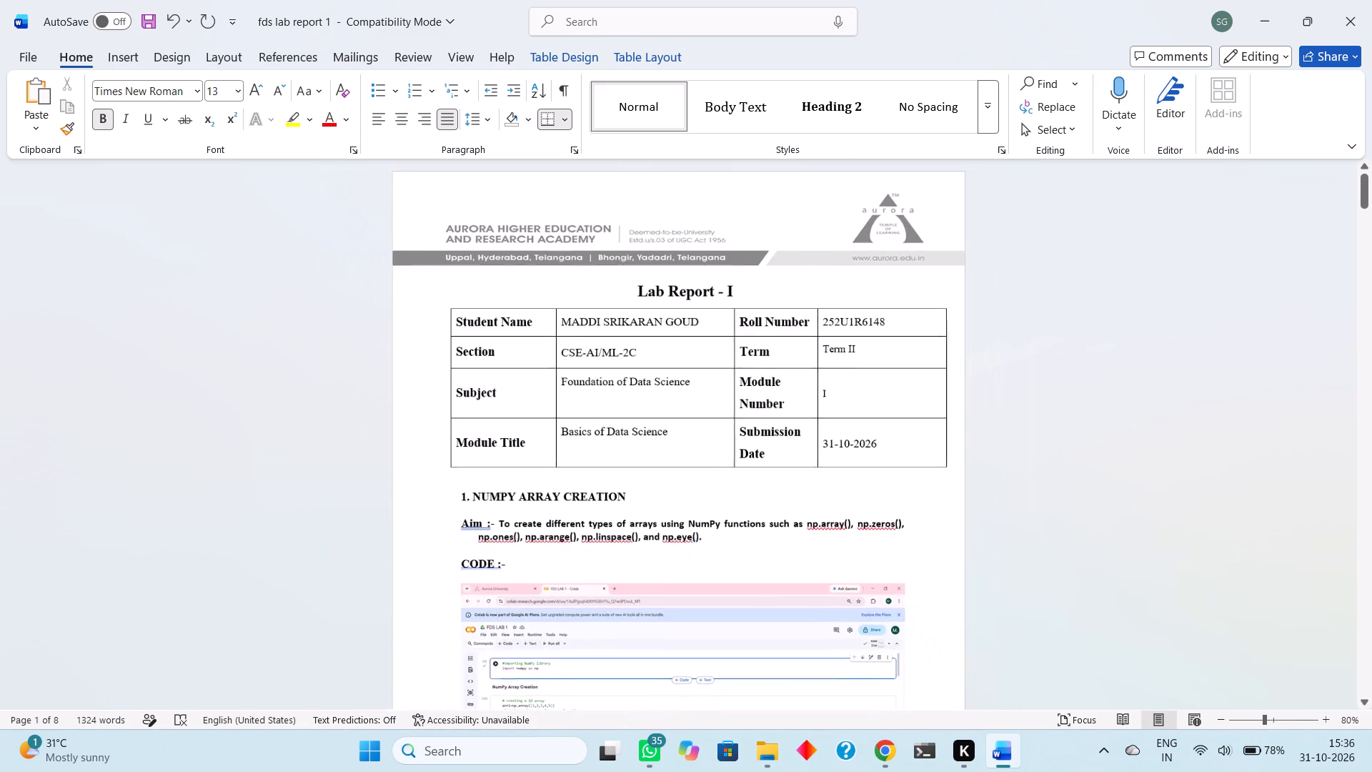
Widen the third column of the student details table at the second column's expense, fitting "Module Number" and "Submission Date" on one line.
{"action": "scroll", "coordinate": [836, 356], "scroll_direction": "up", "scroll_amount": 1, "text": "ctrl"}
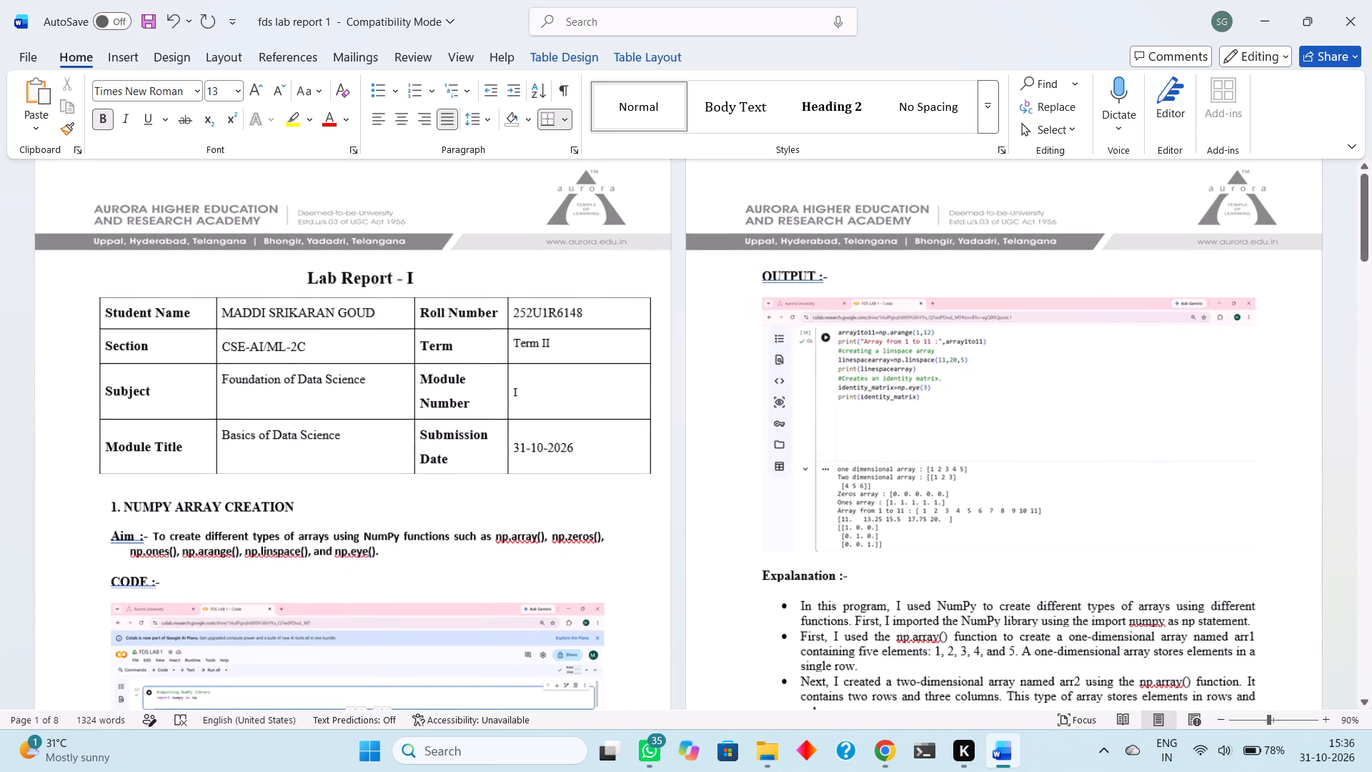
{"action": "scroll", "coordinate": [836, 356], "scroll_direction": "up", "scroll_amount": 3, "text": "ctrl"}
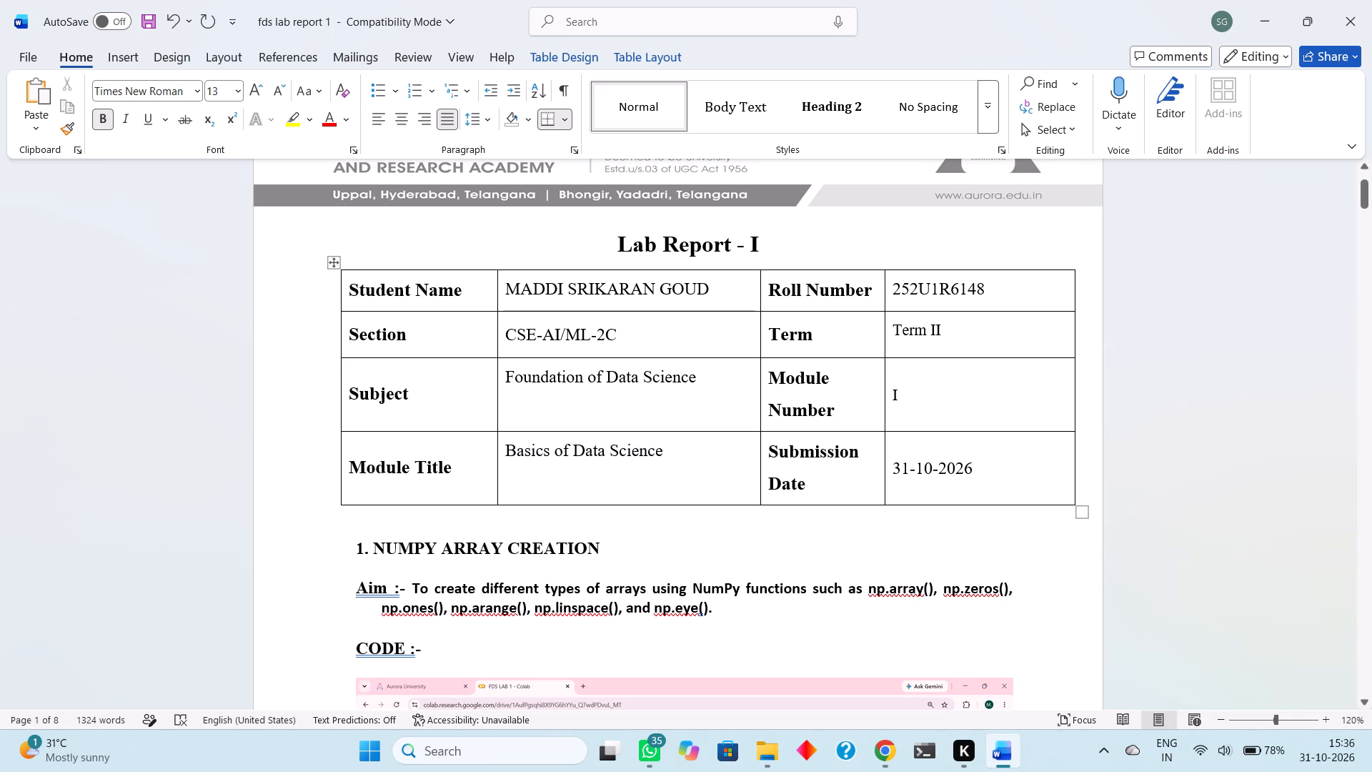
{"action": "left_click_drag", "start_coordinate": [758, 388], "coordinate": [731, 392]}
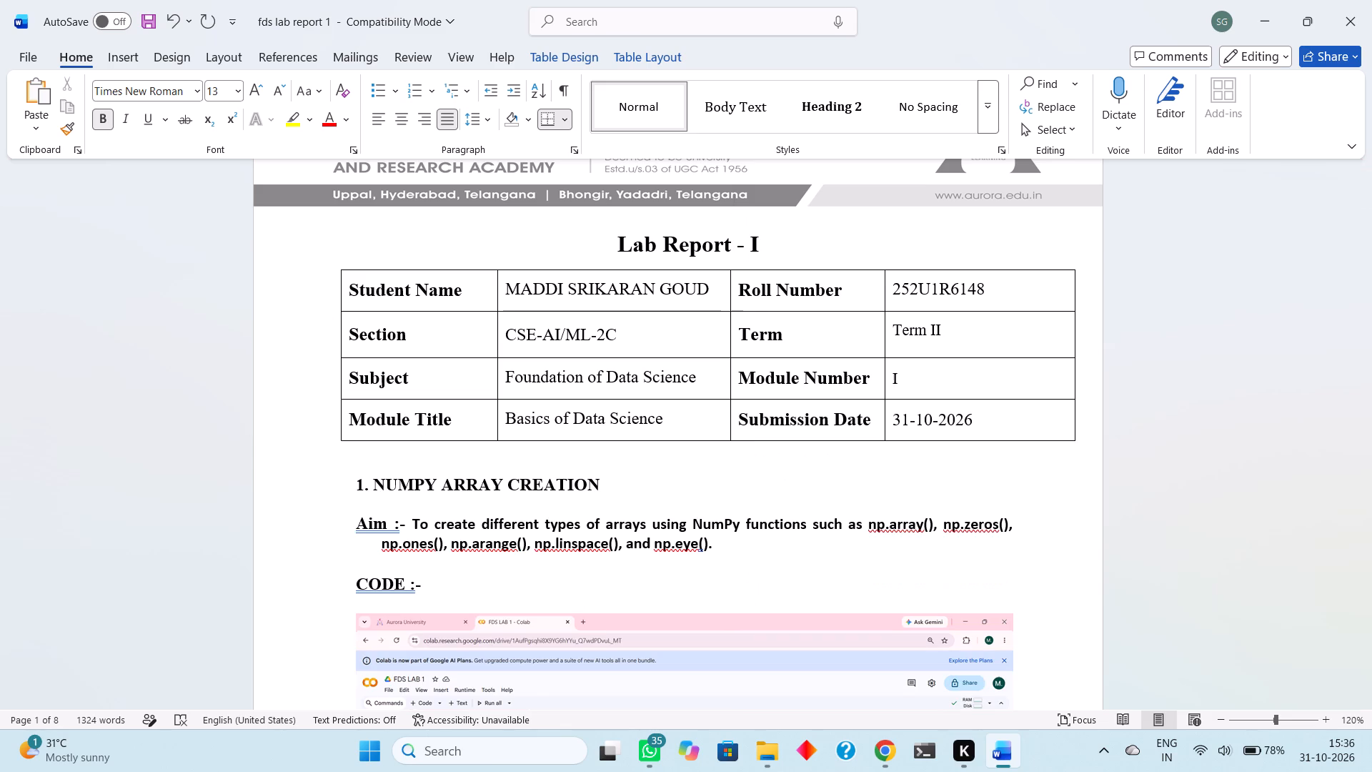
{"action": "left_click", "coordinate": [722, 459]}
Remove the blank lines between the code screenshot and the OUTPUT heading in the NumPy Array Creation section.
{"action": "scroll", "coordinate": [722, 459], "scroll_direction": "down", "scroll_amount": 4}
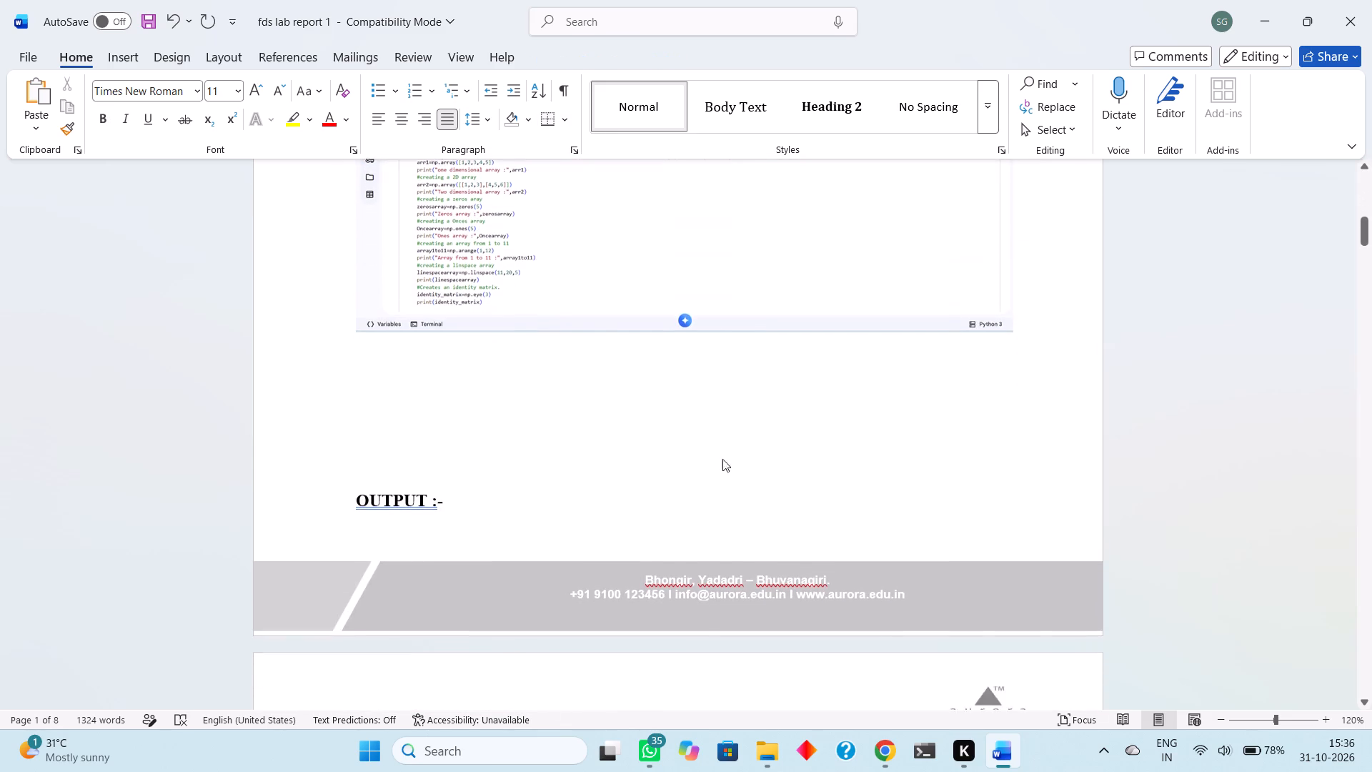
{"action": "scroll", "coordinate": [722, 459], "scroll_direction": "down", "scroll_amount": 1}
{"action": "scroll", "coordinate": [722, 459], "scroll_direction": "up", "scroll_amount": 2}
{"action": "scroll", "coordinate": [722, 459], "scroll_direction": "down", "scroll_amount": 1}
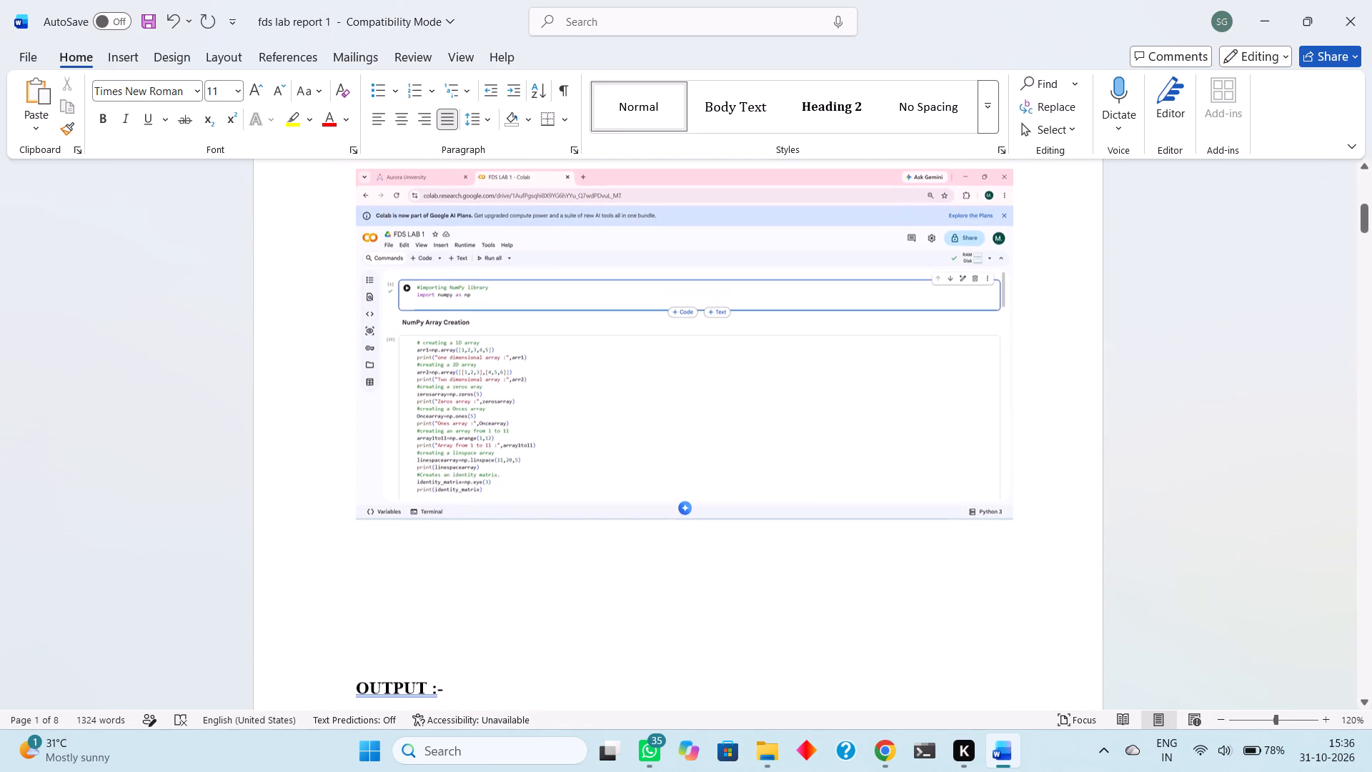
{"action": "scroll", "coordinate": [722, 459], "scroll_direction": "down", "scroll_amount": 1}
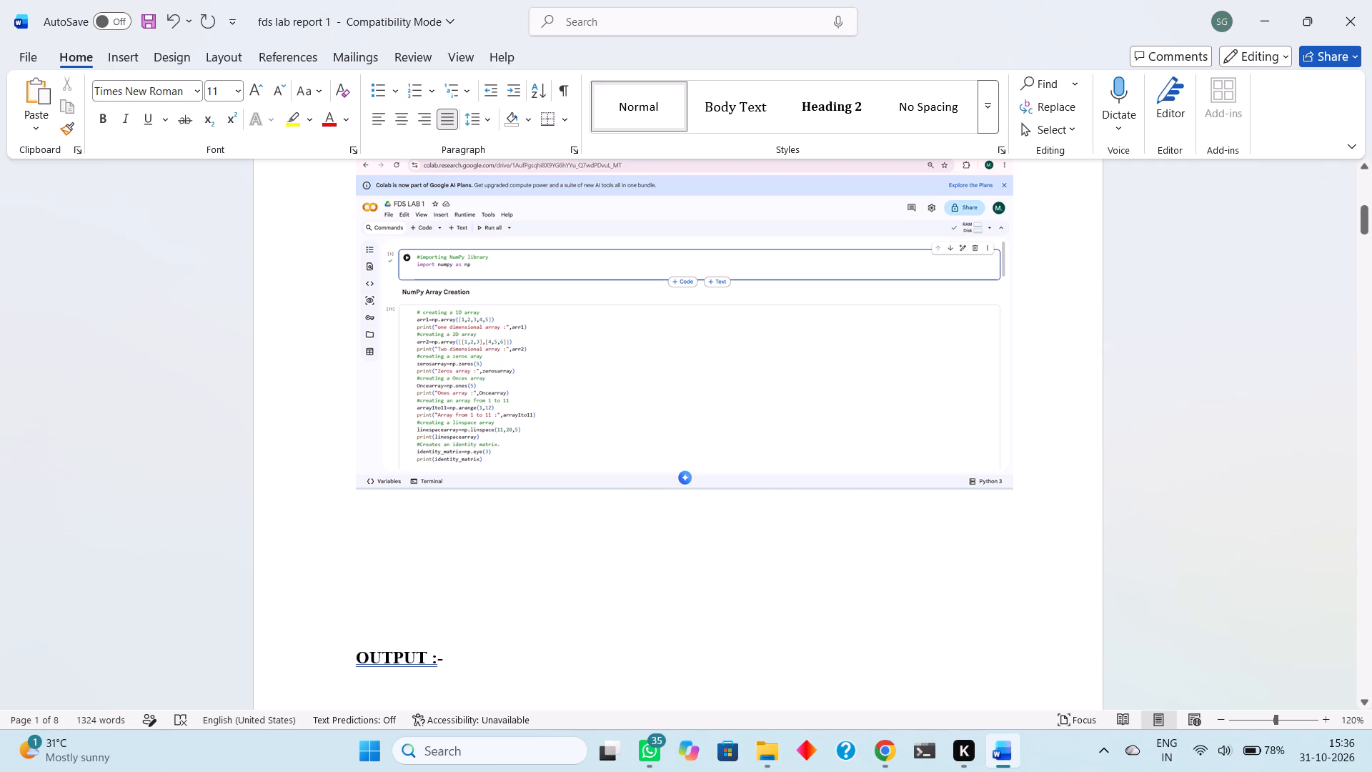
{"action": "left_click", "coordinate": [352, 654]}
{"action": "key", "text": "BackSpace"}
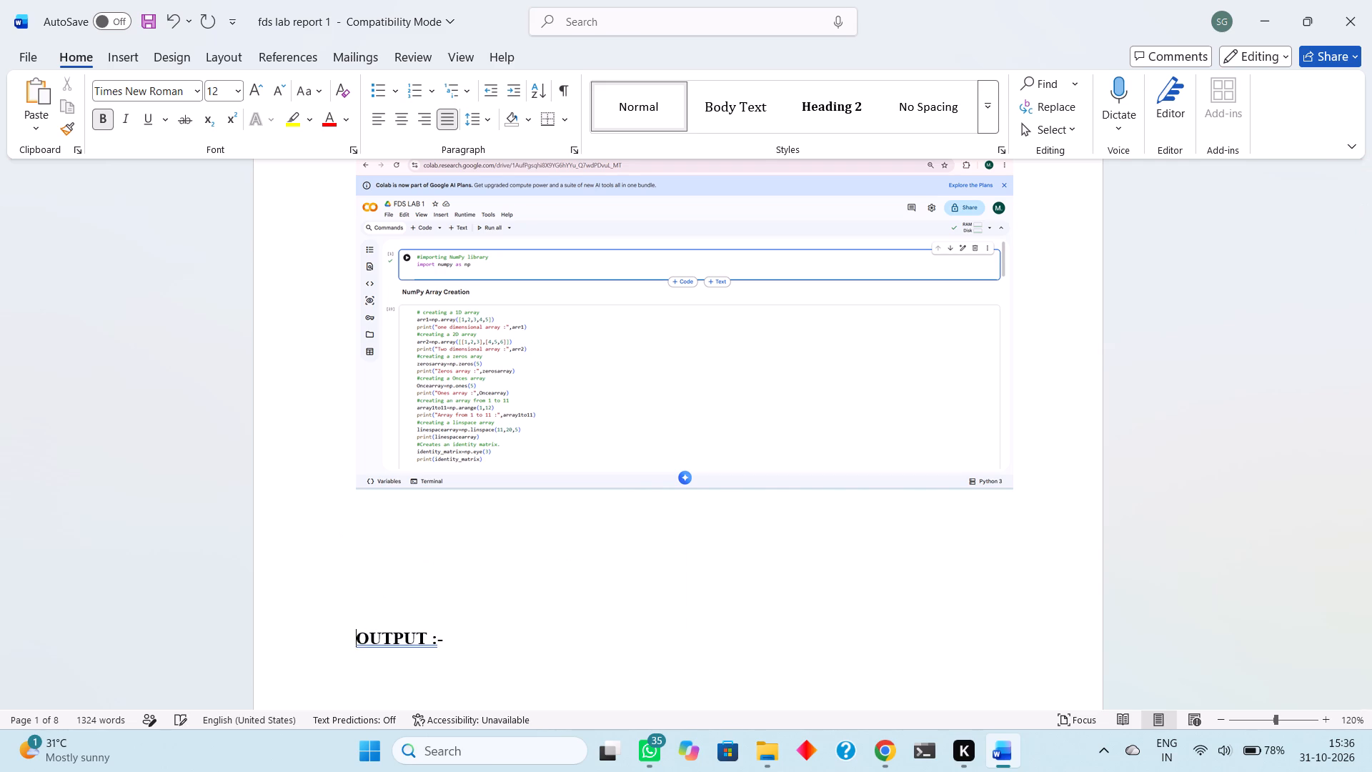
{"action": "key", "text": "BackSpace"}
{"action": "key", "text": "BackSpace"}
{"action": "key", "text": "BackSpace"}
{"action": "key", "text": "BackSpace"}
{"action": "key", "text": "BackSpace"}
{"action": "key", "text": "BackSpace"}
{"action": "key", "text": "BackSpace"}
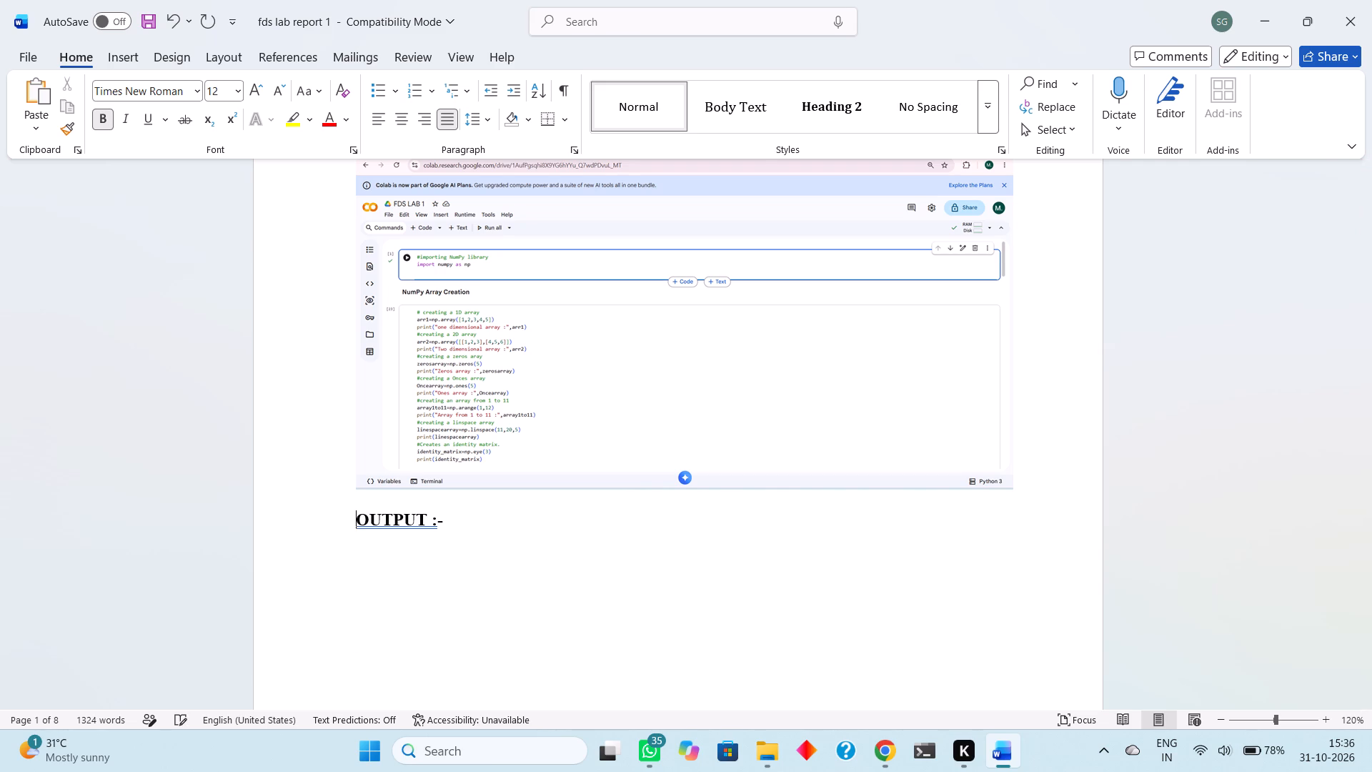
Insert blank lines before the OUTPUT heading of the NumPy Array Creation section, moving it to the top of page 2 above its screenshot.
{"action": "scroll", "coordinate": [352, 654], "scroll_direction": "up", "scroll_amount": 1}
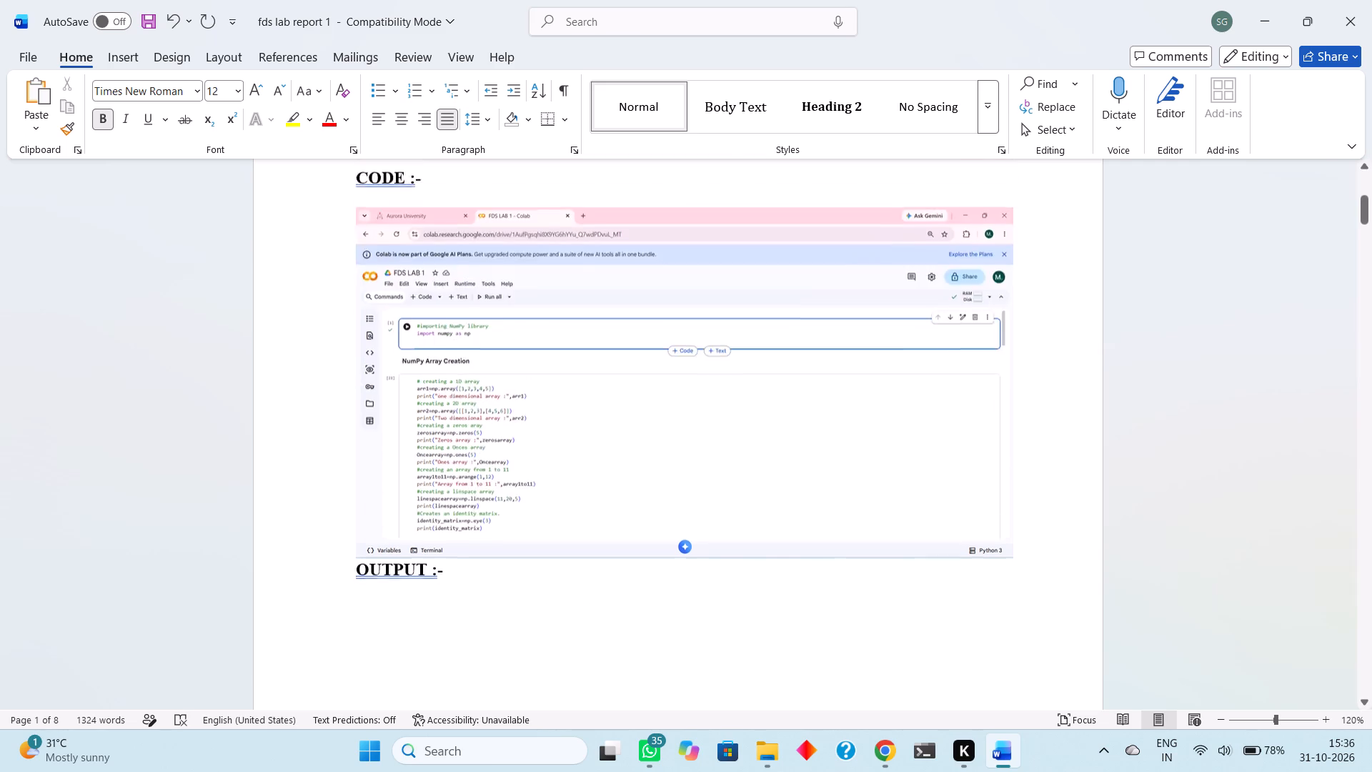
{"action": "scroll", "coordinate": [352, 654], "scroll_direction": "up", "scroll_amount": 1}
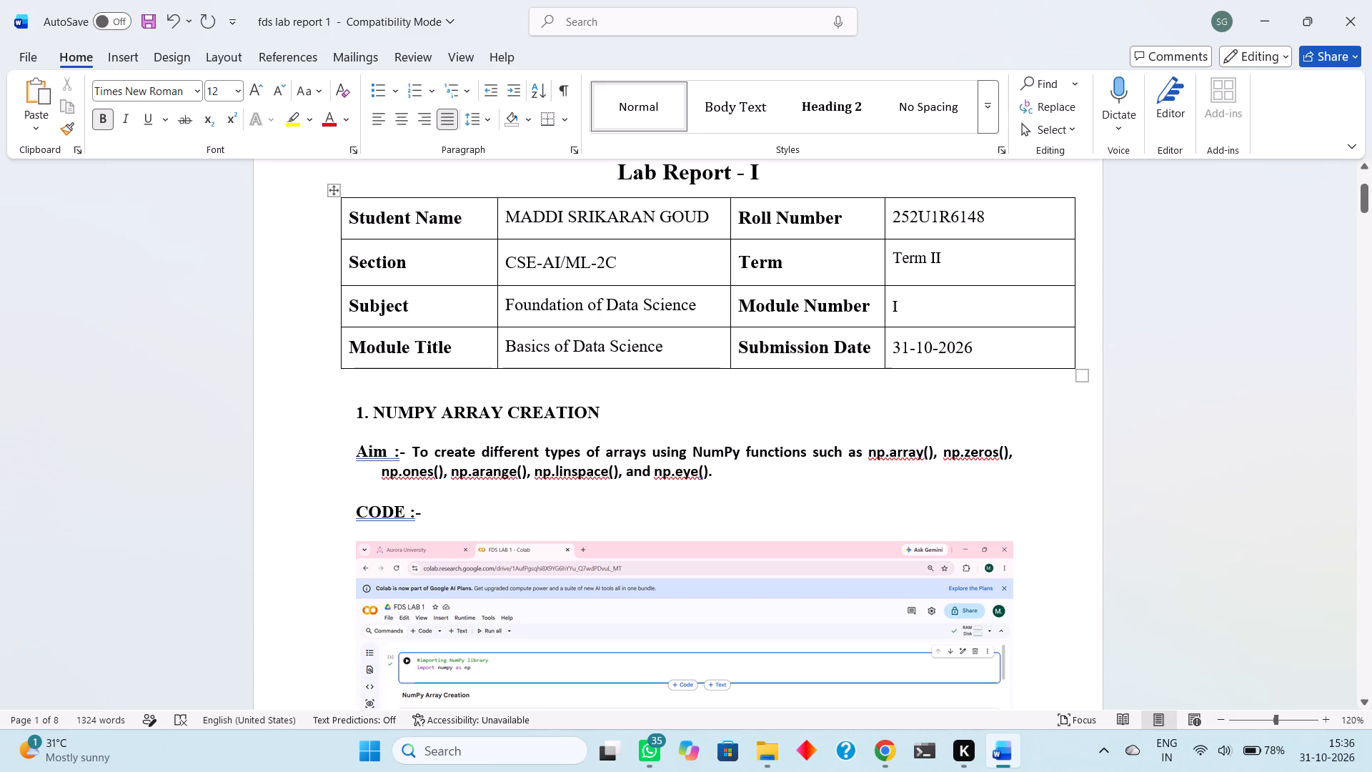
{"action": "scroll", "coordinate": [718, 387], "scroll_direction": "down", "scroll_amount": 3}
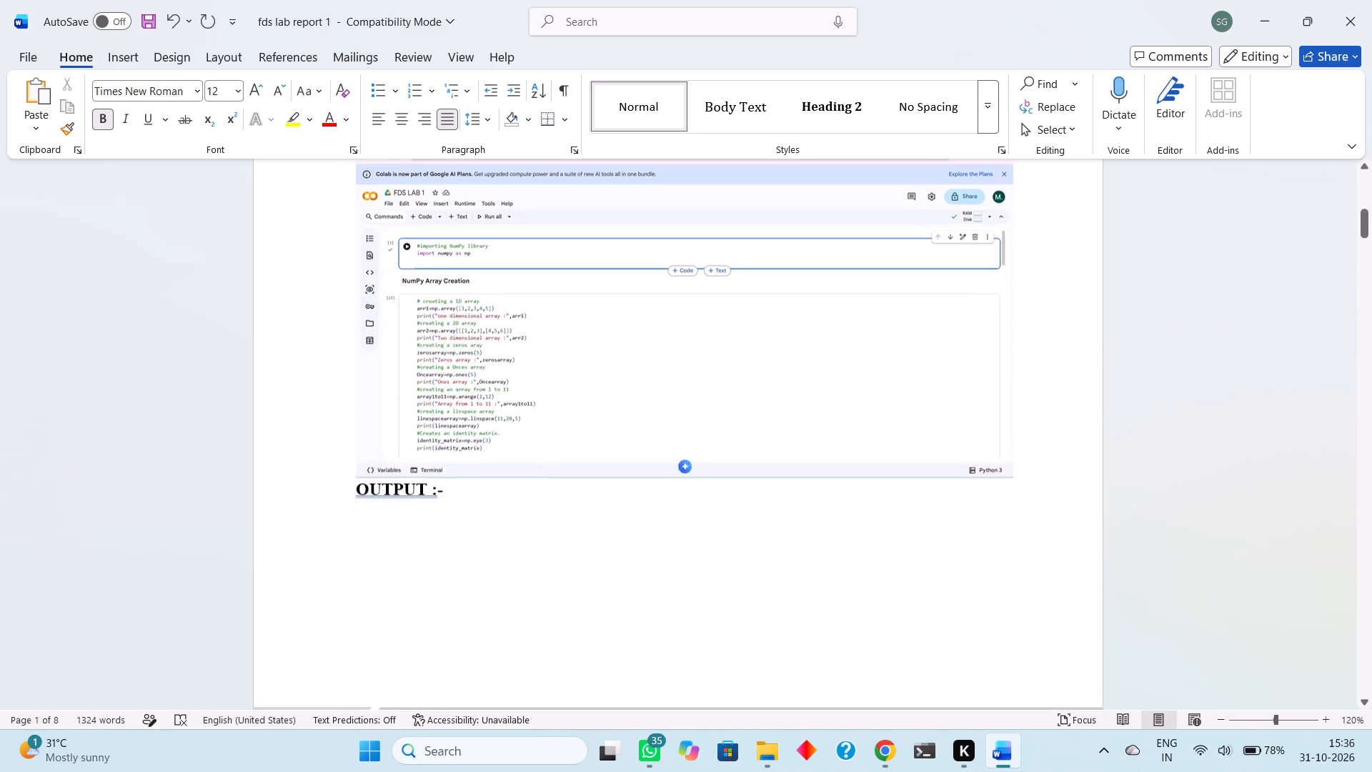
{"action": "scroll", "coordinate": [718, 387], "scroll_direction": "down", "scroll_amount": 3}
{"action": "scroll", "coordinate": [718, 387], "scroll_direction": "up", "scroll_amount": 2}
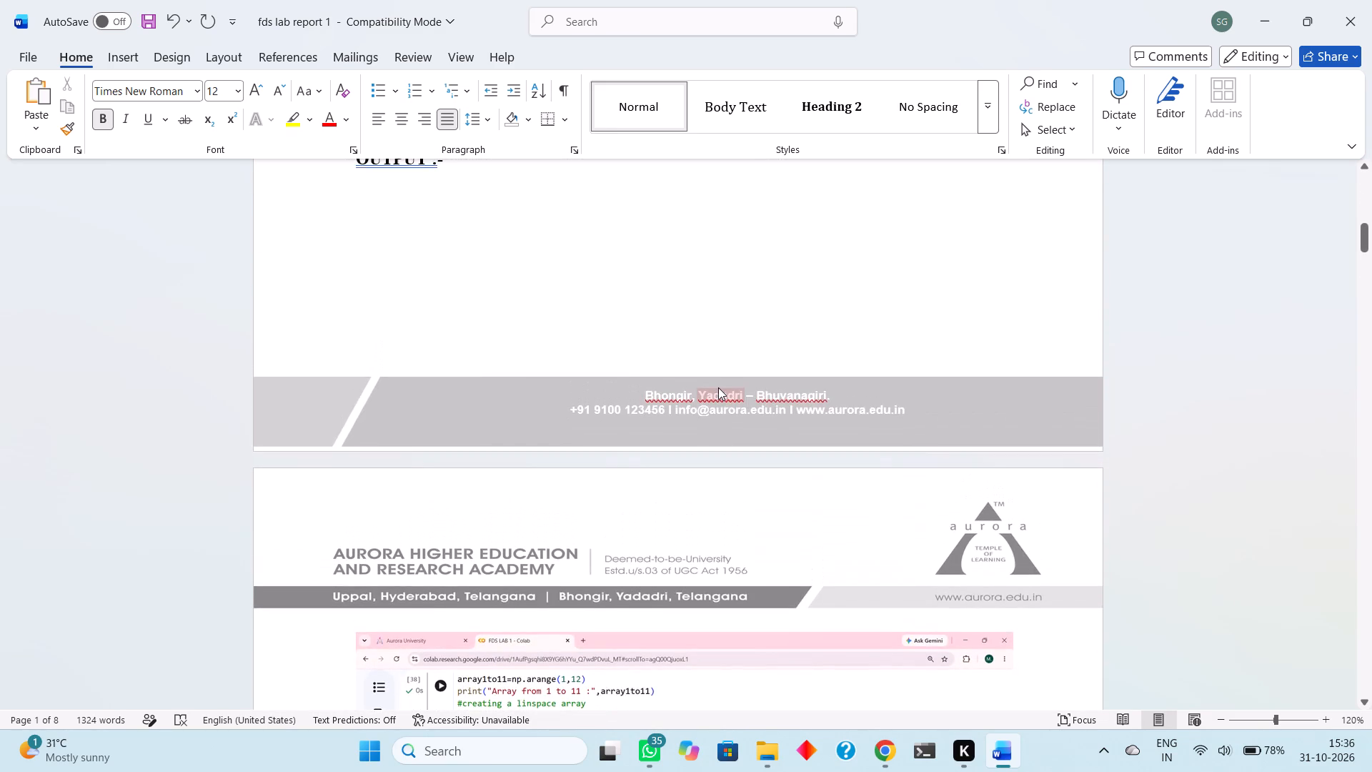
{"action": "scroll", "coordinate": [718, 387], "scroll_direction": "down", "scroll_amount": 1}
{"action": "scroll", "coordinate": [718, 387], "scroll_direction": "up", "scroll_amount": 2}
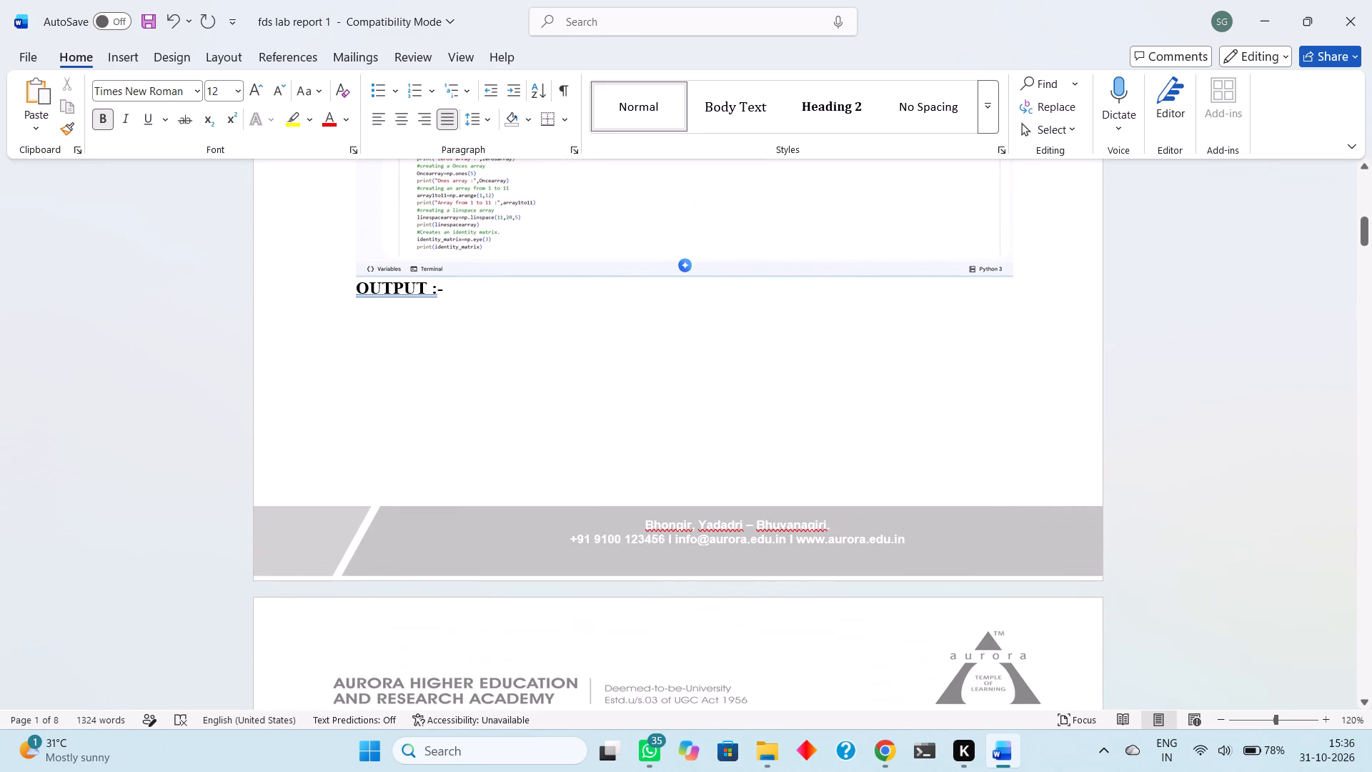
{"action": "key", "text": "Return"}
{"action": "key", "text": "Return"}
{"action": "key", "text": "Return"}
{"action": "key", "text": "Return"}
{"action": "key", "text": "Return"}
{"action": "key", "text": "Return"}
{"action": "key", "text": "Return"}
{"action": "key", "text": "Return"}
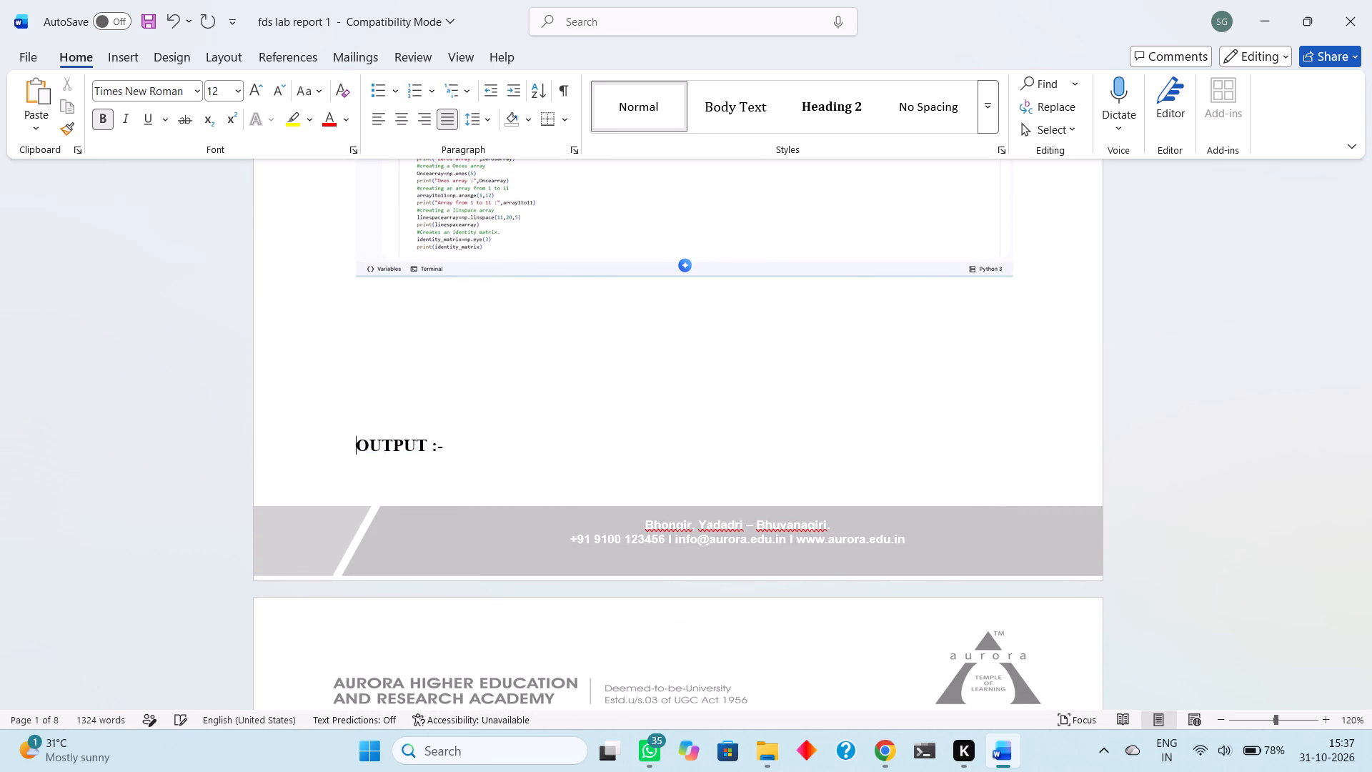
{"action": "key", "text": "Return"}
{"action": "key", "text": "Return"}
{"action": "key", "text": "Return"}
Review the layout of the report's remaining pages, from the first output through to the Google Colab link.
{"action": "scroll", "coordinate": [698, 387], "scroll_direction": "down", "scroll_amount": 1}
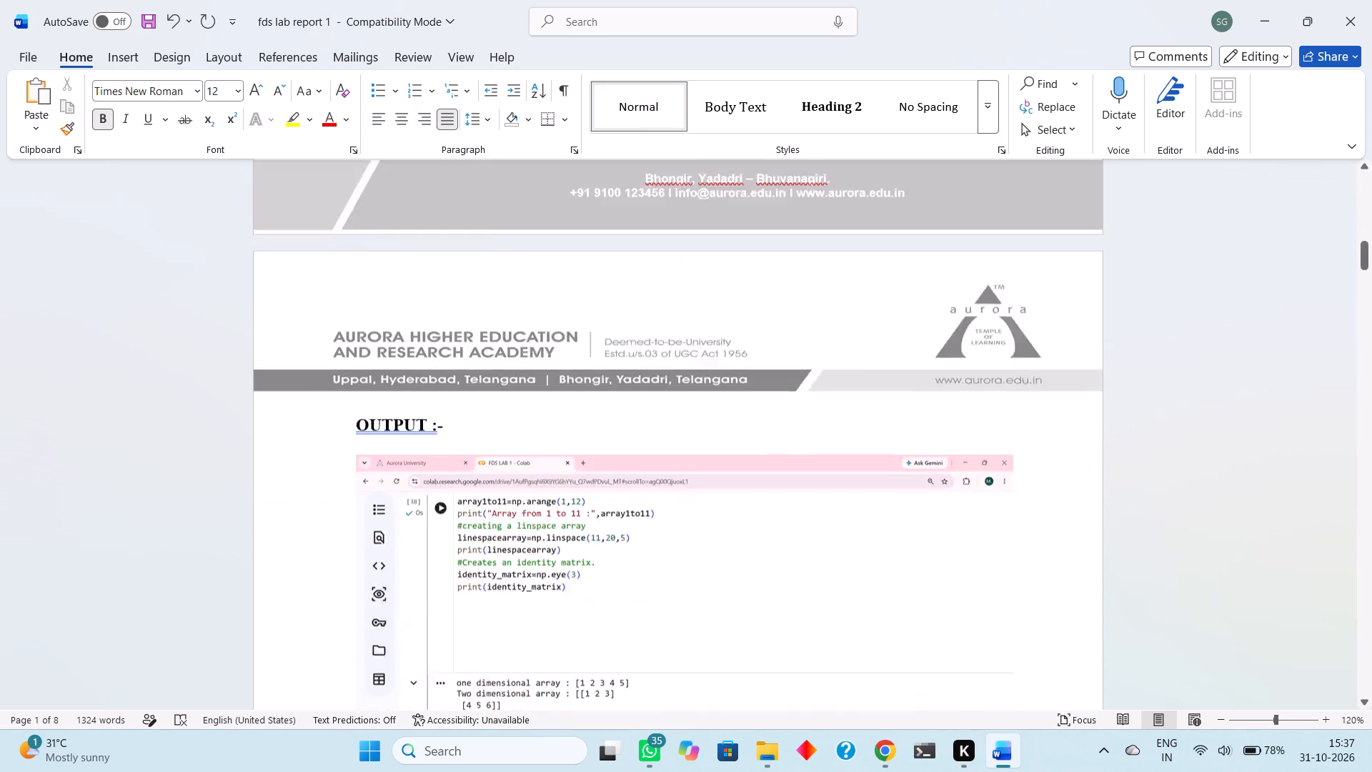
{"action": "scroll", "coordinate": [698, 387], "scroll_direction": "down", "scroll_amount": 4}
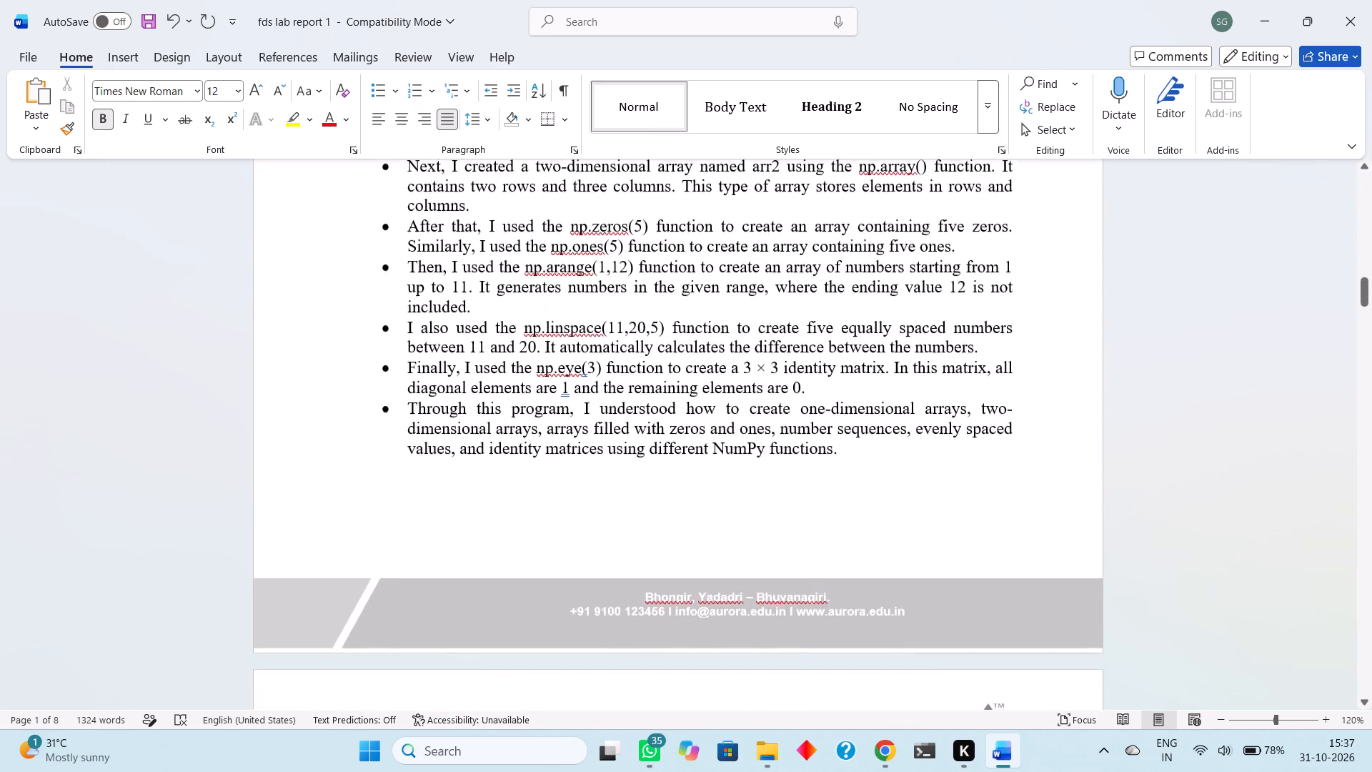
{"action": "scroll", "coordinate": [698, 387], "scroll_direction": "down", "scroll_amount": 4}
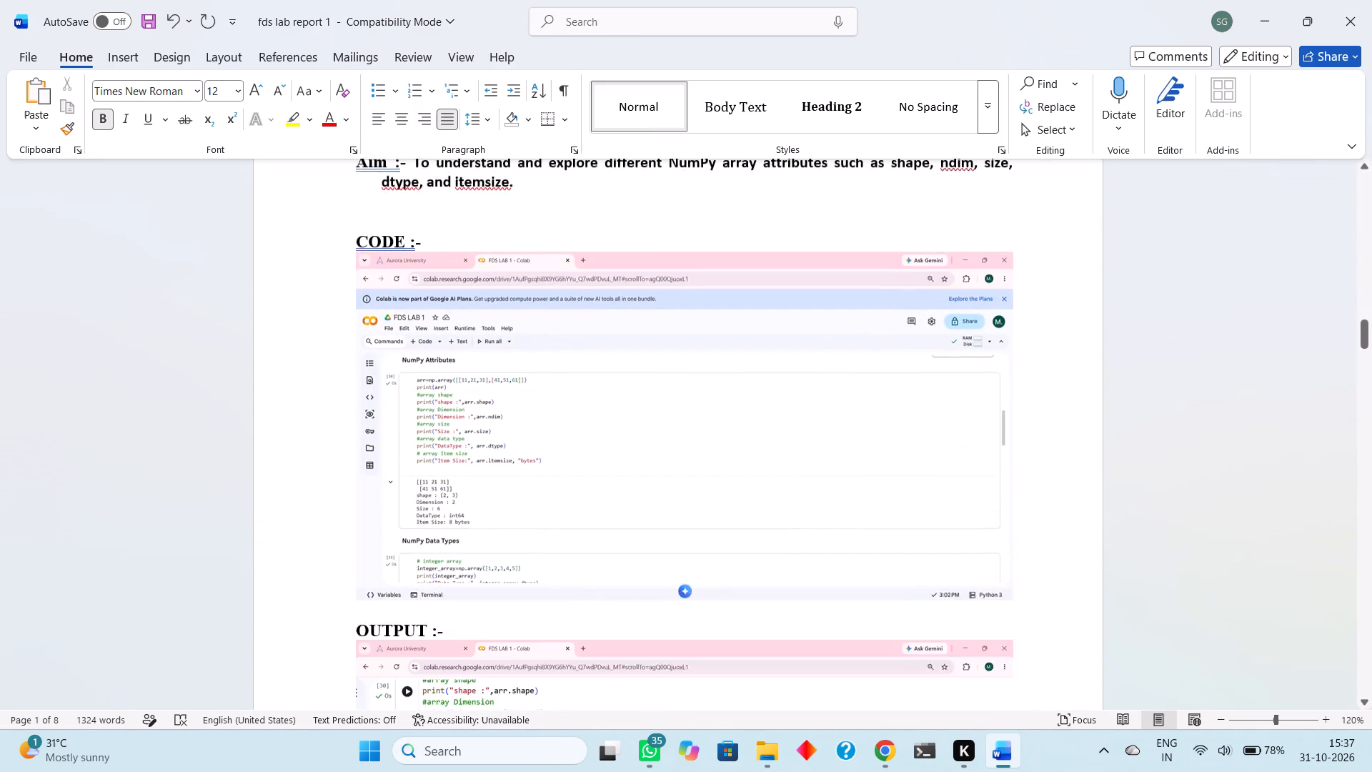
{"action": "scroll", "coordinate": [698, 387], "scroll_direction": "down", "scroll_amount": 3}
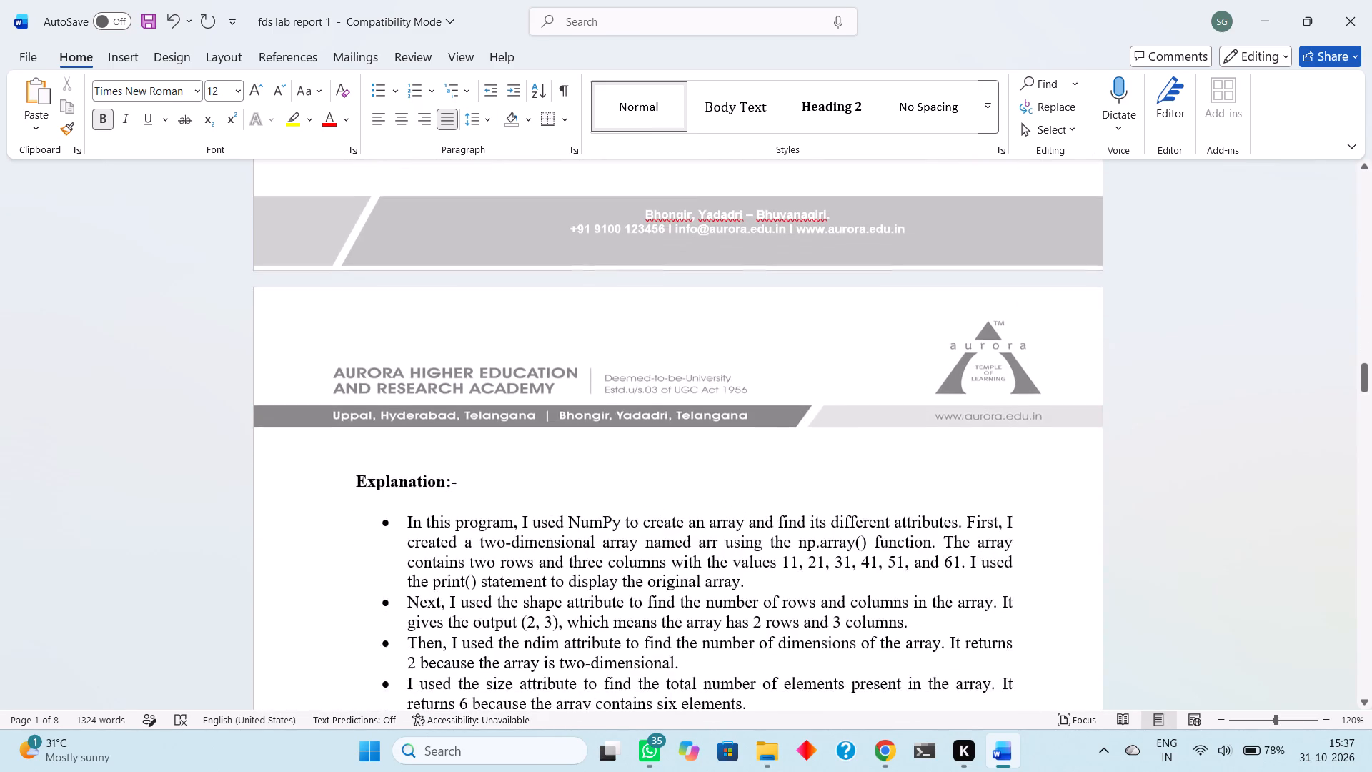
{"action": "scroll", "coordinate": [698, 387], "scroll_direction": "down", "scroll_amount": 3}
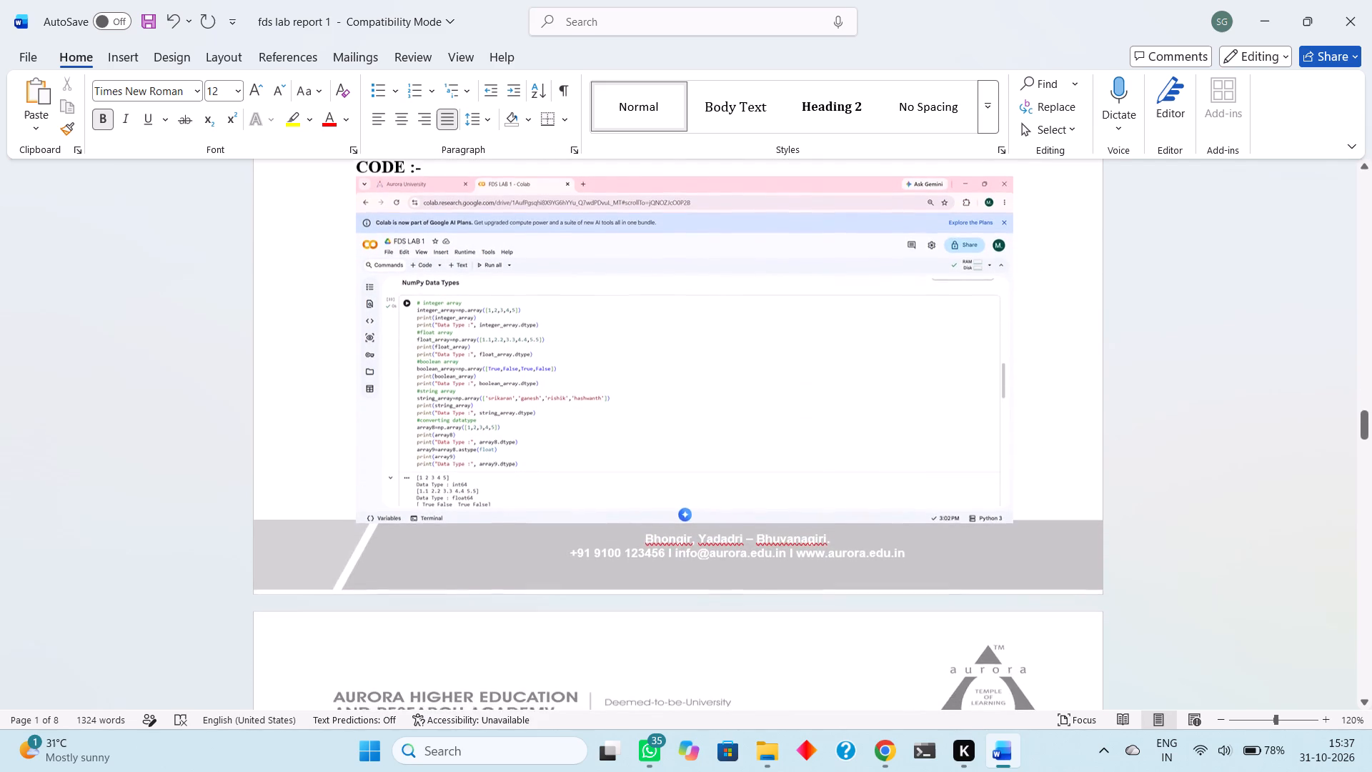
{"action": "scroll", "coordinate": [698, 387], "scroll_direction": "down", "scroll_amount": 7}
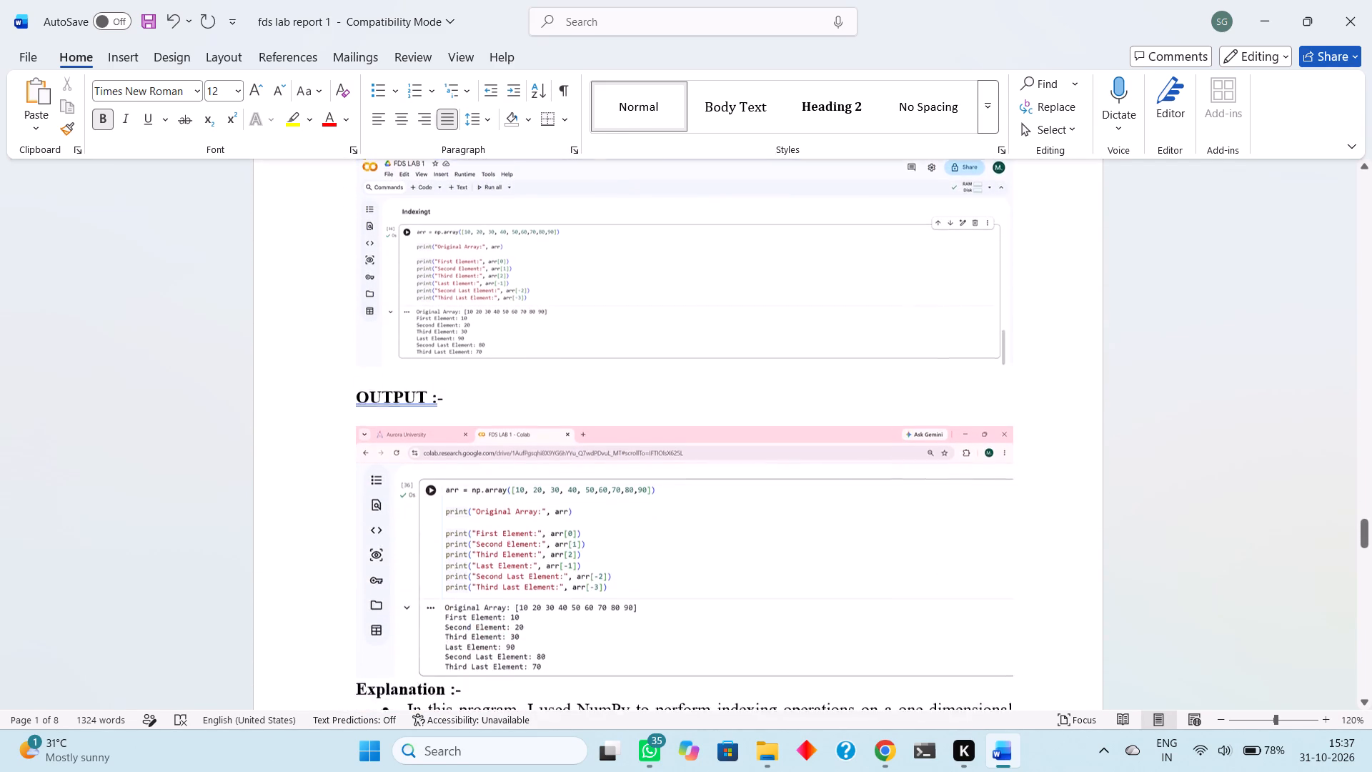
{"action": "scroll", "coordinate": [698, 387], "scroll_direction": "down", "scroll_amount": 2}
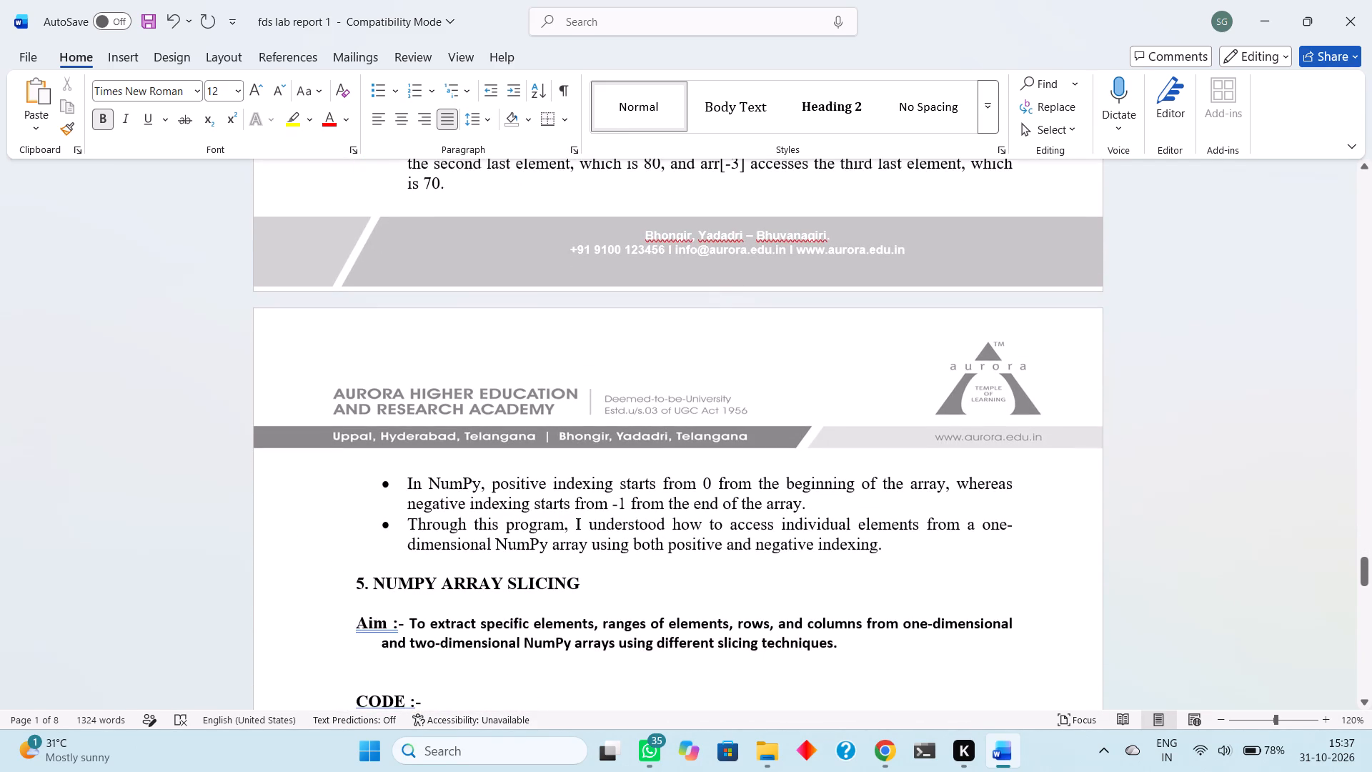
{"action": "scroll", "coordinate": [698, 387], "scroll_direction": "down", "scroll_amount": 3}
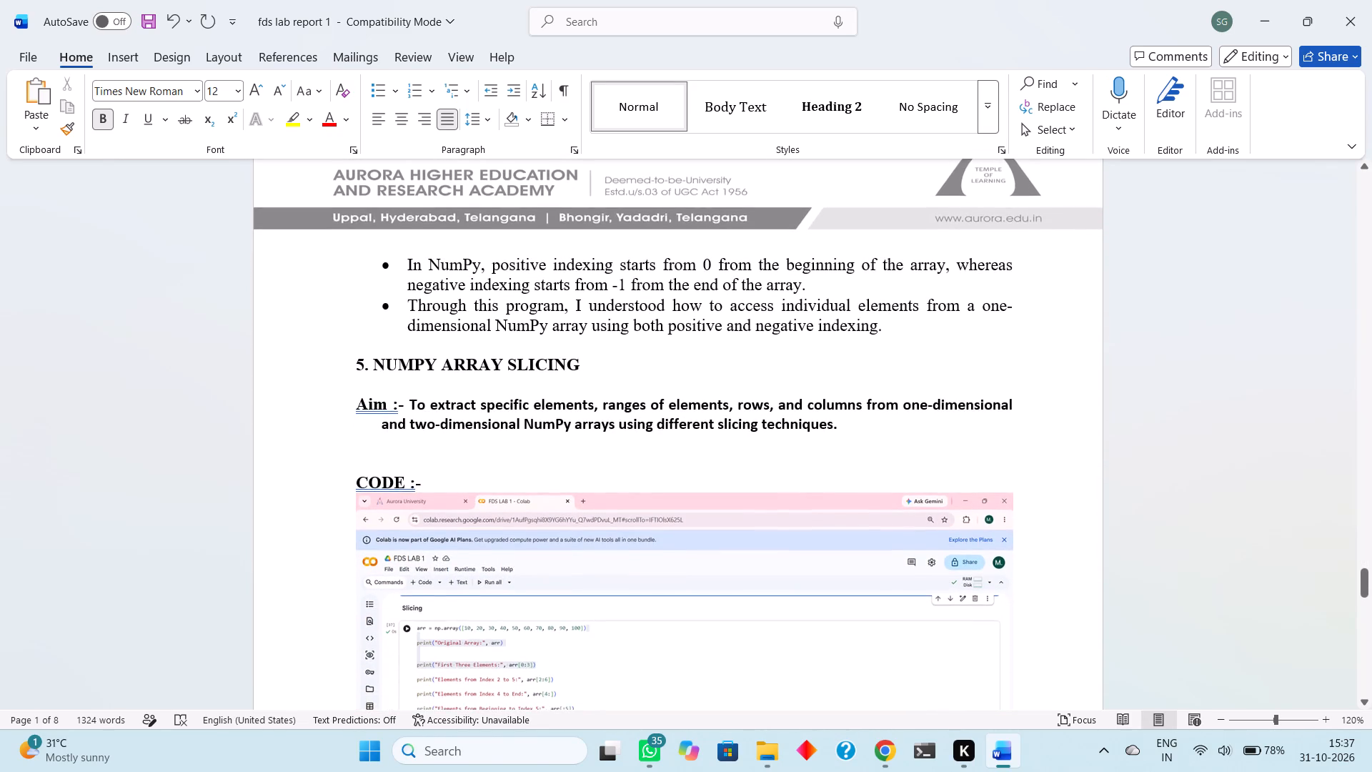
{"action": "scroll", "coordinate": [698, 387], "scroll_direction": "down", "scroll_amount": 4}
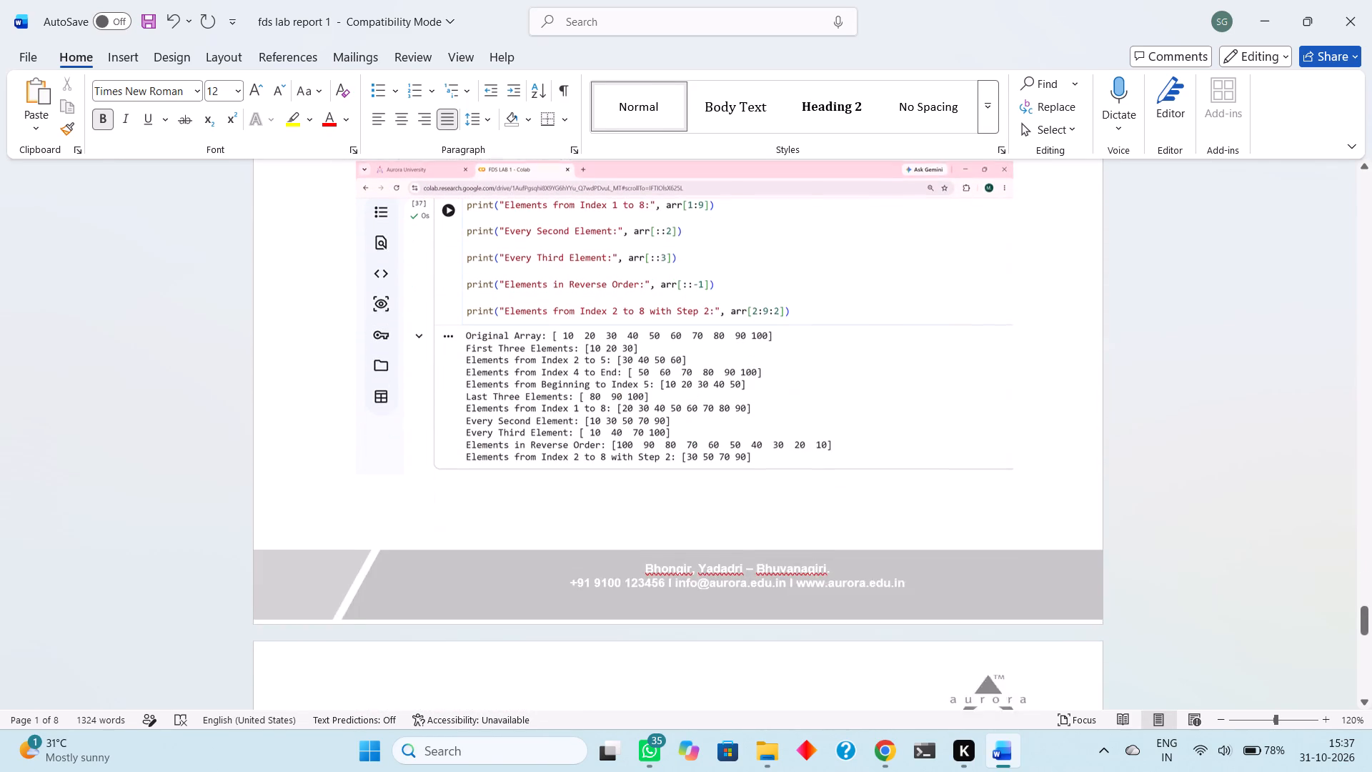
{"action": "scroll", "coordinate": [698, 387], "scroll_direction": "down", "scroll_amount": 3}
{"action": "scroll", "coordinate": [698, 387], "scroll_direction": "up", "scroll_amount": 3}
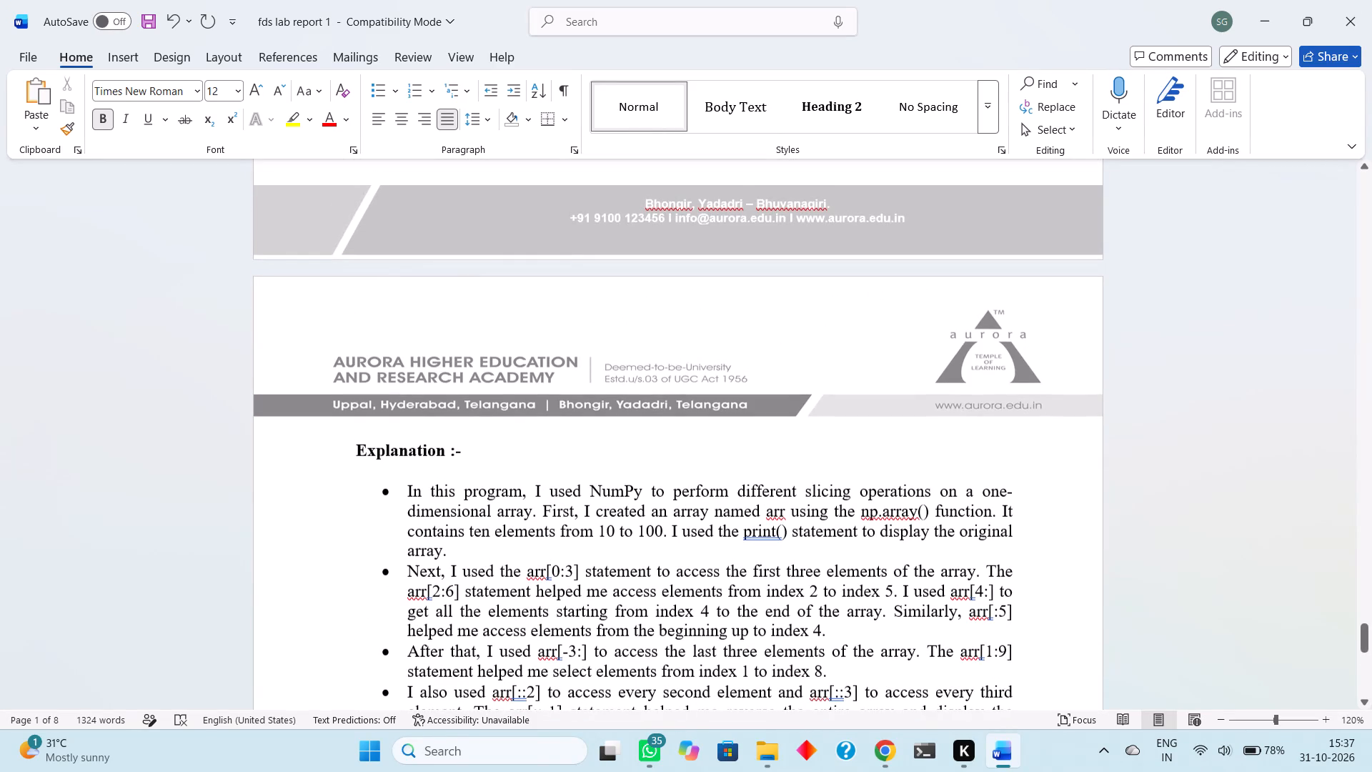
{"action": "scroll", "coordinate": [717, 575], "scroll_direction": "down", "scroll_amount": 1}
{"action": "scroll", "coordinate": [626, 530], "scroll_direction": "up", "scroll_amount": 1}
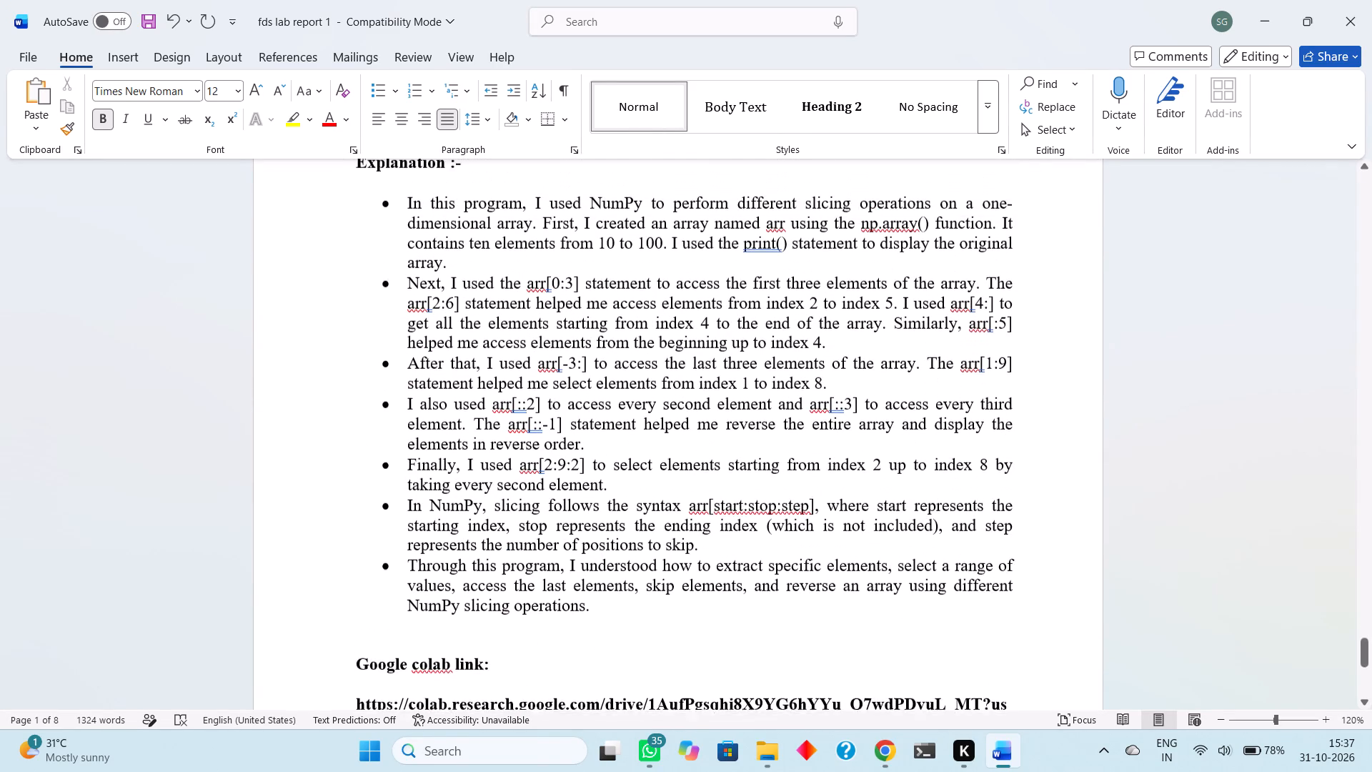
Set the font size of all the Explanation bullets in the NumPy Array Slicing section to 11.
{"action": "scroll", "coordinate": [626, 530], "scroll_direction": "up", "scroll_amount": 1}
{"action": "left_click_drag", "start_coordinate": [596, 654], "coordinate": [464, 409]}
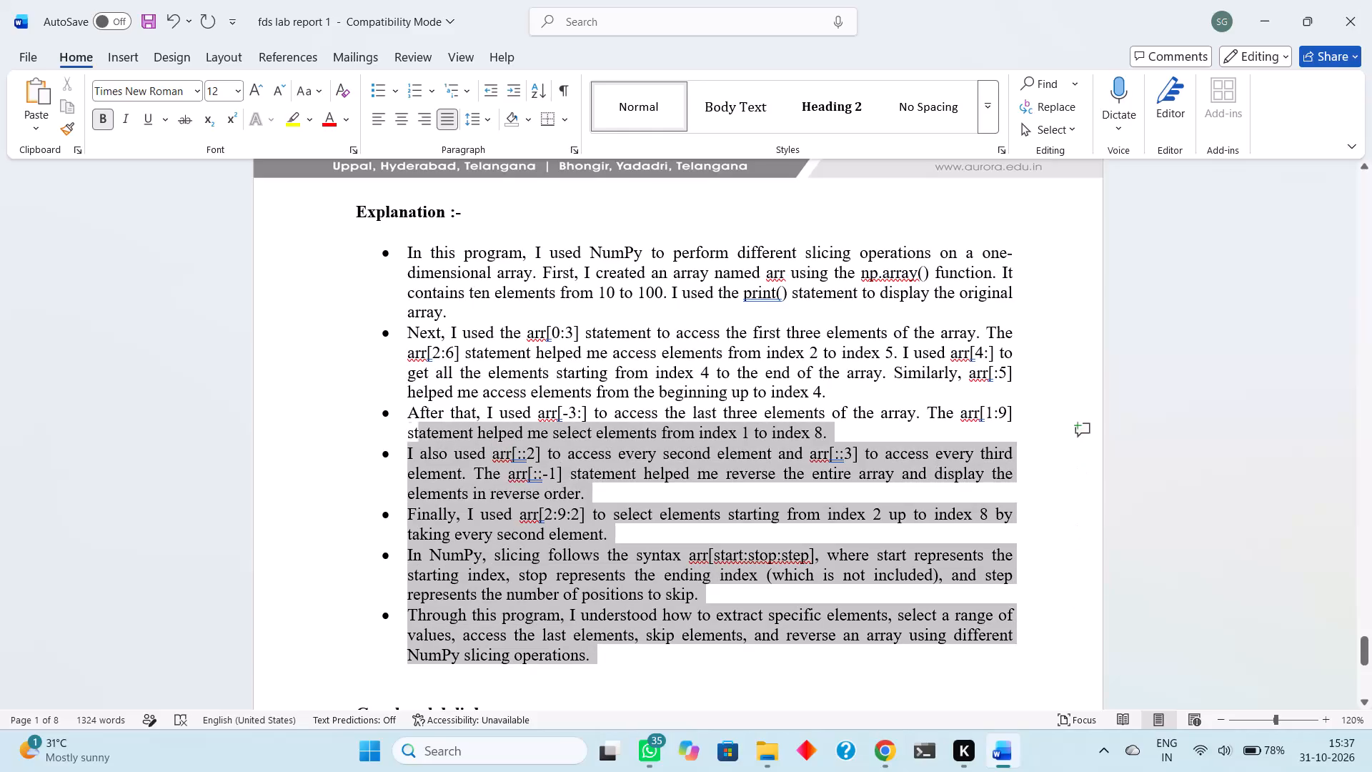
{"action": "left_click_drag", "start_coordinate": [464, 409], "coordinate": [389, 251]}
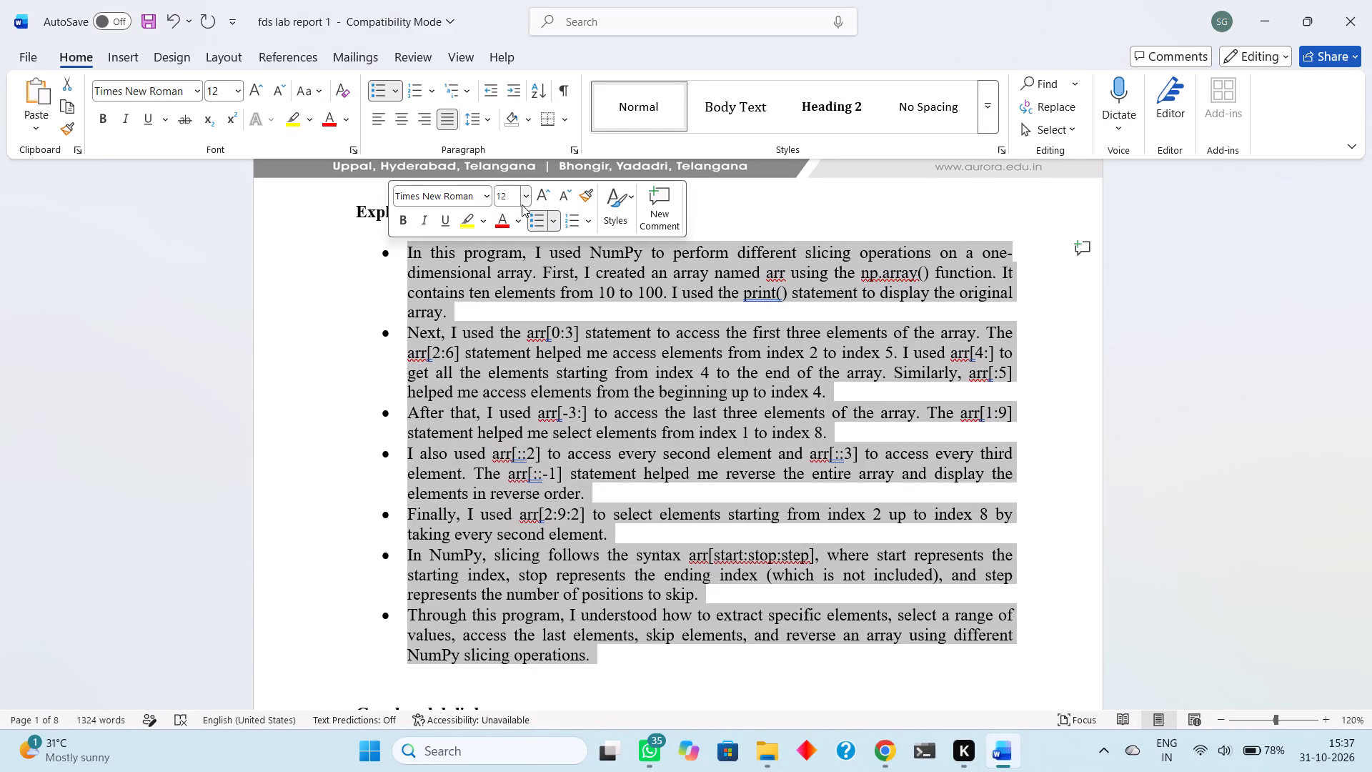
{"action": "left_click", "coordinate": [525, 203]}
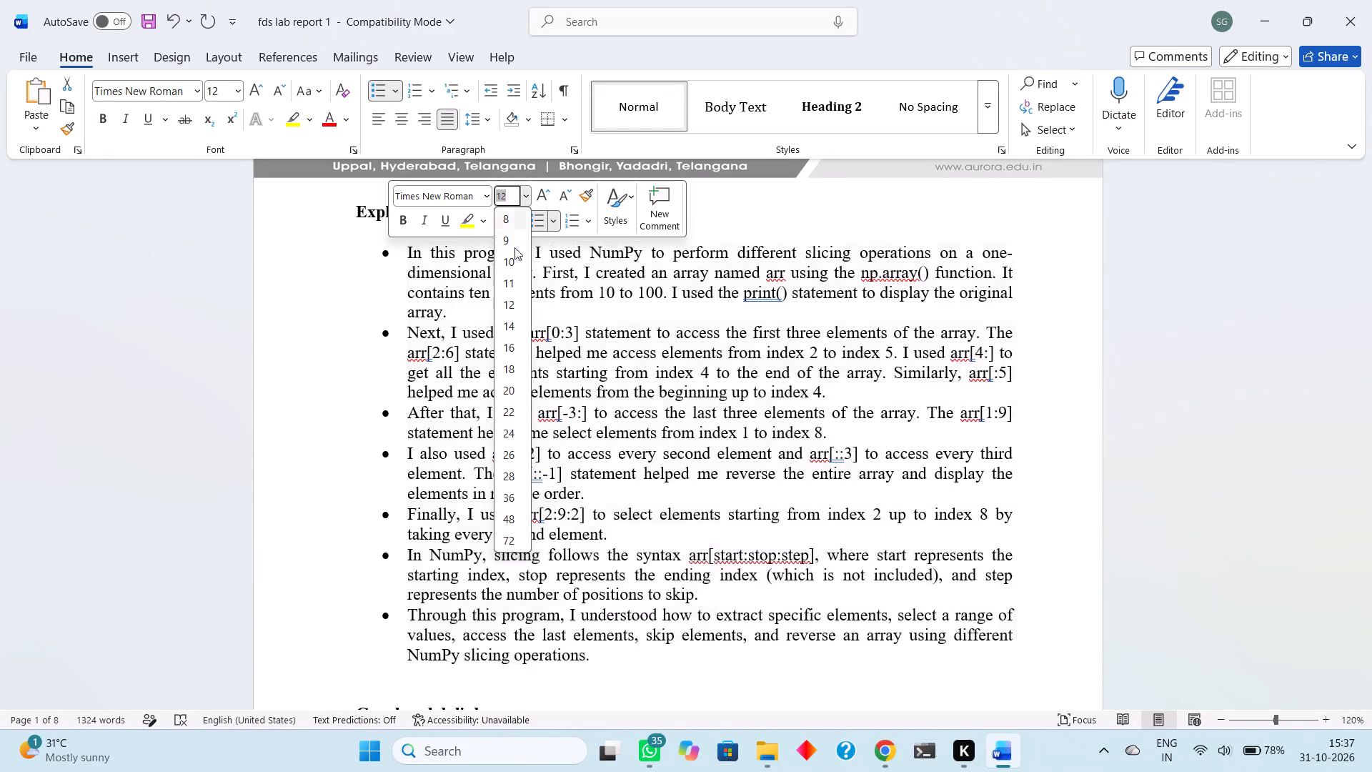
{"action": "left_click", "coordinate": [512, 292]}
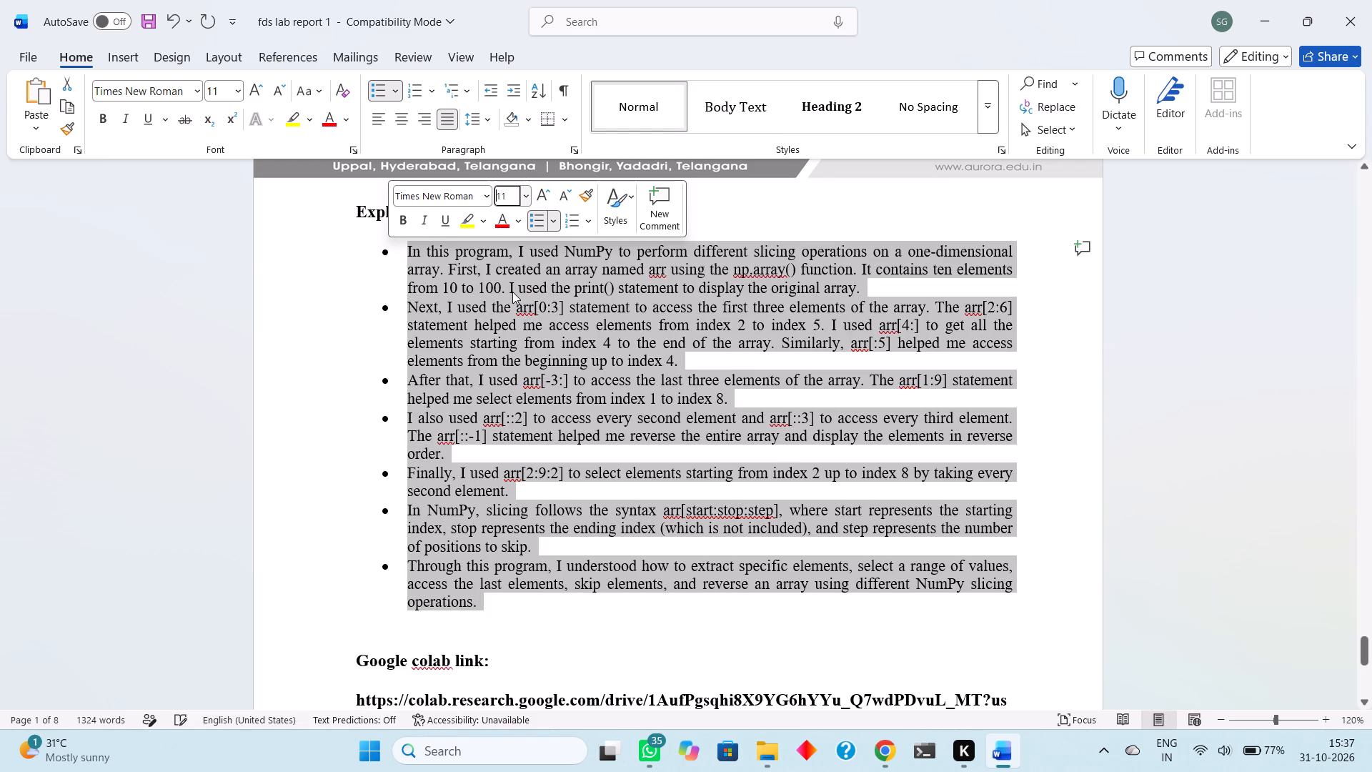
{"action": "left_click", "coordinate": [346, 385]}
Set the font size of all the Explanation bullets in the NumPy Array Indexing section to 11.
{"action": "scroll", "coordinate": [346, 385], "scroll_direction": "up", "scroll_amount": 2}
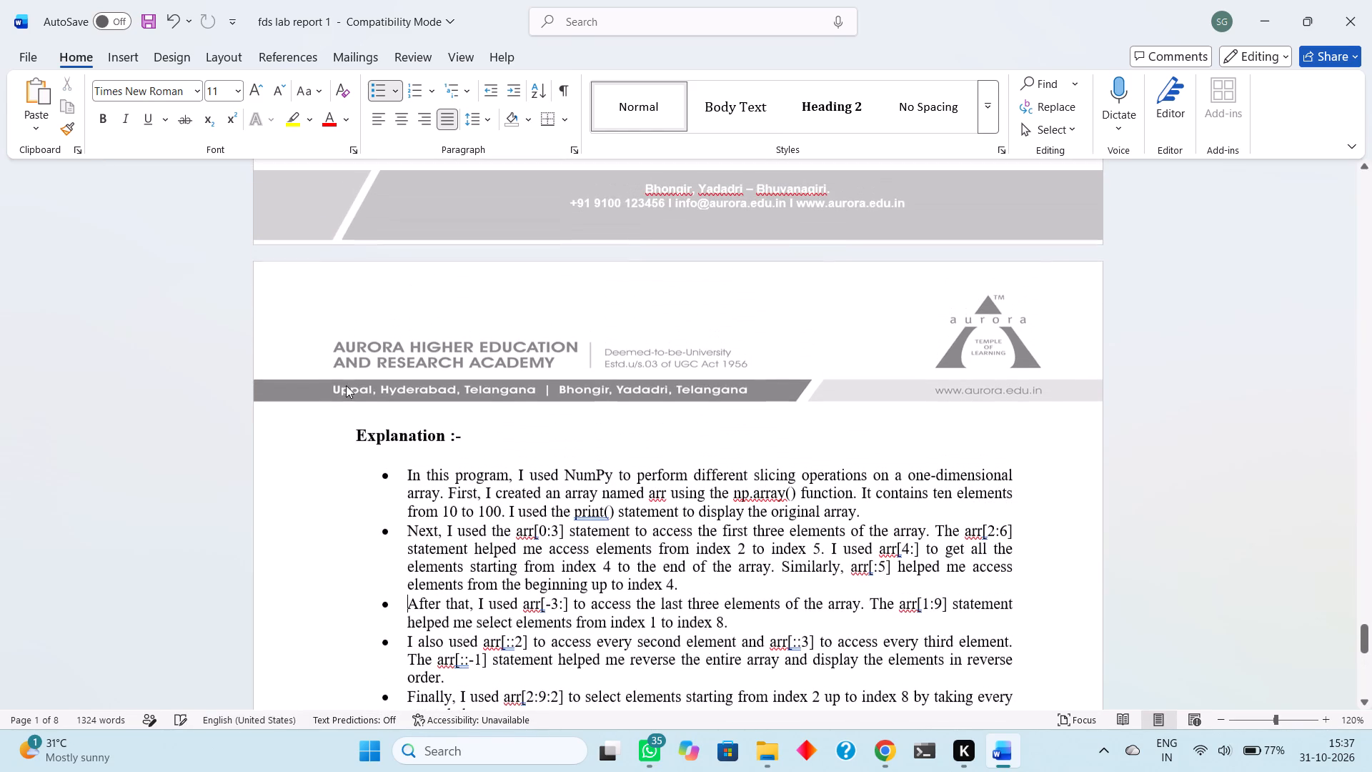
{"action": "scroll", "coordinate": [346, 385], "scroll_direction": "up", "scroll_amount": 2}
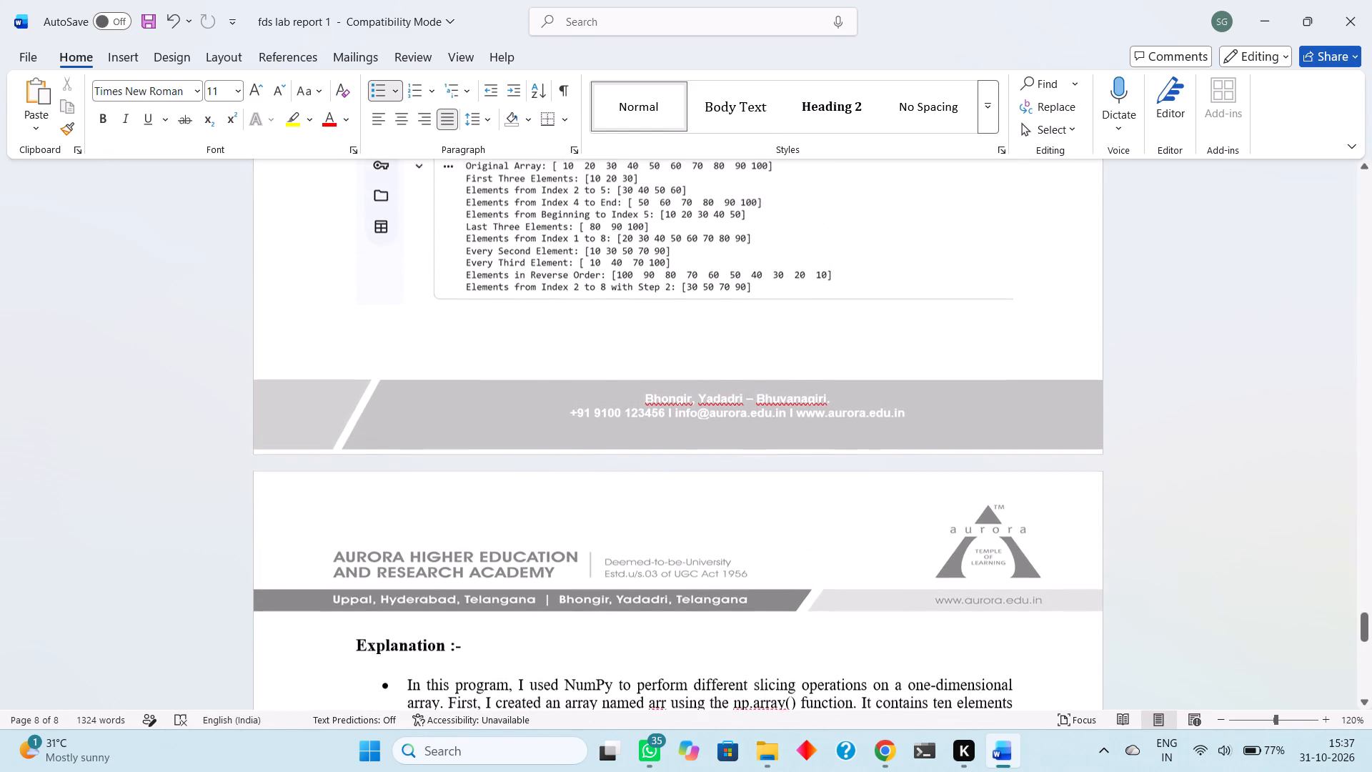
{"action": "scroll", "coordinate": [346, 385], "scroll_direction": "up", "scroll_amount": 5}
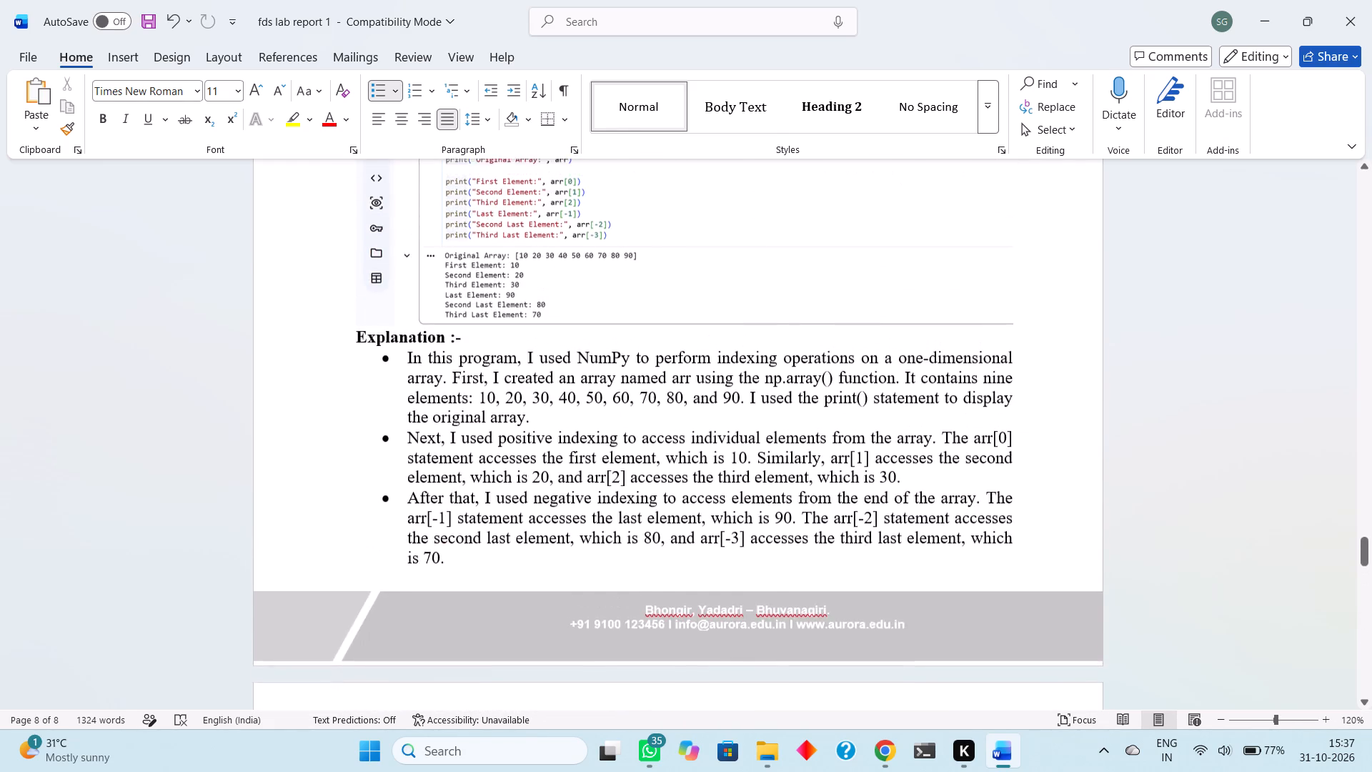
{"action": "scroll", "coordinate": [346, 385], "scroll_direction": "down", "scroll_amount": 2}
{"action": "scroll", "coordinate": [765, 508], "scroll_direction": "up", "scroll_amount": 1}
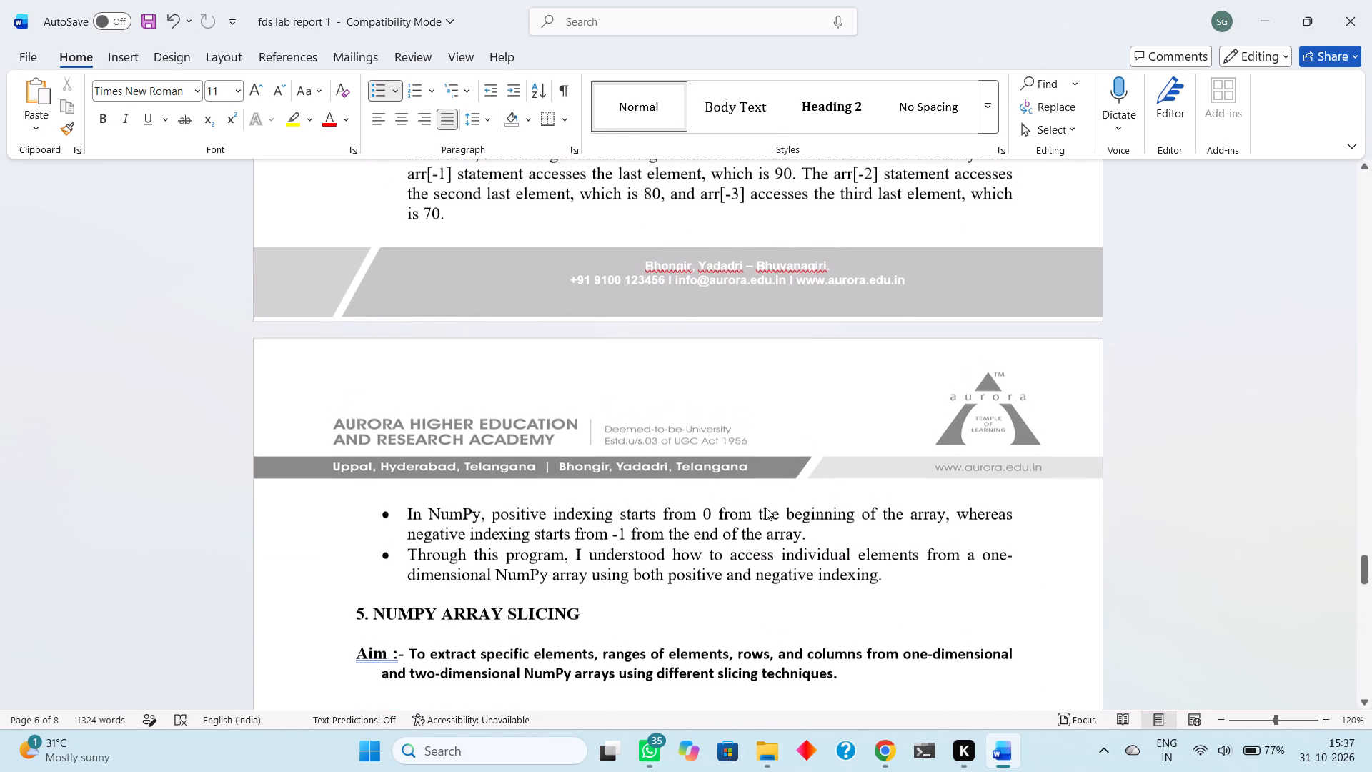
{"action": "scroll", "coordinate": [765, 508], "scroll_direction": "up", "scroll_amount": 1}
{"action": "scroll", "coordinate": [765, 508], "scroll_direction": "right", "scroll_amount": 1}
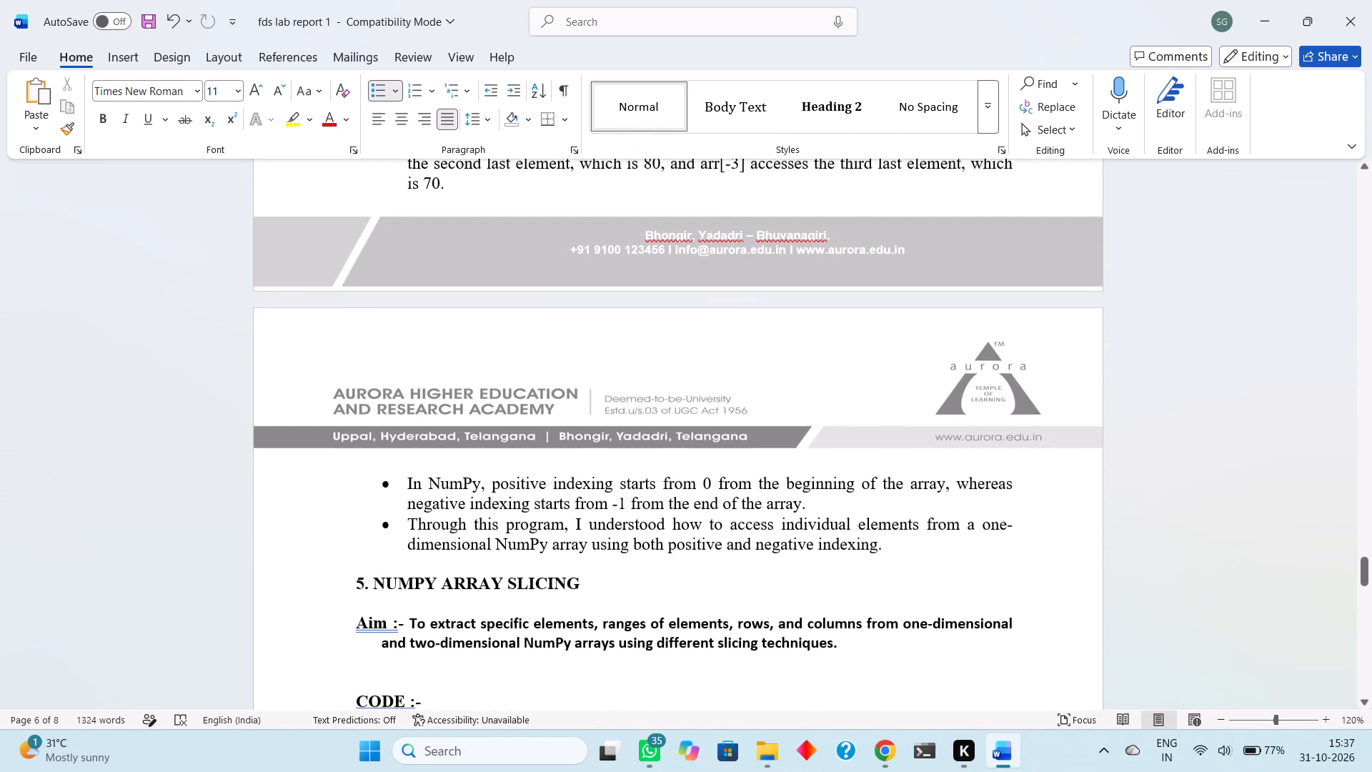
{"action": "left_click_drag", "start_coordinate": [893, 549], "coordinate": [759, 172]}
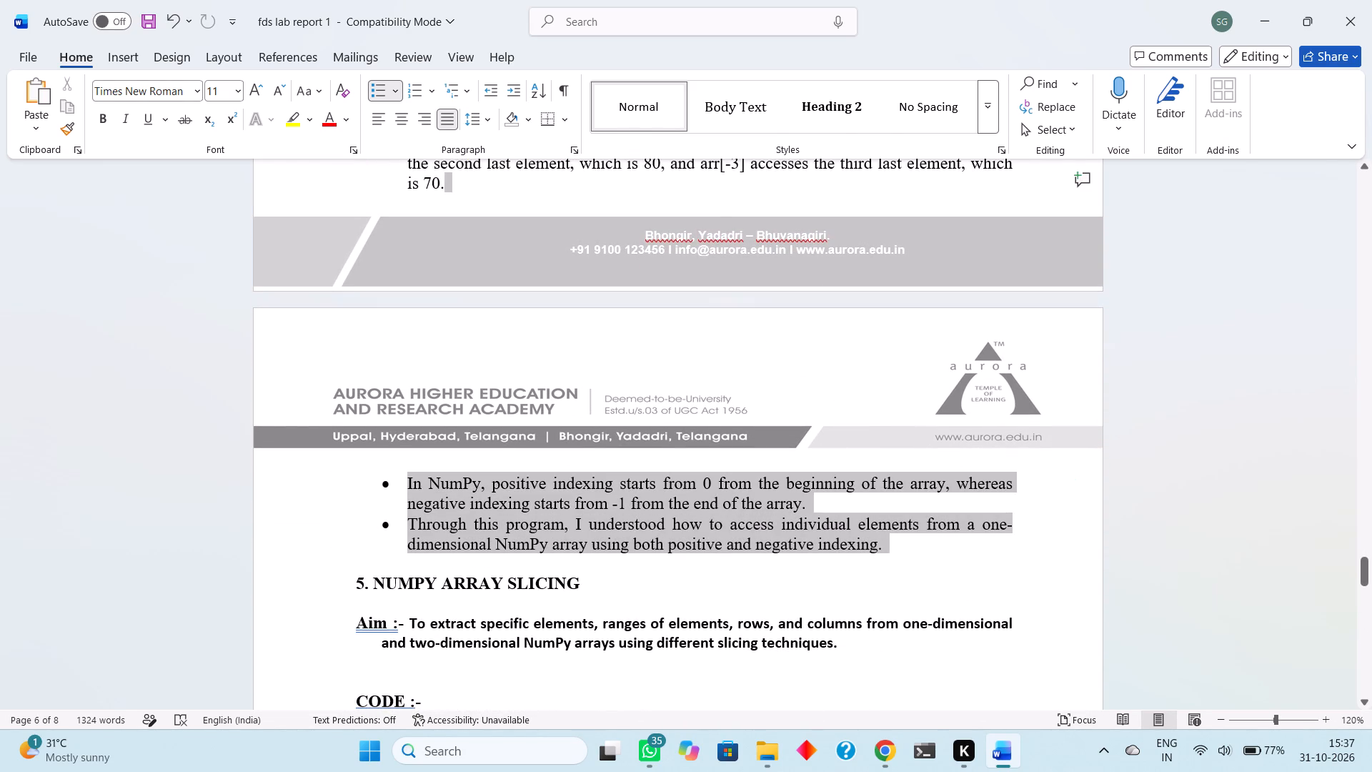
{"action": "left_click_drag", "start_coordinate": [759, 172], "coordinate": [761, 147]}
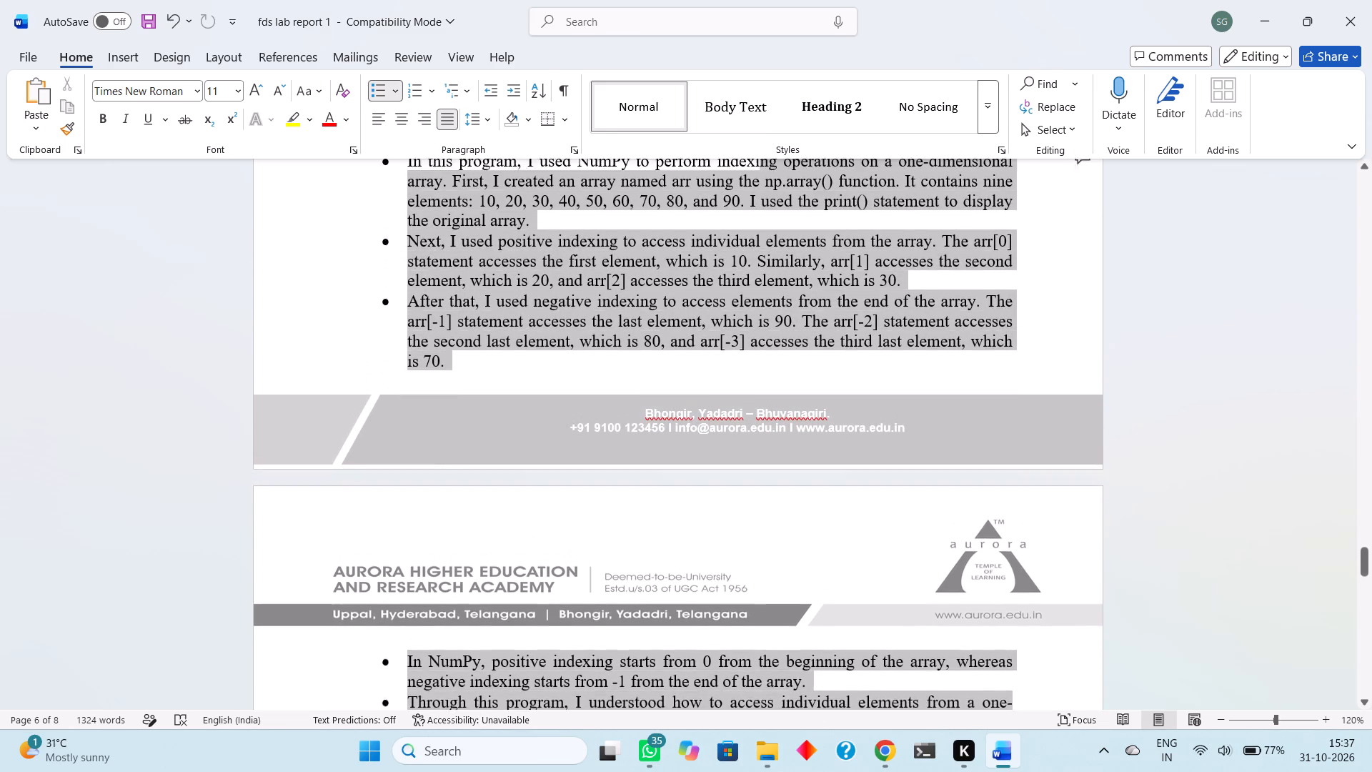
{"action": "left_click_drag", "start_coordinate": [761, 147], "coordinate": [420, 224]}
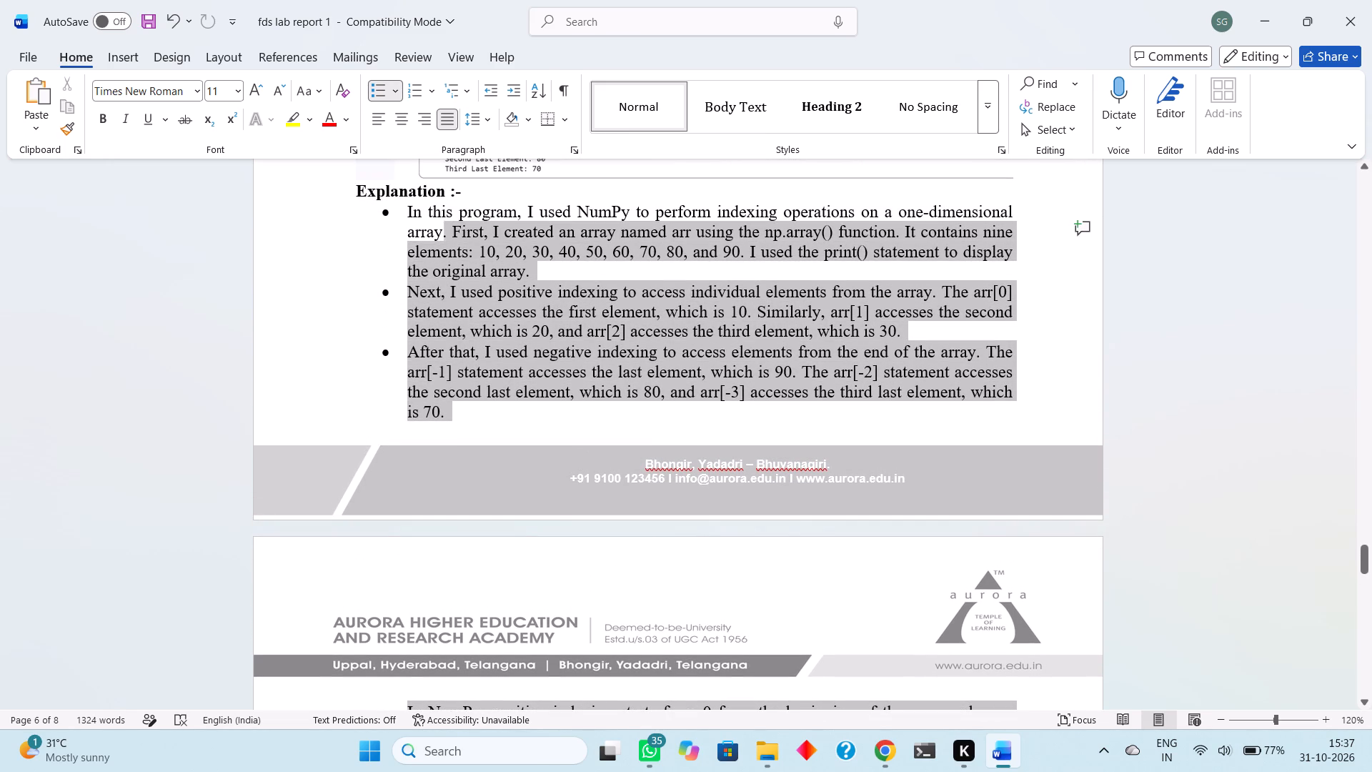
{"action": "left_click_drag", "start_coordinate": [420, 224], "coordinate": [405, 214]}
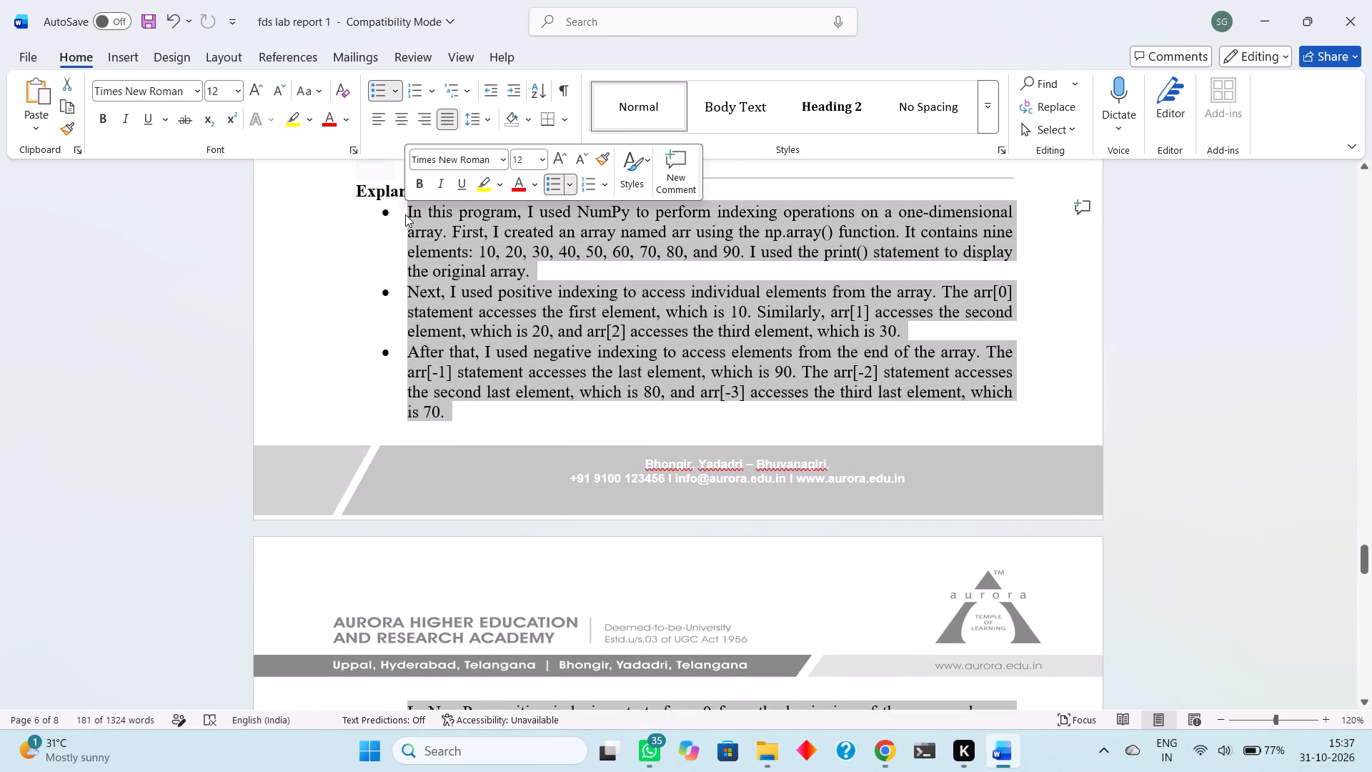
{"action": "left_click", "coordinate": [542, 163]}
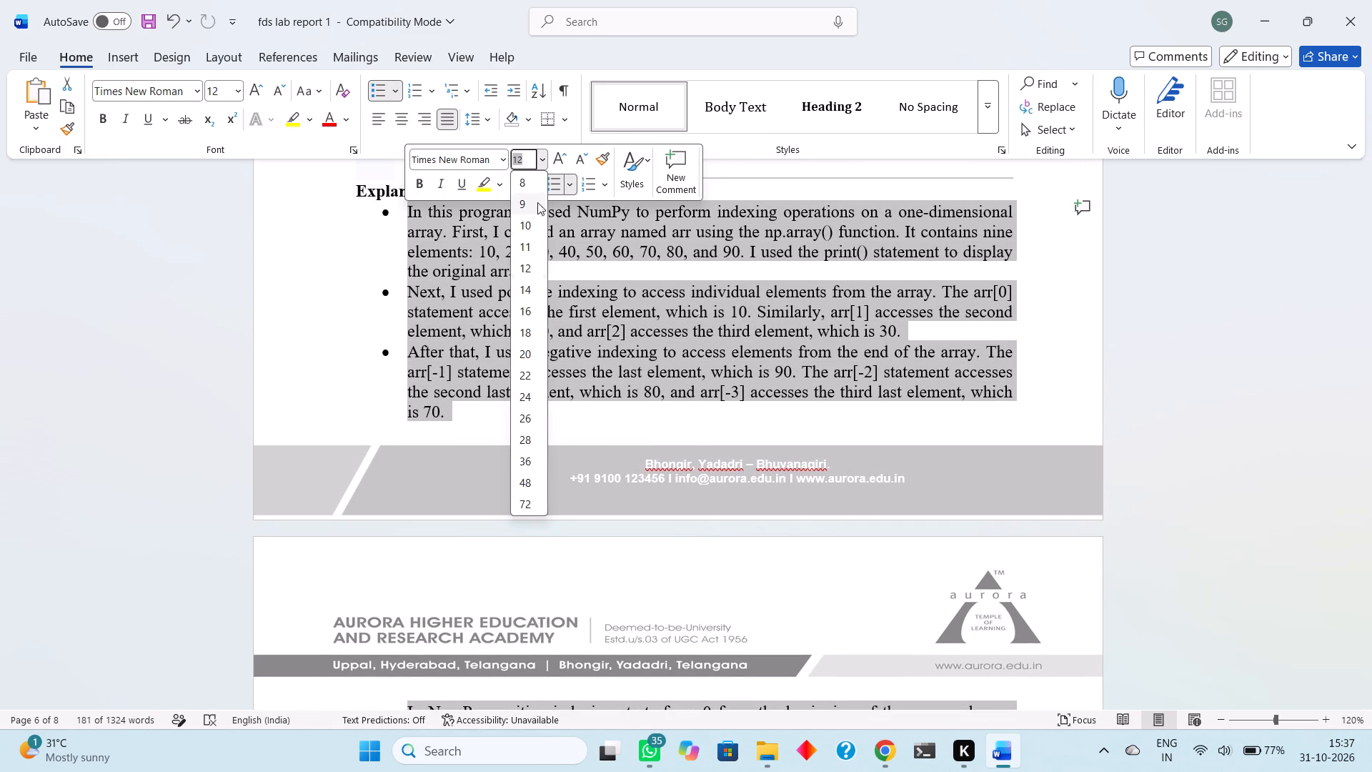
{"action": "left_click", "coordinate": [536, 240]}
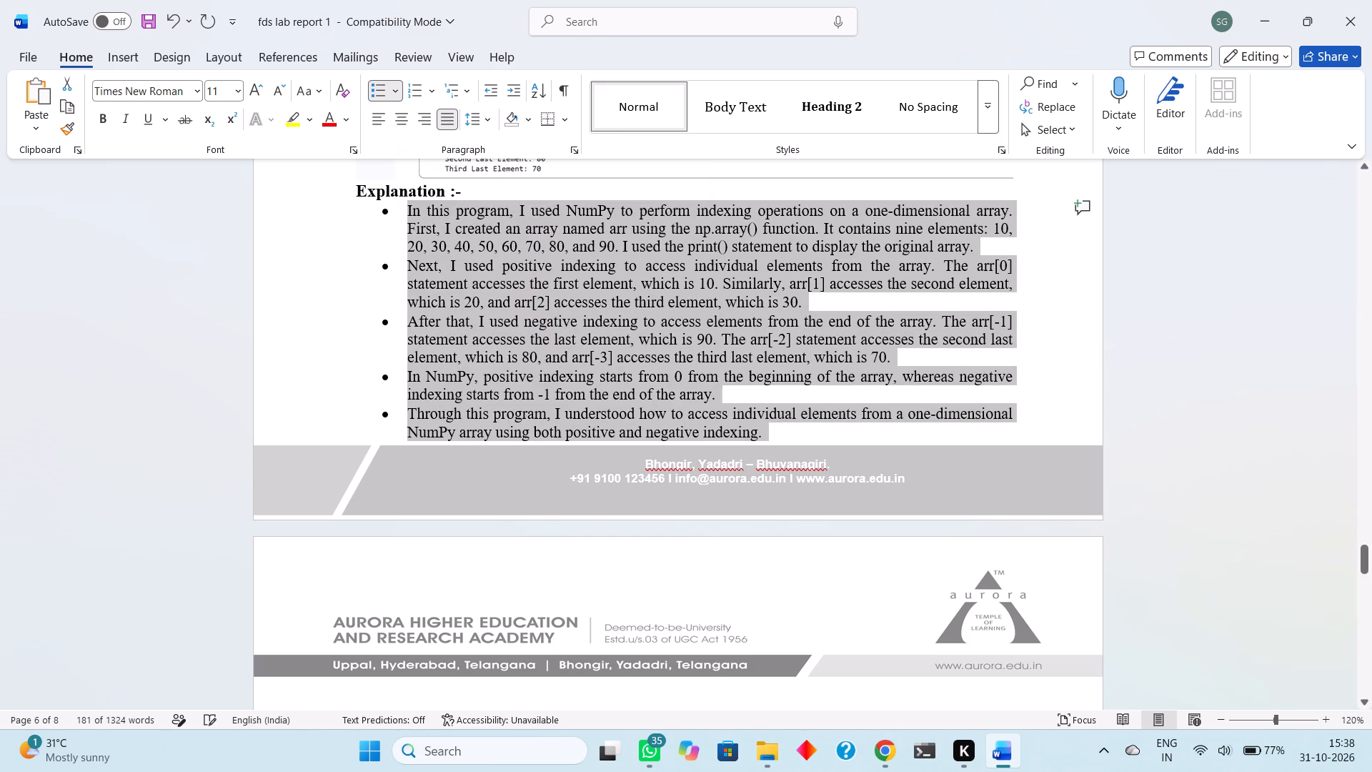
{"action": "left_click", "coordinate": [275, 320]}
Insert four blank lines before the Explanation heading of the NumPy Array Slicing section, moving it to page 8 above its bullets.
{"action": "scroll", "coordinate": [326, 345], "scroll_direction": "down", "scroll_amount": 2}
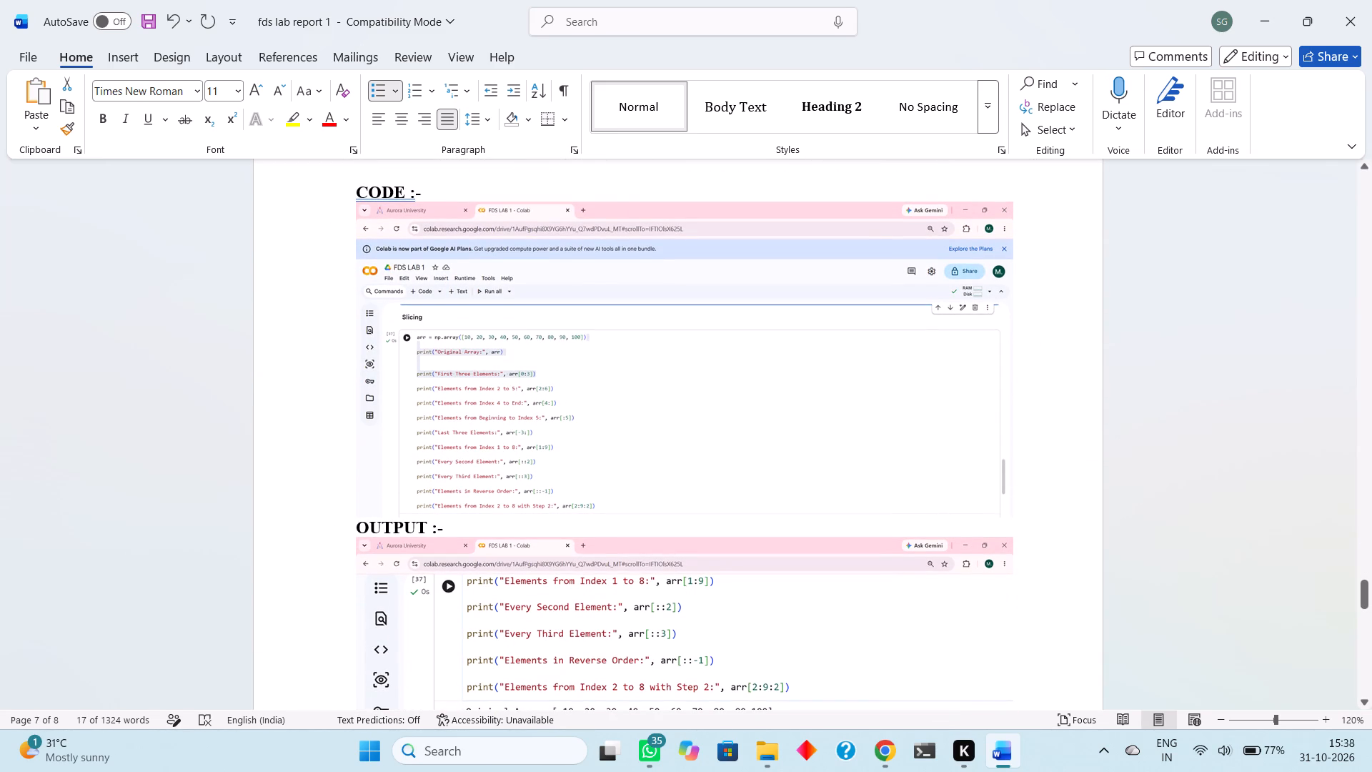
{"action": "scroll", "coordinate": [363, 382], "scroll_direction": "down", "scroll_amount": 2}
{"action": "scroll", "coordinate": [363, 382], "scroll_direction": "up", "scroll_amount": 1}
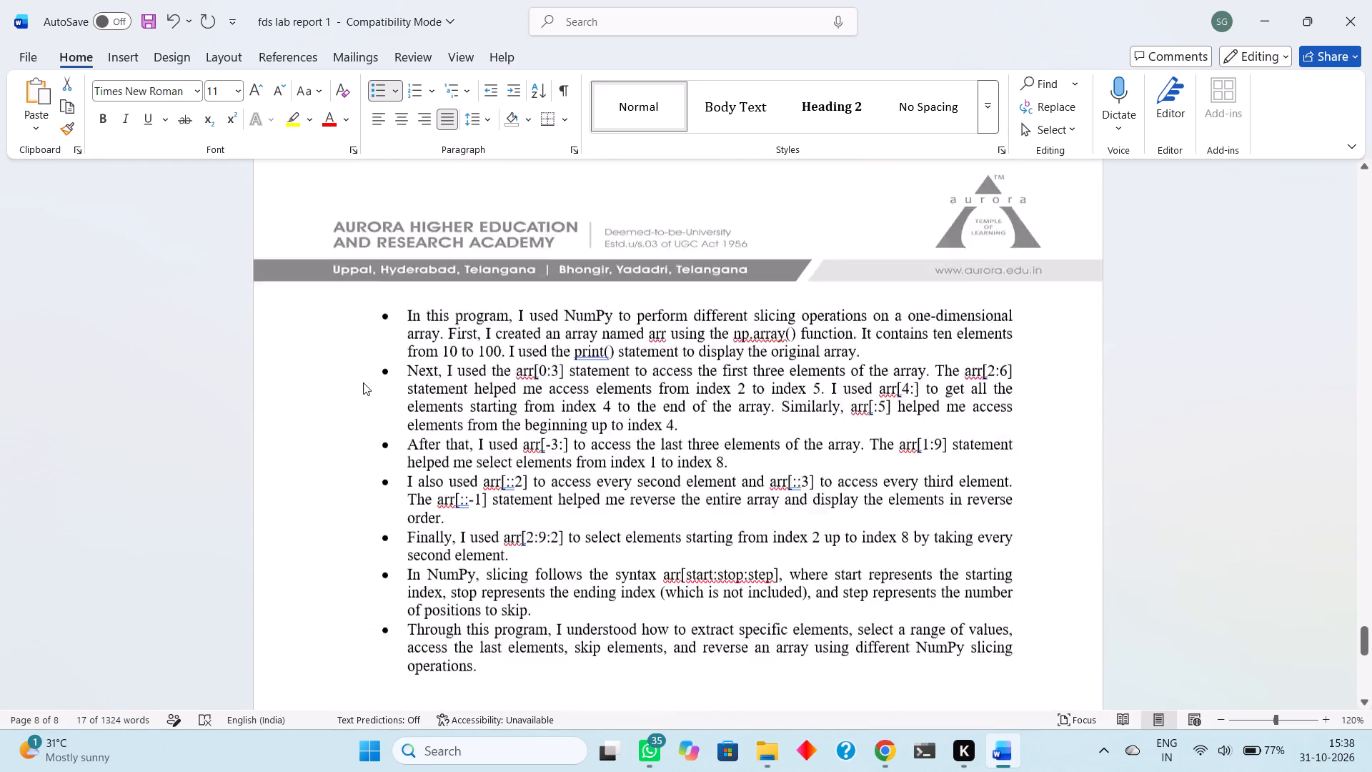
{"action": "scroll", "coordinate": [363, 382], "scroll_direction": "up", "scroll_amount": 2}
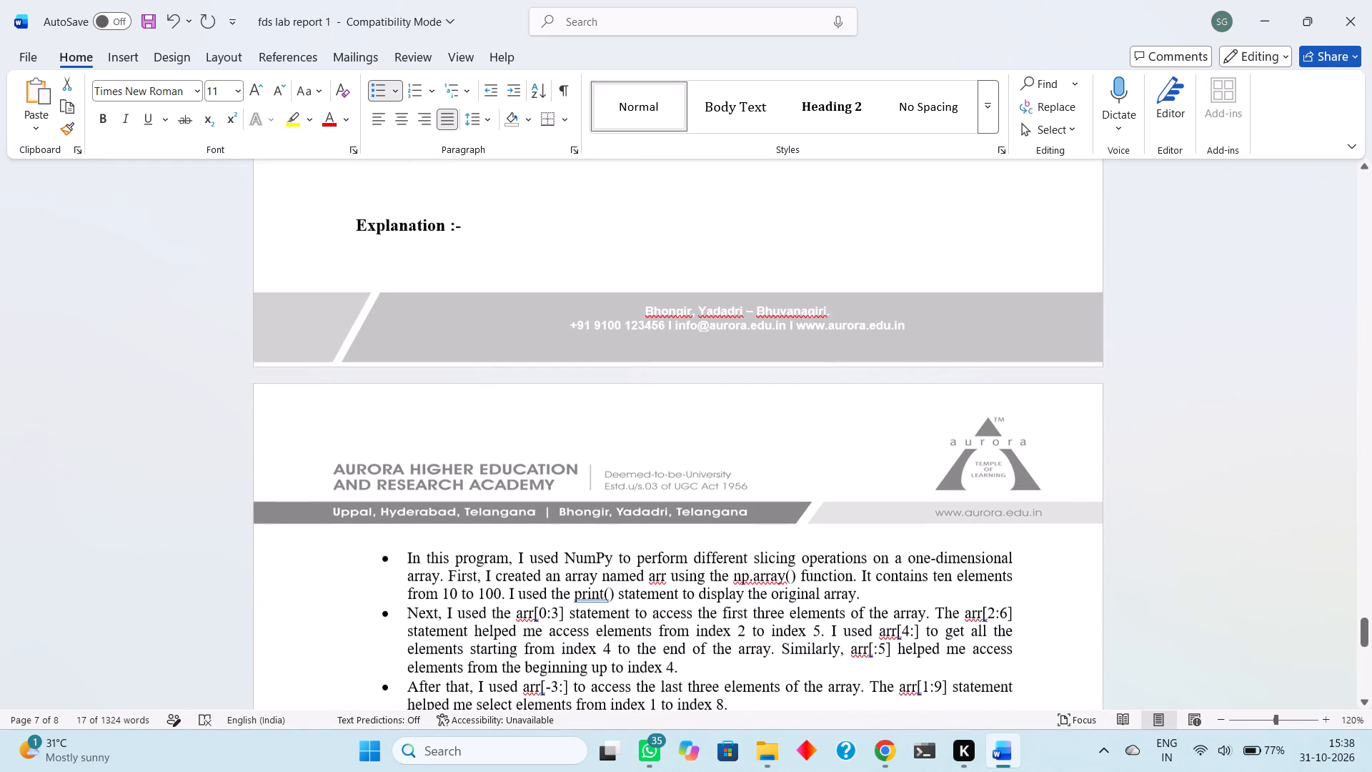
{"action": "left_click", "coordinate": [358, 220]}
{"action": "key", "text": "Return"}
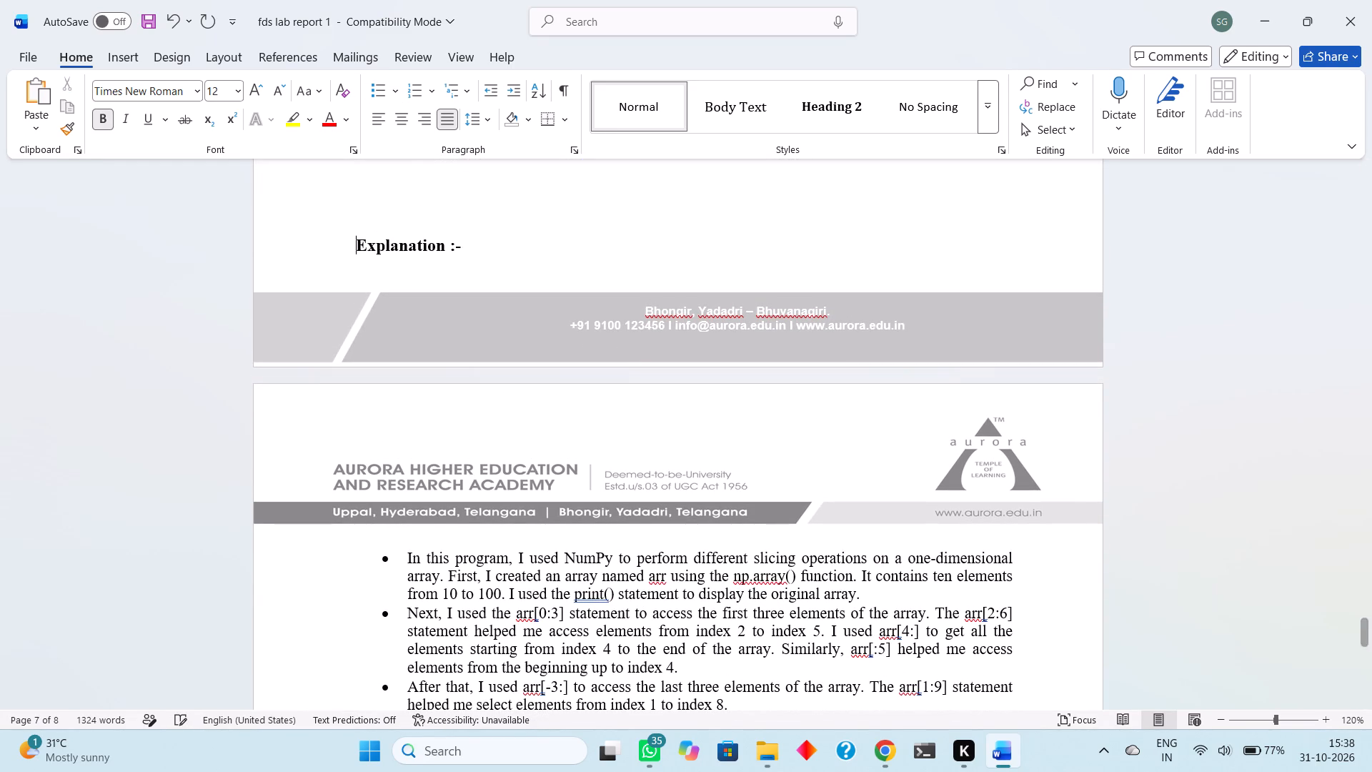
{"action": "key", "text": "Return"}
{"action": "key", "text": "Return"}
{"action": "key", "text": "Return"}
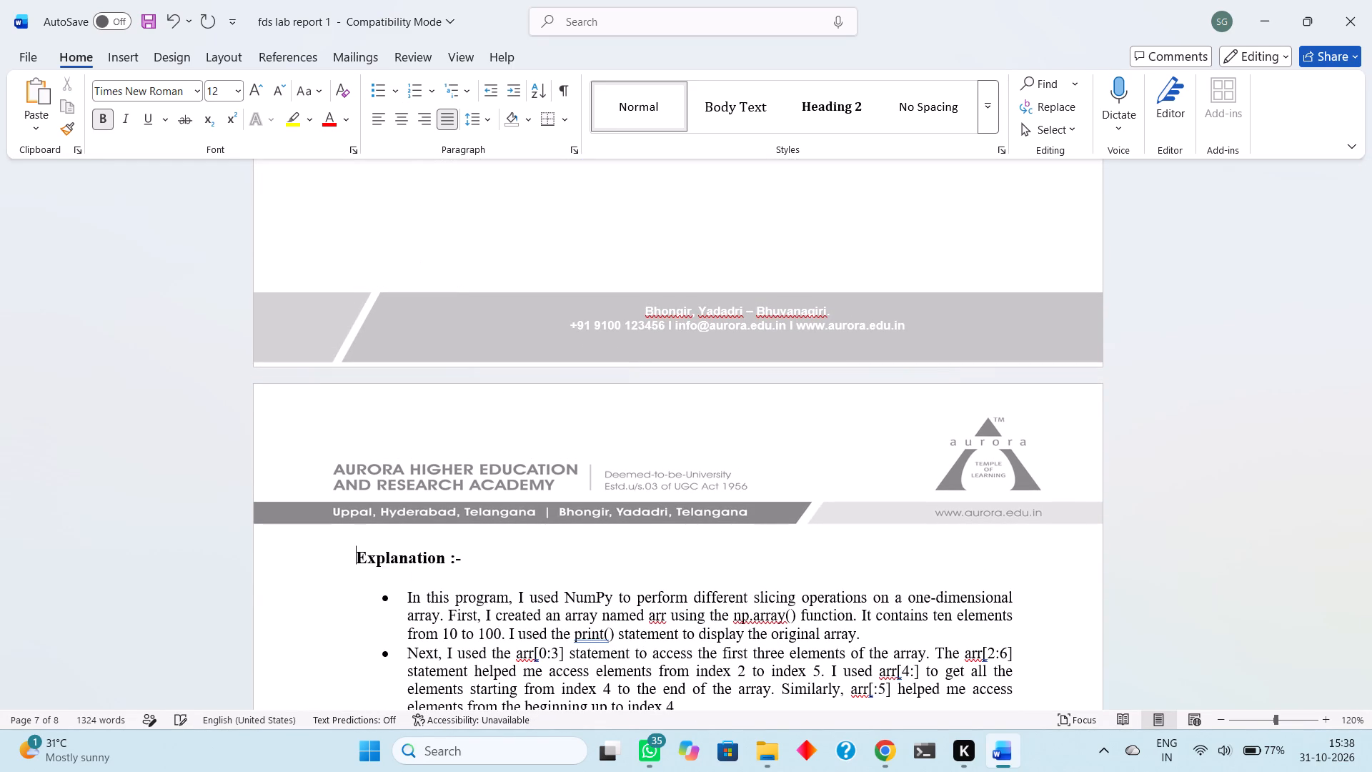
Review the page layout from the NumPy Array Indexing explanation through the Slicing section to the Google Colab link.
{"action": "scroll", "coordinate": [392, 277], "scroll_direction": "up", "scroll_amount": 1}
{"action": "scroll", "coordinate": [392, 277], "scroll_direction": "down", "scroll_amount": 3}
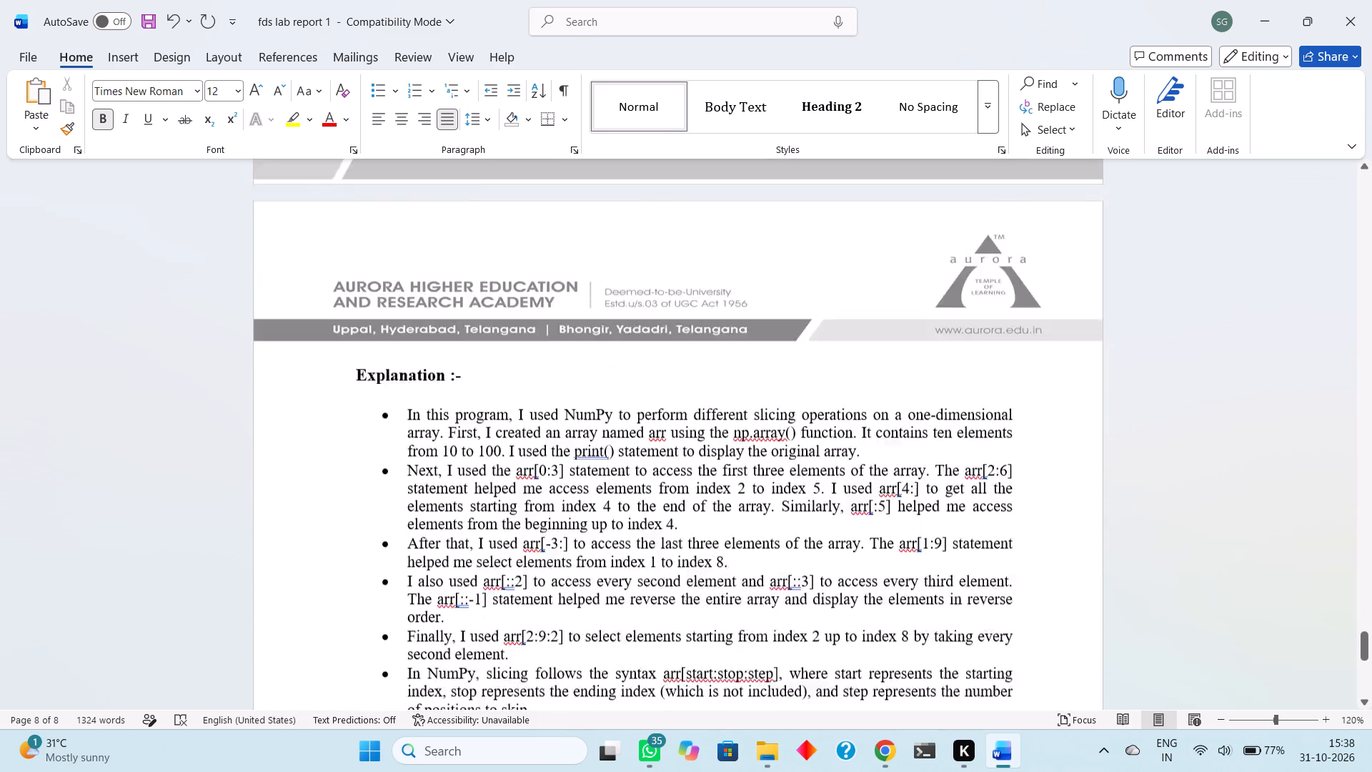
{"action": "scroll", "coordinate": [392, 277], "scroll_direction": "down", "scroll_amount": 1}
{"action": "scroll", "coordinate": [392, 277], "scroll_direction": "up", "scroll_amount": 2}
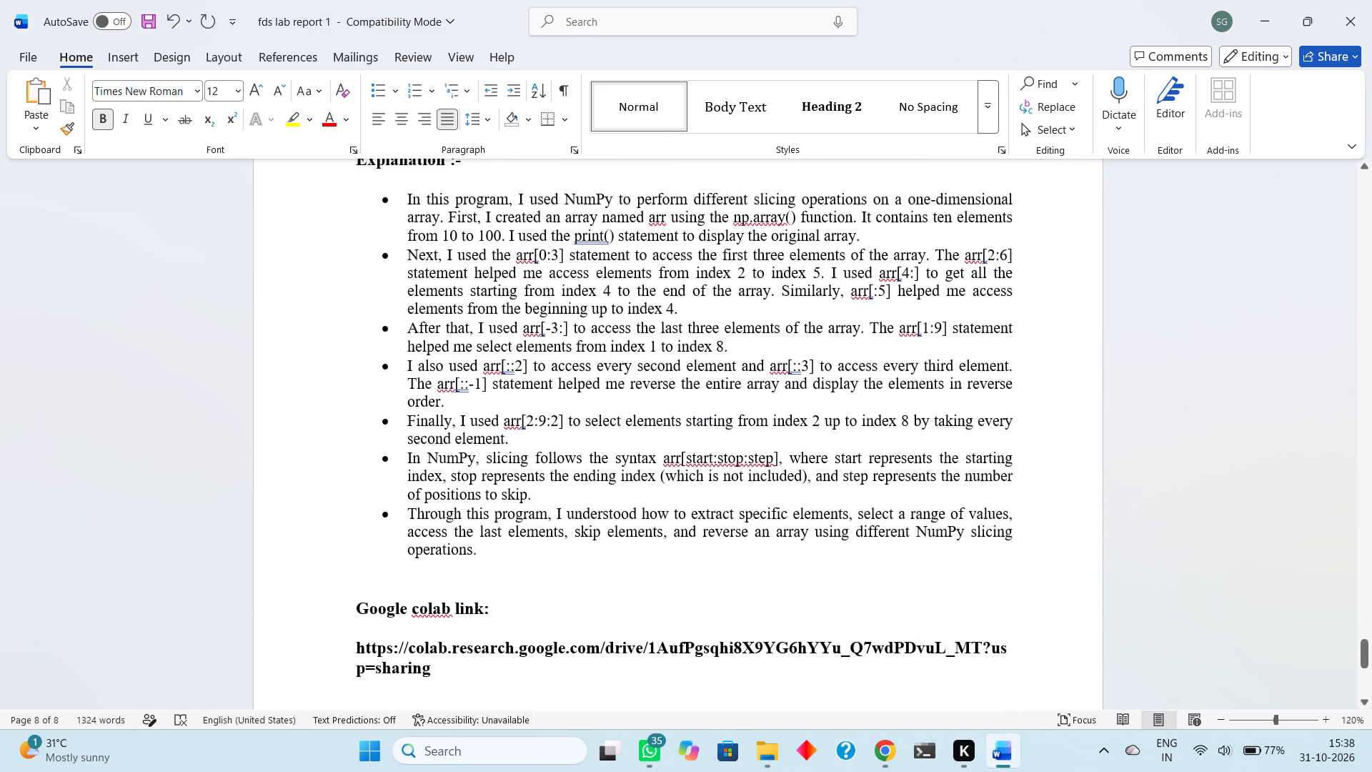
{"action": "scroll", "coordinate": [392, 277], "scroll_direction": "up", "scroll_amount": 2}
{"action": "scroll", "coordinate": [392, 277], "scroll_direction": "down", "scroll_amount": 1}
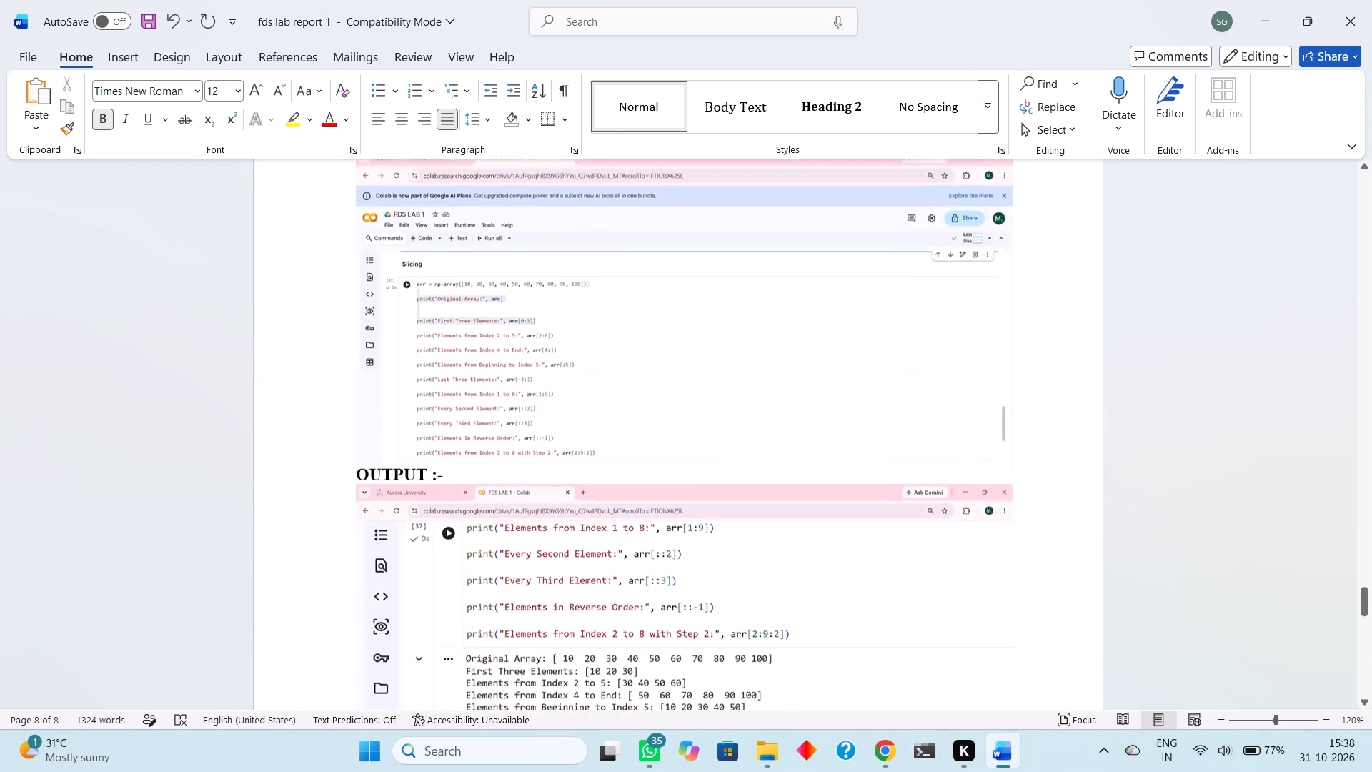
{"action": "scroll", "coordinate": [392, 277], "scroll_direction": "down", "scroll_amount": 1}
{"action": "scroll", "coordinate": [392, 277], "scroll_direction": "up", "scroll_amount": 3}
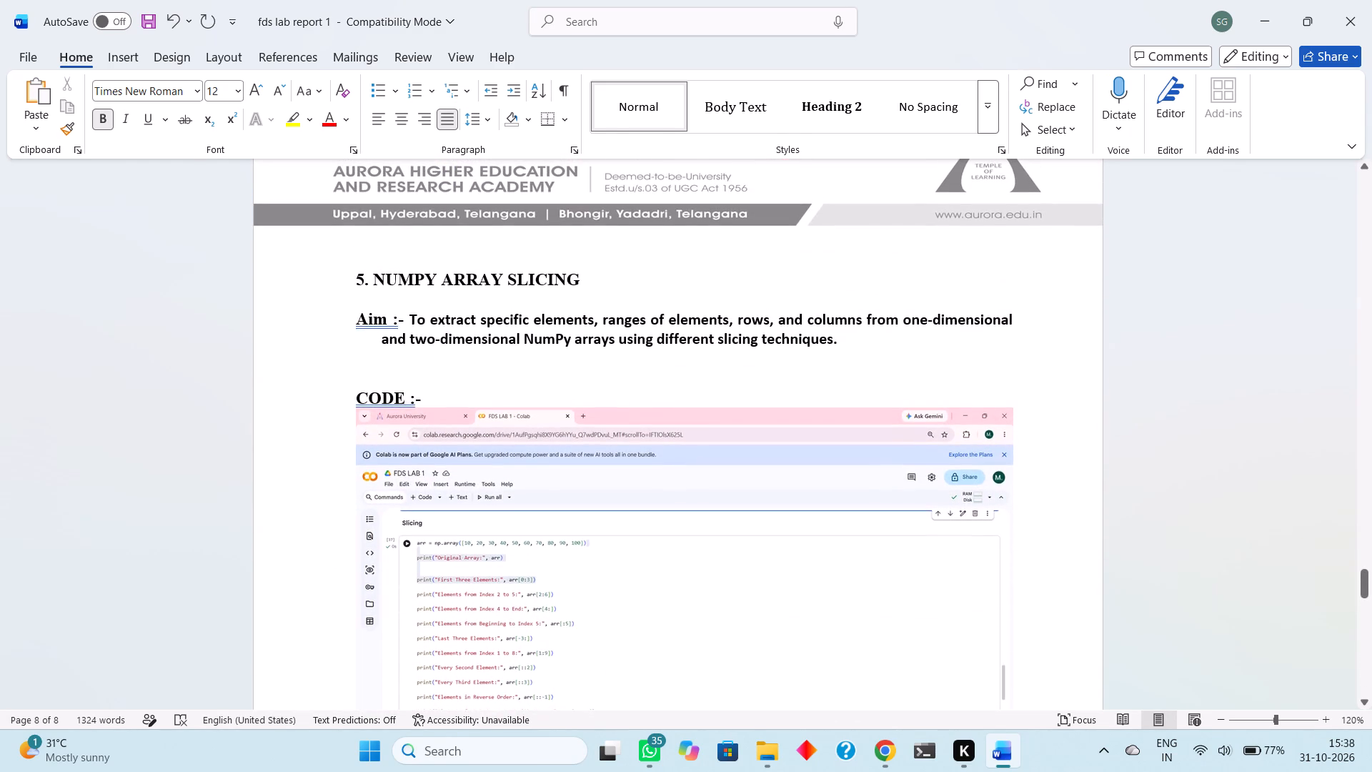
{"action": "scroll", "coordinate": [392, 277], "scroll_direction": "up", "scroll_amount": 4}
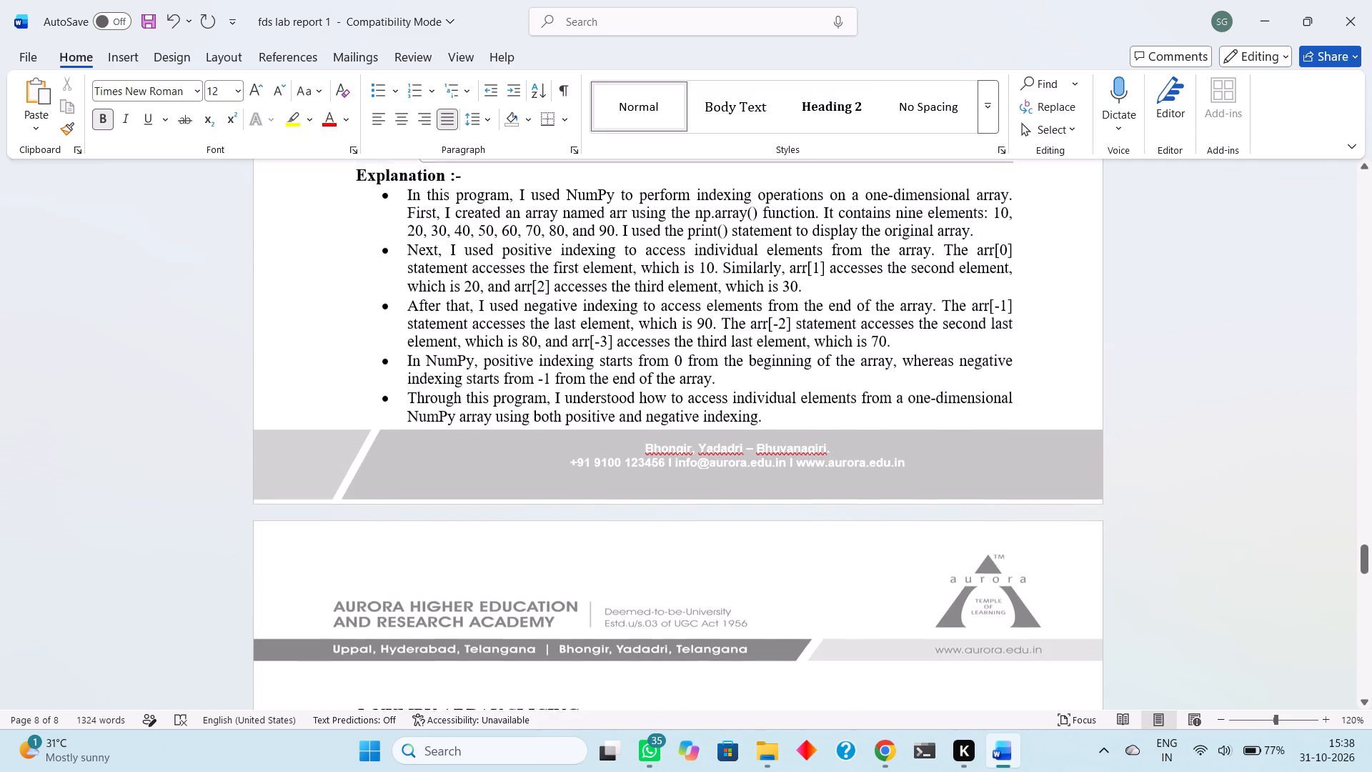
{"action": "scroll", "coordinate": [392, 277], "scroll_direction": "up", "scroll_amount": 1}
{"action": "scroll", "coordinate": [392, 277], "scroll_direction": "down", "scroll_amount": 3}
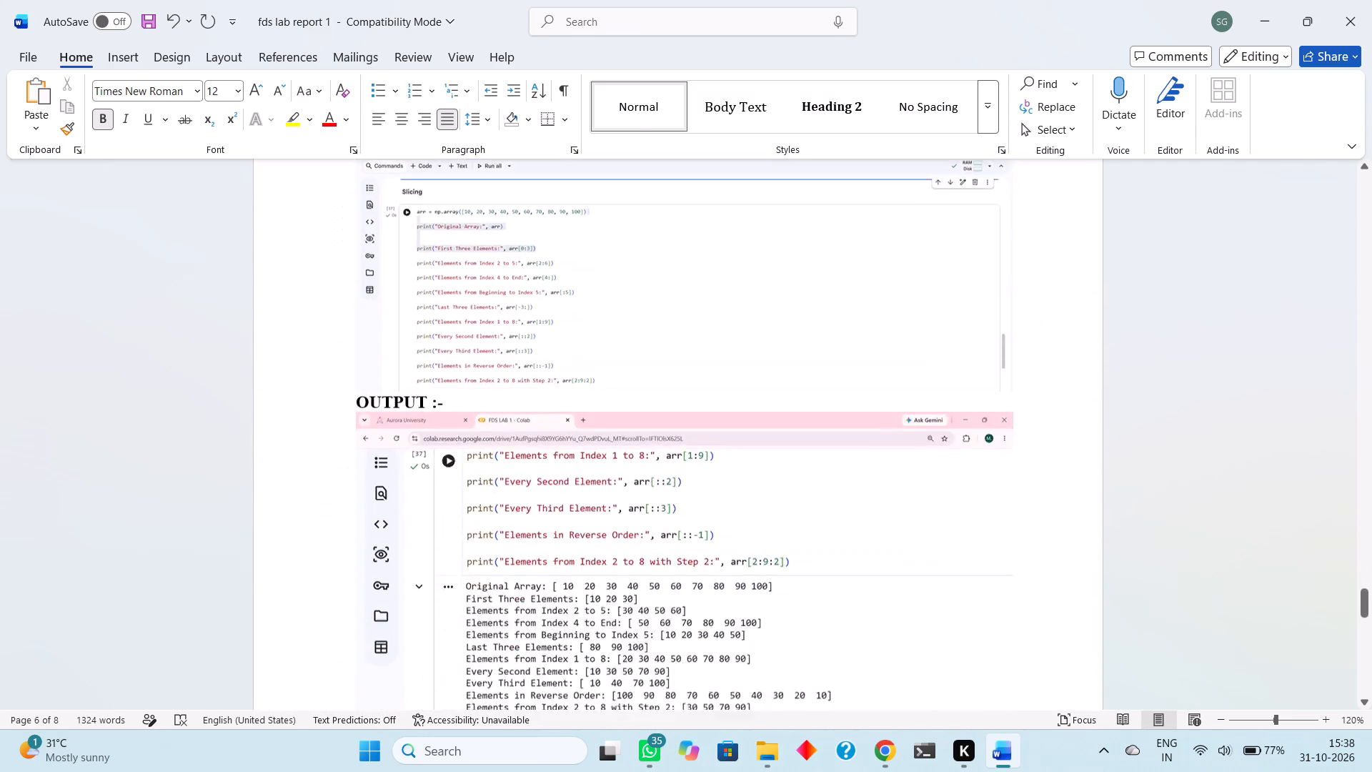
{"action": "scroll", "coordinate": [392, 277], "scroll_direction": "down", "scroll_amount": 4}
{"action": "scroll", "coordinate": [392, 277], "scroll_direction": "up", "scroll_amount": 4}
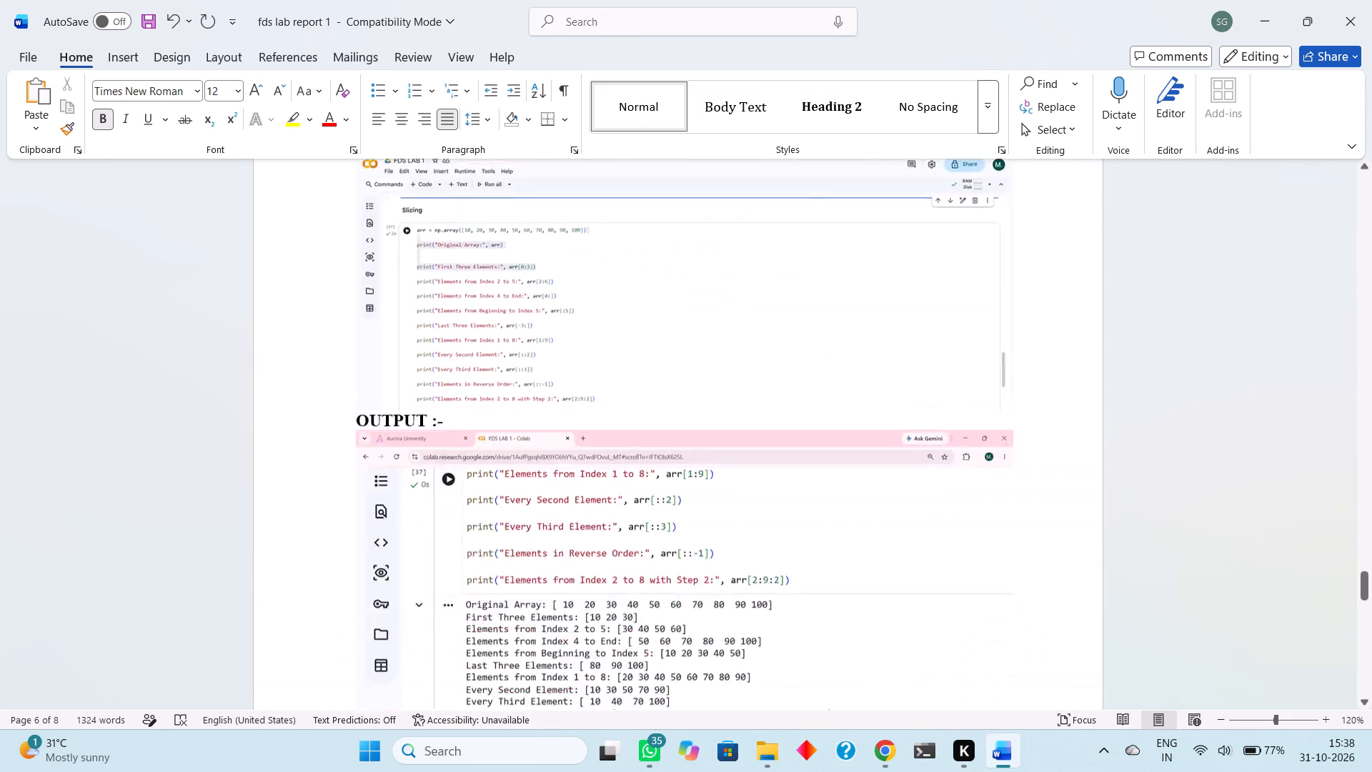
Set the font size of all the Explanation bullets in the NumPy Data Types section to 11.
{"action": "scroll", "coordinate": [392, 277], "scroll_direction": "up", "scroll_amount": 3}
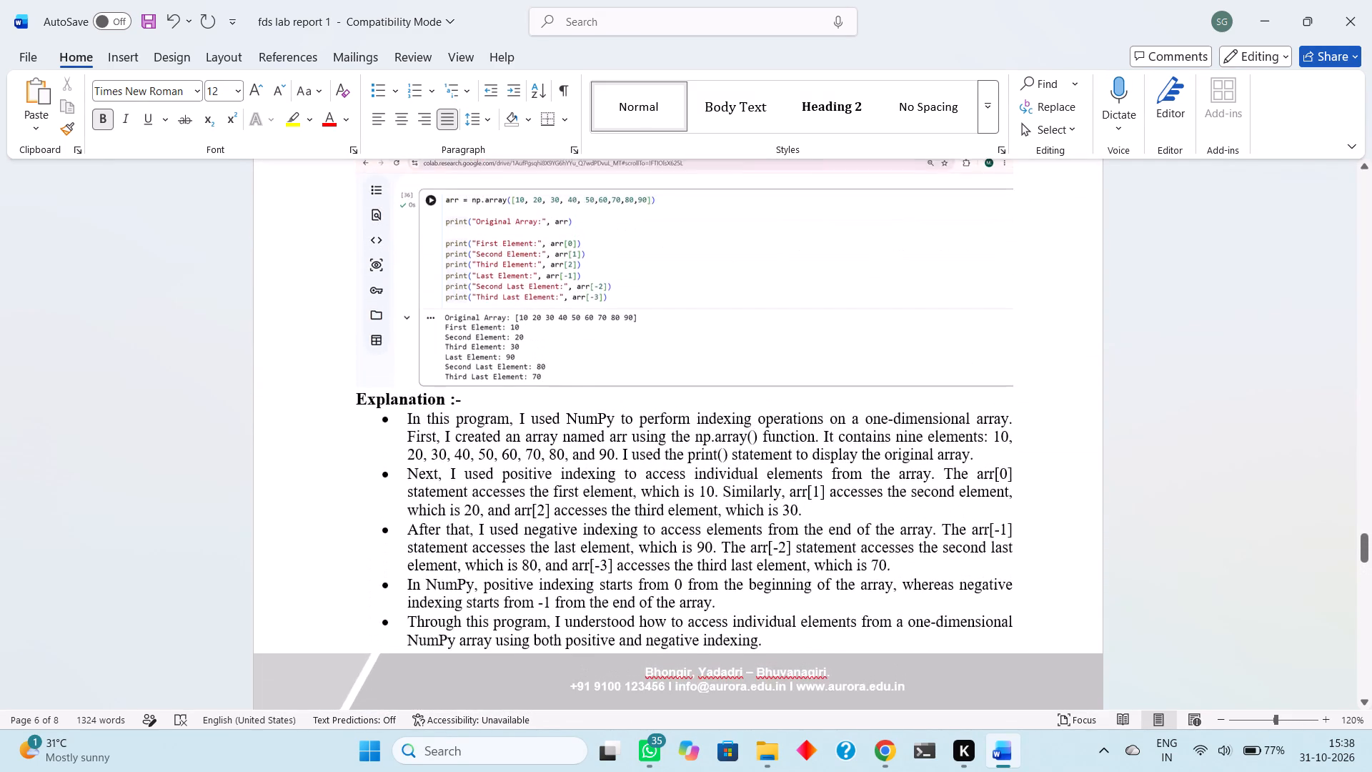
{"action": "scroll", "coordinate": [392, 277], "scroll_direction": "up", "scroll_amount": 2}
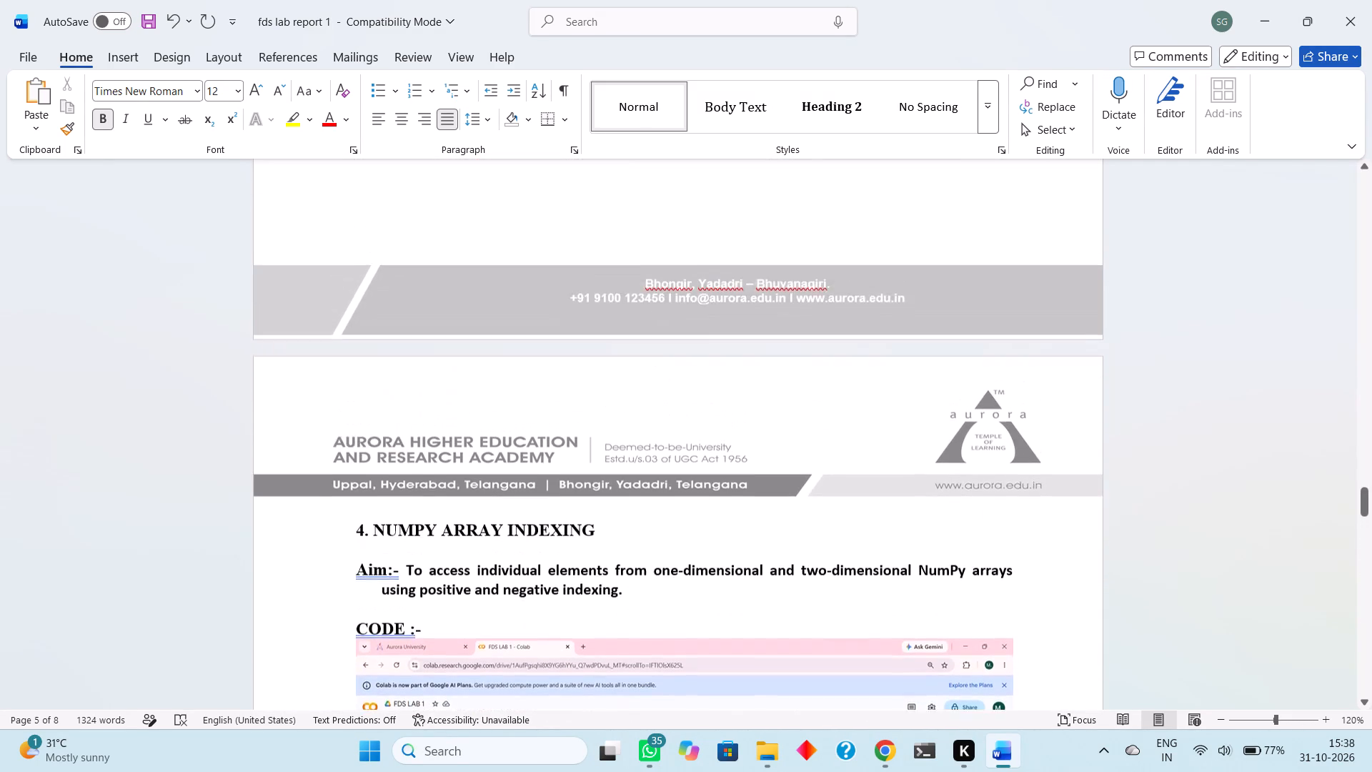
{"action": "scroll", "coordinate": [392, 277], "scroll_direction": "up", "scroll_amount": 2}
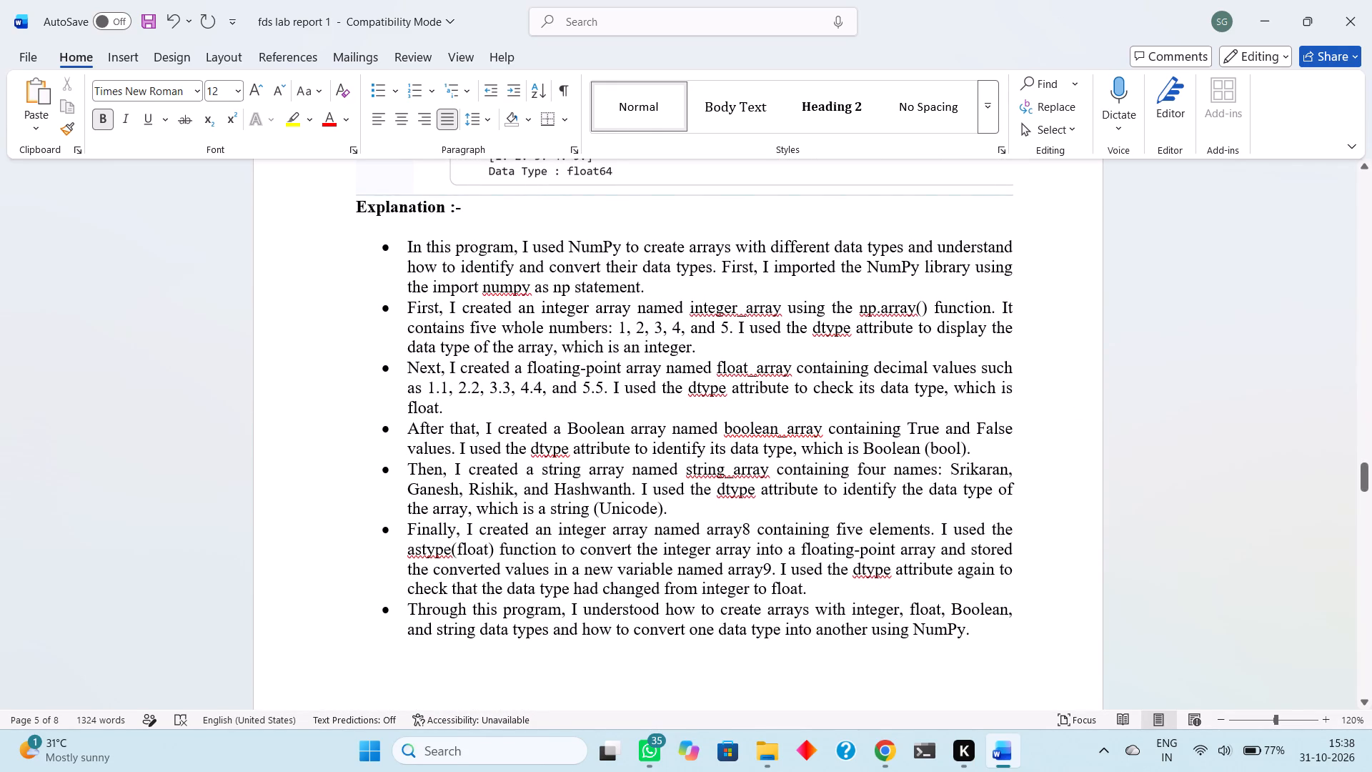
{"action": "left_click_drag", "start_coordinate": [980, 640], "coordinate": [451, 249]}
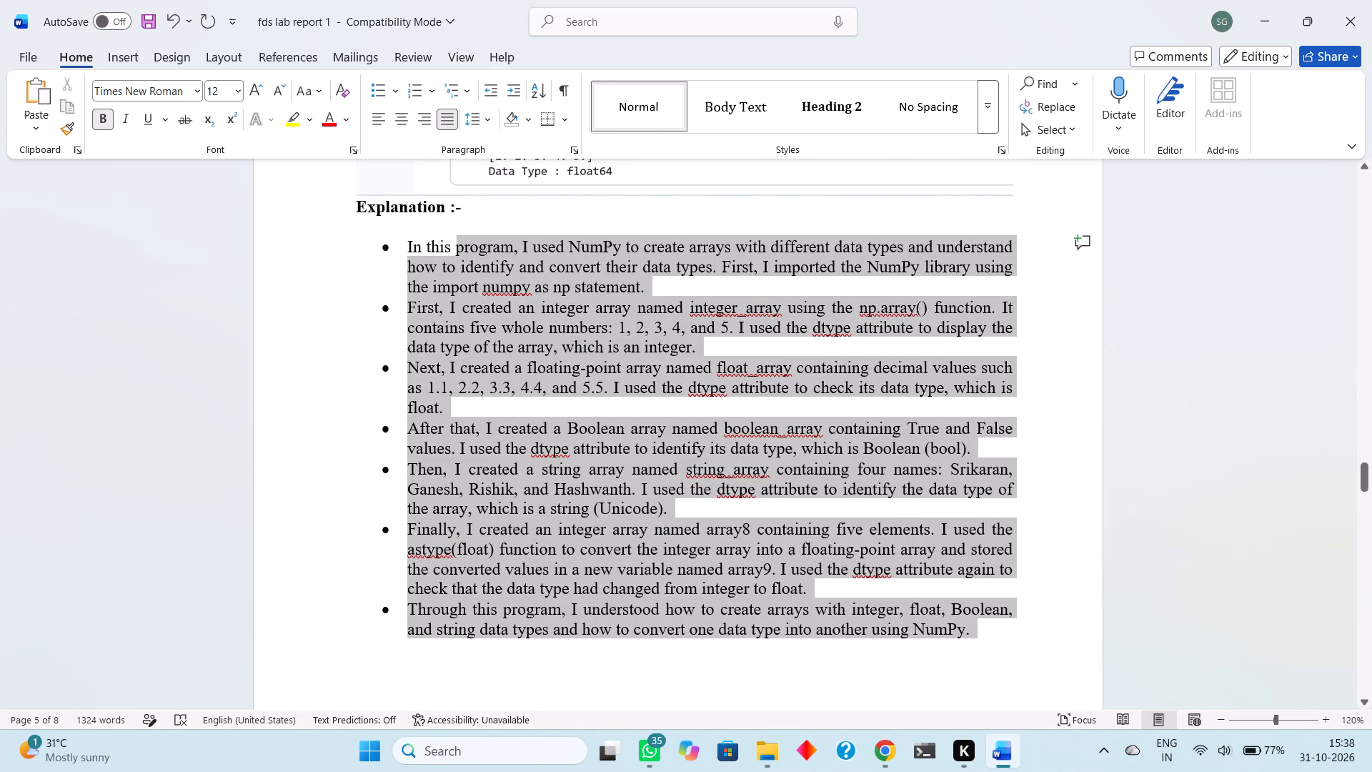
{"action": "left_click_drag", "start_coordinate": [451, 249], "coordinate": [419, 249]}
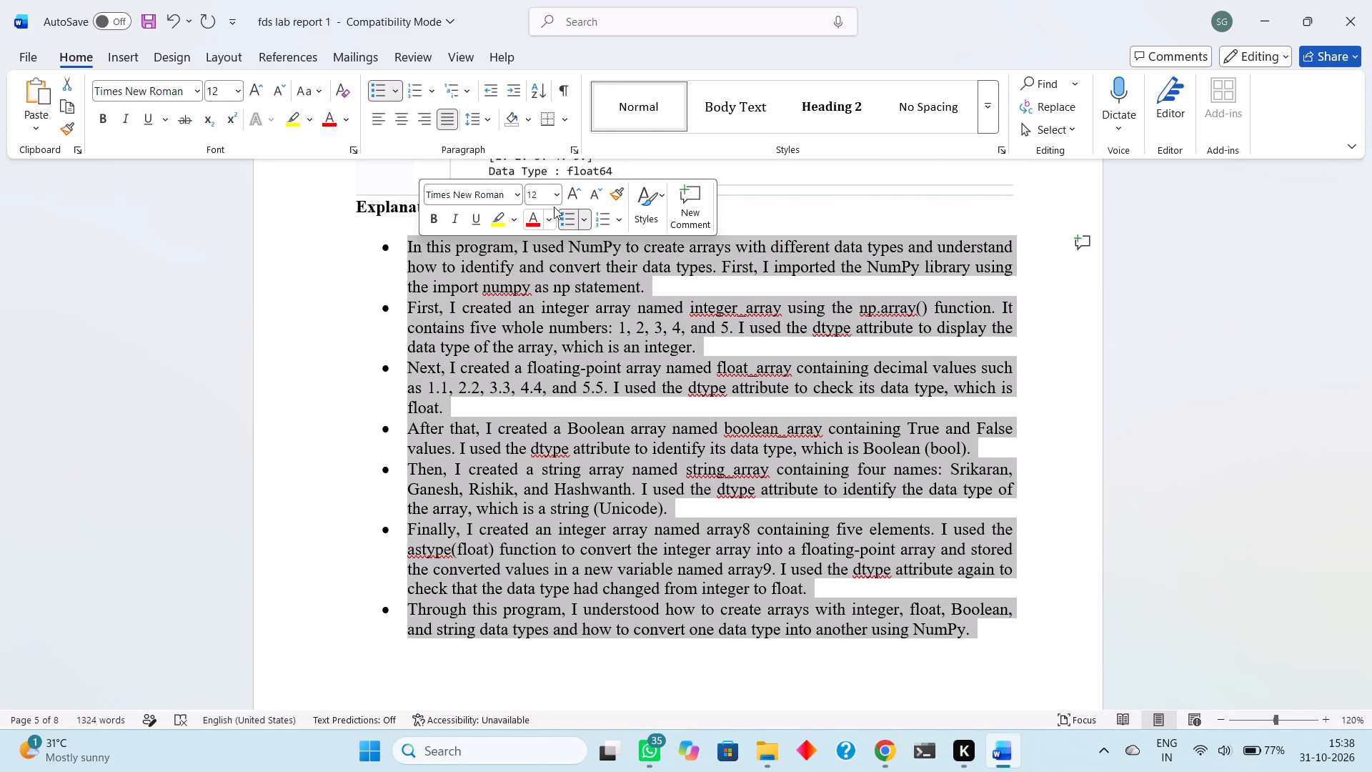
{"action": "left_click", "coordinate": [557, 192]}
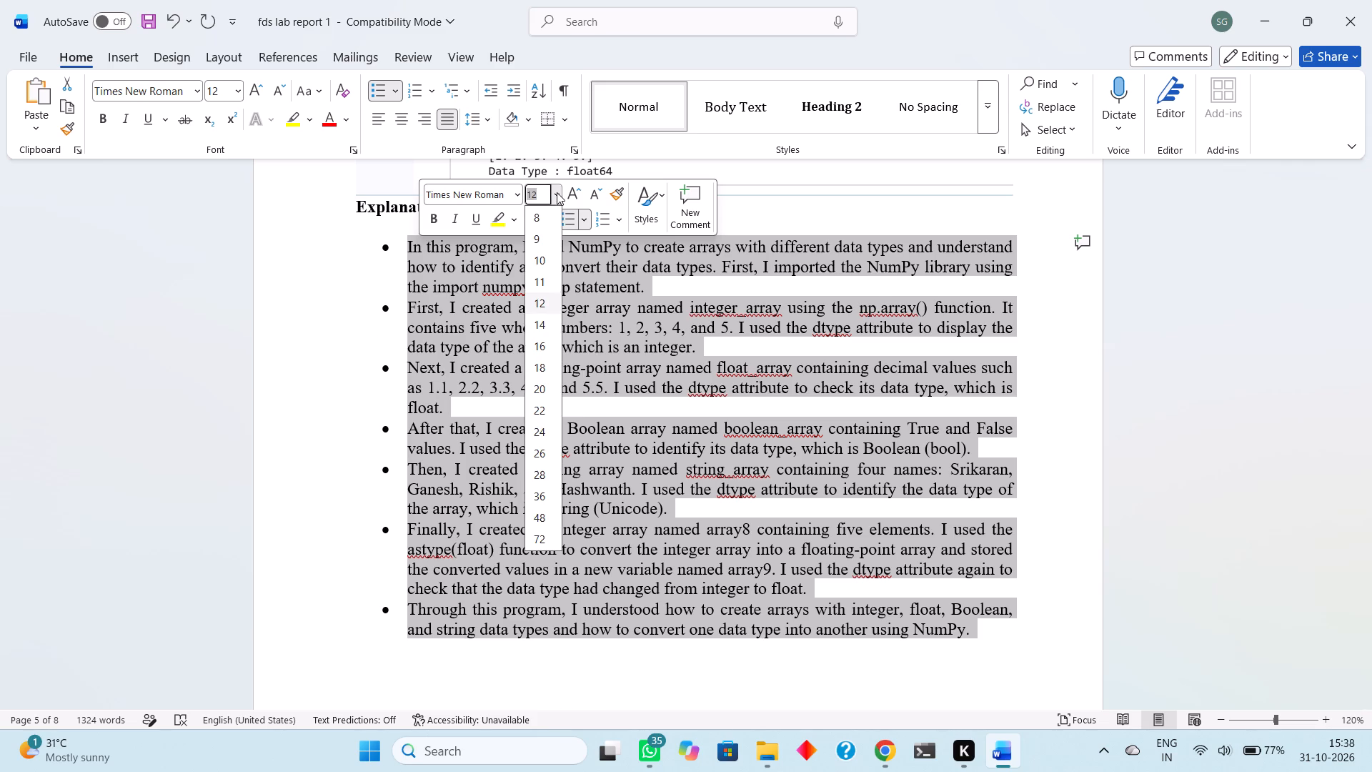
{"action": "left_click", "coordinate": [546, 284]}
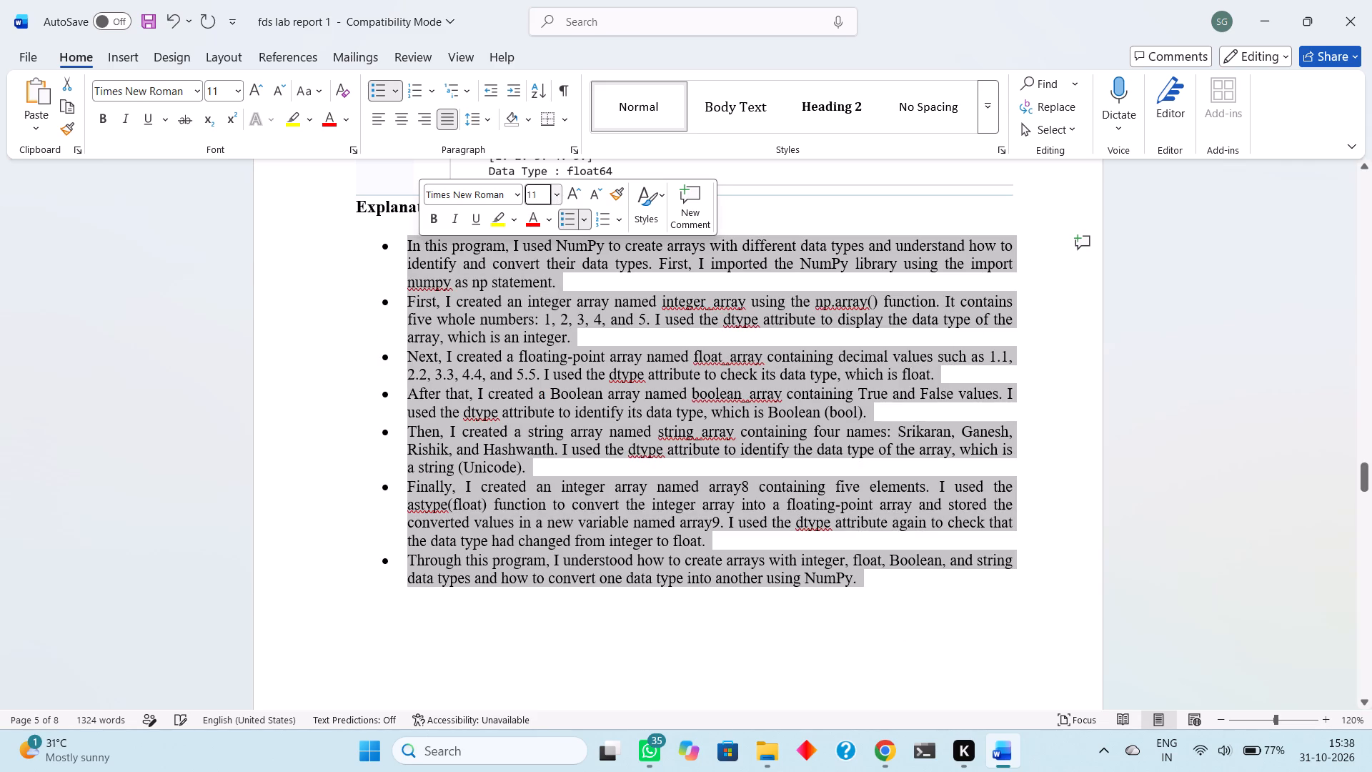
{"action": "left_click", "coordinate": [308, 346]}
Set the font size of the aim sentence in the NumPy Data Types section to 11.
{"action": "scroll", "coordinate": [308, 346], "scroll_direction": "up", "scroll_amount": 3}
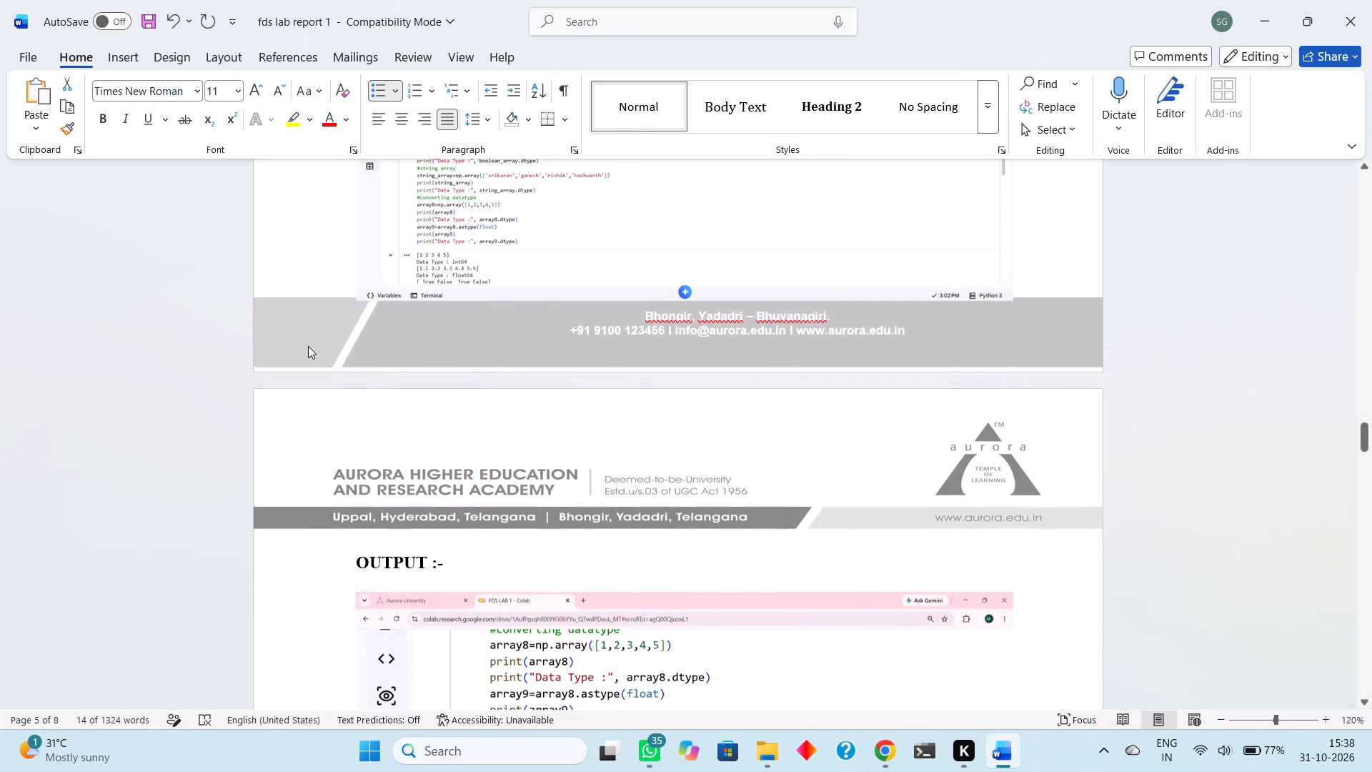
{"action": "scroll", "coordinate": [308, 346], "scroll_direction": "up", "scroll_amount": 3}
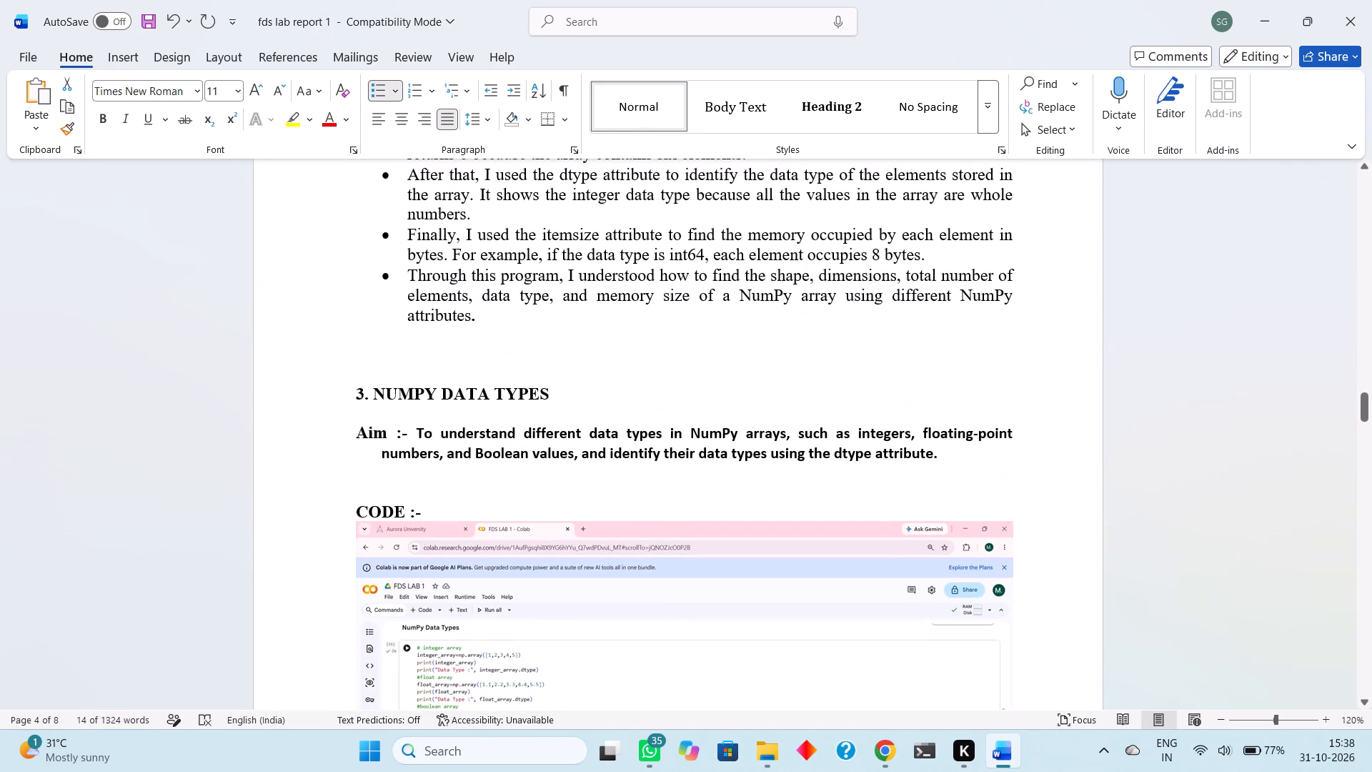
{"action": "scroll", "coordinate": [308, 346], "scroll_direction": "up", "scroll_amount": 1}
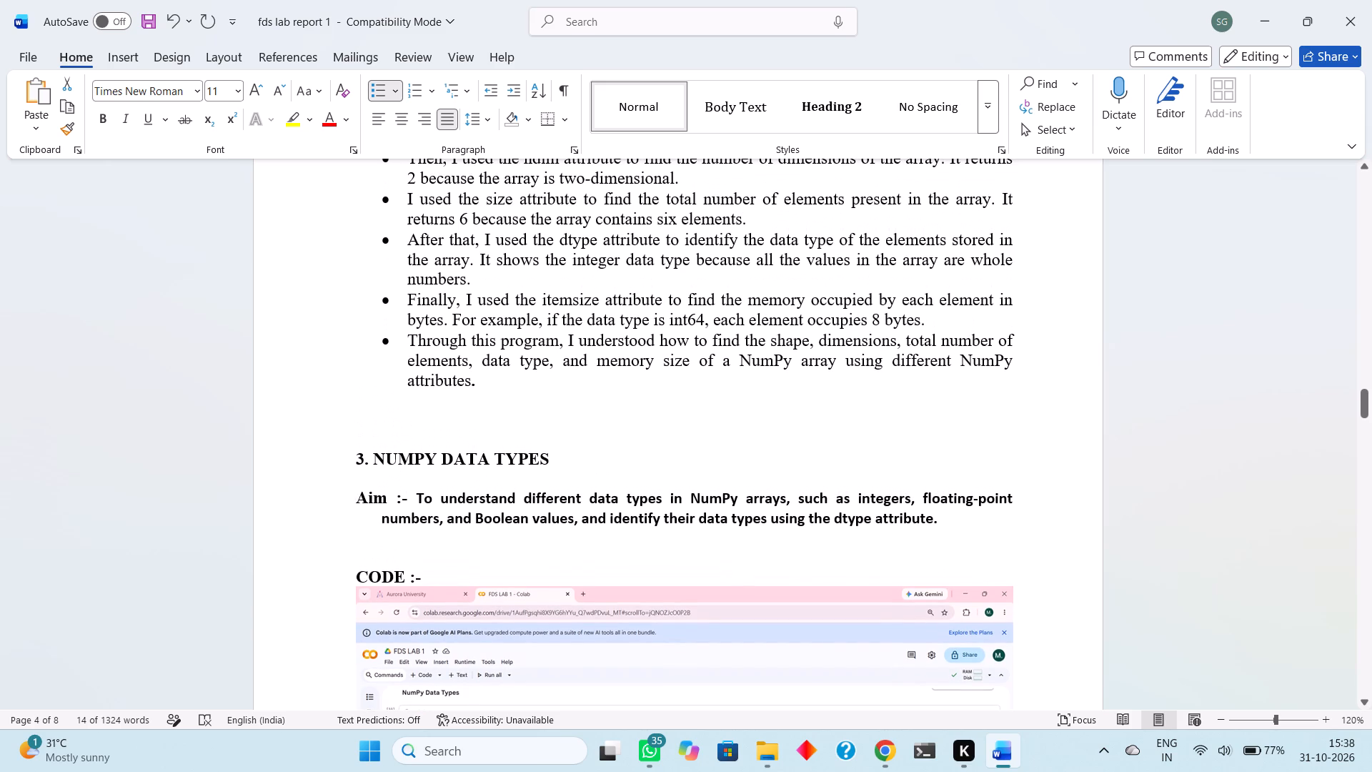
{"action": "scroll", "coordinate": [308, 346], "scroll_direction": "up", "scroll_amount": 1}
{"action": "scroll", "coordinate": [308, 346], "scroll_direction": "down", "scroll_amount": 1}
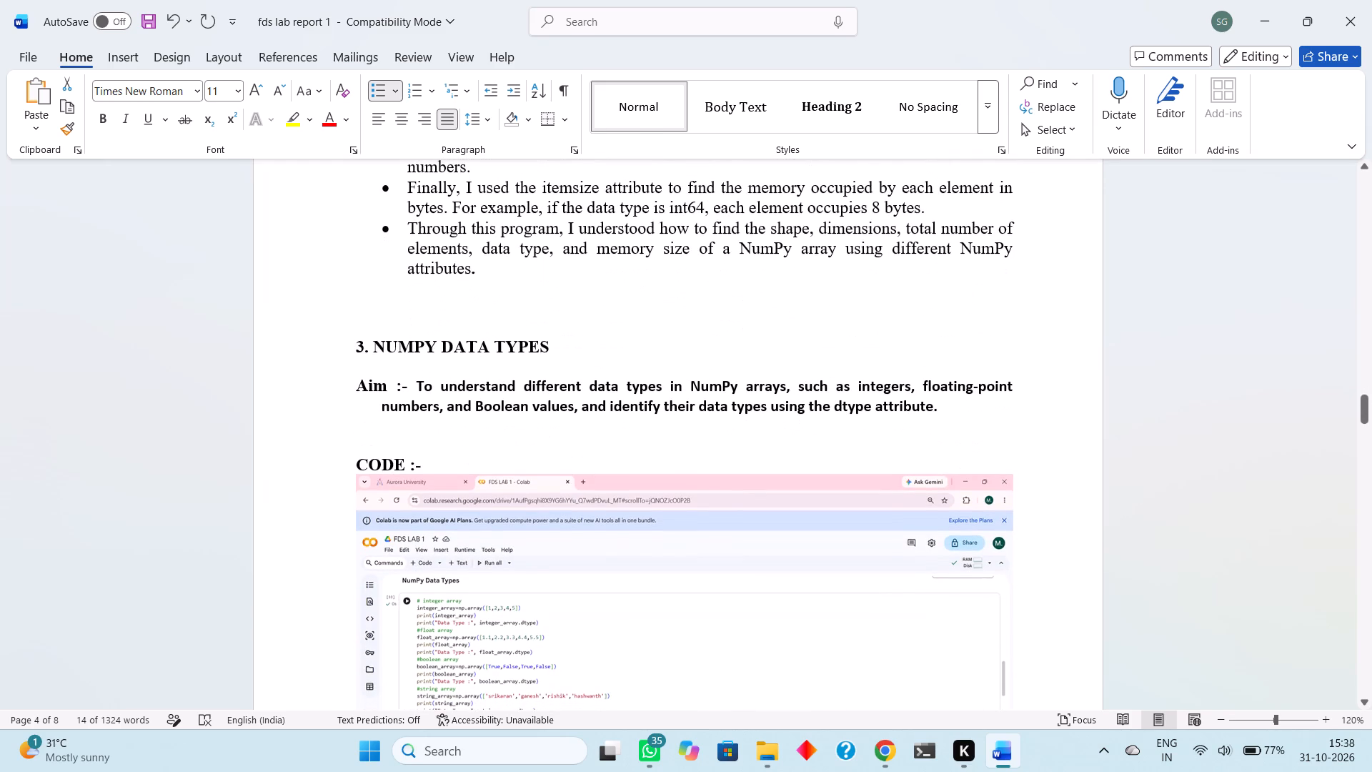
{"action": "left_click_drag", "start_coordinate": [944, 414], "coordinate": [692, 412]}
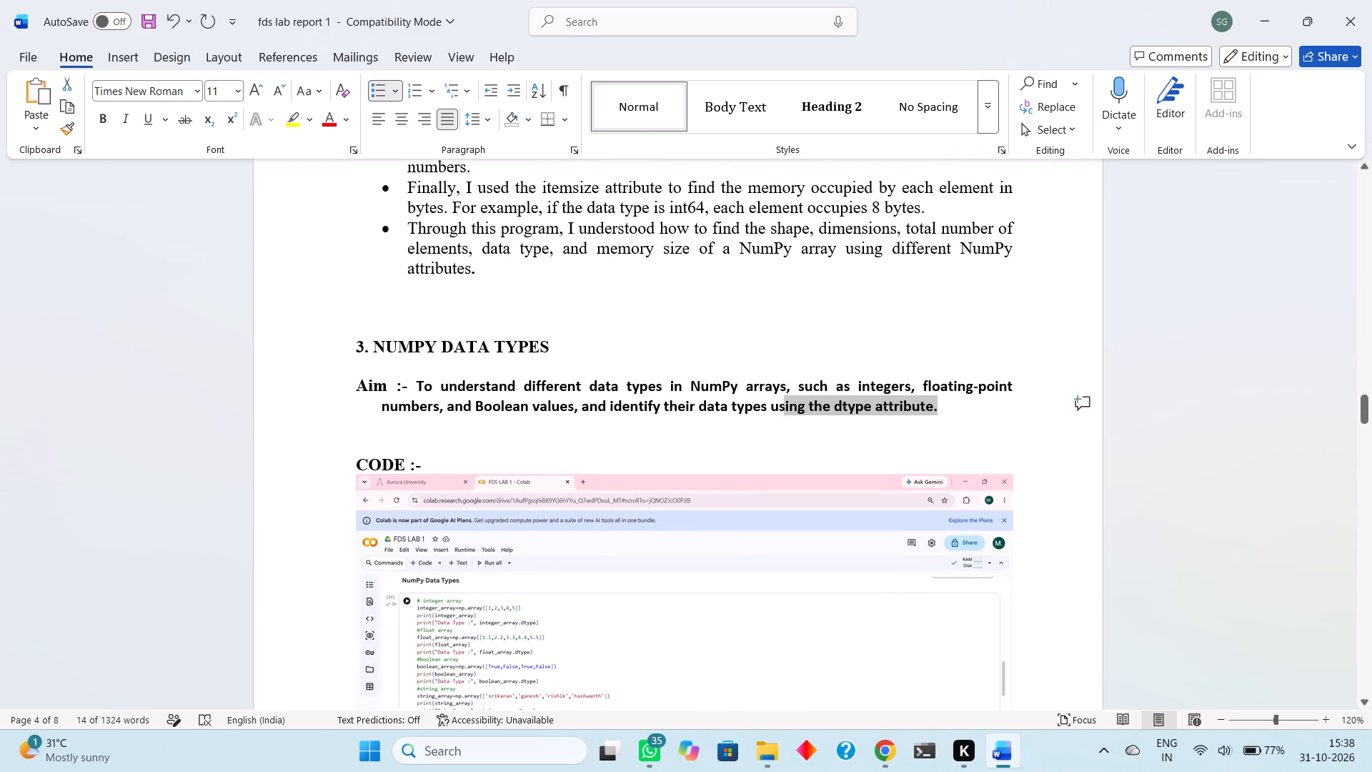
{"action": "left_click_drag", "start_coordinate": [692, 412], "coordinate": [428, 382]}
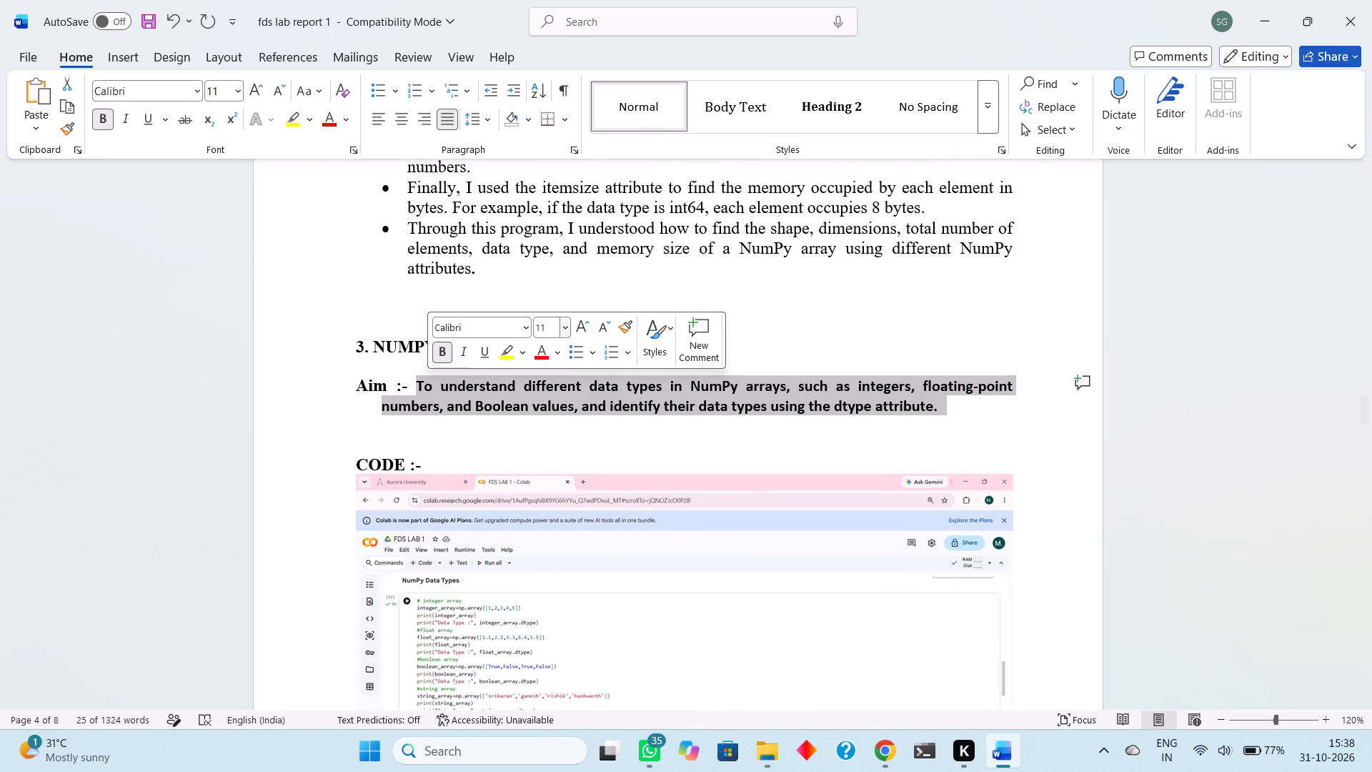
{"action": "left_click", "coordinate": [566, 329]}
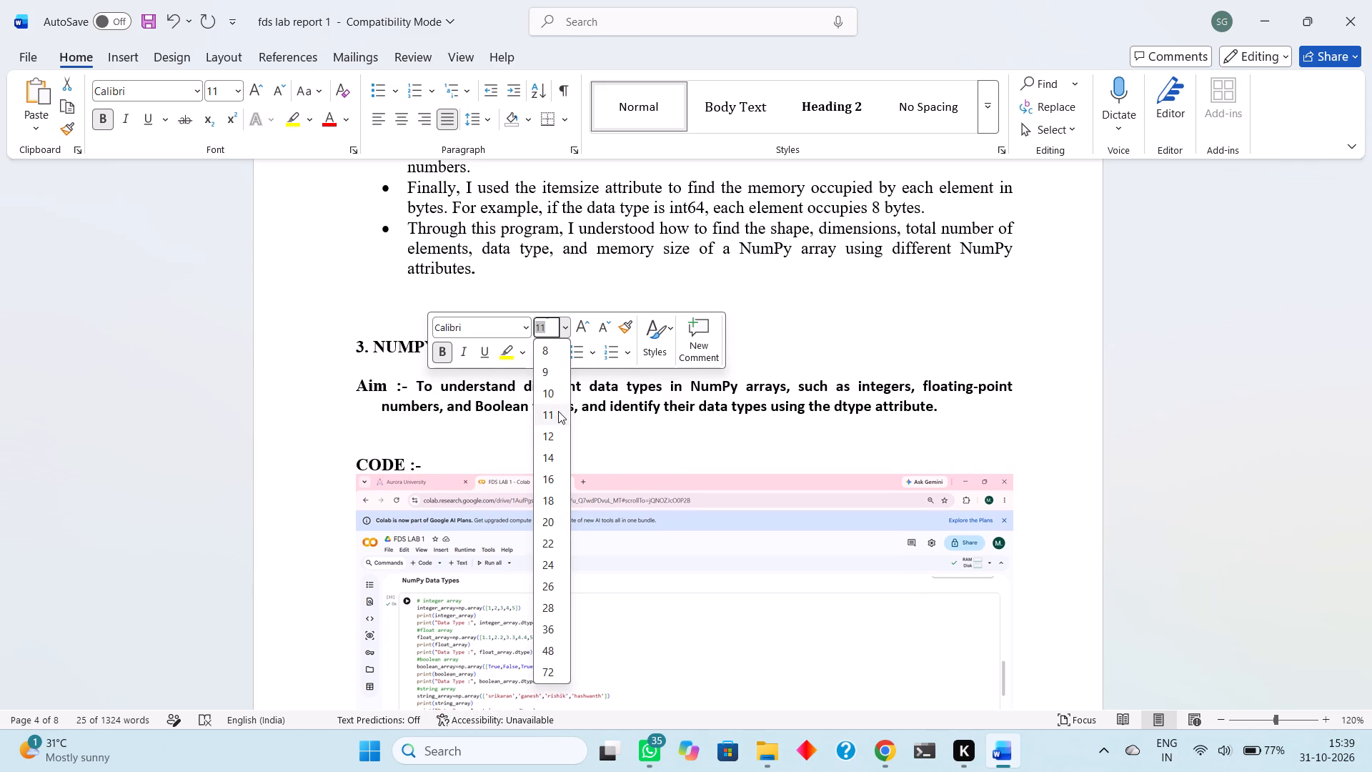
{"action": "left_click", "coordinate": [558, 411]}
Set the font size of the "Aim :-" label in the NumPy Data Types section to 13.
{"action": "left_click_drag", "start_coordinate": [392, 387], "coordinate": [383, 385]}
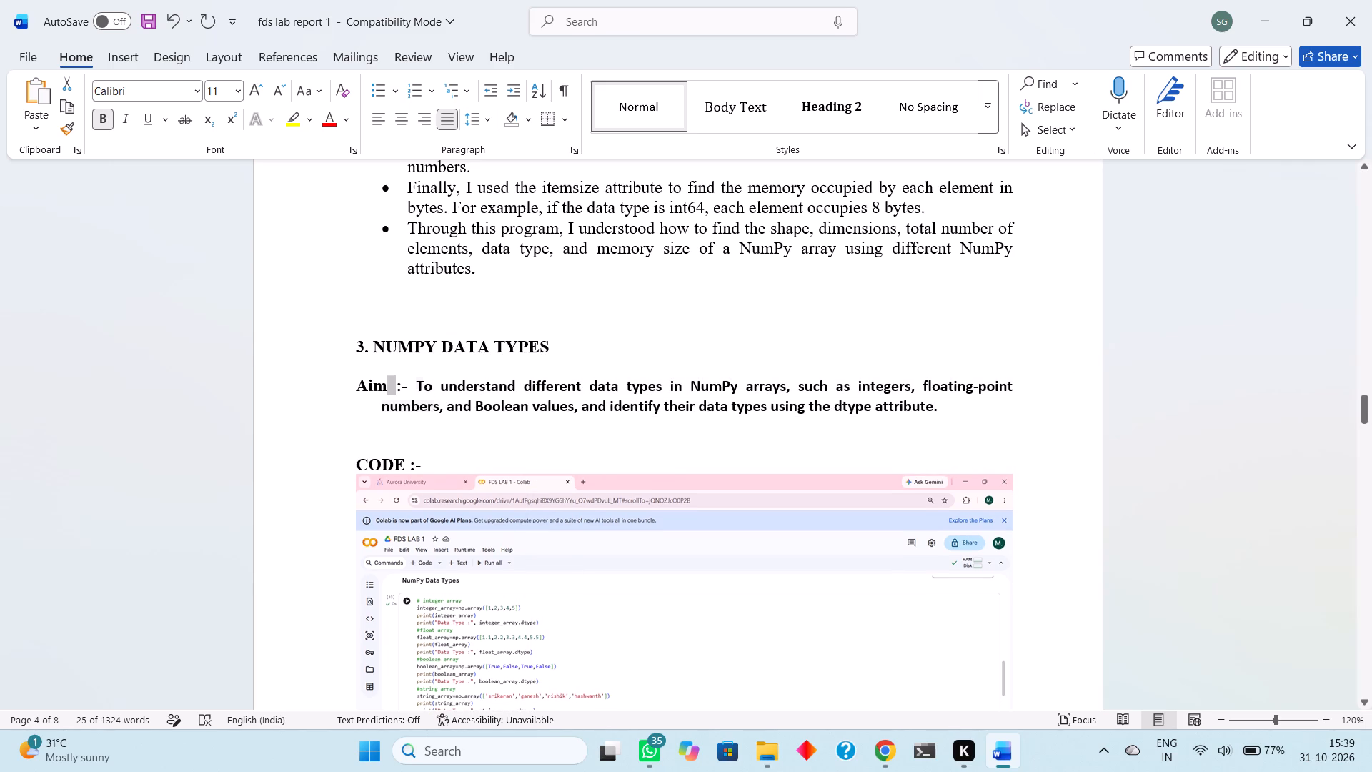
{"action": "left_click_drag", "start_coordinate": [383, 385], "coordinate": [381, 385]}
{"action": "left_click_drag", "start_coordinate": [411, 386], "coordinate": [377, 384]}
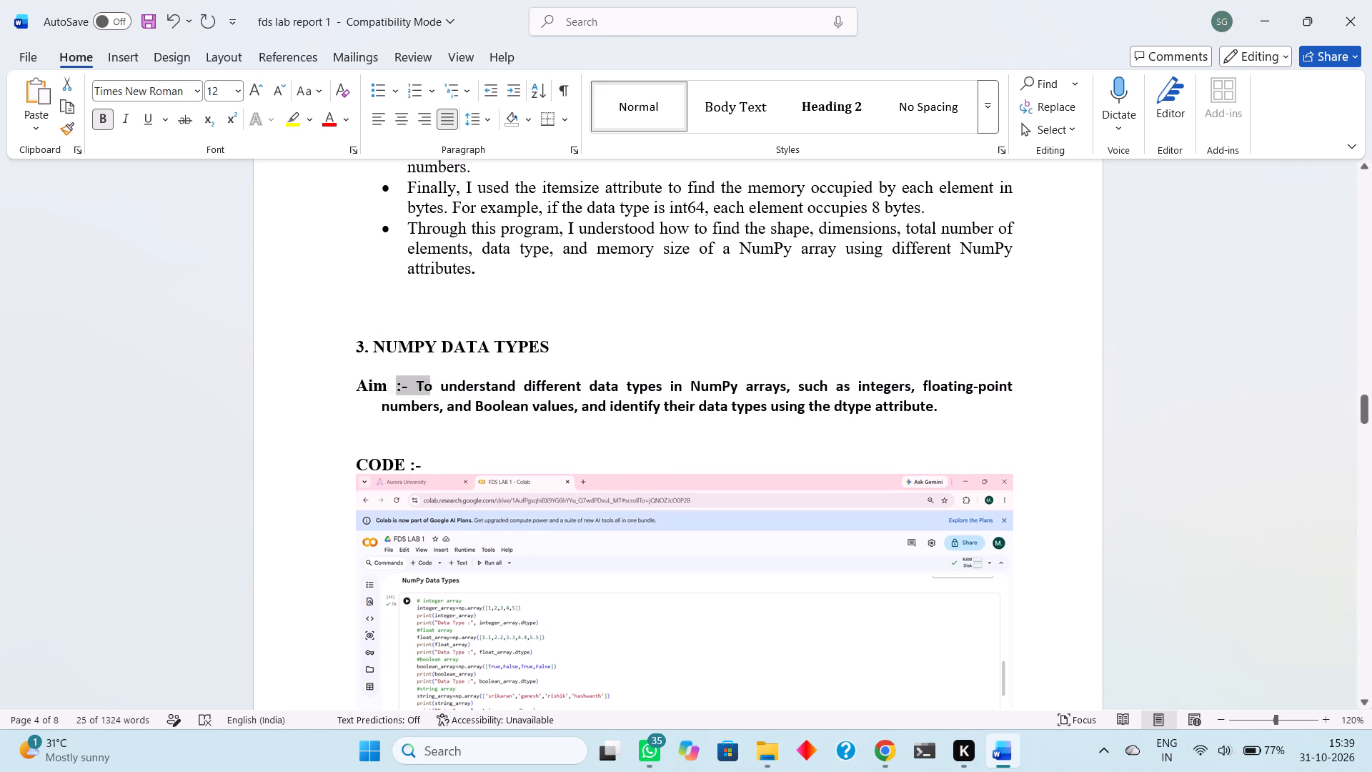
{"action": "left_click_drag", "start_coordinate": [377, 384], "coordinate": [358, 382]}
{"action": "left_click", "coordinate": [495, 328]}
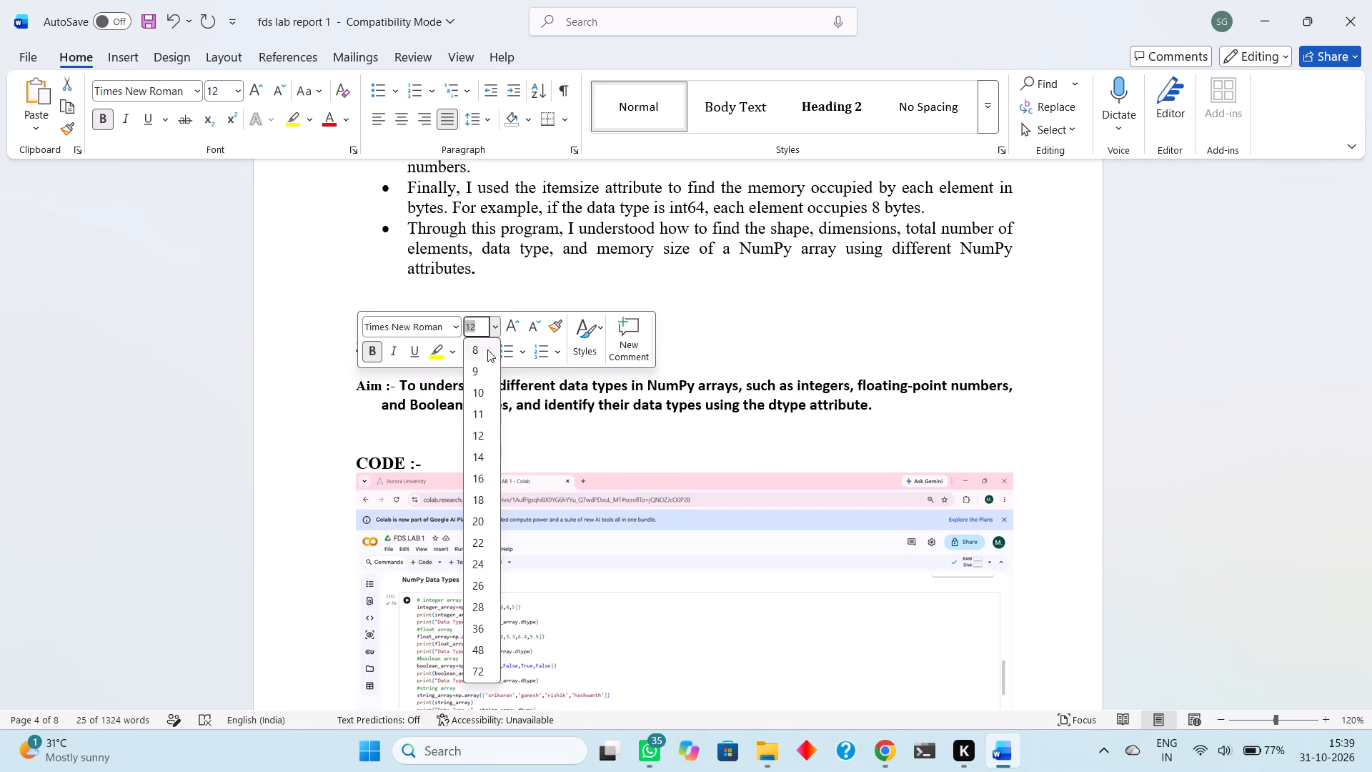
{"action": "left_click", "coordinate": [481, 327]}
{"action": "key", "text": "BackSpace"}
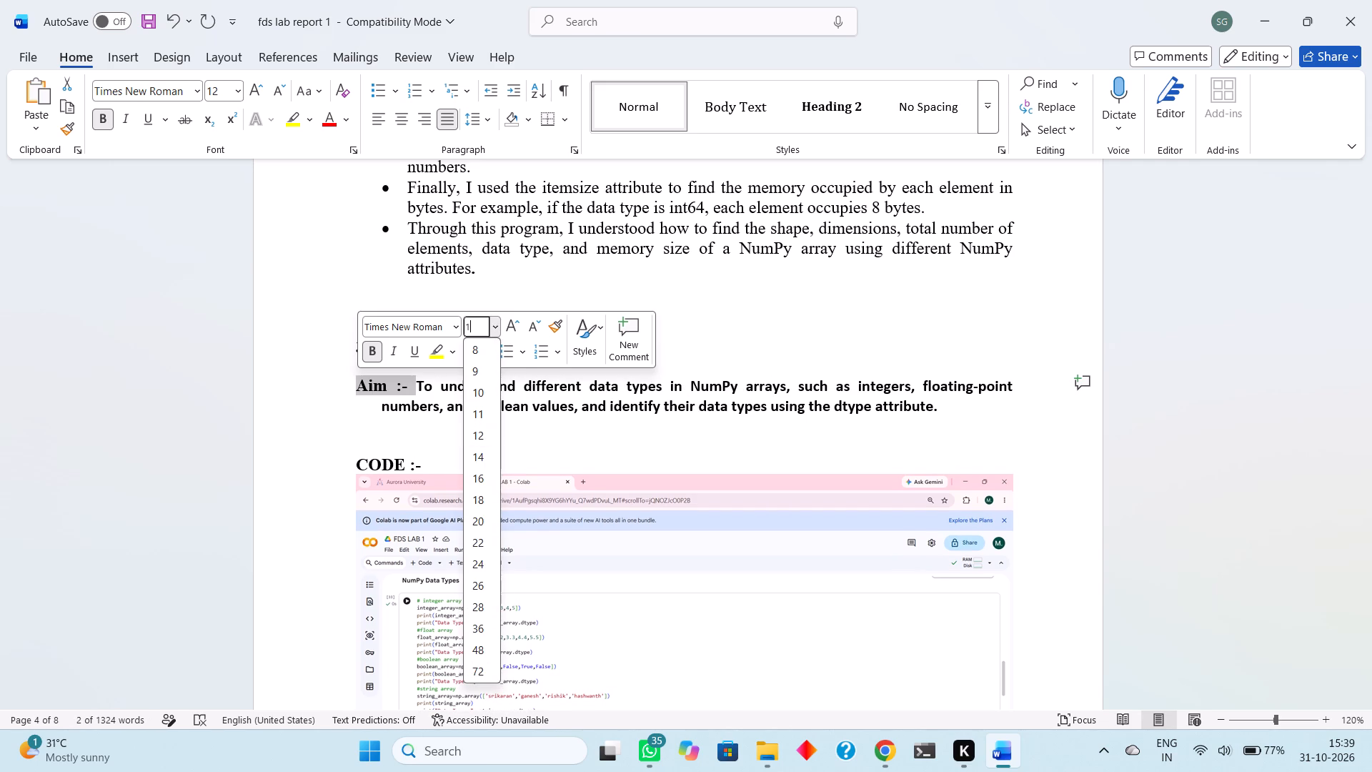
{"action": "key", "text": "3"}
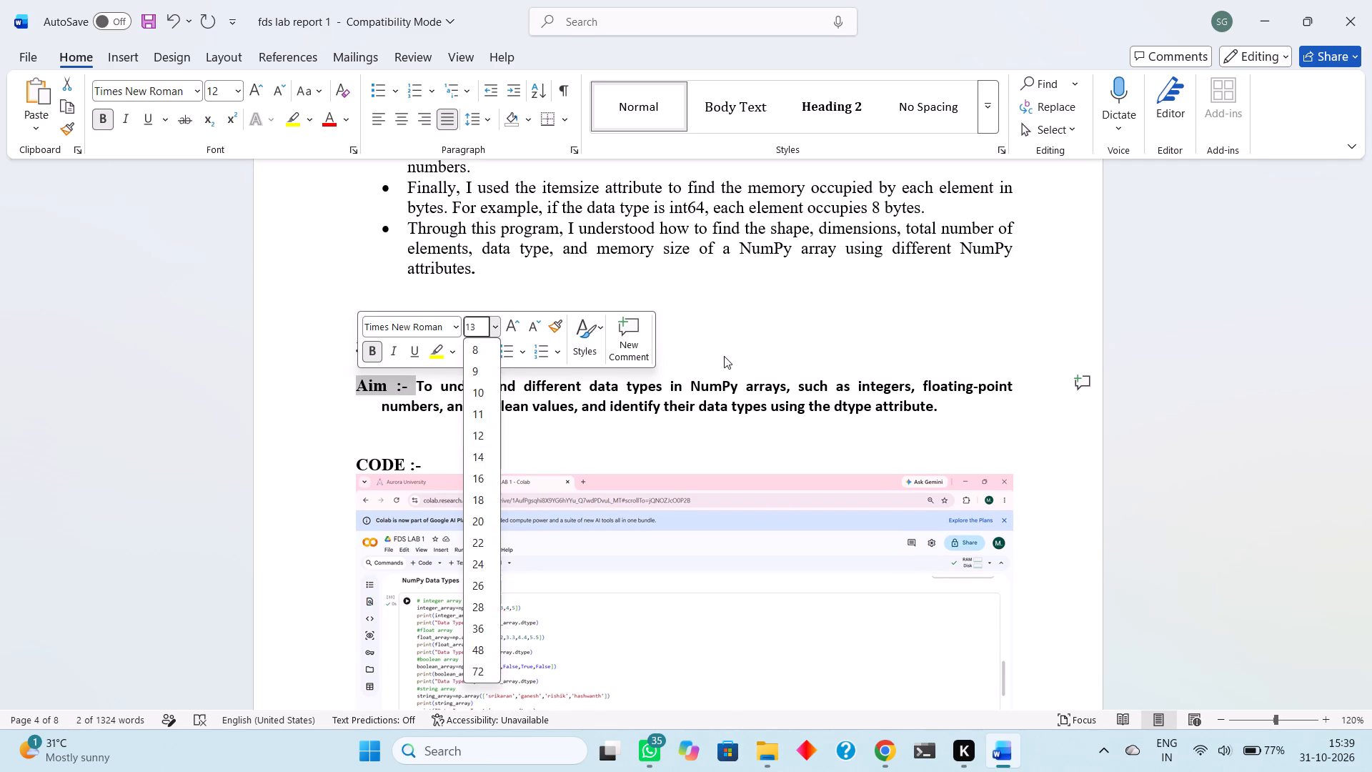
{"action": "left_click", "coordinate": [724, 356]}
{"action": "left_click", "coordinate": [580, 465]}
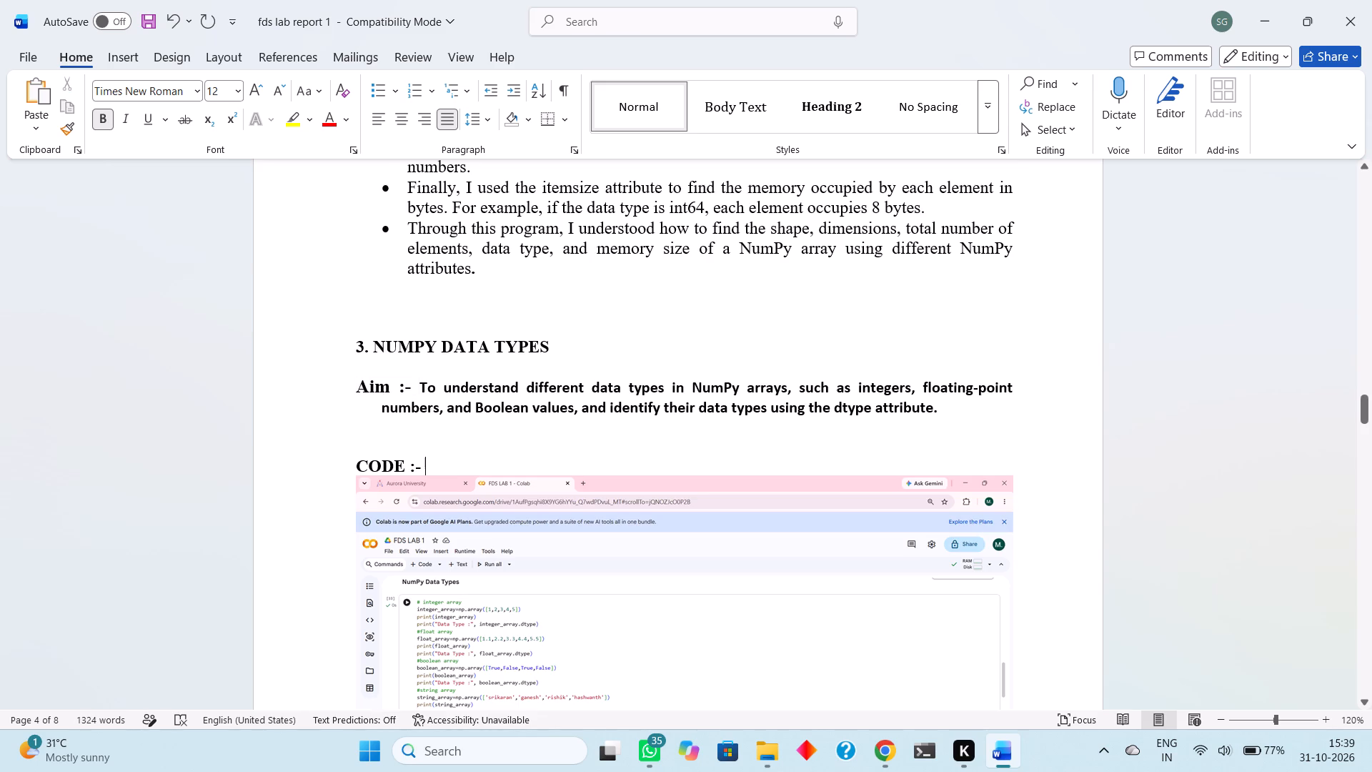
Set the font size of the "Aim:-" label in the NumPy Array Indexing section to 13.
{"action": "scroll", "coordinate": [580, 465], "scroll_direction": "down", "scroll_amount": 4}
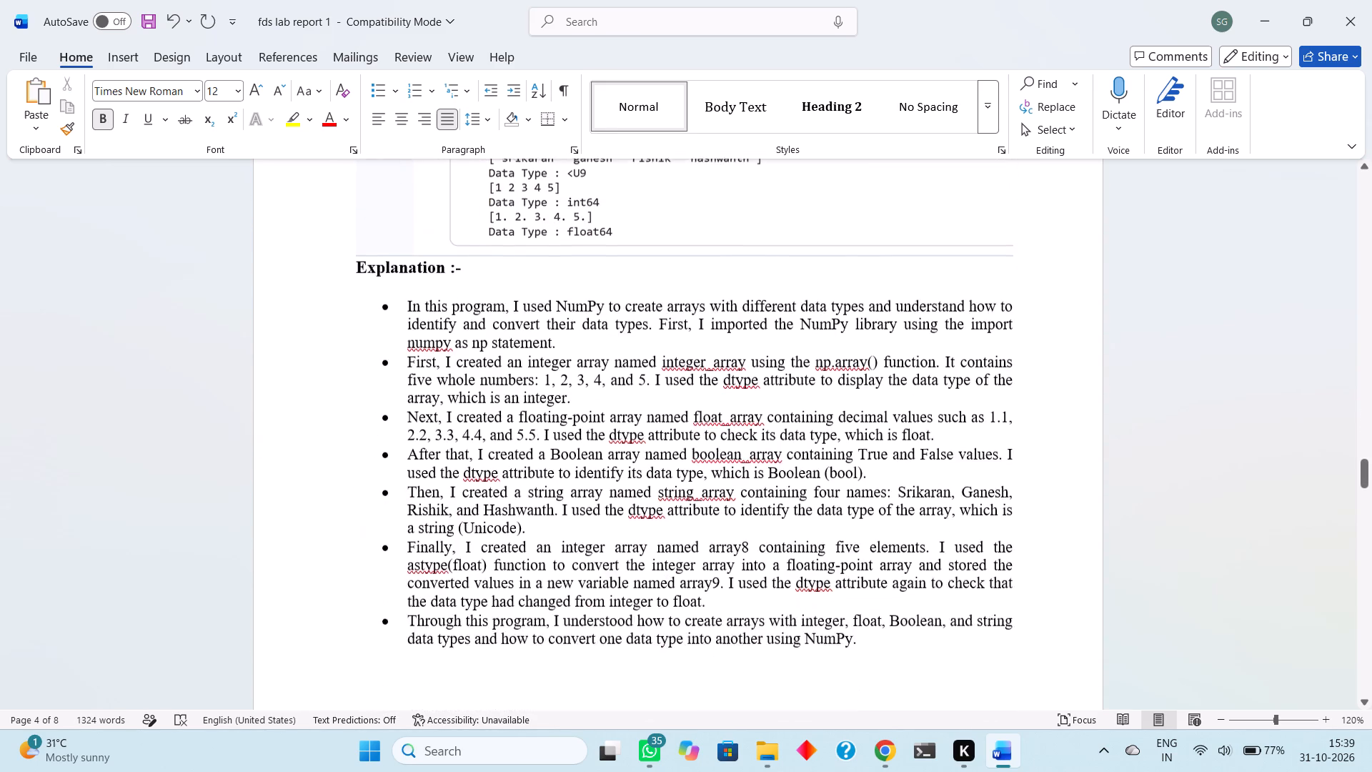
{"action": "scroll", "coordinate": [580, 465], "scroll_direction": "down", "scroll_amount": 2}
{"action": "scroll", "coordinate": [413, 520], "scroll_direction": "up", "scroll_amount": 1}
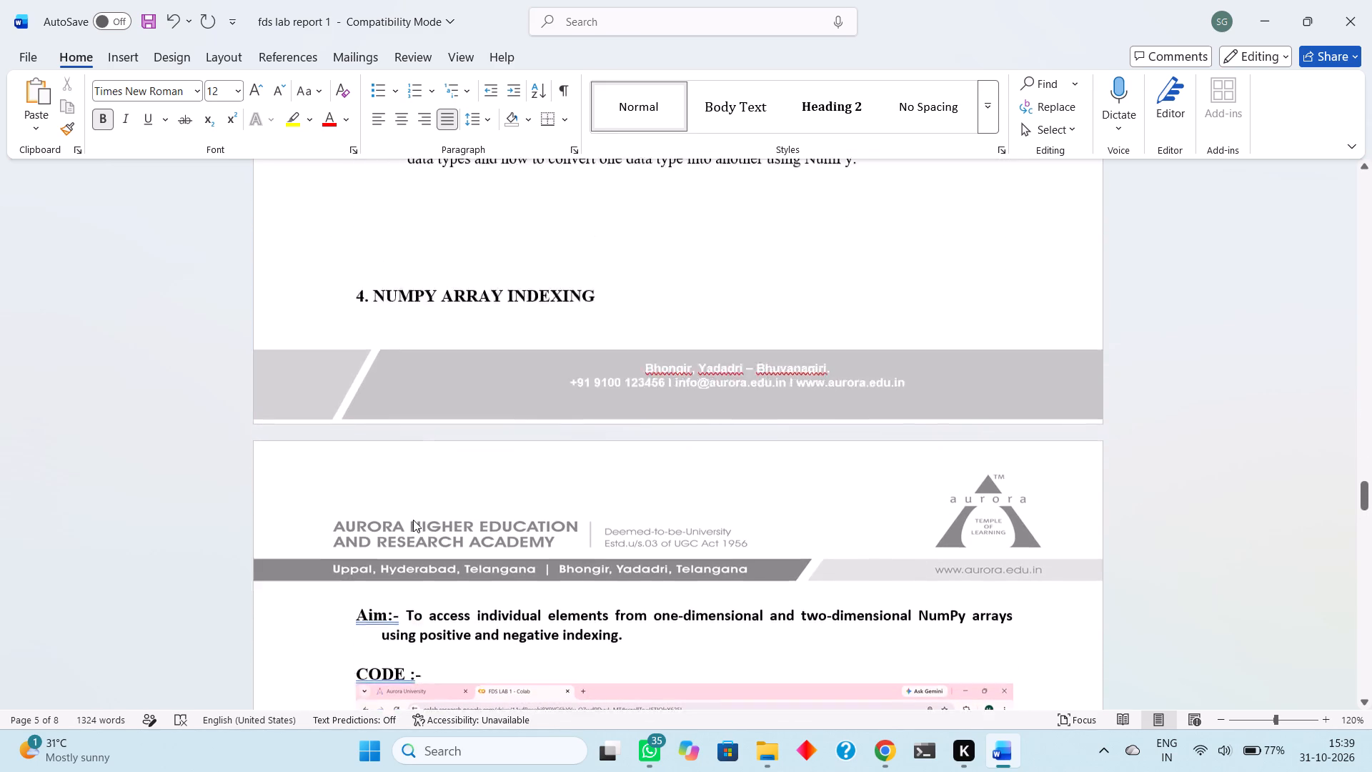
{"action": "scroll", "coordinate": [413, 520], "scroll_direction": "up", "scroll_amount": 1}
{"action": "scroll", "coordinate": [413, 520], "scroll_direction": "down", "scroll_amount": 1}
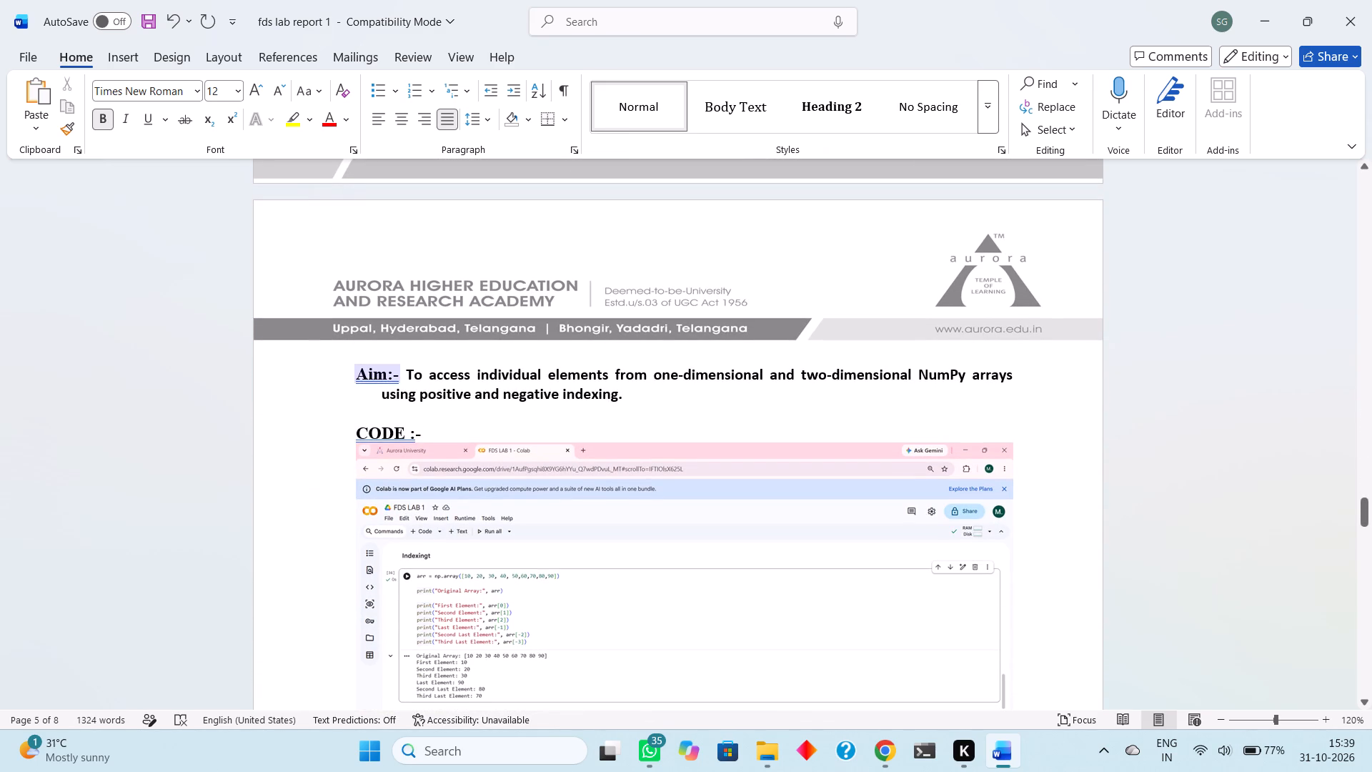
{"action": "left_click_drag", "start_coordinate": [402, 374], "coordinate": [362, 371]}
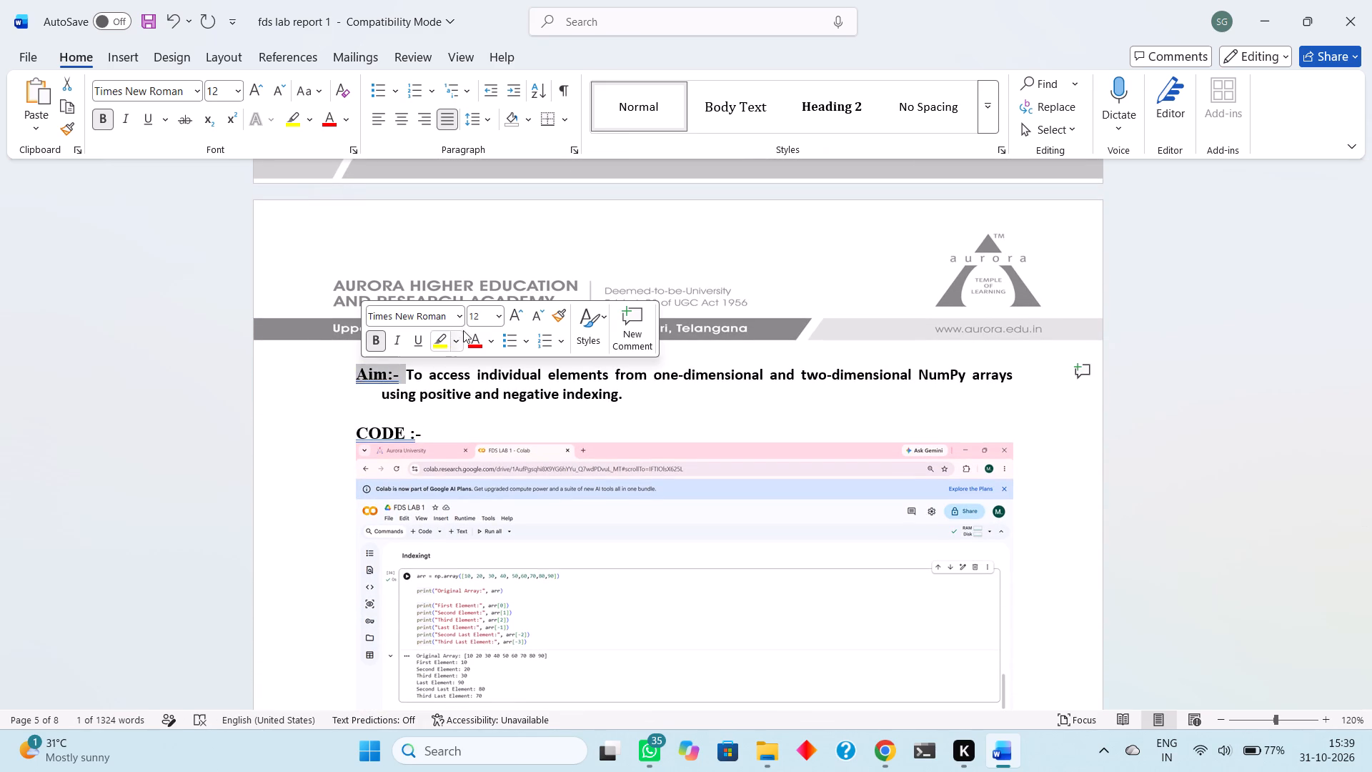
{"action": "left_click", "coordinate": [479, 318]}
{"action": "key", "text": "Right"}
{"action": "key", "text": "BackSpace"}
{"action": "key", "text": "3"}
{"action": "left_click", "coordinate": [337, 350]}
Check the font formatting of the aim sentence in the NumPy Array Indexing section.
{"action": "scroll", "coordinate": [337, 350], "scroll_direction": "up", "scroll_amount": 1}
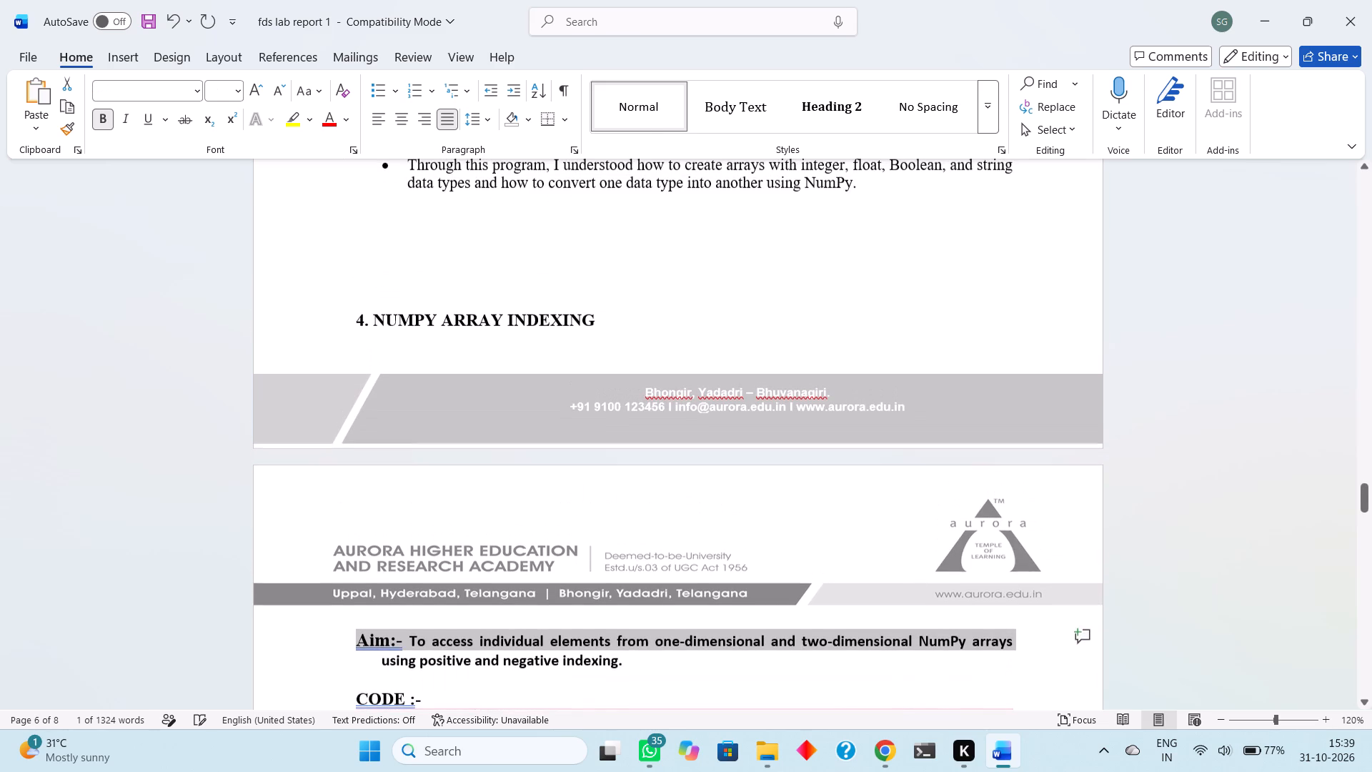
{"action": "scroll", "coordinate": [337, 350], "scroll_direction": "up", "scroll_amount": 1}
{"action": "scroll", "coordinate": [337, 350], "scroll_direction": "down", "scroll_amount": 2}
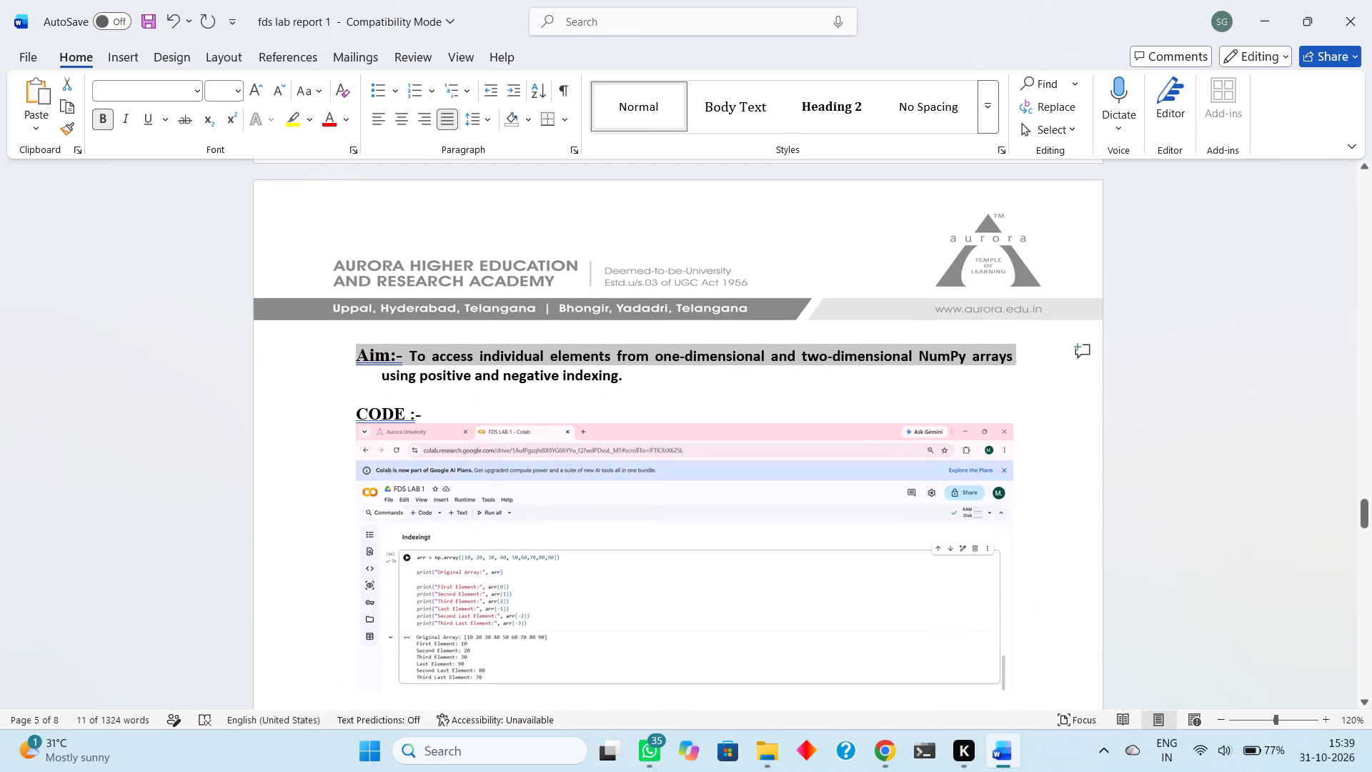
{"action": "left_click", "coordinate": [326, 375]}
{"action": "left_click", "coordinate": [640, 402]}
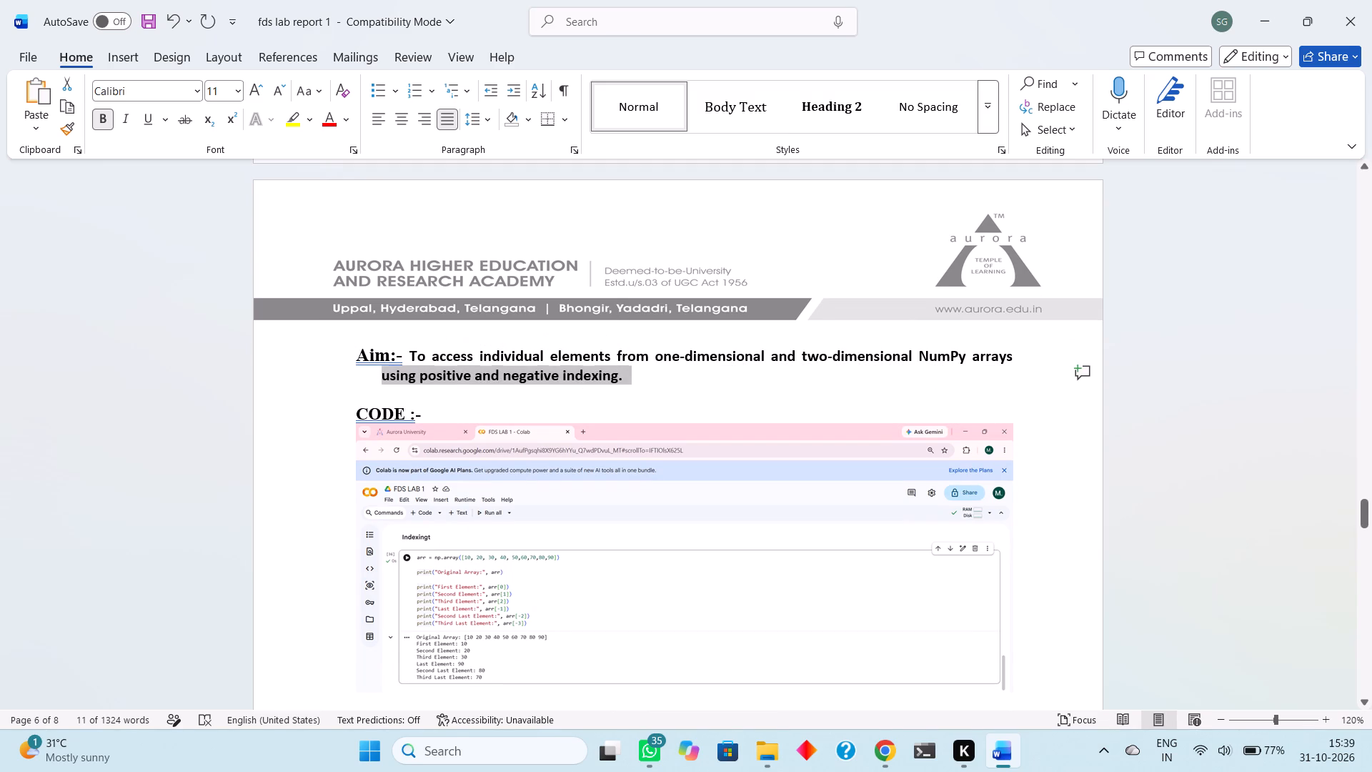
{"action": "left_click_drag", "start_coordinate": [630, 382], "coordinate": [409, 357]}
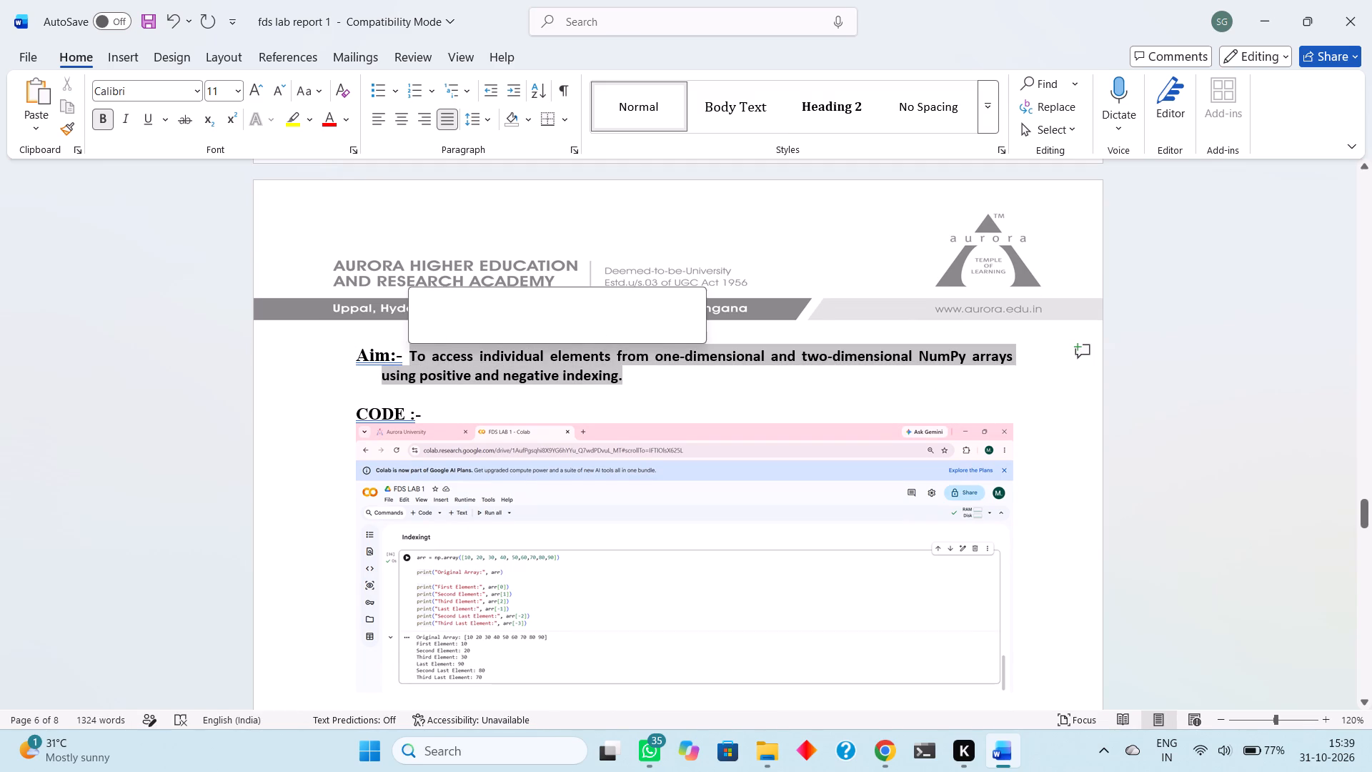
{"action": "left_click", "coordinate": [372, 377]}
Insert three blank lines before the "4. NUMPY ARRAY INDEXING" heading, moving it to the next page above its aim.
{"action": "scroll", "coordinate": [372, 377], "scroll_direction": "up", "scroll_amount": 1}
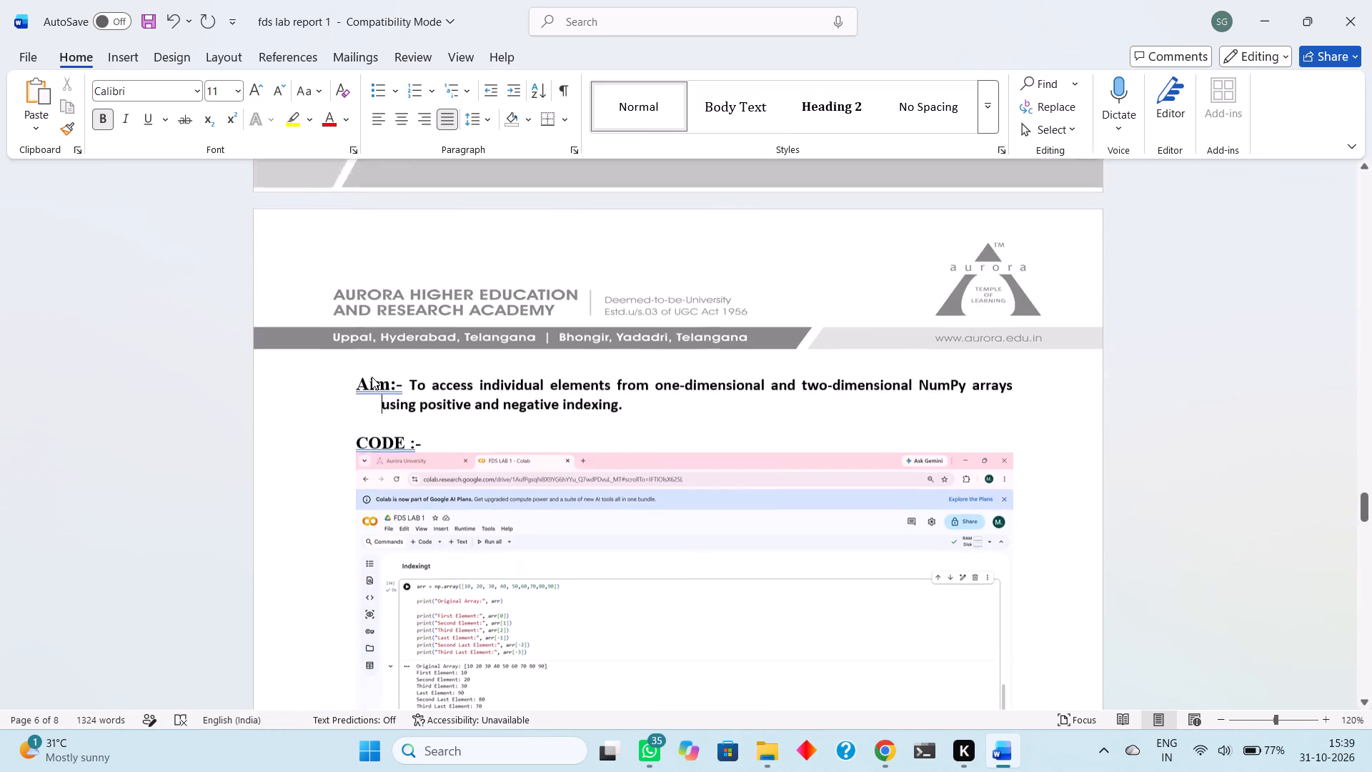
{"action": "scroll", "coordinate": [372, 377], "scroll_direction": "up", "scroll_amount": 2}
{"action": "scroll", "coordinate": [372, 377], "scroll_direction": "down", "scroll_amount": 1}
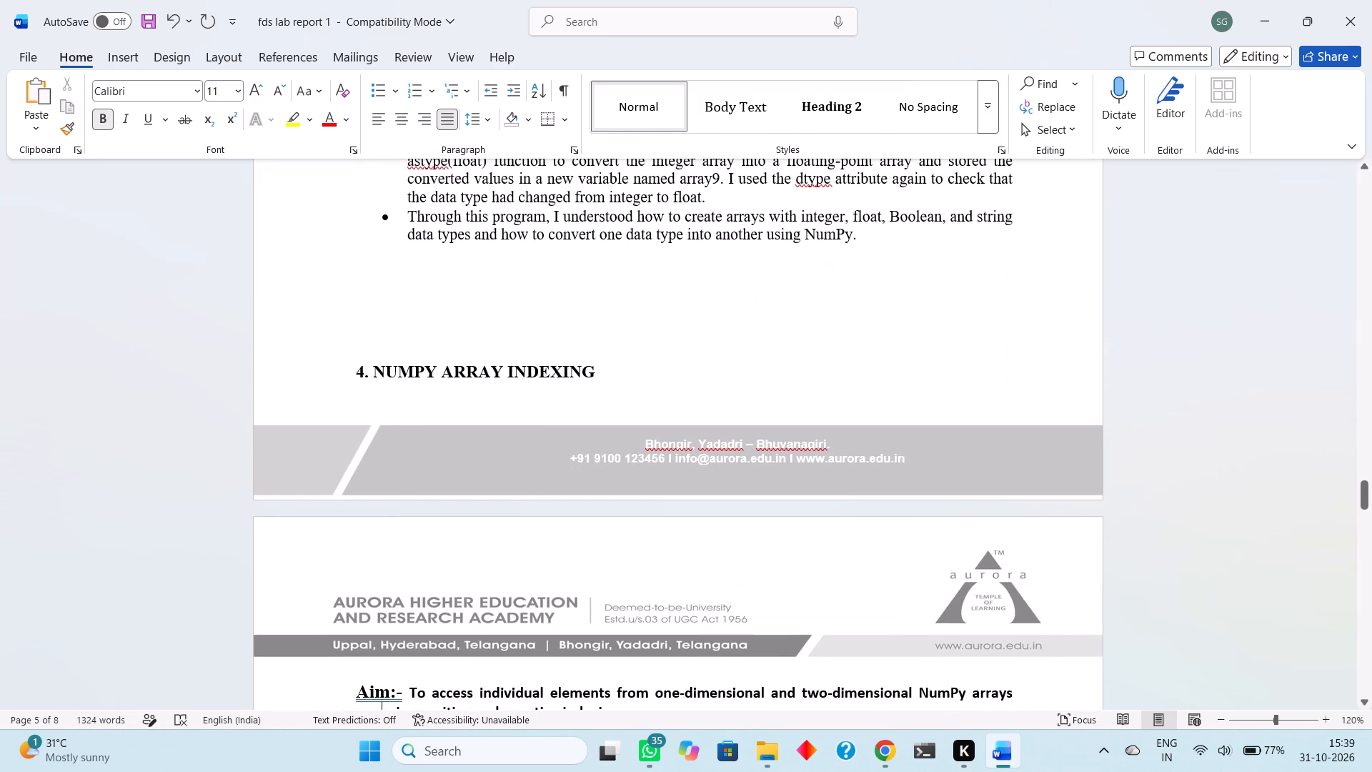
{"action": "left_click", "coordinate": [355, 377]}
{"action": "key", "text": "Return"}
{"action": "key", "text": "Return"}
{"action": "key", "text": "Return"}
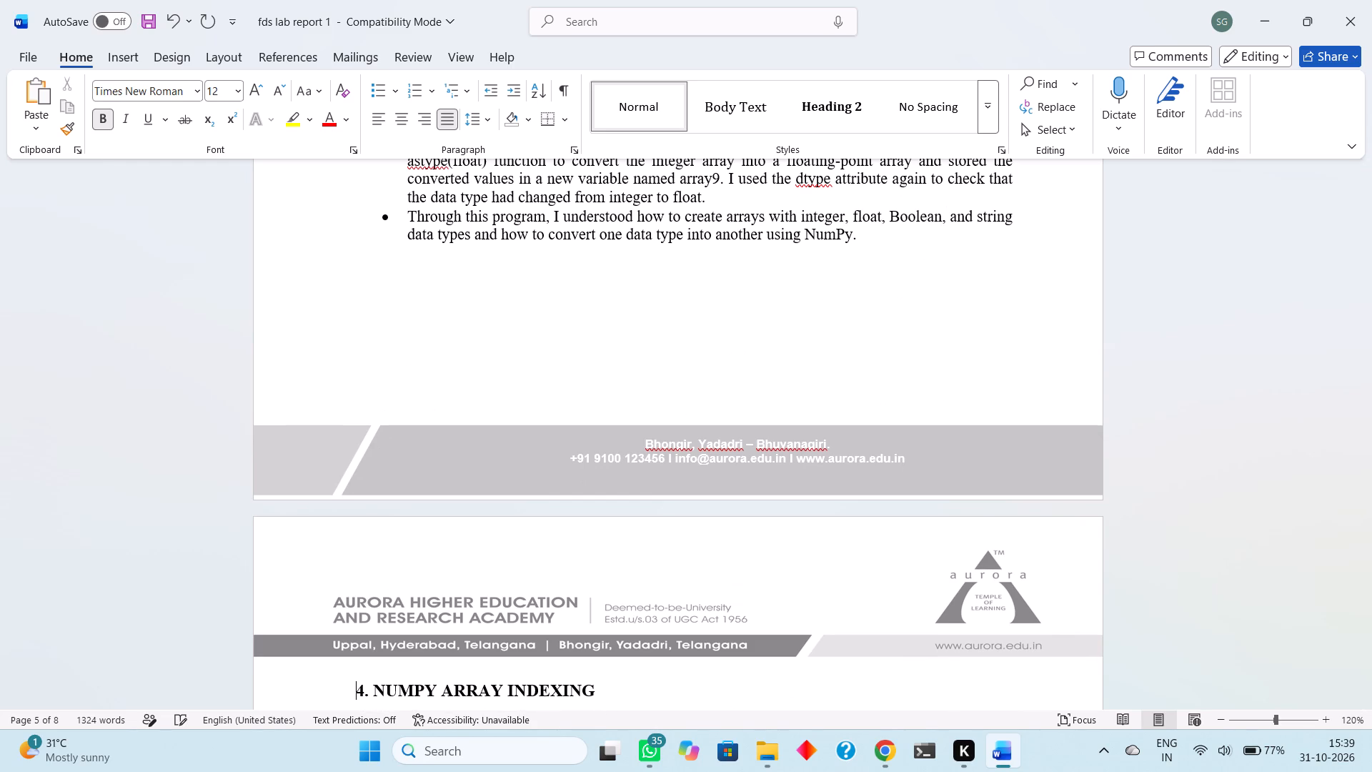
Review the page layout from the NumPy Array Indexing explanation through the Slicing section to the Google Colab link.
{"action": "scroll", "coordinate": [412, 229], "scroll_direction": "down", "scroll_amount": 2}
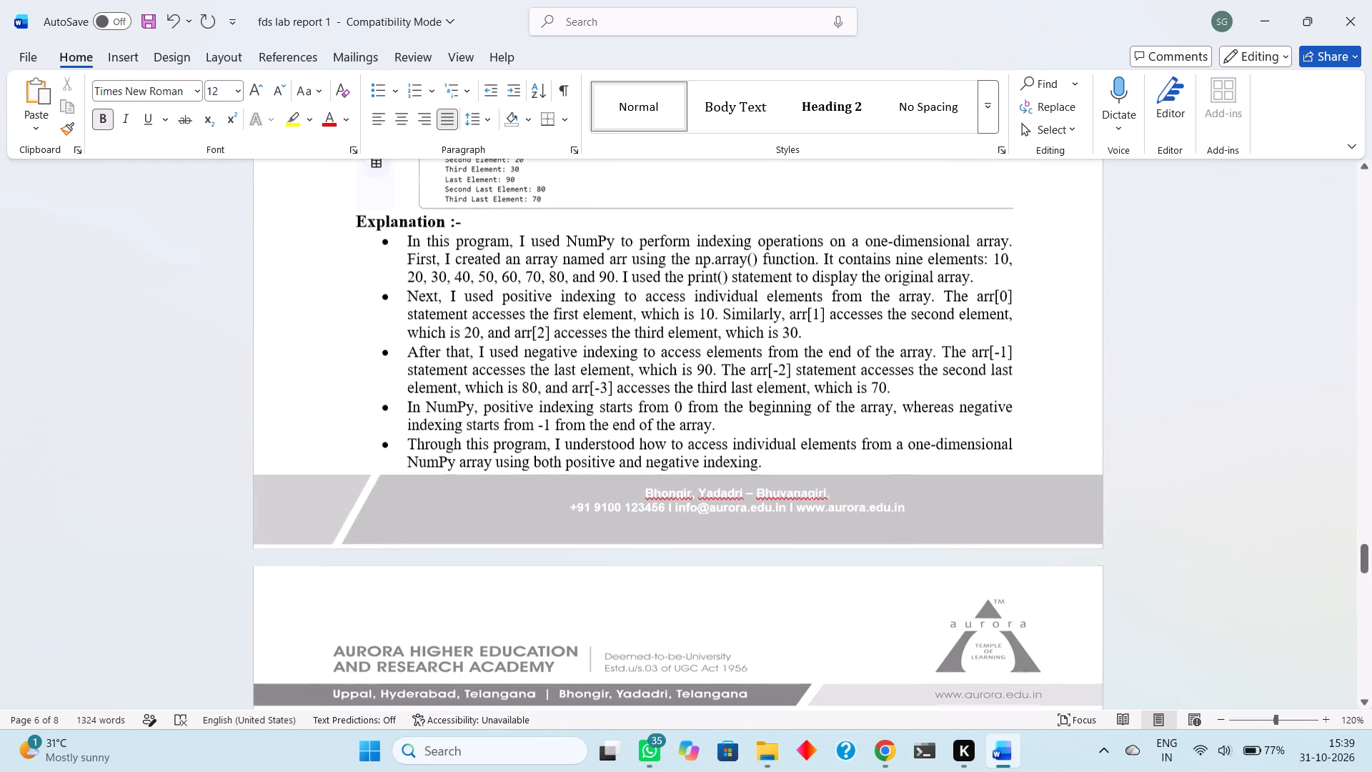
{"action": "scroll", "coordinate": [412, 229], "scroll_direction": "down", "scroll_amount": 1}
{"action": "scroll", "coordinate": [412, 229], "scroll_direction": "up", "scroll_amount": 1}
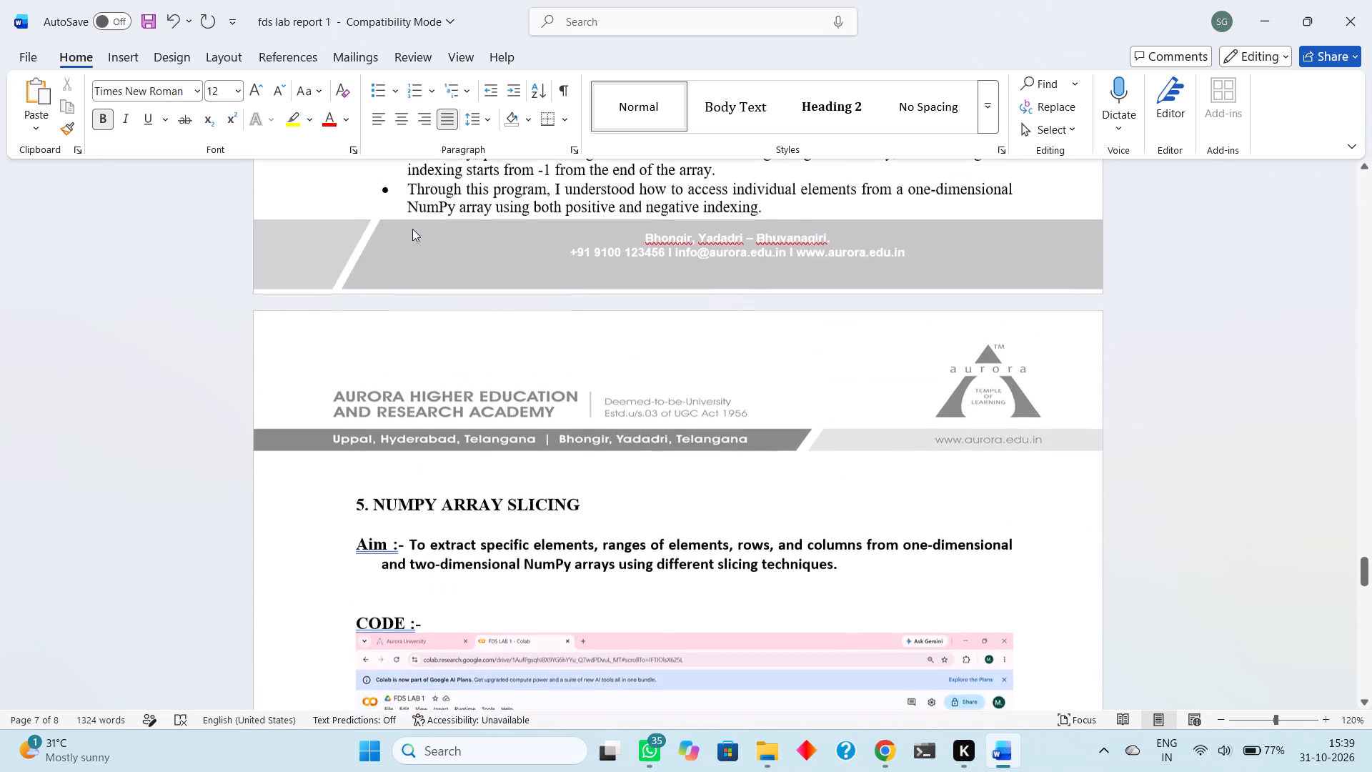
{"action": "scroll", "coordinate": [412, 229], "scroll_direction": "down", "scroll_amount": 2}
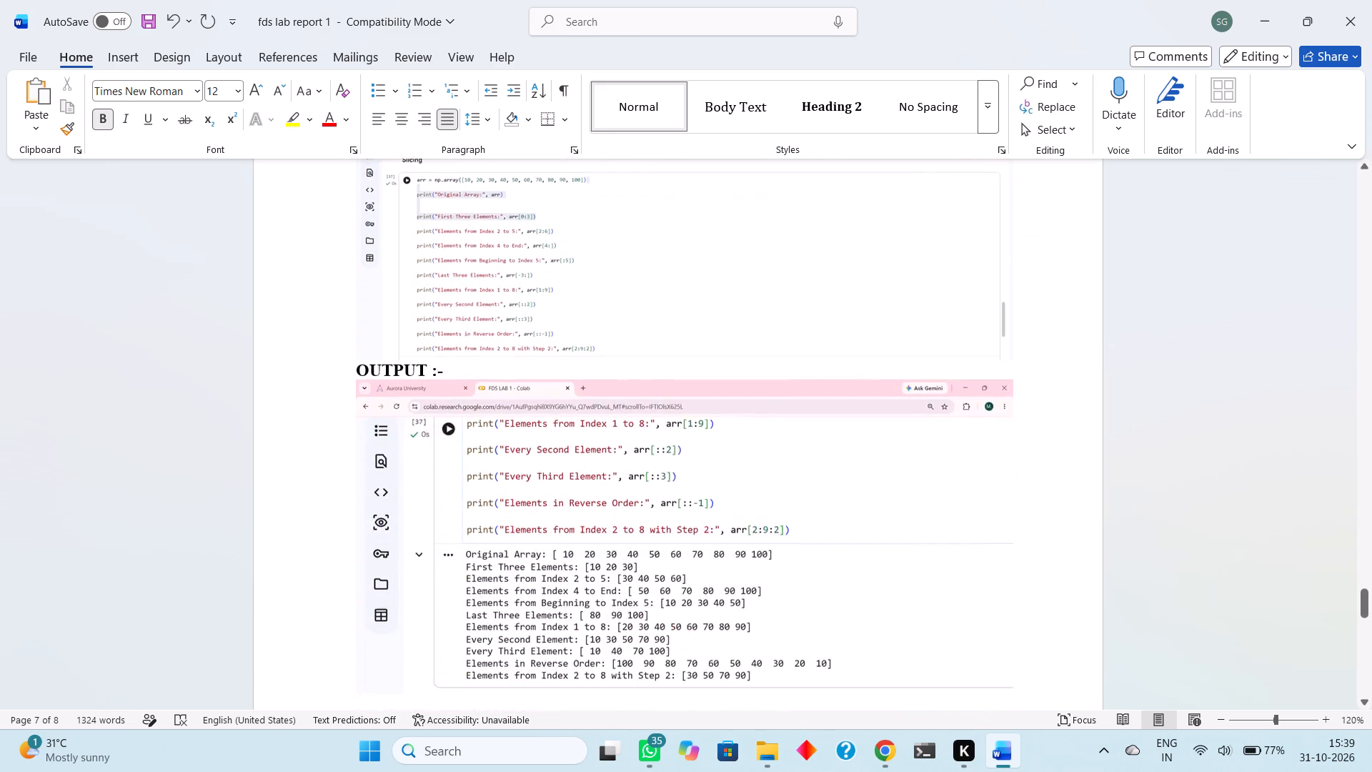
{"action": "scroll", "coordinate": [412, 229], "scroll_direction": "down", "scroll_amount": 2}
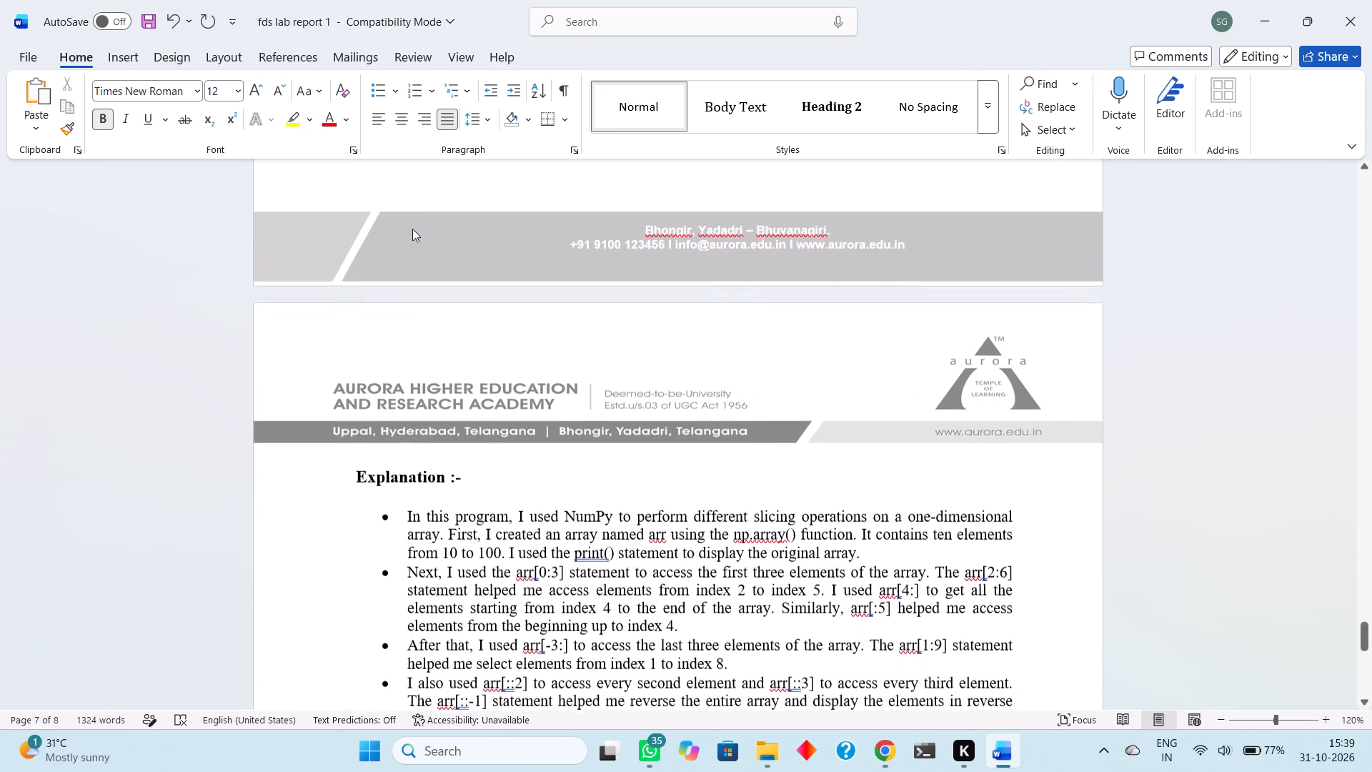
{"action": "scroll", "coordinate": [412, 229], "scroll_direction": "down", "scroll_amount": 1}
{"action": "scroll", "coordinate": [412, 229], "scroll_direction": "up", "scroll_amount": 2}
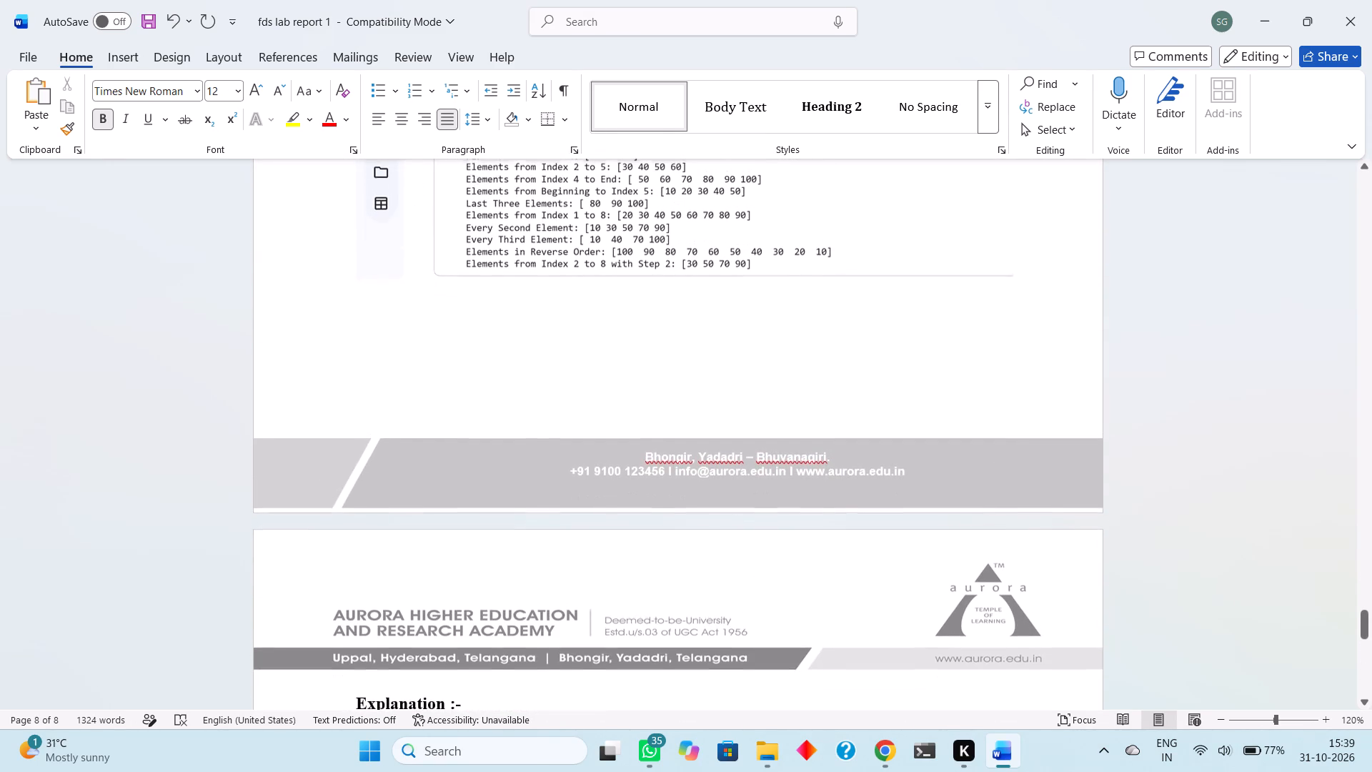
{"action": "scroll", "coordinate": [412, 229], "scroll_direction": "up", "scroll_amount": 3}
{"action": "scroll", "coordinate": [412, 229], "scroll_direction": "down", "scroll_amount": 1}
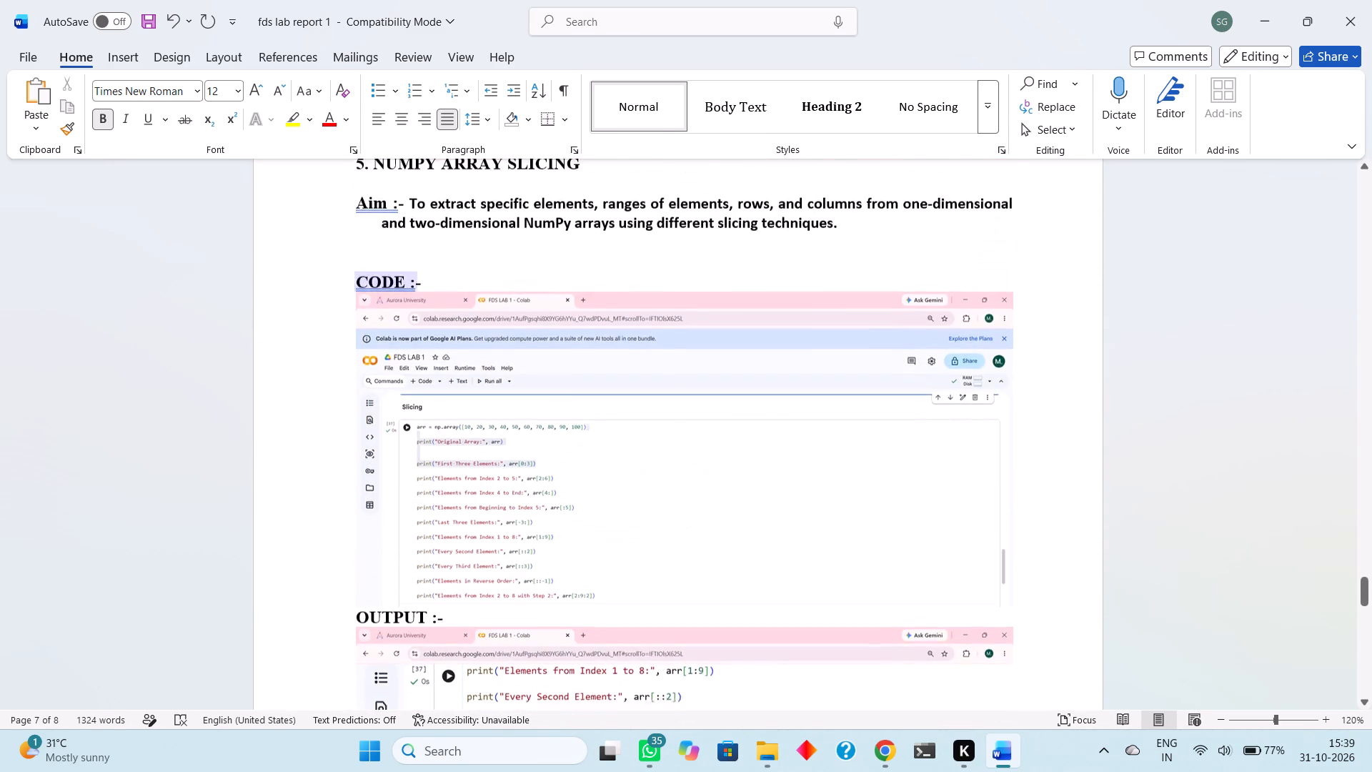
{"action": "scroll", "coordinate": [412, 229], "scroll_direction": "down", "scroll_amount": 3}
{"action": "scroll", "coordinate": [412, 229], "scroll_direction": "up", "scroll_amount": 1}
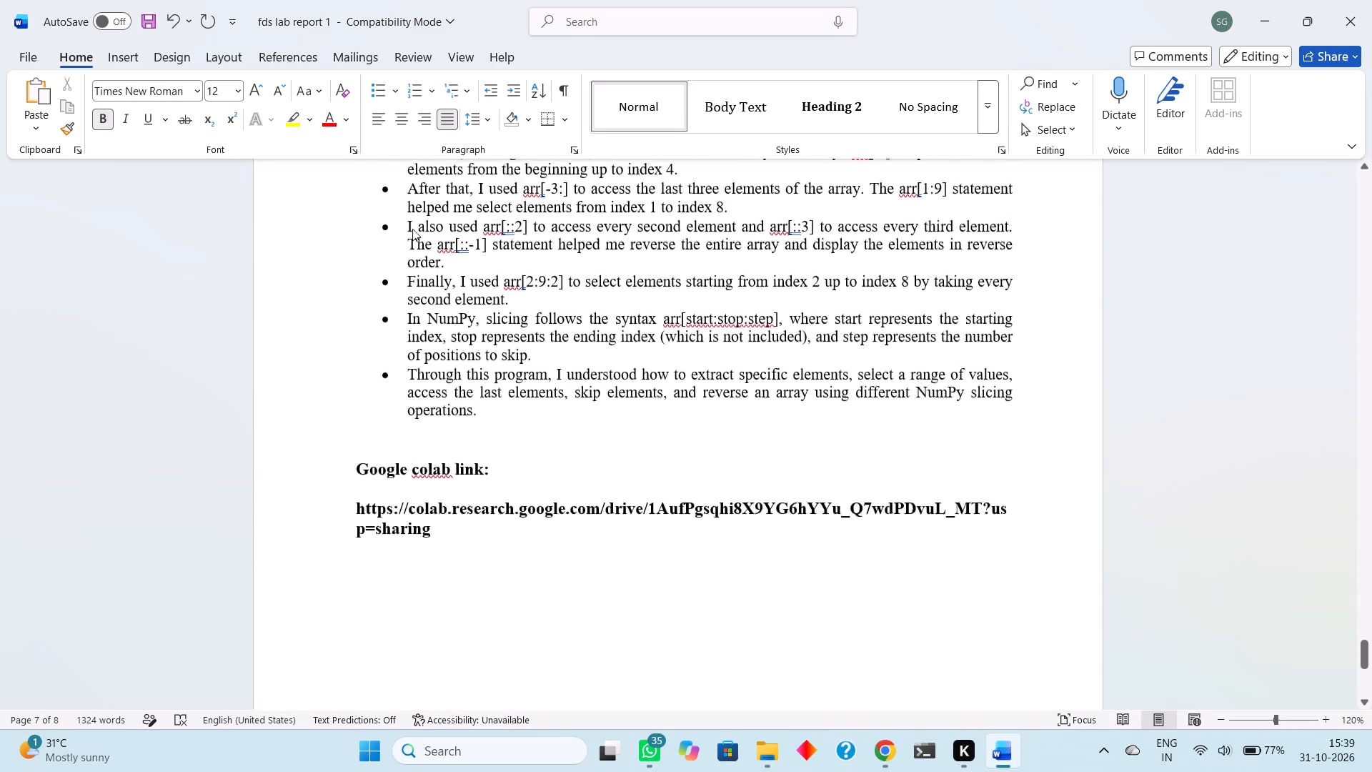
{"action": "scroll", "coordinate": [412, 229], "scroll_direction": "up", "scroll_amount": 3}
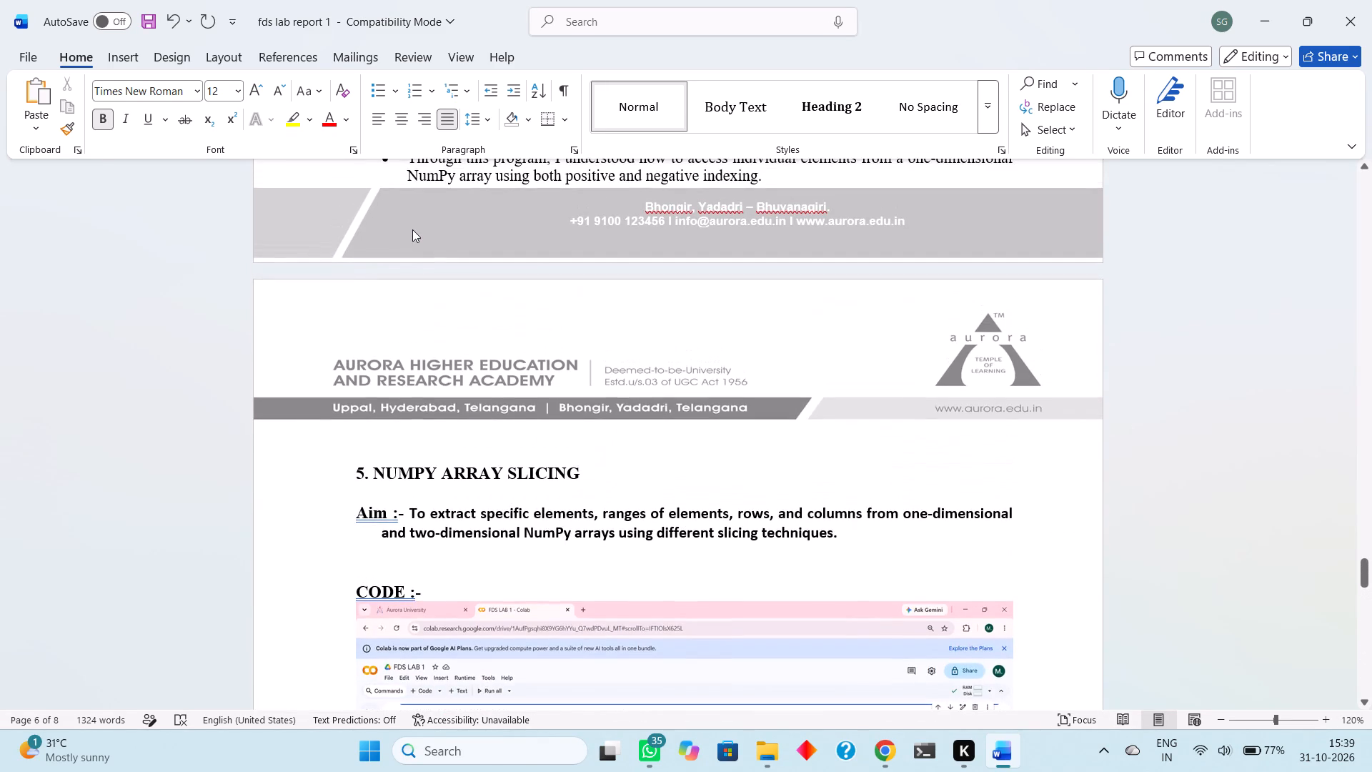
Review the page layout from the NumPy Array Slicing heading back up to the NumPy Data Types section.
{"action": "scroll", "coordinate": [430, 277], "scroll_direction": "up", "scroll_amount": 3}
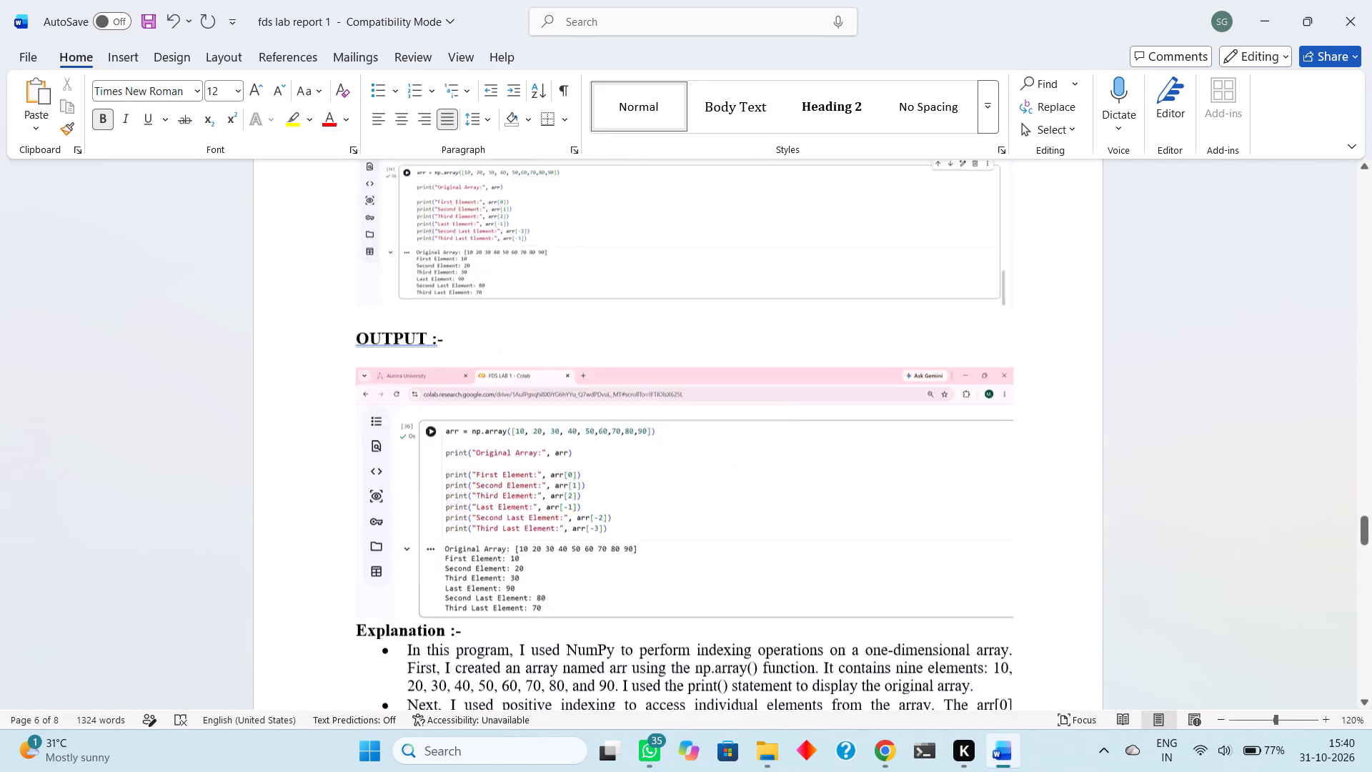
{"action": "scroll", "coordinate": [430, 277], "scroll_direction": "up", "scroll_amount": 2}
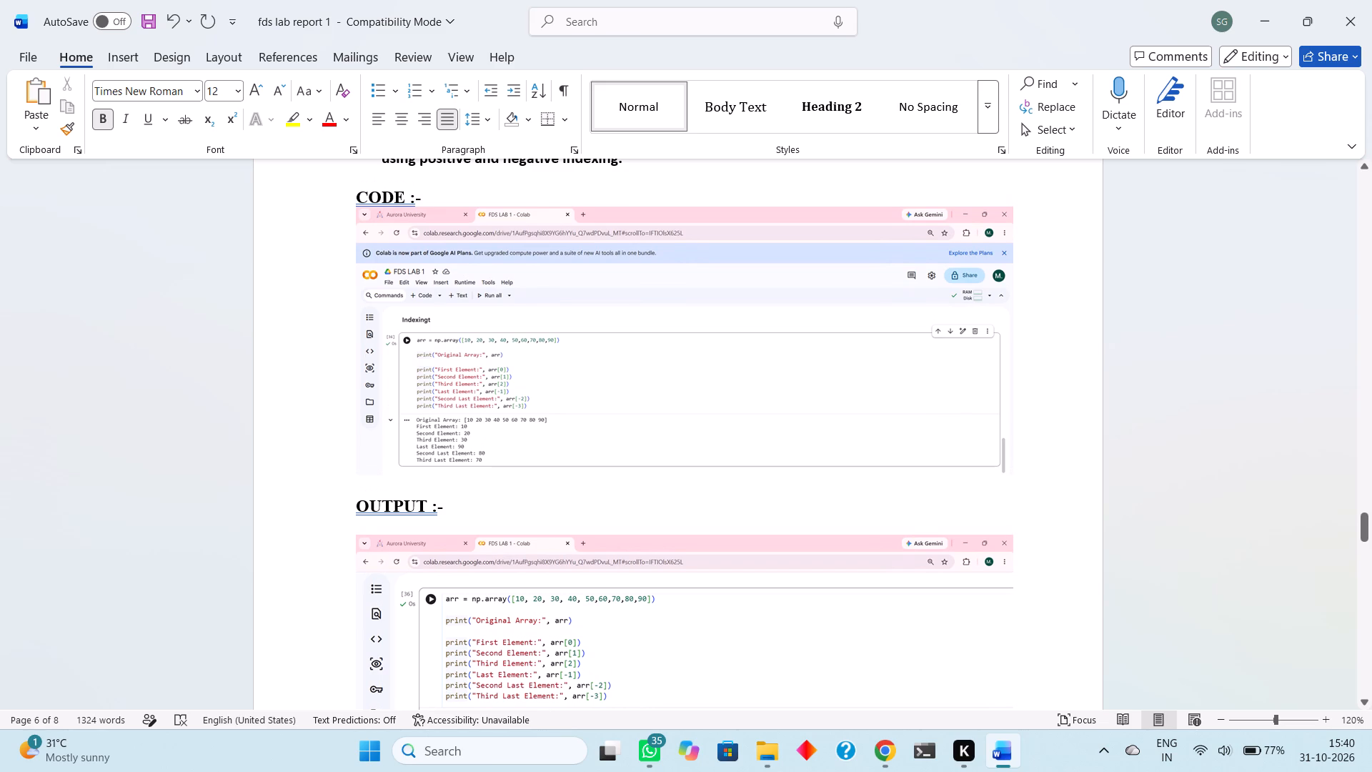
{"action": "scroll", "coordinate": [430, 277], "scroll_direction": "up", "scroll_amount": 2}
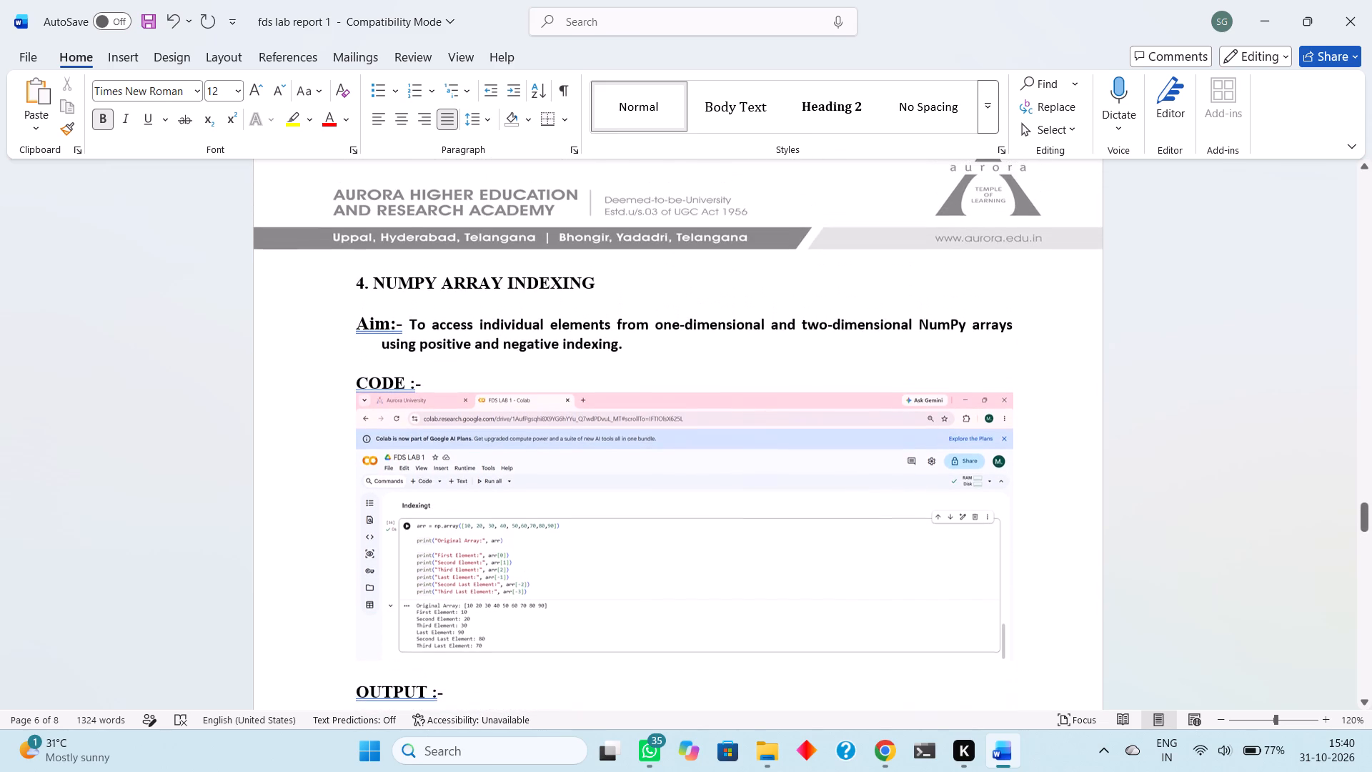
{"action": "scroll", "coordinate": [430, 277], "scroll_direction": "up", "scroll_amount": 2}
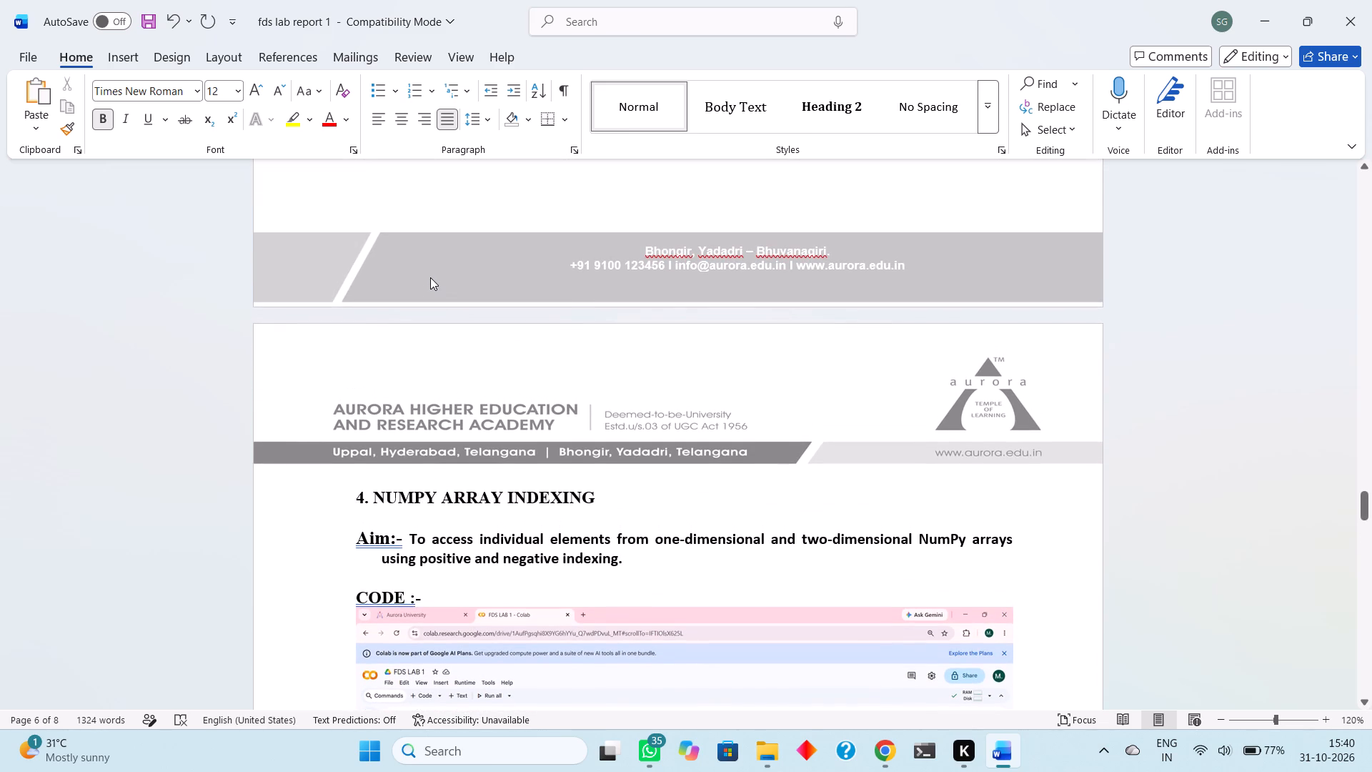
{"action": "scroll", "coordinate": [430, 277], "scroll_direction": "up", "scroll_amount": 4}
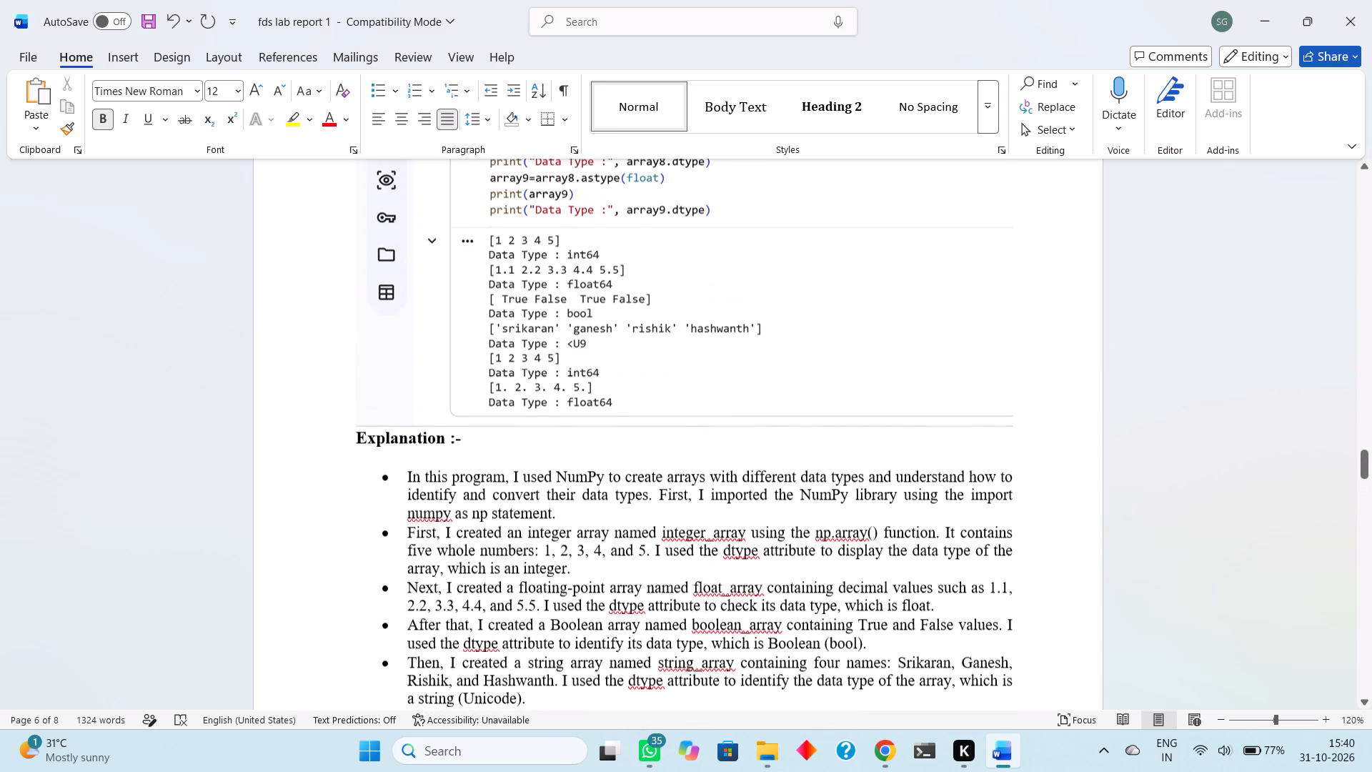
{"action": "scroll", "coordinate": [430, 277], "scroll_direction": "up", "scroll_amount": 3}
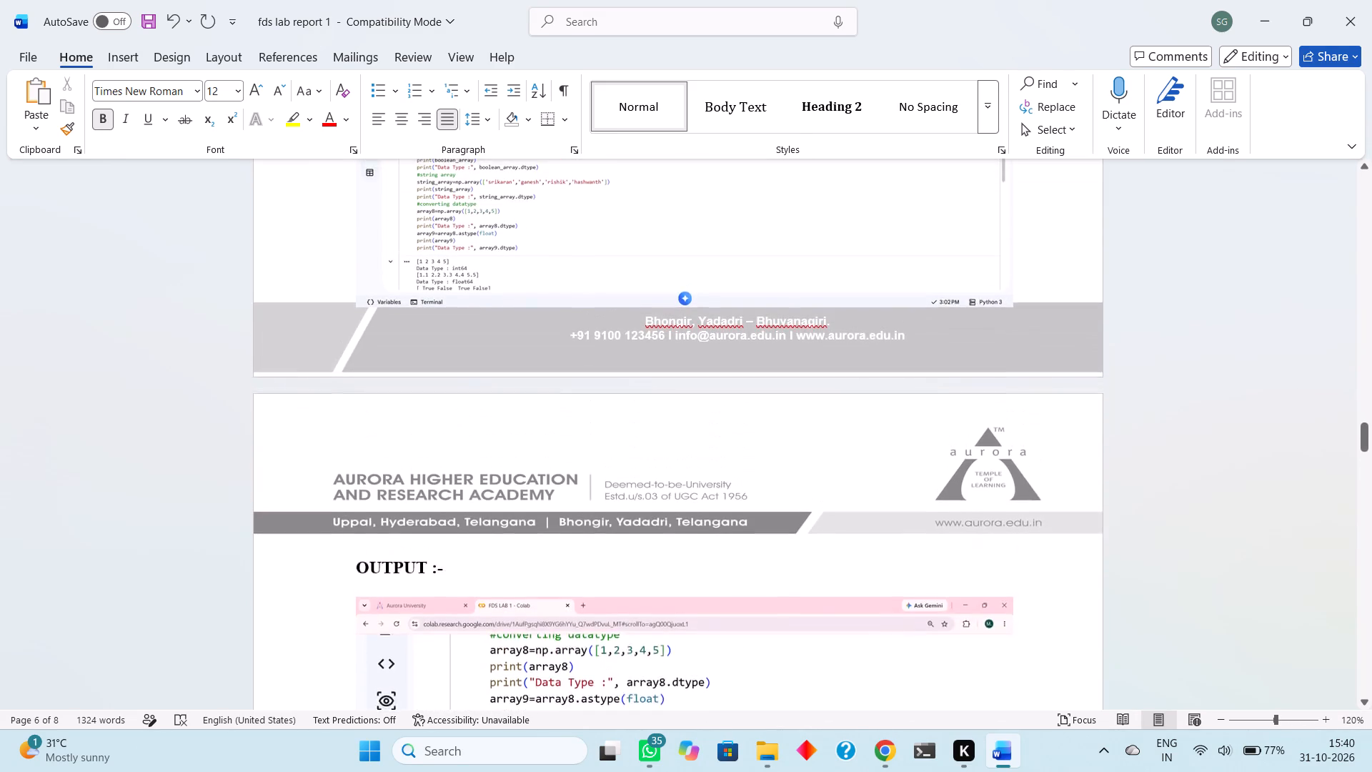
{"action": "scroll", "coordinate": [430, 277], "scroll_direction": "up", "scroll_amount": 2}
{"action": "scroll", "coordinate": [430, 277], "scroll_direction": "down", "scroll_amount": 1}
{"action": "scroll", "coordinate": [430, 277], "scroll_direction": "up", "scroll_amount": 2}
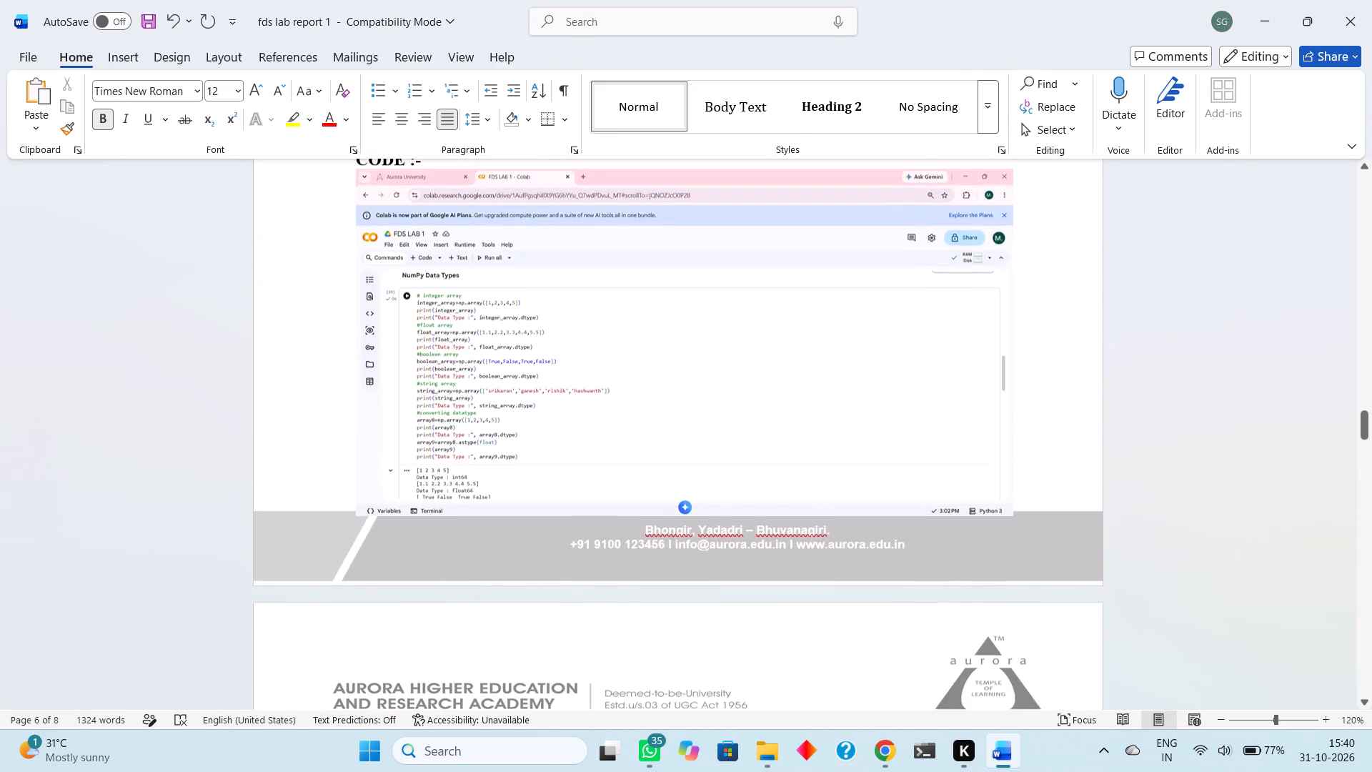
{"action": "scroll", "coordinate": [430, 277], "scroll_direction": "up", "scroll_amount": 2}
{"action": "scroll", "coordinate": [430, 277], "scroll_direction": "down", "scroll_amount": 1}
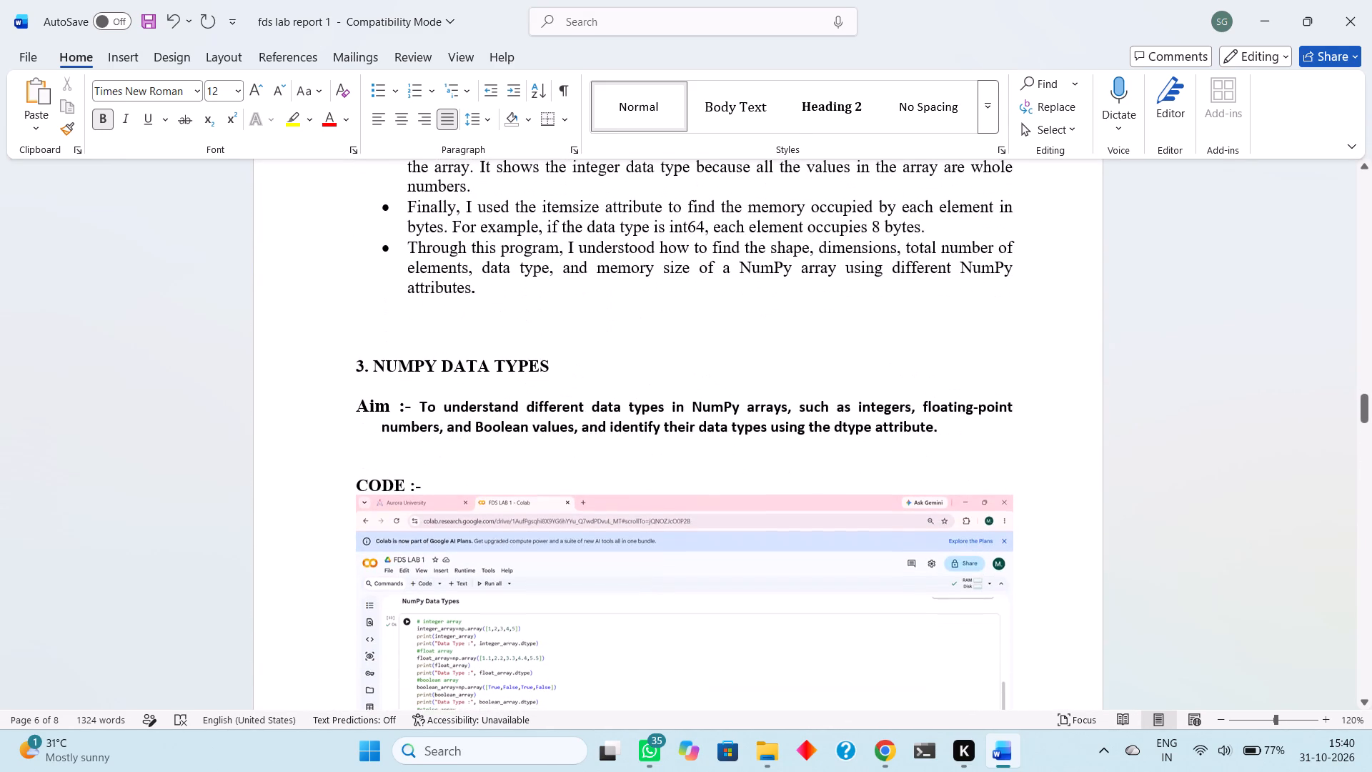
Check the font and size of the "Aim :-" label and the aim sentence in the NumPy Data Types section.
{"action": "left_click_drag", "start_coordinate": [411, 402], "coordinate": [366, 404]}
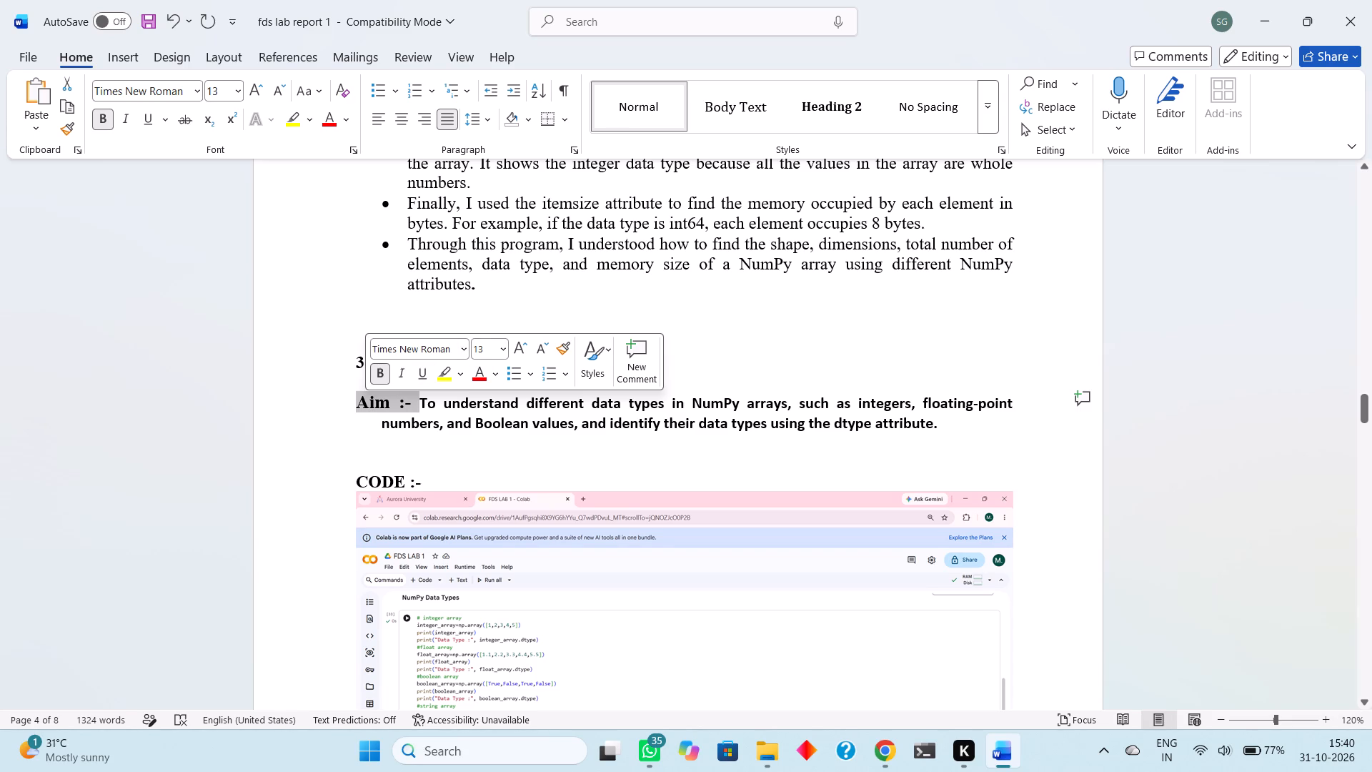
{"action": "left_click", "coordinate": [957, 434]}
{"action": "left_click_drag", "start_coordinate": [940, 422], "coordinate": [667, 452]}
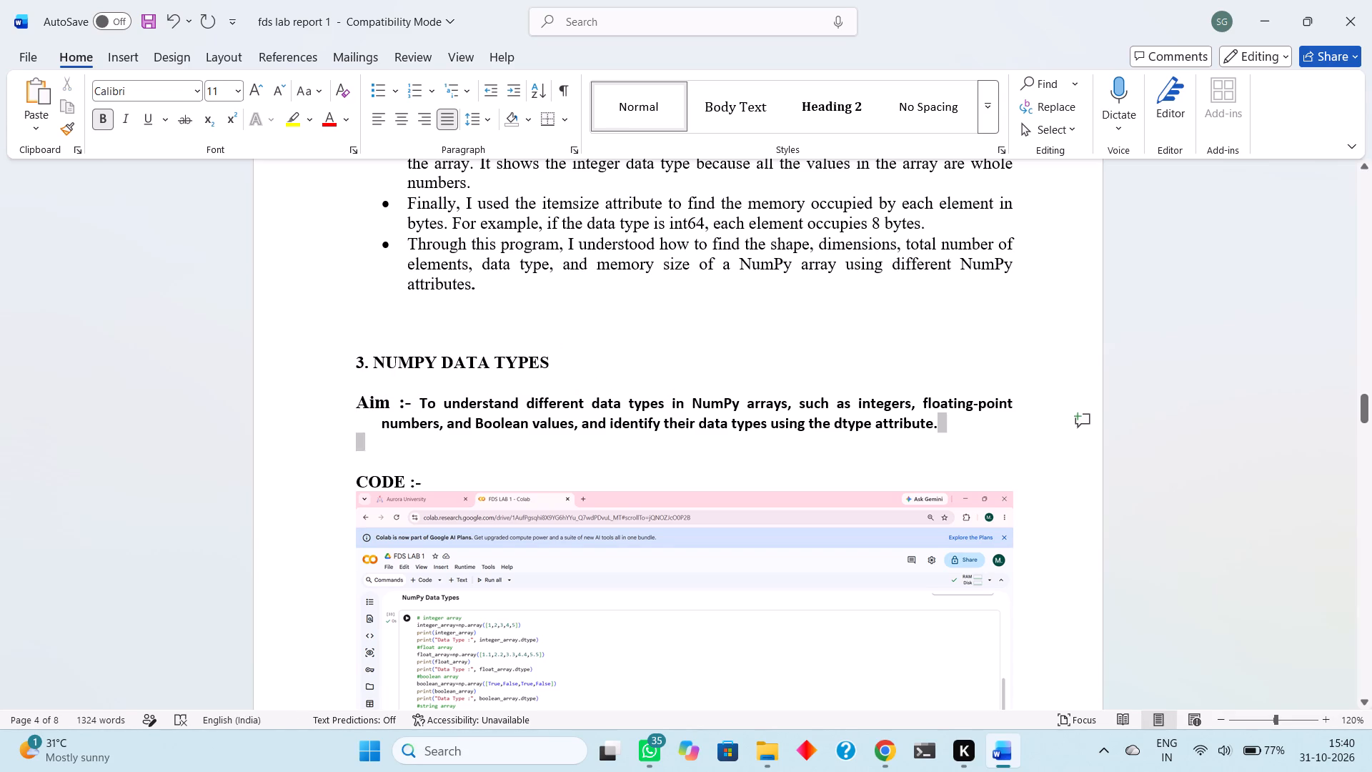
{"action": "left_click_drag", "start_coordinate": [667, 452], "coordinate": [417, 400]}
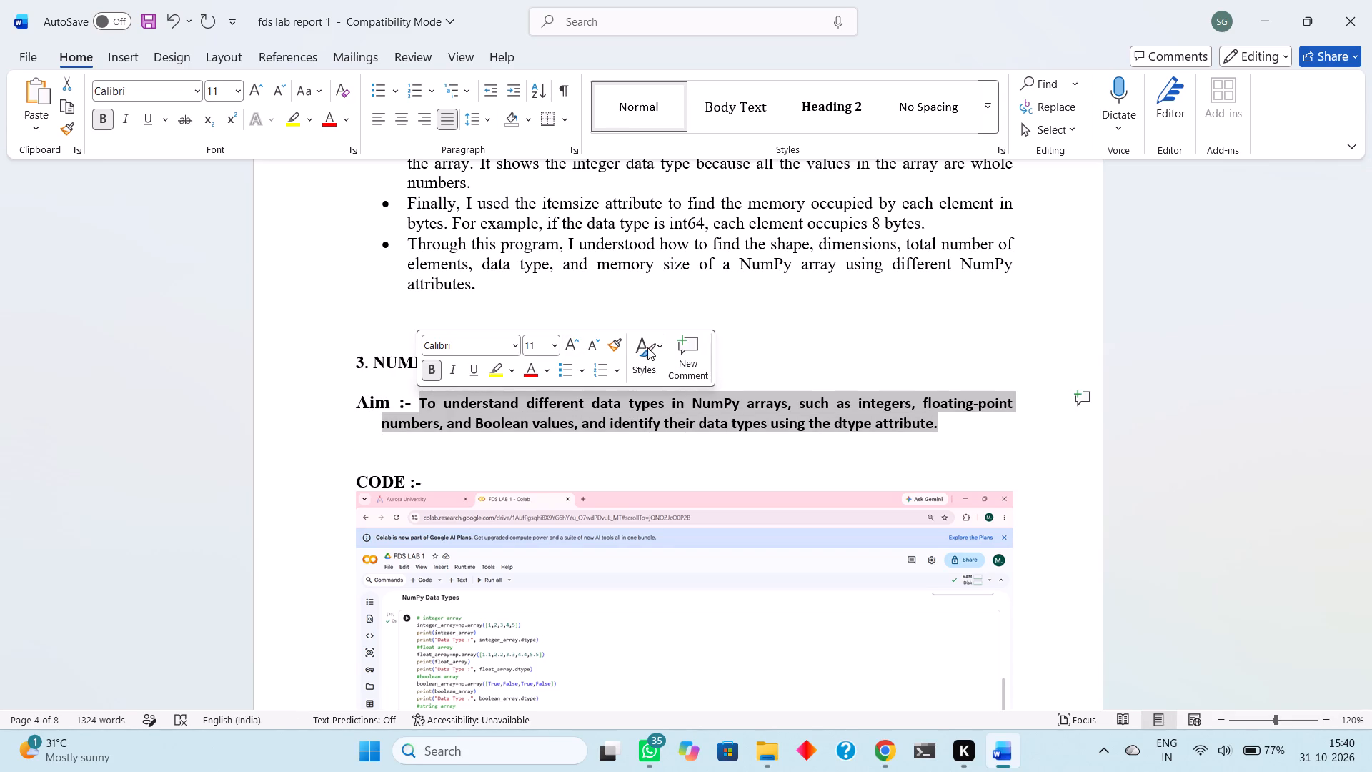
{"action": "left_click", "coordinate": [553, 343]}
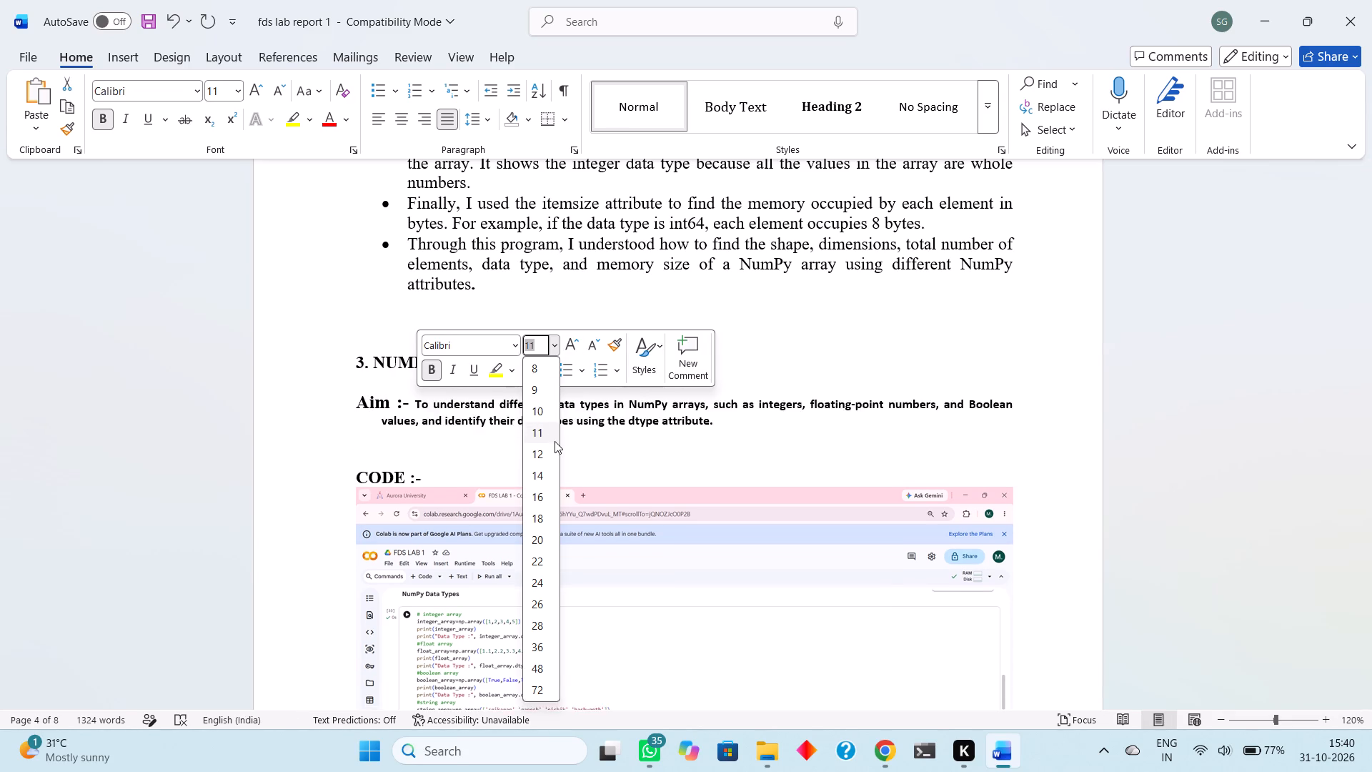
{"action": "left_click", "coordinate": [895, 267]}
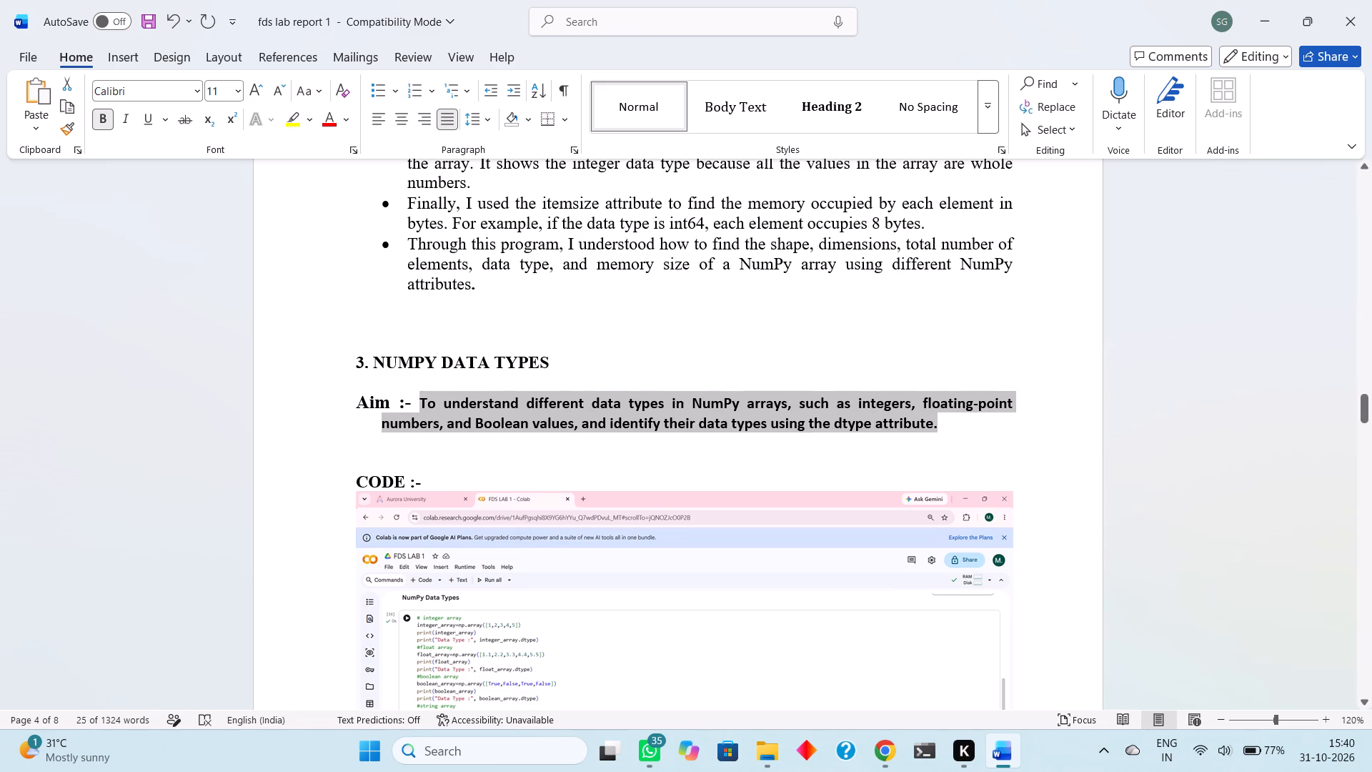
Set the font size of all explanation bullets in the NumPy Array Attributes section to 11.
{"action": "scroll", "coordinate": [758, 346], "scroll_direction": "up", "scroll_amount": 2}
{"action": "scroll", "coordinate": [758, 346], "scroll_direction": "down", "scroll_amount": 1}
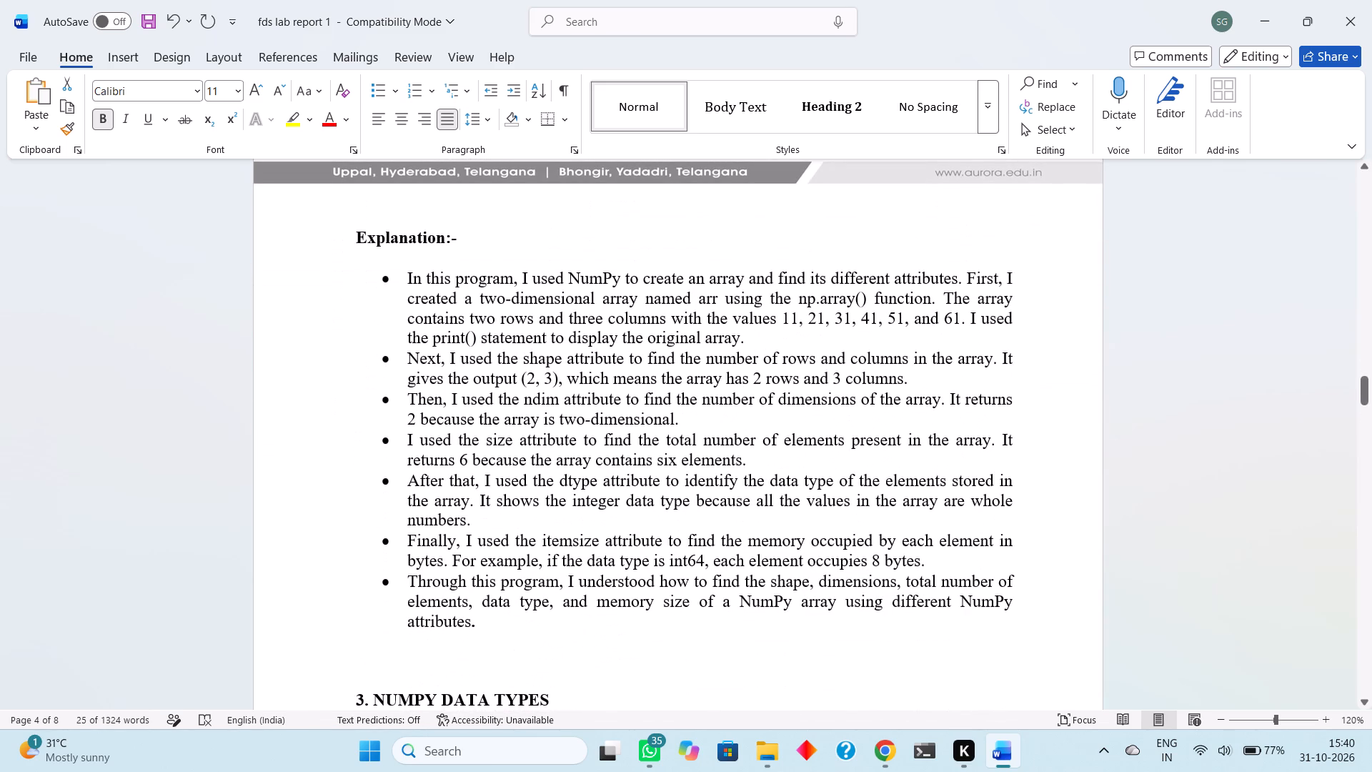
{"action": "left_click_drag", "start_coordinate": [507, 626], "coordinate": [423, 307]}
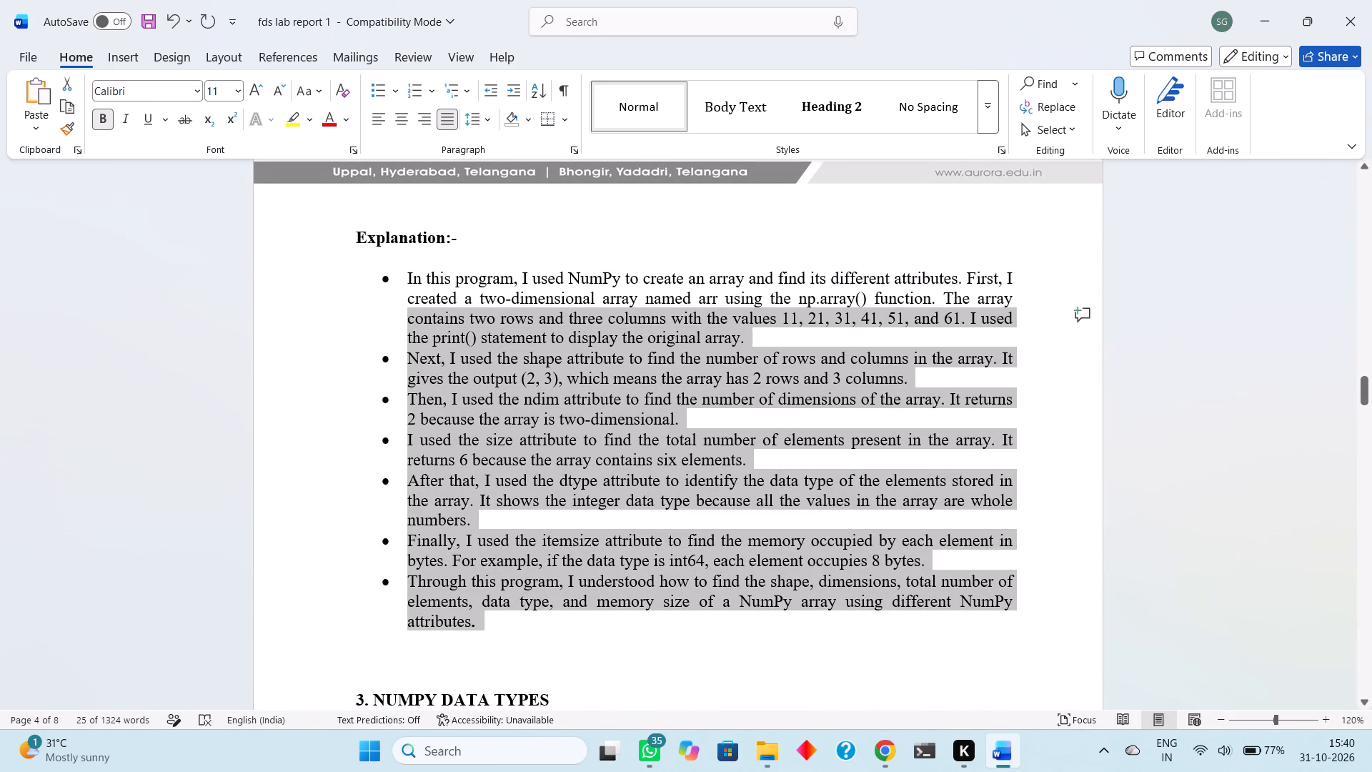
{"action": "left_click_drag", "start_coordinate": [423, 307], "coordinate": [412, 284]}
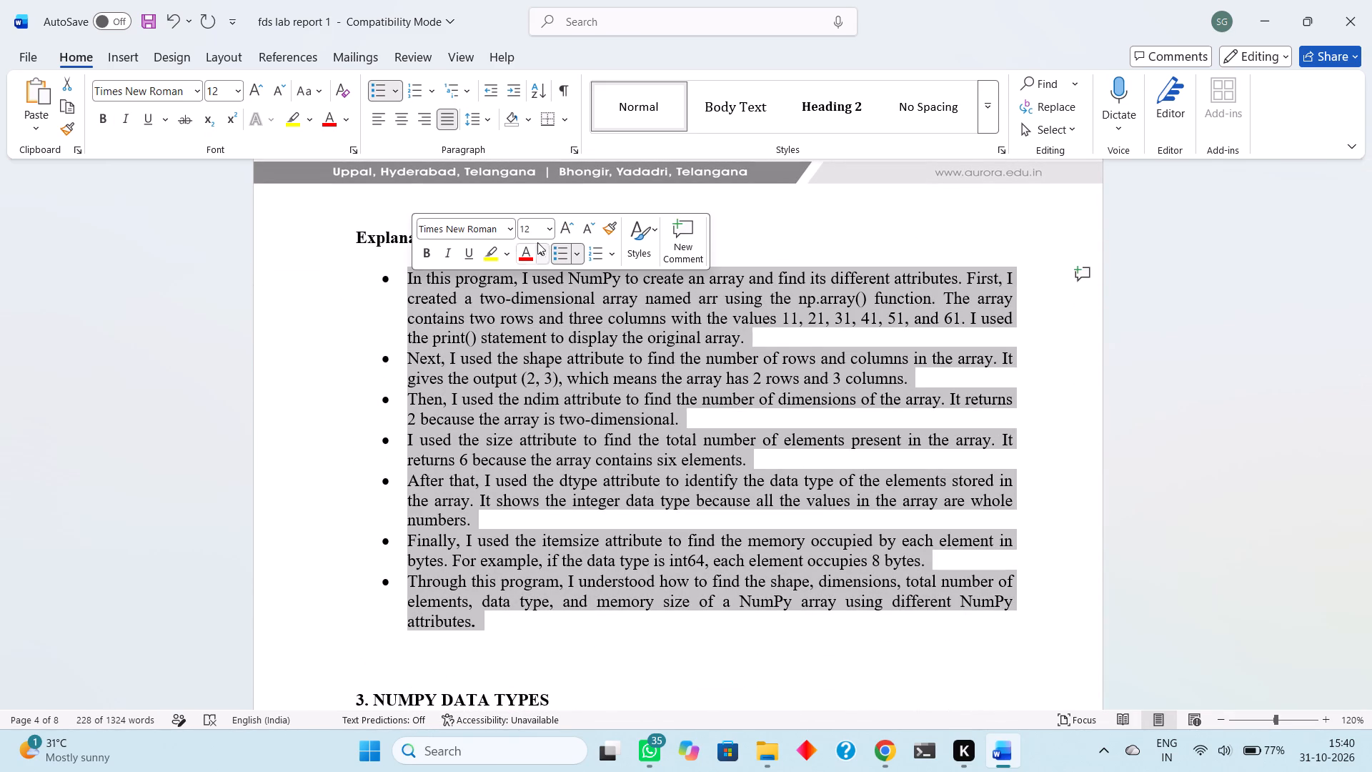
{"action": "left_click", "coordinate": [550, 228]}
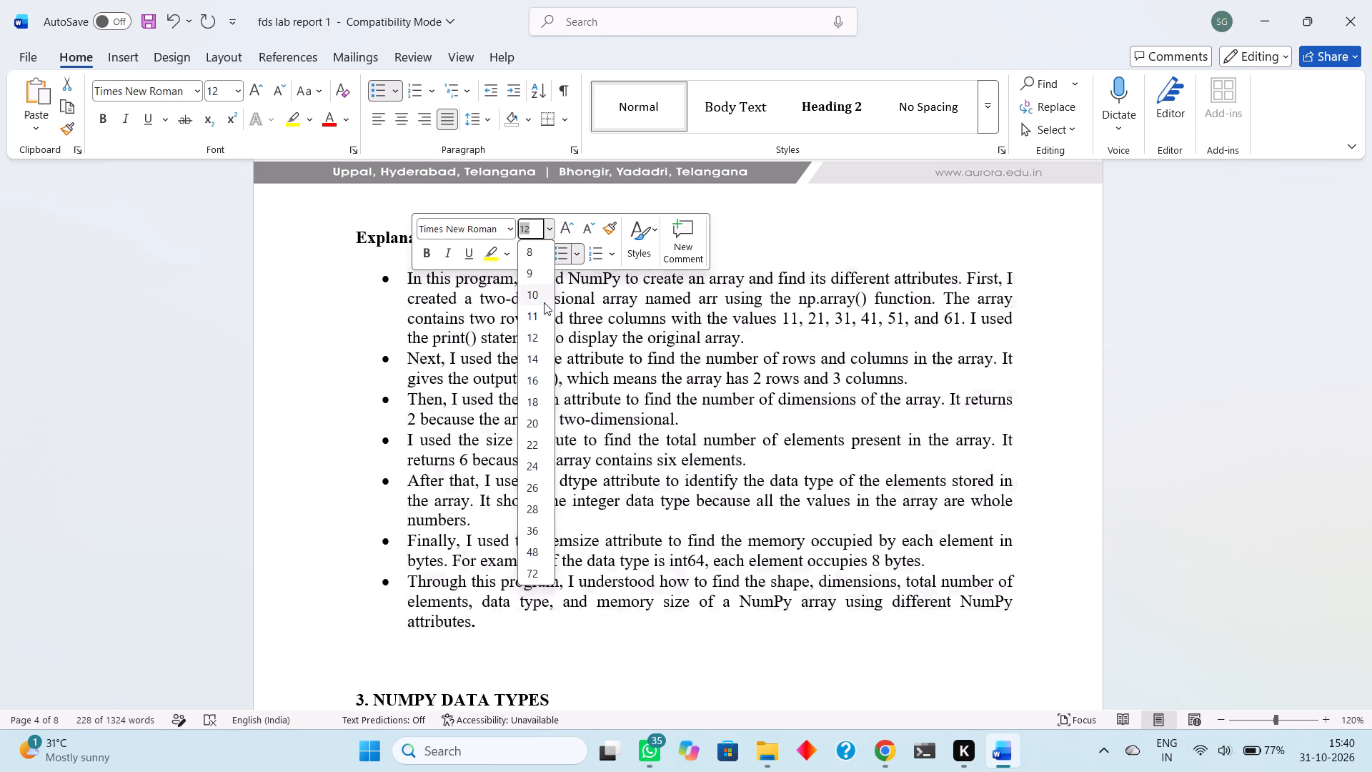
{"action": "left_click", "coordinate": [542, 314]}
{"action": "left_click", "coordinate": [816, 234]}
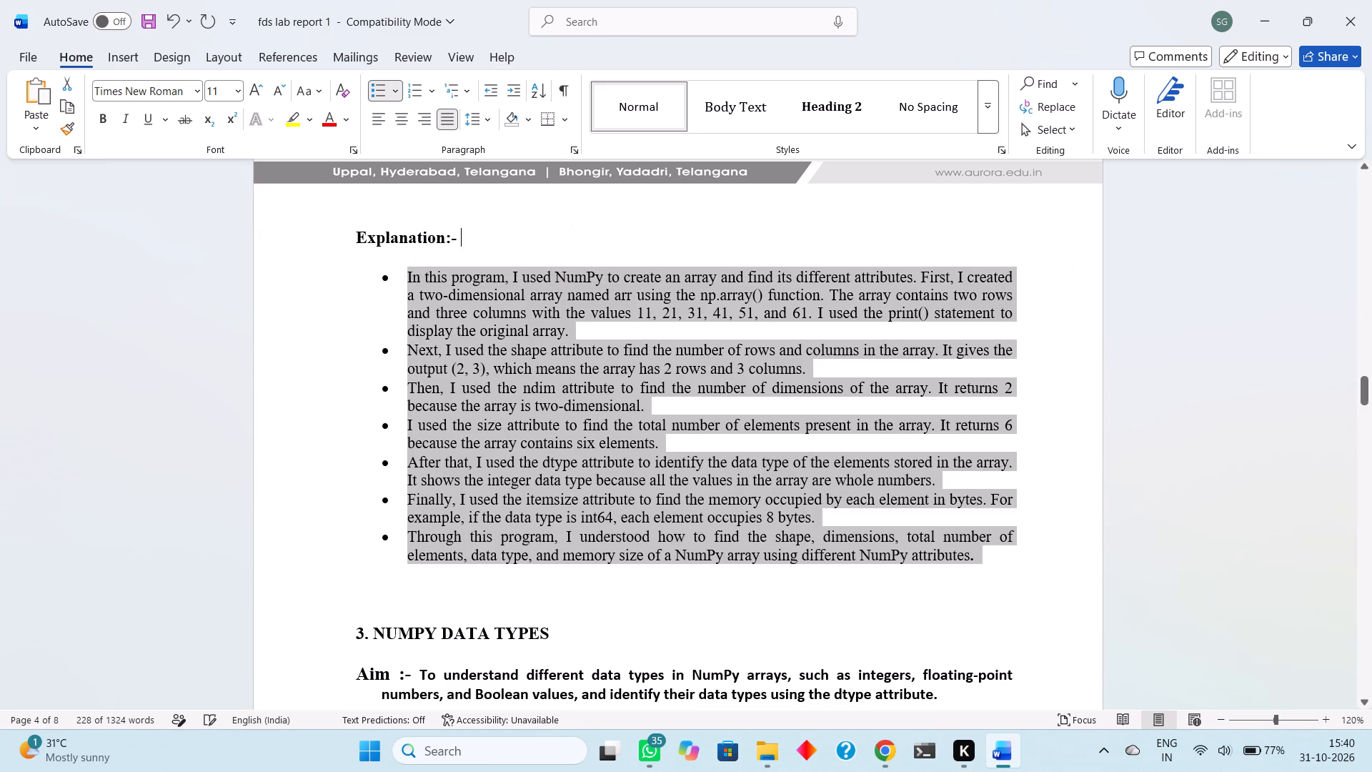
Set the font size of the "Aim :-" label in the NumPy Array Attributes section to 13.
{"action": "scroll", "coordinate": [561, 507], "scroll_direction": "down", "scroll_amount": 2}
{"action": "scroll", "coordinate": [561, 507], "scroll_direction": "up", "scroll_amount": 5}
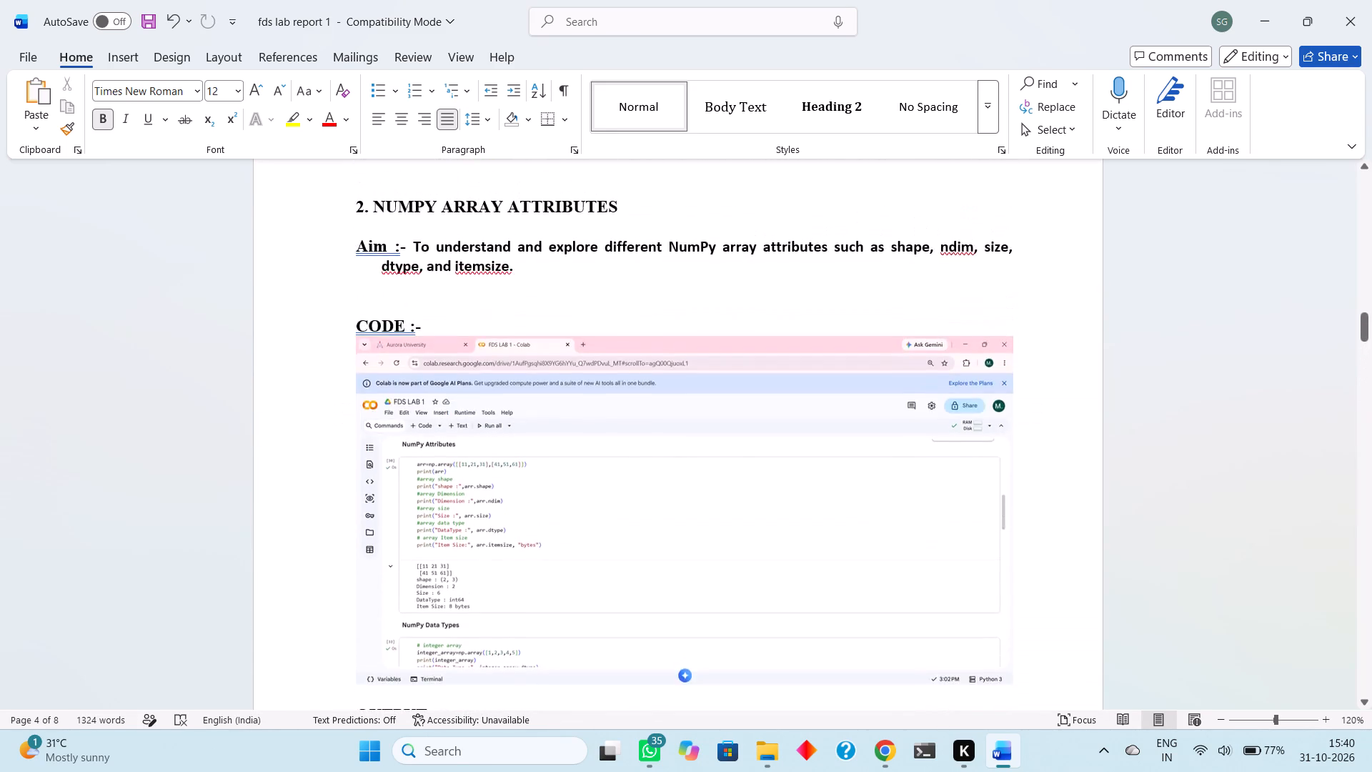
{"action": "scroll", "coordinate": [561, 507], "scroll_direction": "up", "scroll_amount": 1}
{"action": "scroll", "coordinate": [561, 507], "scroll_direction": "down", "scroll_amount": 1}
{"action": "scroll", "coordinate": [561, 507], "scroll_direction": "right", "scroll_amount": 1}
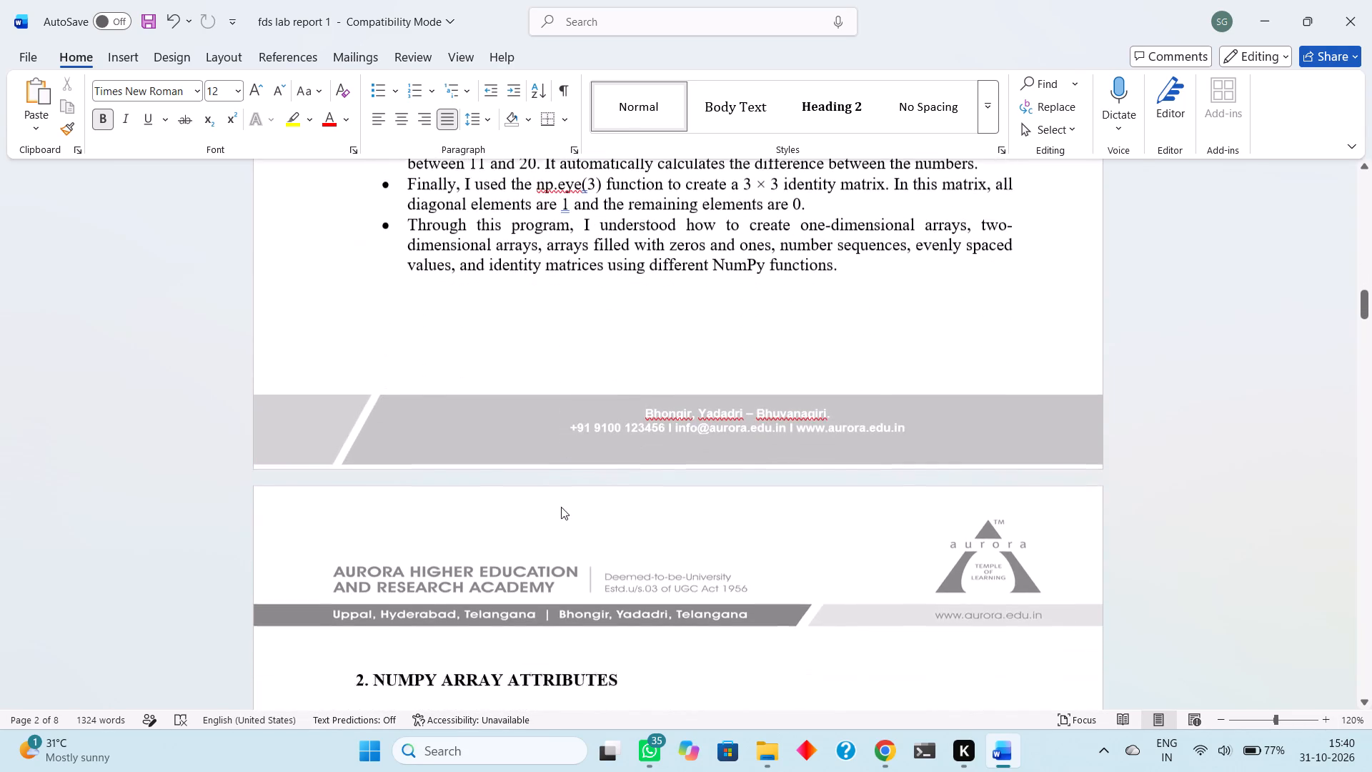
{"action": "scroll", "coordinate": [561, 507], "scroll_direction": "right", "scroll_amount": 1}
{"action": "scroll", "coordinate": [561, 507], "scroll_direction": "down", "scroll_amount": 1}
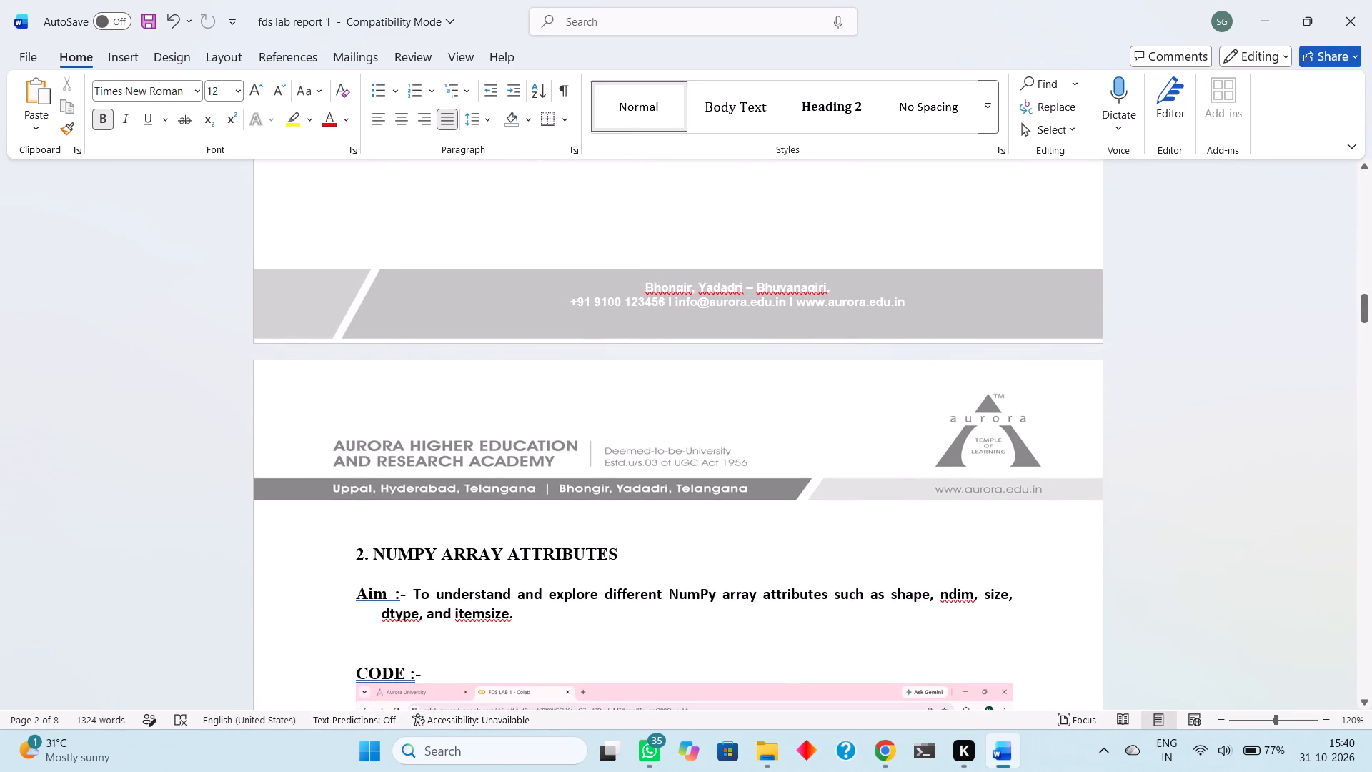
{"action": "left_click_drag", "start_coordinate": [405, 596], "coordinate": [365, 590]}
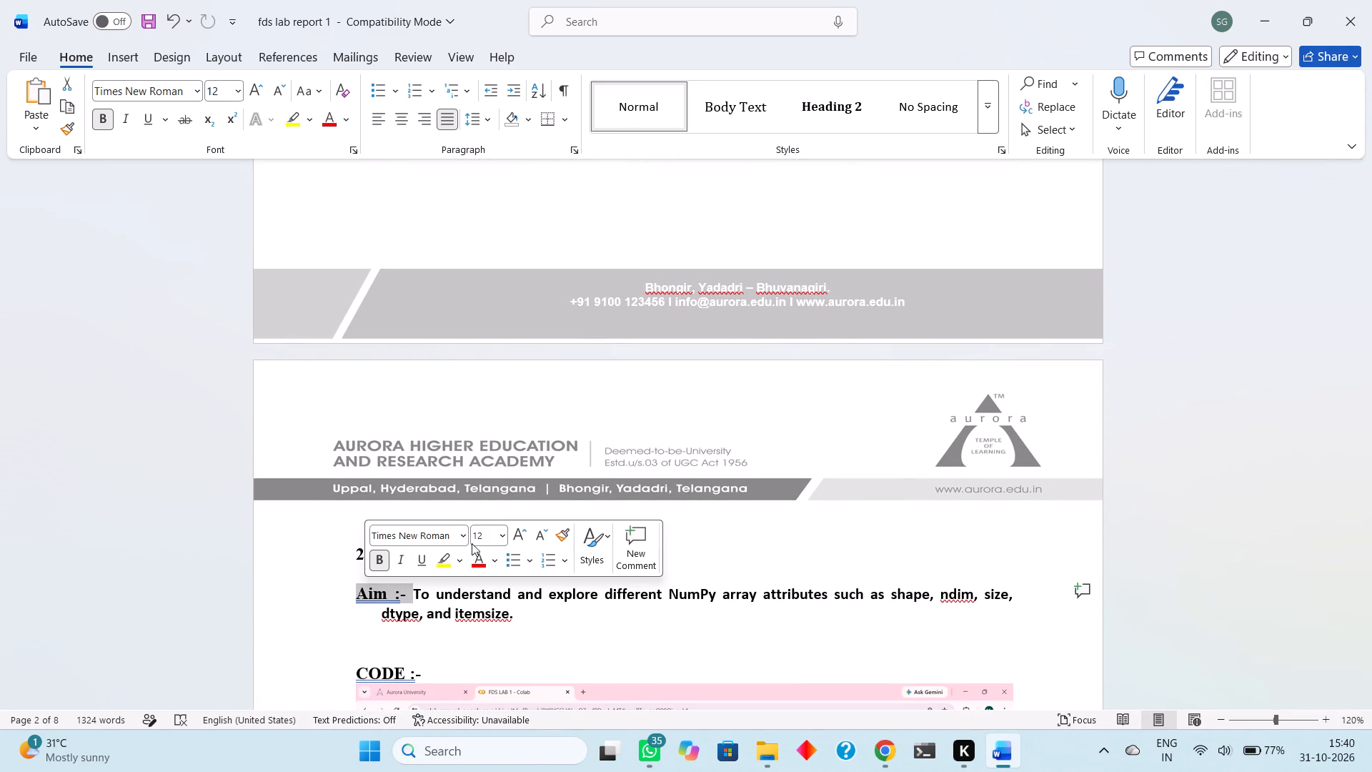
{"action": "left_click", "coordinate": [480, 539]}
{"action": "key", "text": "Right"}
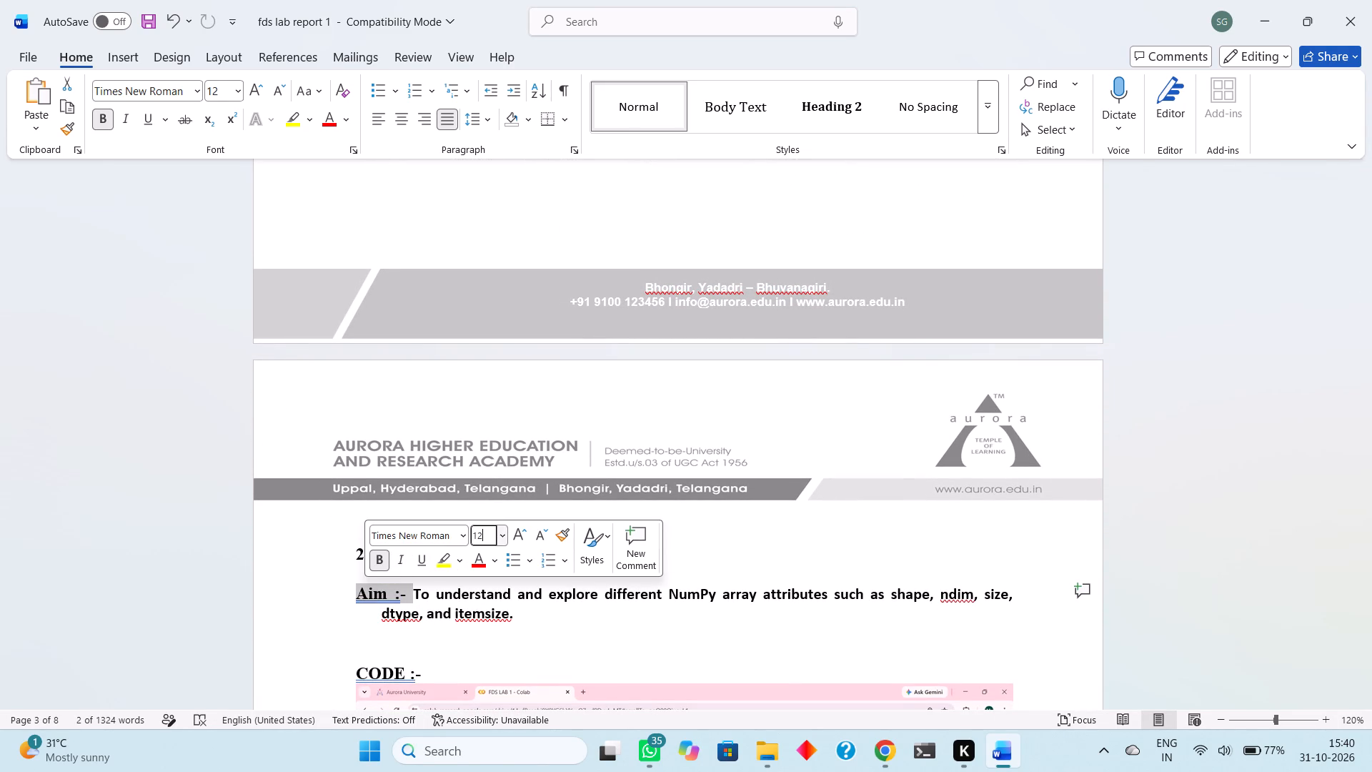
{"action": "key", "text": "BackSpace"}
{"action": "key", "text": "3"}
{"action": "left_click", "coordinate": [714, 552]}
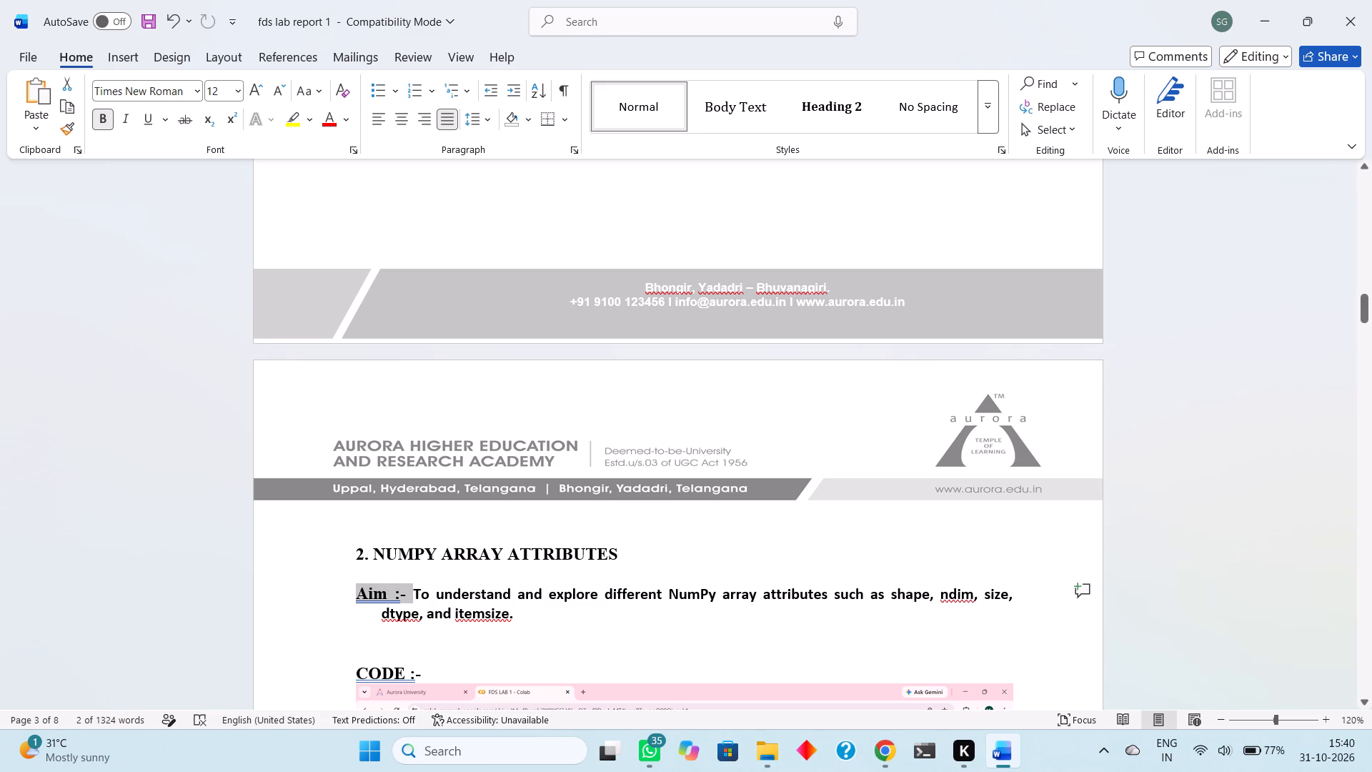
Set the font size of all explanation bullets in the NumPy Array Creation section to 11.
{"action": "scroll", "coordinate": [714, 552], "scroll_direction": "up", "scroll_amount": 2}
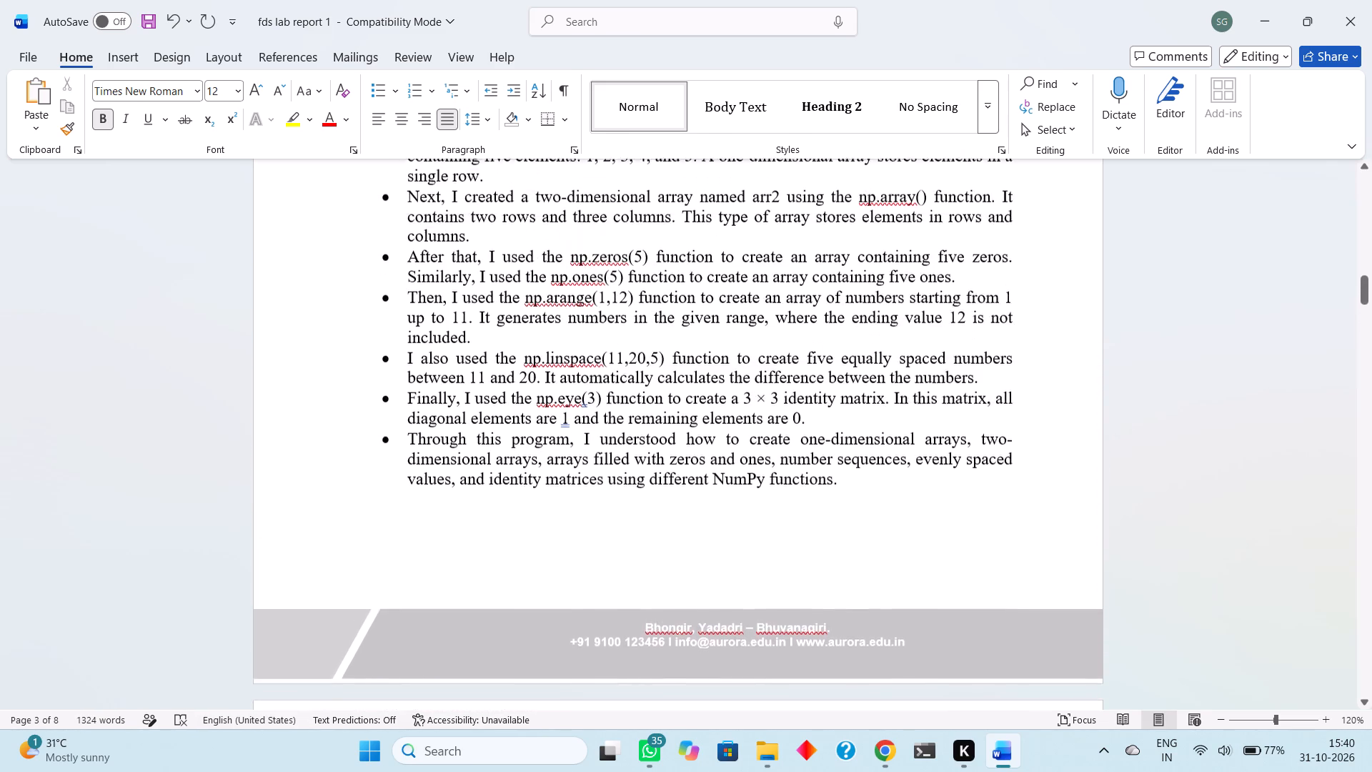
{"action": "scroll", "coordinate": [714, 552], "scroll_direction": "up", "scroll_amount": 1}
{"action": "scroll", "coordinate": [714, 552], "scroll_direction": "down", "scroll_amount": 1}
{"action": "scroll", "coordinate": [714, 552], "scroll_direction": "up", "scroll_amount": 1}
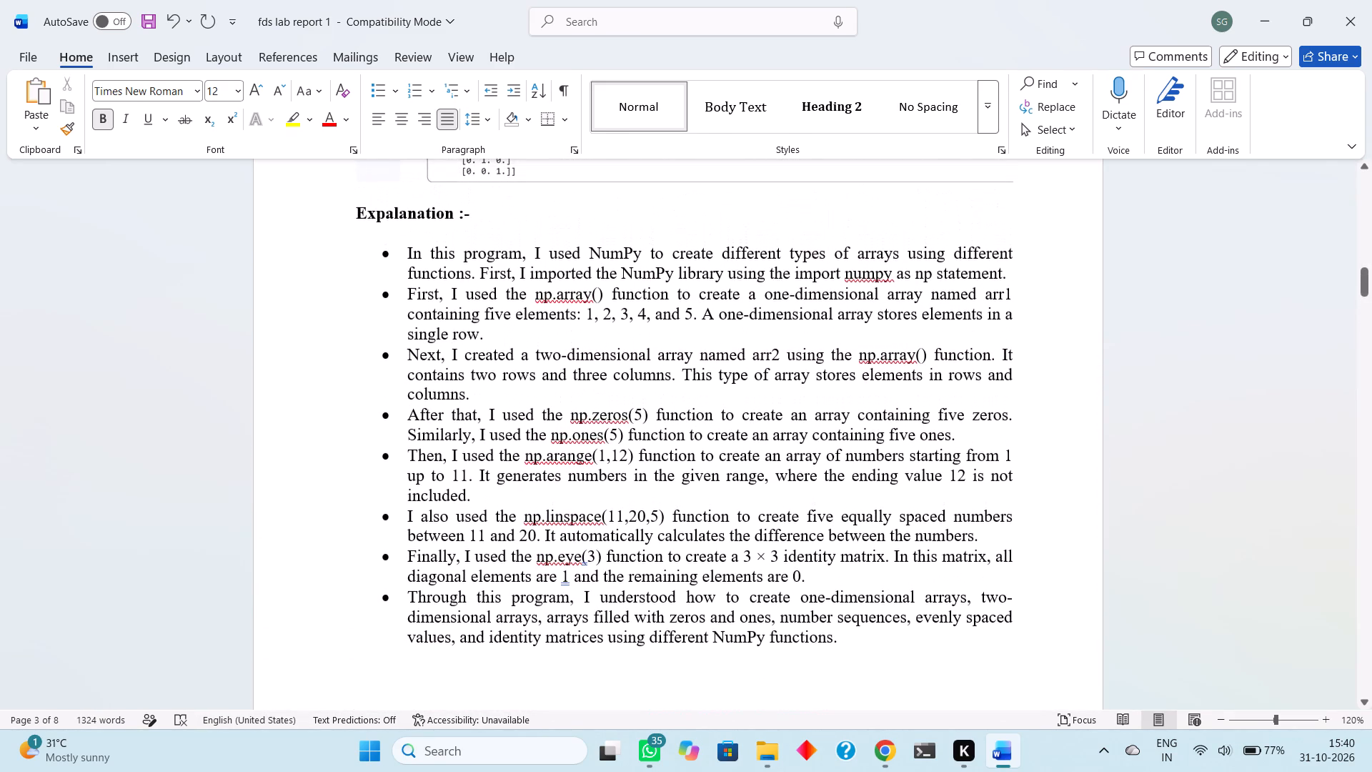
{"action": "left_click_drag", "start_coordinate": [857, 632], "coordinate": [432, 234]}
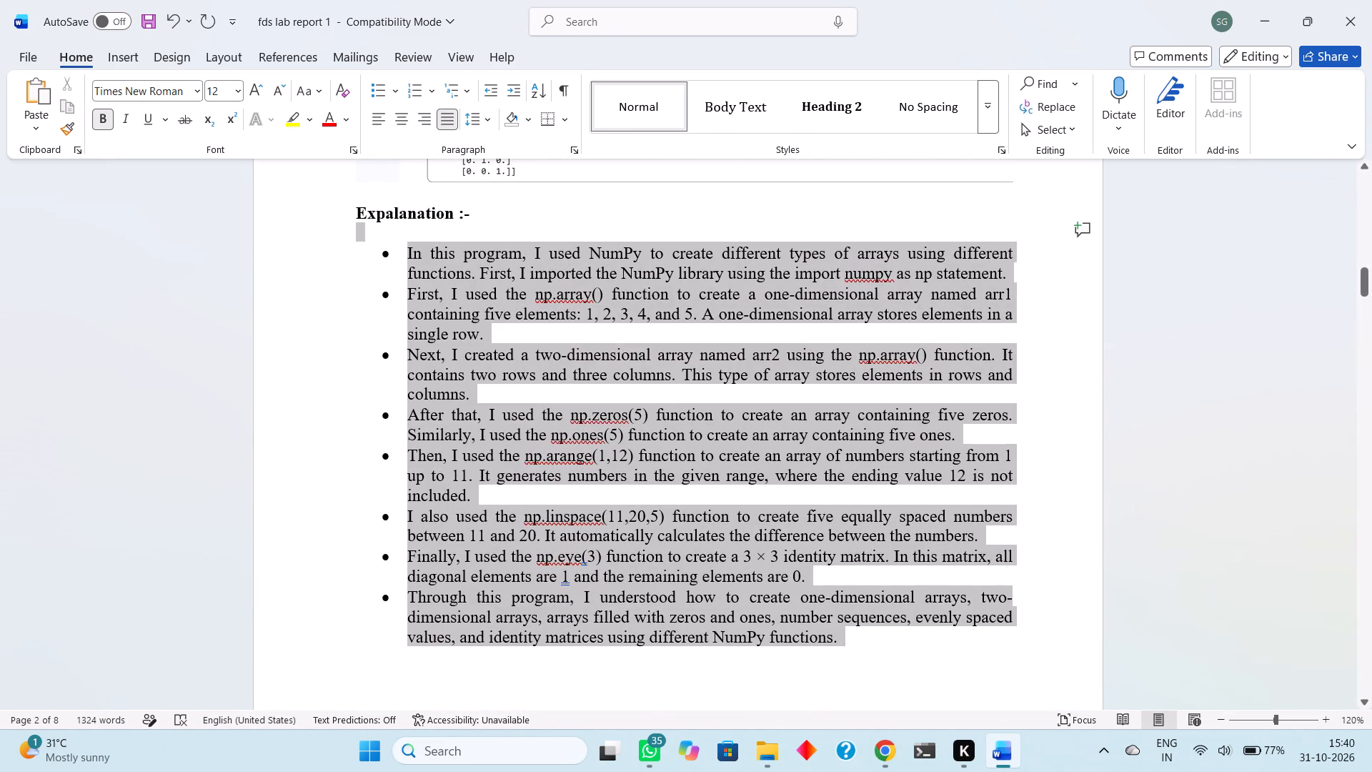
{"action": "left_click_drag", "start_coordinate": [432, 234], "coordinate": [421, 246]}
{"action": "left_click", "coordinate": [554, 194]}
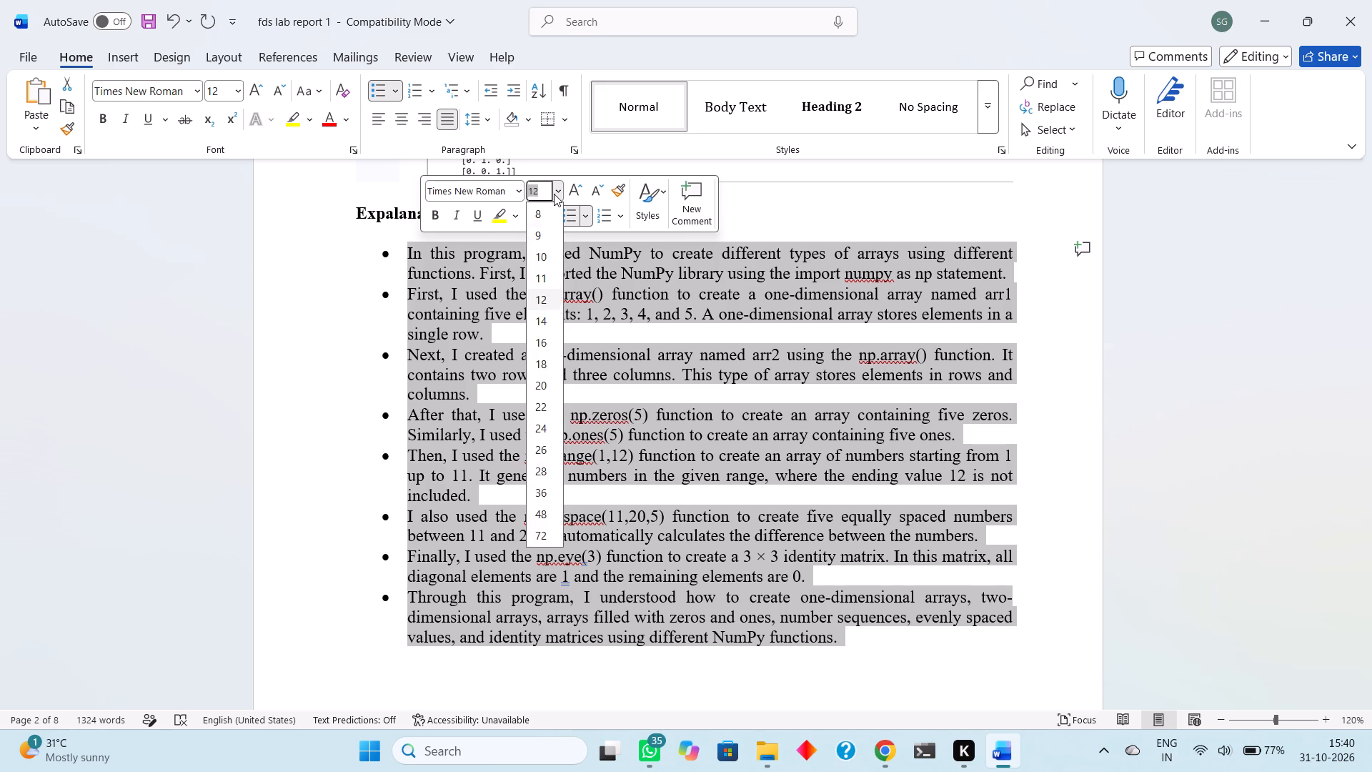
{"action": "left_click", "coordinate": [543, 273]}
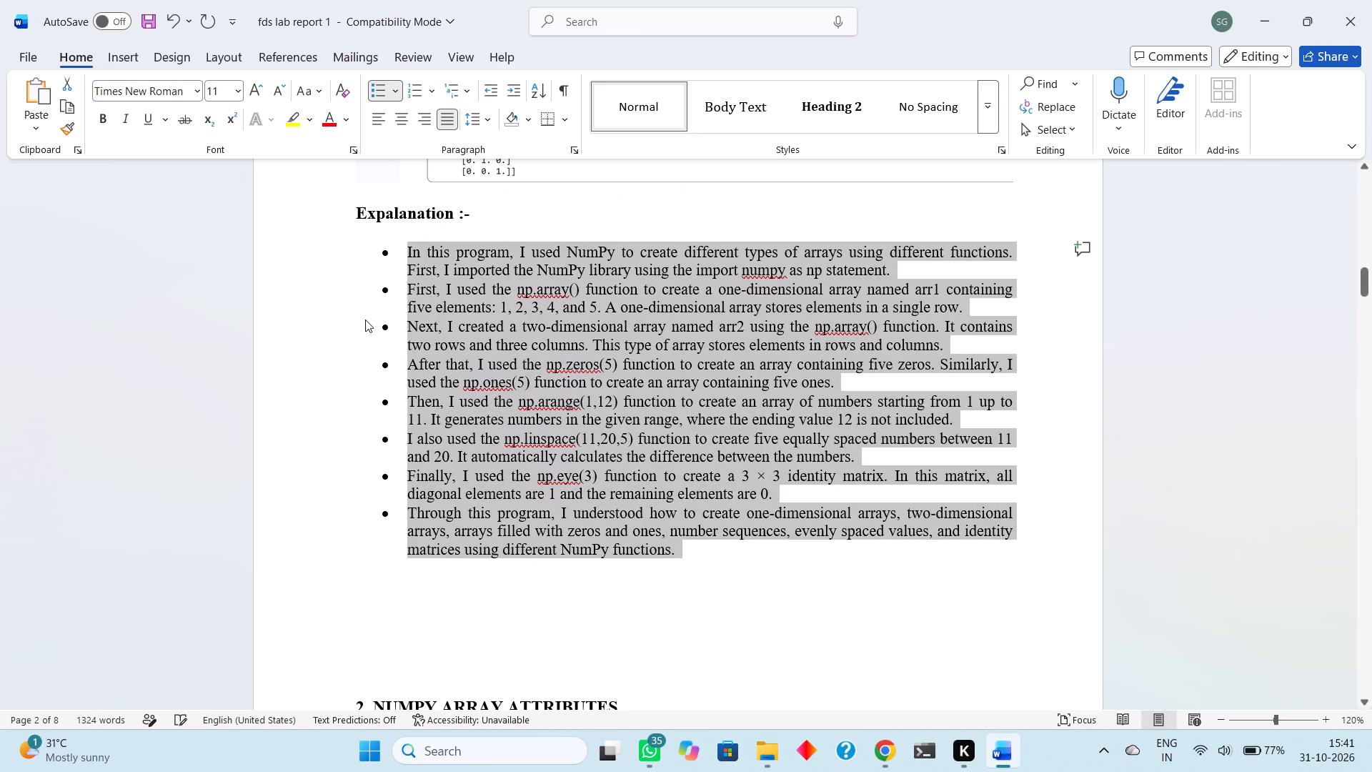
{"action": "left_click", "coordinate": [365, 320]}
Set the font size of the "Aim :-" label in the NumPy Array Creation section to 13.
{"action": "scroll", "coordinate": [365, 320], "scroll_direction": "up", "scroll_amount": 5}
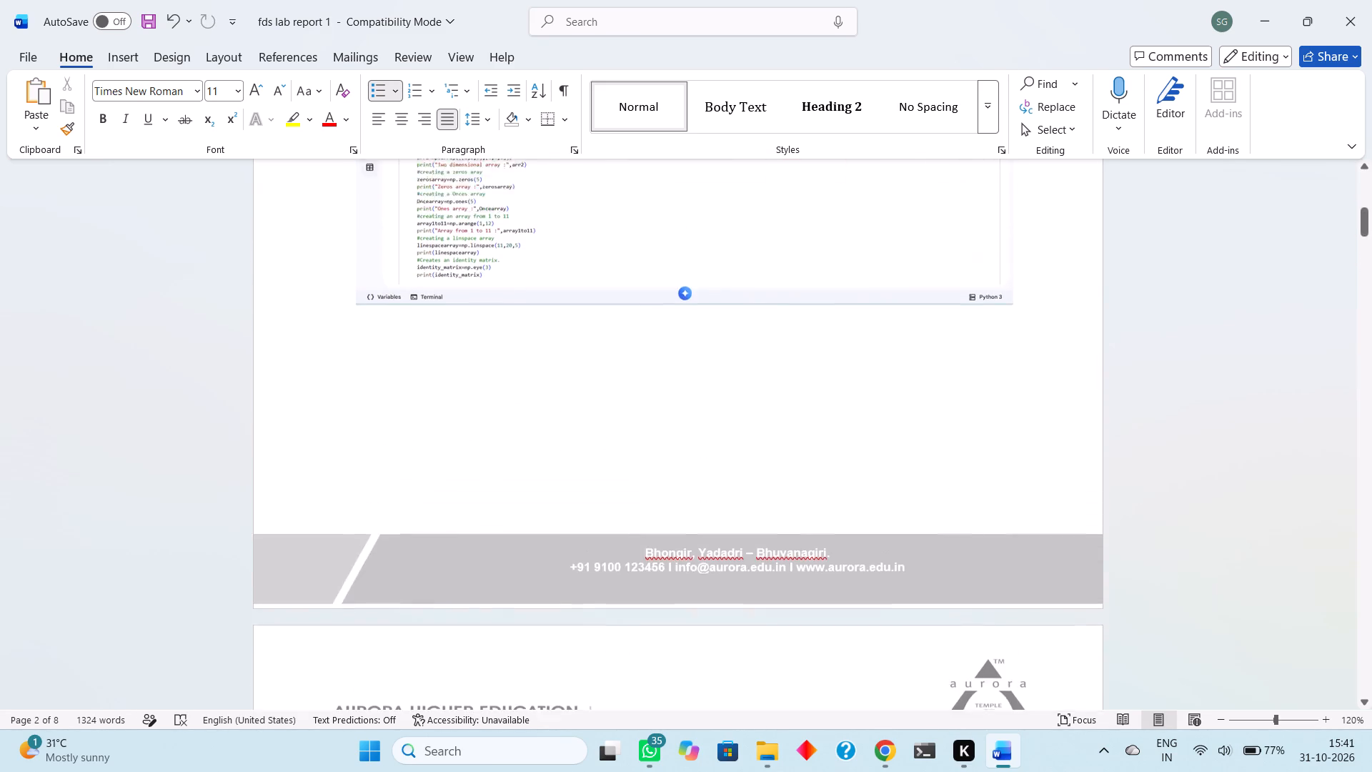
{"action": "scroll", "coordinate": [365, 320], "scroll_direction": "up", "scroll_amount": 1}
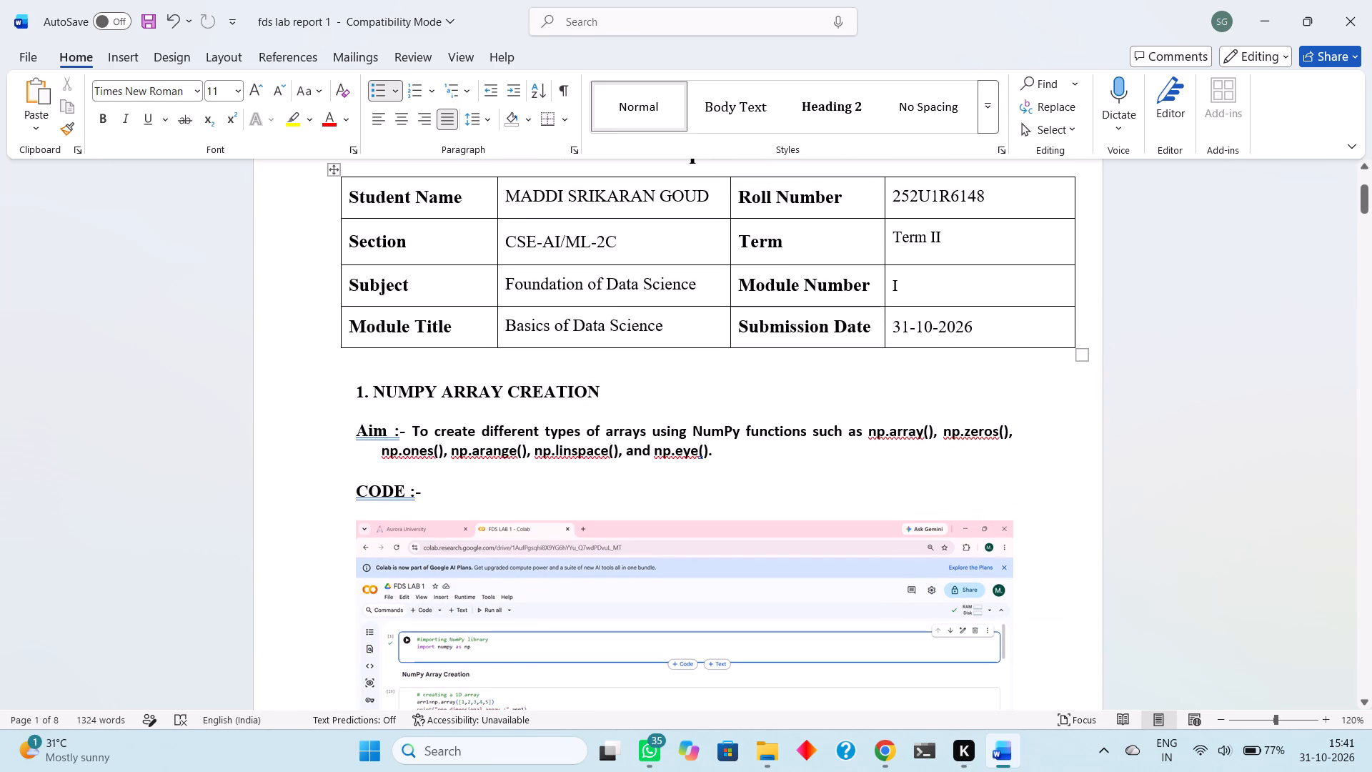
{"action": "left_click_drag", "start_coordinate": [410, 430], "coordinate": [363, 430]}
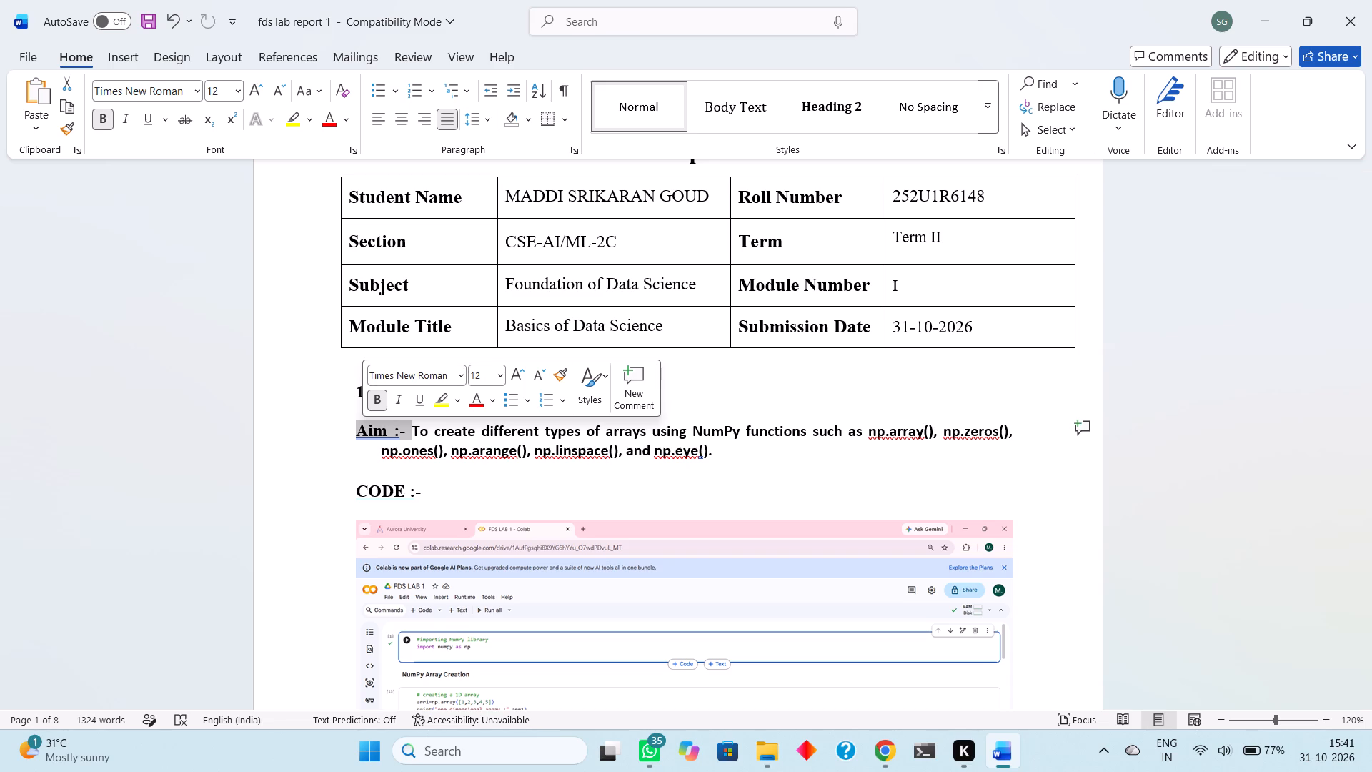
{"action": "left_click", "coordinate": [480, 375]}
{"action": "key", "text": "Right"}
{"action": "key", "text": "BackSpace"}
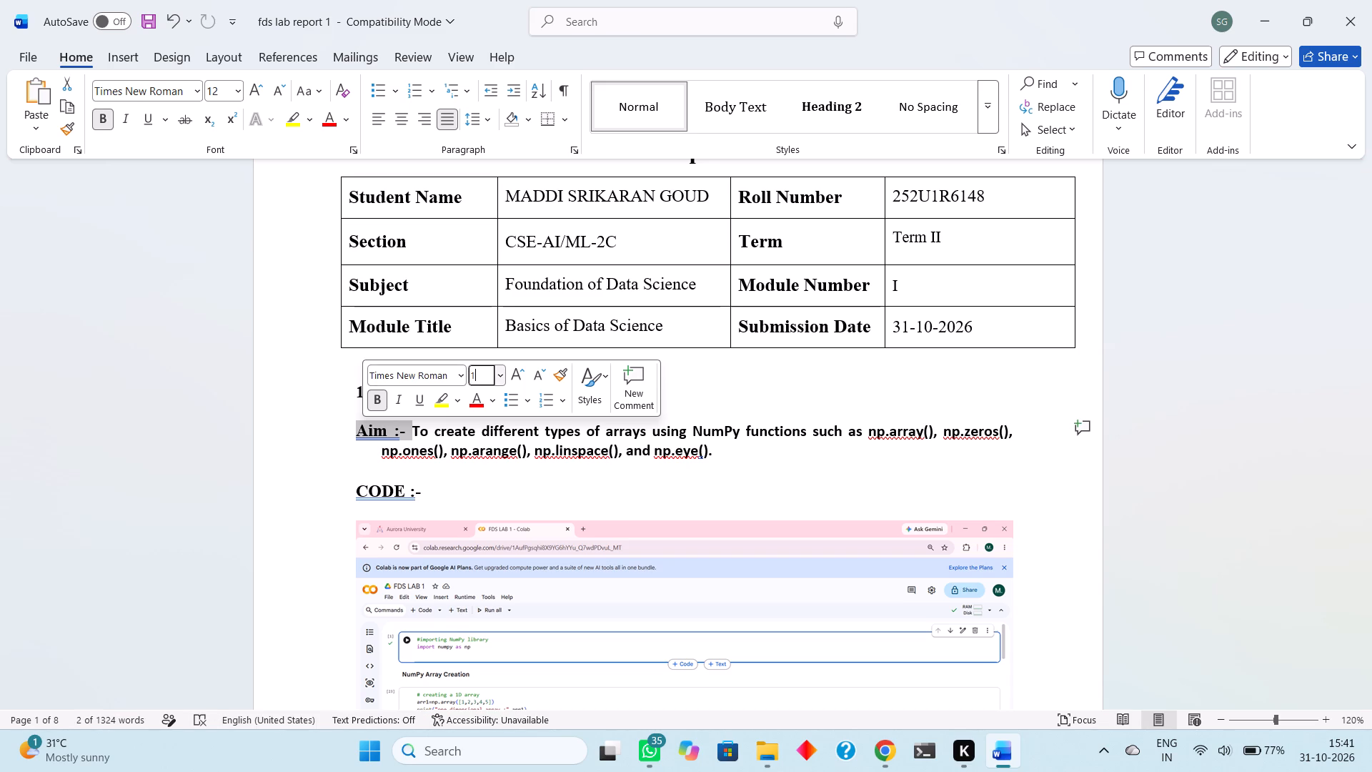
{"action": "key", "text": "3"}
{"action": "left_click", "coordinate": [709, 397]}
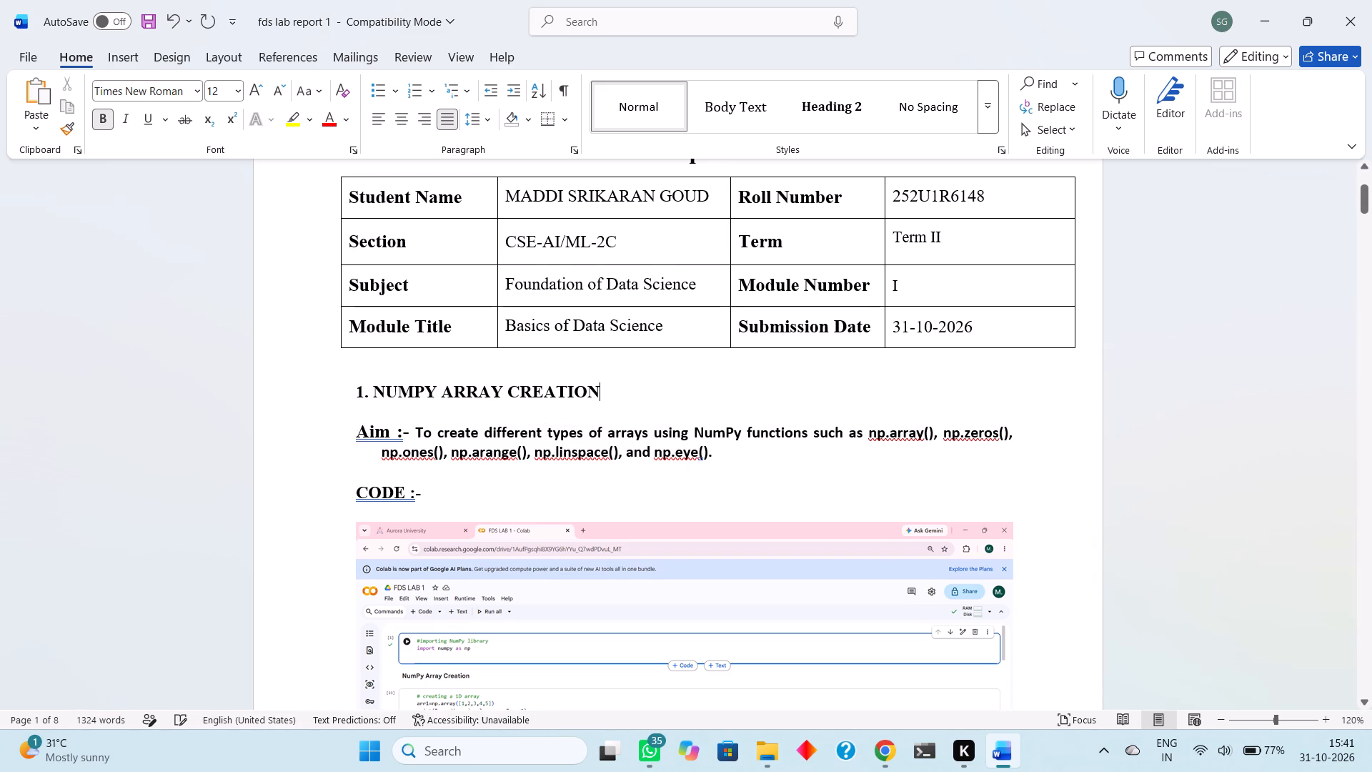
{"action": "scroll", "coordinate": [709, 397], "scroll_direction": "up", "scroll_amount": 1}
{"action": "scroll", "coordinate": [709, 397], "scroll_direction": "down", "scroll_amount": 1}
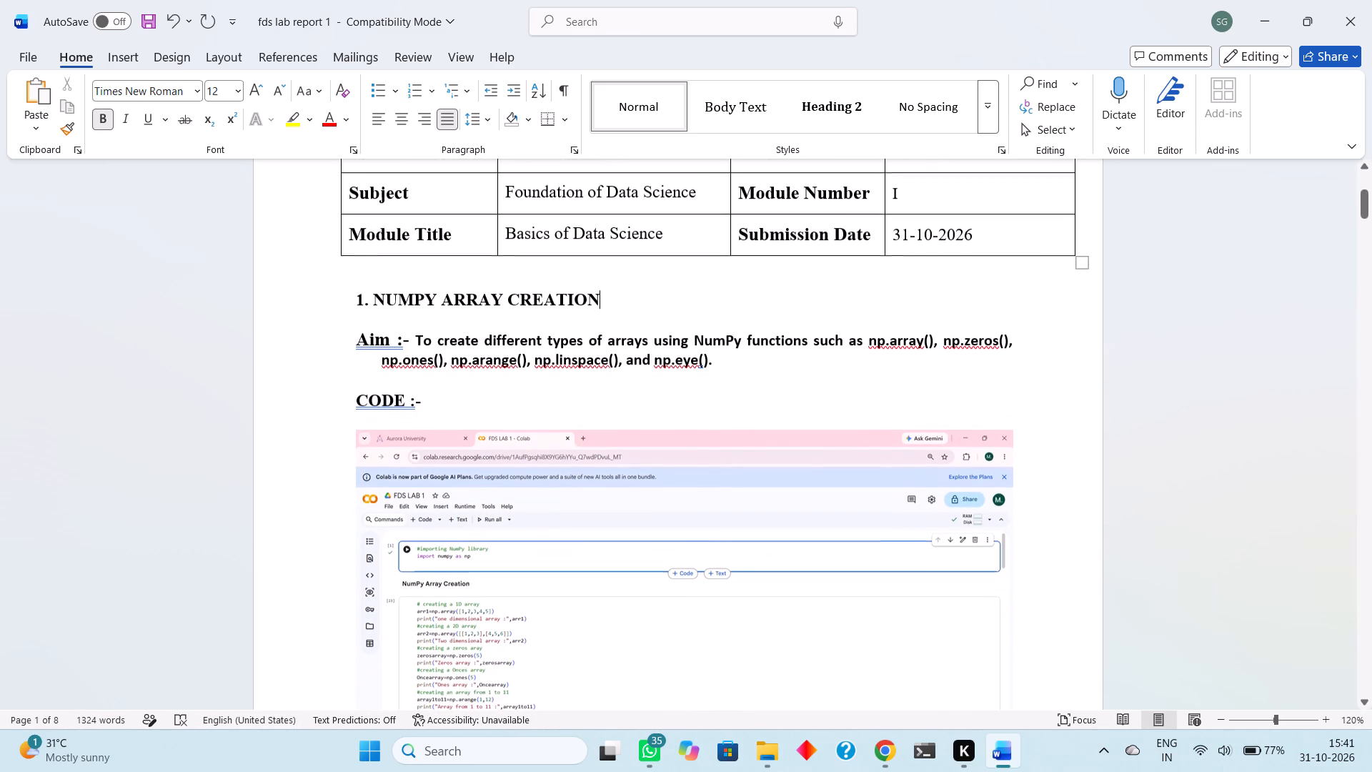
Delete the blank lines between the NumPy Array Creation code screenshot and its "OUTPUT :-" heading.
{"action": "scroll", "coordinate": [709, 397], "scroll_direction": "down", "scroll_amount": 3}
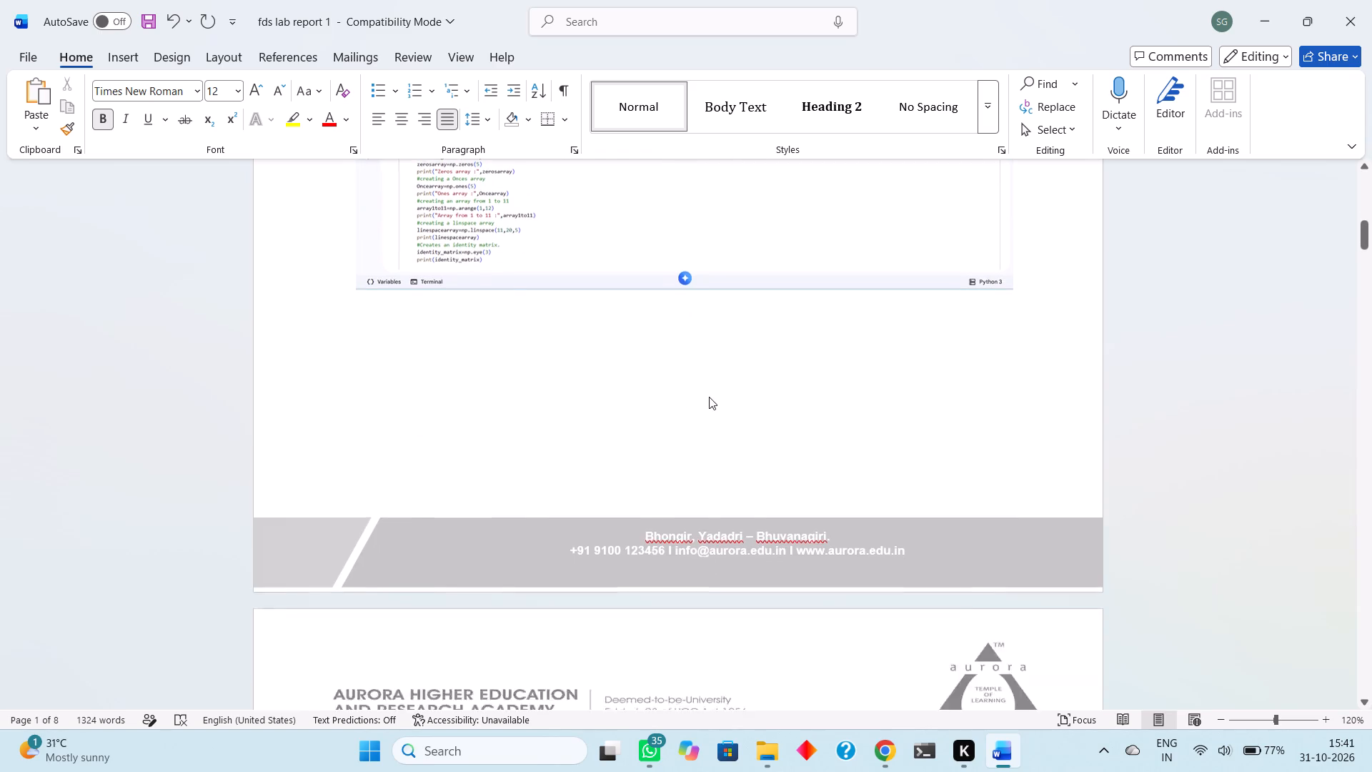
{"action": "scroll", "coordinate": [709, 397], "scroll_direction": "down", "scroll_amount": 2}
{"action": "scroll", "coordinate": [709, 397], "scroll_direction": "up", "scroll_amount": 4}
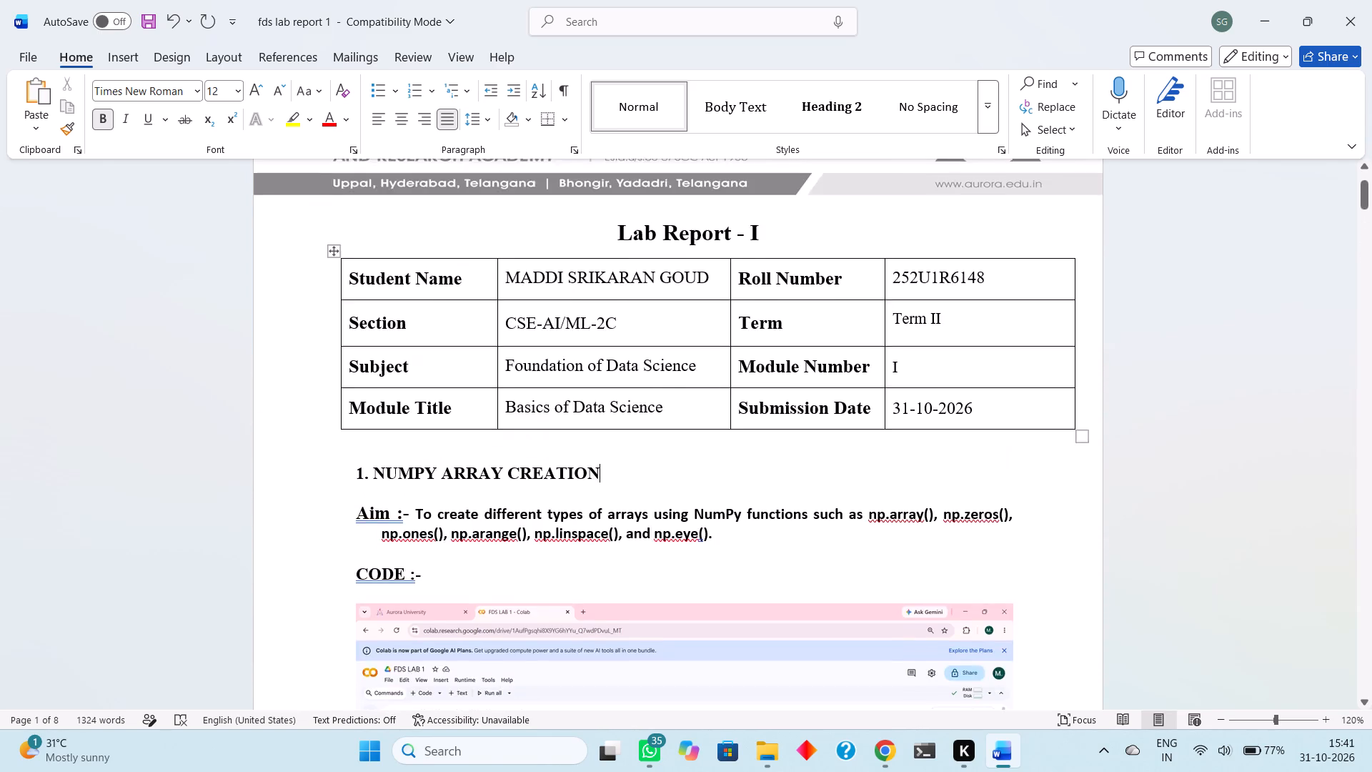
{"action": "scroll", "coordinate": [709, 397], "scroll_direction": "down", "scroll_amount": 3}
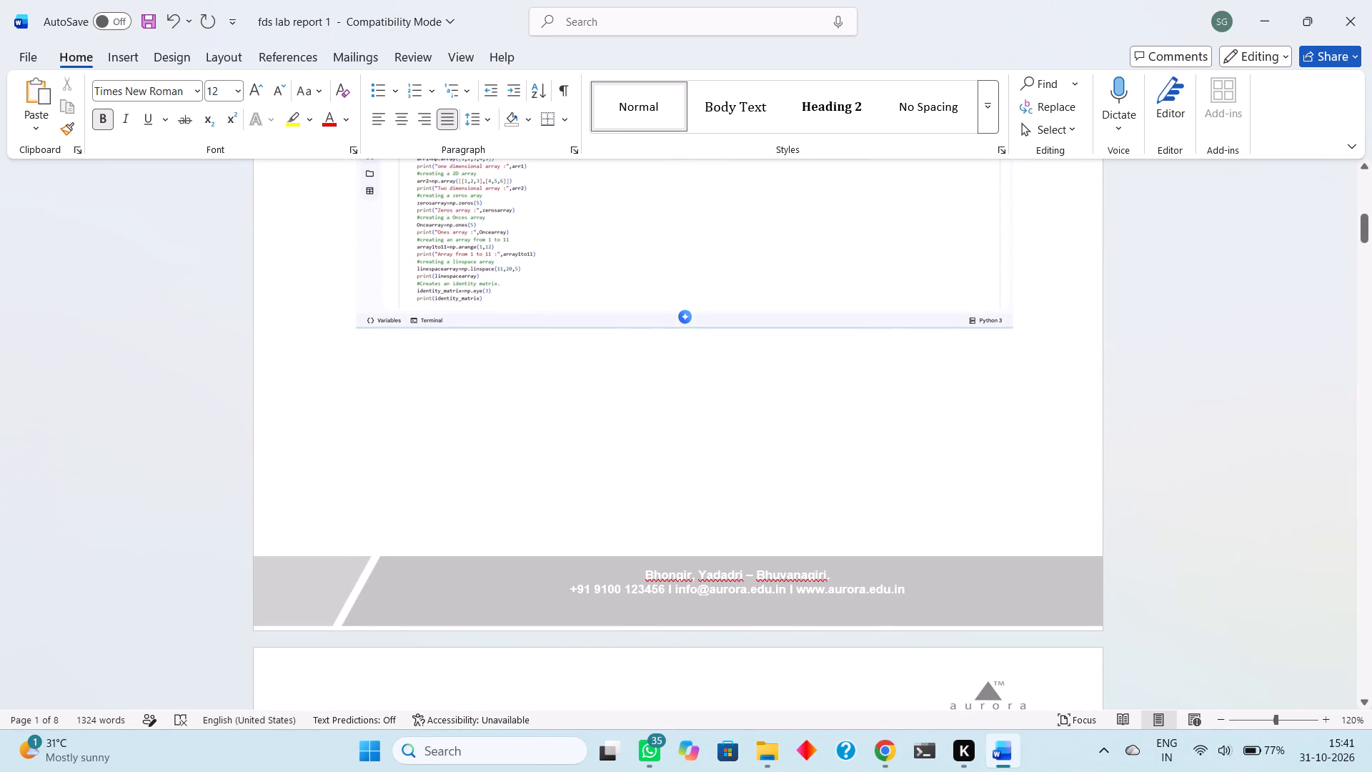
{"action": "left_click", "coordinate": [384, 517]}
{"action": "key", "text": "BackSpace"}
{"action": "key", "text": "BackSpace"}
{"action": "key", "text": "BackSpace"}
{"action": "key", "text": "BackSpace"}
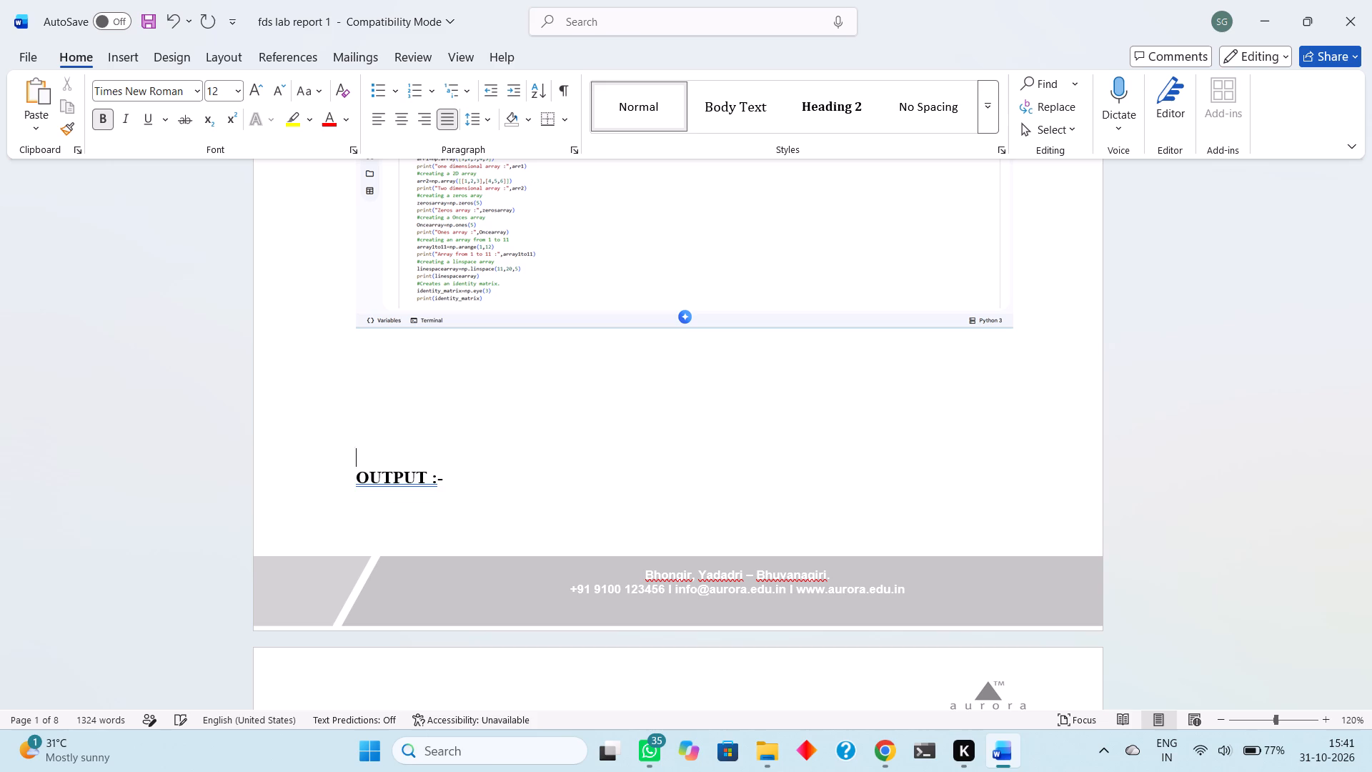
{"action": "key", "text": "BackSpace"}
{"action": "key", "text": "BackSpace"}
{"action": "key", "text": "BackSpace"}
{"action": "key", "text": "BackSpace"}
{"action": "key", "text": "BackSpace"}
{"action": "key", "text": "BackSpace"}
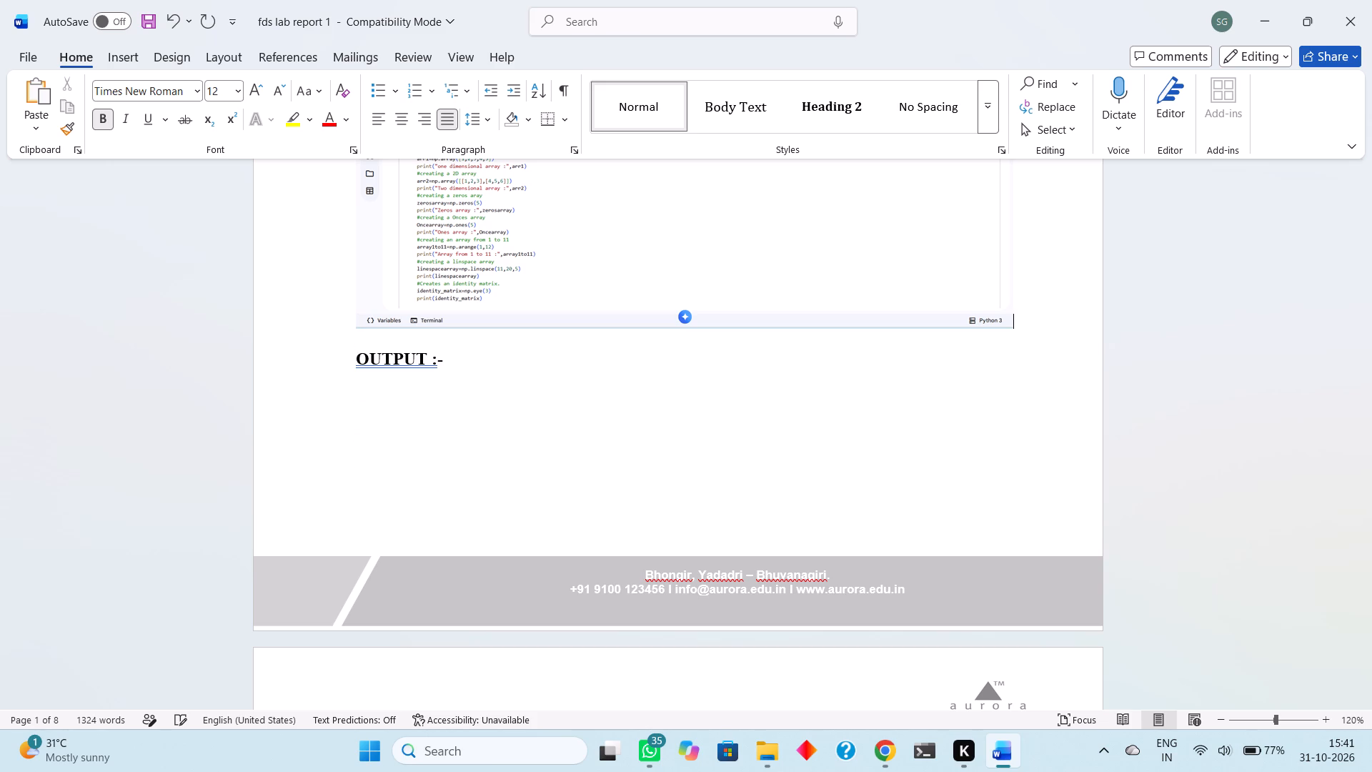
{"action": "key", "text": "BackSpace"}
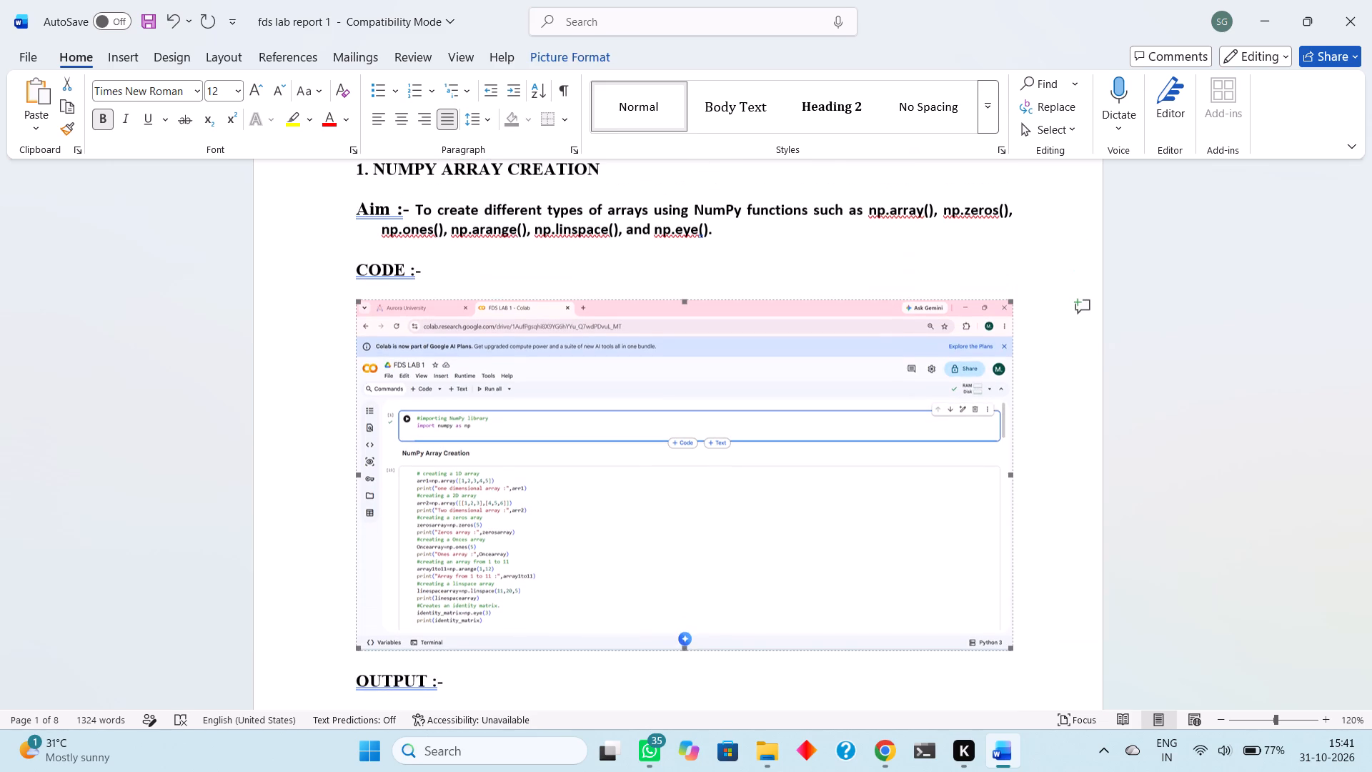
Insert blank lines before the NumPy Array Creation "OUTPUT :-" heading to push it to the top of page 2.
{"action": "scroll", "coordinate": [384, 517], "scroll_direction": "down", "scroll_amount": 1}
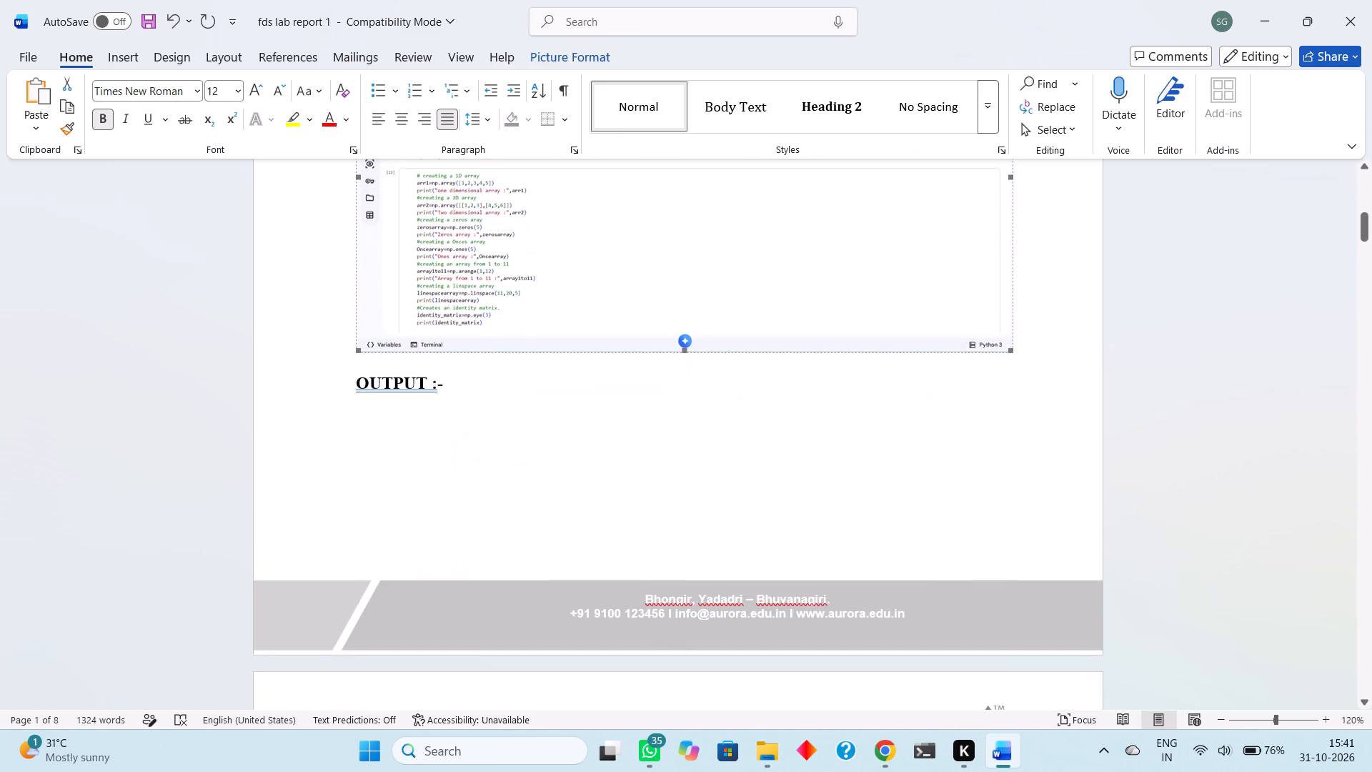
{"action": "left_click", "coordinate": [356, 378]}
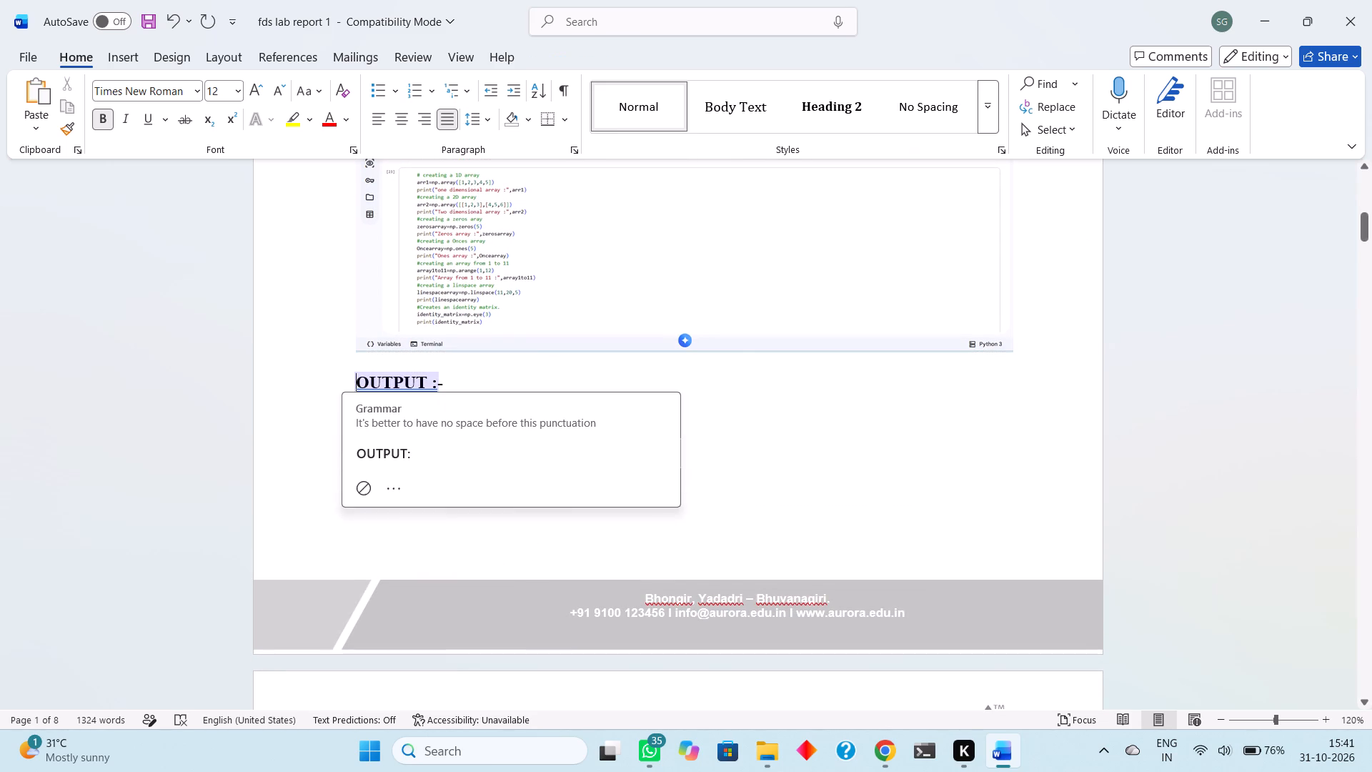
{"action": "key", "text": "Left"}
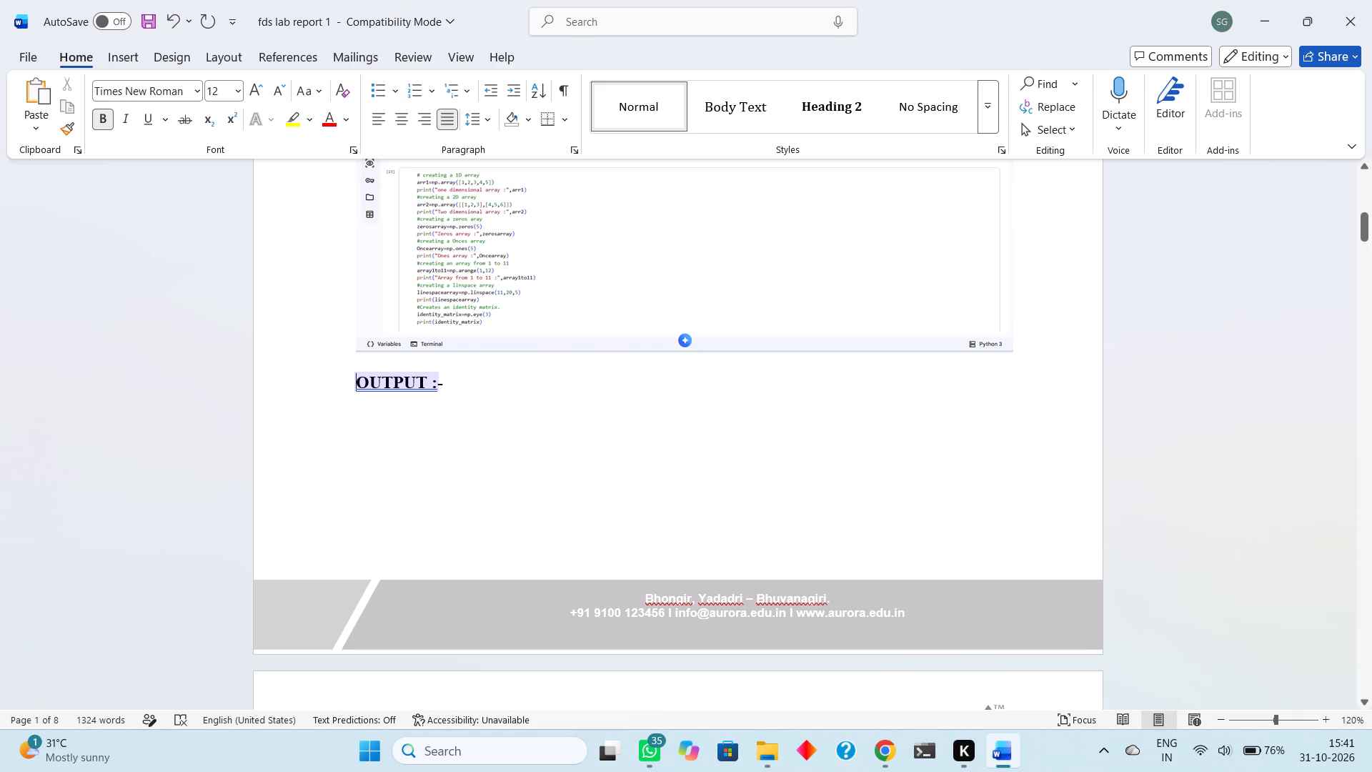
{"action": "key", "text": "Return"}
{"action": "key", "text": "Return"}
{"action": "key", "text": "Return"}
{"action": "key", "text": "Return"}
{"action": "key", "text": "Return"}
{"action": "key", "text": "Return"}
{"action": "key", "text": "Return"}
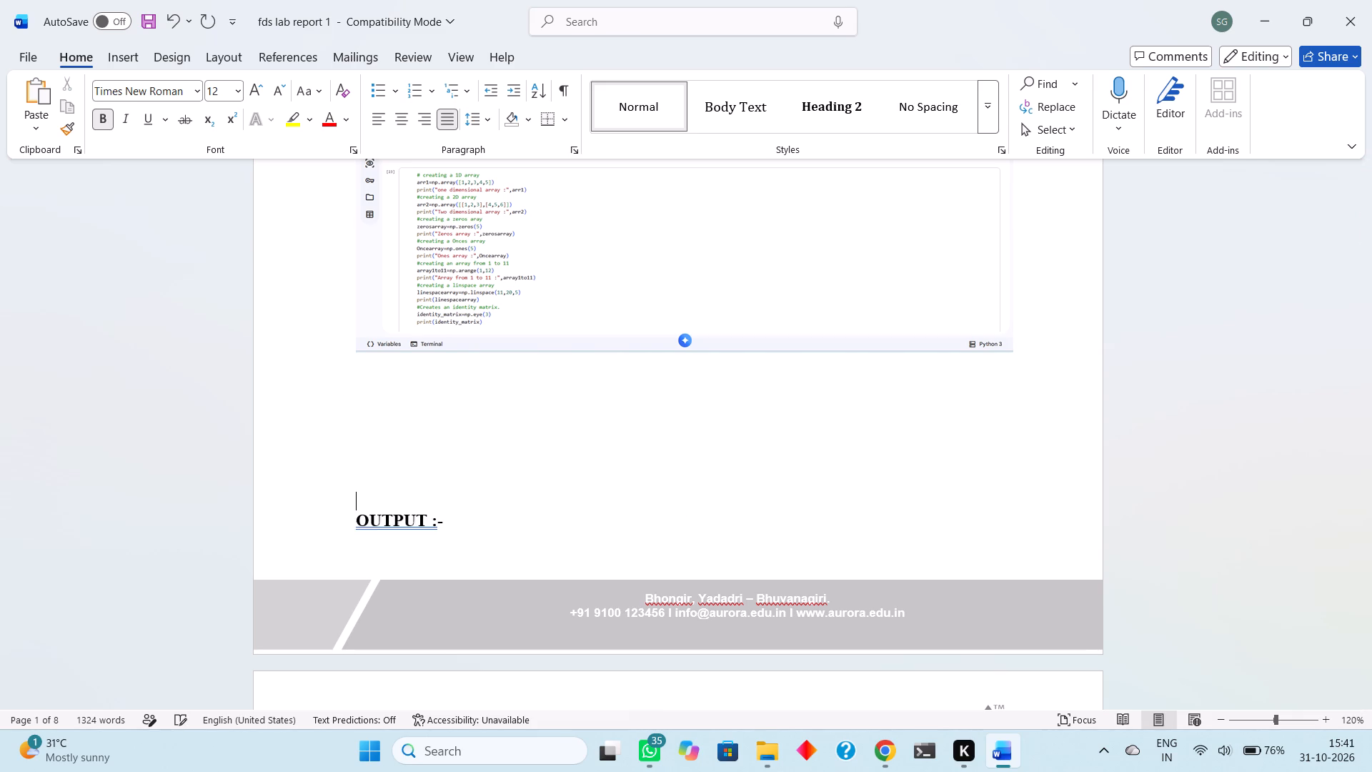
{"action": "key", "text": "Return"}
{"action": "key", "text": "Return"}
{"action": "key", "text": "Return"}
Insert blank lines before the "2. NUMPY ARRAY ATTRIBUTES" heading to move it to the top of the next page.
{"action": "scroll", "coordinate": [349, 377], "scroll_direction": "down", "scroll_amount": 2}
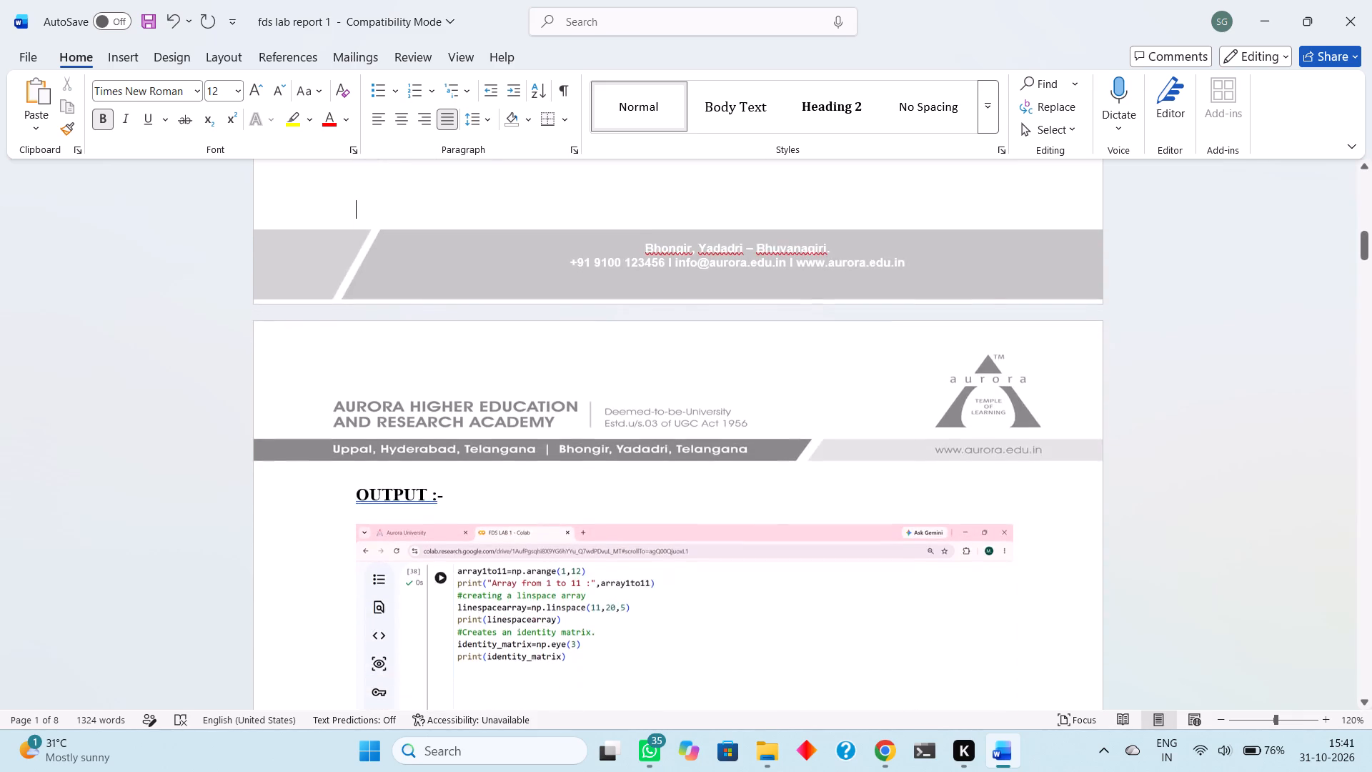
{"action": "scroll", "coordinate": [349, 377], "scroll_direction": "down", "scroll_amount": 4}
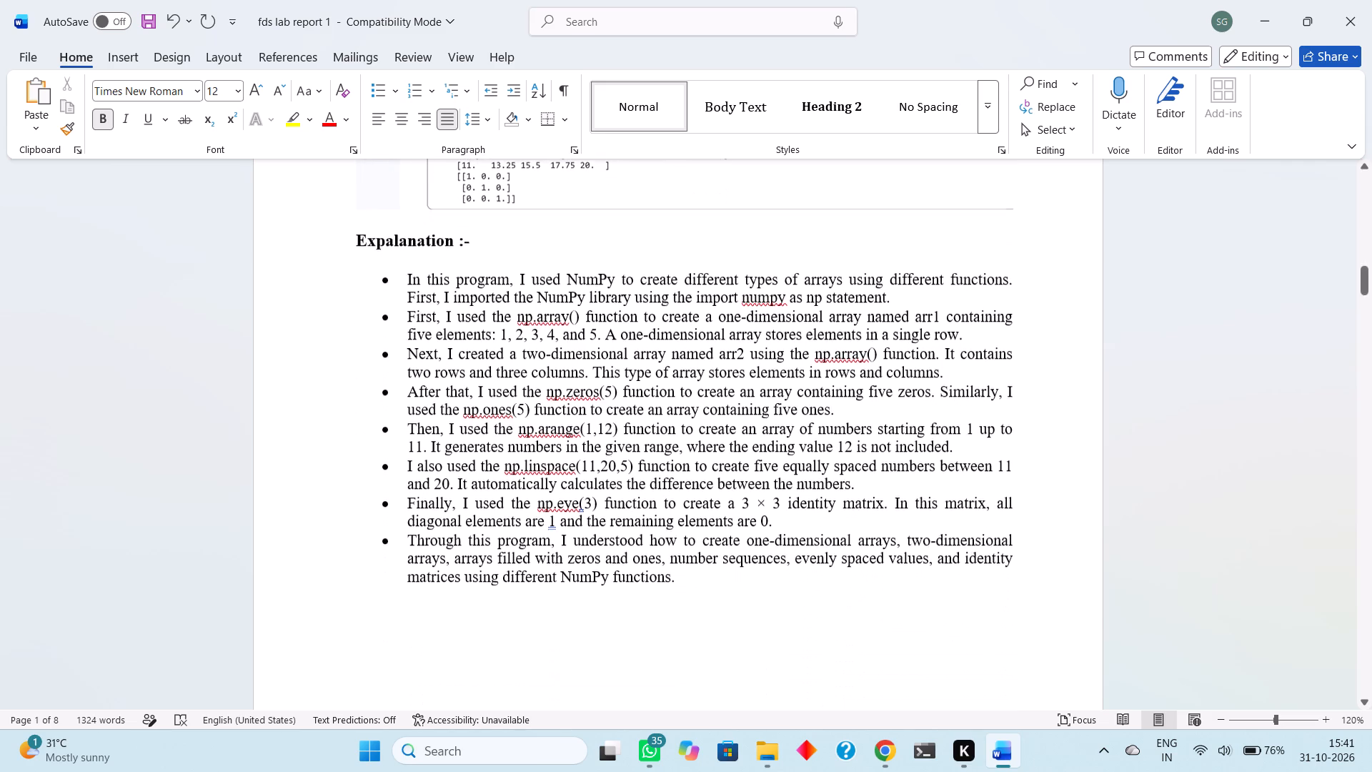
{"action": "scroll", "coordinate": [349, 377], "scroll_direction": "down", "scroll_amount": 1}
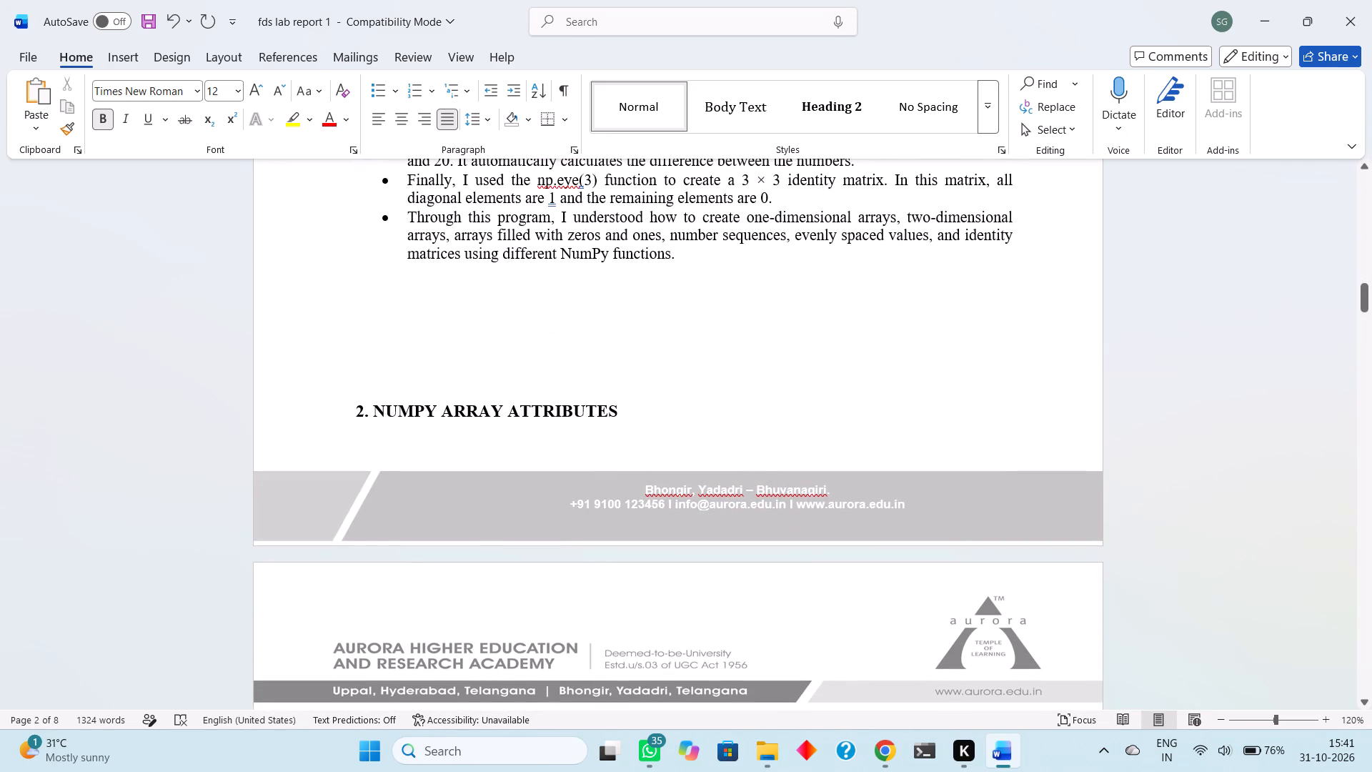
{"action": "left_click", "coordinate": [350, 401]}
{"action": "key", "text": "Return"}
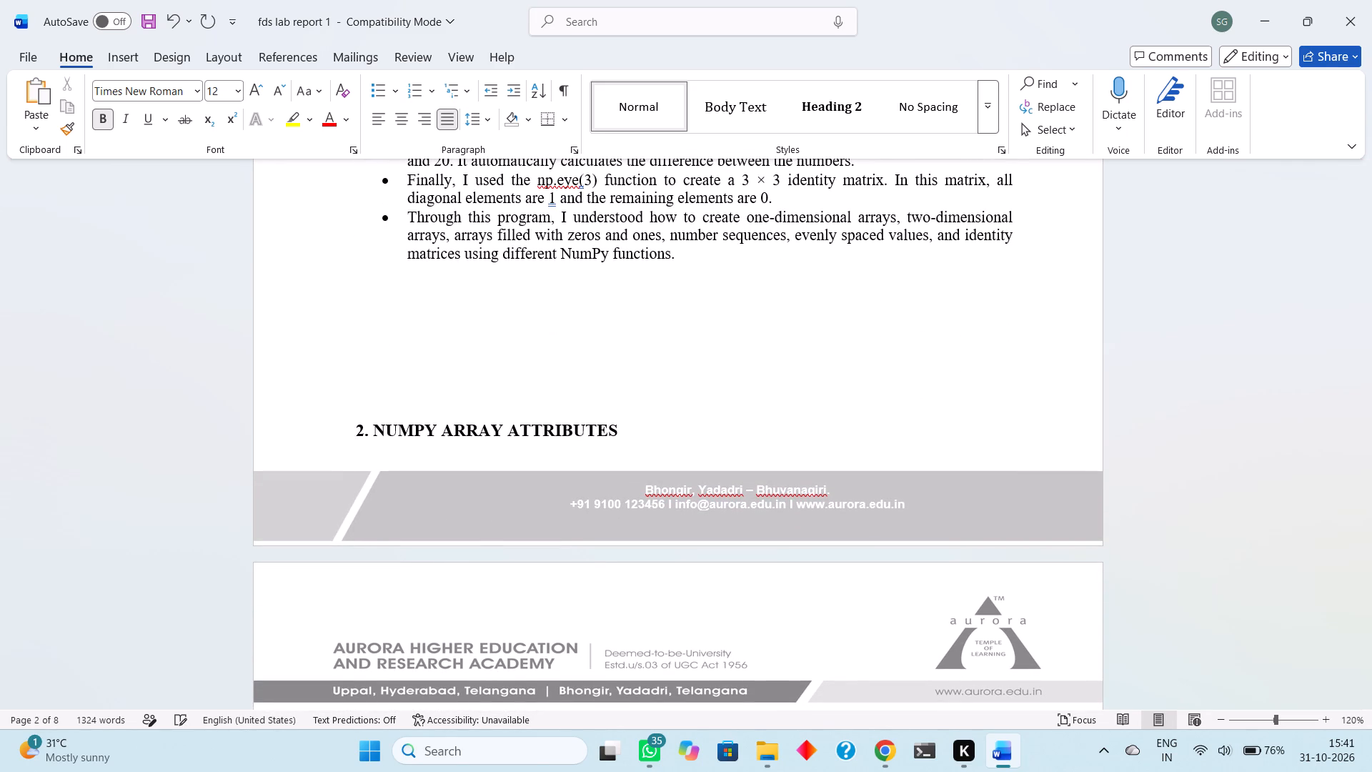
{"action": "key", "text": "Return"}
{"action": "key", "text": "Return"}
Delete the blank lines before the NumPy Array Attributes "Explanation:-" heading so it sits directly below the output screenshot.
{"action": "scroll", "coordinate": [404, 405], "scroll_direction": "down", "scroll_amount": 1}
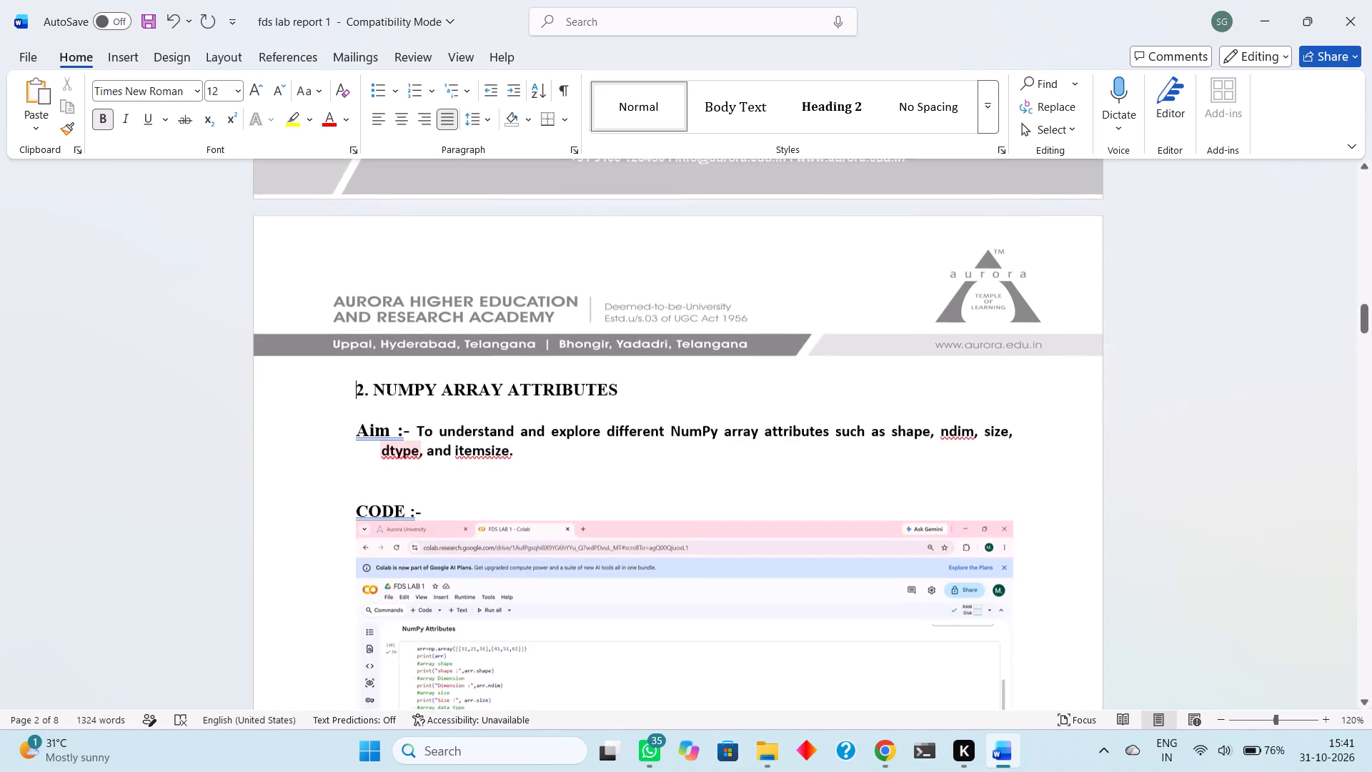
{"action": "scroll", "coordinate": [404, 405], "scroll_direction": "down", "scroll_amount": 3}
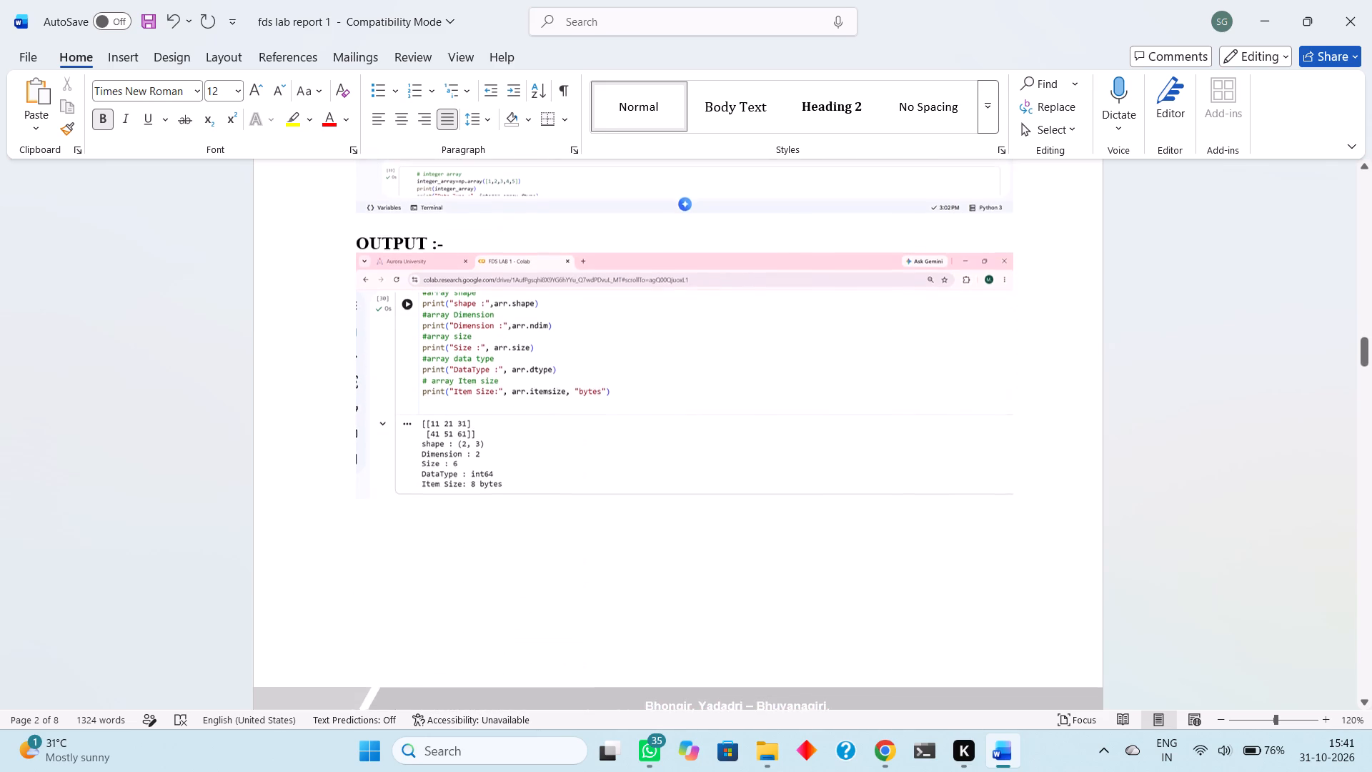
{"action": "scroll", "coordinate": [404, 405], "scroll_direction": "down", "scroll_amount": 4}
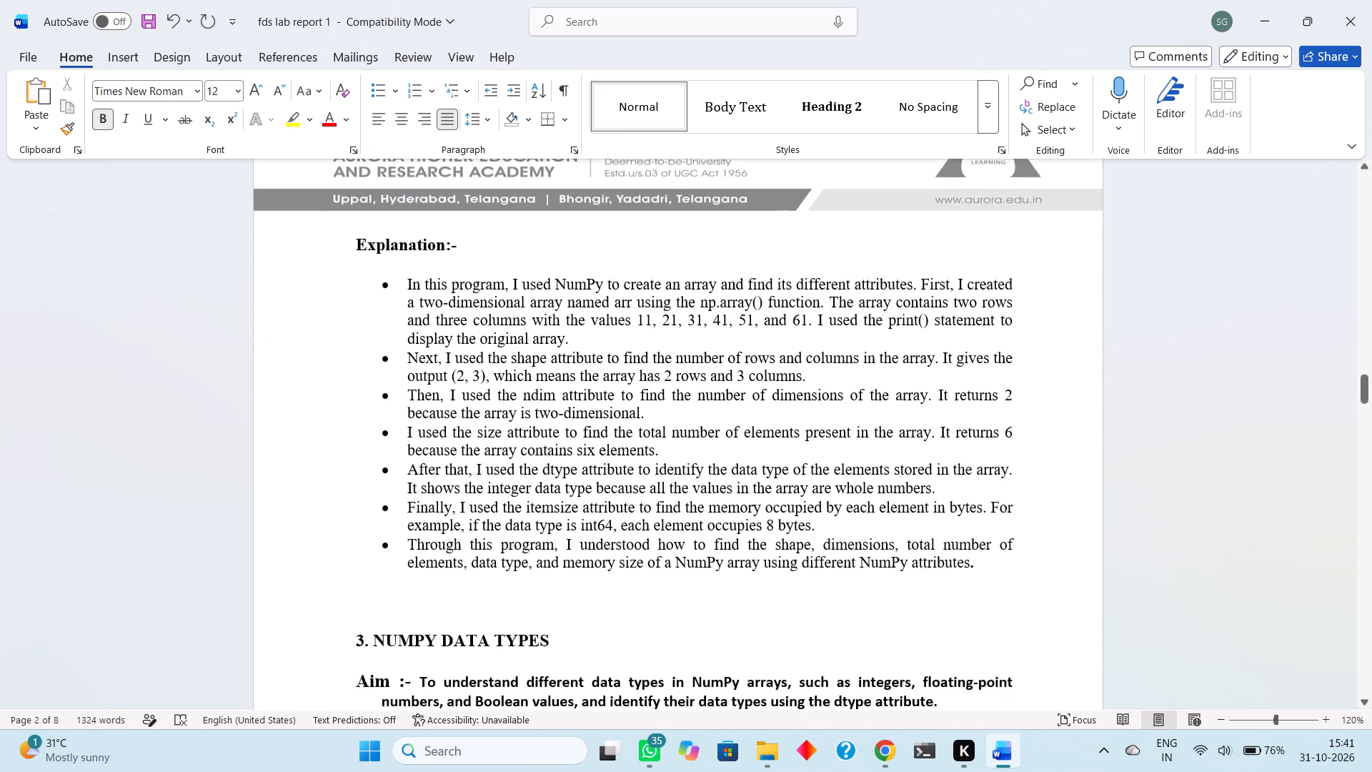
{"action": "scroll", "coordinate": [404, 405], "scroll_direction": "down", "scroll_amount": 1}
{"action": "scroll", "coordinate": [404, 405], "scroll_direction": "up", "scroll_amount": 1}
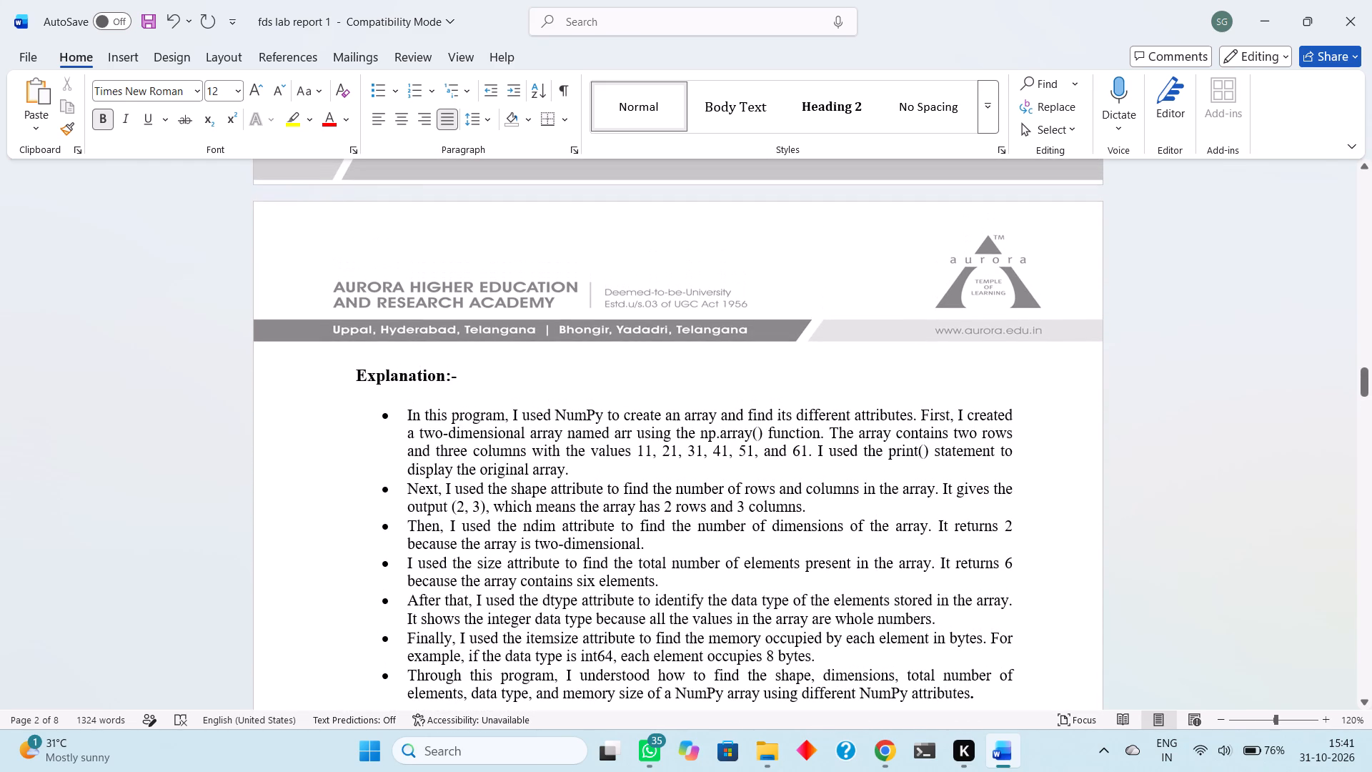
{"action": "left_click", "coordinate": [354, 370]}
{"action": "key", "text": "BackSpace"}
{"action": "key", "text": "BackSpace"}
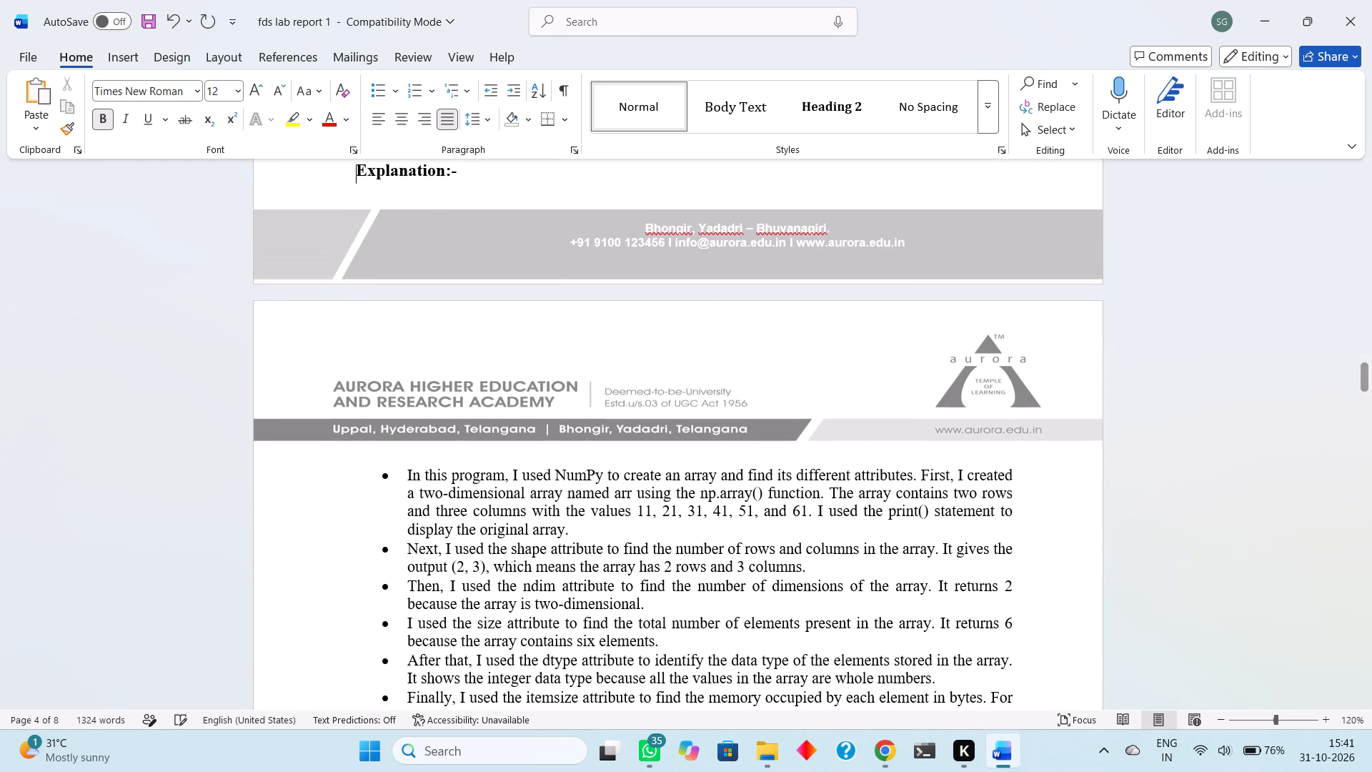
{"action": "key", "text": "BackSpace"}
{"action": "key", "text": "BackSpace"}
{"action": "key", "text": "BackSpace"}
{"action": "key", "text": "BackSpace"}
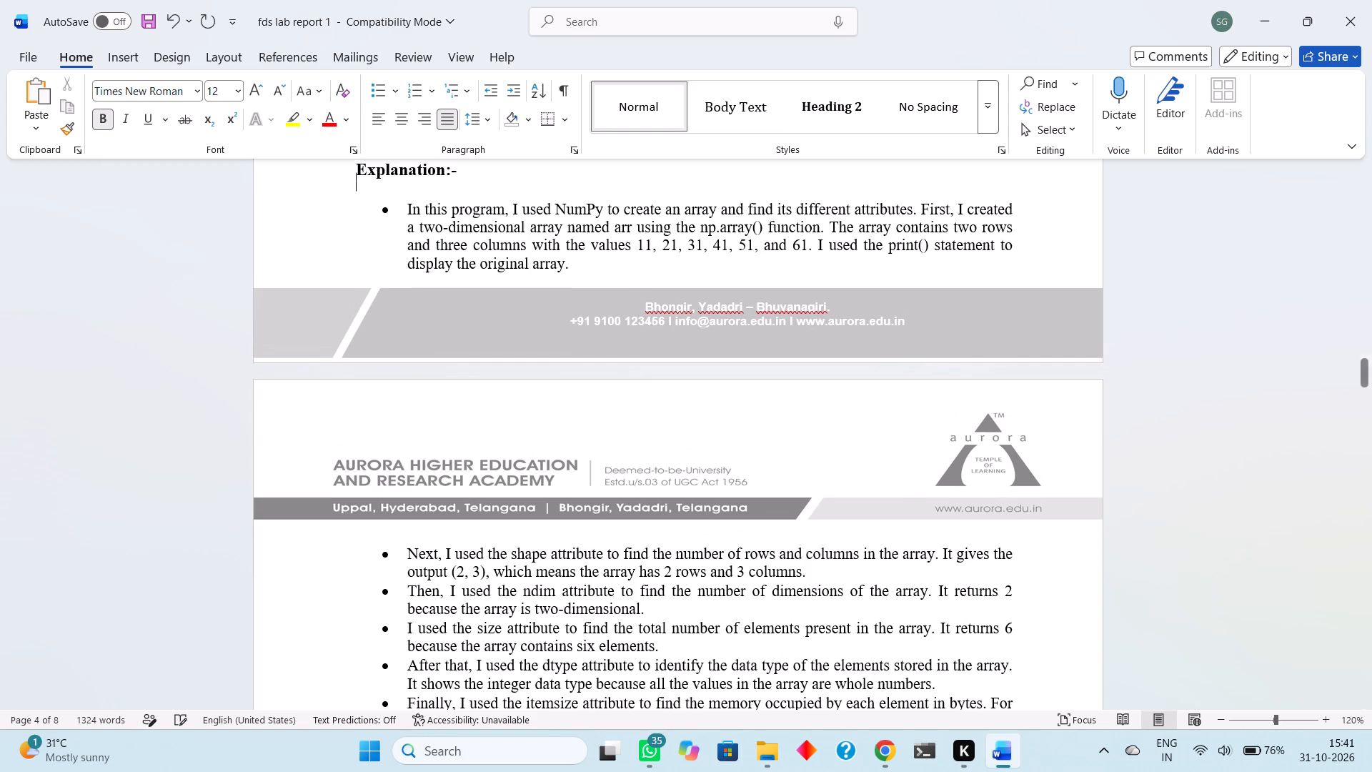
{"action": "key", "text": "BackSpace"}
{"action": "scroll", "coordinate": [354, 370], "scroll_direction": "up", "scroll_amount": 2}
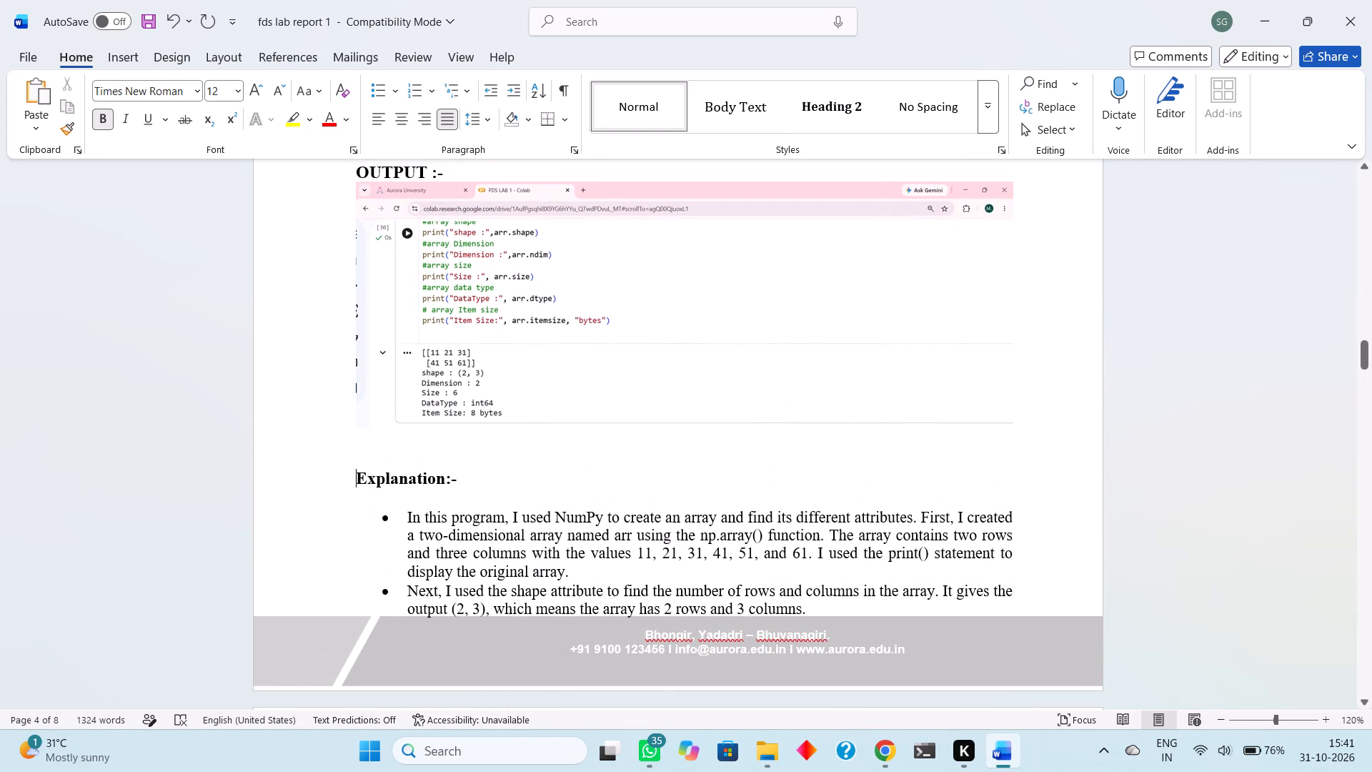
{"action": "key", "text": "BackSpace"}
{"action": "key", "text": "BackSpace"}
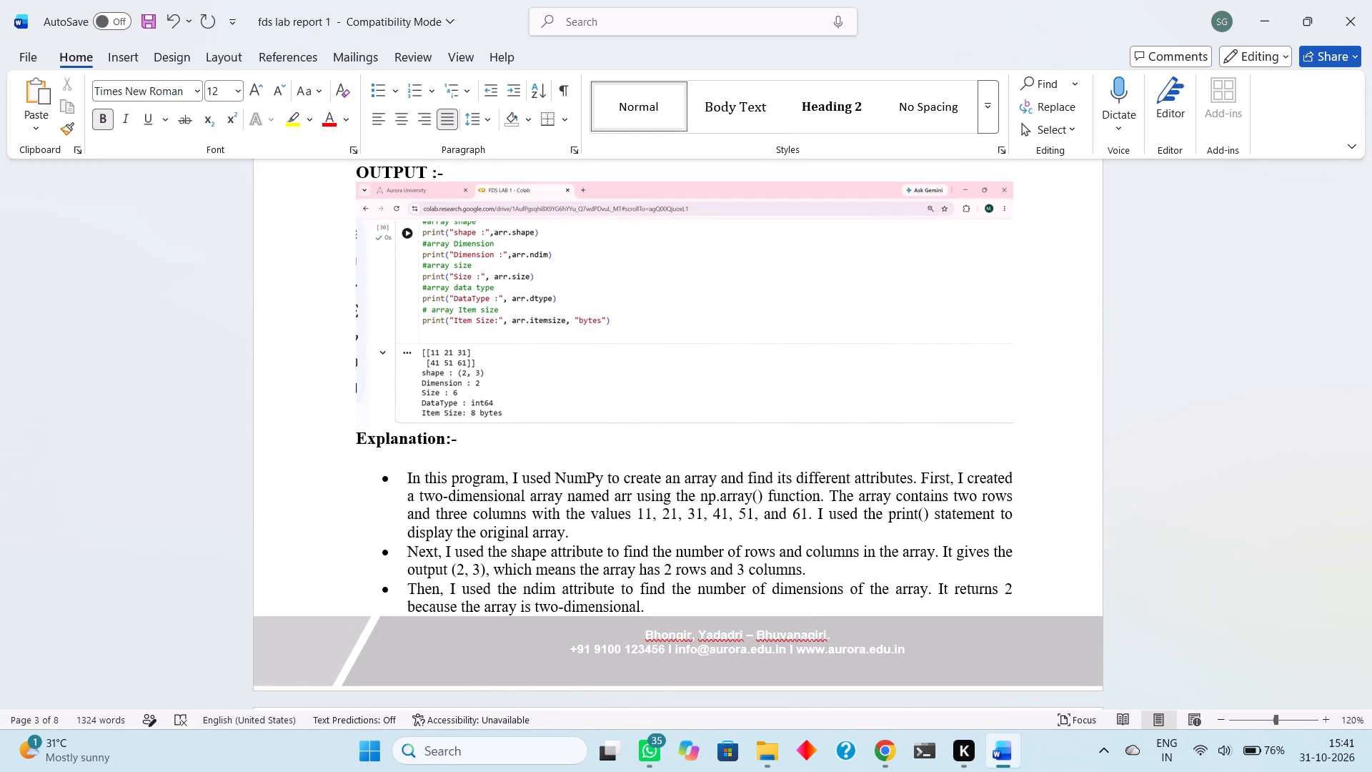
Delete the two extra blank lines above the "3. NUMPY DATA TYPES" heading.
{"action": "scroll", "coordinate": [367, 452], "scroll_direction": "down", "scroll_amount": 3}
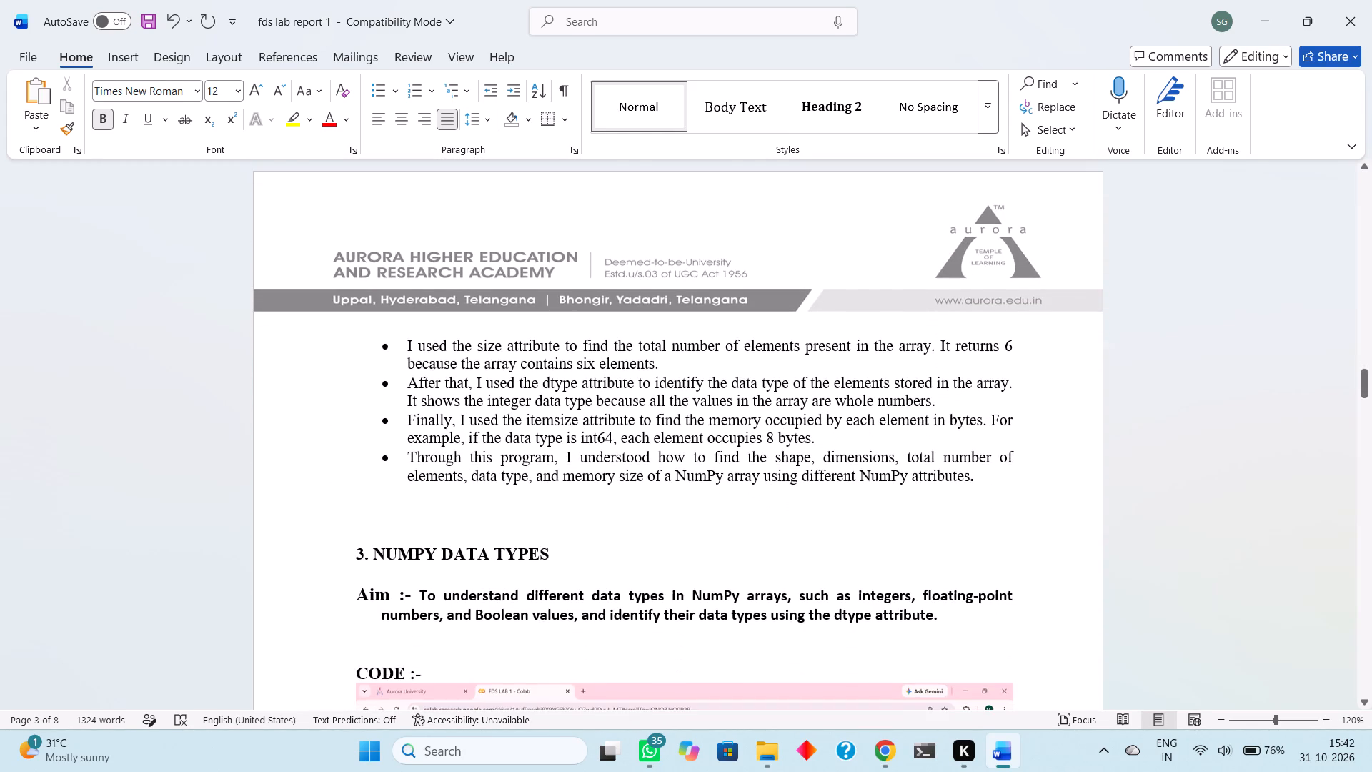
{"action": "left_click", "coordinate": [356, 543]}
{"action": "key", "text": "BackSpace"}
{"action": "key", "text": "BackSpace"}
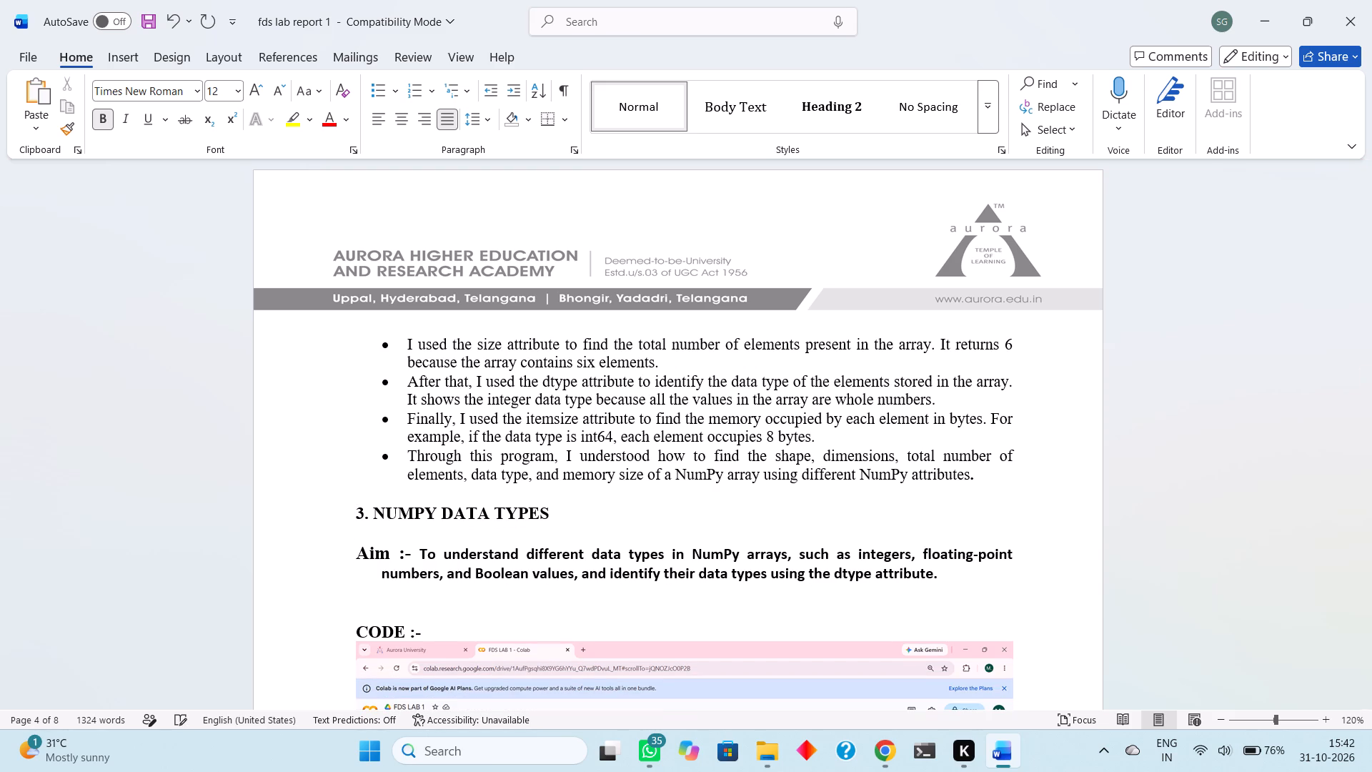
Delete the blank line between the NumPy Data Types "OUTPUT :-" heading and its output screenshot.
{"action": "scroll", "coordinate": [381, 595], "scroll_direction": "down", "scroll_amount": 4}
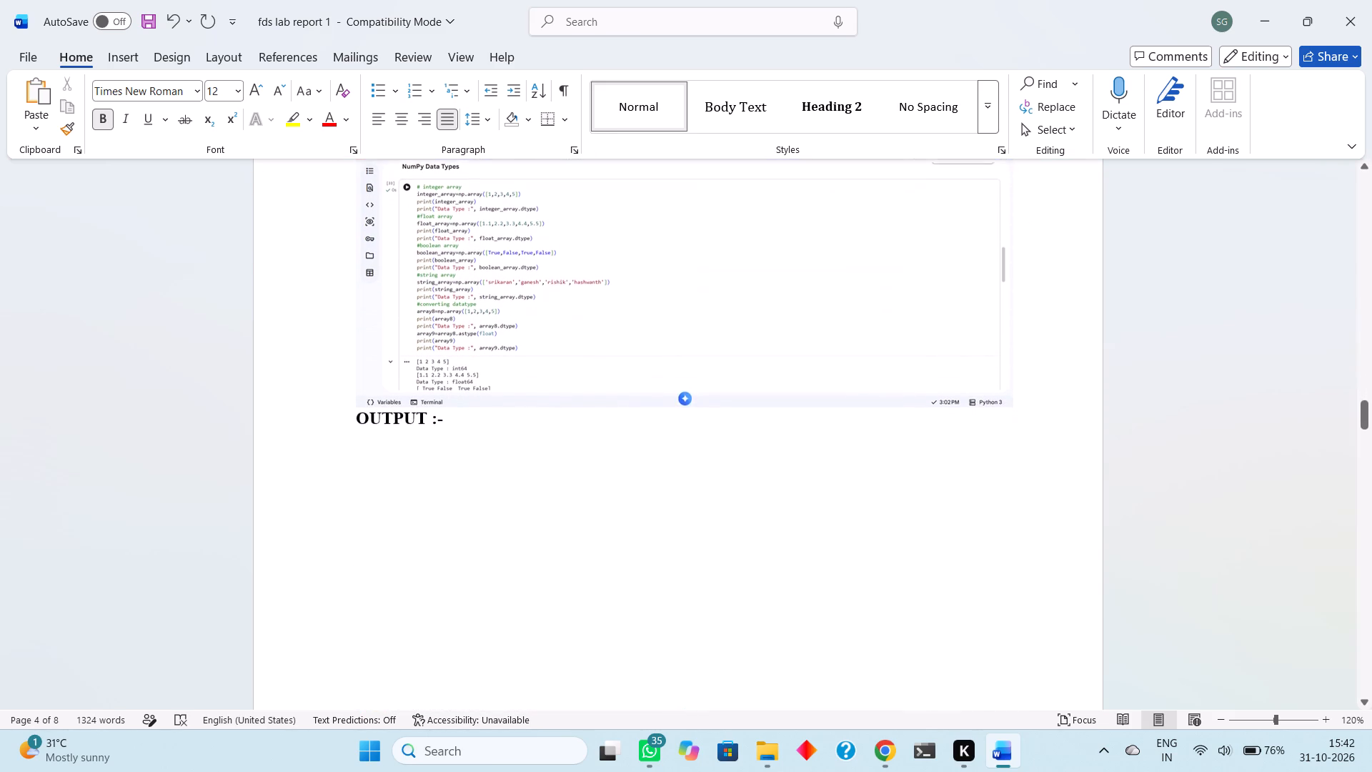
{"action": "scroll", "coordinate": [381, 595], "scroll_direction": "down", "scroll_amount": 2}
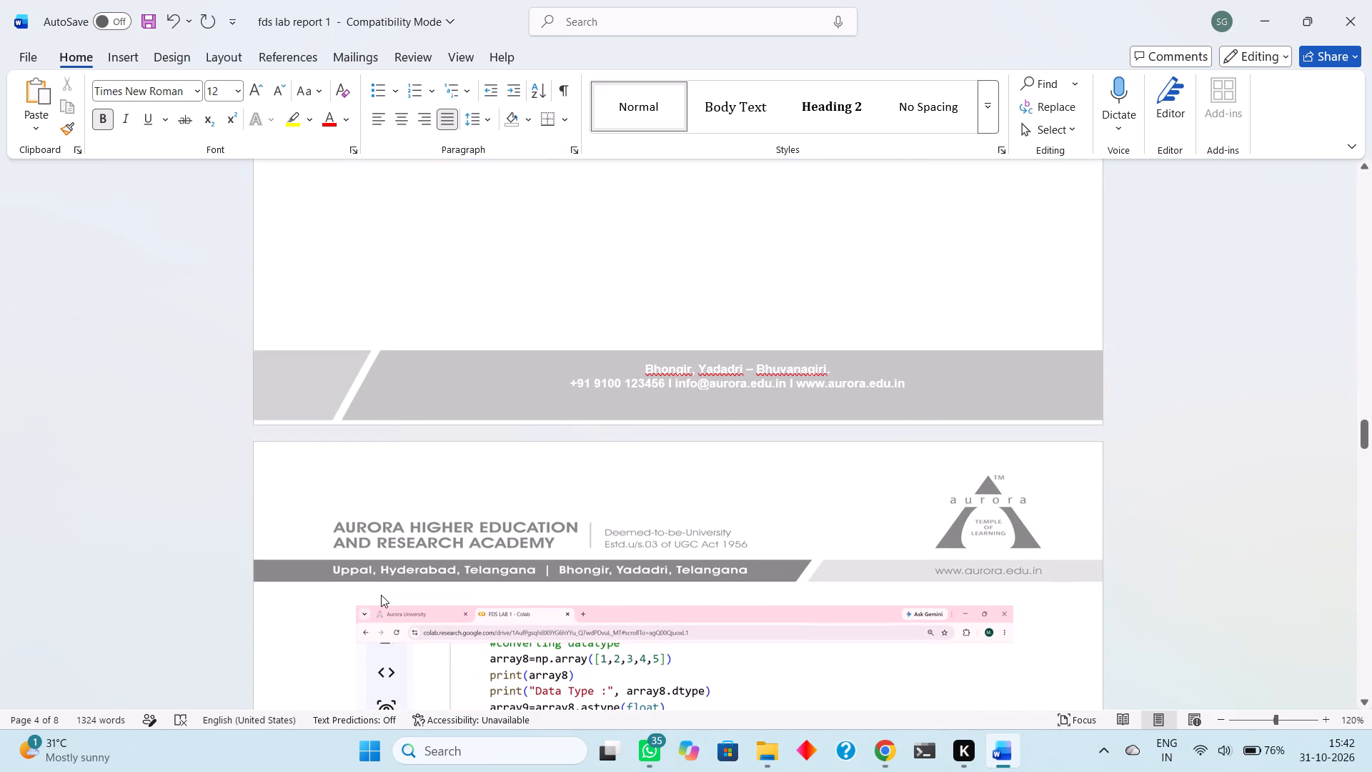
{"action": "left_click", "coordinate": [352, 613]}
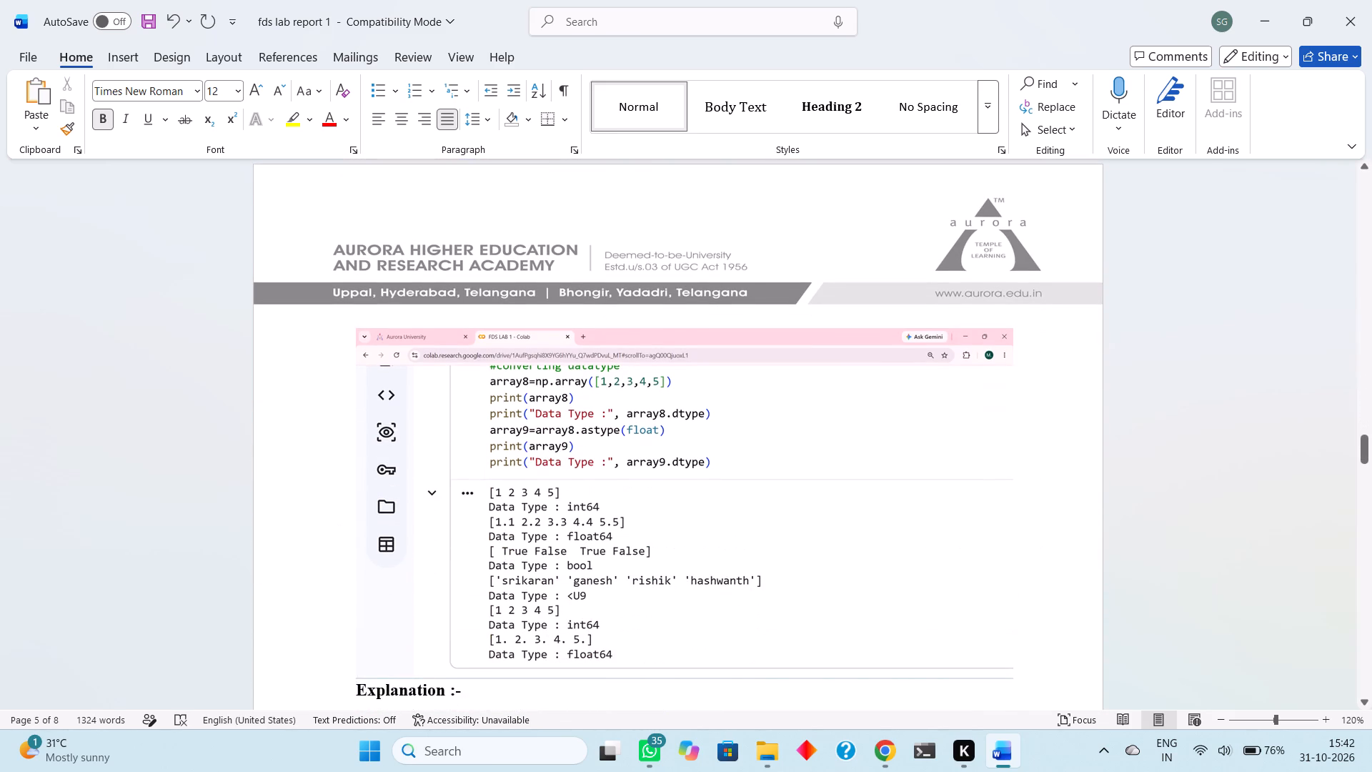
{"action": "key", "text": "Up"}
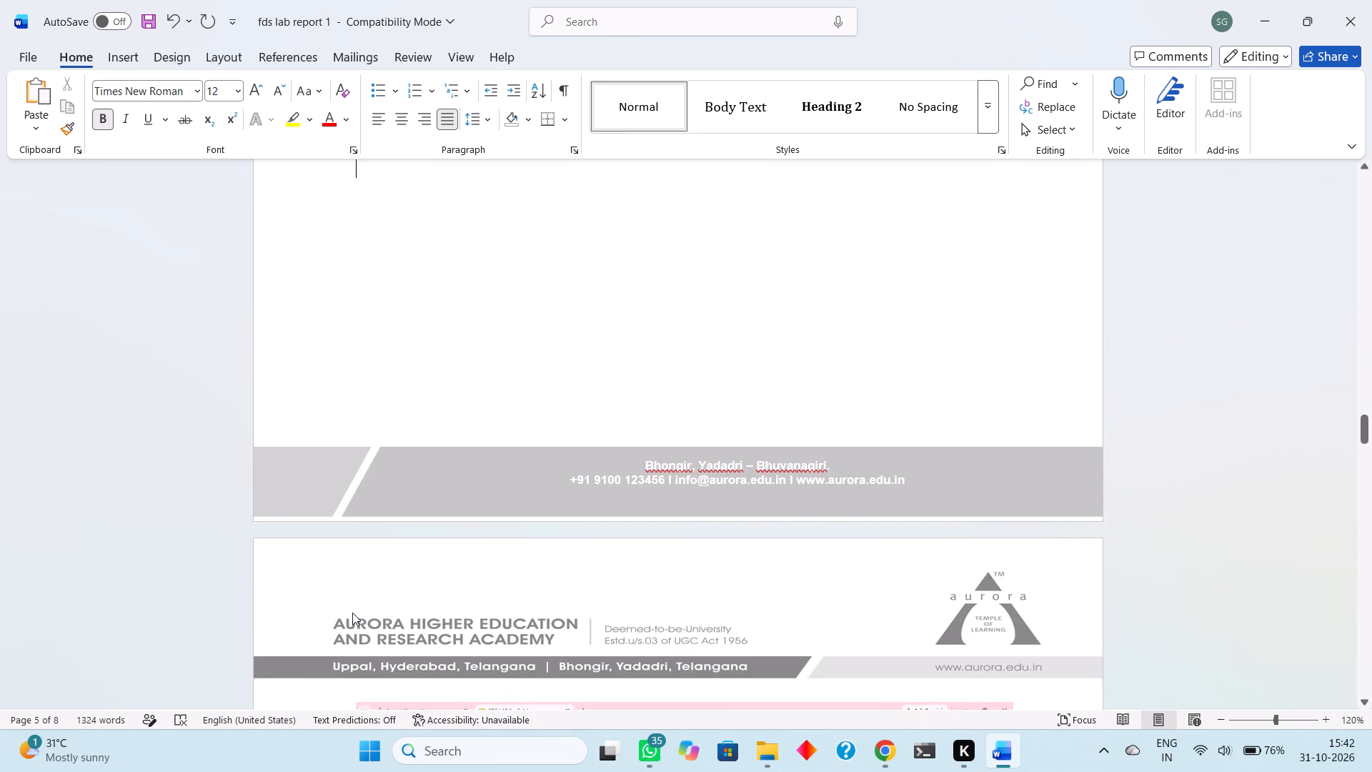
{"action": "key", "text": "BackSpace"}
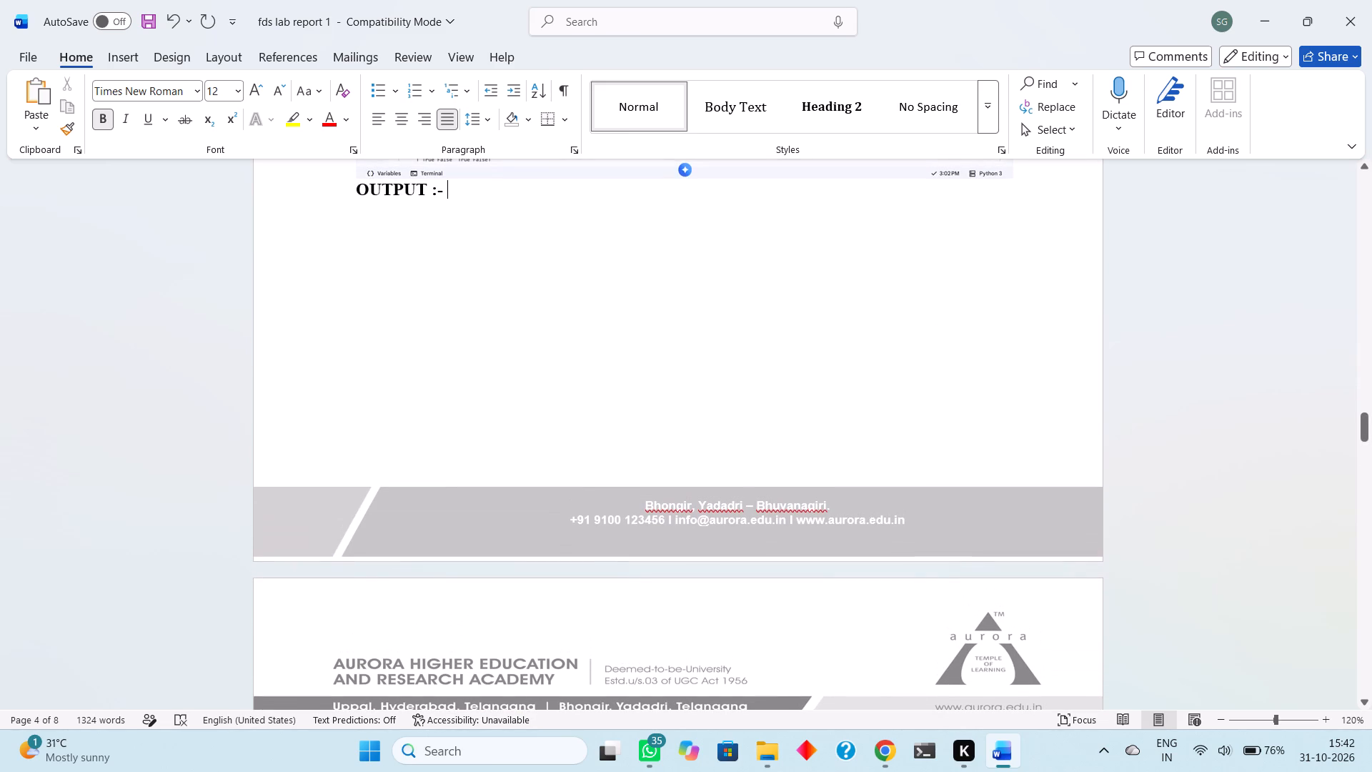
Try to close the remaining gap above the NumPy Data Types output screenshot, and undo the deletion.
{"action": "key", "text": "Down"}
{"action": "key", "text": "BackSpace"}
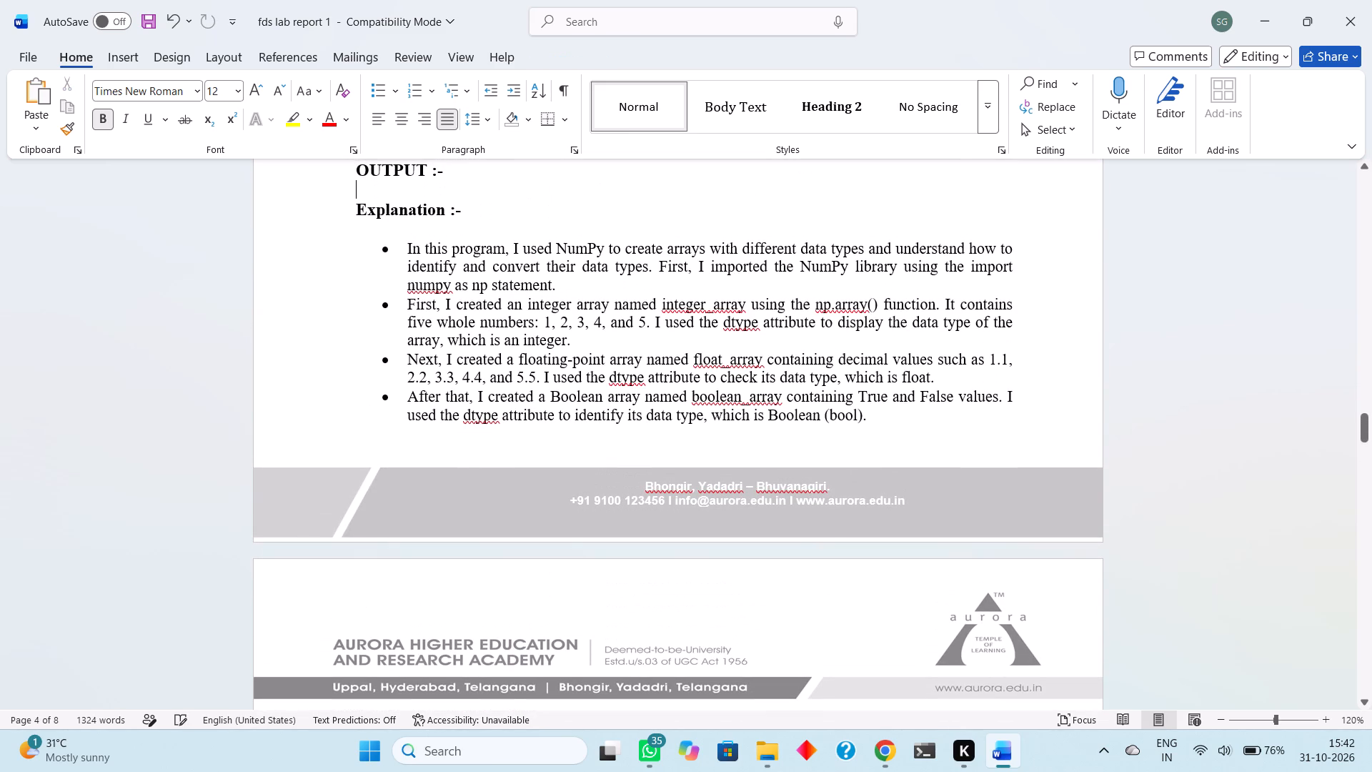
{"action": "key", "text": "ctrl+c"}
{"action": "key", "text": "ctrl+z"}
Review the page layout of the NumPy Data Types section from its code screenshot to the "4. NUMPY ARRAY INDEXING" heading.
{"action": "scroll", "coordinate": [352, 613], "scroll_direction": "up", "scroll_amount": 6}
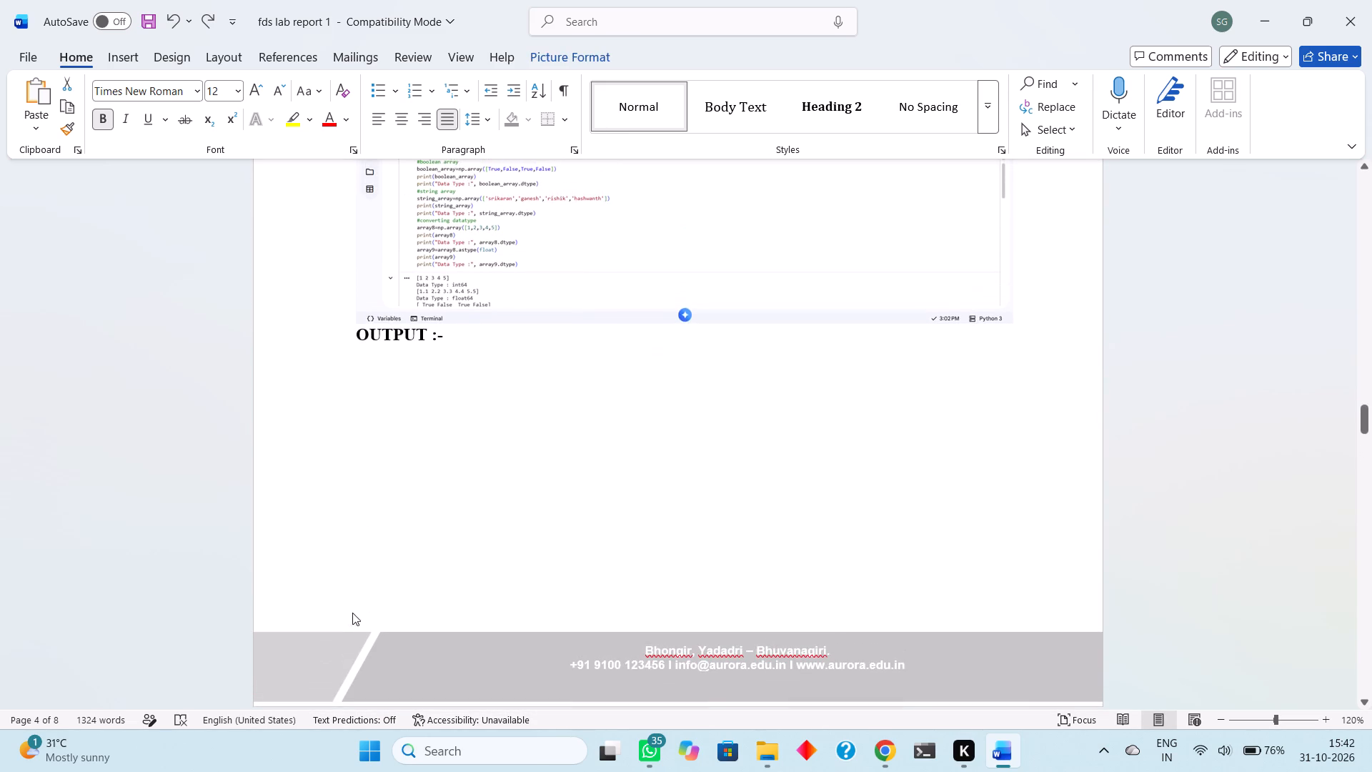
{"action": "scroll", "coordinate": [352, 613], "scroll_direction": "up", "scroll_amount": 2}
{"action": "scroll", "coordinate": [352, 613], "scroll_direction": "down", "scroll_amount": 3}
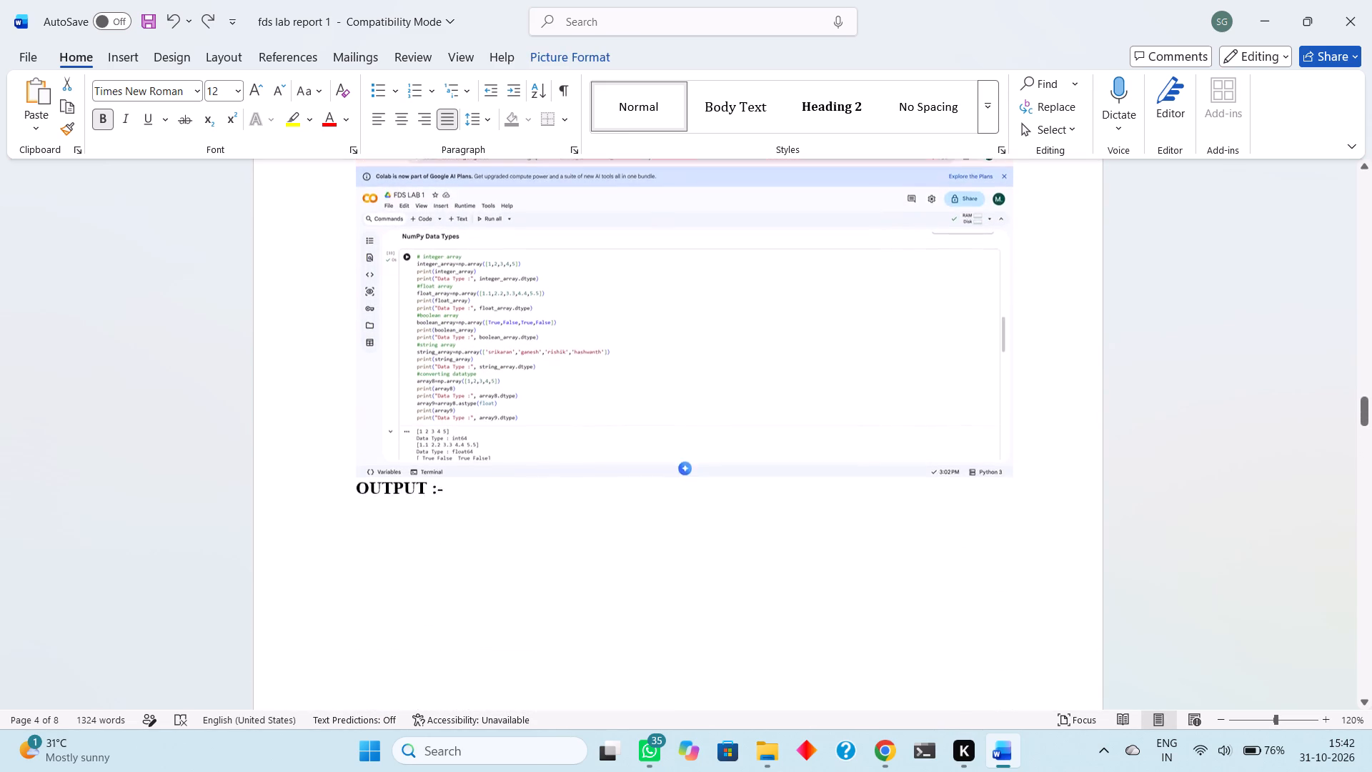
{"action": "scroll", "coordinate": [352, 613], "scroll_direction": "down", "scroll_amount": 2}
{"action": "scroll", "coordinate": [352, 613], "scroll_direction": "up", "scroll_amount": 2}
{"action": "scroll", "coordinate": [352, 613], "scroll_direction": "down", "scroll_amount": 4}
{"action": "scroll", "coordinate": [352, 613], "scroll_direction": "up", "scroll_amount": 1}
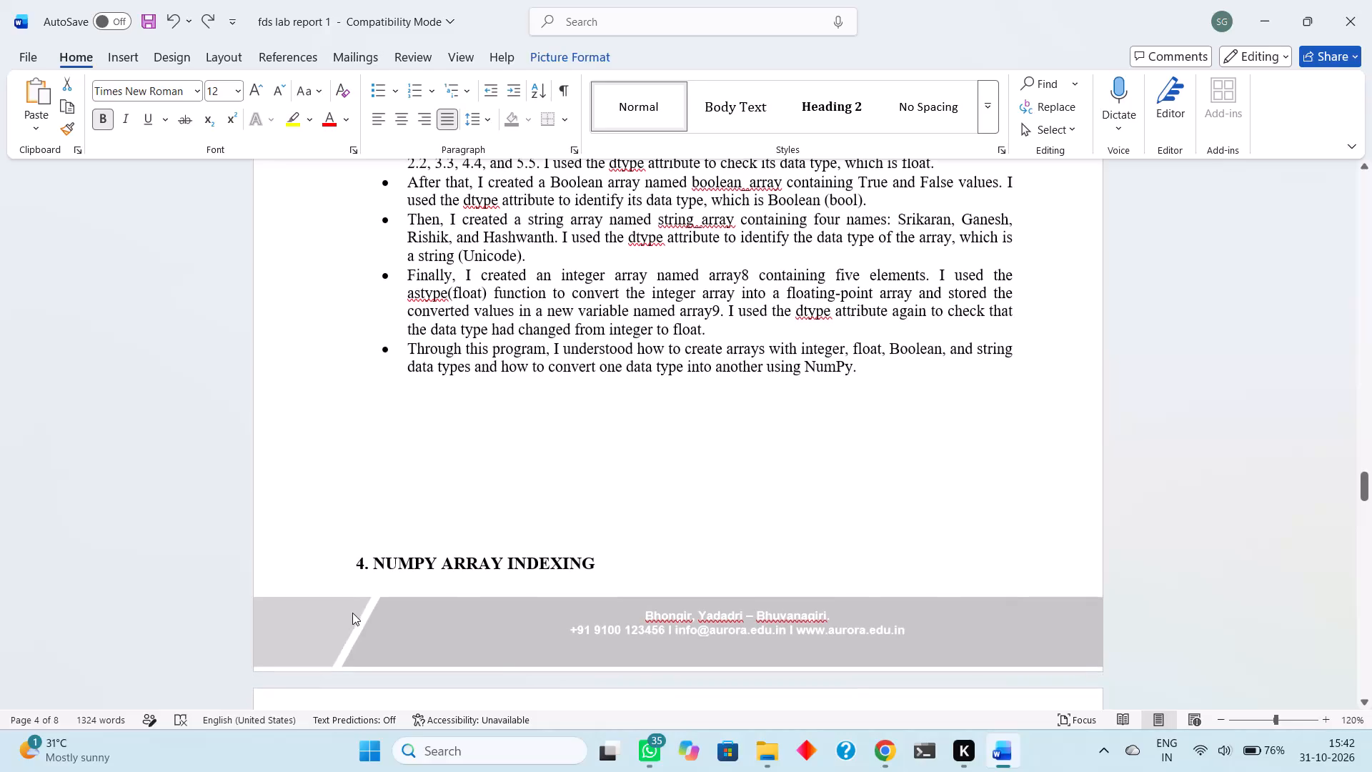
Insert two blank lines above the "4. NUMPY ARRAY INDEXING" heading to push it onto the following page.
{"action": "left_click", "coordinate": [346, 558]}
{"action": "key", "text": "Return"}
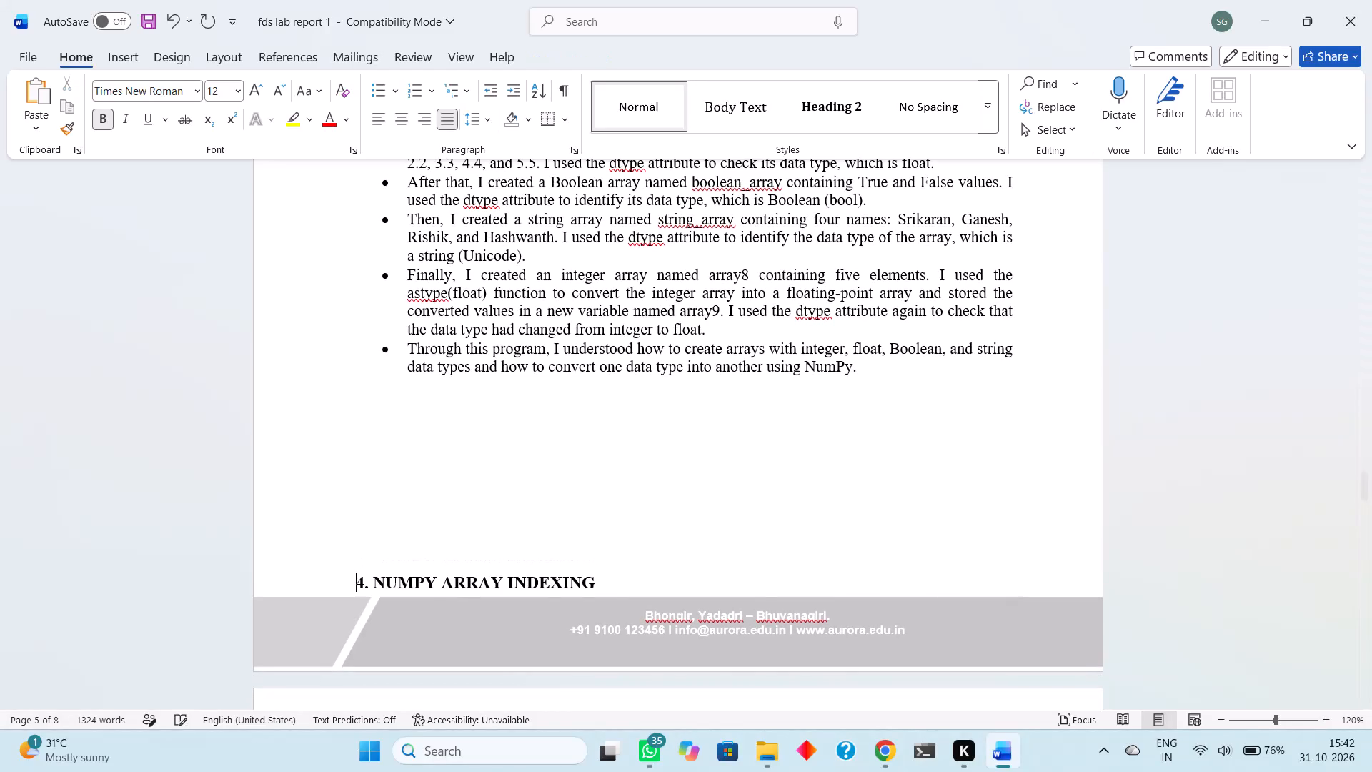
{"action": "key", "text": "Return"}
Insert 15 blank lines above the NumPy Data Types "OUTPUT :-" heading to move it onto the page with its output screenshot.
{"action": "scroll", "coordinate": [450, 522], "scroll_direction": "up", "scroll_amount": 2}
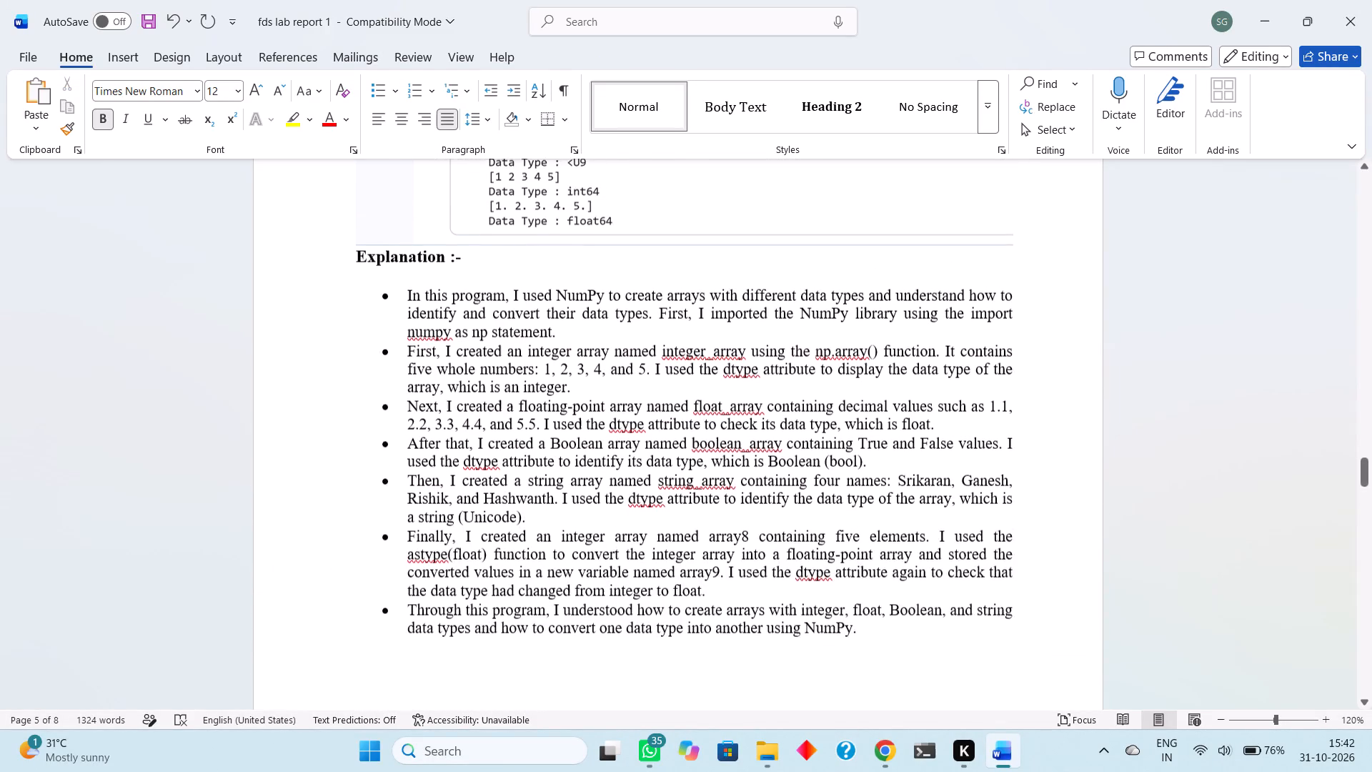
{"action": "scroll", "coordinate": [450, 522], "scroll_direction": "up", "scroll_amount": 3}
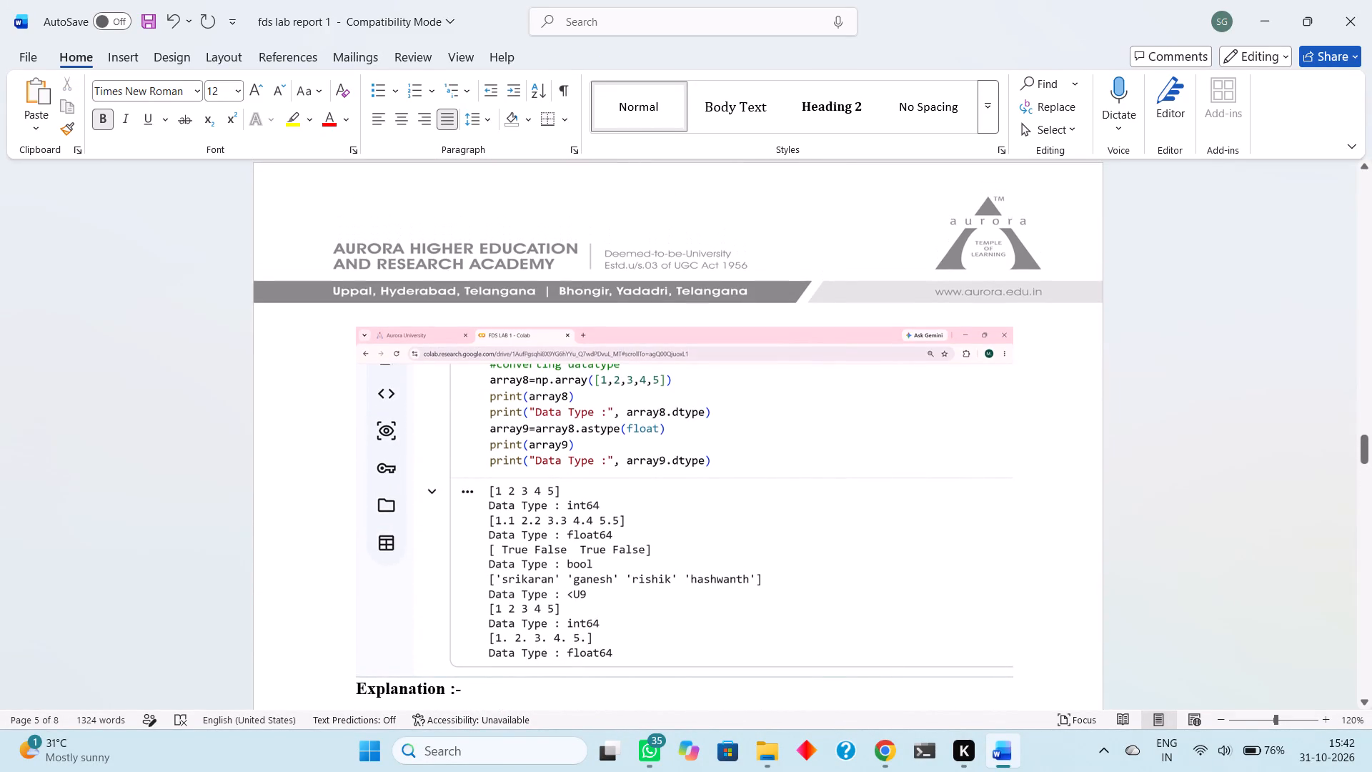
{"action": "scroll", "coordinate": [412, 354], "scroll_direction": "up", "scroll_amount": 3}
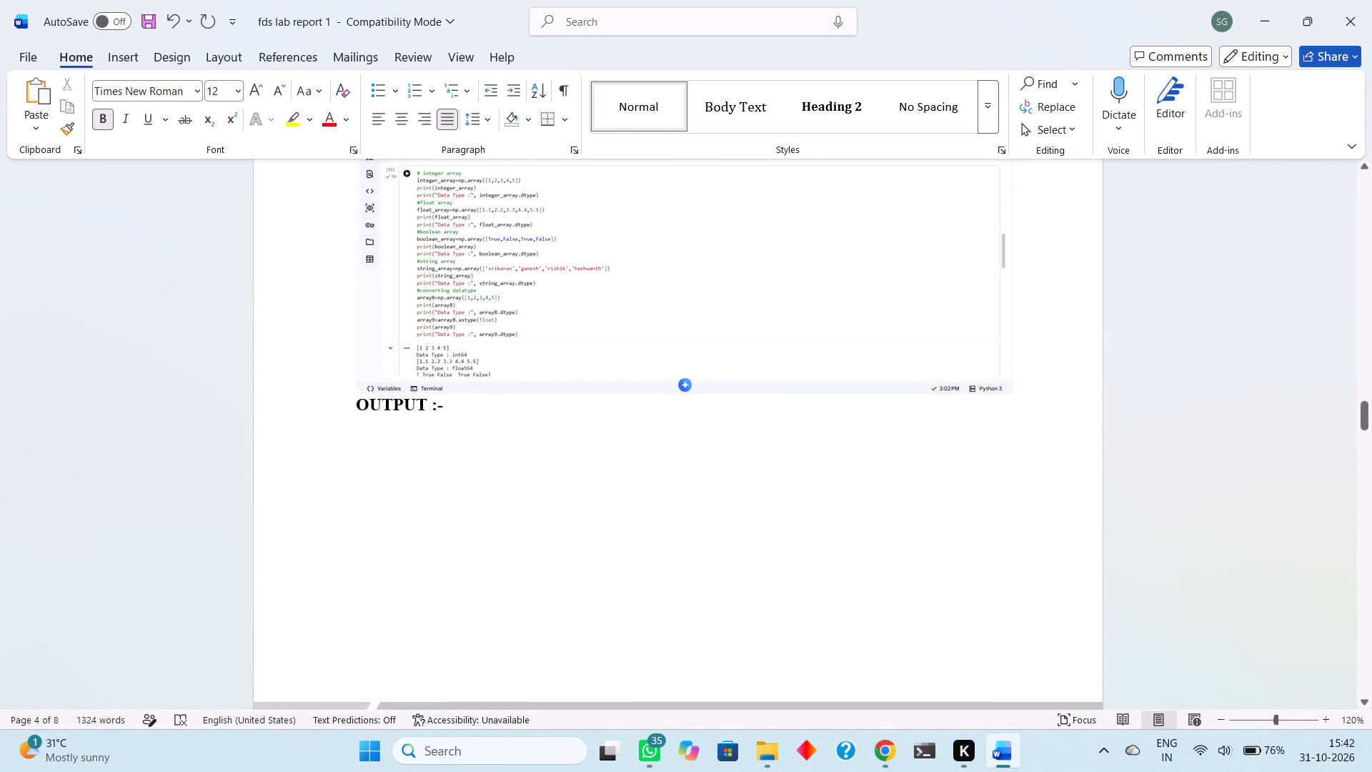
{"action": "left_click", "coordinate": [354, 405]}
{"action": "key", "text": "Return"}
{"action": "key", "text": "Return"}
{"action": "key", "text": "Return"}
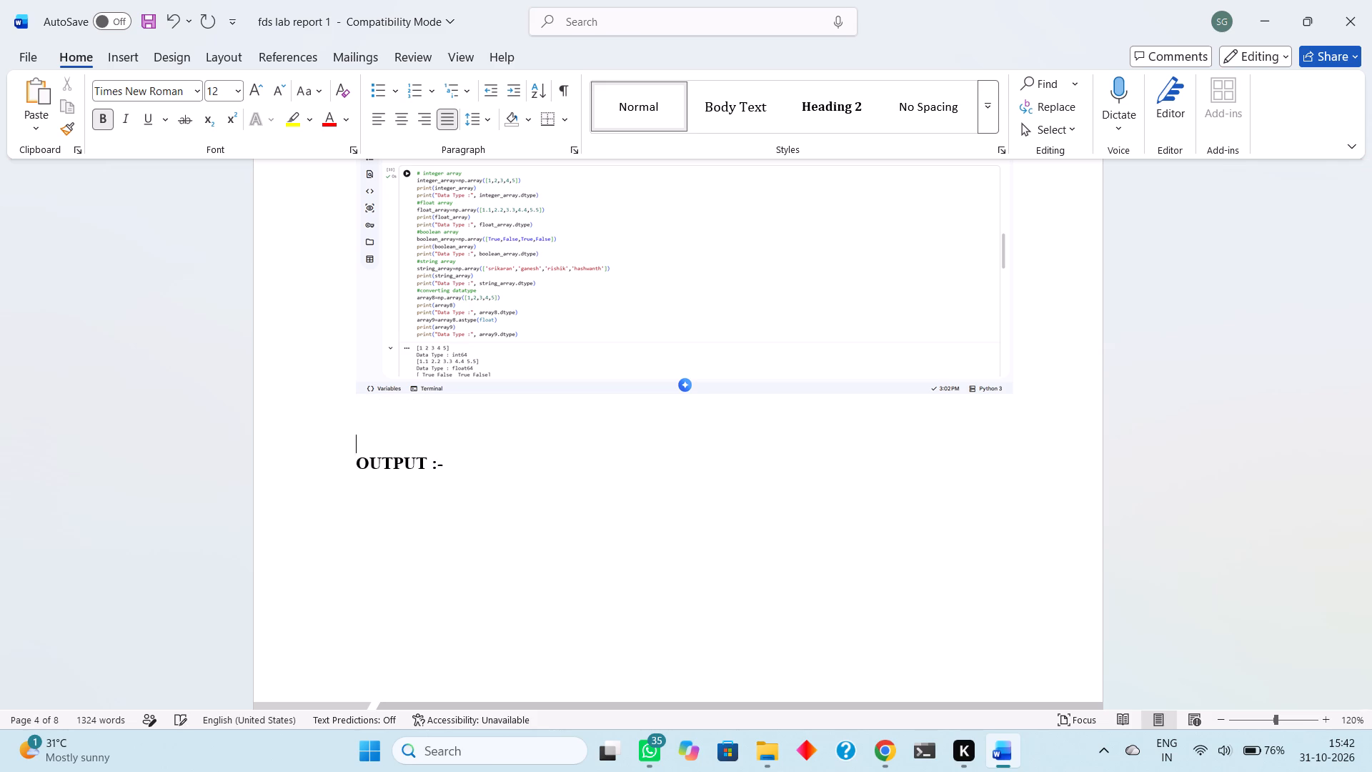
{"action": "key", "text": "Return"}
{"action": "key", "text": "Return"}
{"action": "key", "text": "Return"}
{"action": "key", "text": "Return"}
{"action": "key", "text": "Return"}
{"action": "key", "text": "Return"}
{"action": "key", "text": "Return"}
{"action": "key", "text": "Return"}
{"action": "key", "text": "Return"}
{"action": "key", "text": "Return"}
{"action": "key", "text": "Return"}
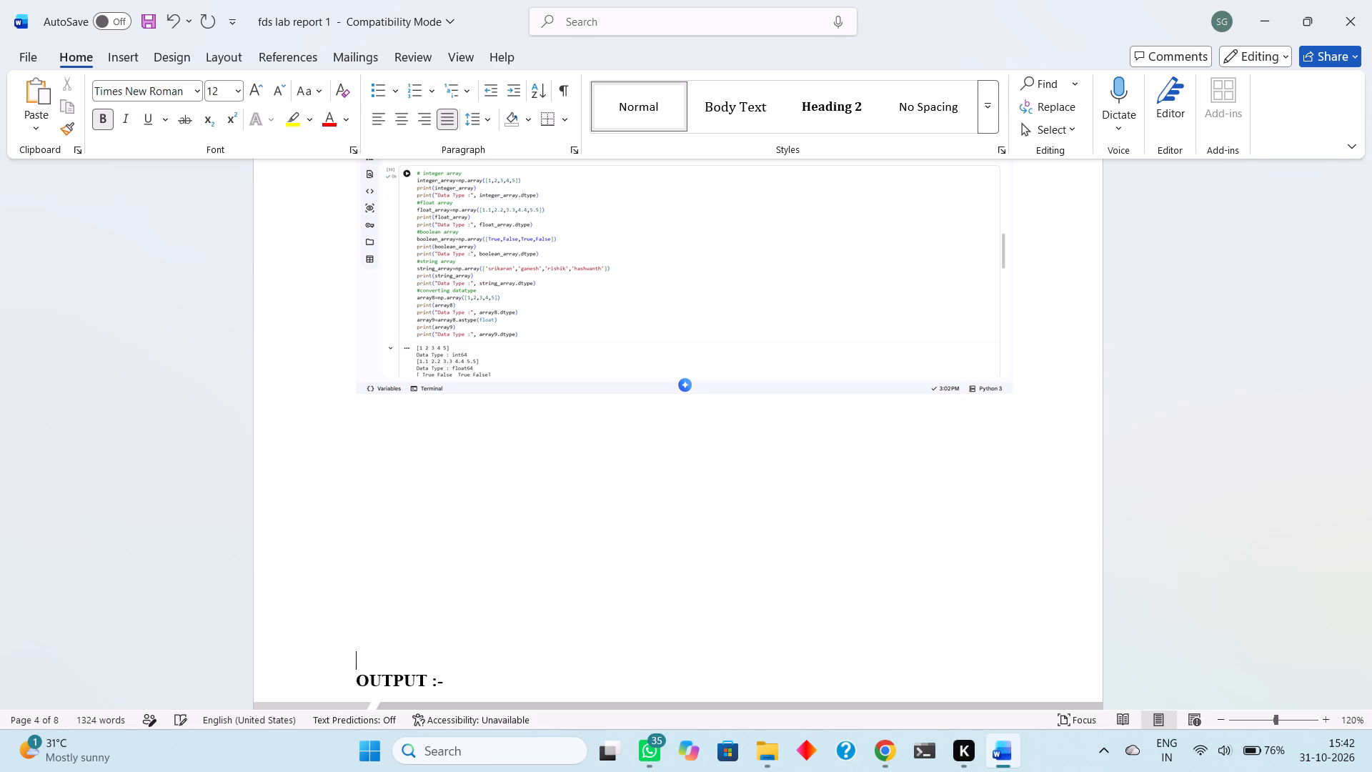
{"action": "key", "text": "Return"}
Check the page layout from the NumPy Data Types output through the start of the "5. NUMPY ARRAY SLICING" section.
{"action": "scroll", "coordinate": [375, 376], "scroll_direction": "down", "scroll_amount": 1}
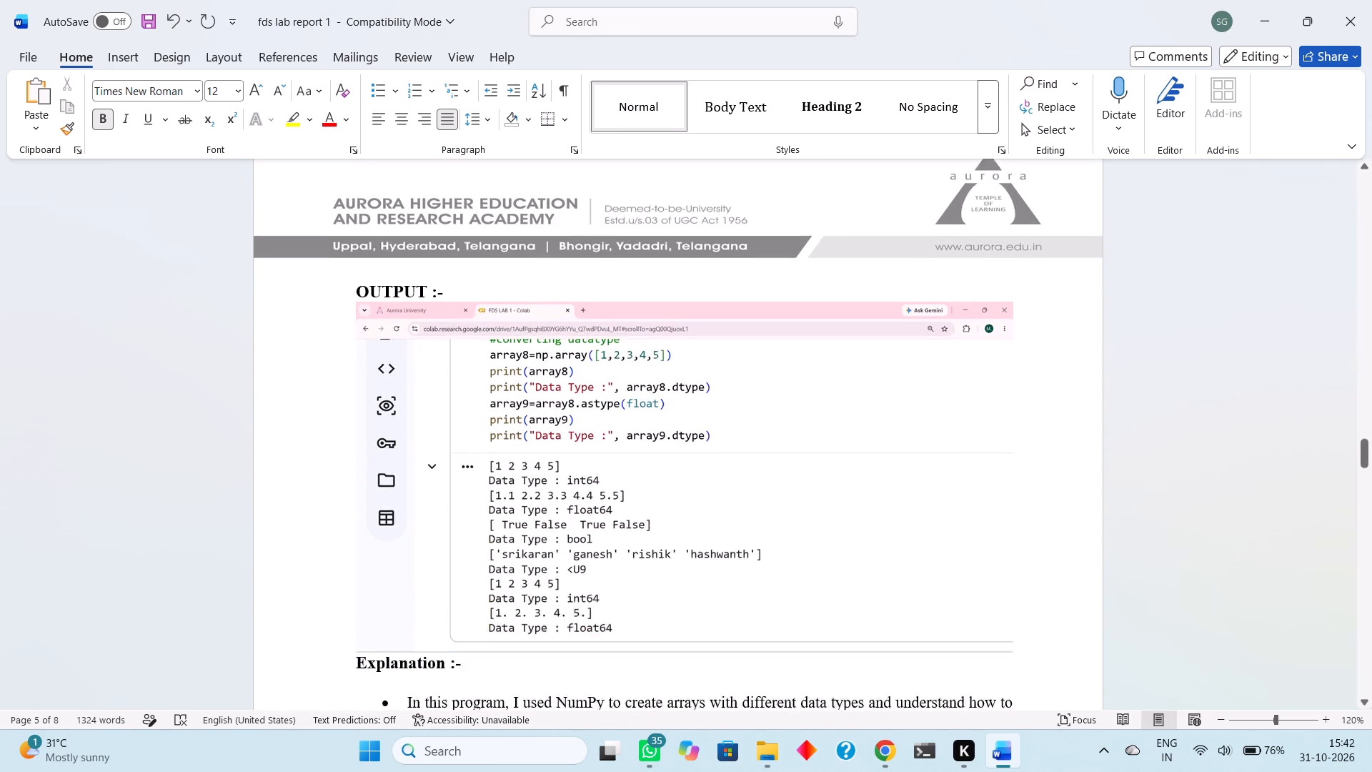
{"action": "scroll", "coordinate": [375, 376], "scroll_direction": "down", "scroll_amount": 3}
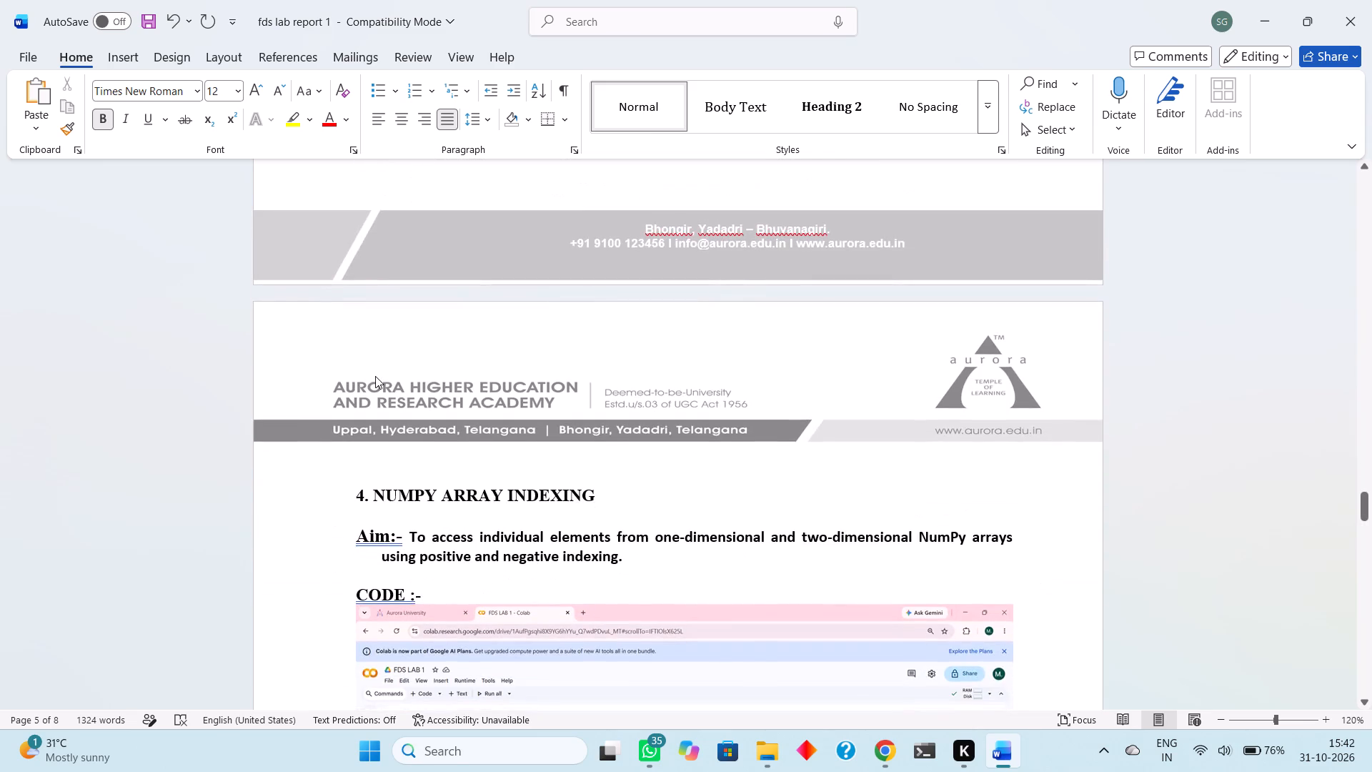
{"action": "scroll", "coordinate": [375, 376], "scroll_direction": "down", "scroll_amount": 3}
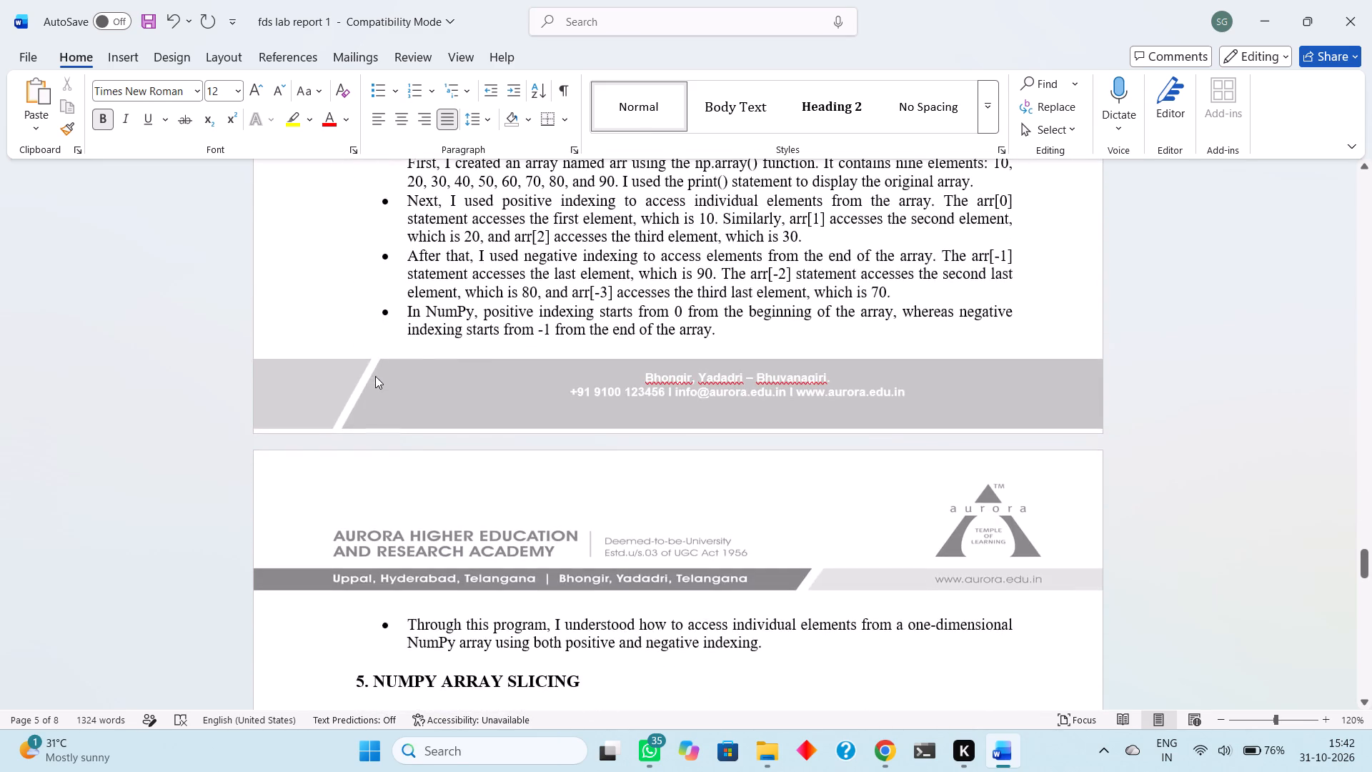
{"action": "scroll", "coordinate": [375, 376], "scroll_direction": "down", "scroll_amount": 1}
{"action": "scroll", "coordinate": [375, 376], "scroll_direction": "up", "scroll_amount": 2}
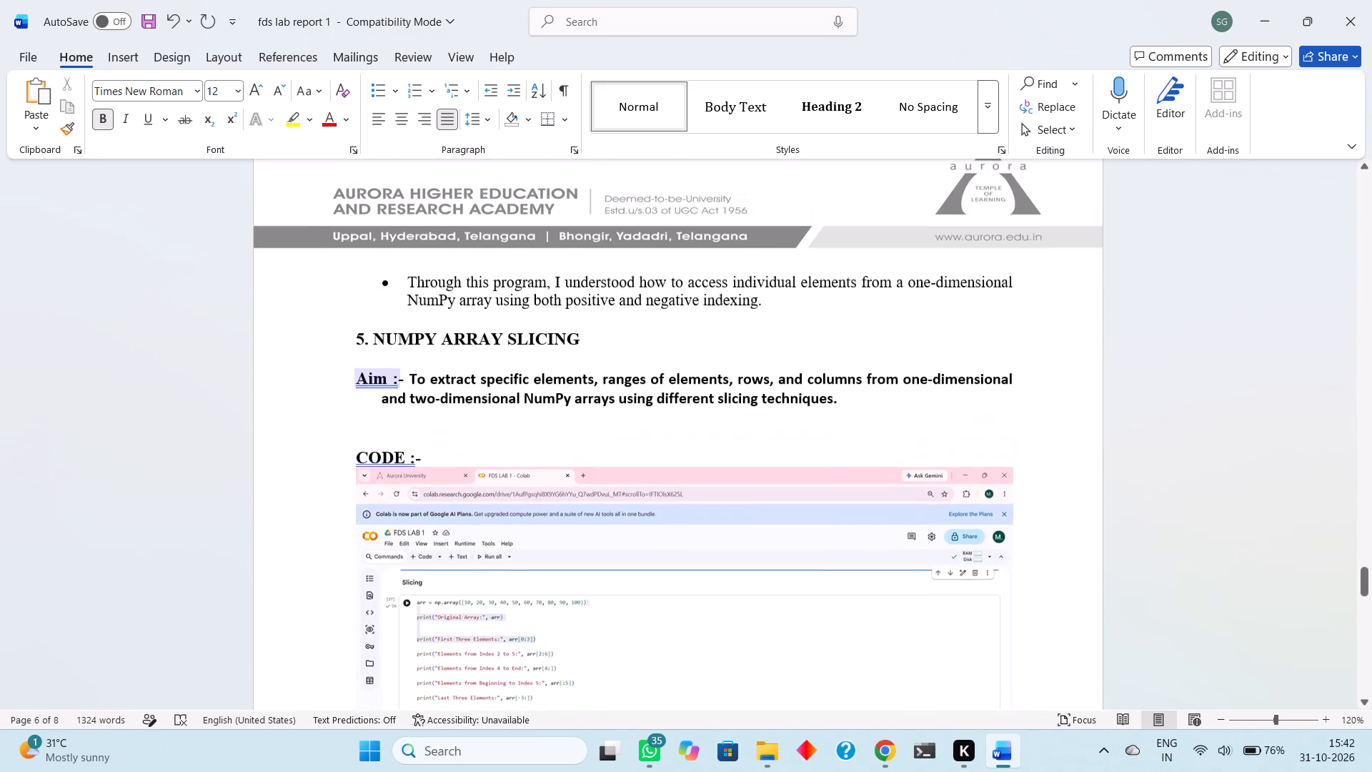
{"action": "scroll", "coordinate": [375, 376], "scroll_direction": "up", "scroll_amount": 3}
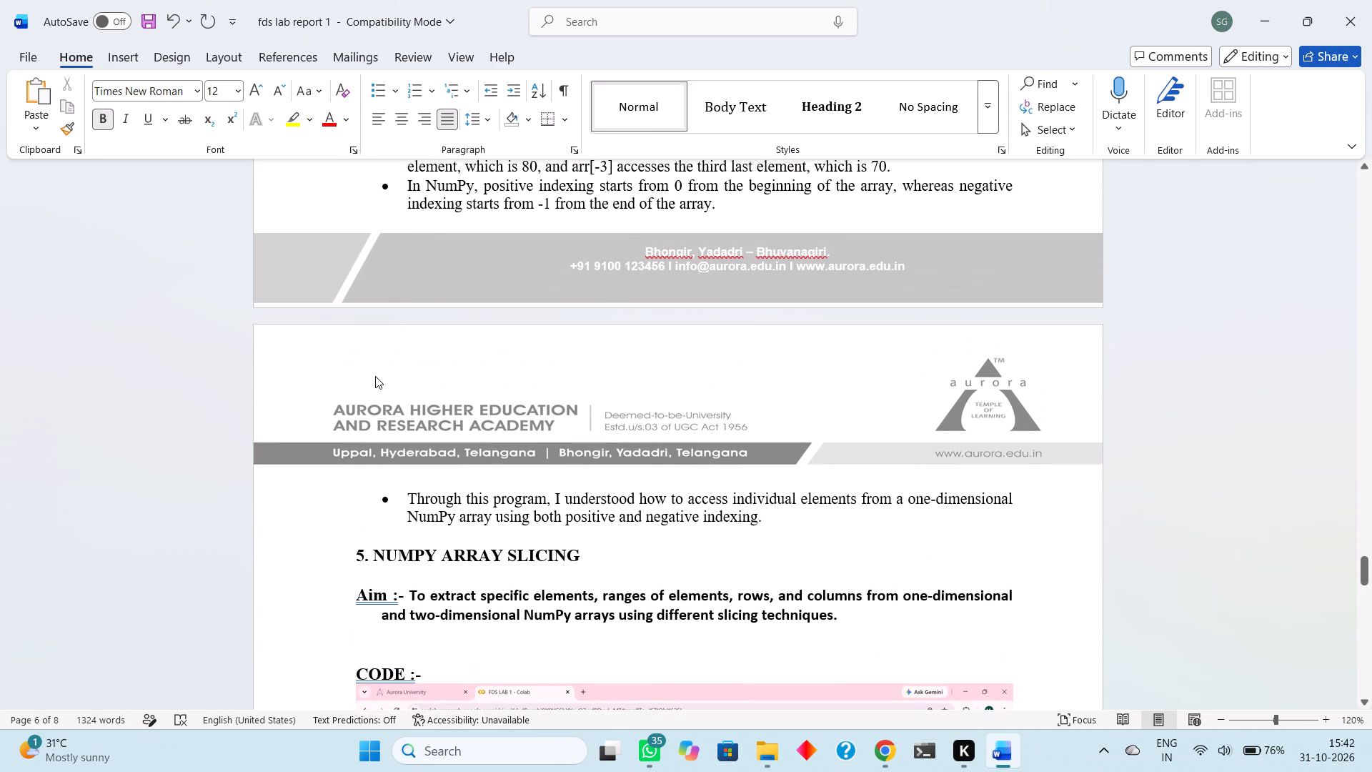
Delete the extra blank line above the "4. NUMPY ARRAY INDEXING" heading, keeping the heading at the top of its page.
{"action": "scroll", "coordinate": [375, 376], "scroll_direction": "up", "scroll_amount": 2}
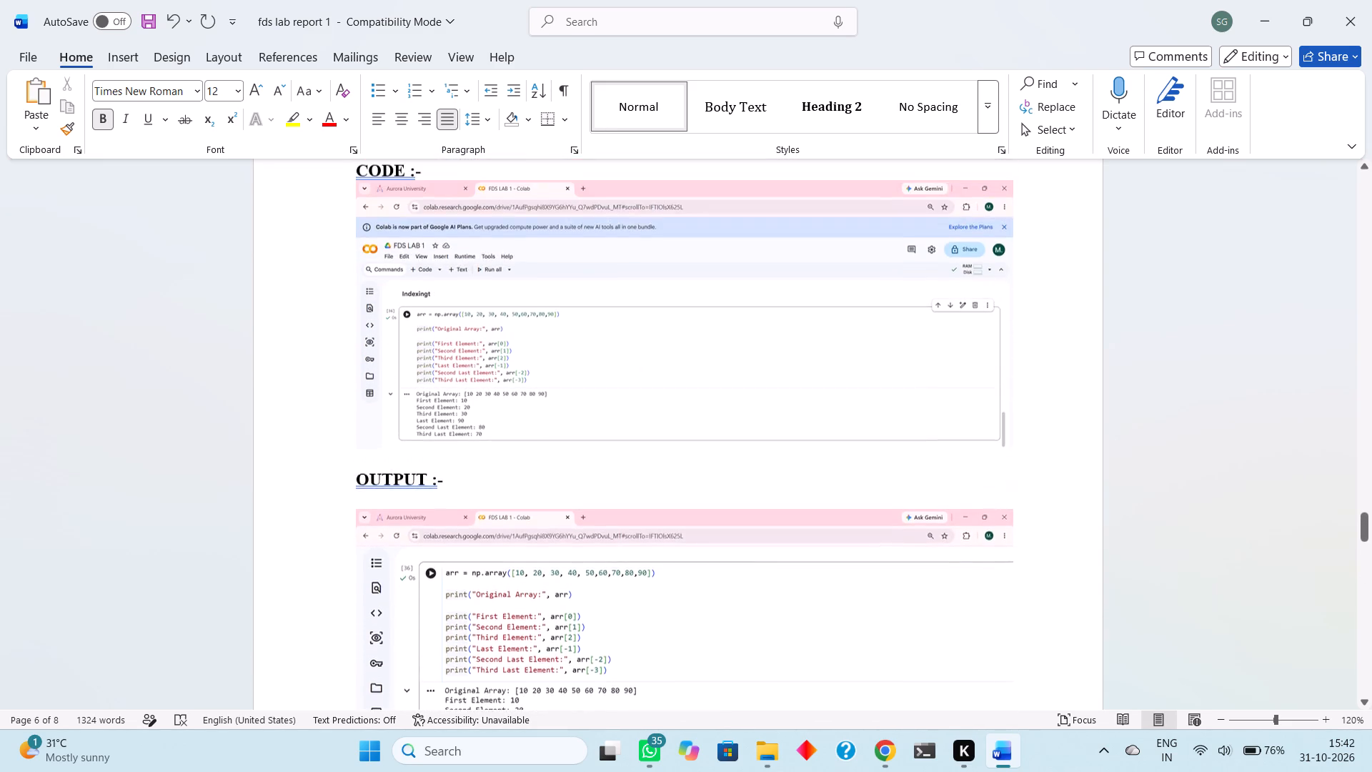
{"action": "scroll", "coordinate": [375, 376], "scroll_direction": "up", "scroll_amount": 2}
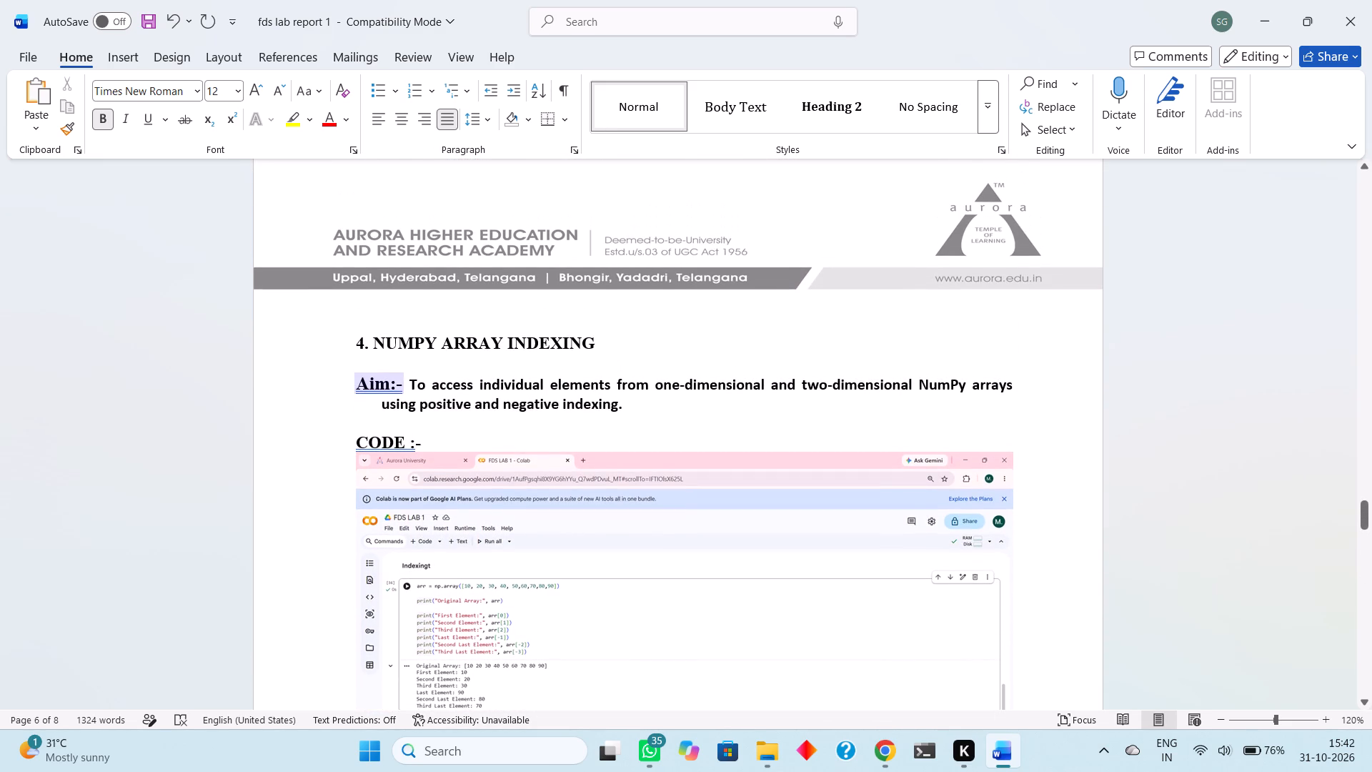
{"action": "left_click", "coordinate": [358, 370]}
{"action": "left_click", "coordinate": [358, 332]}
{"action": "key", "text": "Down"}
{"action": "key", "text": "BackSpace"}
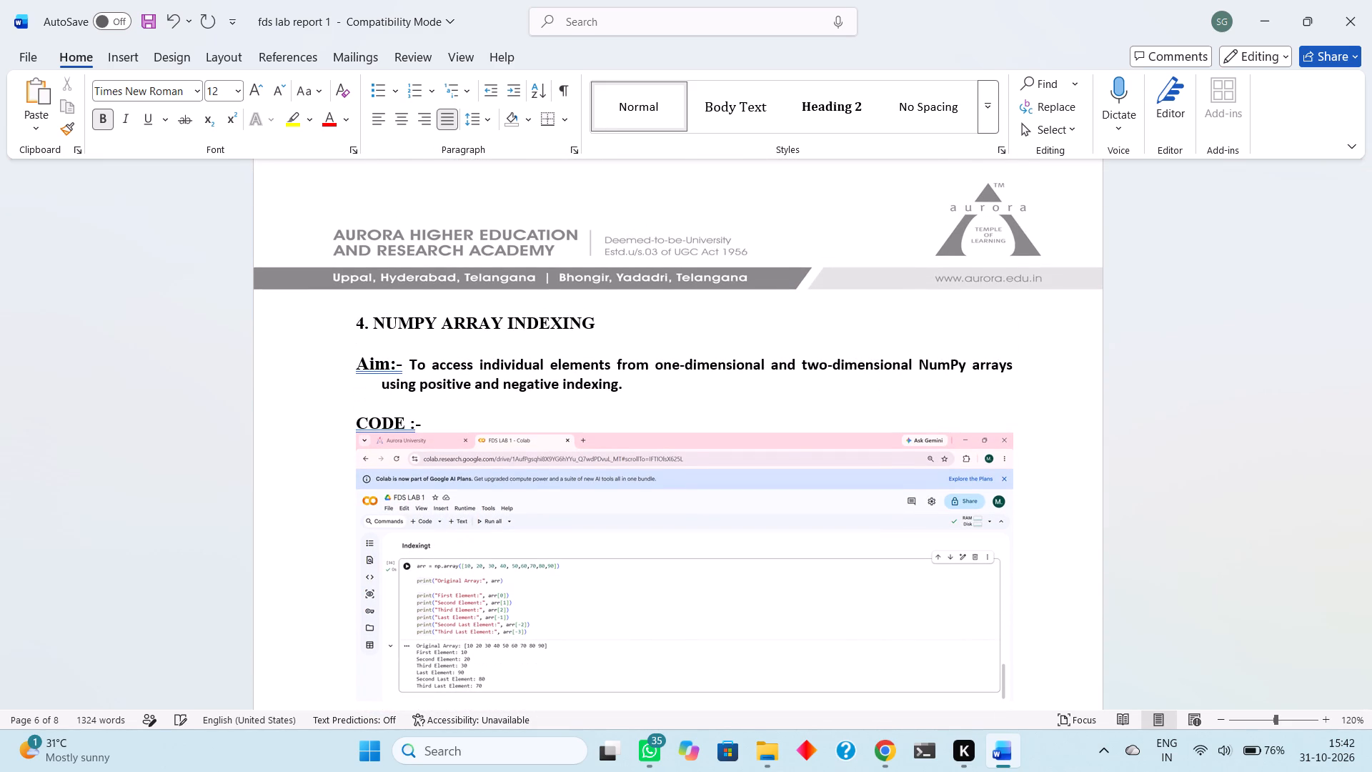
{"action": "key", "text": "BackSpace"}
{"action": "key", "text": "Return"}
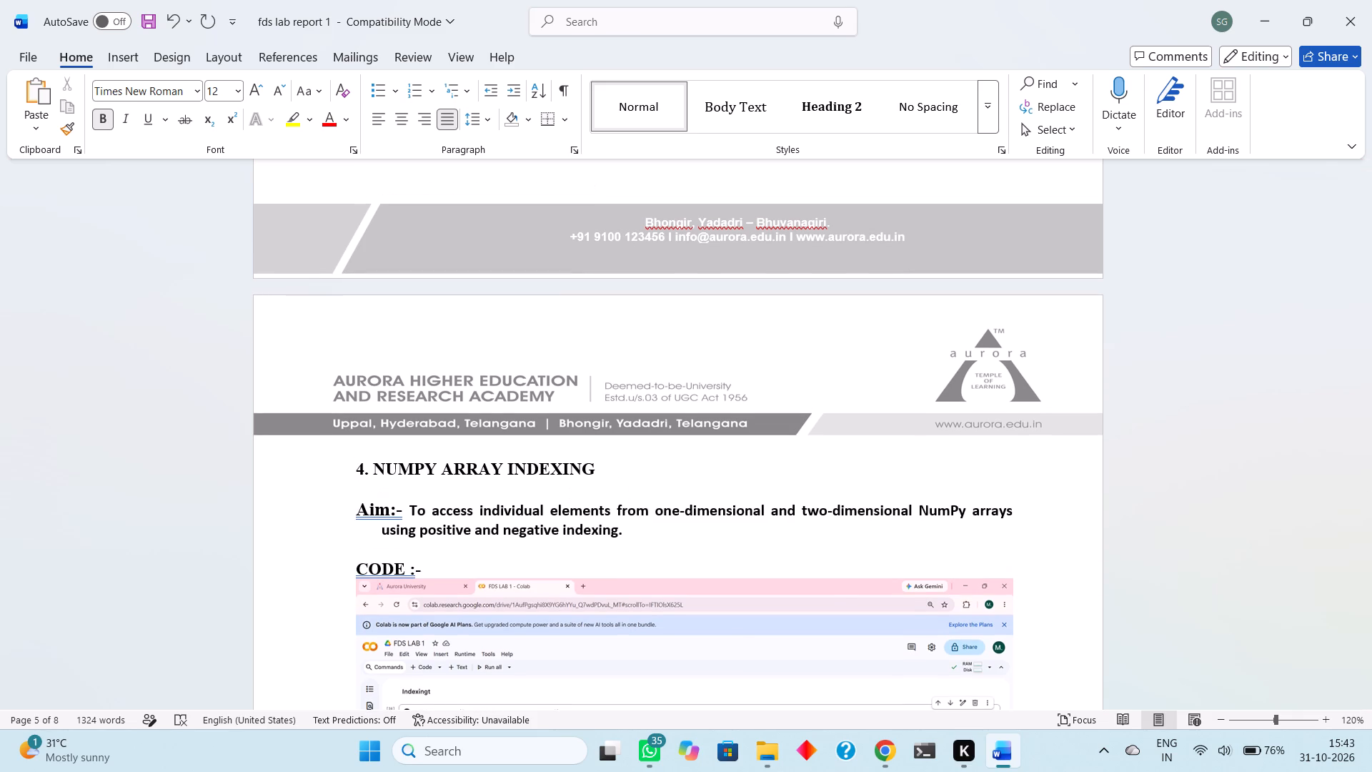
Remove the hanging indent from the Aim paragraph of the NumPy Array Indexing section, keeping a blank line above it.
{"action": "key", "text": "Down"}
{"action": "key", "text": "Down"}
{"action": "key", "text": "BackSpace"}
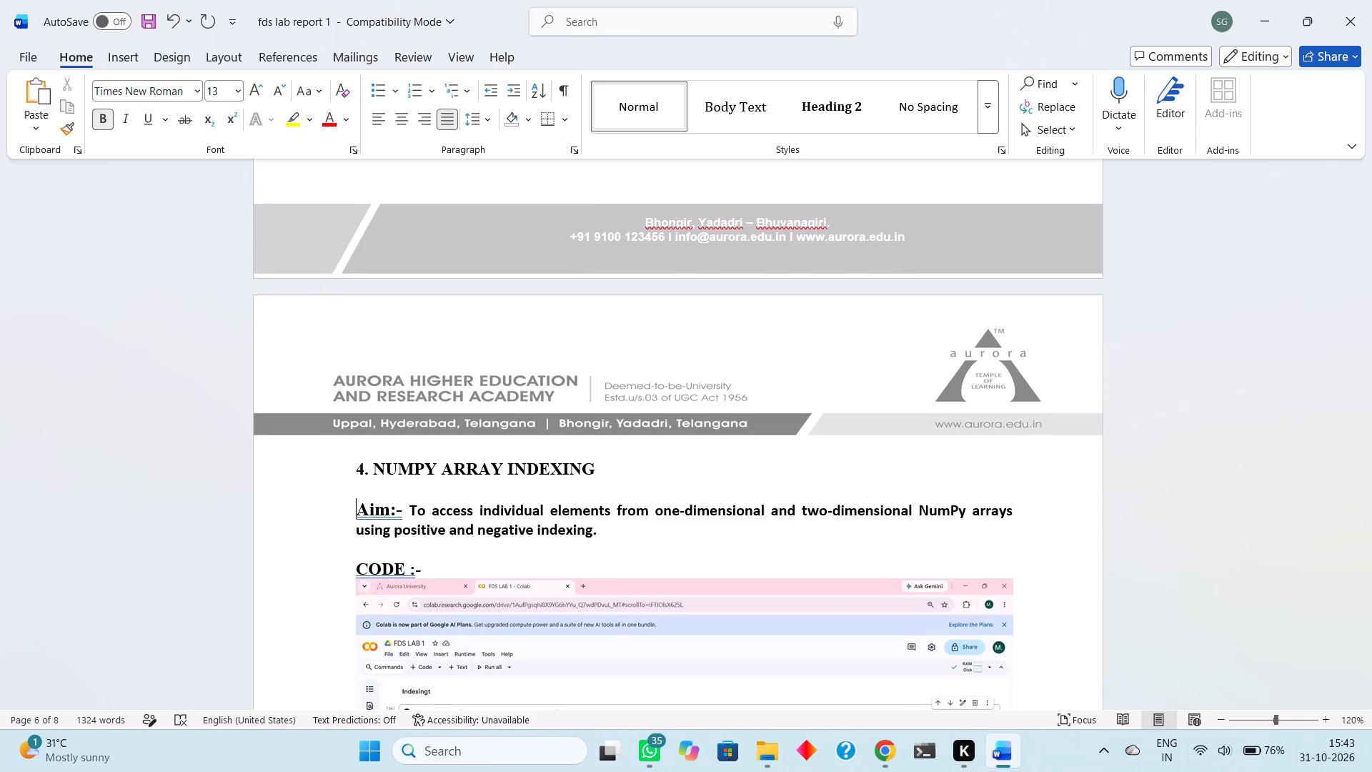
{"action": "key", "text": "BackSpace"}
{"action": "key", "text": "Return"}
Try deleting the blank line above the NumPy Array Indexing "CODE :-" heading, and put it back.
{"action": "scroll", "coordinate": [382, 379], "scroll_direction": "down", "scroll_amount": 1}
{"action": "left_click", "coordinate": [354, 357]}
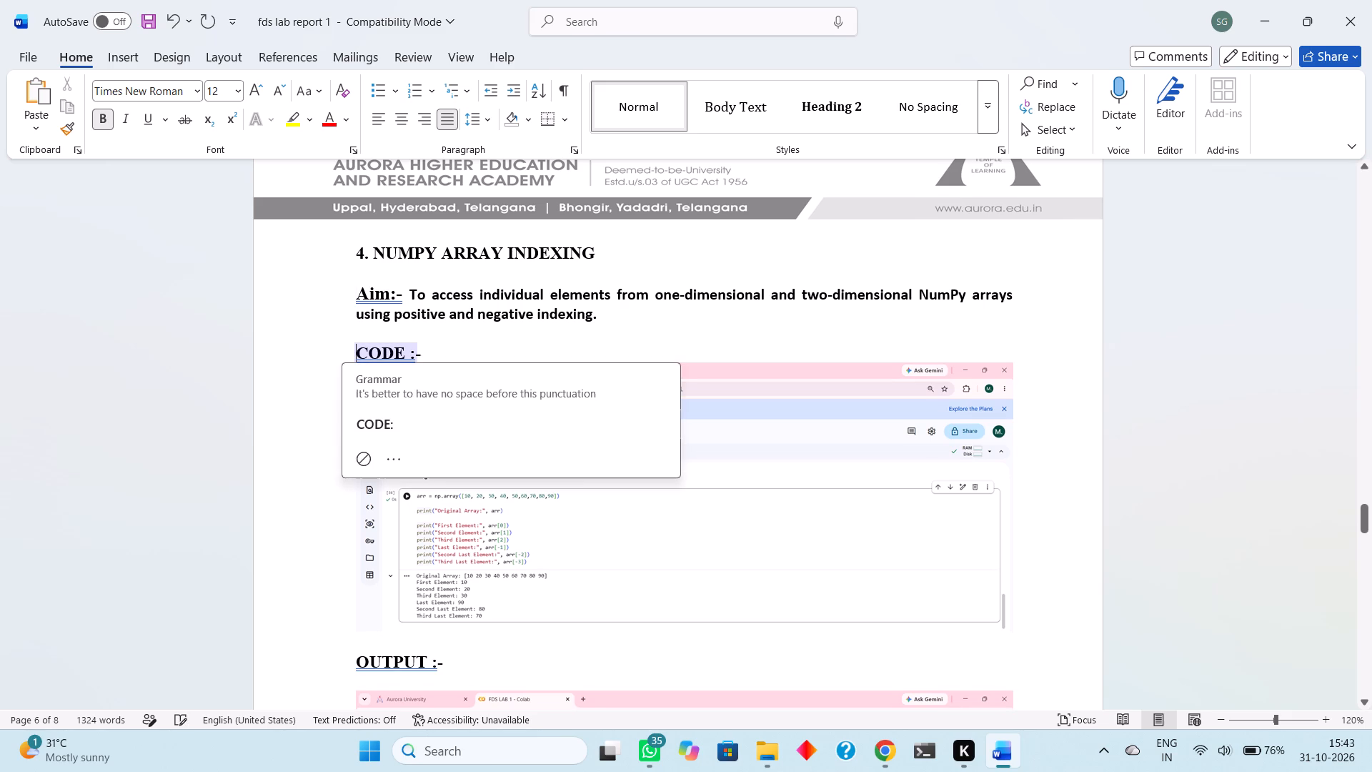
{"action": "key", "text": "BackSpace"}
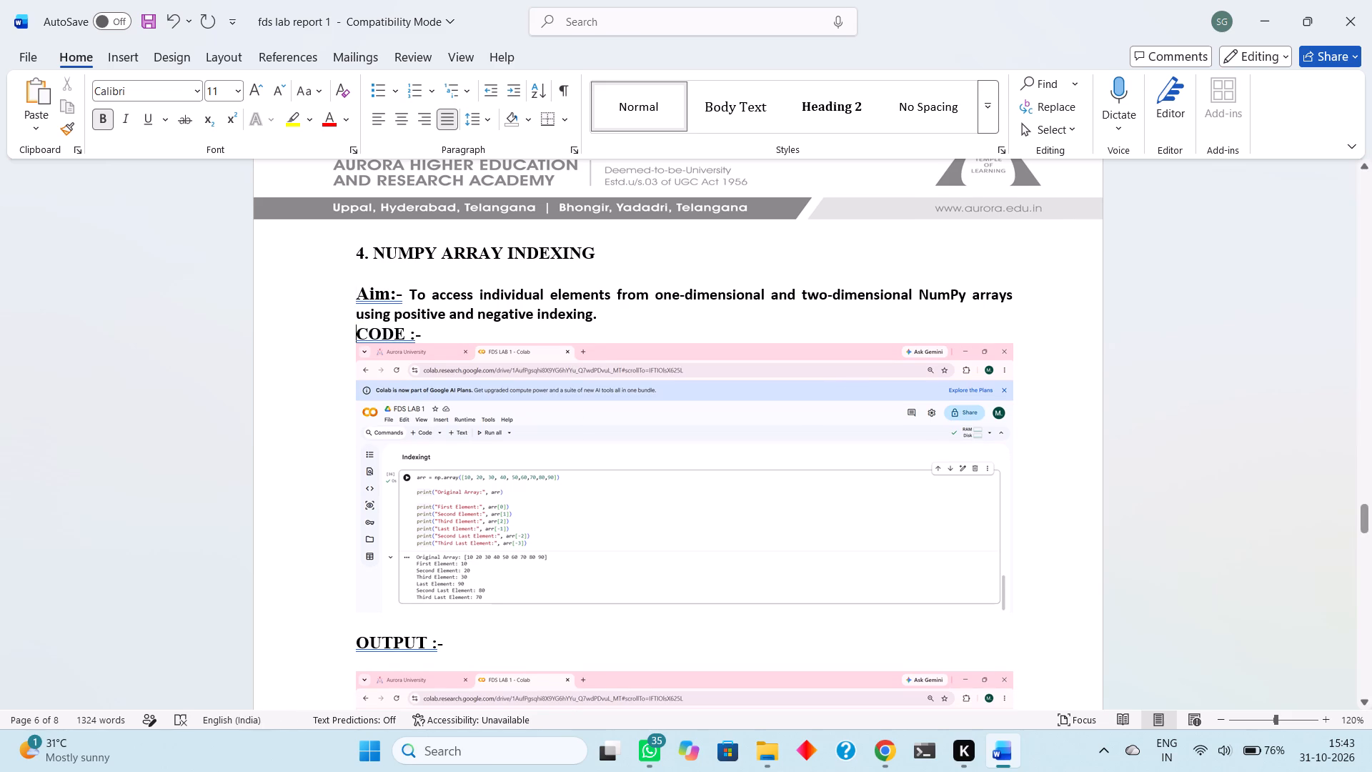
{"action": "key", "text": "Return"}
Review the layout from the NumPy Array Indexing output to the end of the NumPy Array Slicing explanation.
{"action": "scroll", "coordinate": [379, 410], "scroll_direction": "down", "scroll_amount": 2}
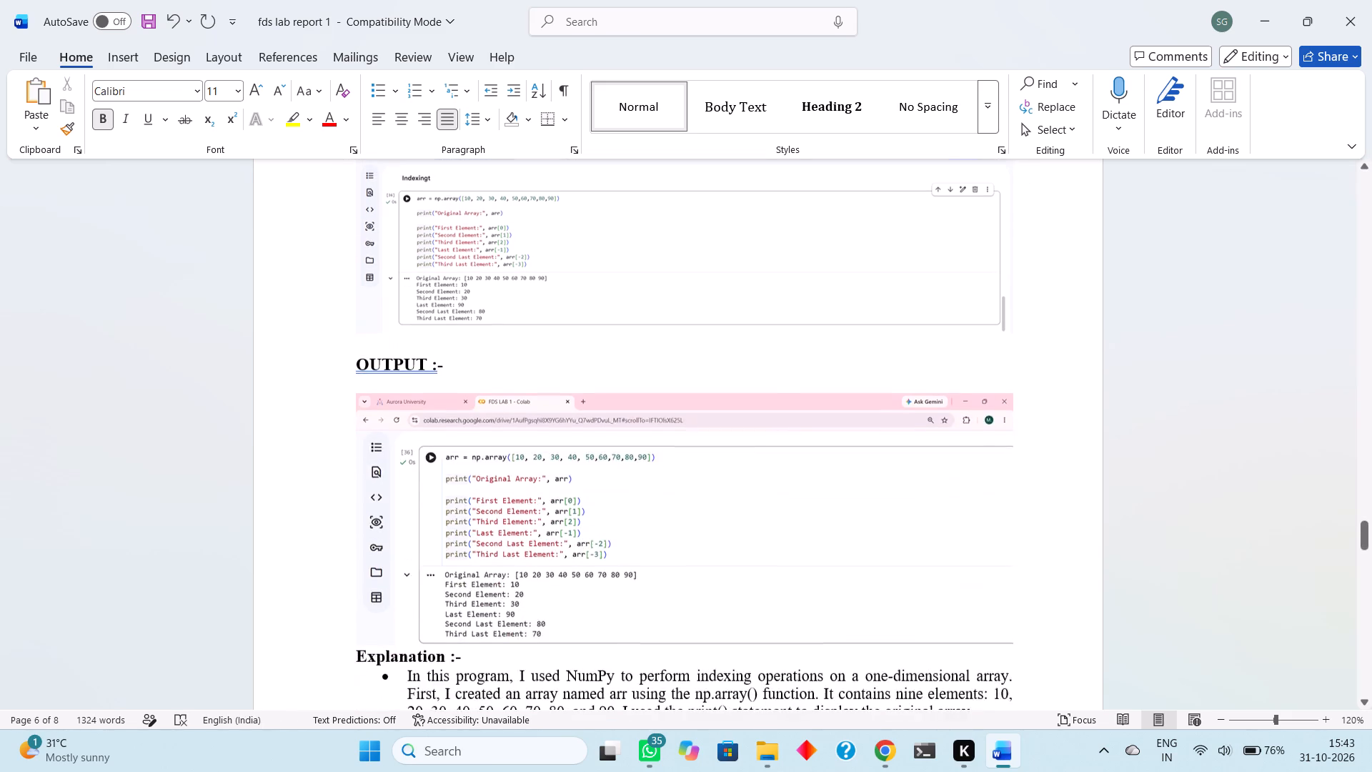
{"action": "scroll", "coordinate": [379, 410], "scroll_direction": "down", "scroll_amount": 2}
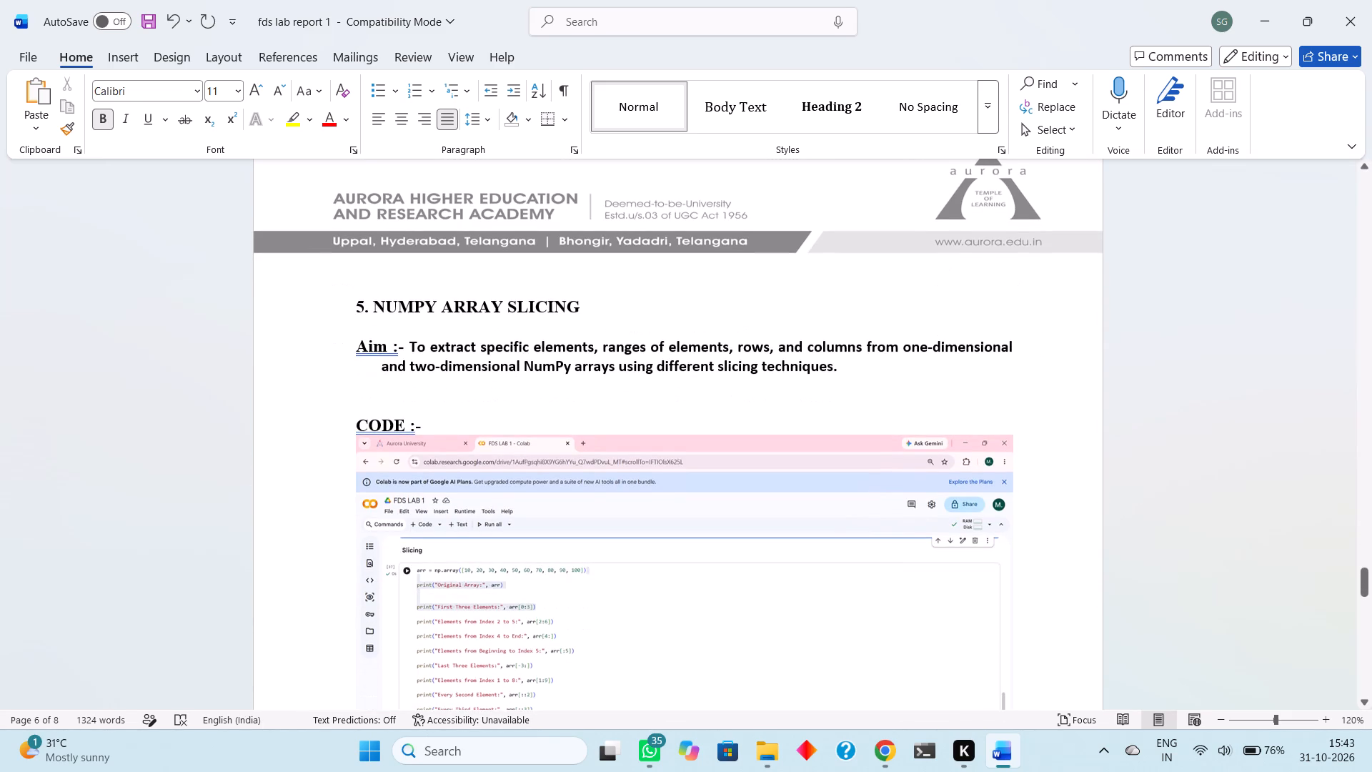
{"action": "scroll", "coordinate": [379, 410], "scroll_direction": "down", "scroll_amount": 3}
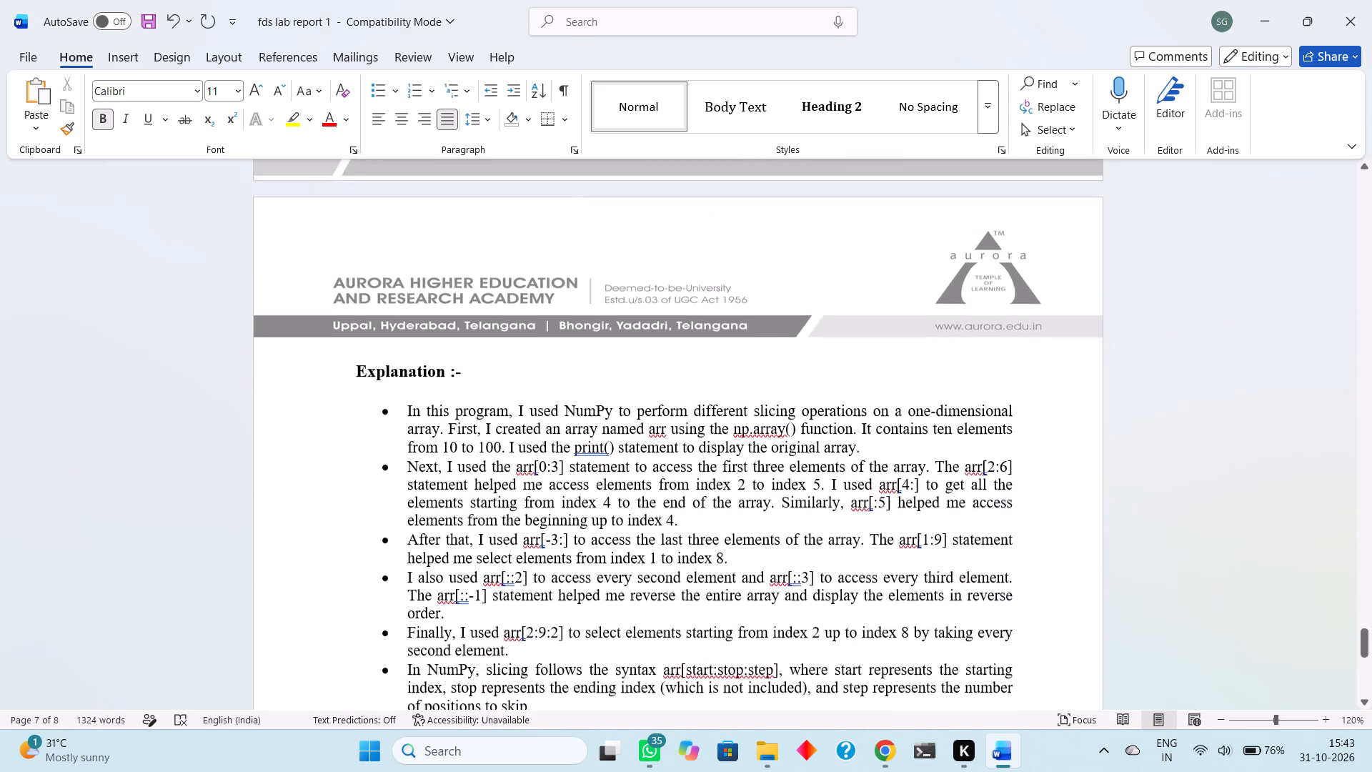
{"action": "scroll", "coordinate": [379, 410], "scroll_direction": "down", "scroll_amount": 1}
{"action": "scroll", "coordinate": [379, 410], "scroll_direction": "up", "scroll_amount": 1}
{"action": "scroll", "coordinate": [379, 410], "scroll_direction": "down", "scroll_amount": 2}
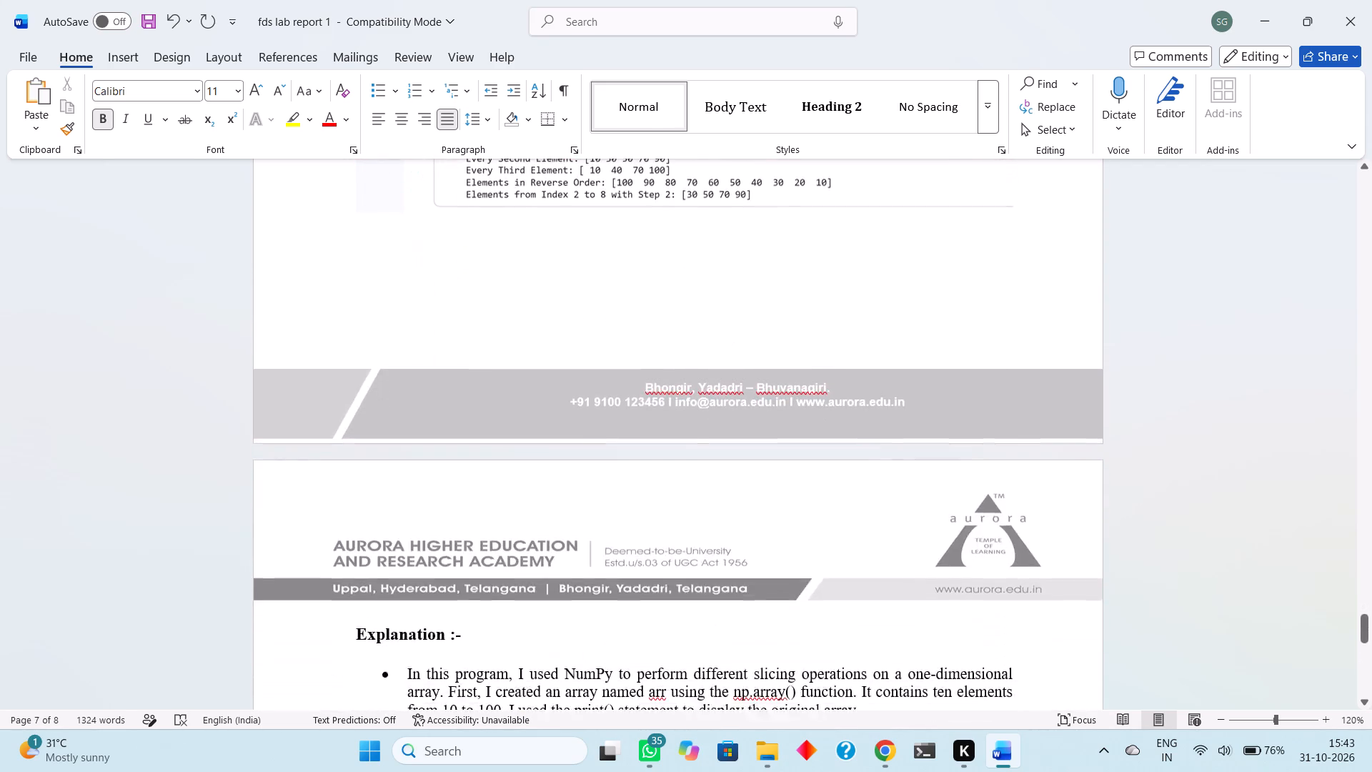
{"action": "scroll", "coordinate": [379, 410], "scroll_direction": "down", "scroll_amount": 1}
{"action": "scroll", "coordinate": [379, 410], "scroll_direction": "up", "scroll_amount": 2}
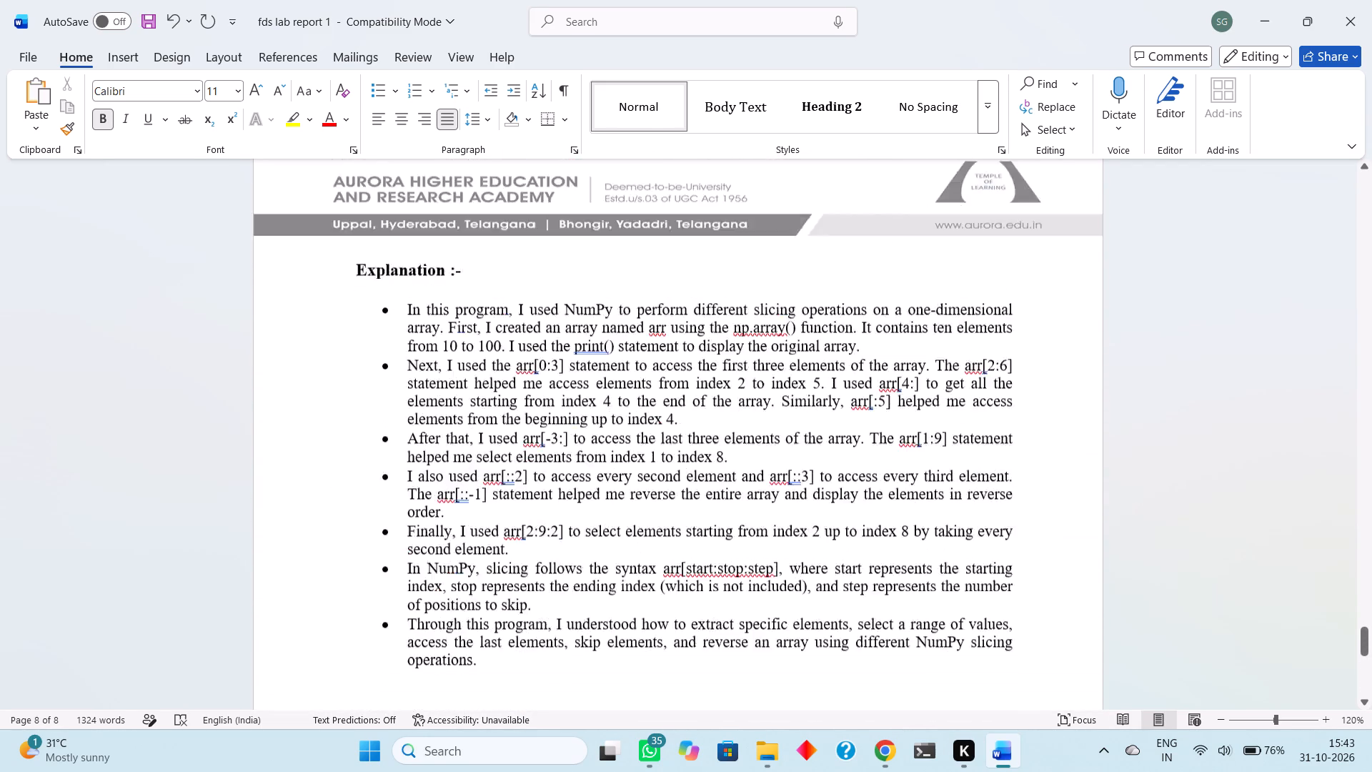
{"action": "scroll", "coordinate": [379, 410], "scroll_direction": "up", "scroll_amount": 2}
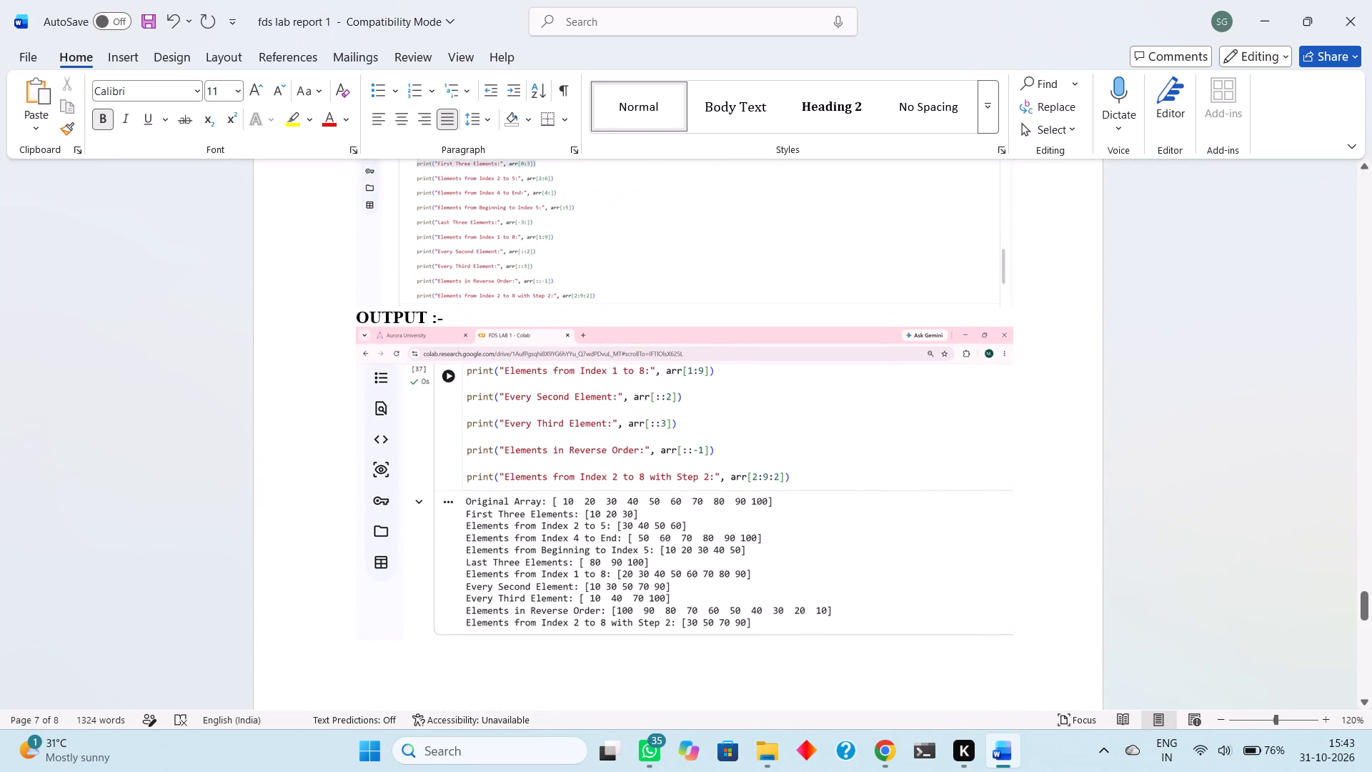
Review the layout of the earlier pages, from the NumPy array creation section through the "3. NUMPY DATA TYPES" section.
{"action": "scroll", "coordinate": [379, 410], "scroll_direction": "up", "scroll_amount": 17}
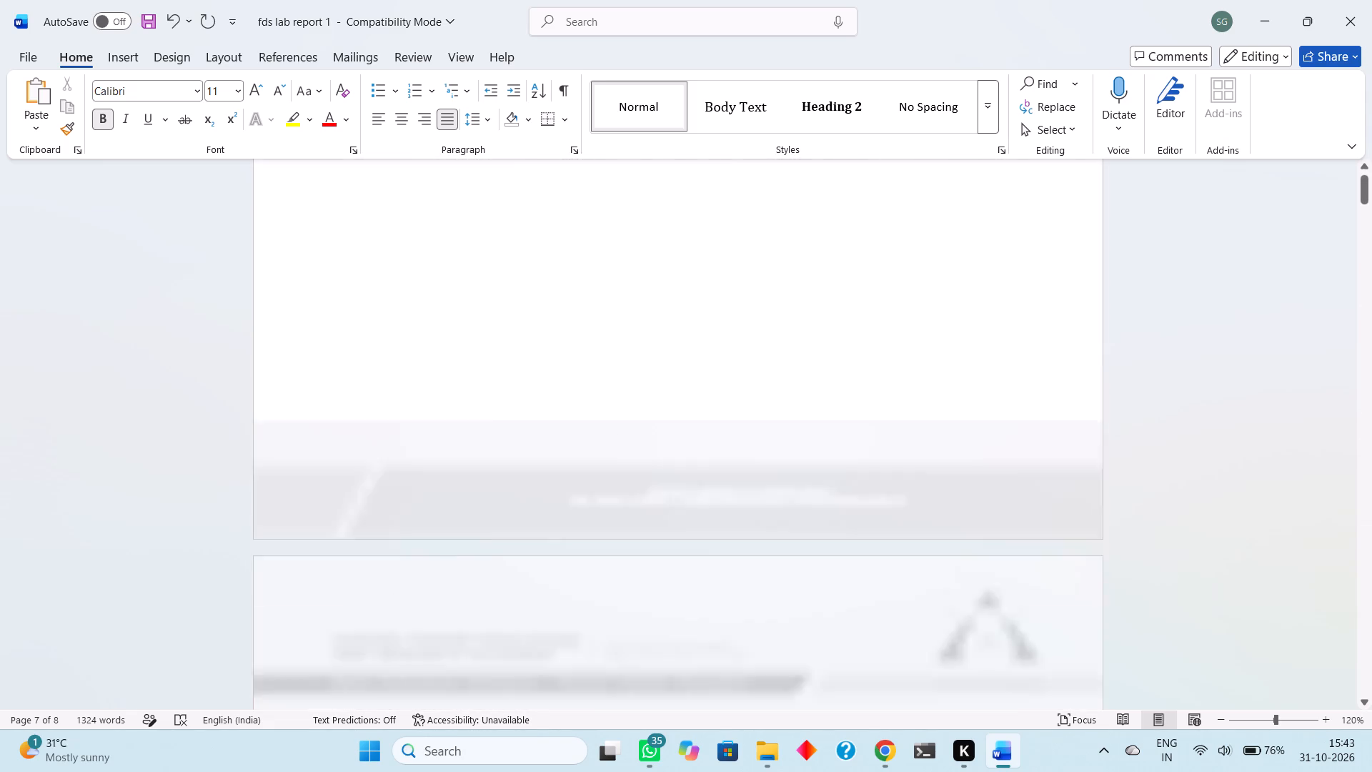
{"action": "scroll", "coordinate": [379, 410], "scroll_direction": "up", "scroll_amount": 1}
{"action": "scroll", "coordinate": [379, 410], "scroll_direction": "down", "scroll_amount": 4}
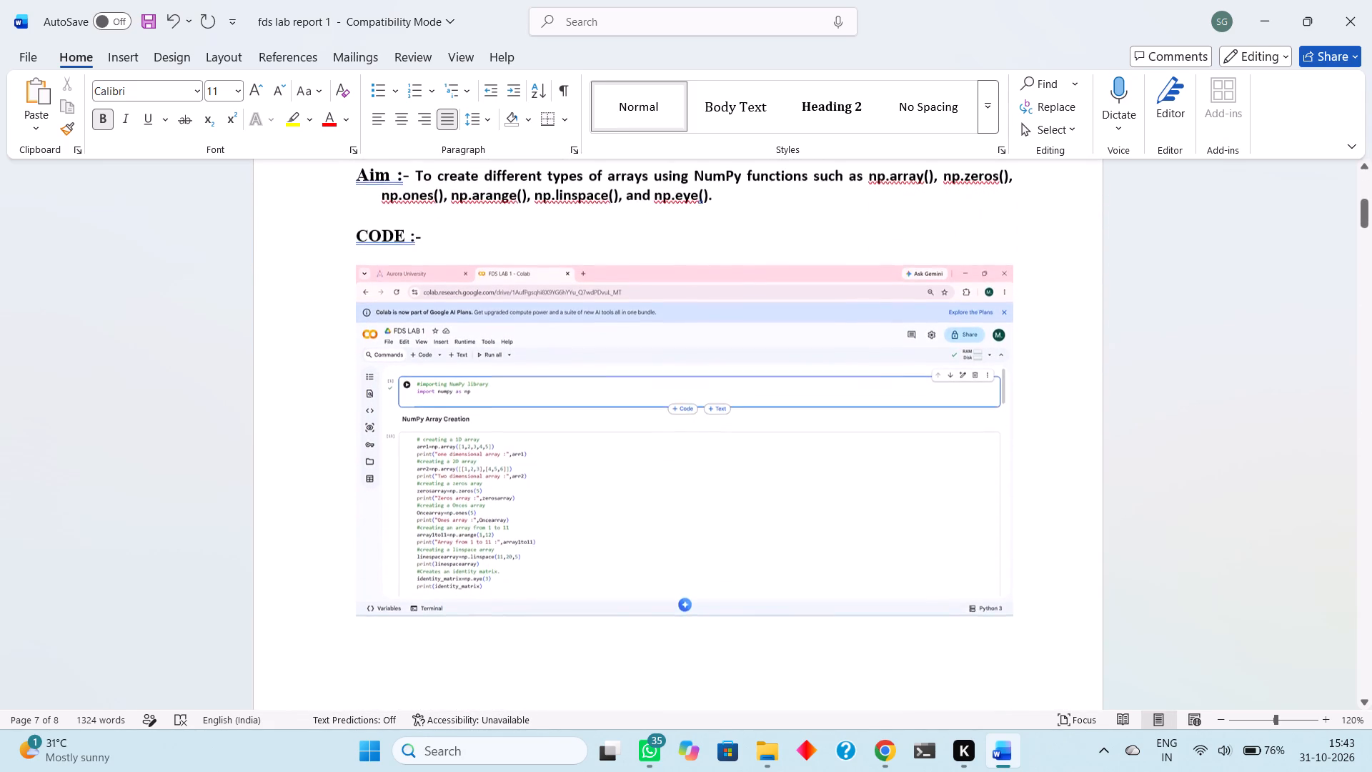
{"action": "scroll", "coordinate": [379, 410], "scroll_direction": "down", "scroll_amount": 3}
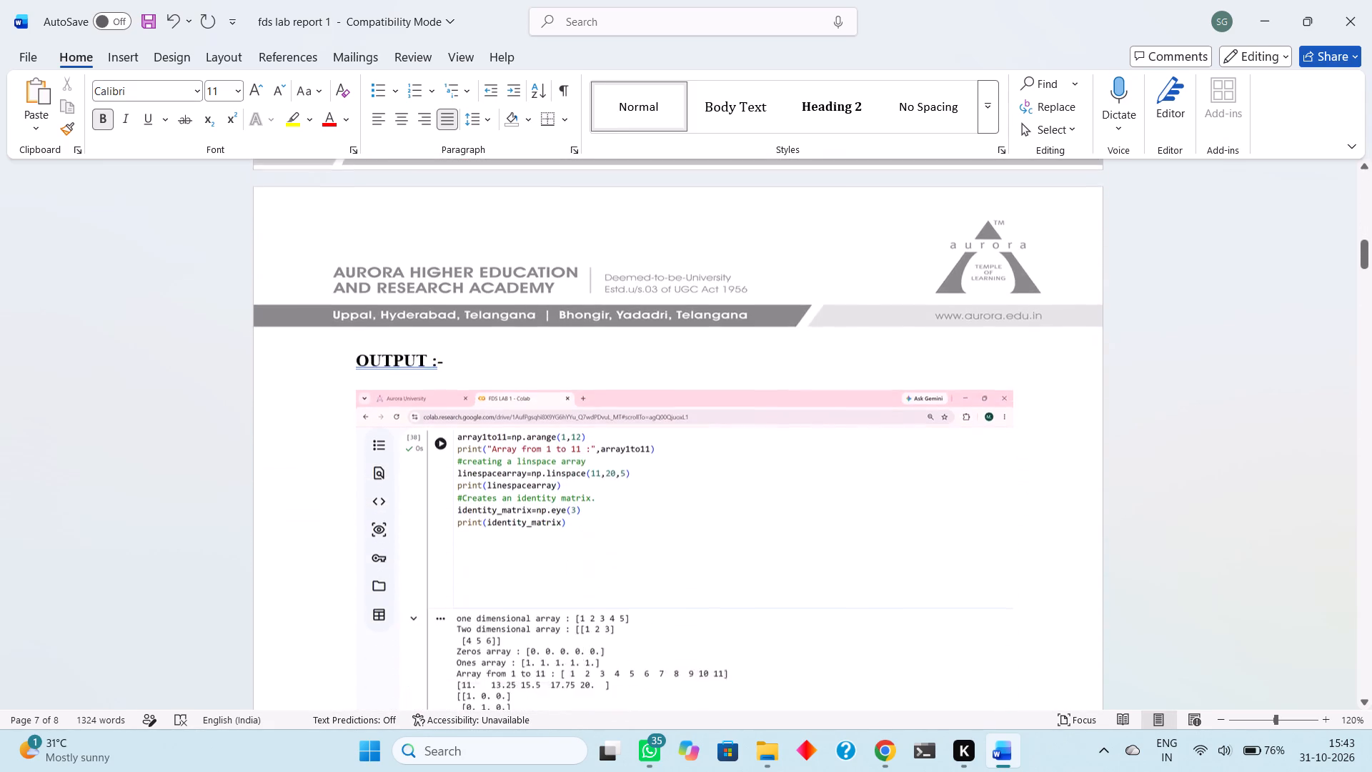
{"action": "scroll", "coordinate": [379, 410], "scroll_direction": "down", "scroll_amount": 6}
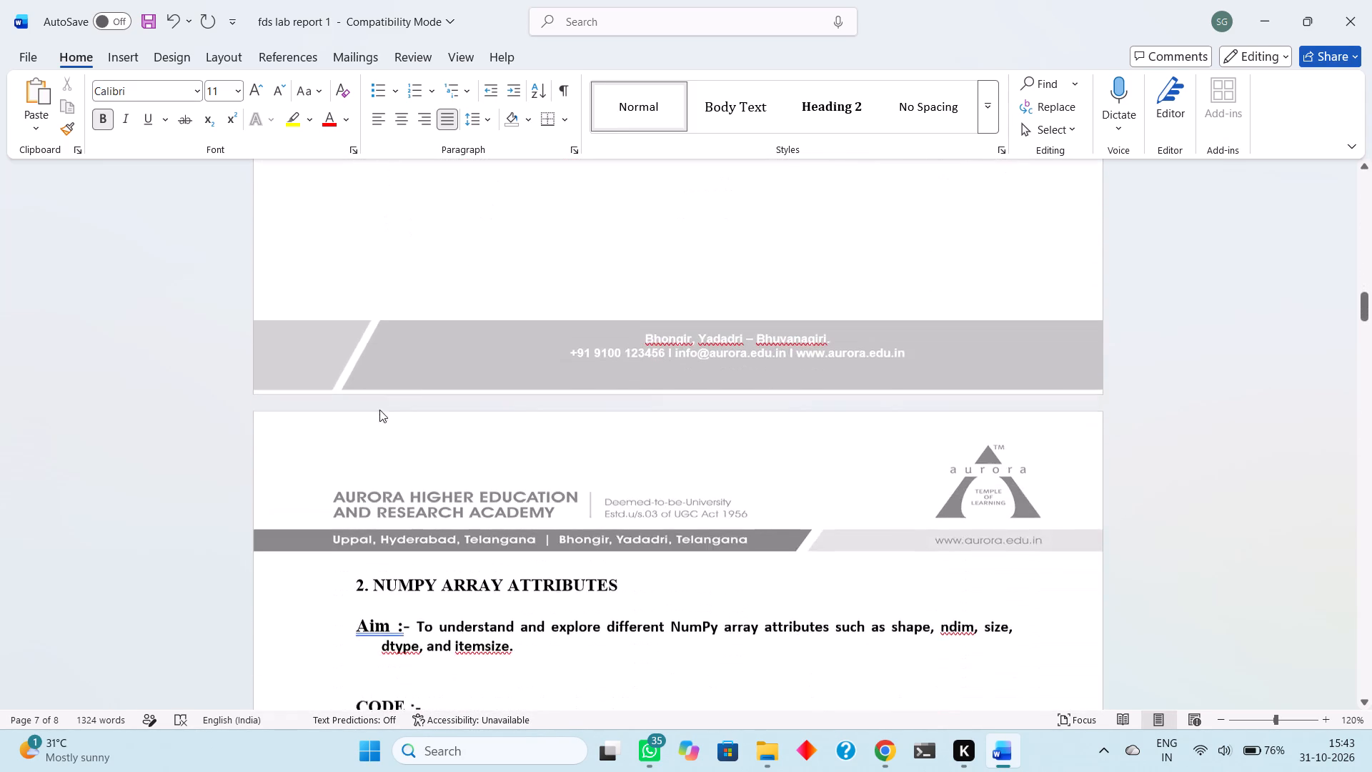
{"action": "scroll", "coordinate": [379, 410], "scroll_direction": "down", "scroll_amount": 3}
{"action": "scroll", "coordinate": [379, 410], "scroll_direction": "right", "scroll_amount": 1}
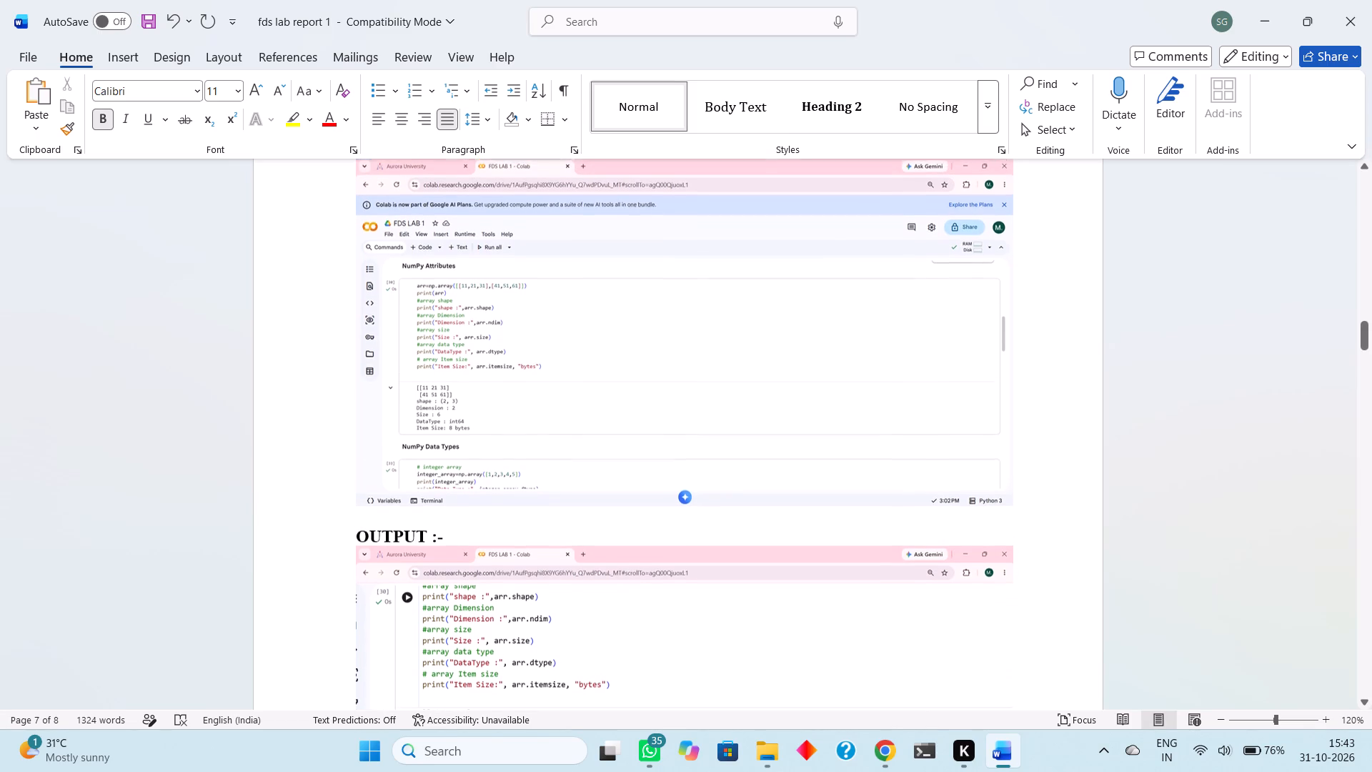
{"action": "scroll", "coordinate": [379, 410], "scroll_direction": "up", "scroll_amount": 1}
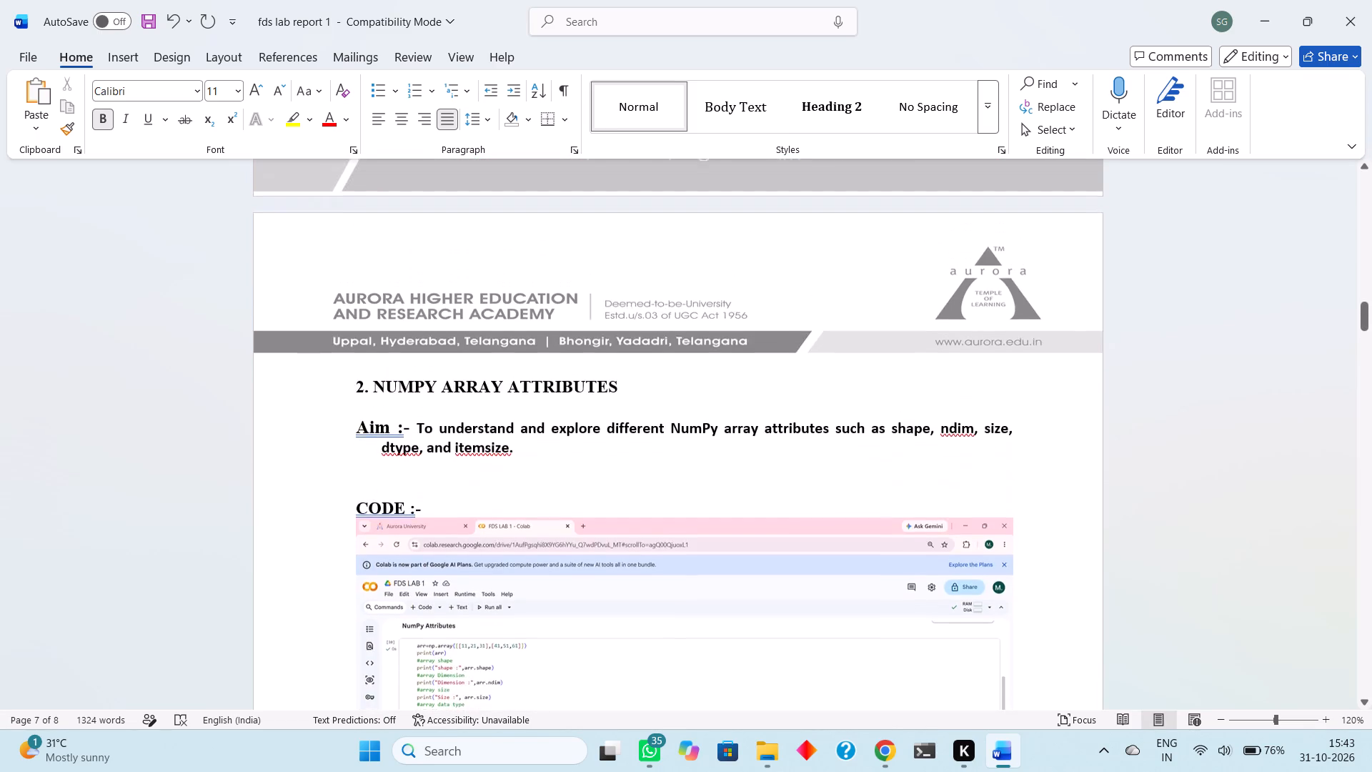
{"action": "scroll", "coordinate": [379, 410], "scroll_direction": "down", "scroll_amount": 4}
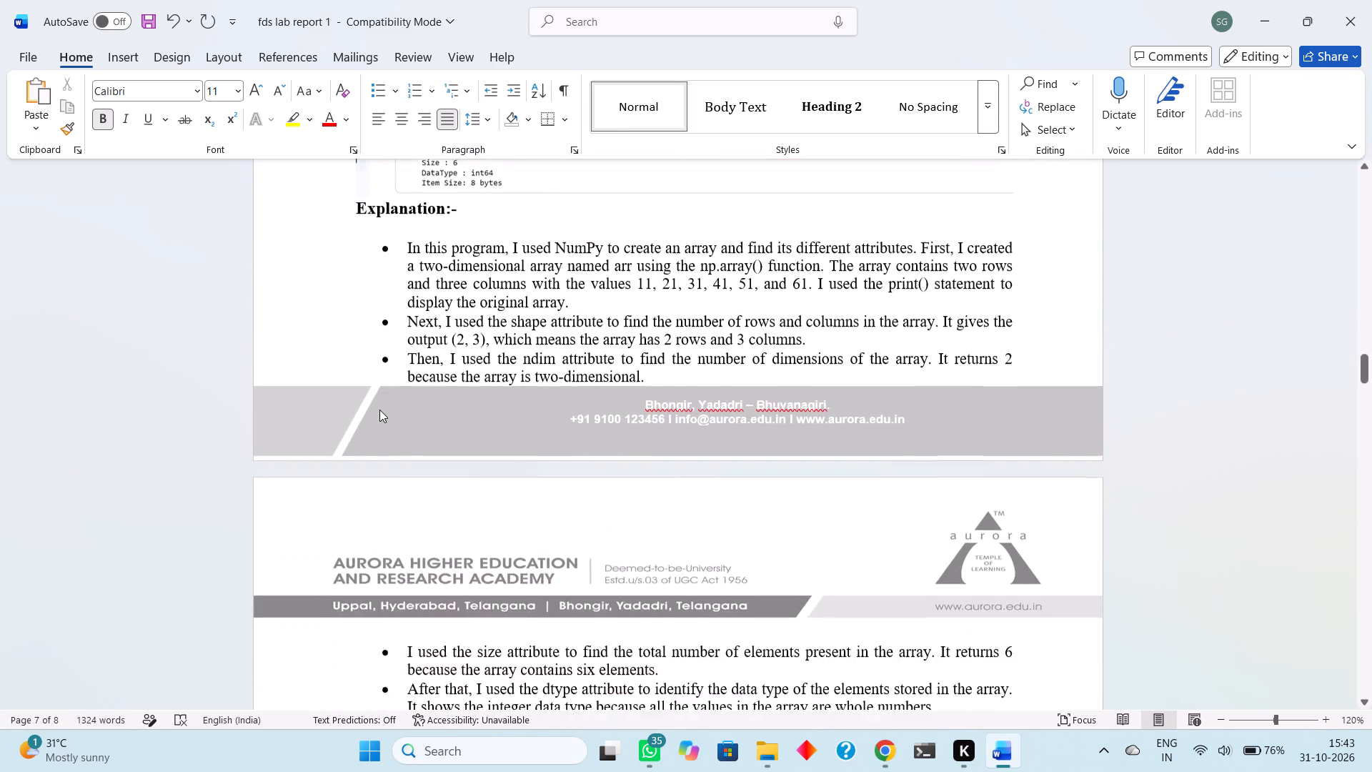
{"action": "scroll", "coordinate": [379, 410], "scroll_direction": "down", "scroll_amount": 4}
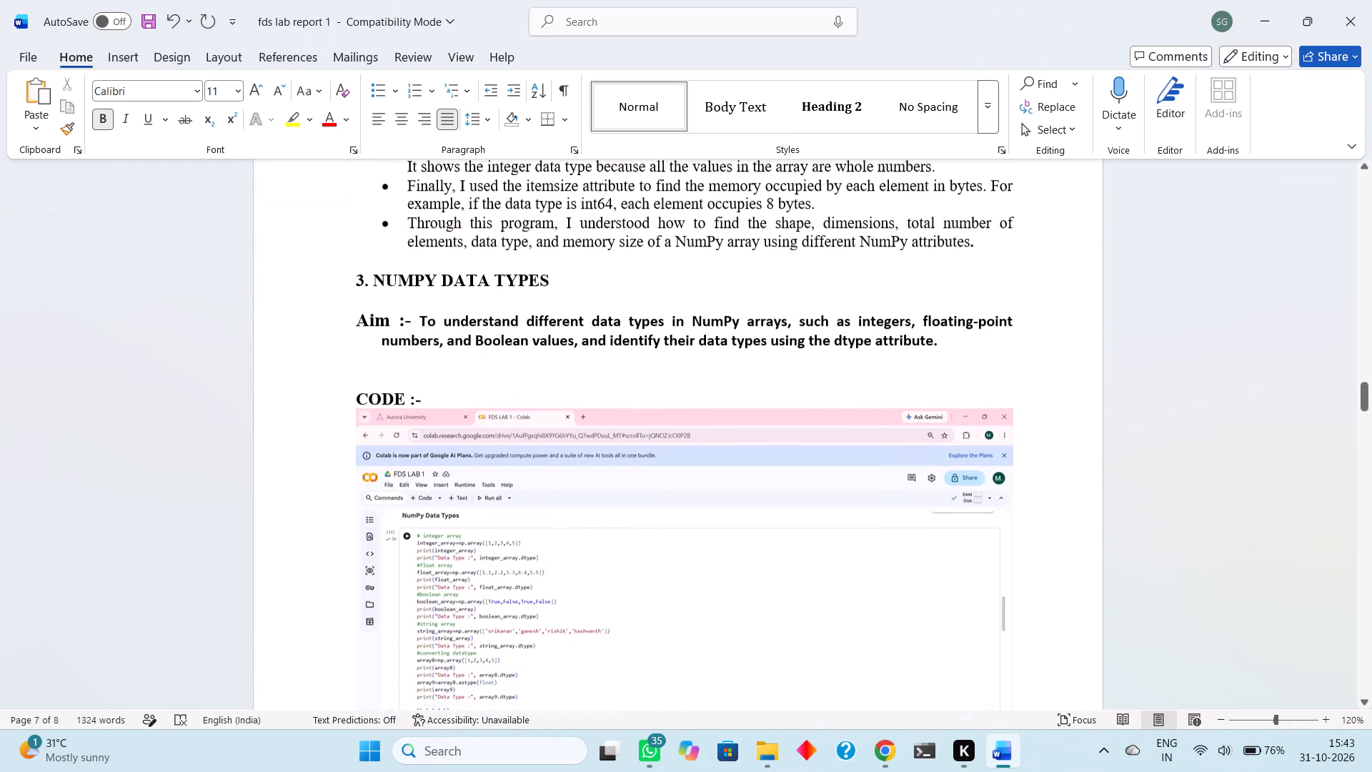
{"action": "scroll", "coordinate": [379, 410], "scroll_direction": "down", "scroll_amount": 7}
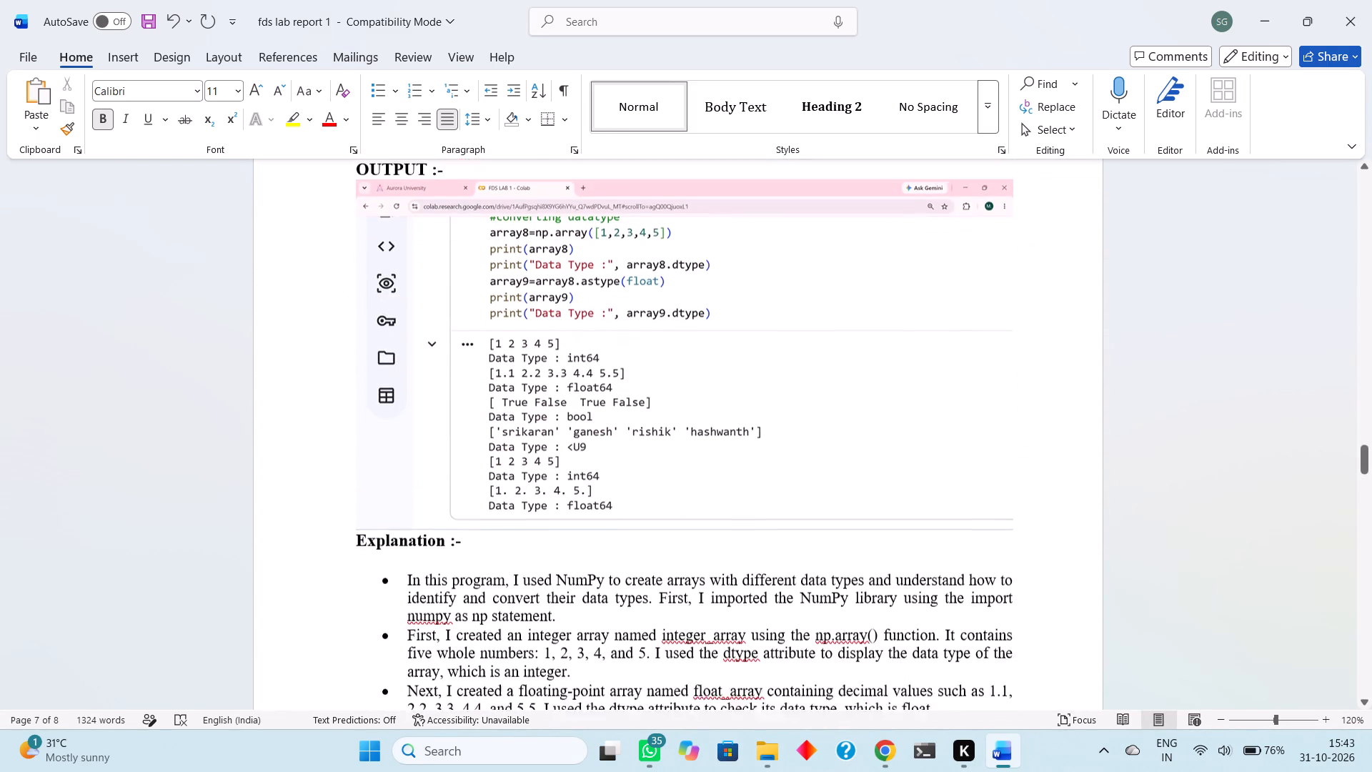
{"action": "scroll", "coordinate": [379, 410], "scroll_direction": "down", "scroll_amount": 3}
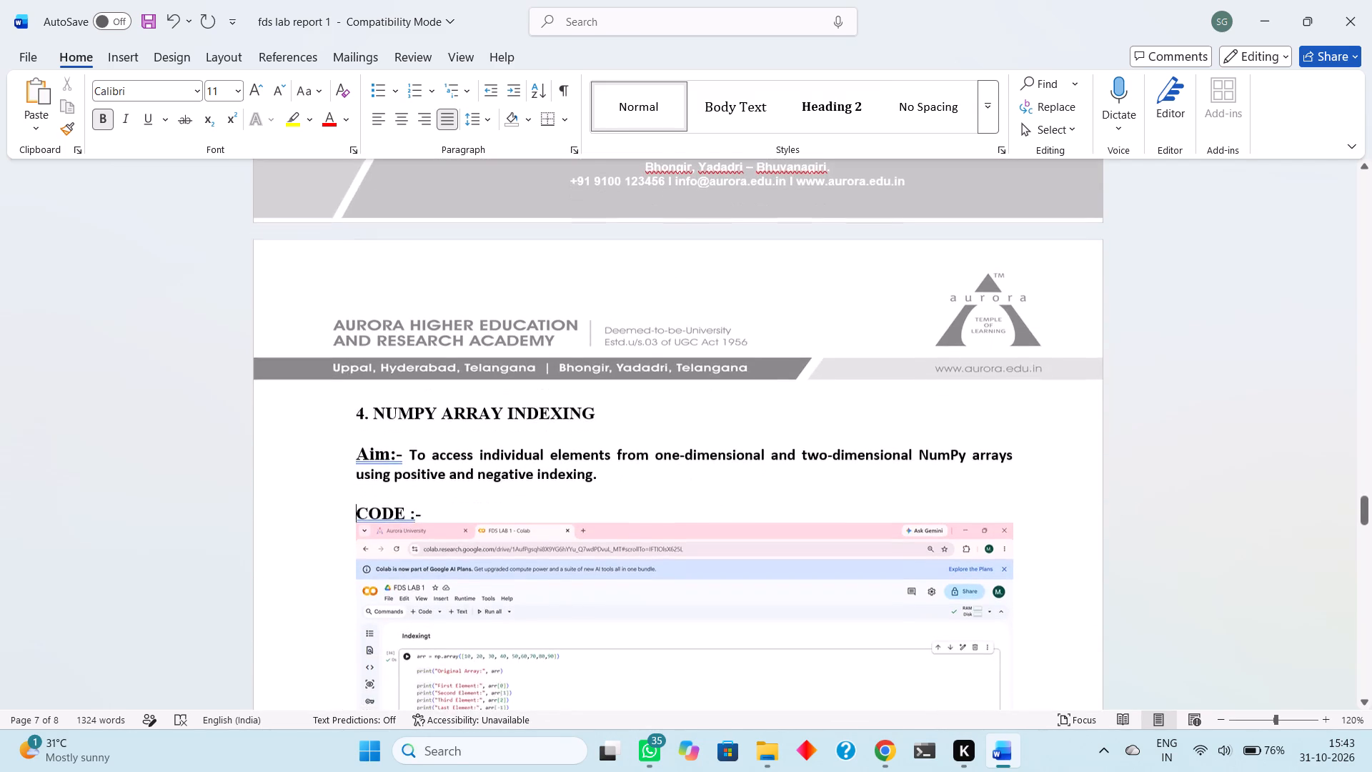
{"action": "scroll", "coordinate": [379, 410], "scroll_direction": "down", "scroll_amount": 1}
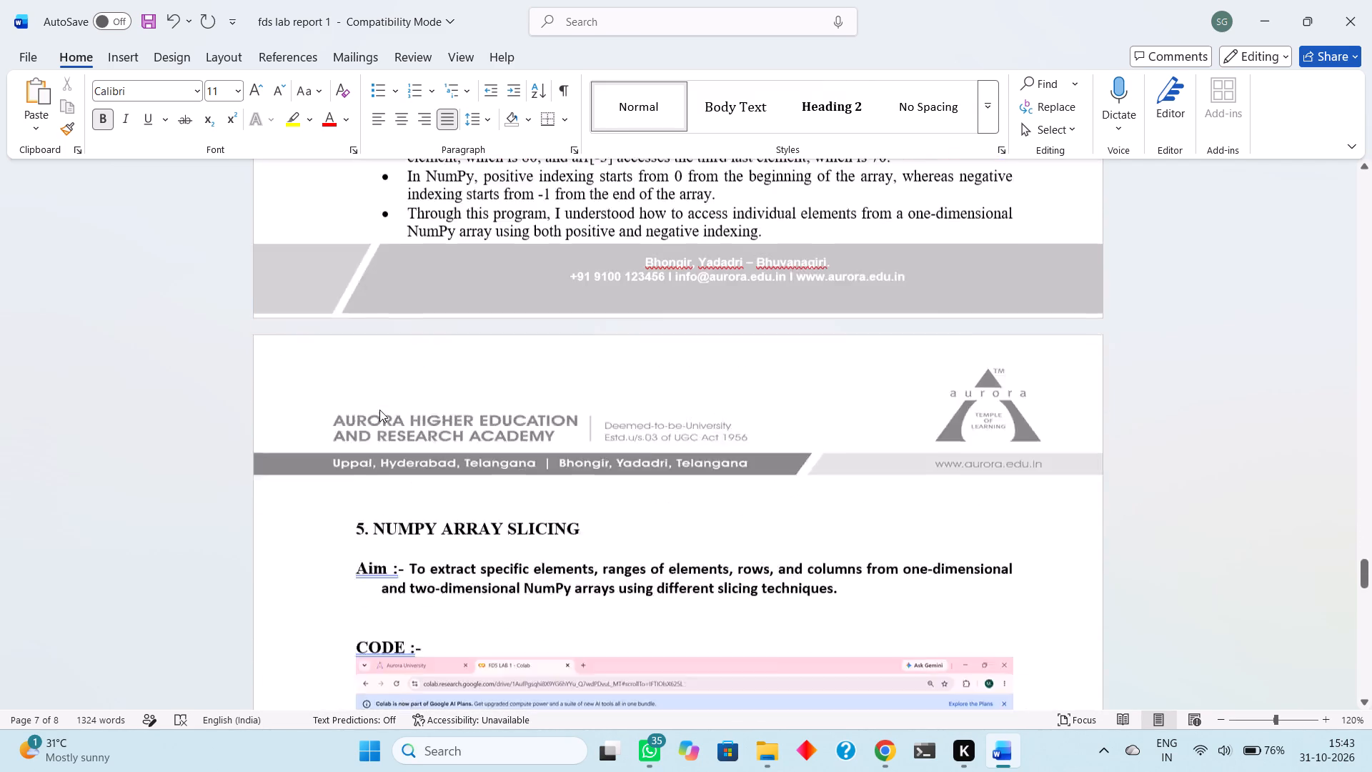
{"action": "scroll", "coordinate": [379, 410], "scroll_direction": "down", "scroll_amount": 2}
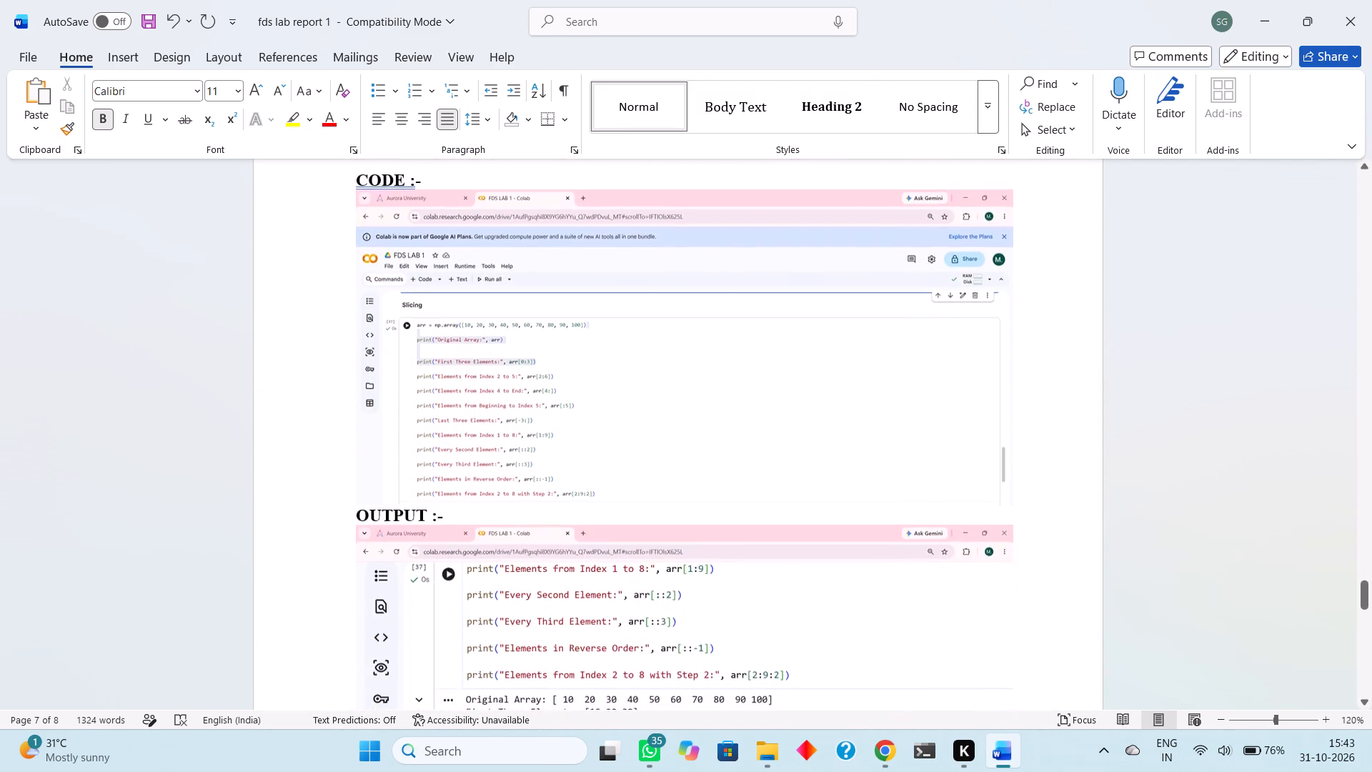
{"action": "scroll", "coordinate": [379, 410], "scroll_direction": "down", "scroll_amount": 3}
{"action": "scroll", "coordinate": [379, 410], "scroll_direction": "up", "scroll_amount": 1}
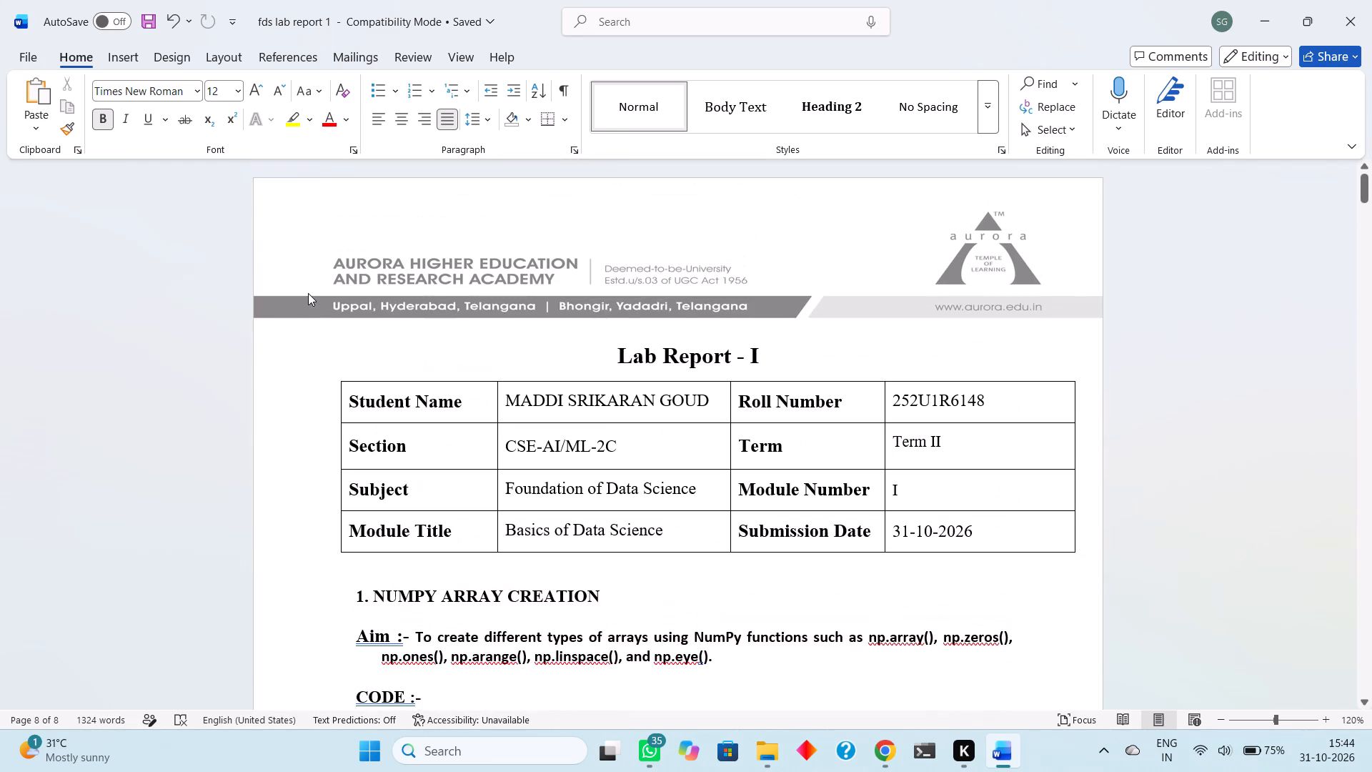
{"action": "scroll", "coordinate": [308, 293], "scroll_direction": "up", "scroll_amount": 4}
Save the lab report again under its existing name.
{"action": "key", "text": "ctrl+s"}
Save a copy of the lab report as a PDF named "fds lab report 1" in the 2ND YEAR TERM2 folder.
{"action": "left_click", "coordinate": [26, 65]}
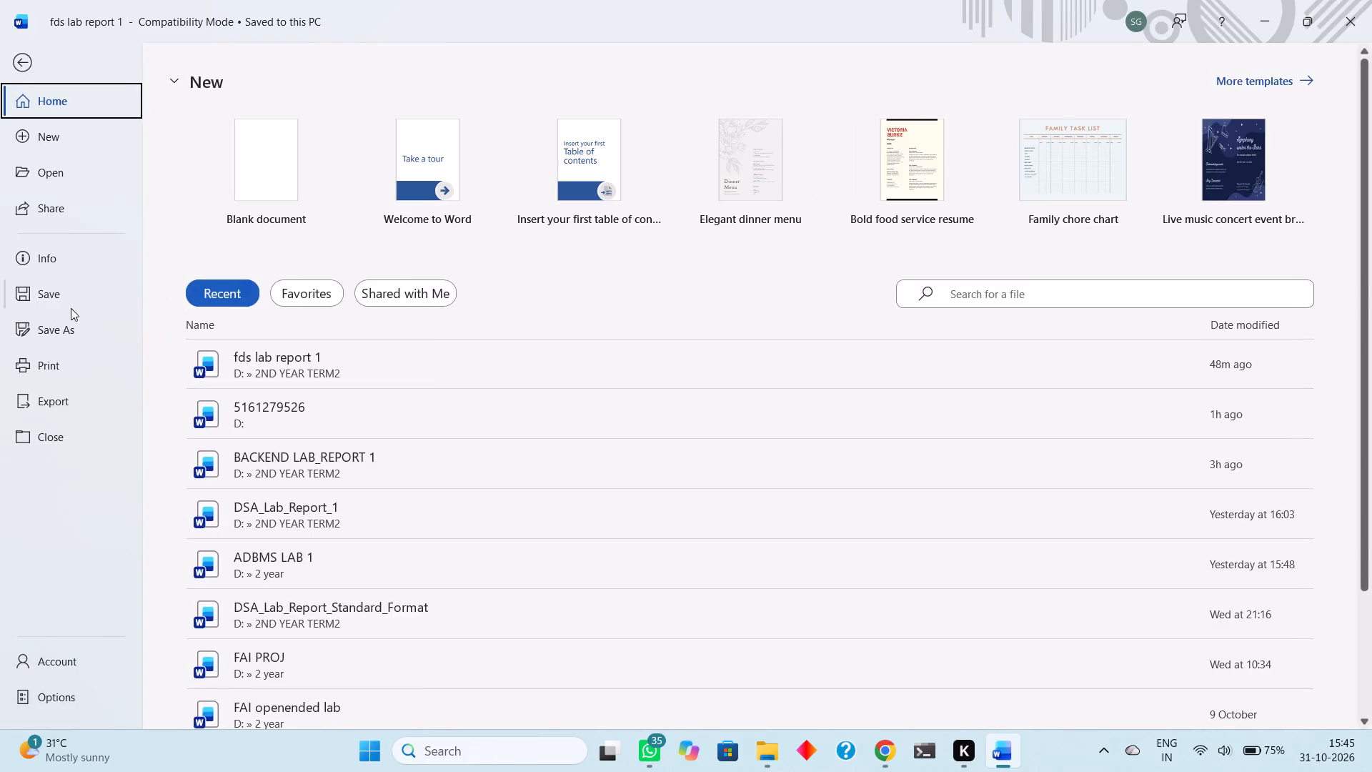
{"action": "left_click", "coordinate": [66, 316]}
{"action": "left_click", "coordinate": [243, 355]}
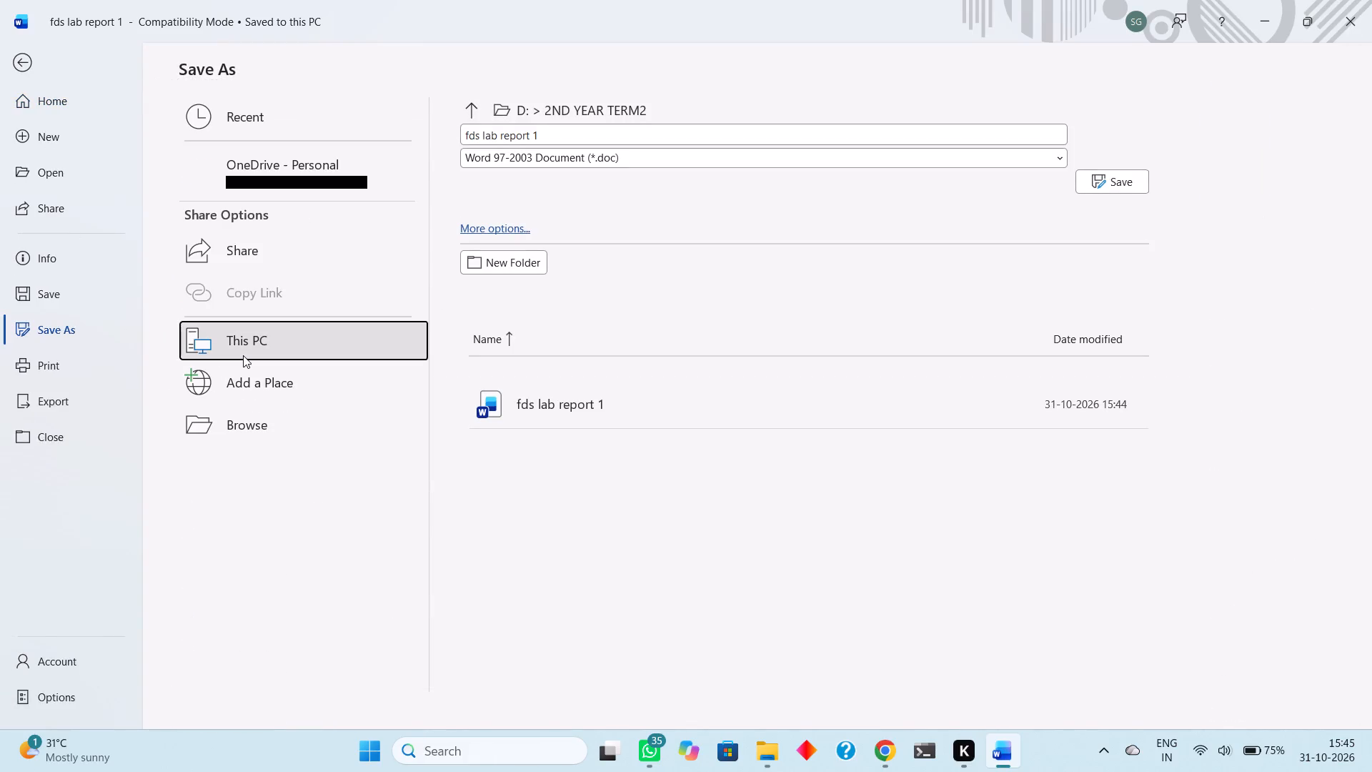
{"action": "double_click", "coordinate": [243, 355]}
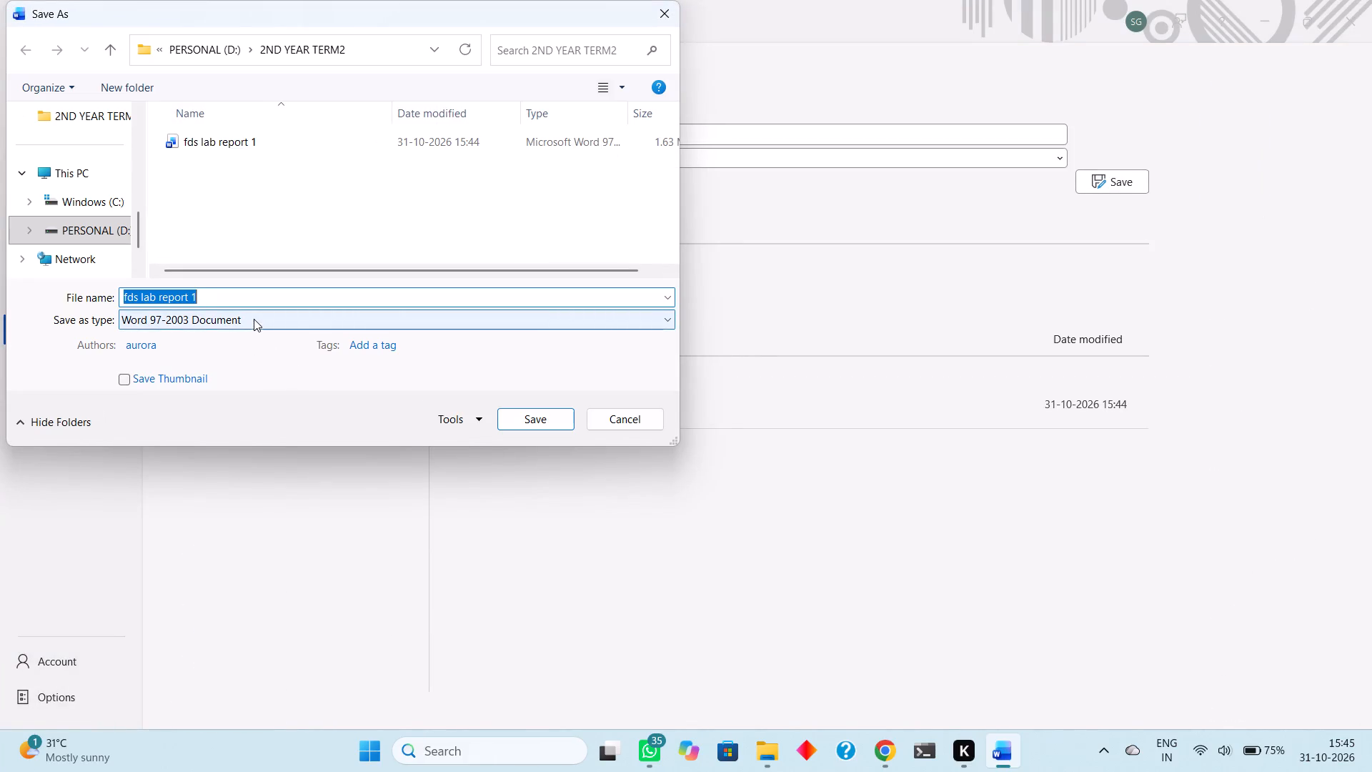
{"action": "left_click", "coordinate": [254, 319]}
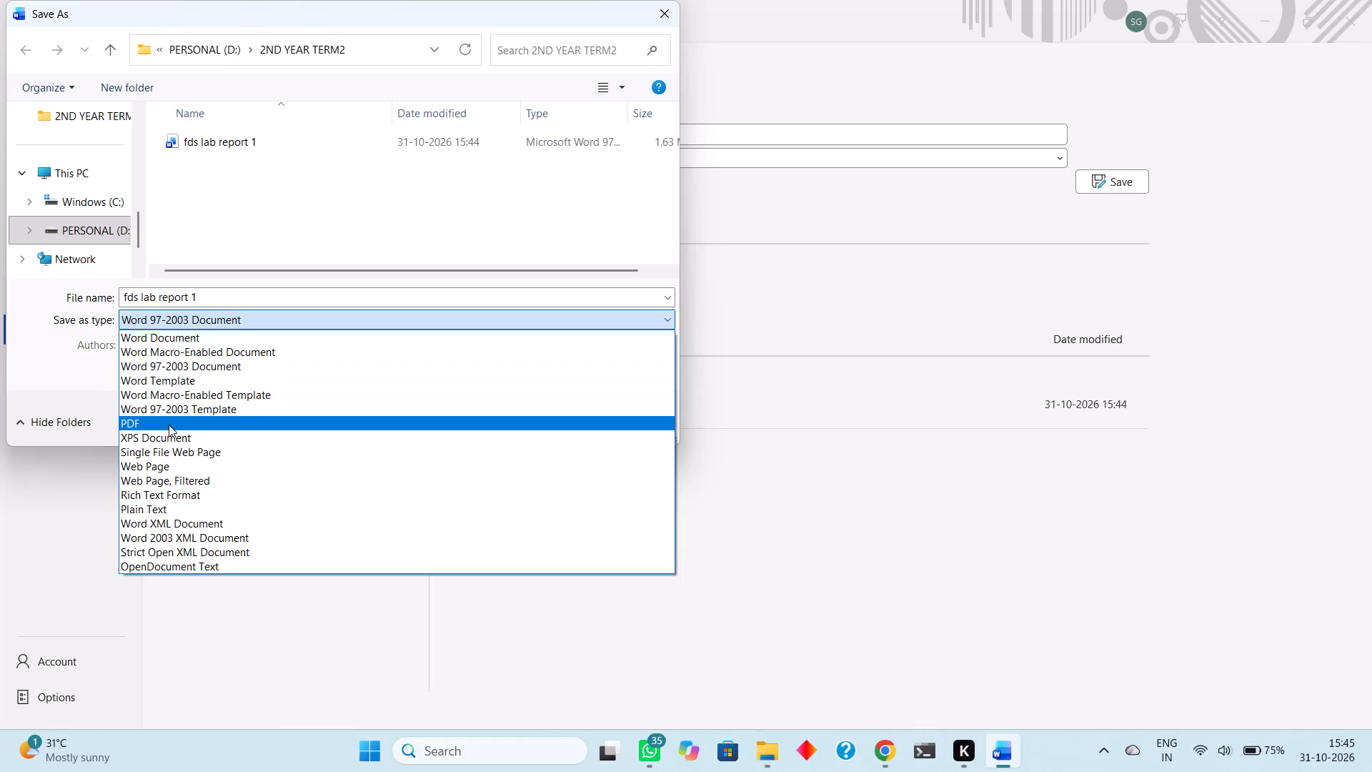
{"action": "left_click", "coordinate": [169, 425]}
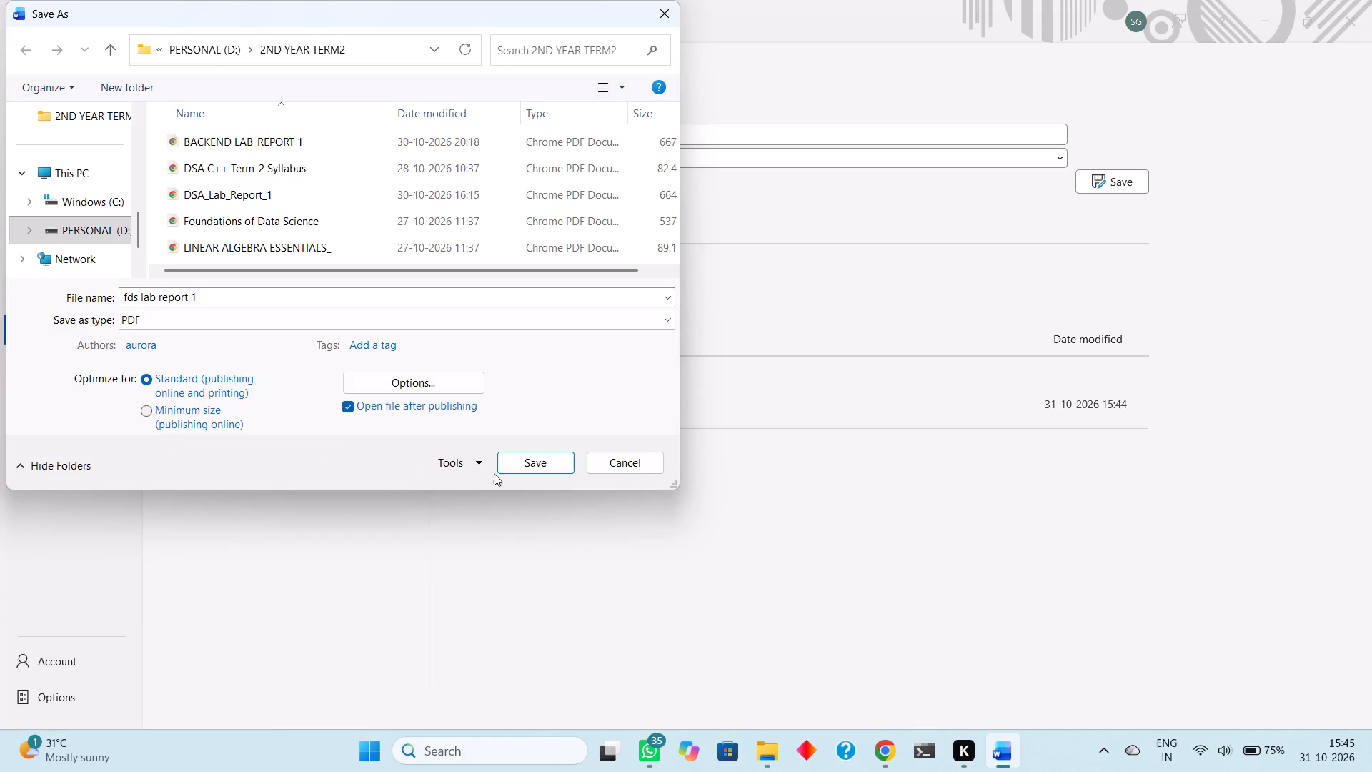
{"action": "left_click", "coordinate": [530, 466]}
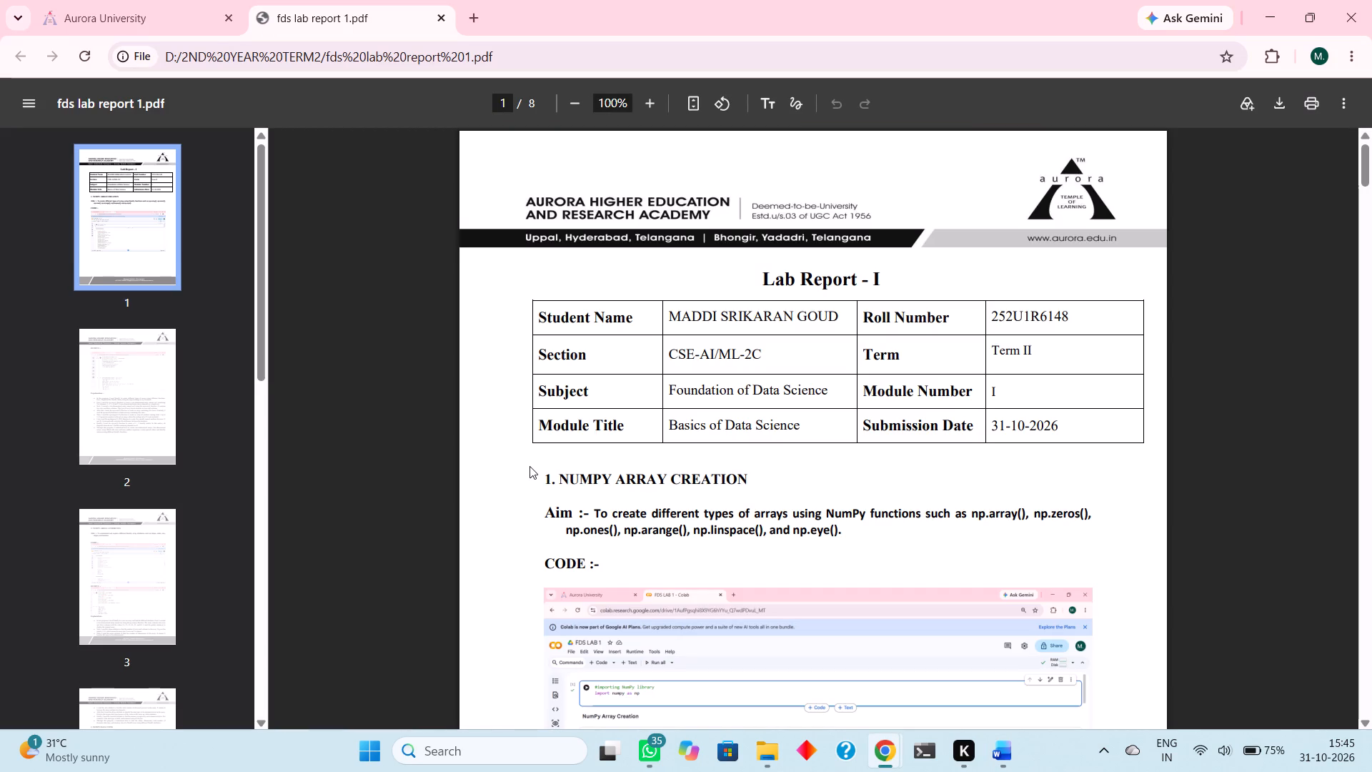
Review the published PDF from the first-page details table through to the Google colab link on the last page.
{"action": "scroll", "coordinate": [530, 466], "scroll_direction": "down", "scroll_amount": 2}
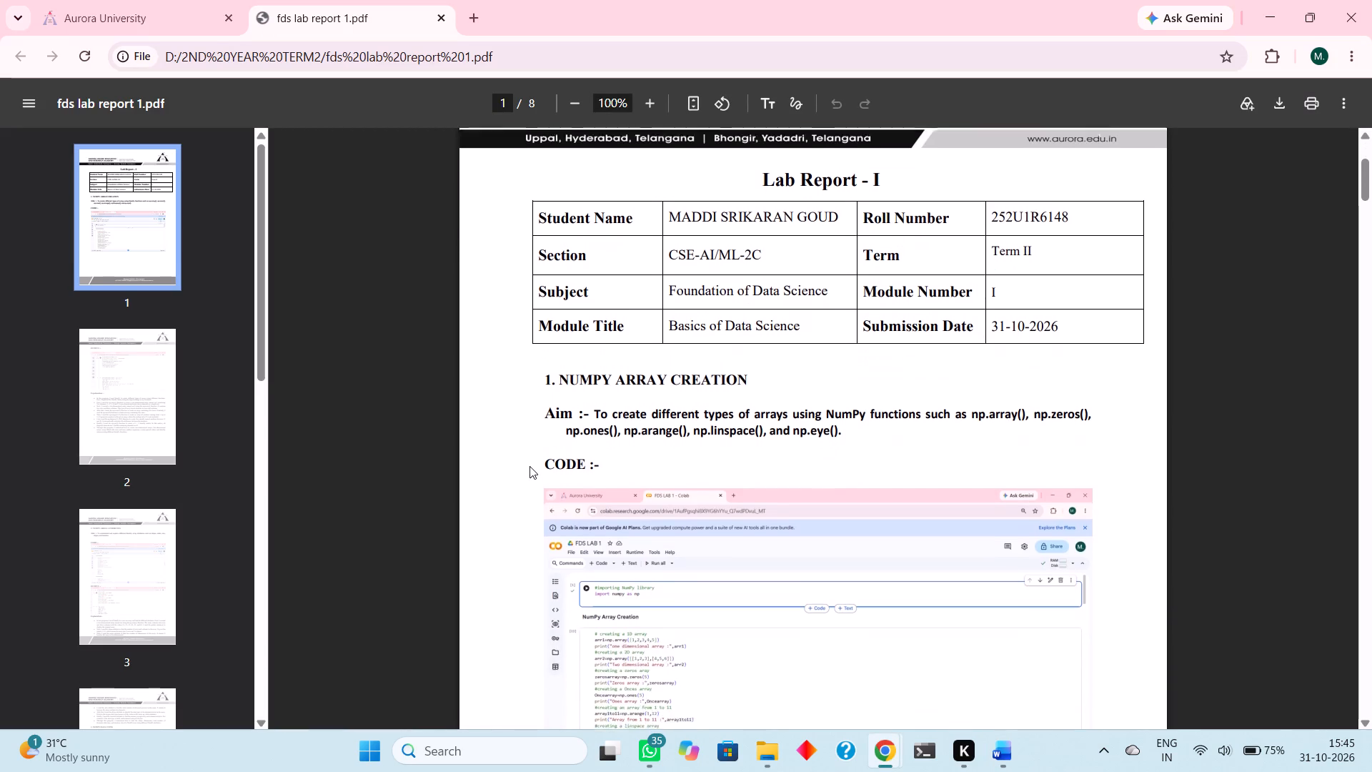
{"action": "scroll", "coordinate": [530, 466], "scroll_direction": "down", "scroll_amount": 4}
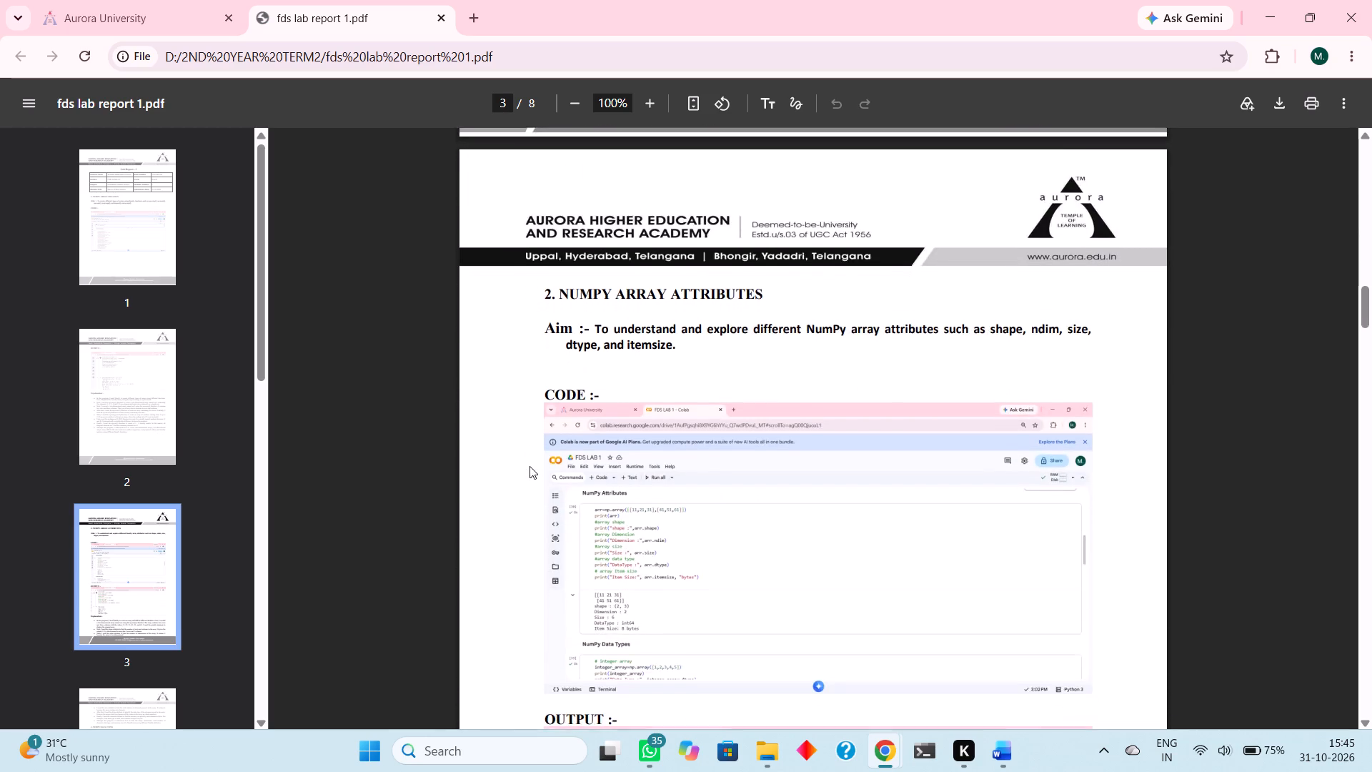
{"action": "scroll", "coordinate": [530, 466], "scroll_direction": "down", "scroll_amount": 2}
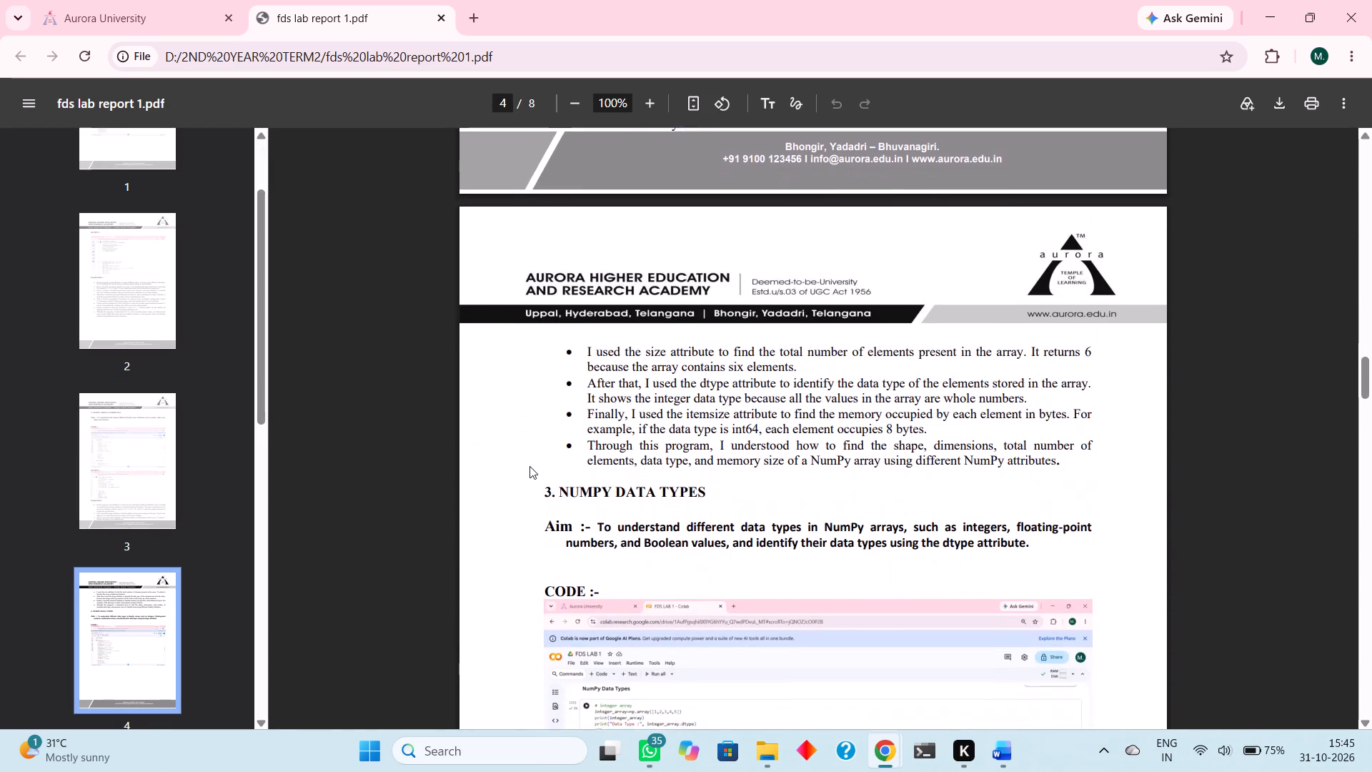
{"action": "scroll", "coordinate": [530, 466], "scroll_direction": "down", "scroll_amount": 3}
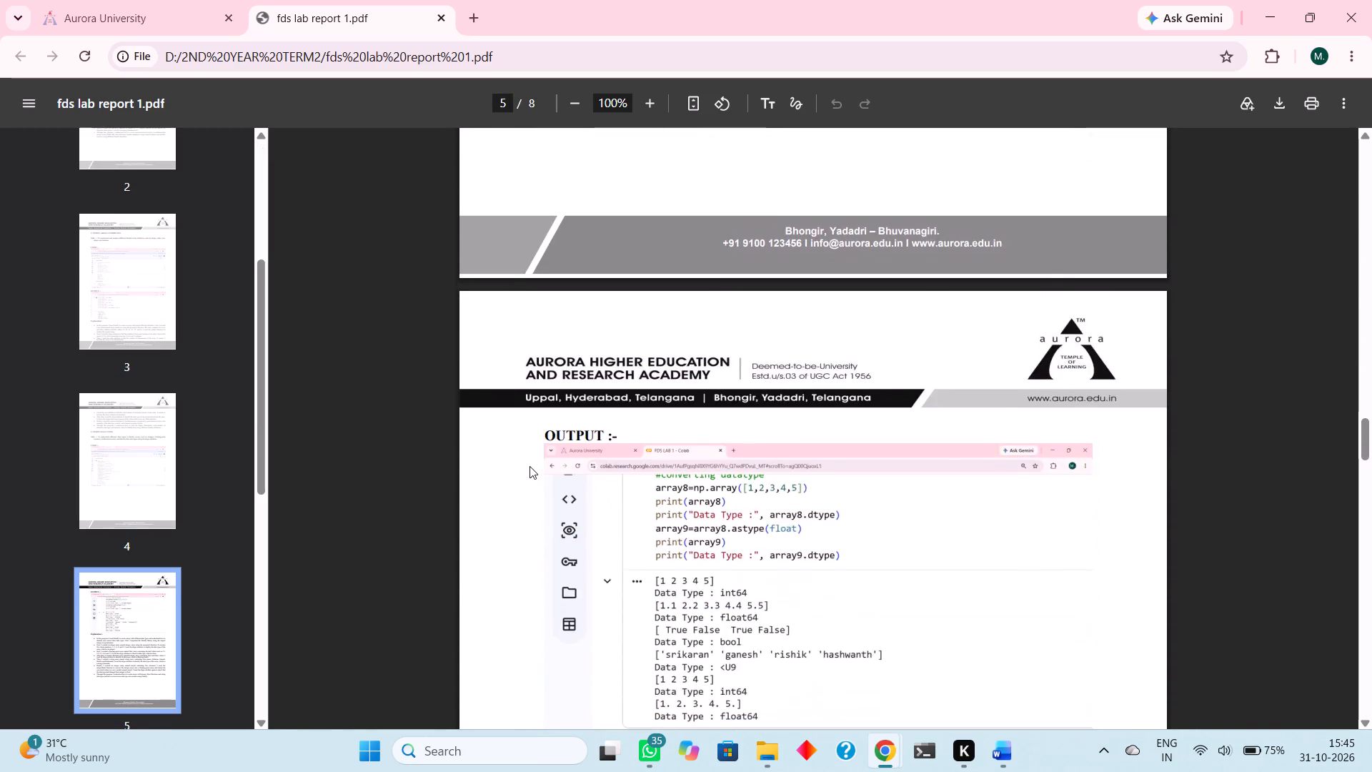
{"action": "scroll", "coordinate": [530, 466], "scroll_direction": "down", "scroll_amount": 4}
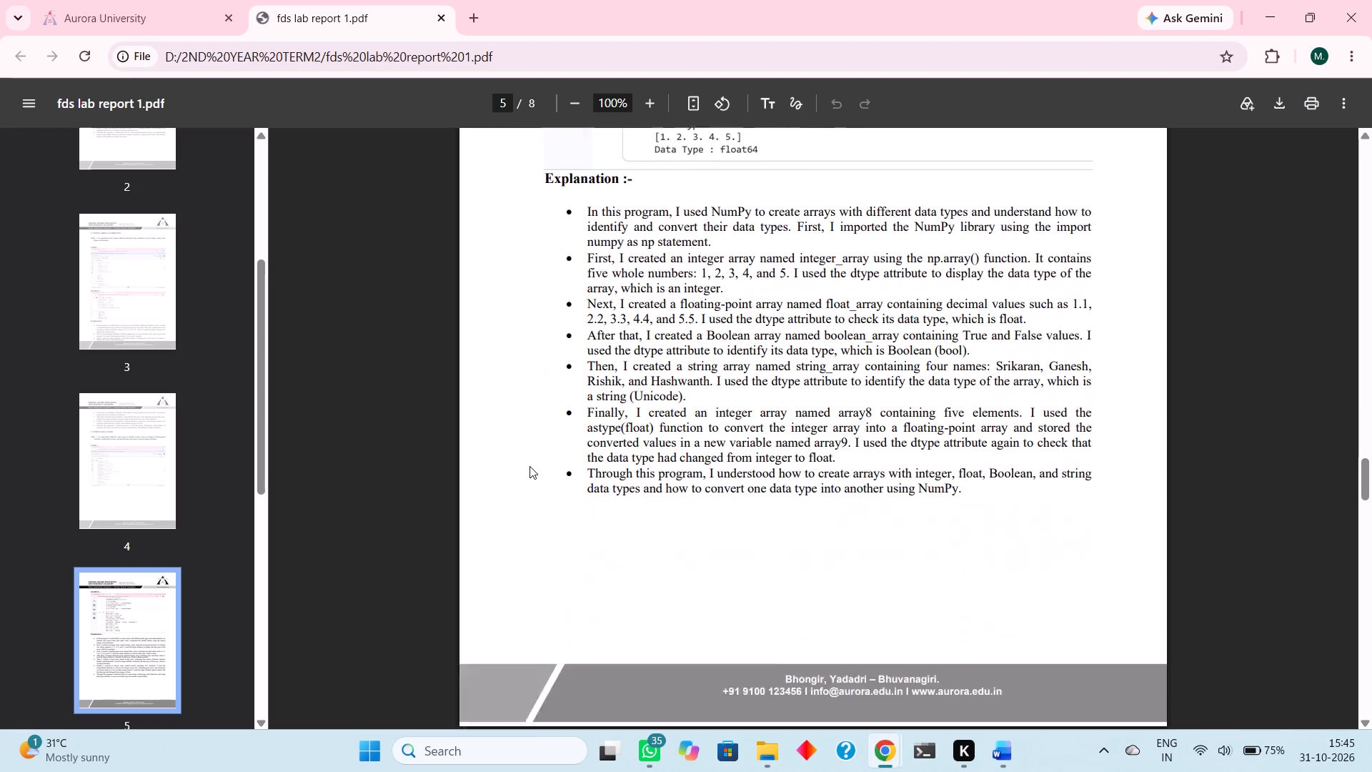
{"action": "scroll", "coordinate": [530, 466], "scroll_direction": "down", "scroll_amount": 6}
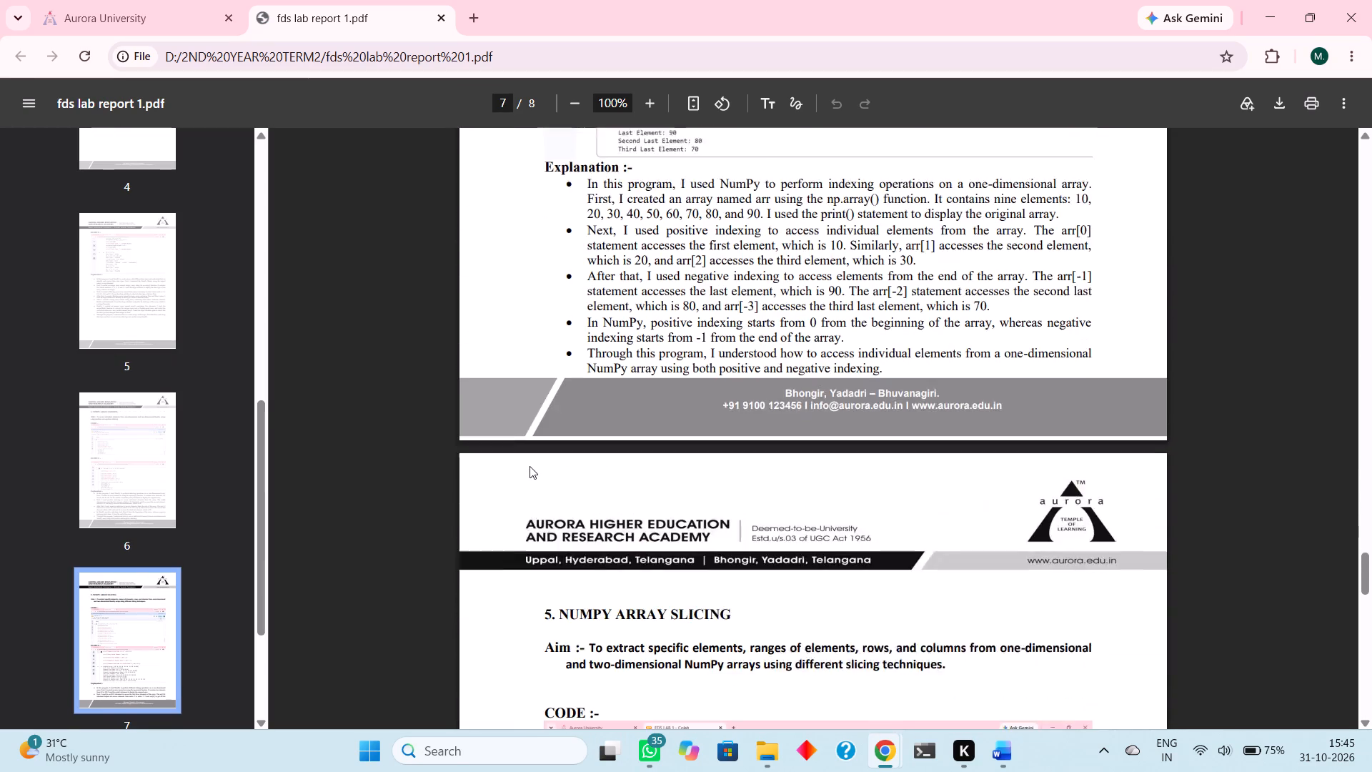
{"action": "scroll", "coordinate": [530, 466], "scroll_direction": "down", "scroll_amount": 2}
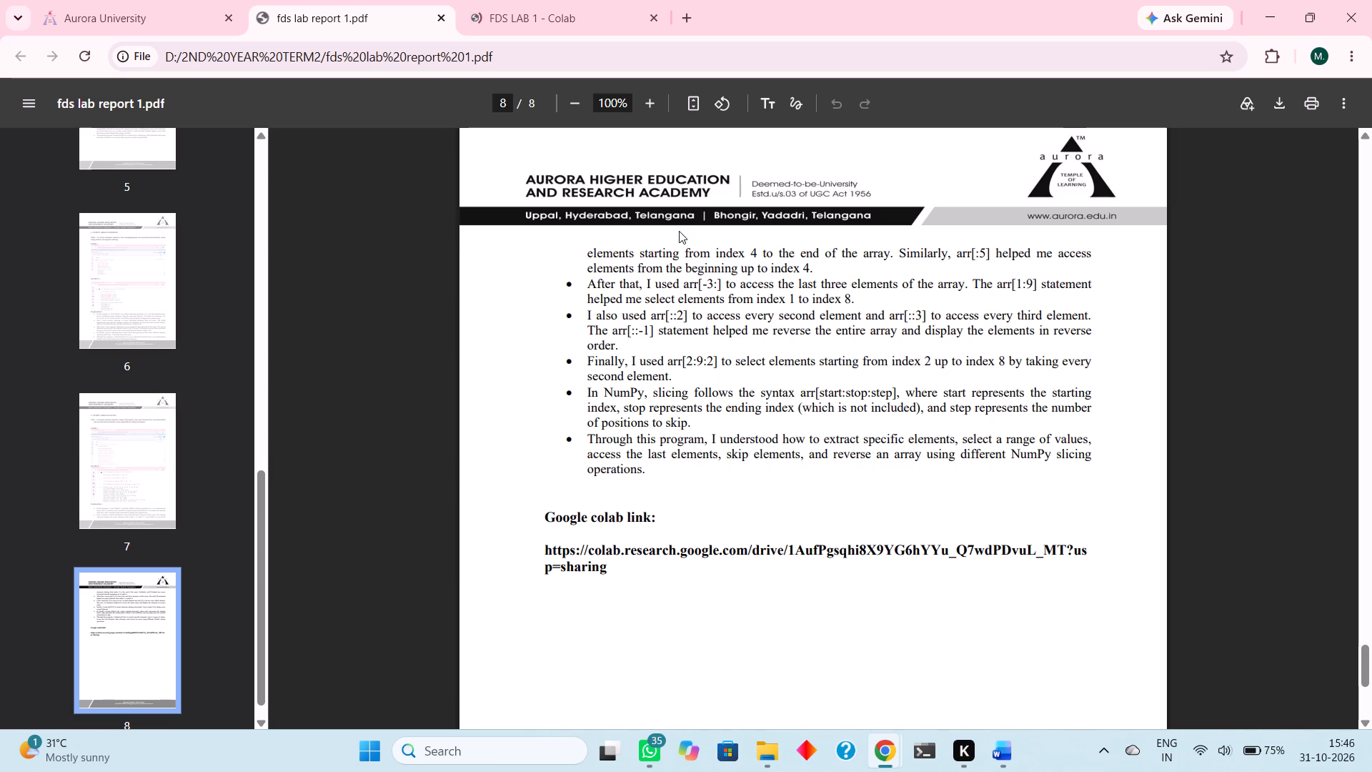
{"action": "left_click", "coordinate": [1196, 765]}
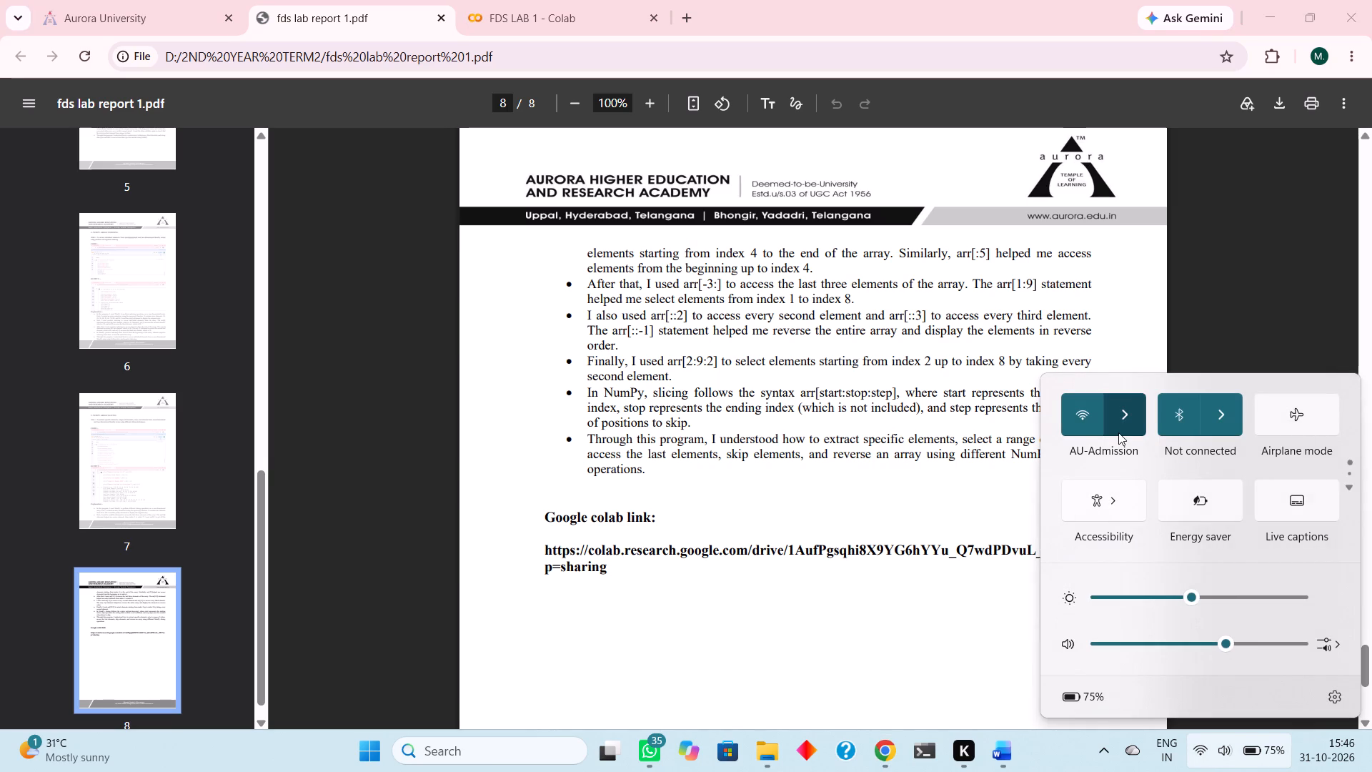
{"action": "left_click", "coordinate": [590, 9]}
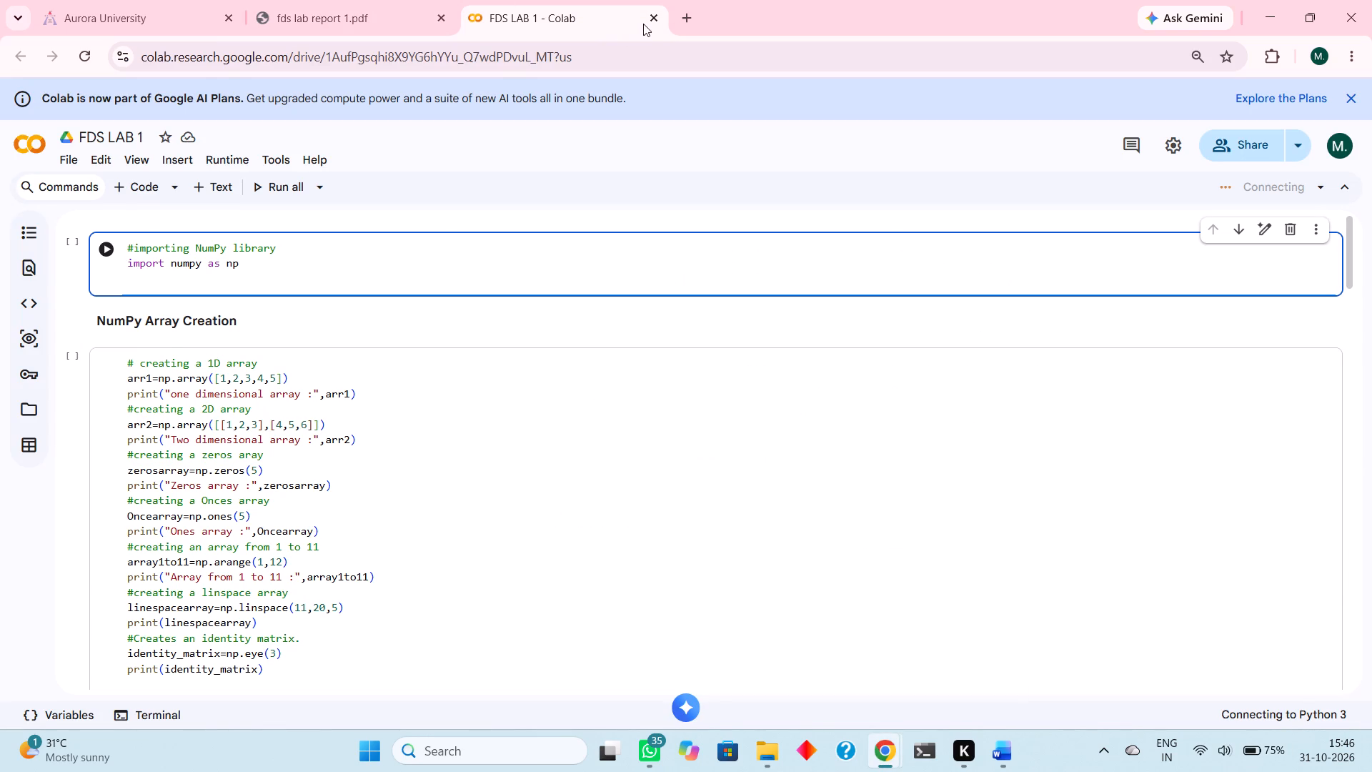
{"action": "left_click", "coordinate": [650, 15]}
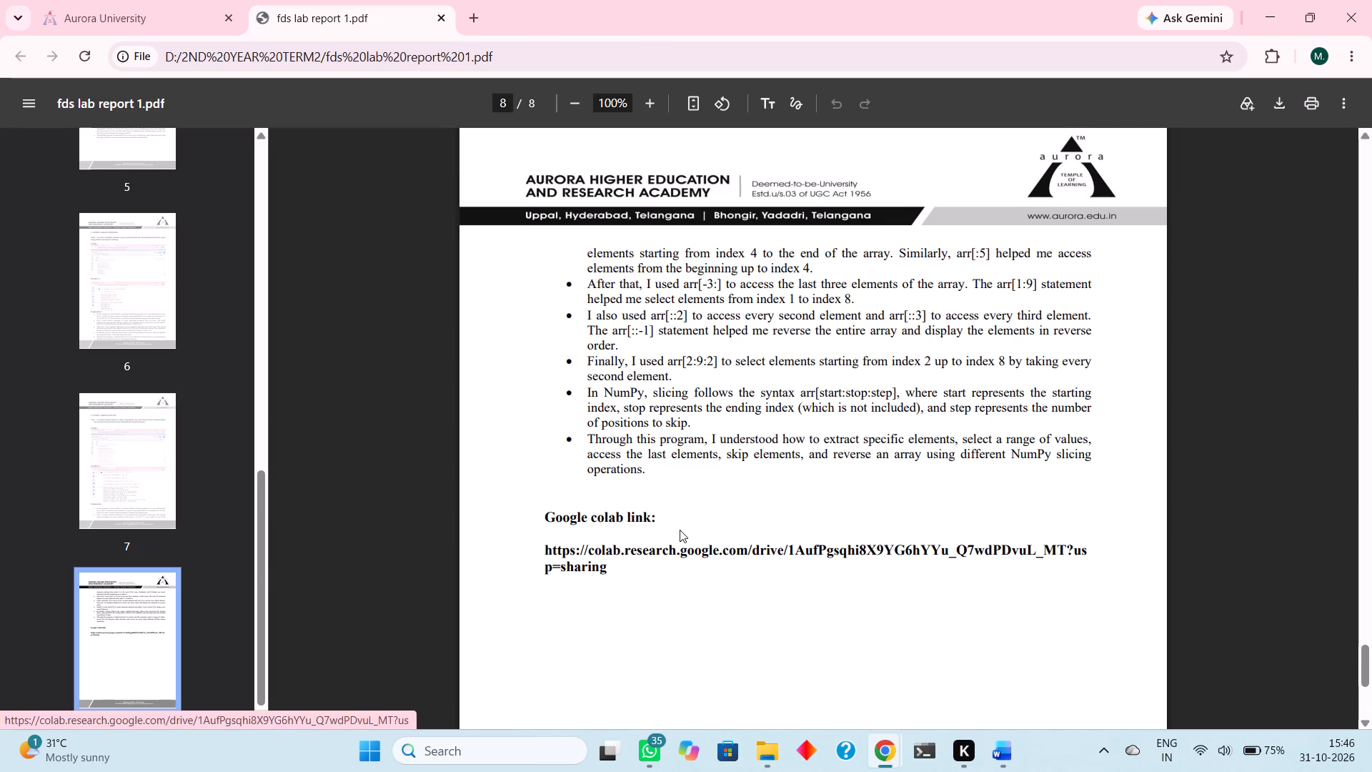
Open the PDF's Google colab link again and examine the FDS LAB 1 notebook's code cells and outputs.
{"action": "left_click", "coordinate": [660, 547]}
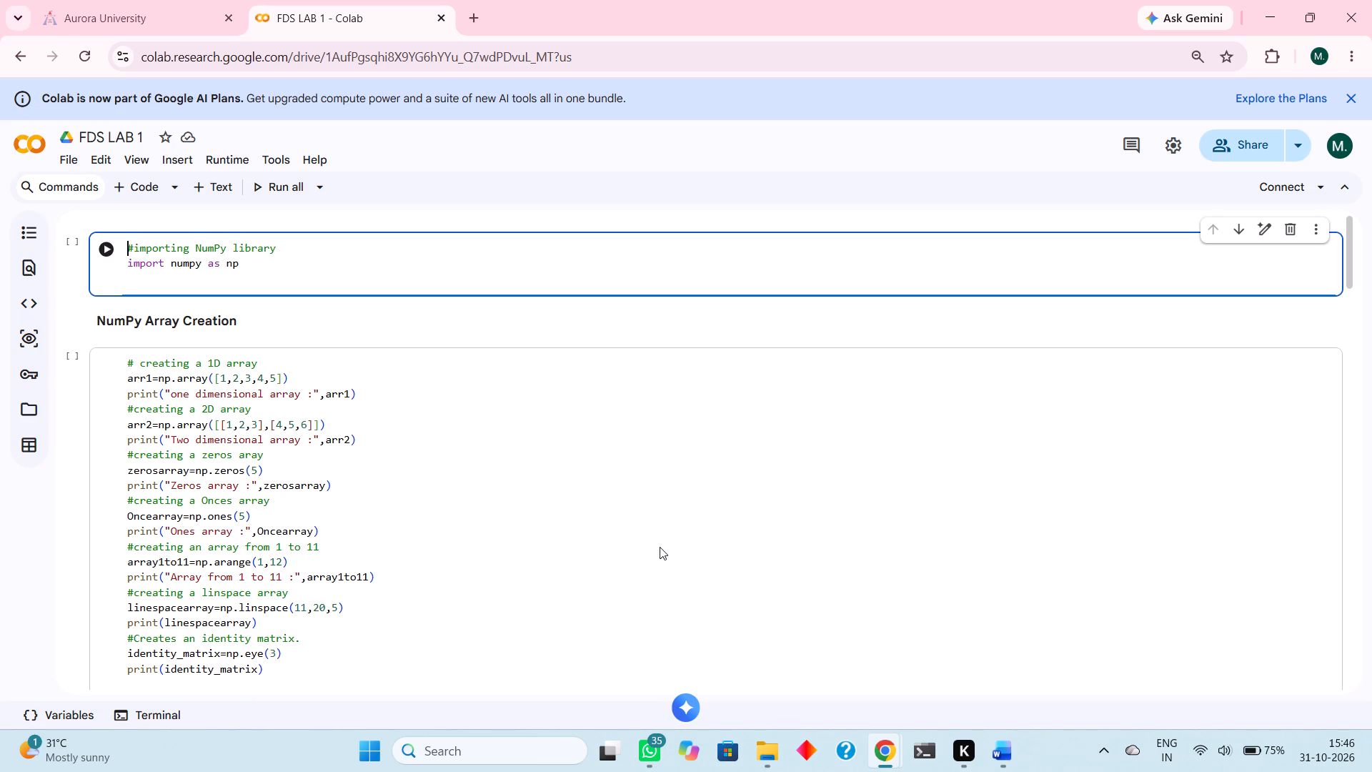
{"action": "scroll", "coordinate": [660, 547], "scroll_direction": "down", "scroll_amount": 3}
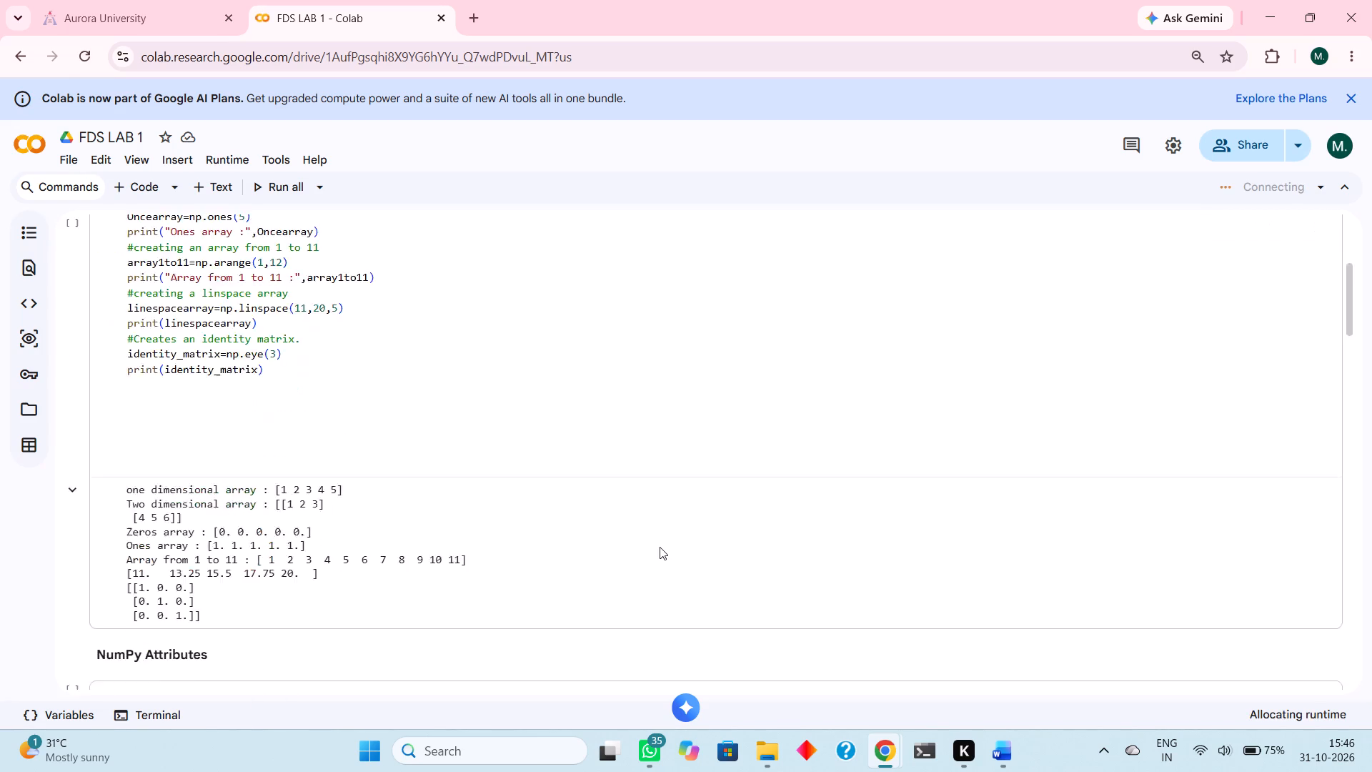
{"action": "scroll", "coordinate": [660, 547], "scroll_direction": "down", "scroll_amount": 1}
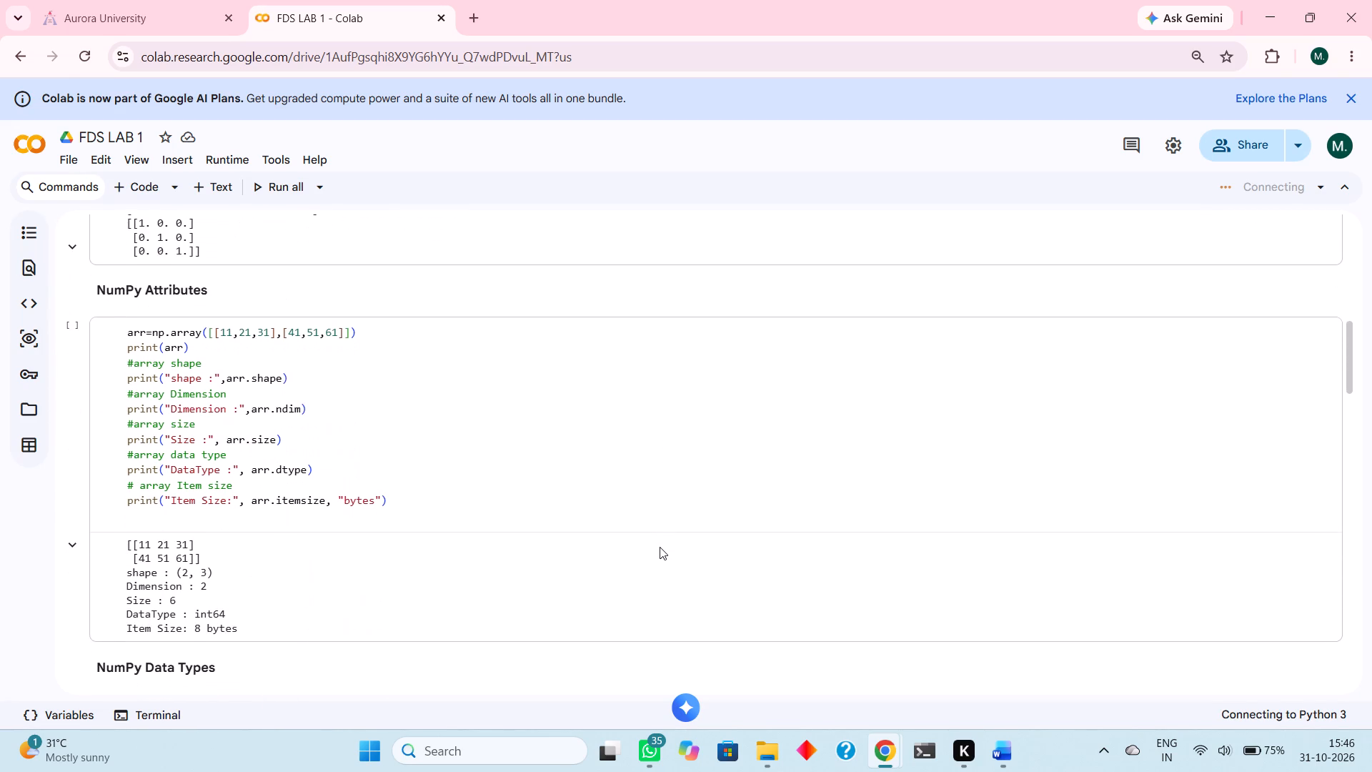
{"action": "scroll", "coordinate": [660, 547], "scroll_direction": "down", "scroll_amount": 8}
{"action": "scroll", "coordinate": [660, 547], "scroll_direction": "up", "scroll_amount": 9}
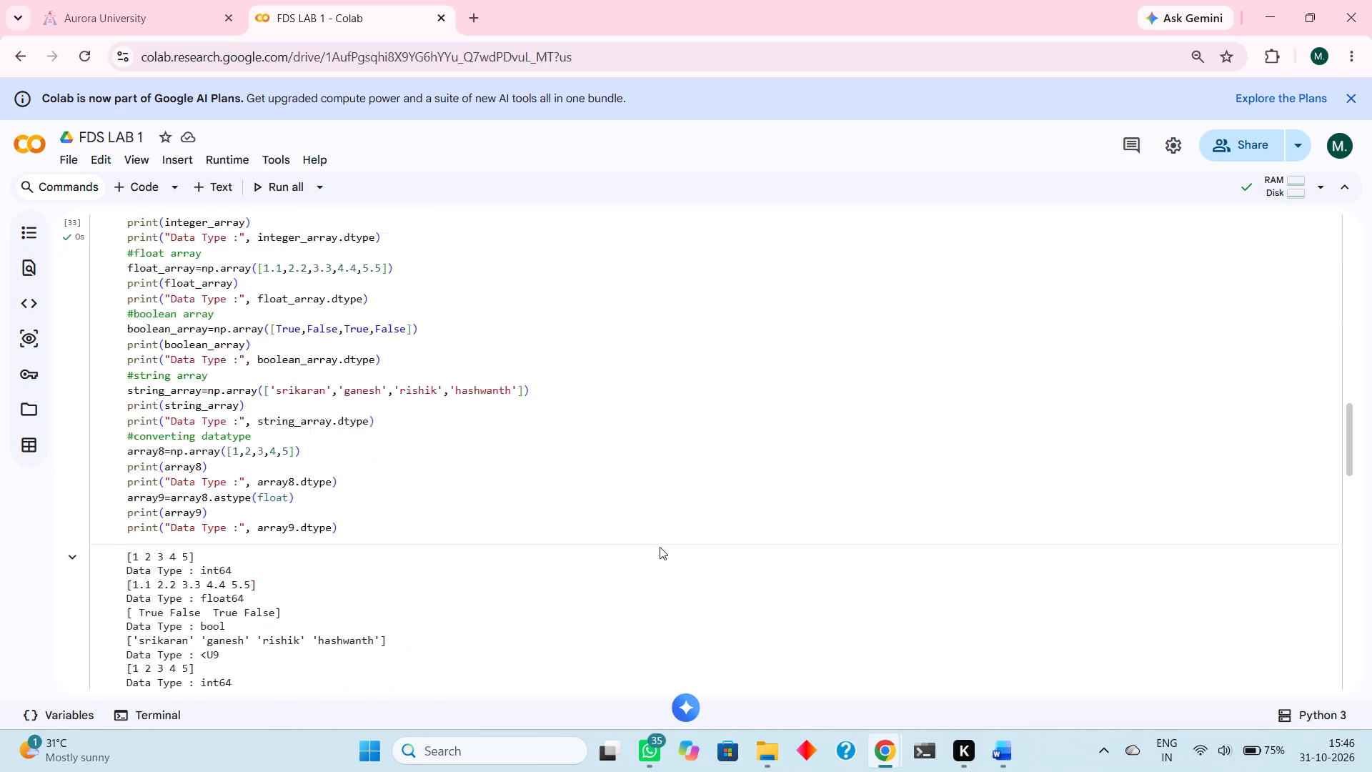
{"action": "scroll", "coordinate": [660, 547], "scroll_direction": "up", "scroll_amount": 6}
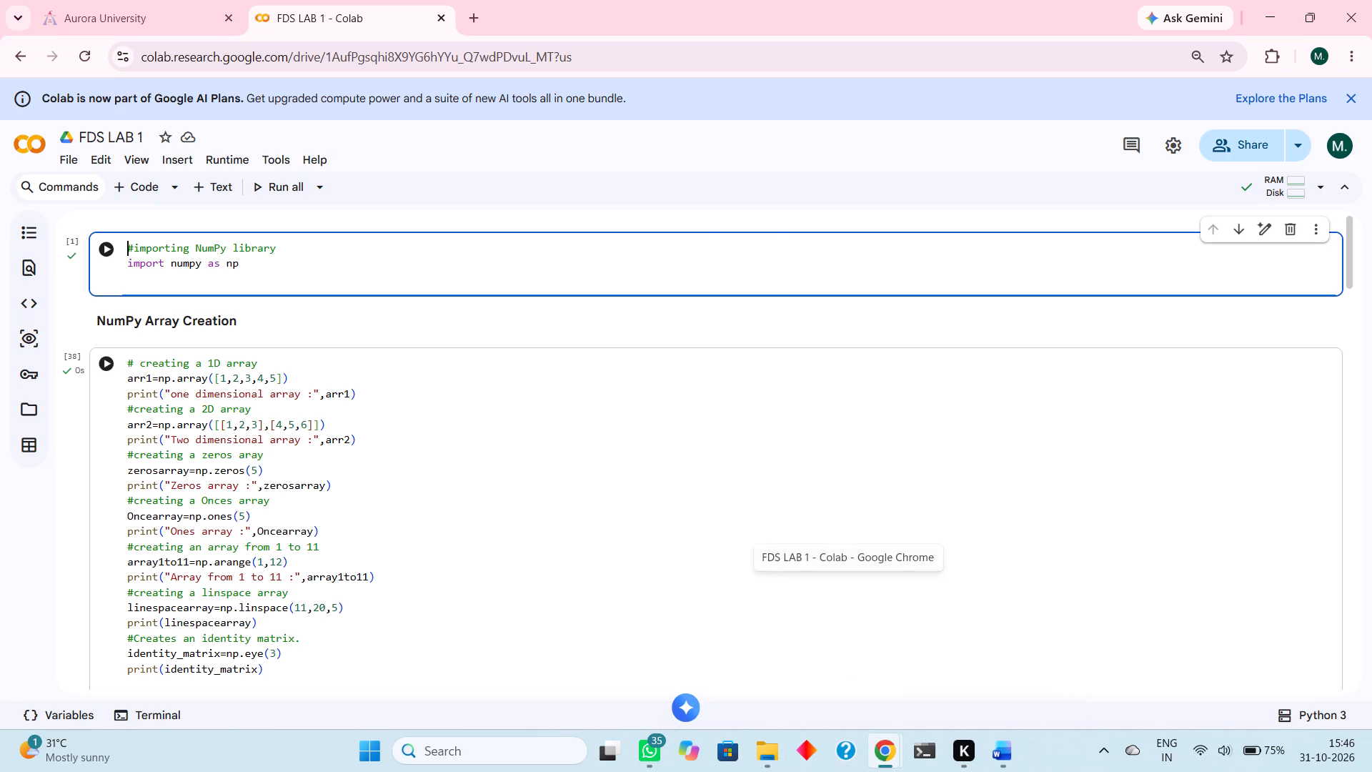
{"action": "scroll", "coordinate": [425, 312], "scroll_direction": "down", "scroll_amount": 2}
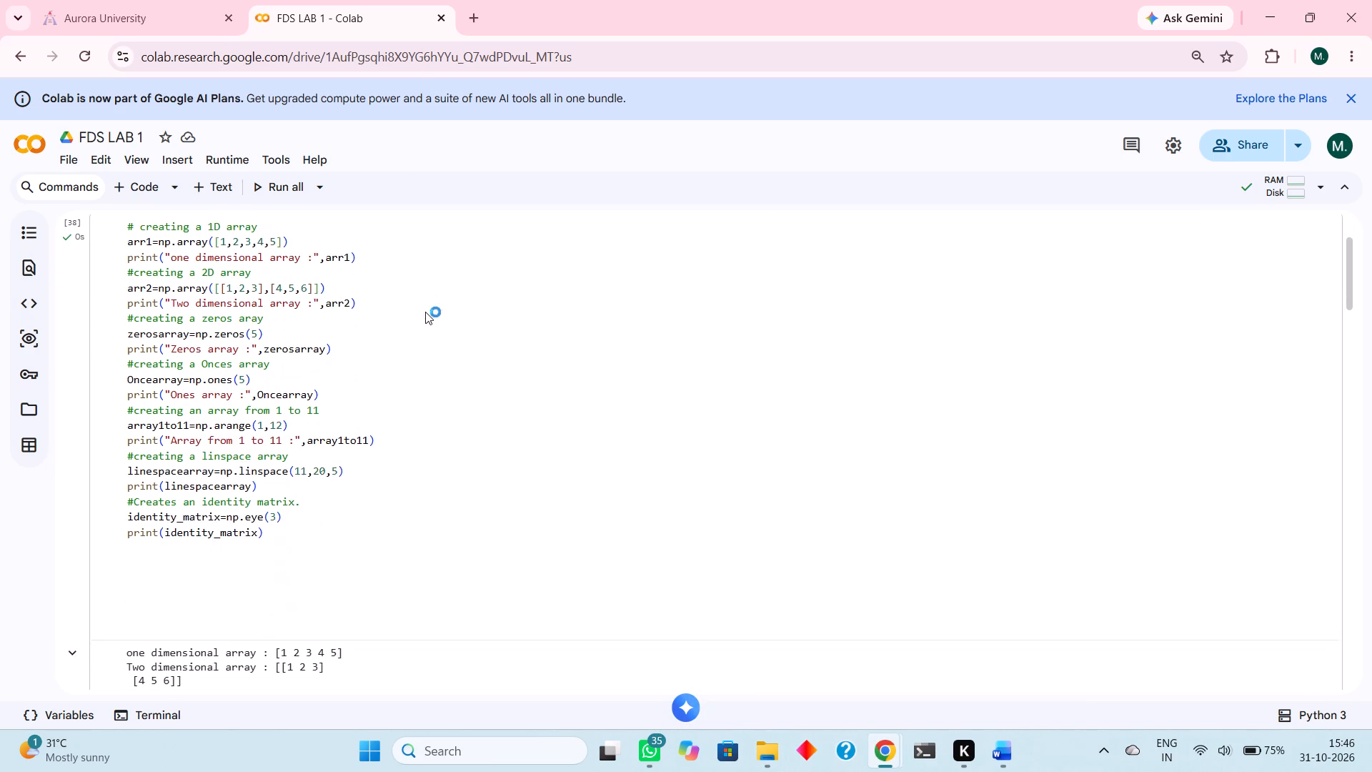
{"action": "scroll", "coordinate": [425, 312], "scroll_direction": "down", "scroll_amount": 3}
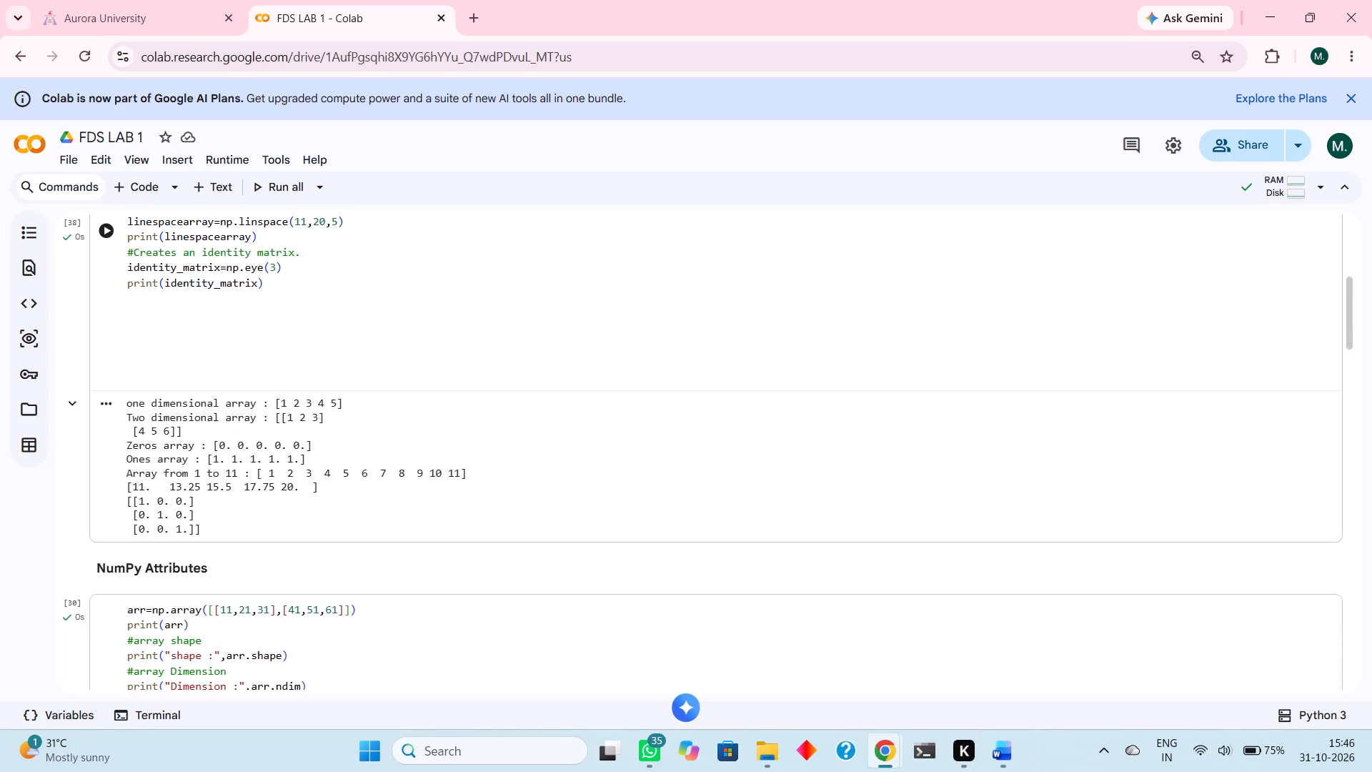
{"action": "scroll", "coordinate": [425, 312], "scroll_direction": "down", "scroll_amount": 2}
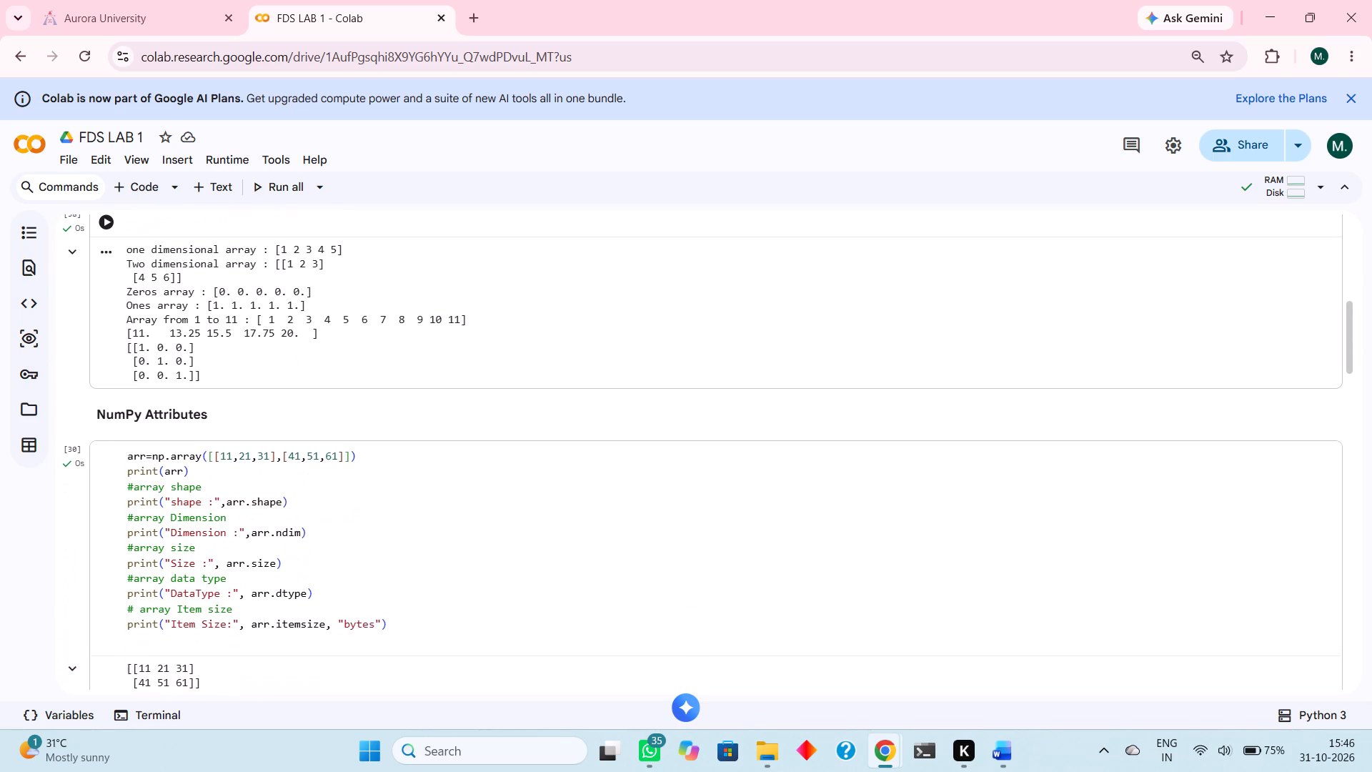
{"action": "scroll", "coordinate": [425, 312], "scroll_direction": "down", "scroll_amount": 1}
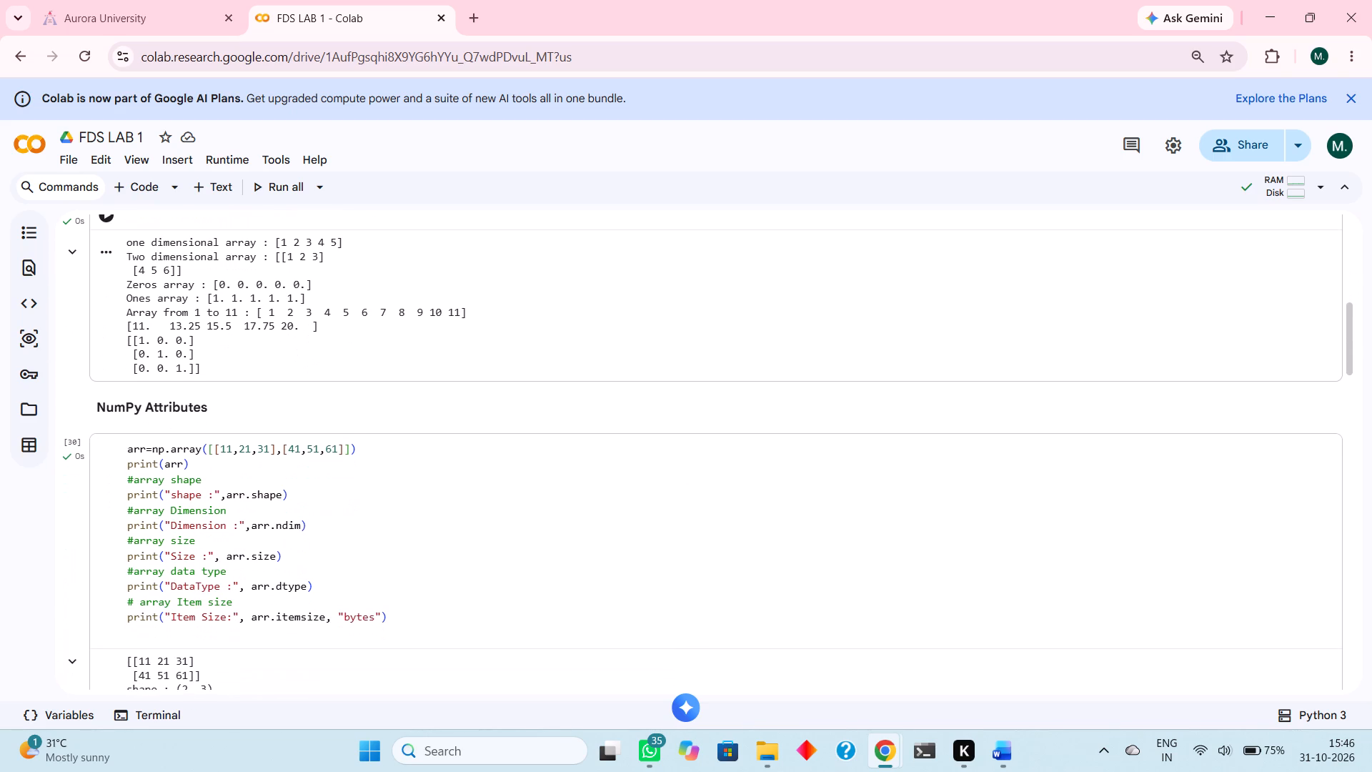
{"action": "scroll", "coordinate": [425, 312], "scroll_direction": "down", "scroll_amount": 4}
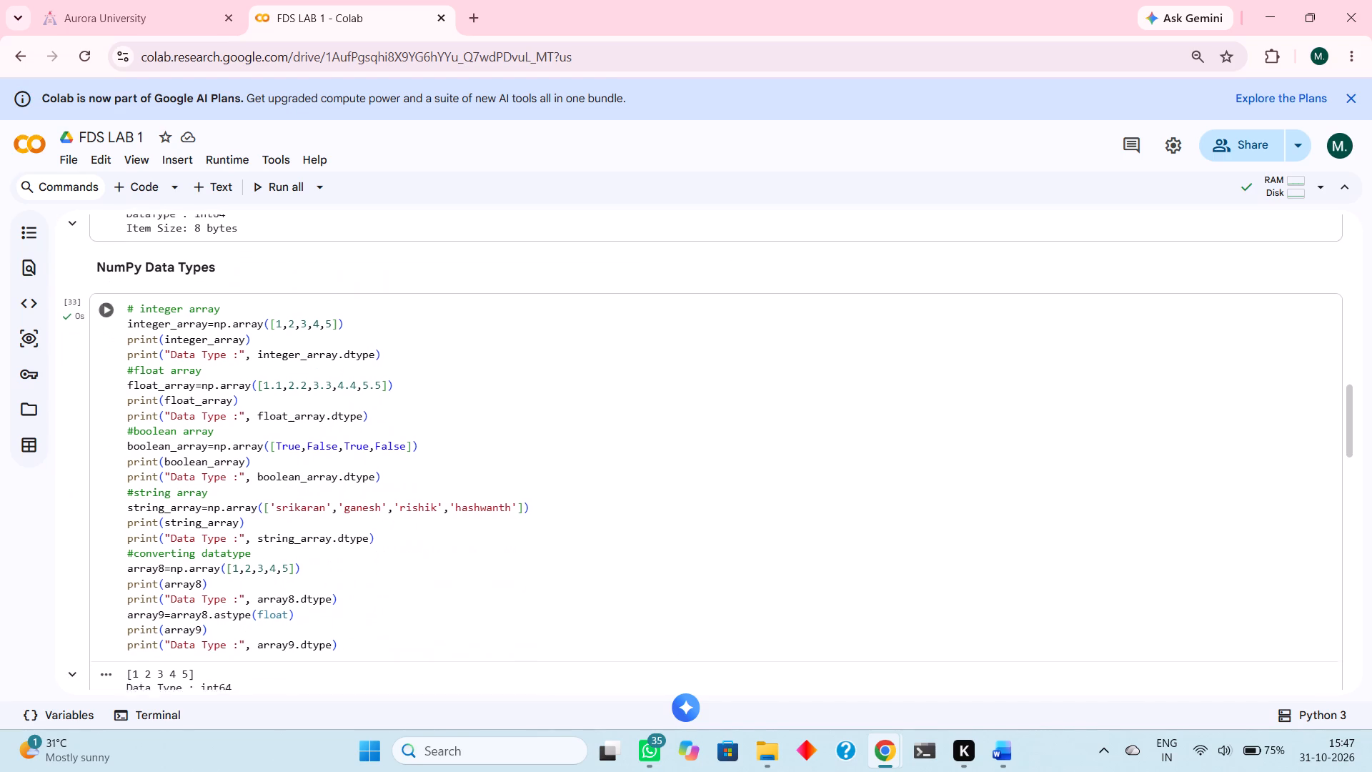
{"action": "scroll", "coordinate": [425, 312], "scroll_direction": "down", "scroll_amount": 1}
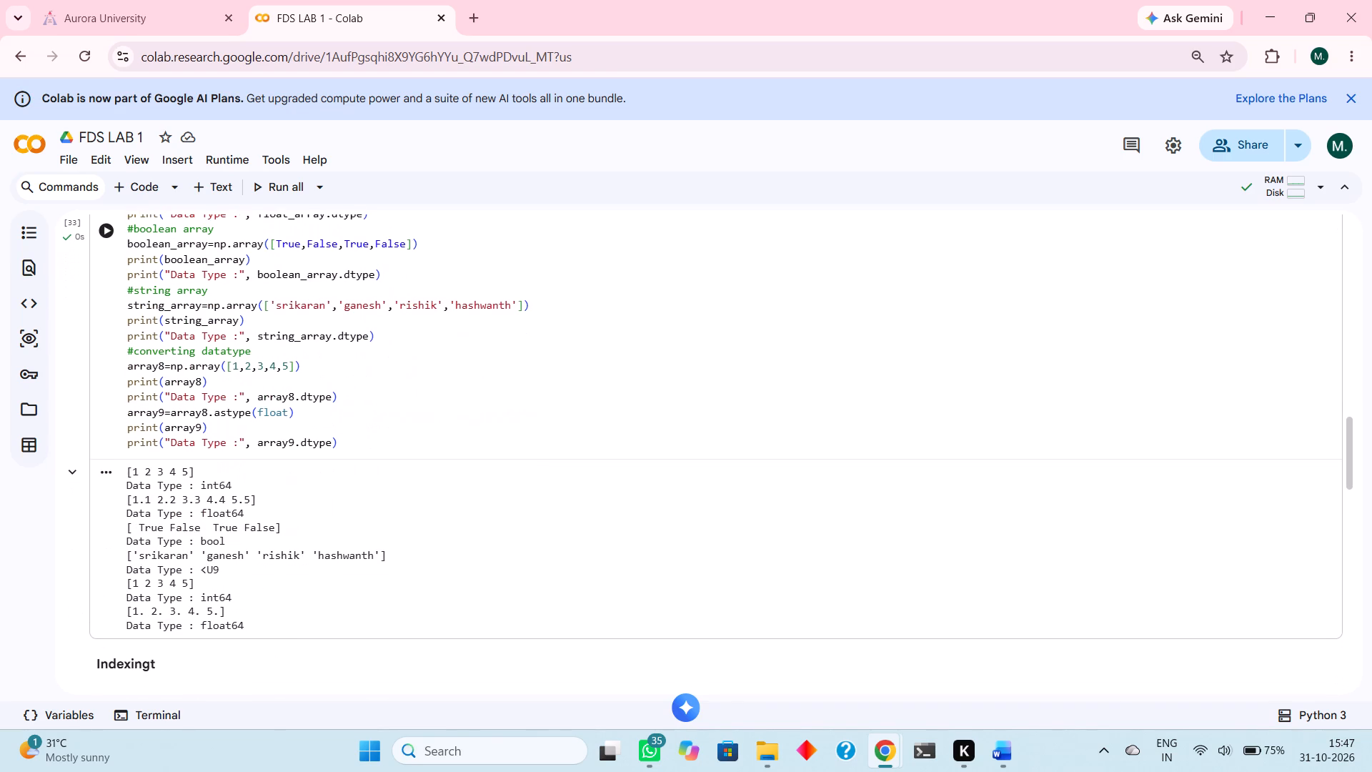
{"action": "scroll", "coordinate": [425, 312], "scroll_direction": "up", "scroll_amount": 7}
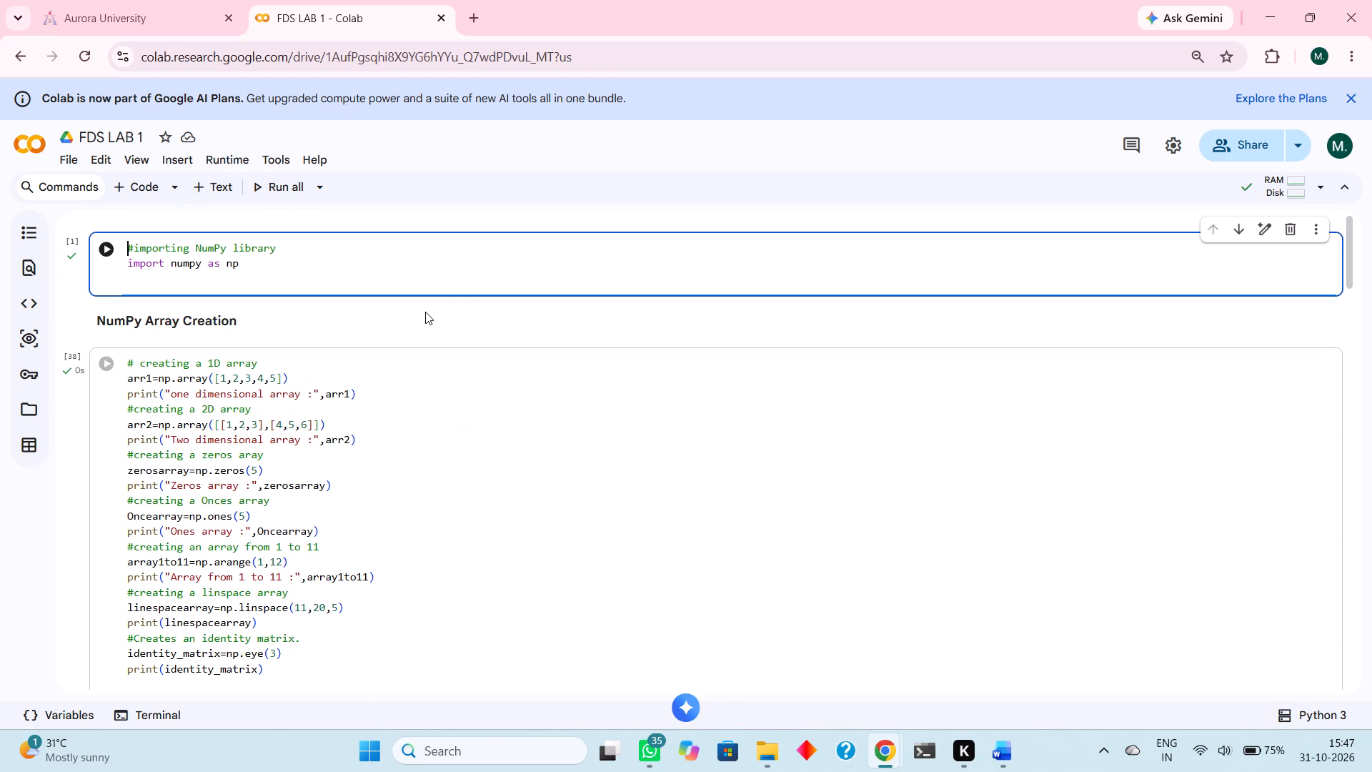
{"action": "scroll", "coordinate": [425, 312], "scroll_direction": "up", "scroll_amount": 8}
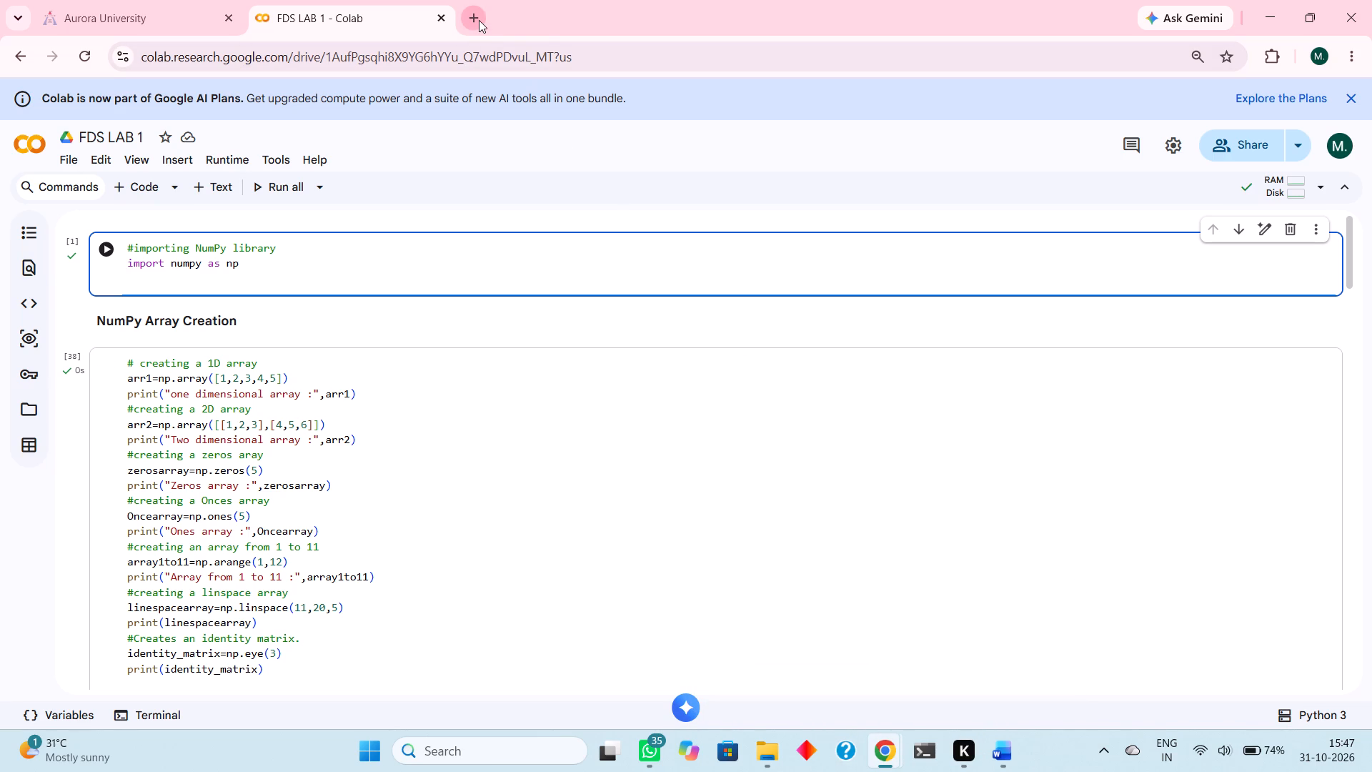
Switch to File Explorer and check the report files in the 2ND YEAR TERM2 folder.
{"action": "left_click", "coordinate": [780, 749]}
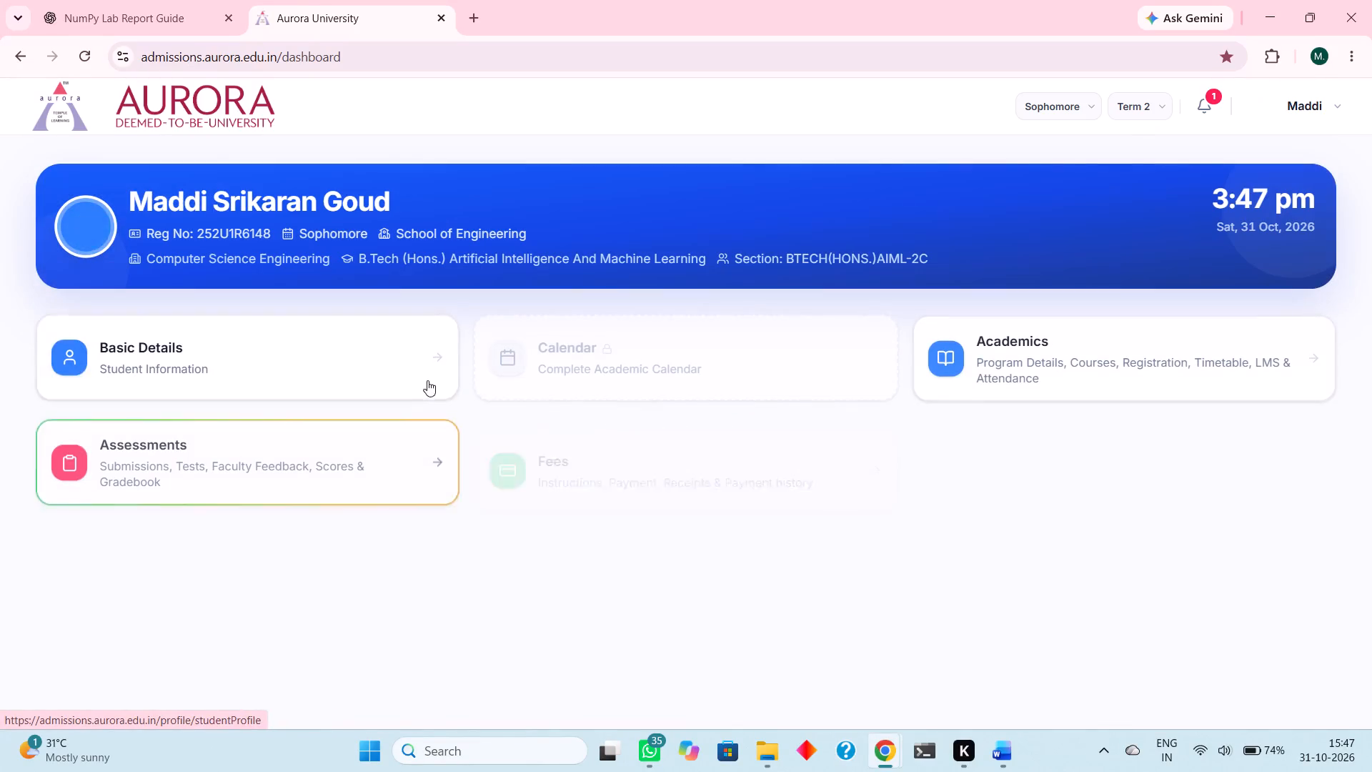
{"action": "left_click", "coordinate": [337, 432]}
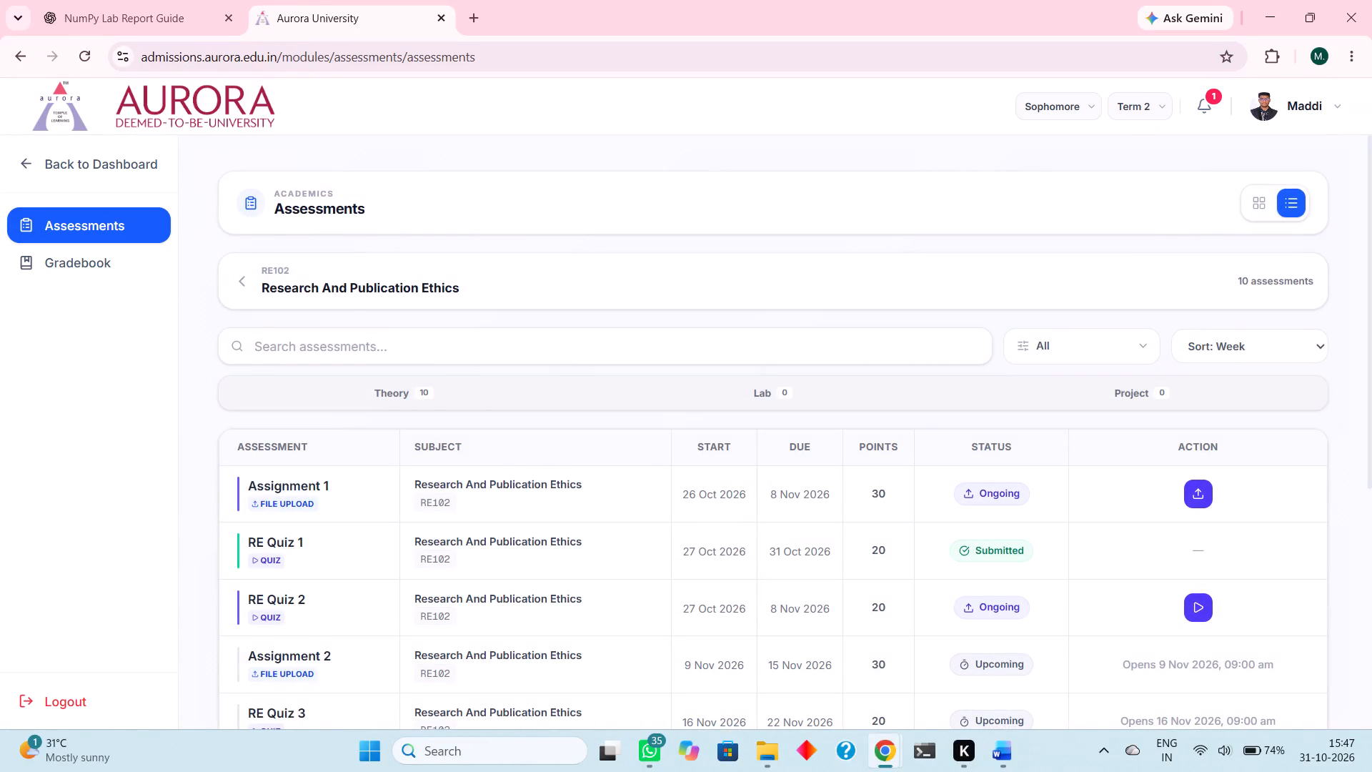
{"action": "left_click", "coordinate": [336, 291]}
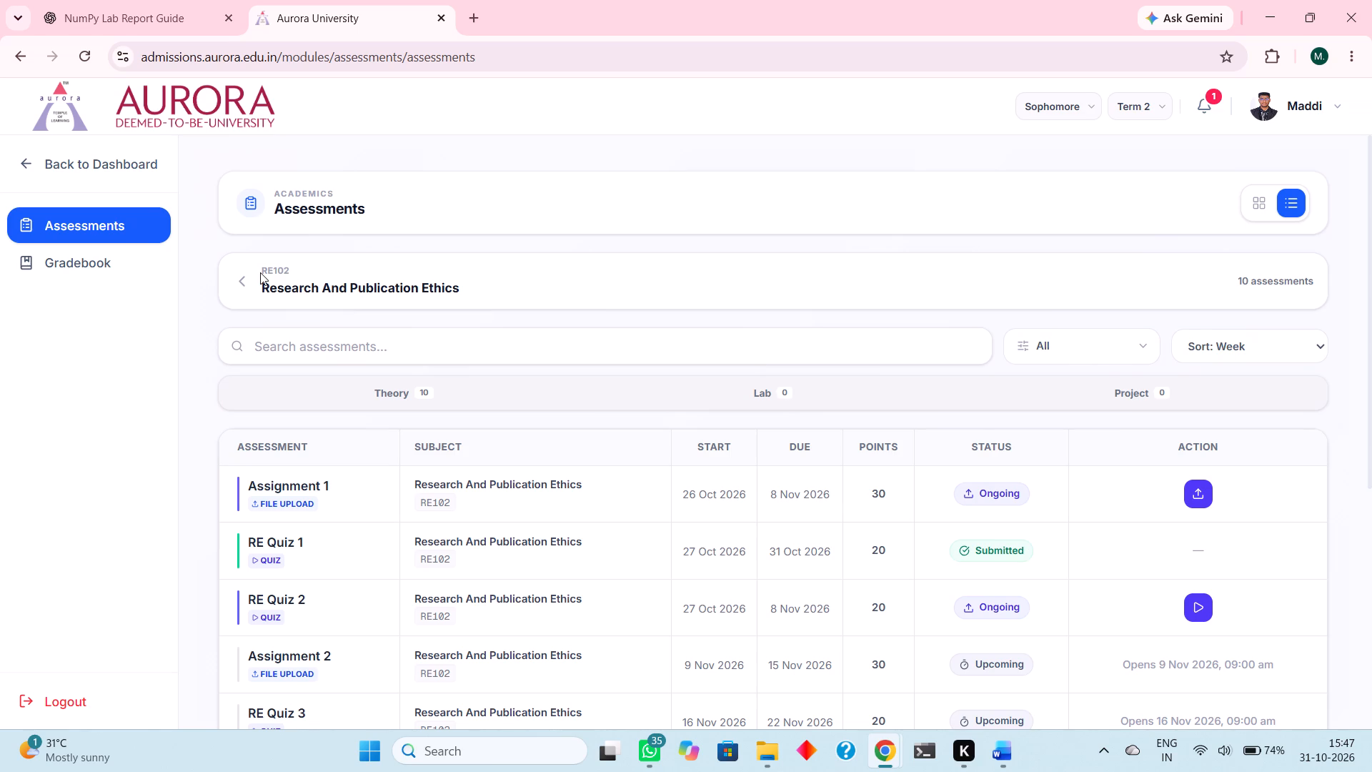
{"action": "left_click", "coordinate": [250, 275]}
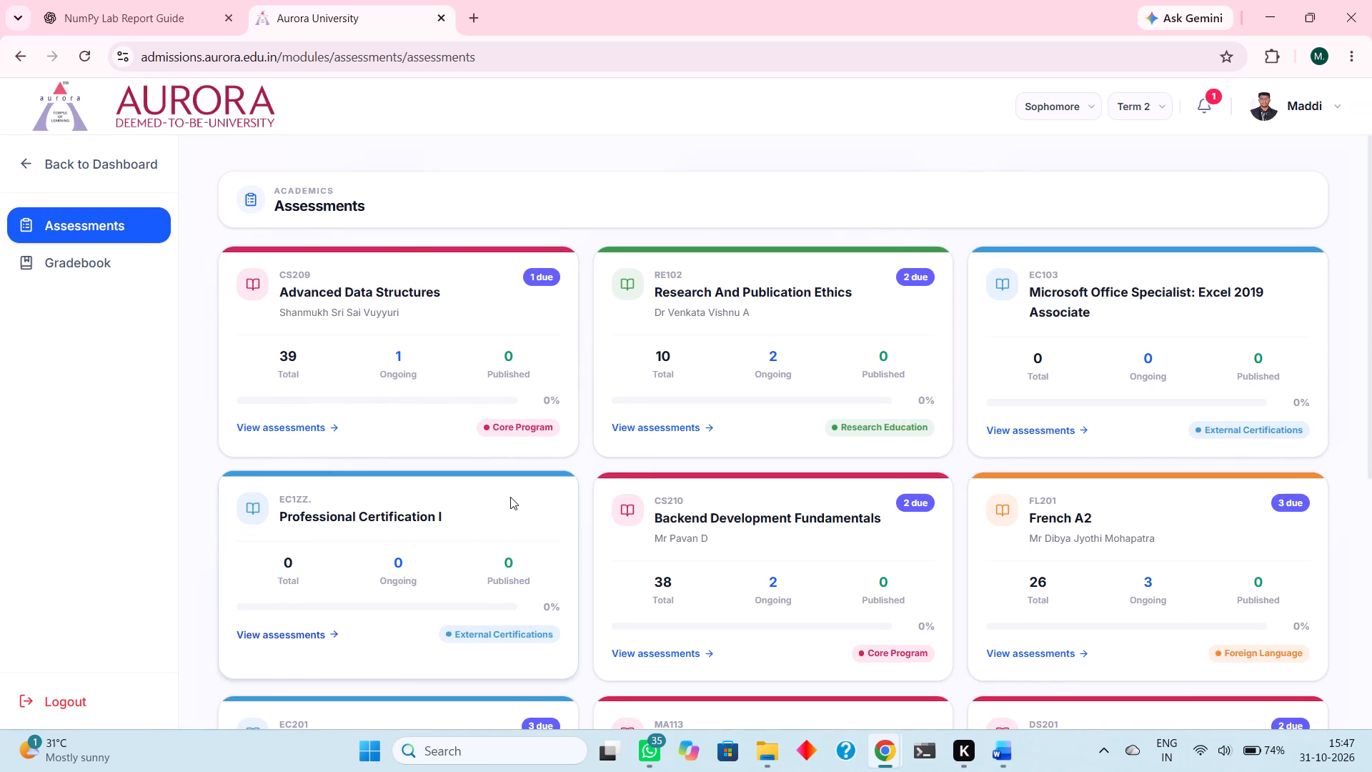
{"action": "scroll", "coordinate": [510, 497], "scroll_direction": "down", "scroll_amount": 2}
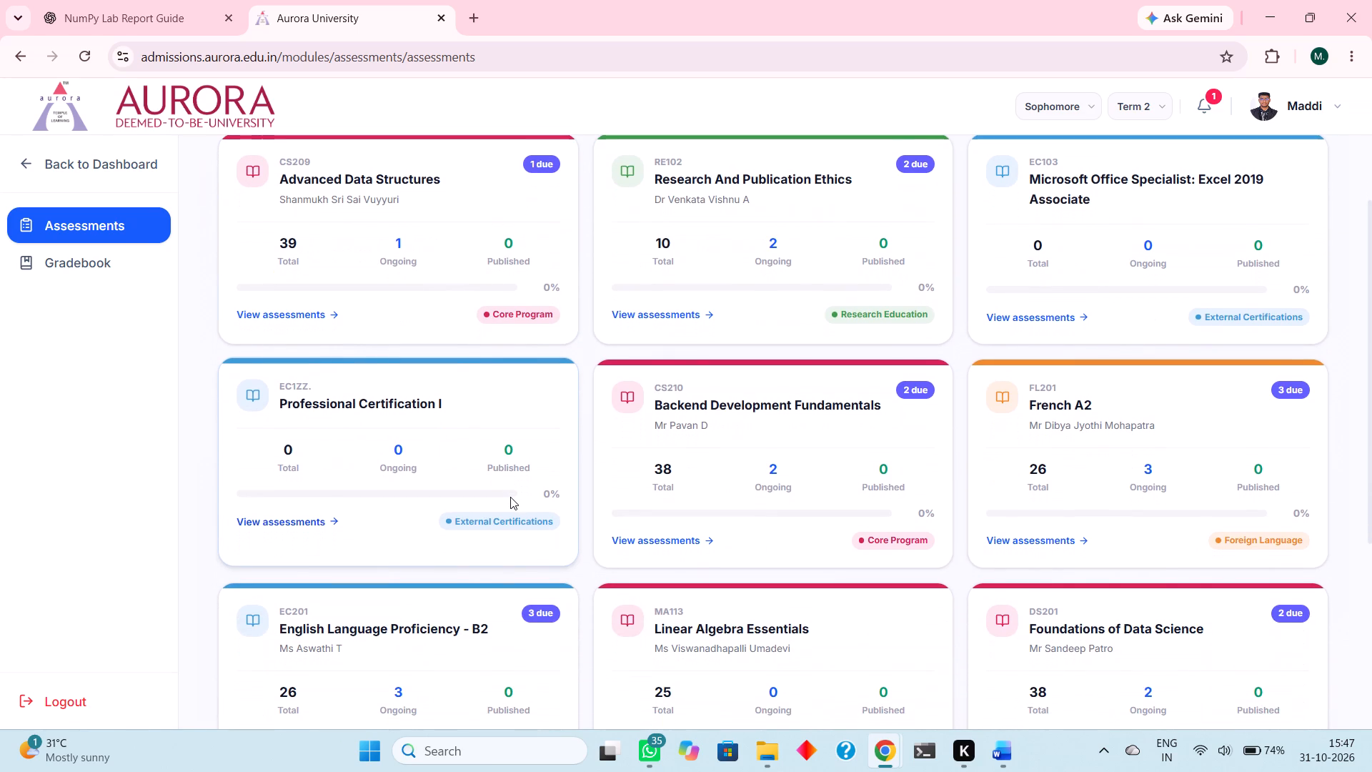
{"action": "scroll", "coordinate": [510, 497], "scroll_direction": "down", "scroll_amount": 3}
{"action": "left_click", "coordinate": [1139, 583]}
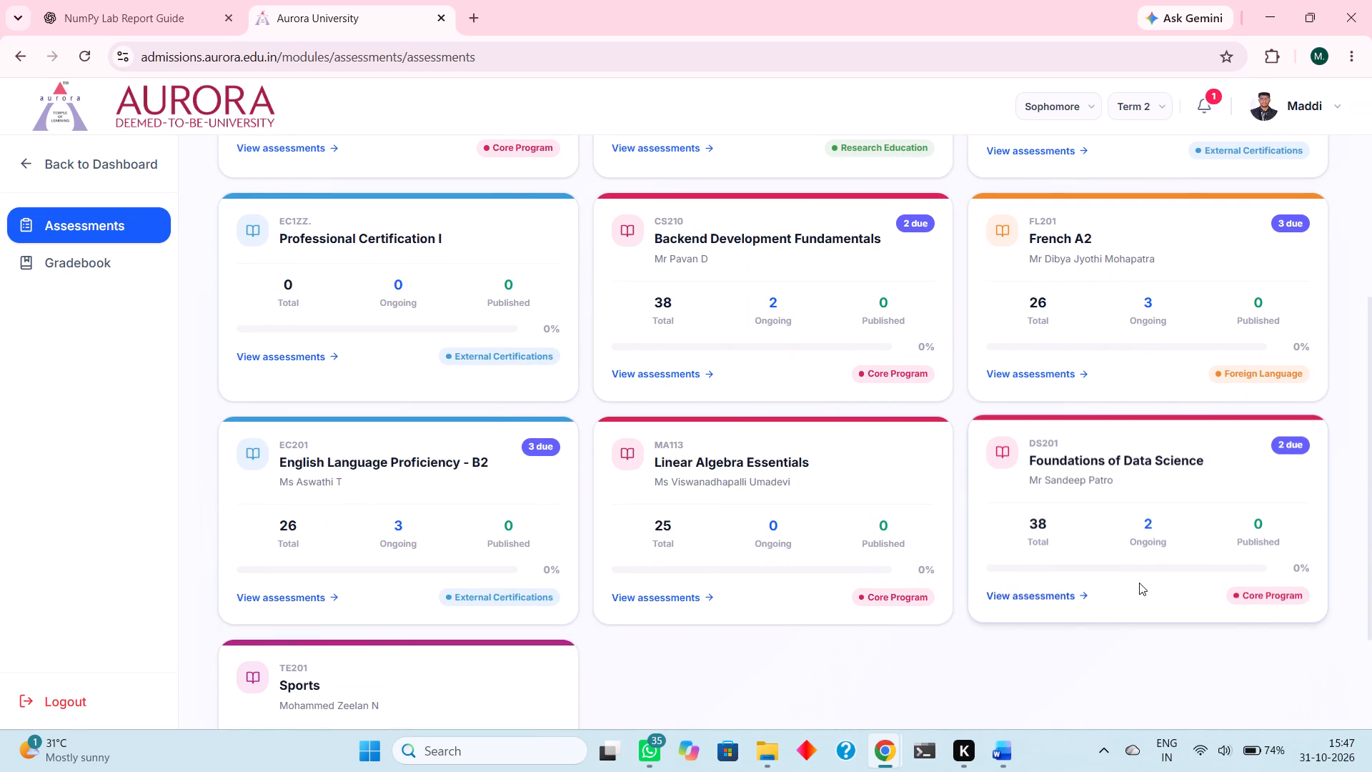
{"action": "scroll", "coordinate": [912, 469], "scroll_direction": "up", "scroll_amount": 1}
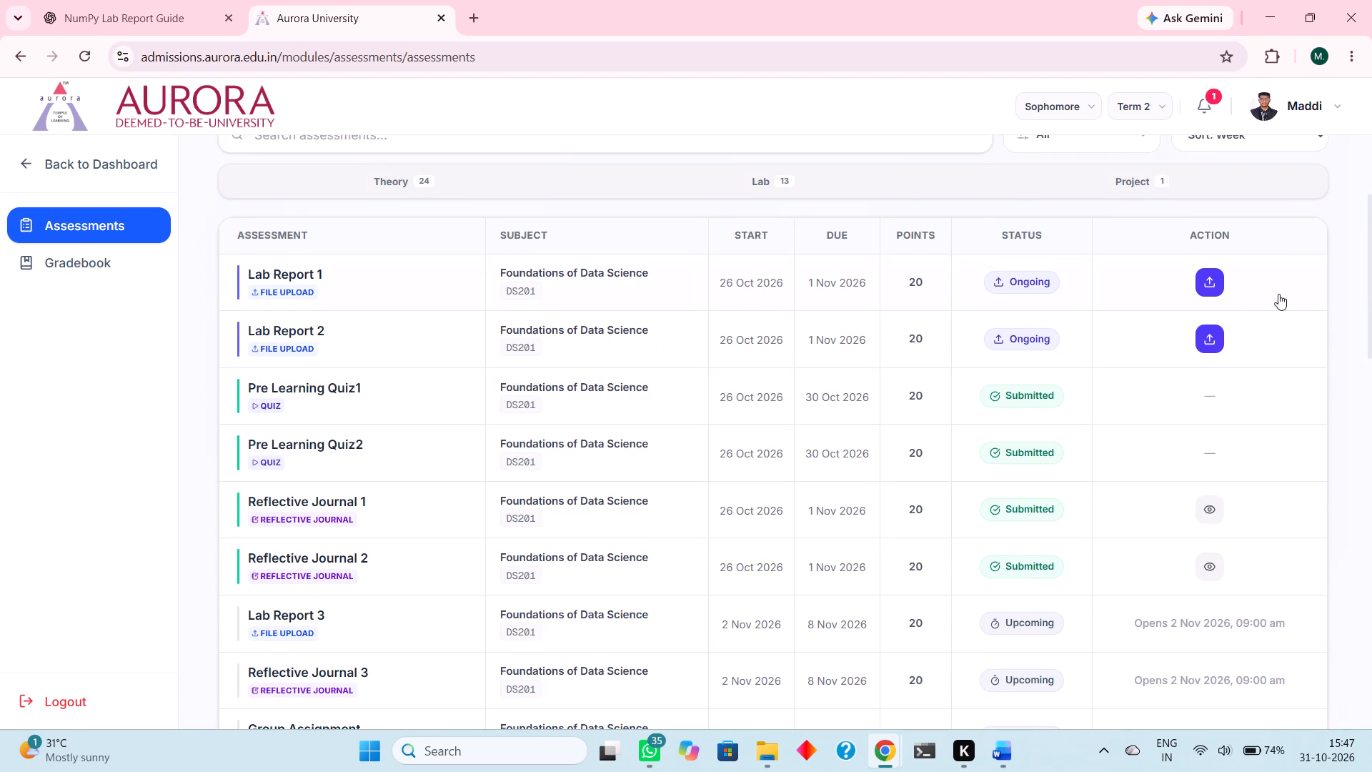
Upload the fds lab report 1 PDF from the 2ND YEAR TERM2 folder as the Lab Report 1 submission.
{"action": "left_click", "coordinate": [1213, 285]}
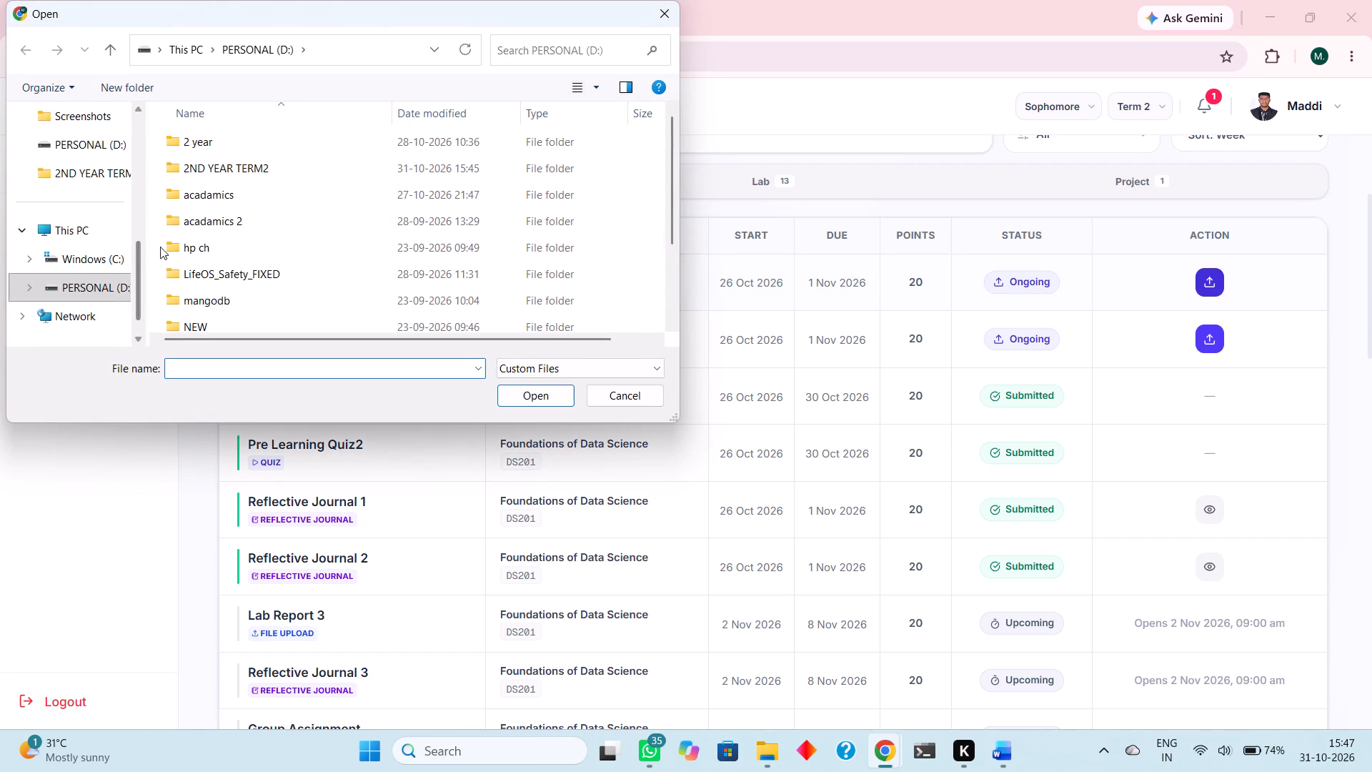
{"action": "double_click", "coordinate": [264, 177]}
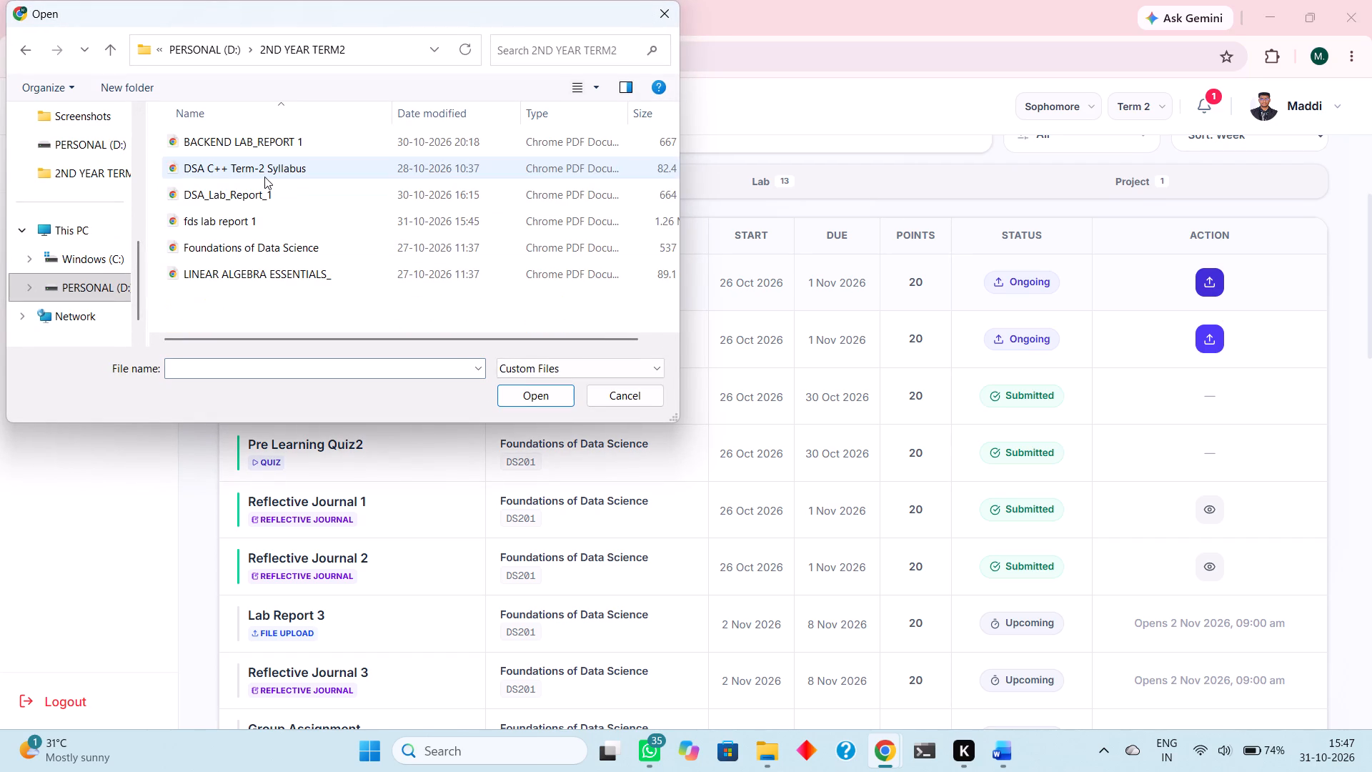
{"action": "double_click", "coordinate": [257, 221]}
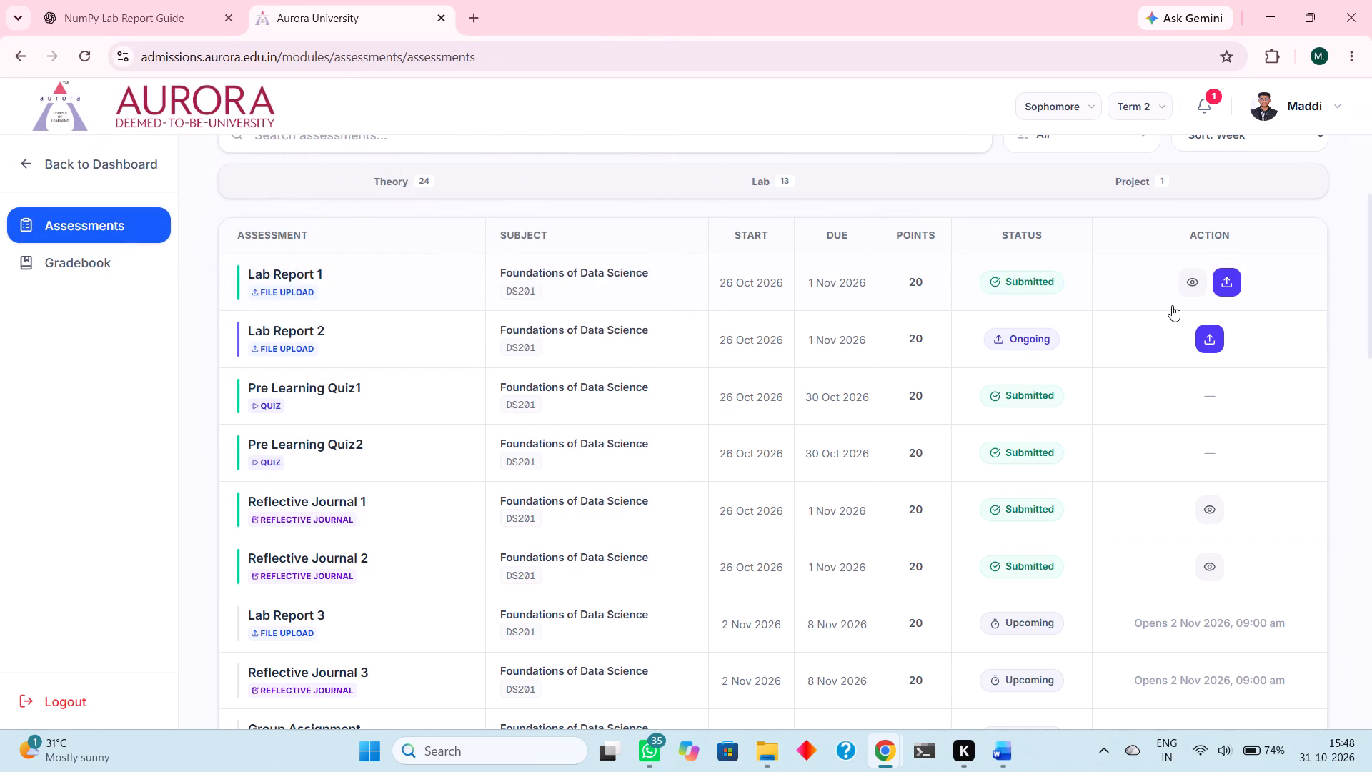
View the submitted Lab Report 1 PDF through to the Google colab link on its last page, and close it.
{"action": "left_click", "coordinate": [1188, 290]}
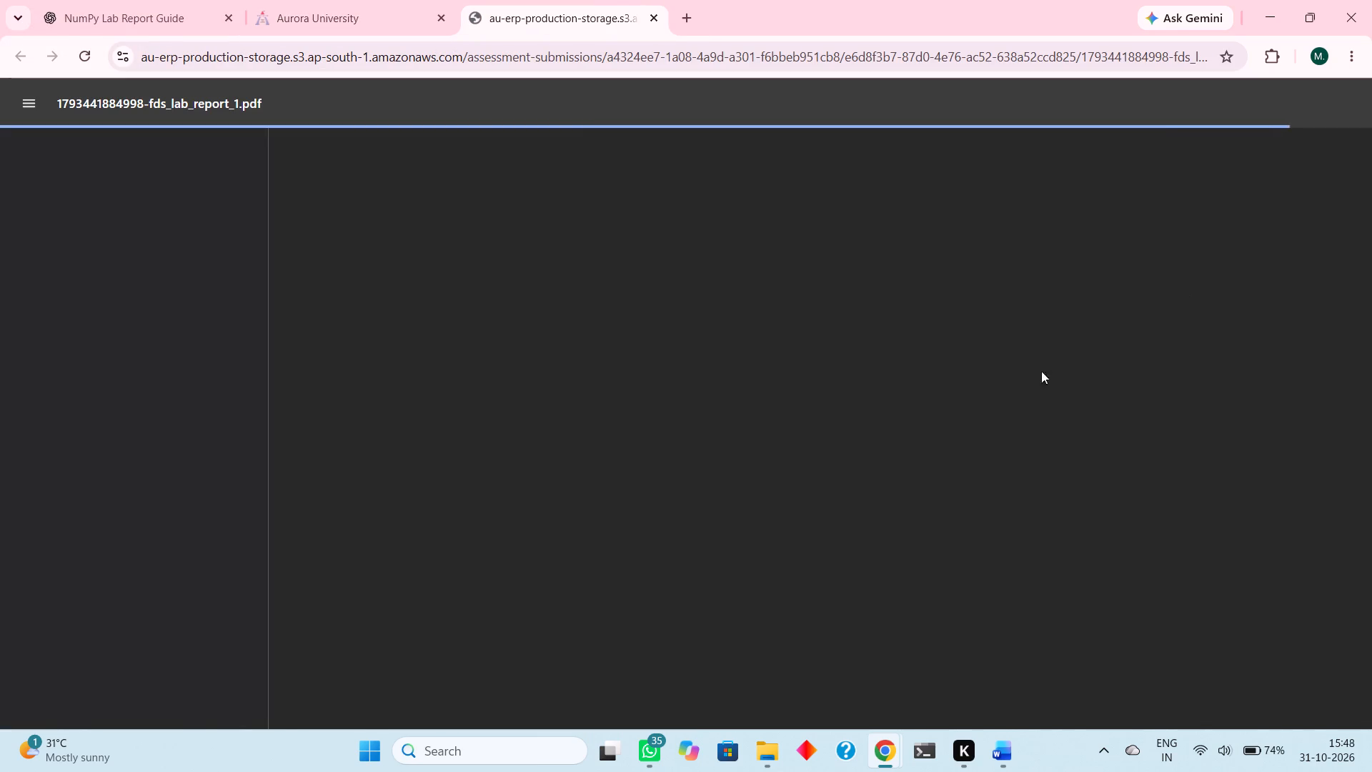
{"action": "scroll", "coordinate": [1018, 387], "scroll_direction": "down", "scroll_amount": 2}
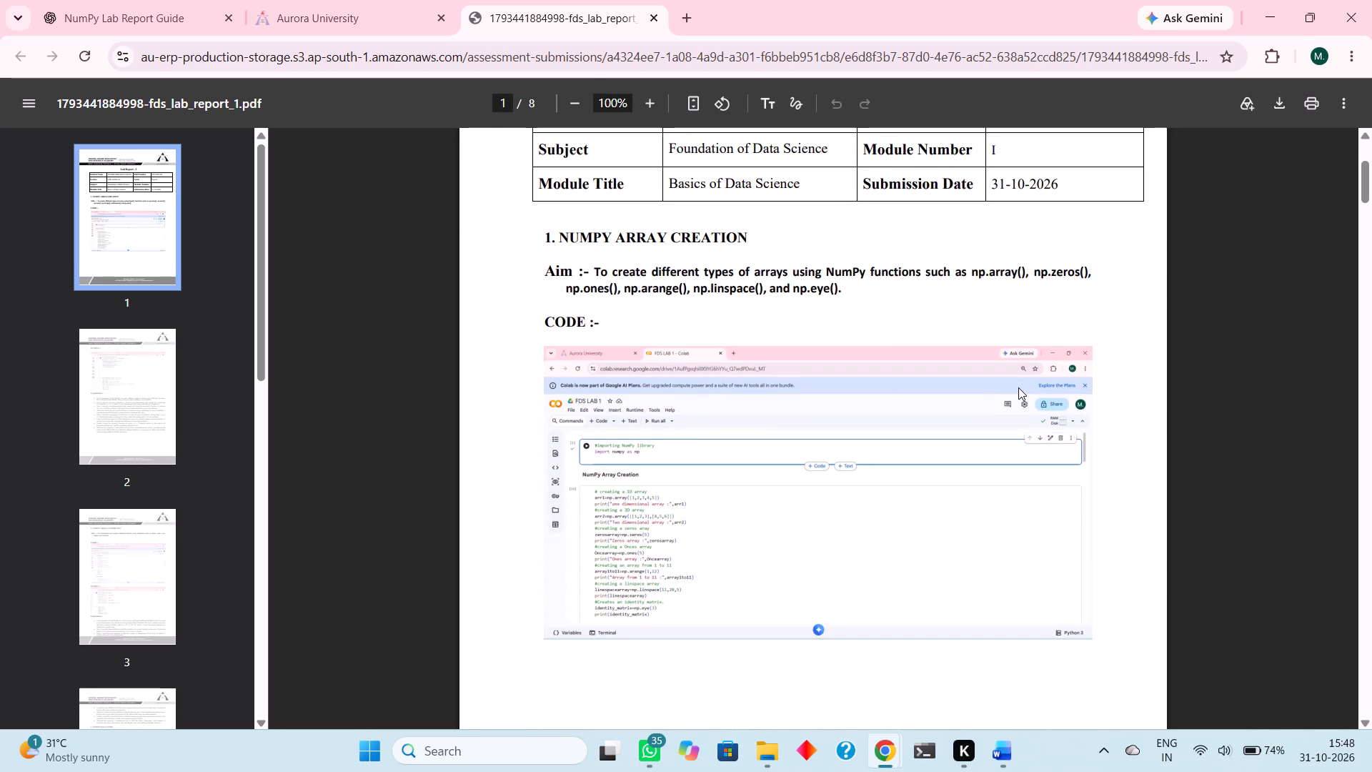
{"action": "scroll", "coordinate": [1018, 387], "scroll_direction": "down", "scroll_amount": 3}
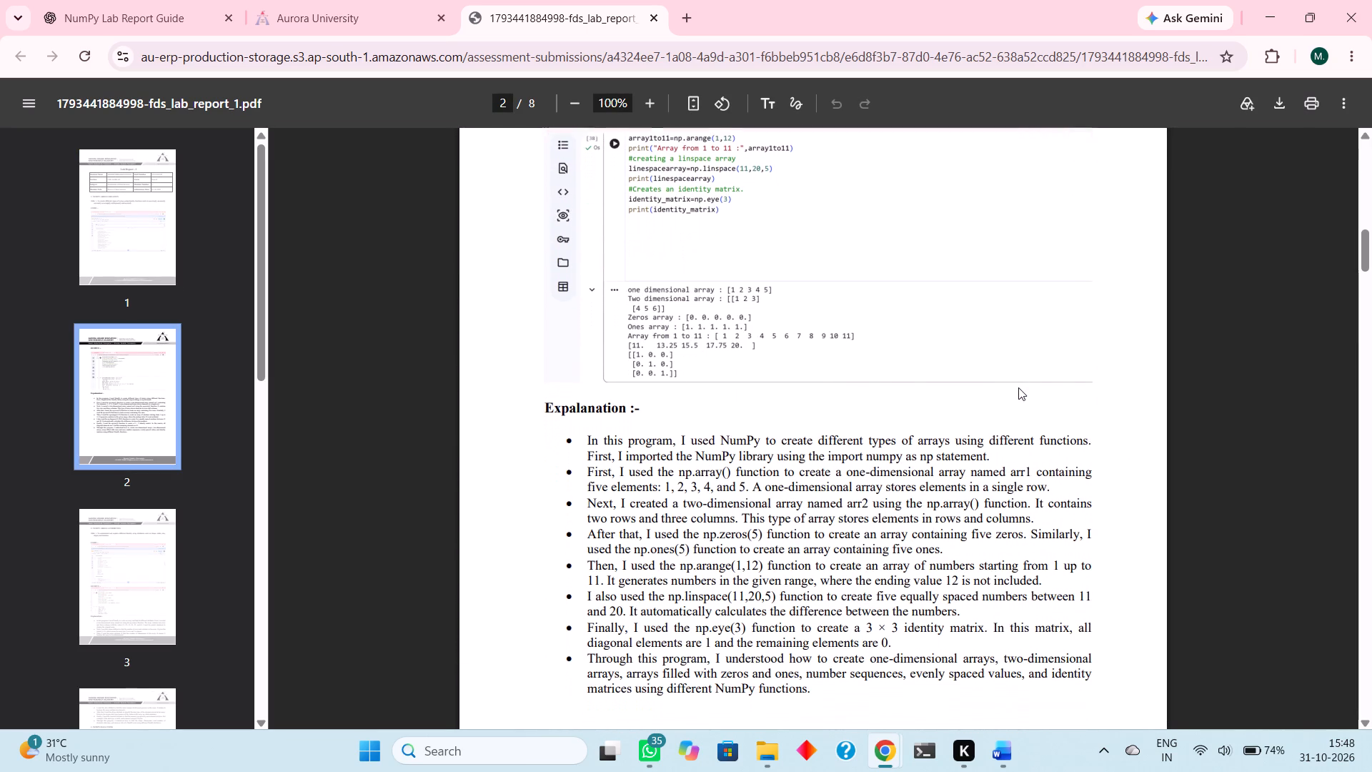
{"action": "scroll", "coordinate": [1018, 387], "scroll_direction": "down", "scroll_amount": 10}
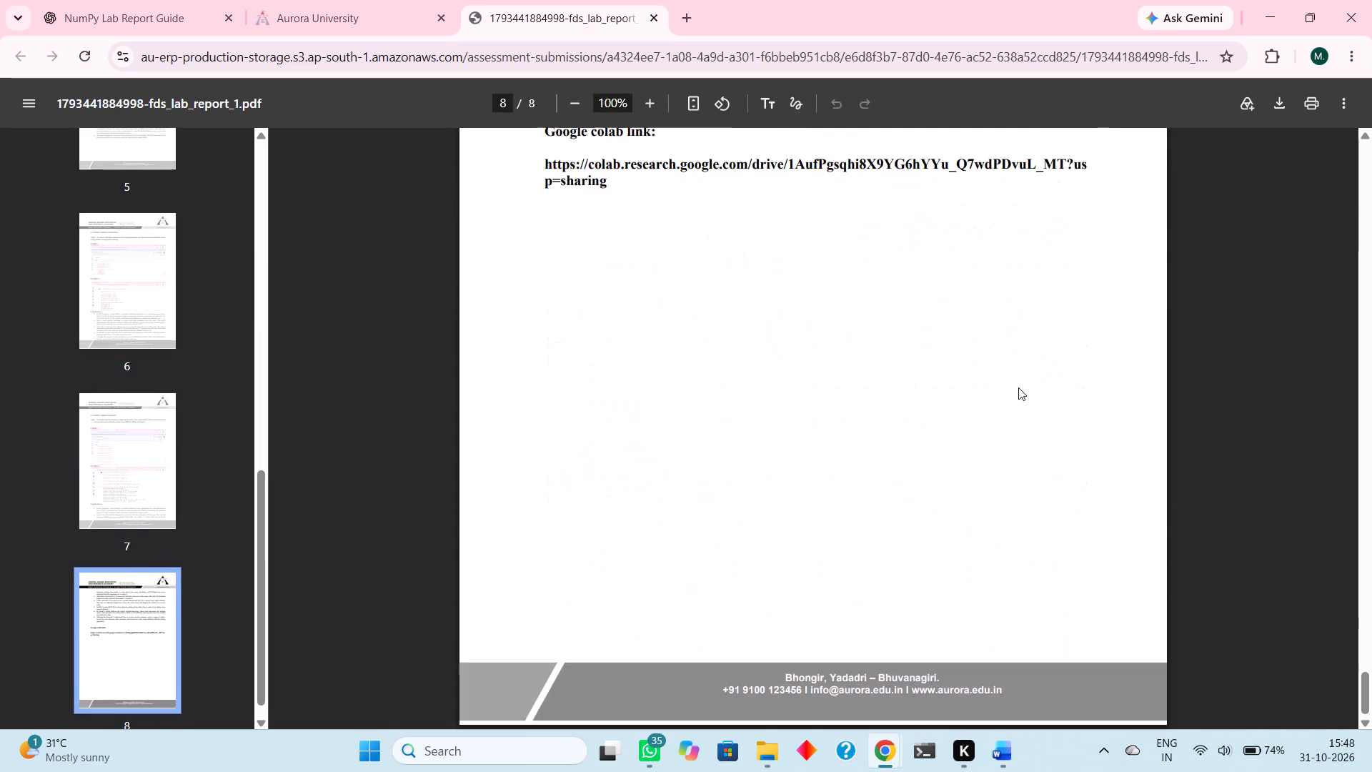
{"action": "scroll", "coordinate": [1018, 387], "scroll_direction": "up", "scroll_amount": 3}
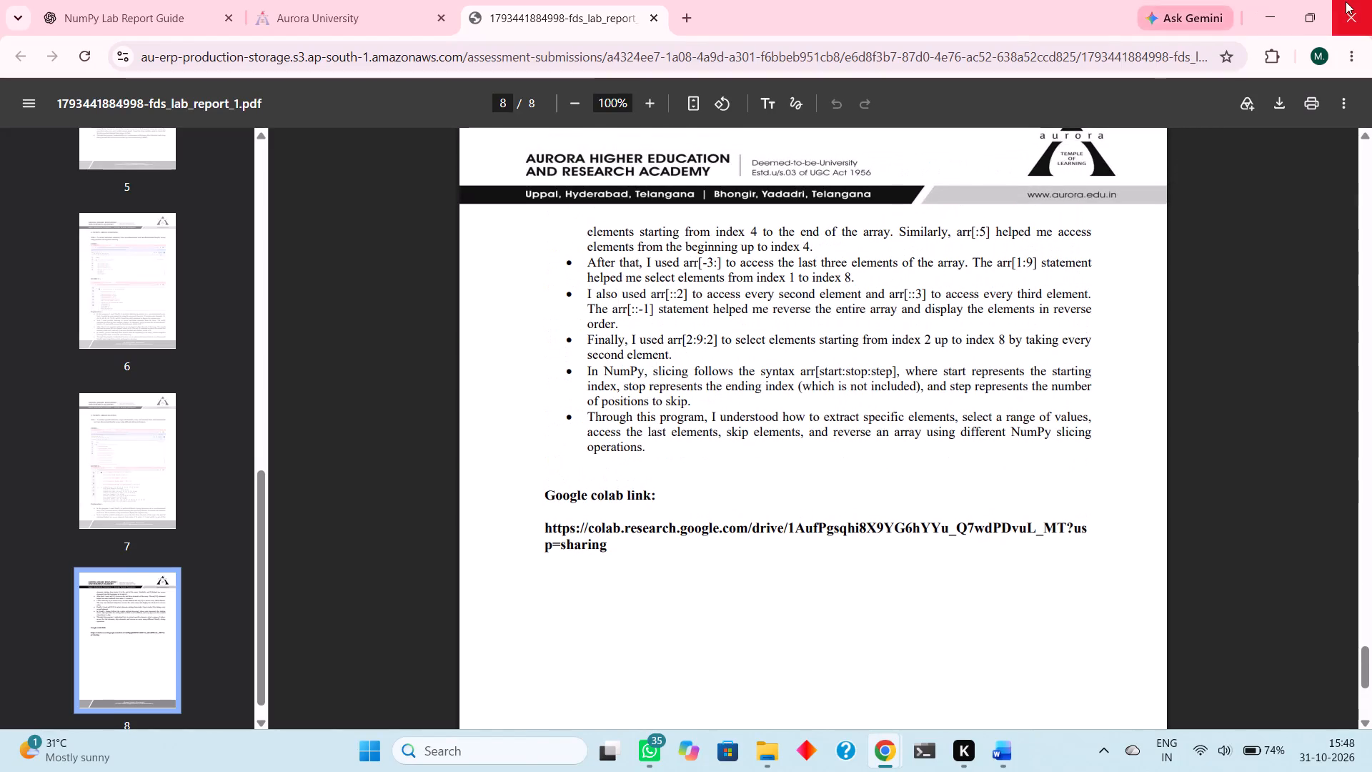
{"action": "left_click", "coordinate": [657, 17]}
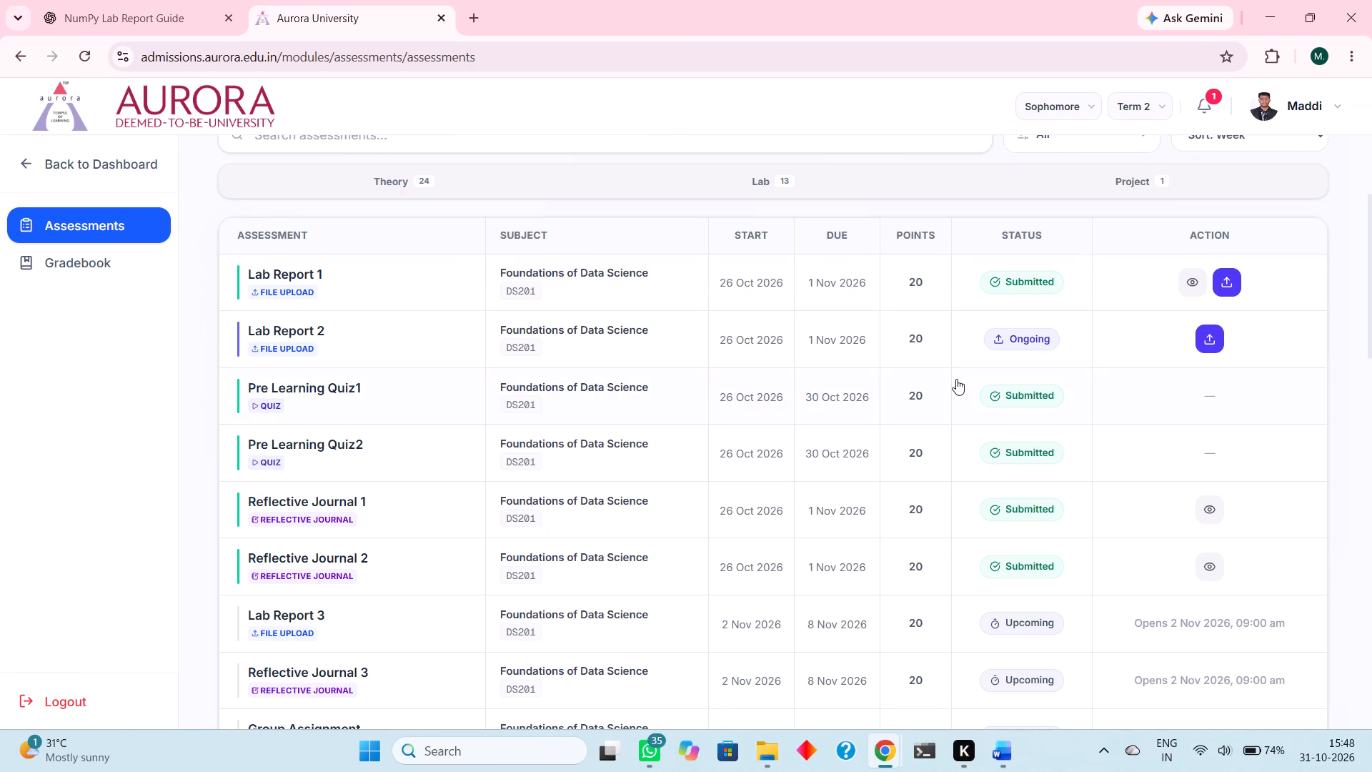
Return to the portal's course overview and open the Backend Development Fundamentals assessments.
{"action": "scroll", "coordinate": [956, 379], "scroll_direction": "up", "scroll_amount": 4}
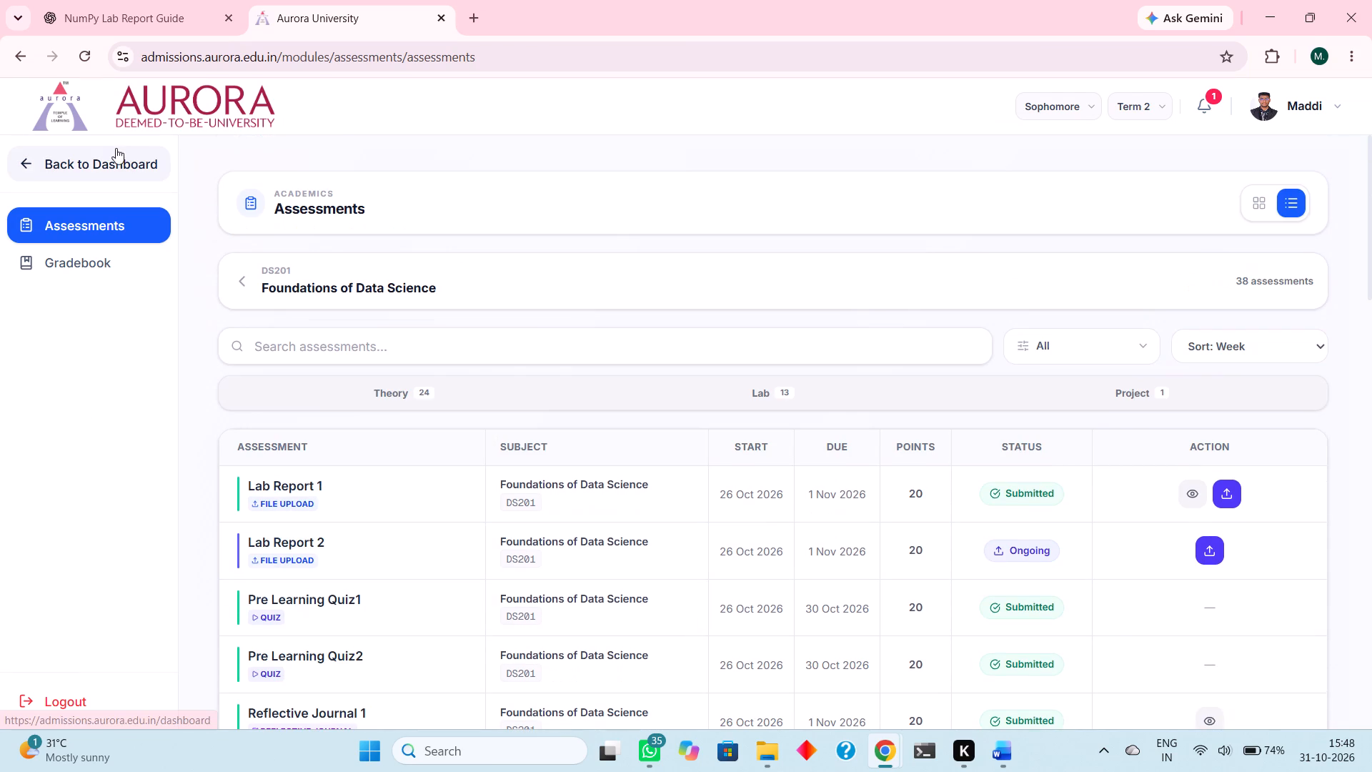
{"action": "left_click", "coordinate": [116, 151]}
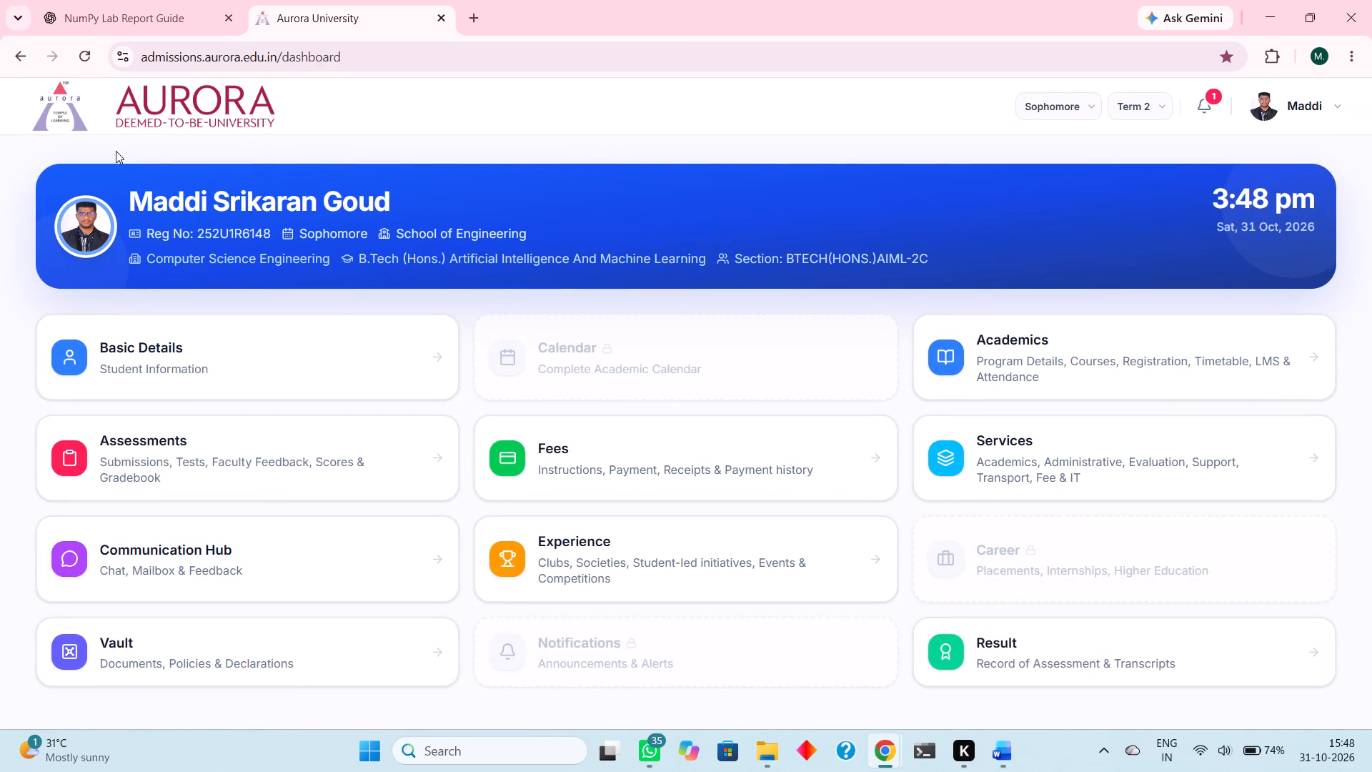
{"action": "left_click", "coordinate": [175, 491]}
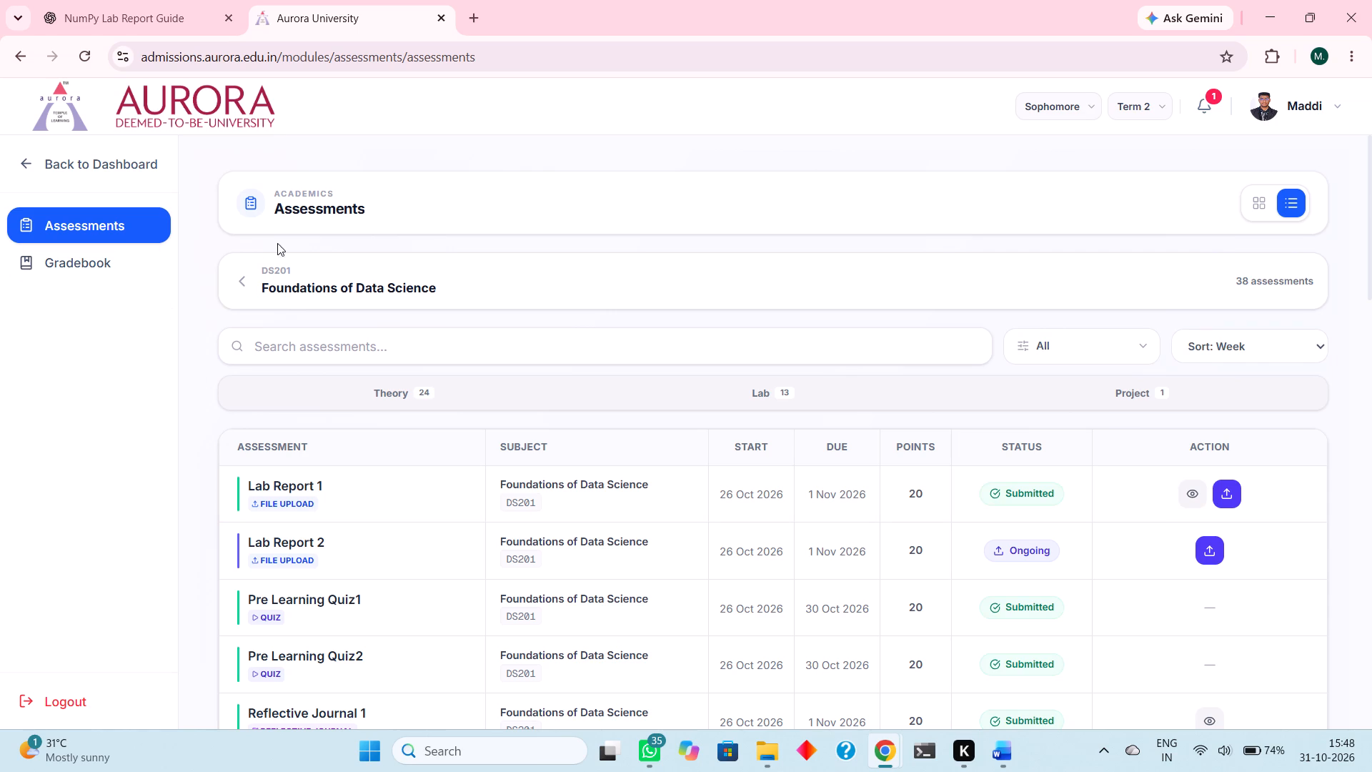
{"action": "left_click", "coordinate": [250, 274]}
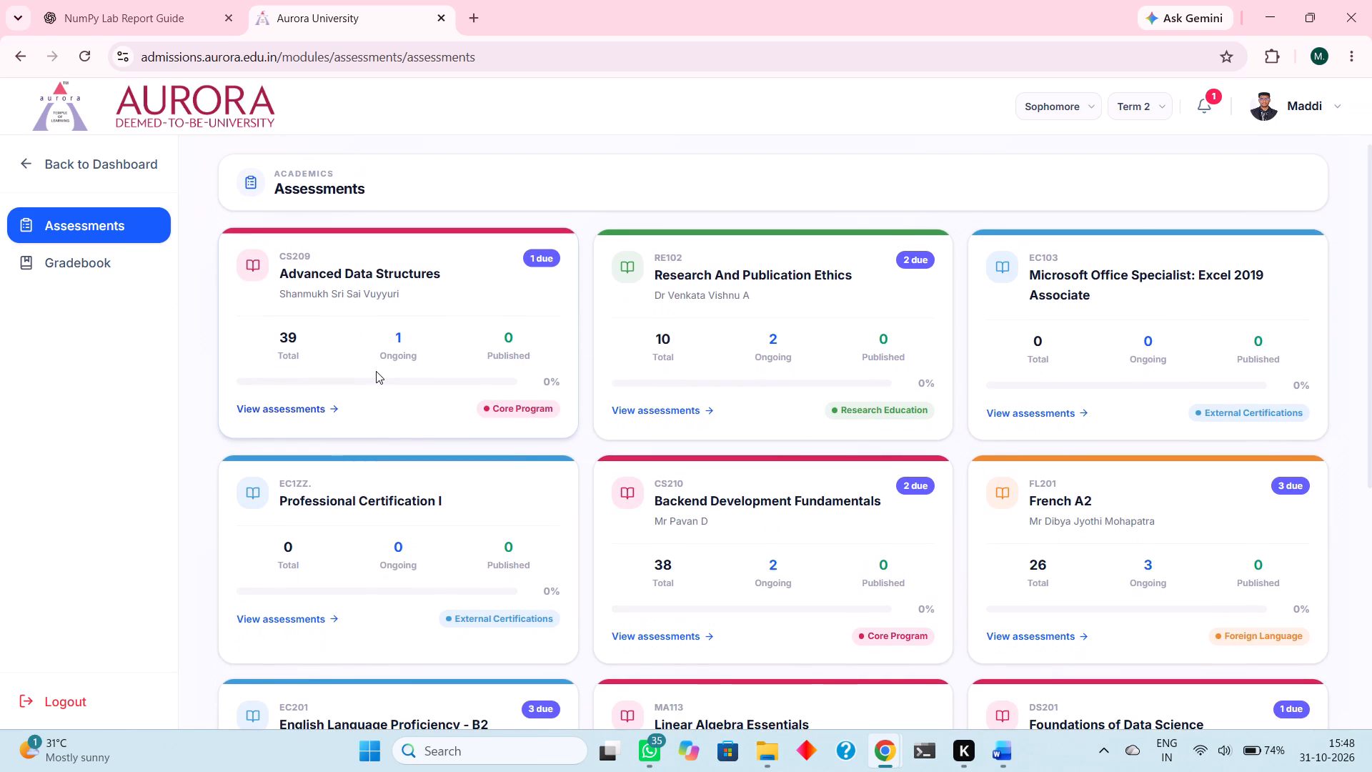
{"action": "scroll", "coordinate": [376, 371], "scroll_direction": "down", "scroll_amount": 1}
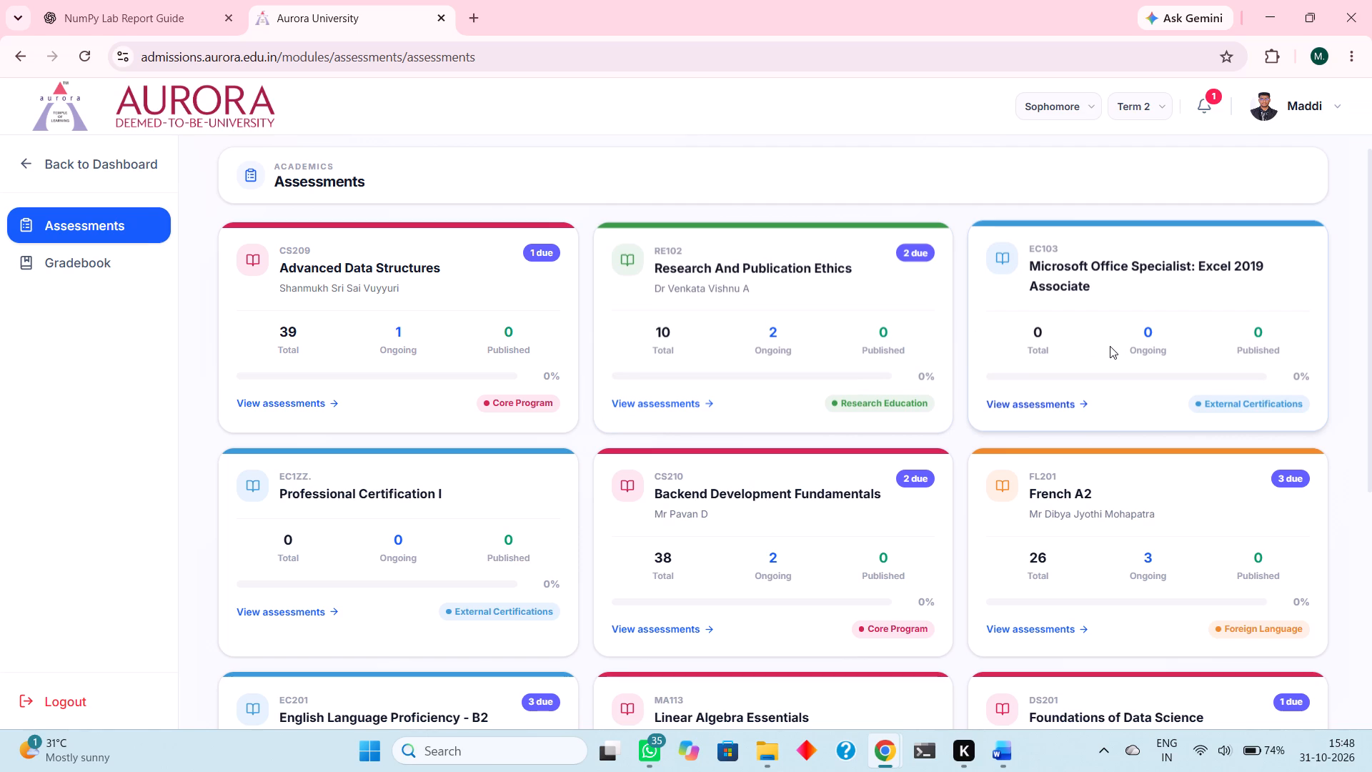
{"action": "scroll", "coordinate": [1110, 346], "scroll_direction": "down", "scroll_amount": 1}
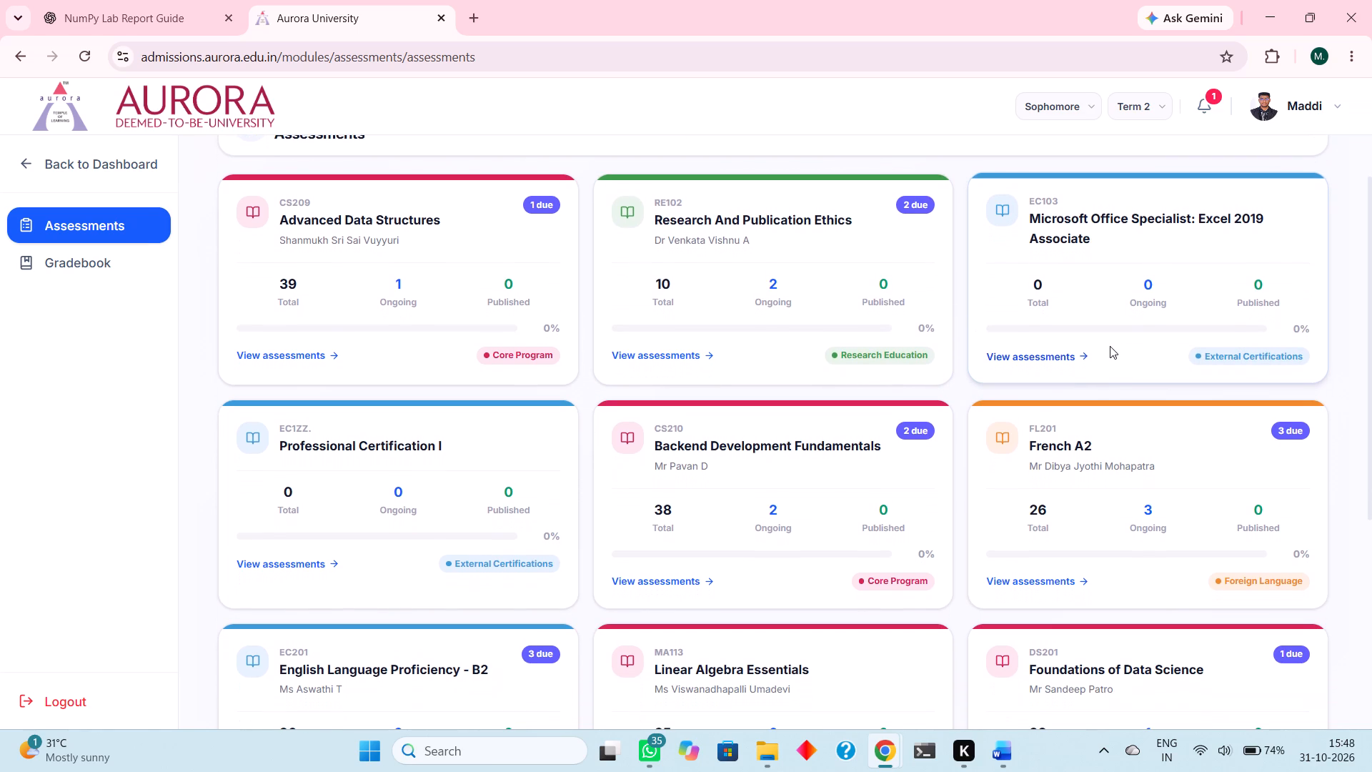
{"action": "scroll", "coordinate": [1109, 343], "scroll_direction": "down", "scroll_amount": 1}
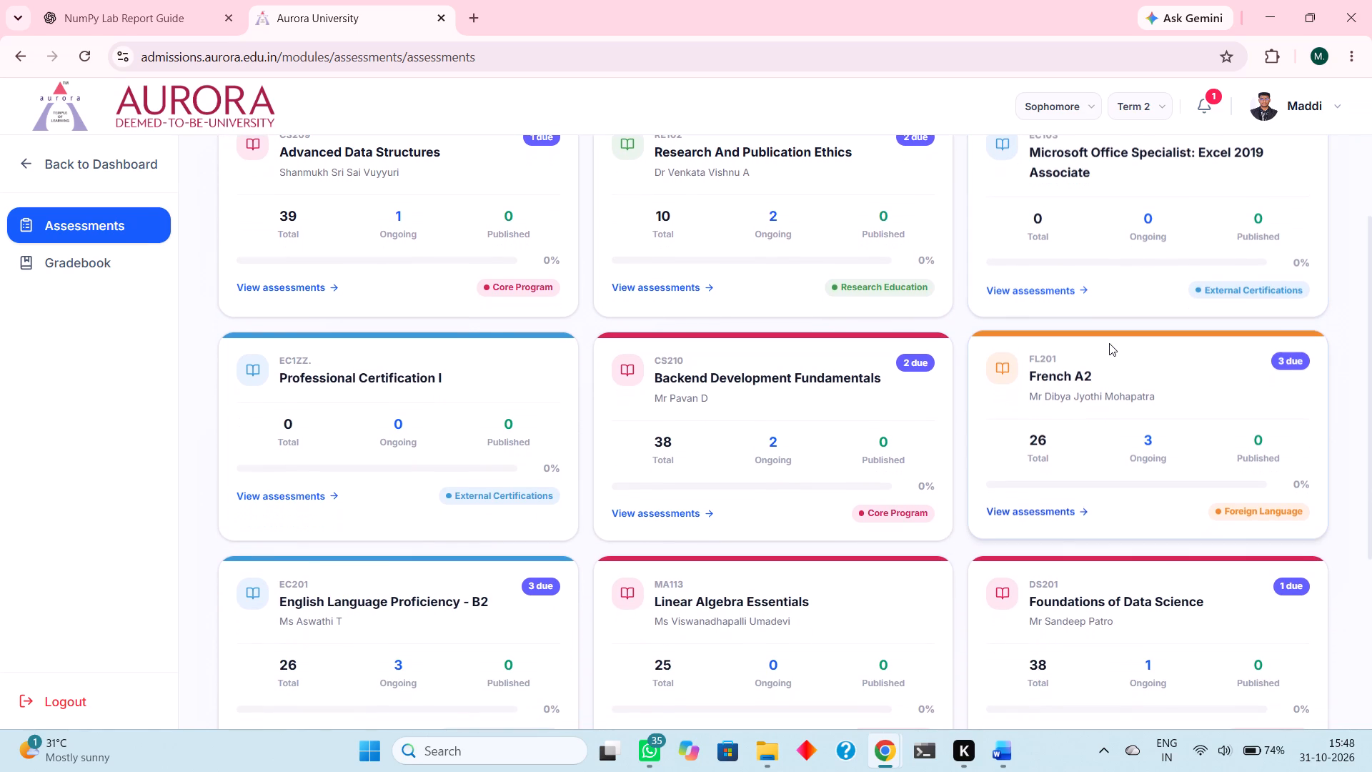
{"action": "scroll", "coordinate": [860, 401], "scroll_direction": "down", "scroll_amount": 1}
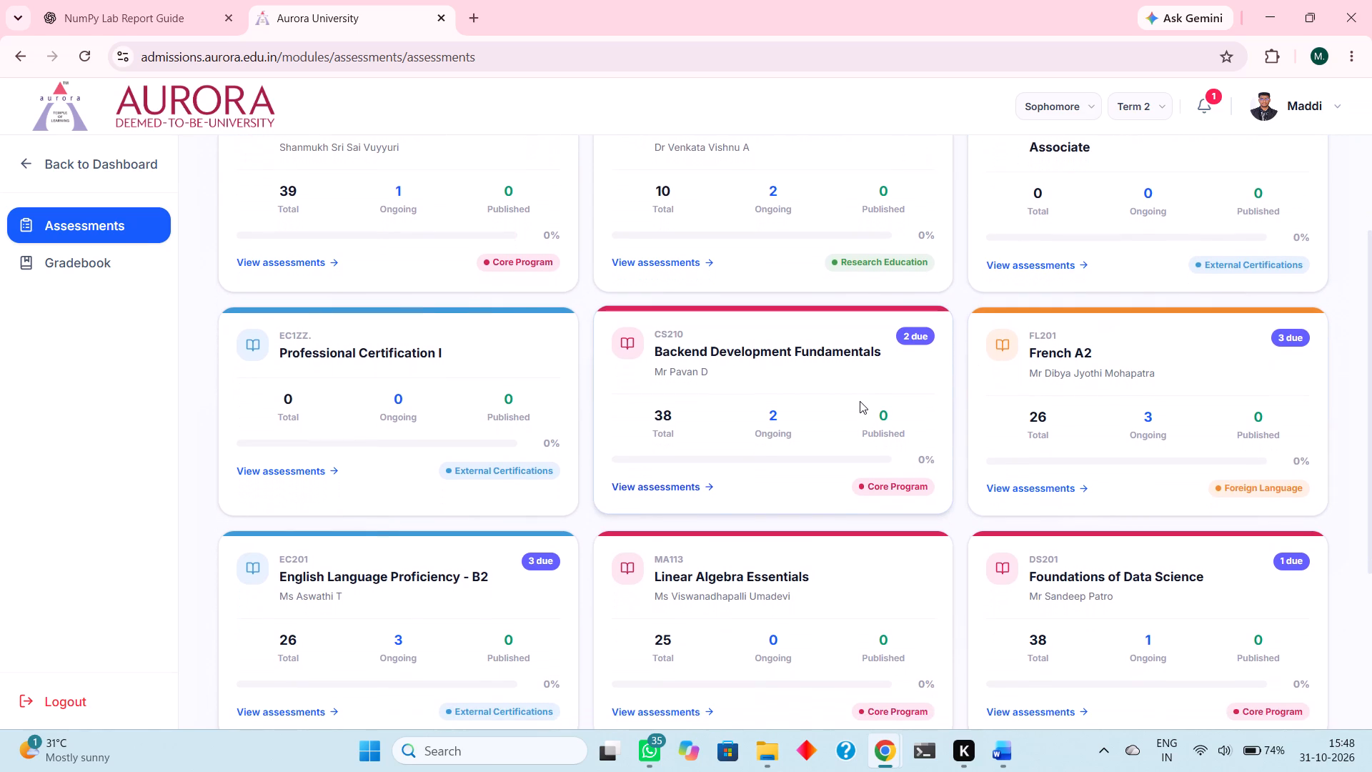
{"action": "left_click", "coordinate": [860, 401]}
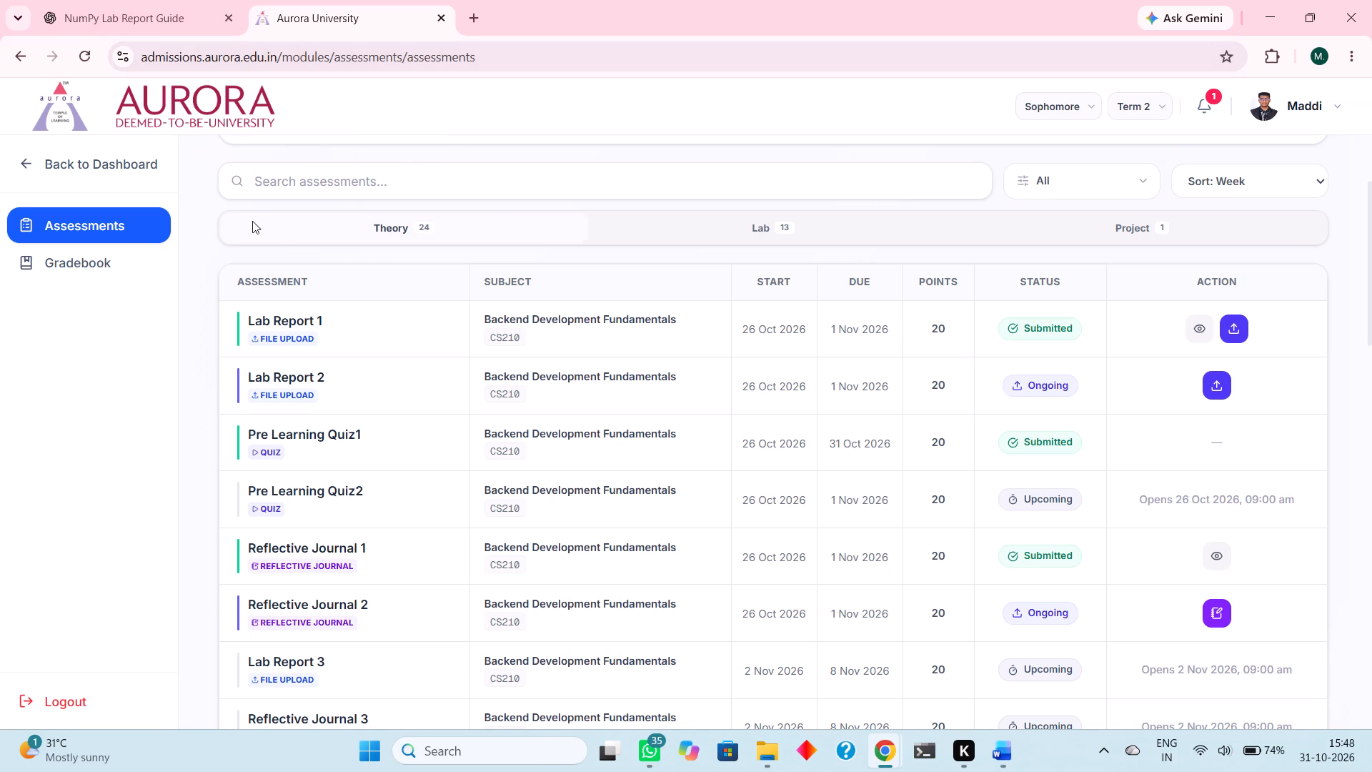
Examine the status and due dates of the Backend Development Fundamentals assessments, reopening the list from the dashboard.
{"action": "scroll", "coordinate": [418, 375], "scroll_direction": "right", "scroll_amount": 3}
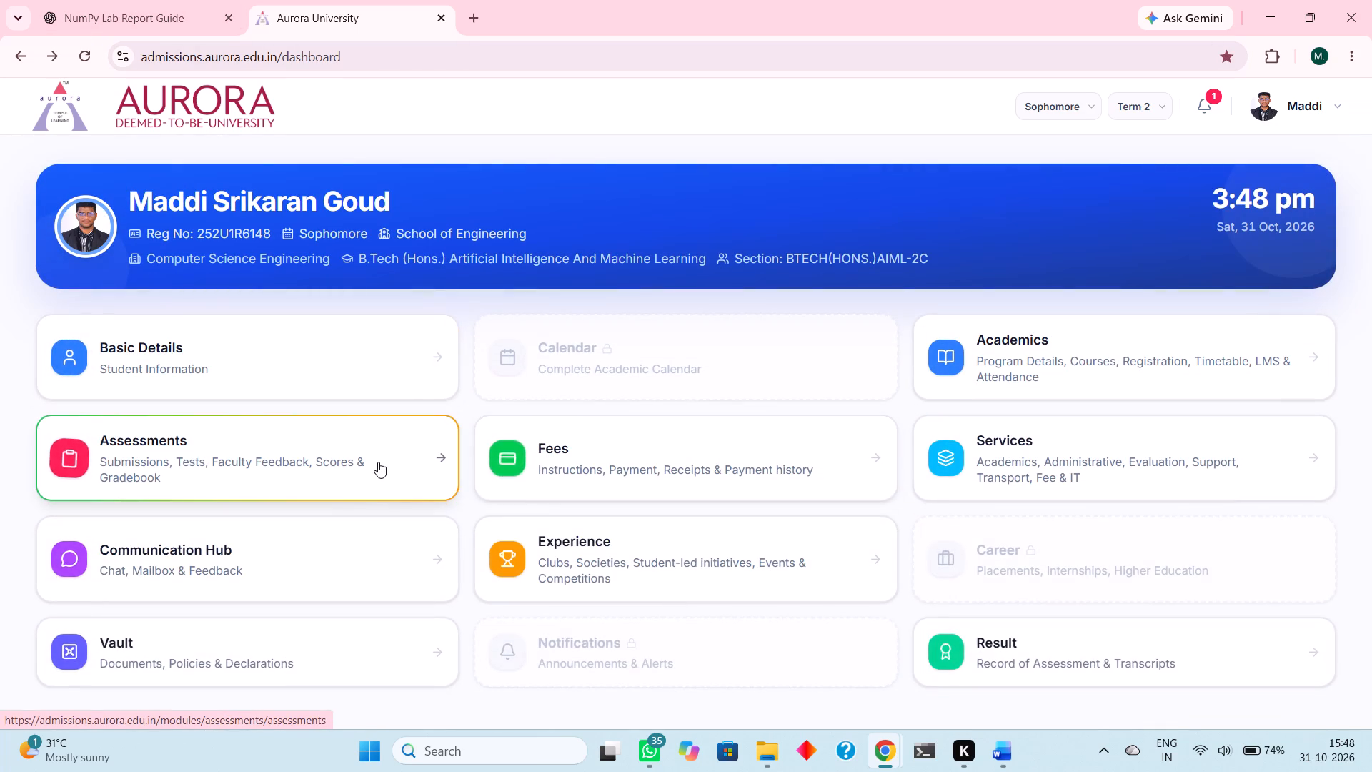
{"action": "left_click", "coordinate": [378, 462]}
{"action": "scroll", "coordinate": [590, 519], "scroll_direction": "down", "scroll_amount": 3}
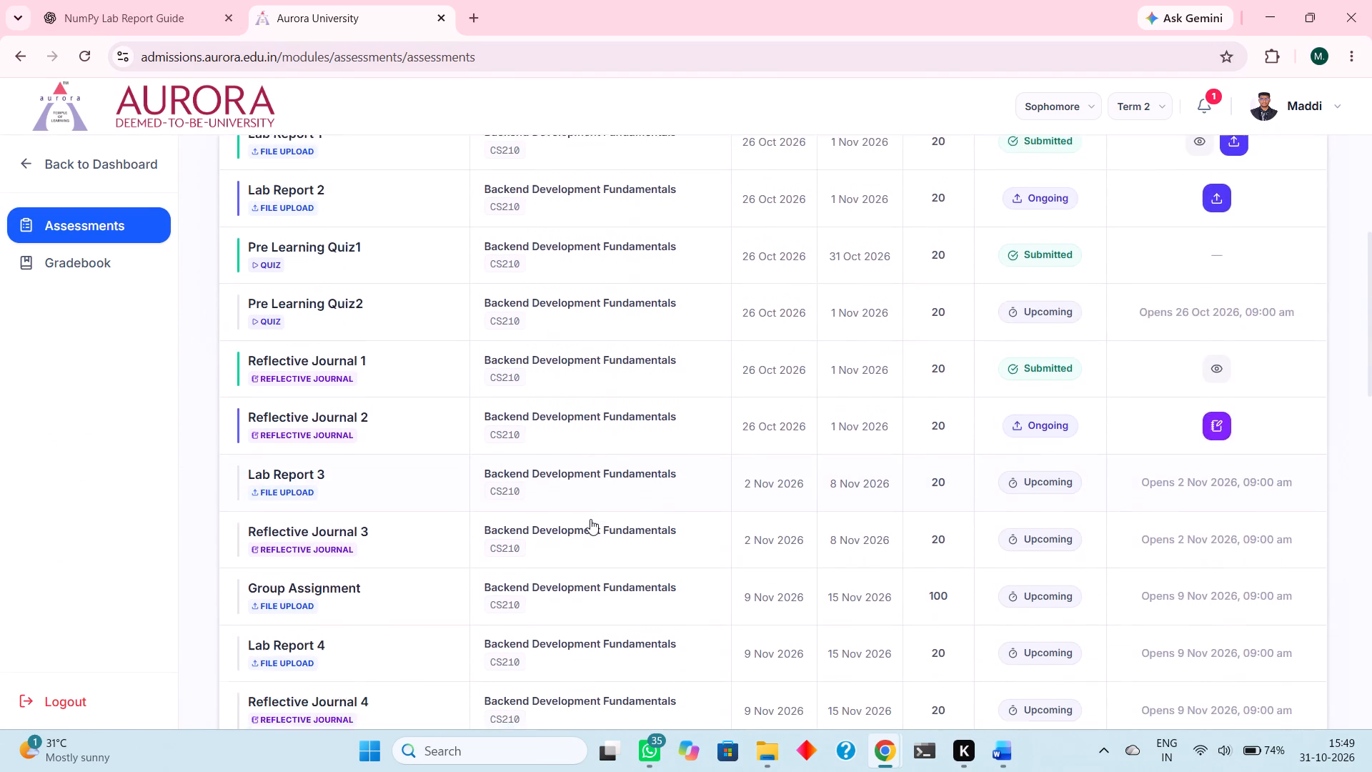
{"action": "scroll", "coordinate": [590, 519], "scroll_direction": "down", "scroll_amount": 1}
{"action": "scroll", "coordinate": [590, 519], "scroll_direction": "up", "scroll_amount": 2}
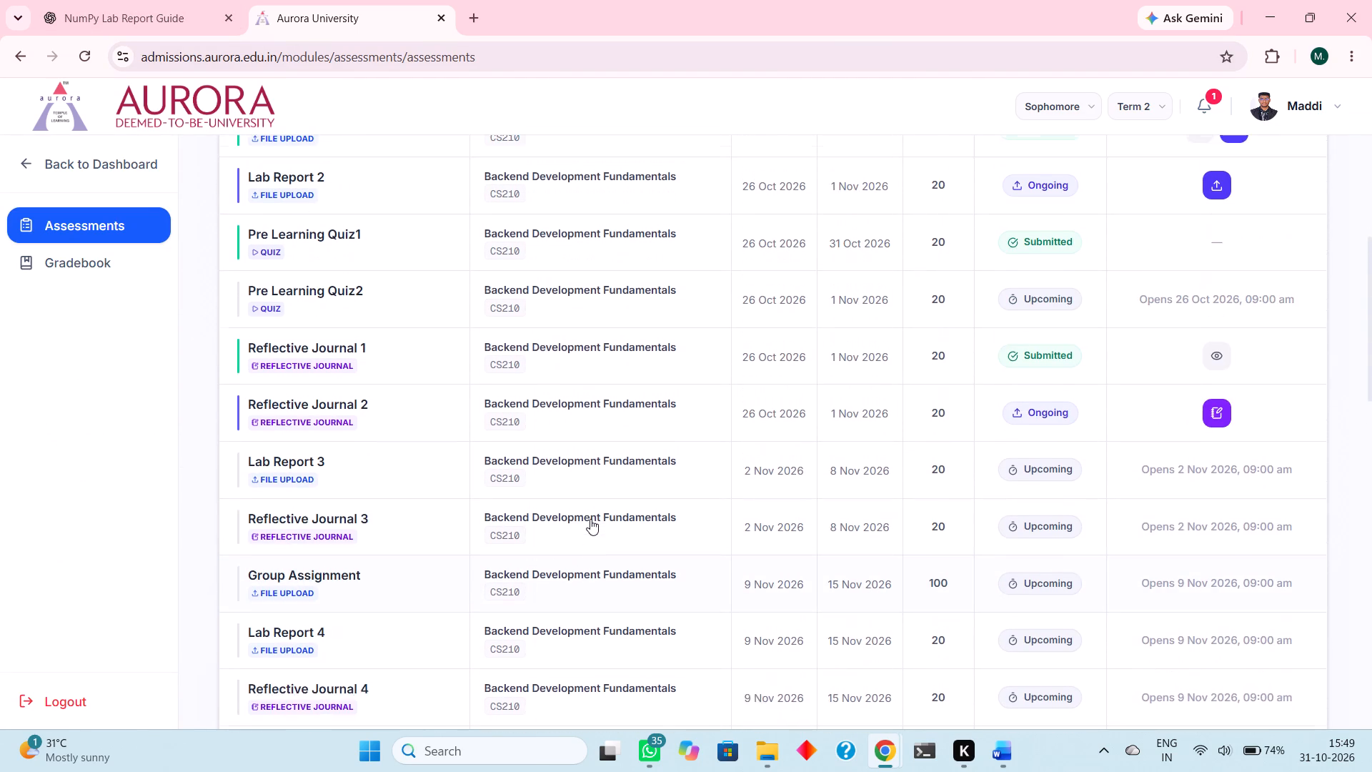
{"action": "scroll", "coordinate": [590, 519], "scroll_direction": "up", "scroll_amount": 1}
{"action": "scroll", "coordinate": [1155, 425], "scroll_direction": "up", "scroll_amount": 1}
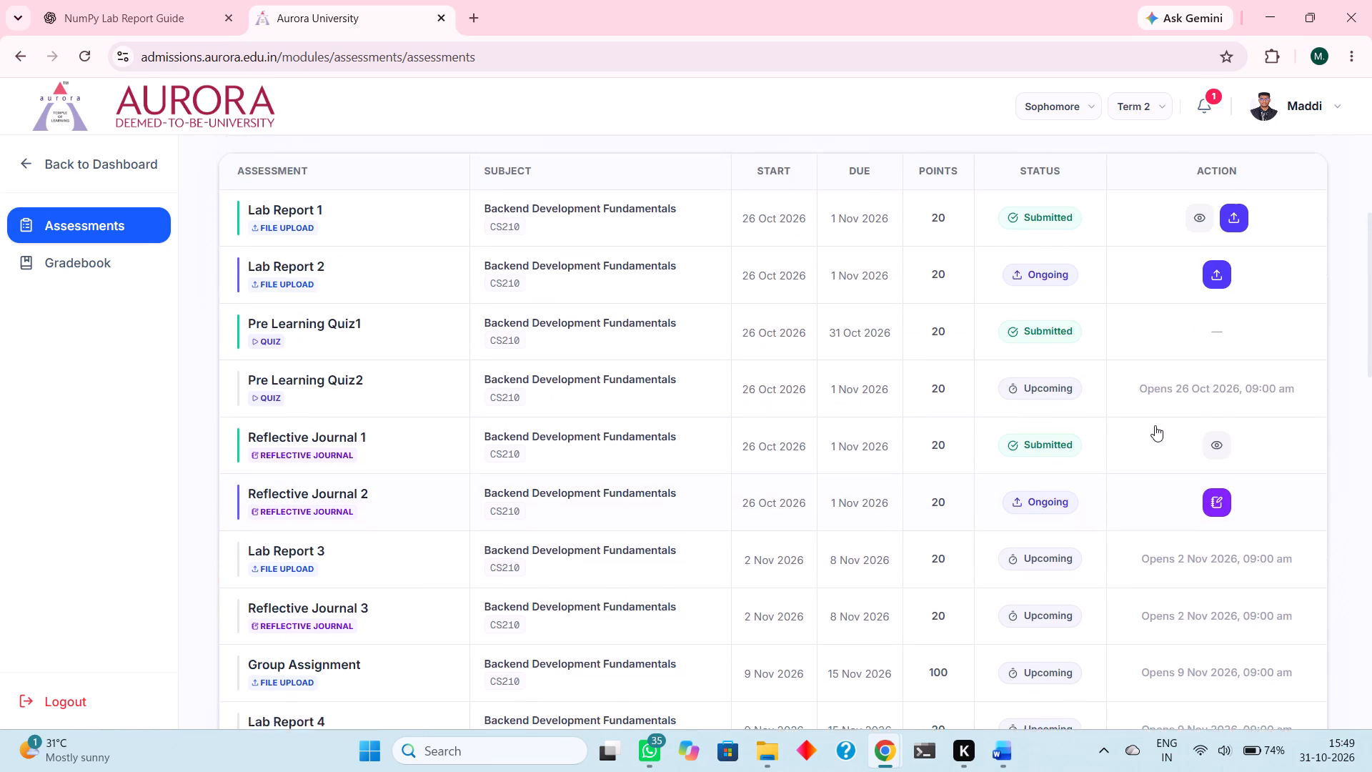
{"action": "scroll", "coordinate": [1155, 425], "scroll_direction": "up", "scroll_amount": 1}
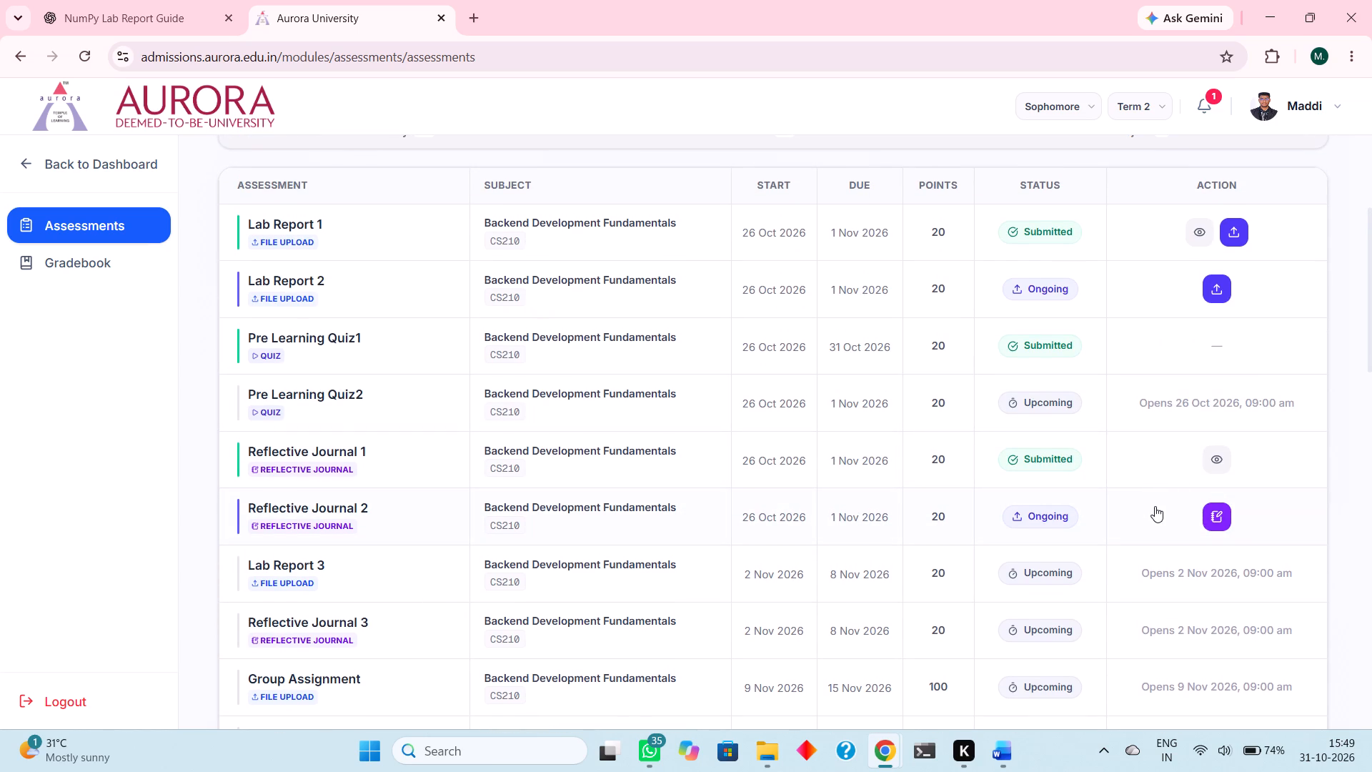